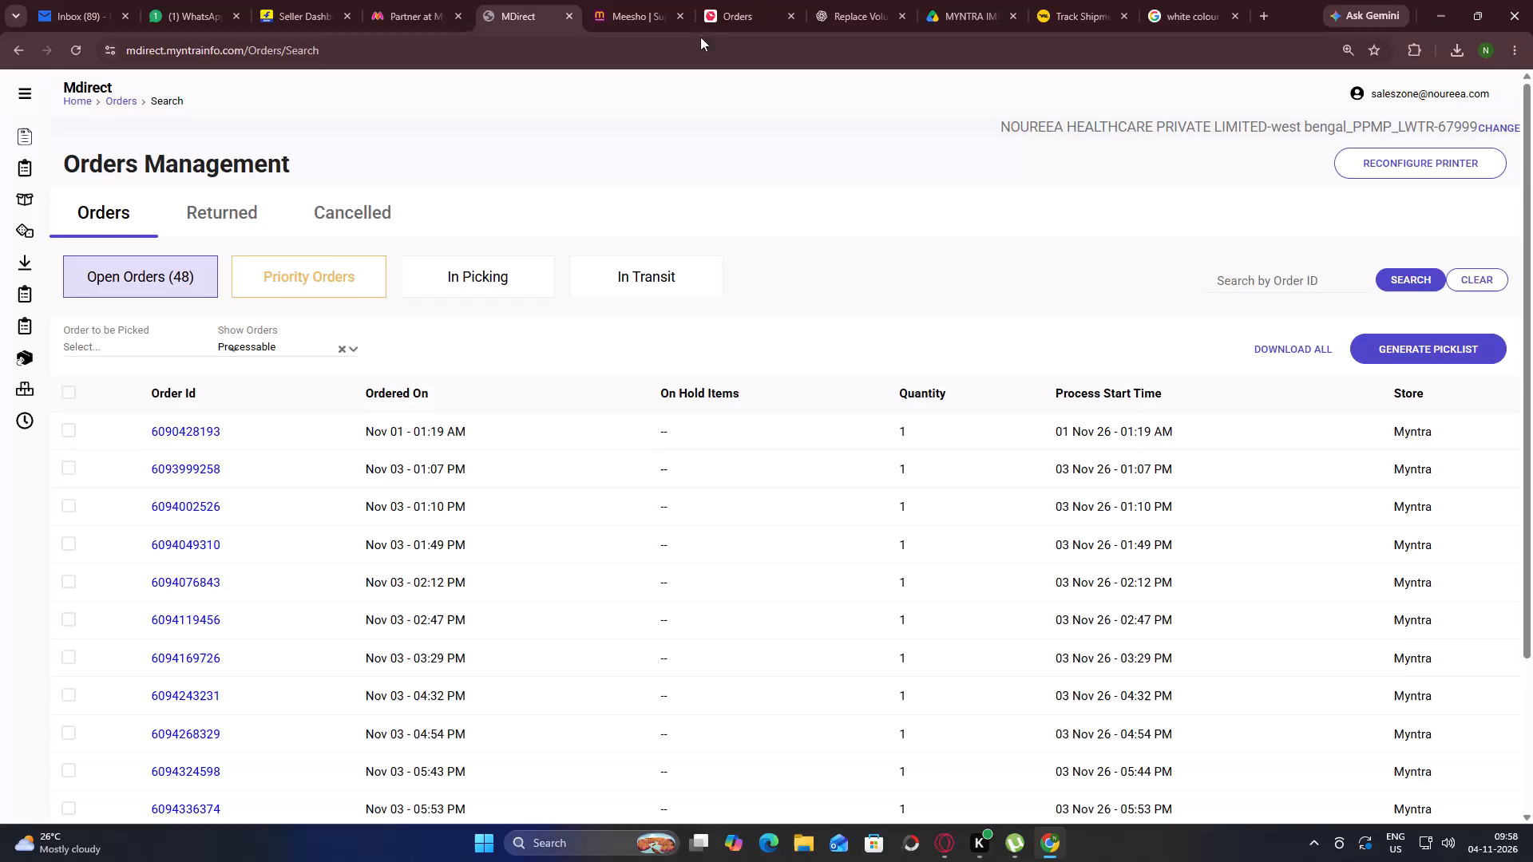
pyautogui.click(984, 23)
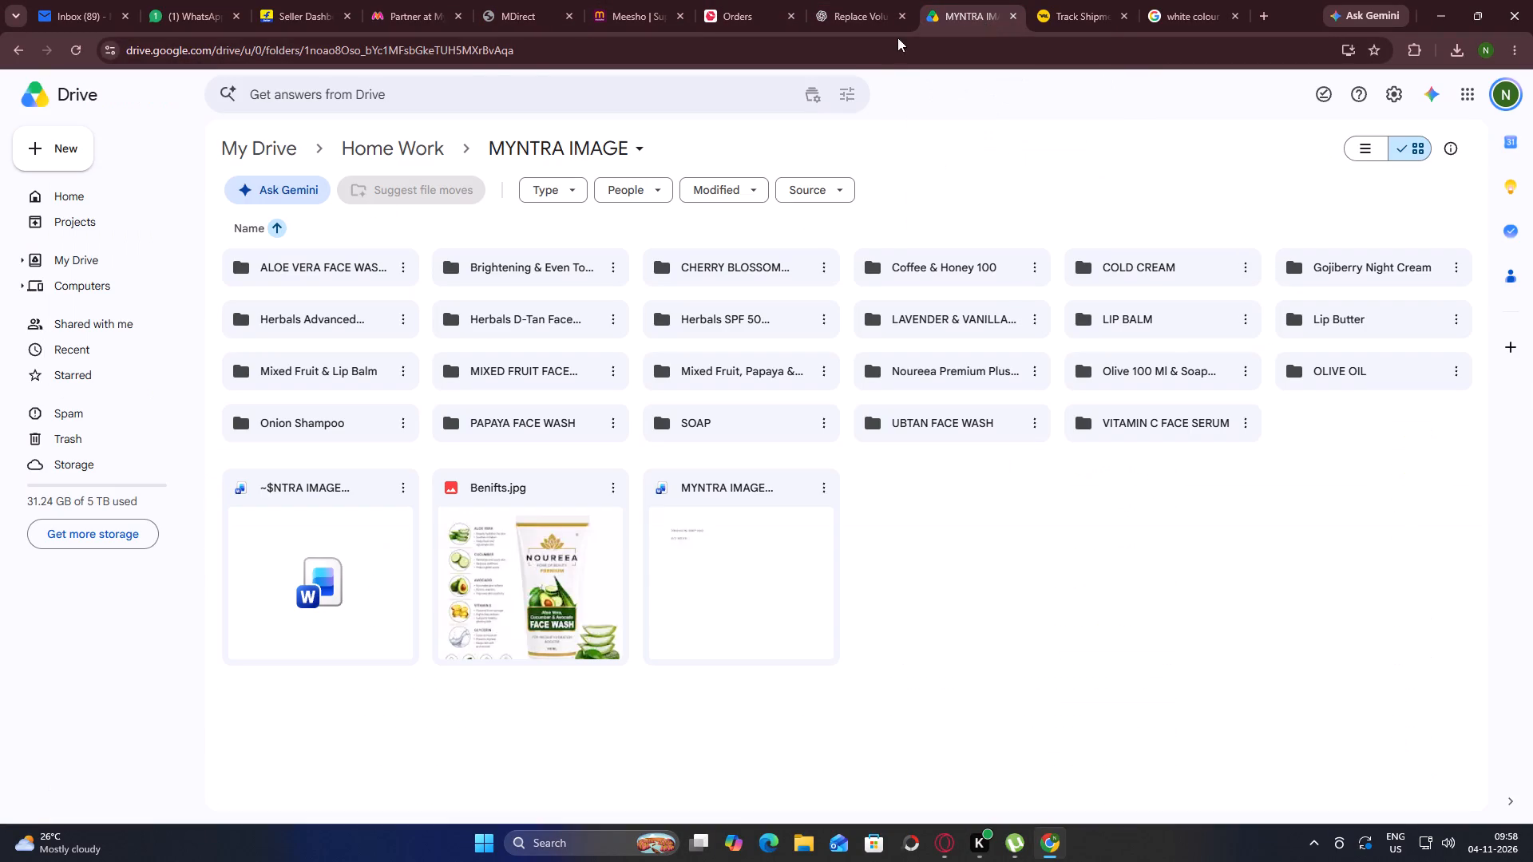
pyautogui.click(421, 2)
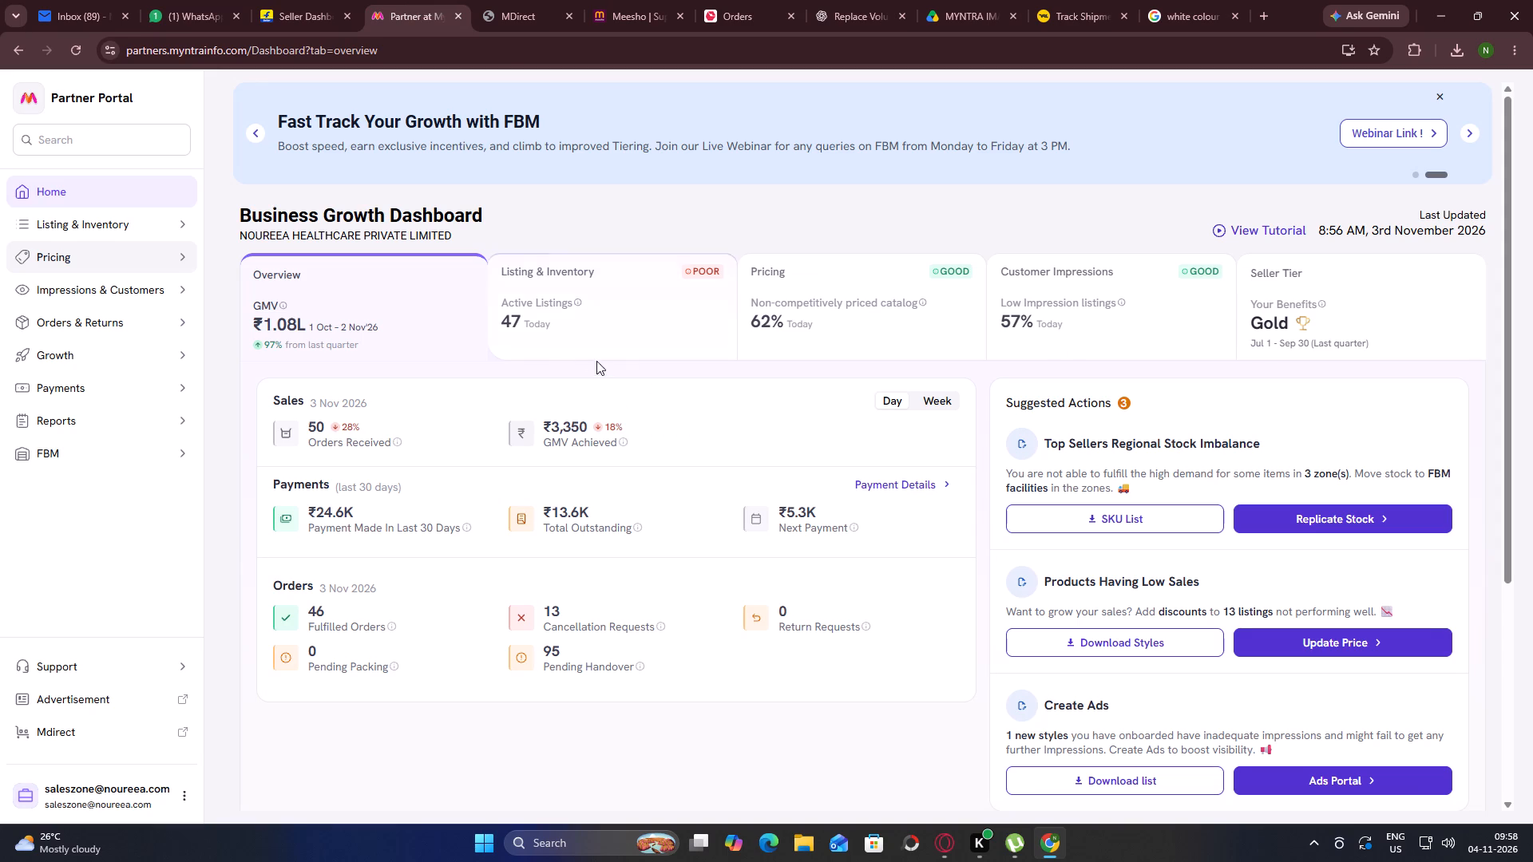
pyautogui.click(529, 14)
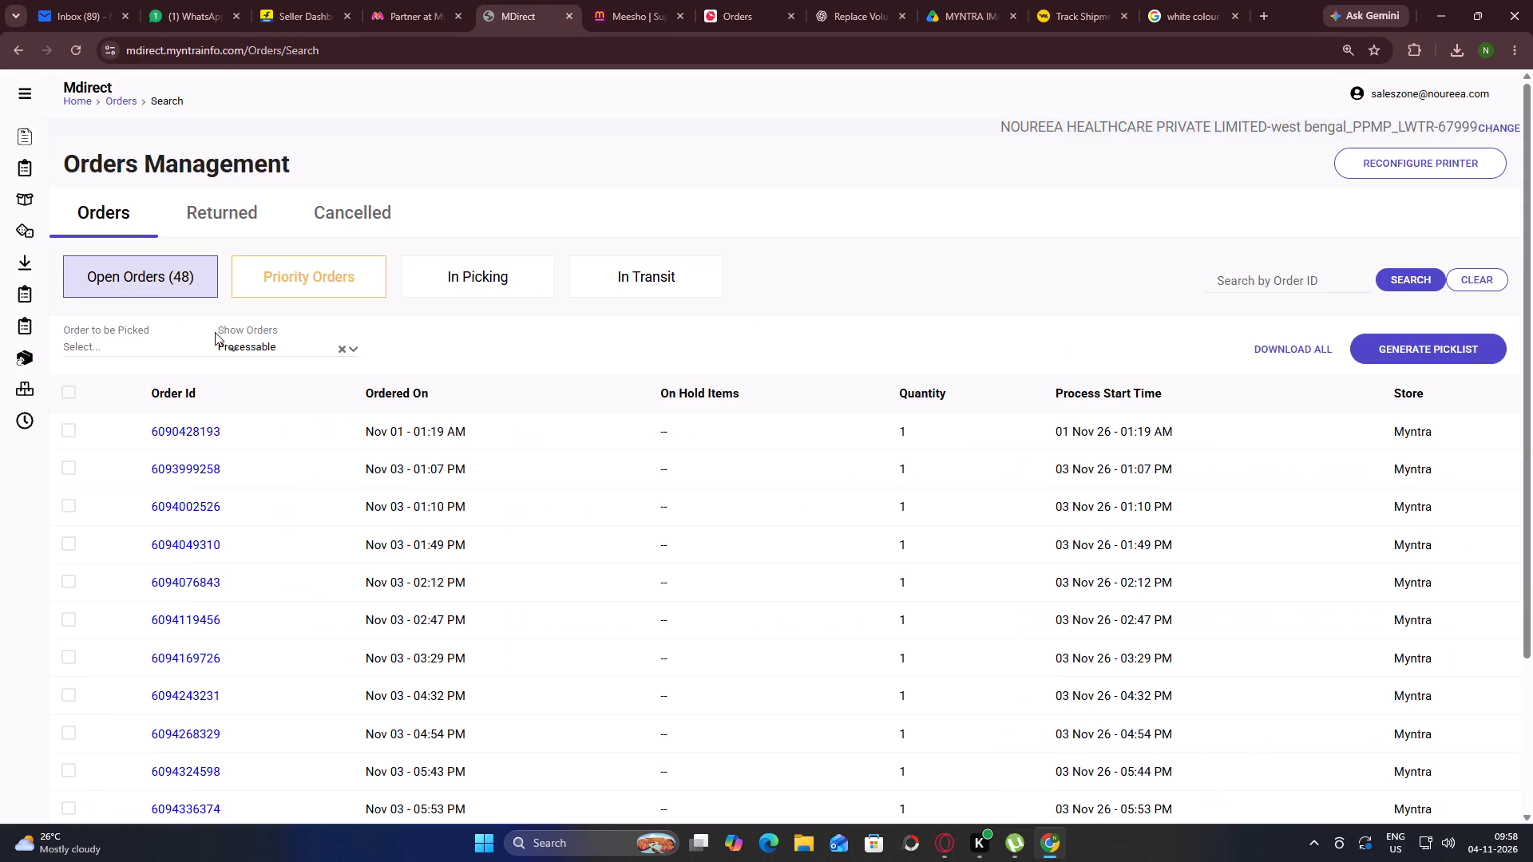
# Show 50 rows per page in Open Orders, select all the orders and generate a picklist for them.
pyautogui.click(77, 389)
pyautogui.scroll(-5, 1167, 368)
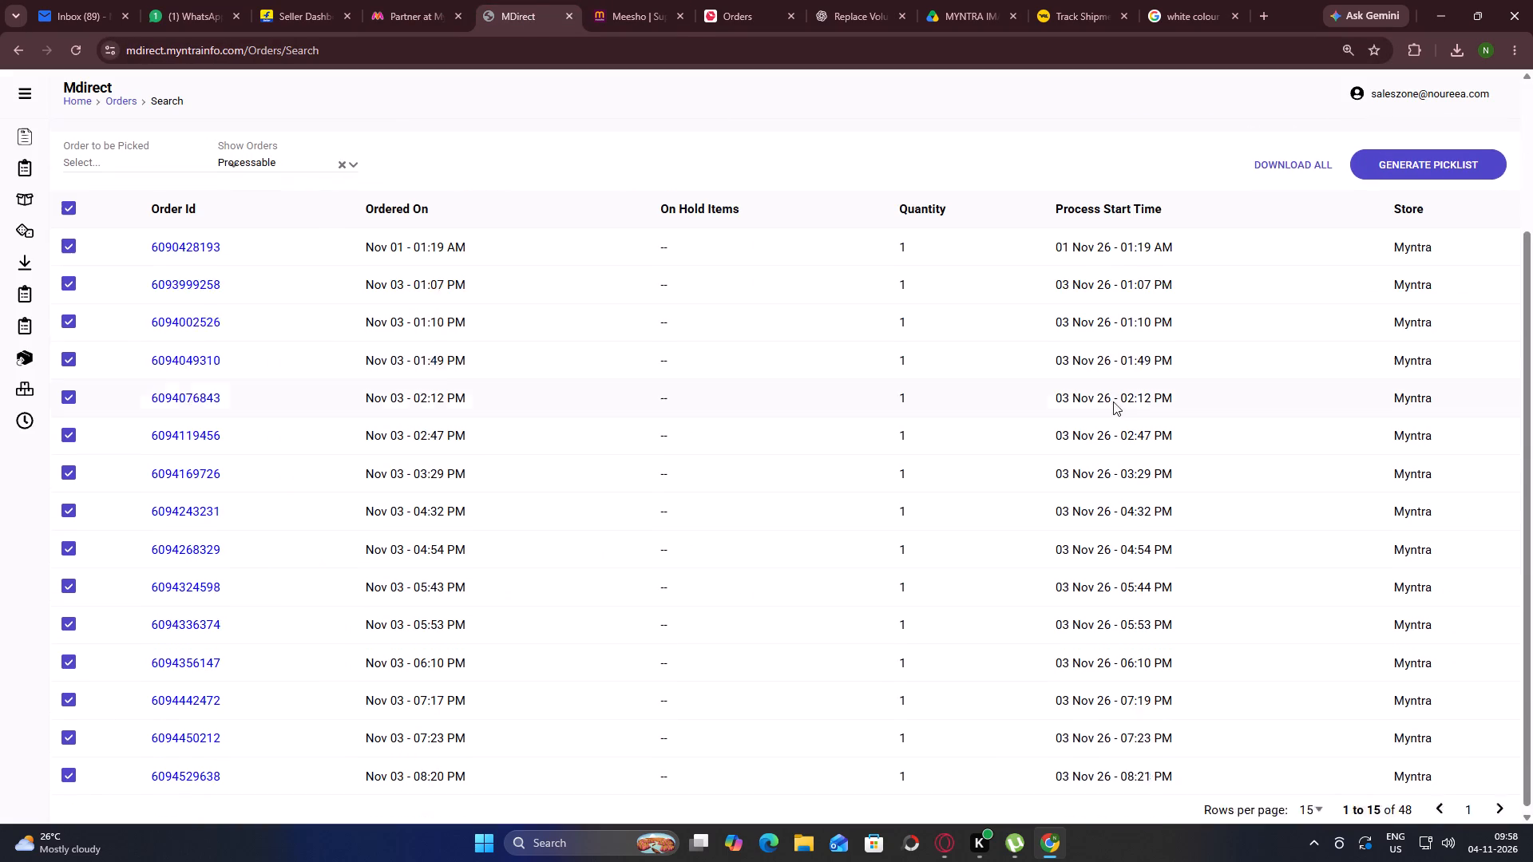
pyautogui.scroll(-3, 1113, 401)
pyautogui.click(1313, 795)
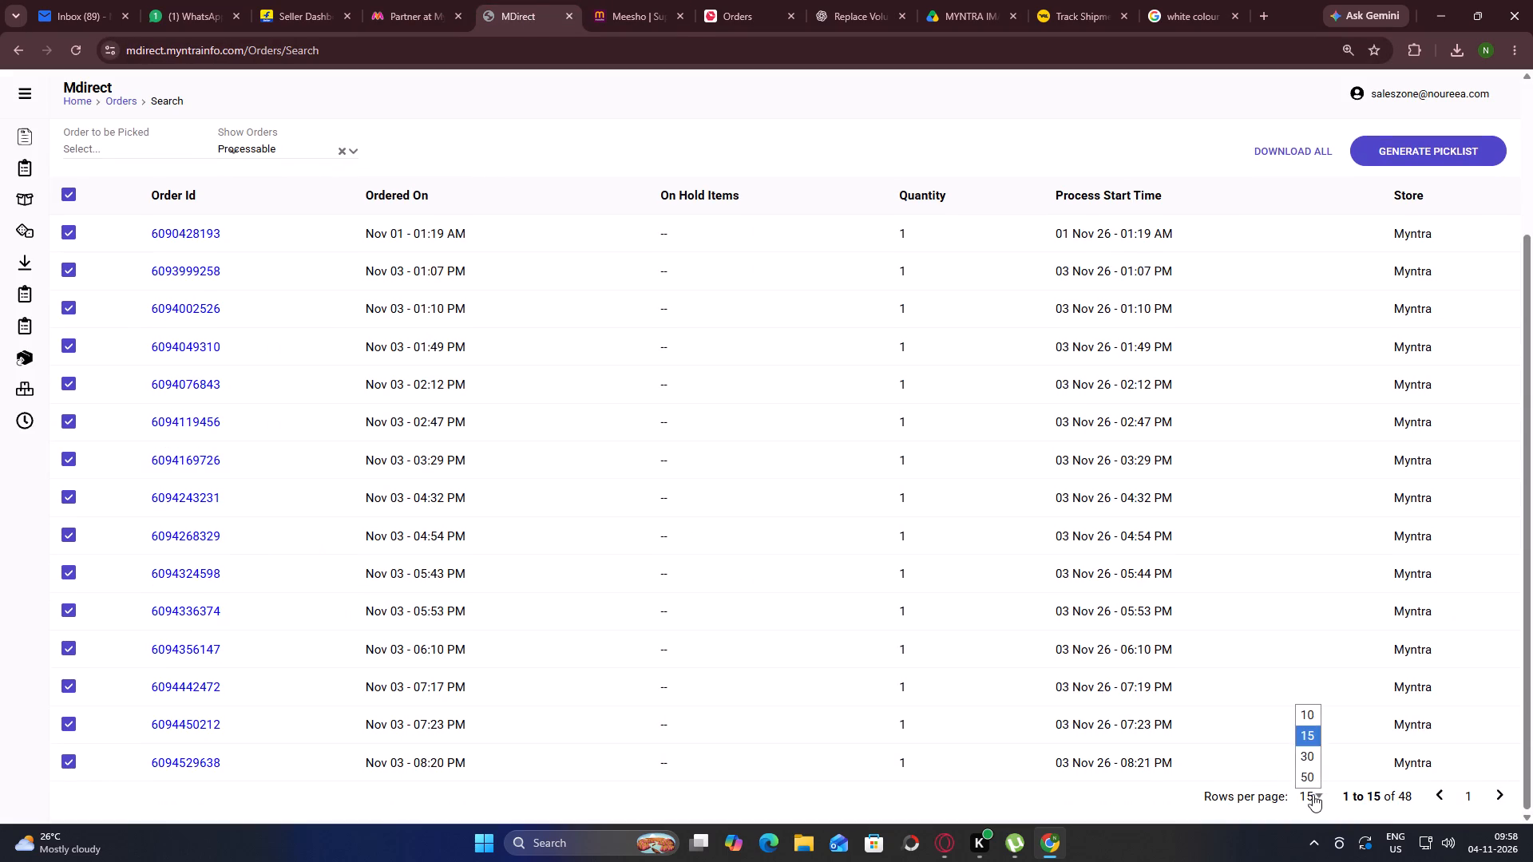
pyautogui.click(1311, 770)
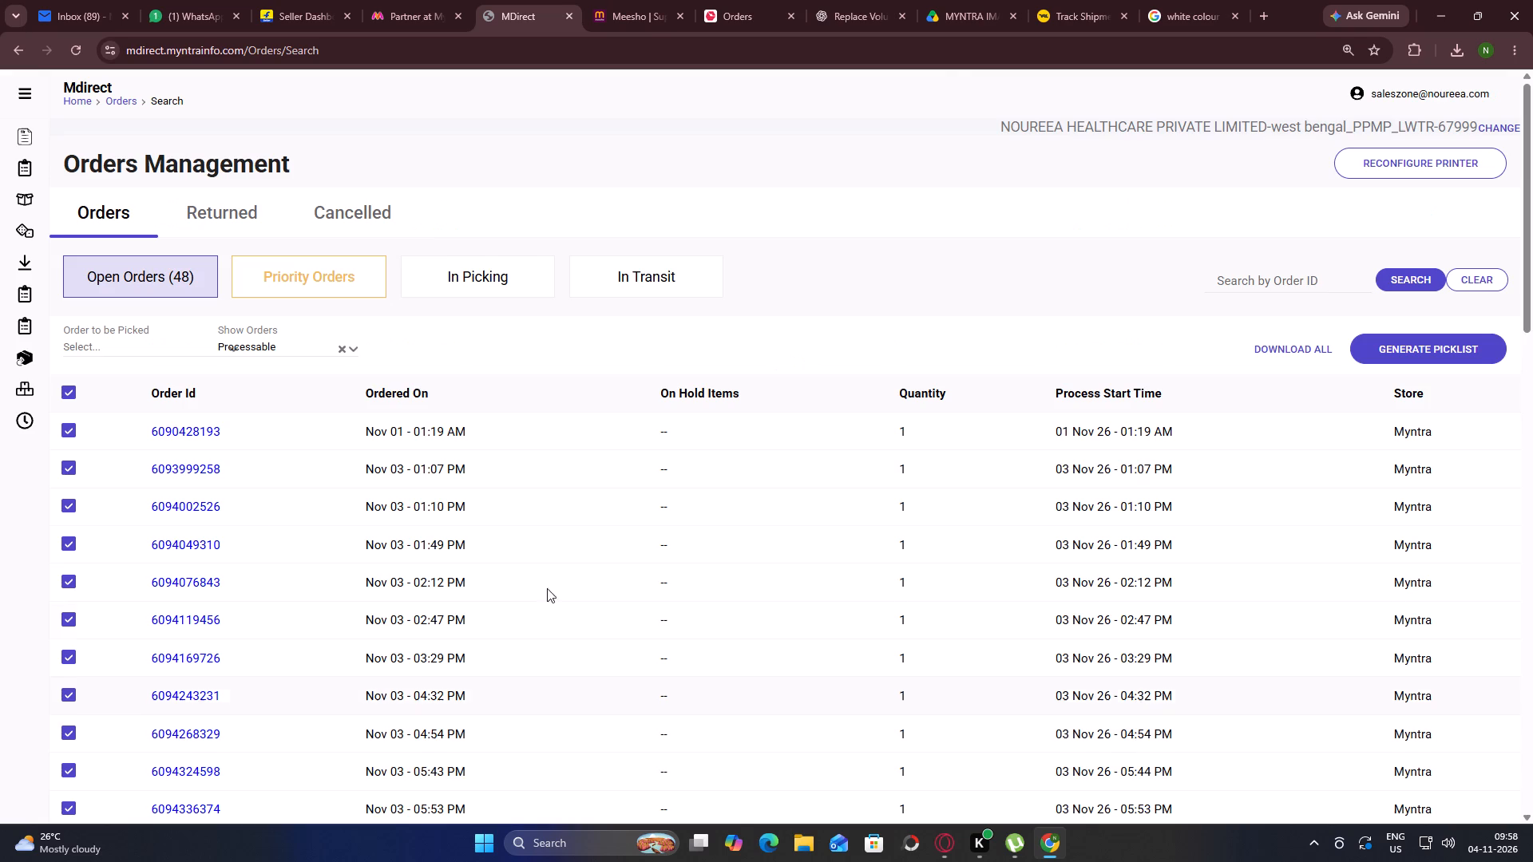
pyautogui.scroll(-6, 233, 493)
pyautogui.scroll(8, 233, 499)
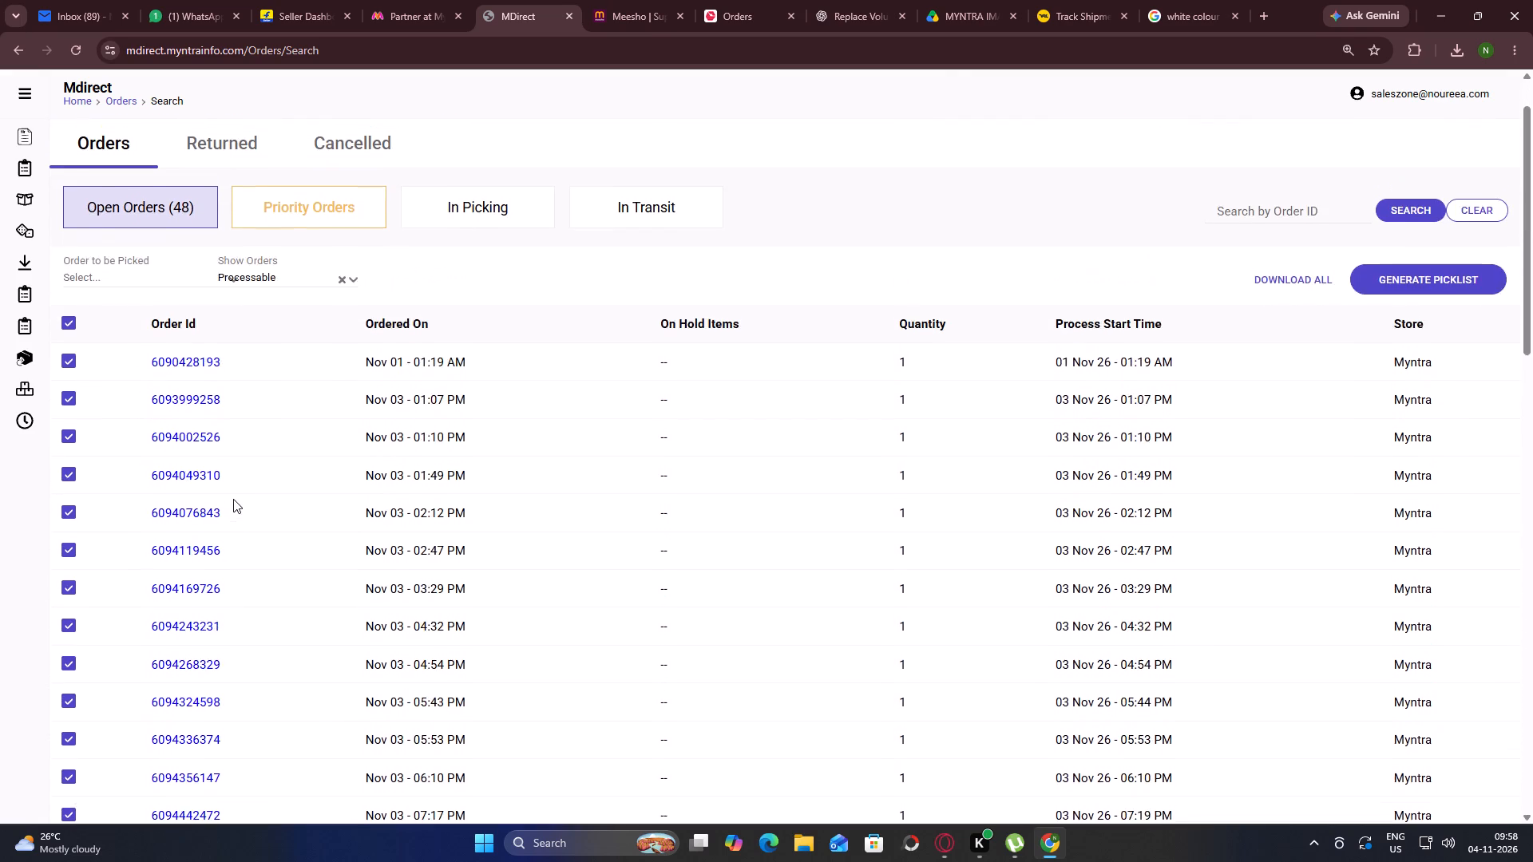
pyautogui.scroll(2, 233, 499)
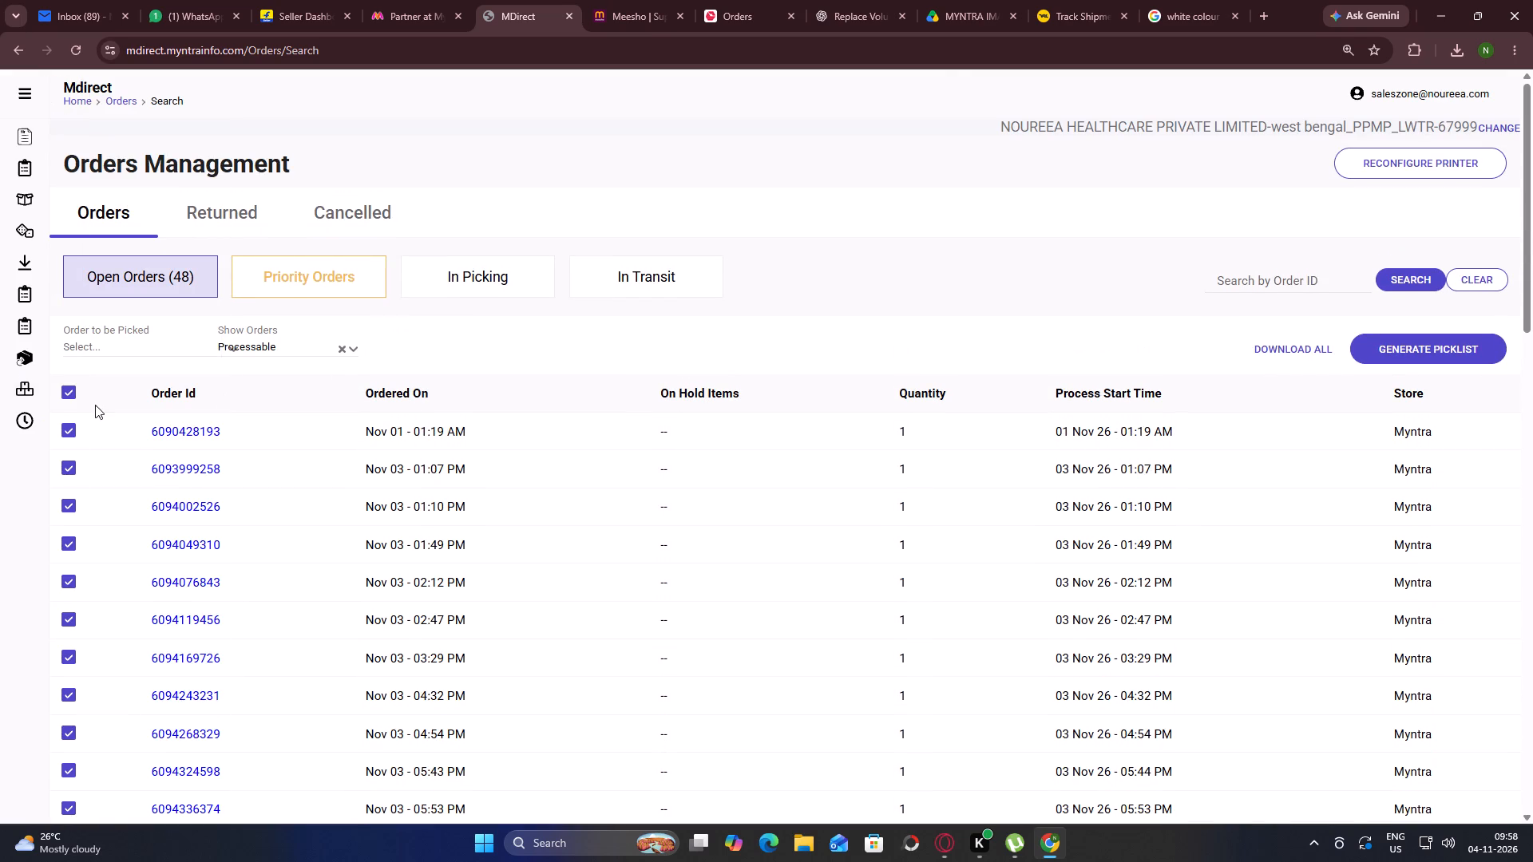
pyautogui.click(72, 392)
pyautogui.click(72, 392)
pyautogui.click(1426, 347)
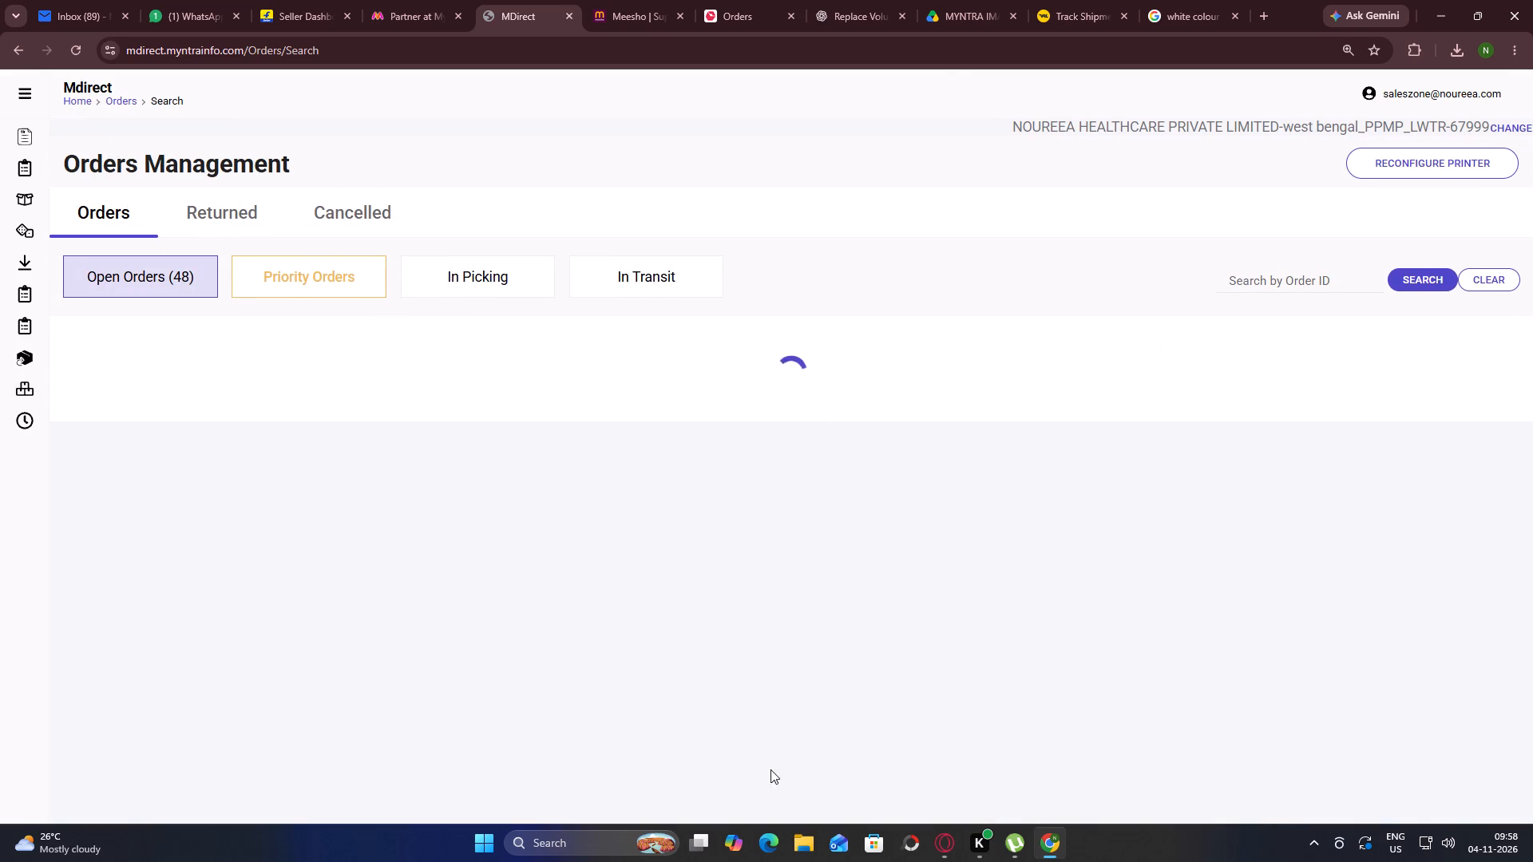
# Open the MYNTRA ORDER & LISTING Excel workbook from D:, Noureea Healthcare, Noureea-2026, Flipkart & Amazon & Myntra, Myntra 2025-26, MYNTRA ORDER REPORT.
pyautogui.click(806, 839)
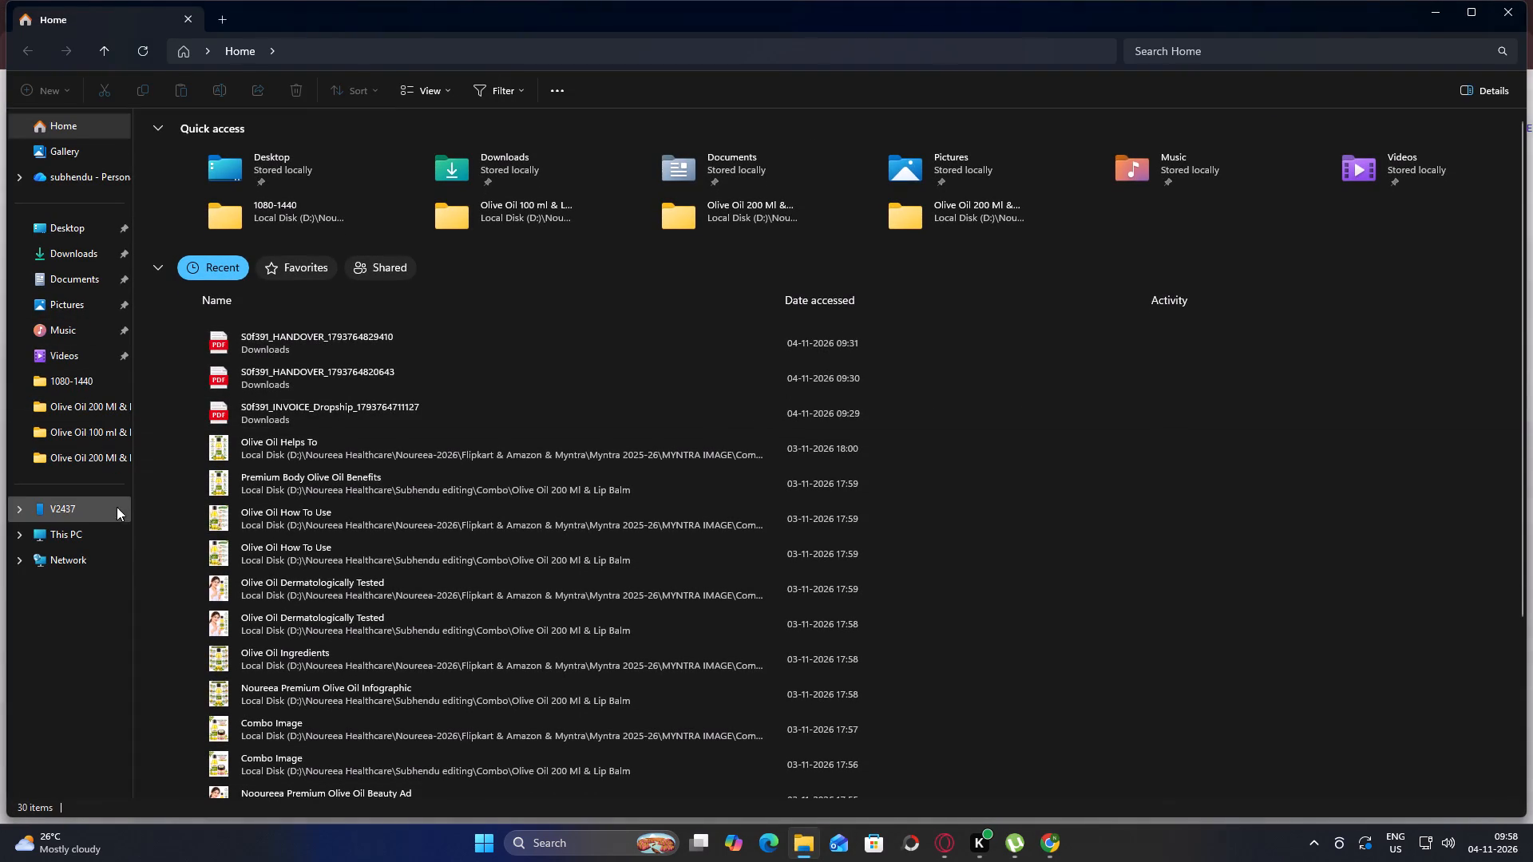
pyautogui.click(93, 532)
pyautogui.doubleClick(403, 153)
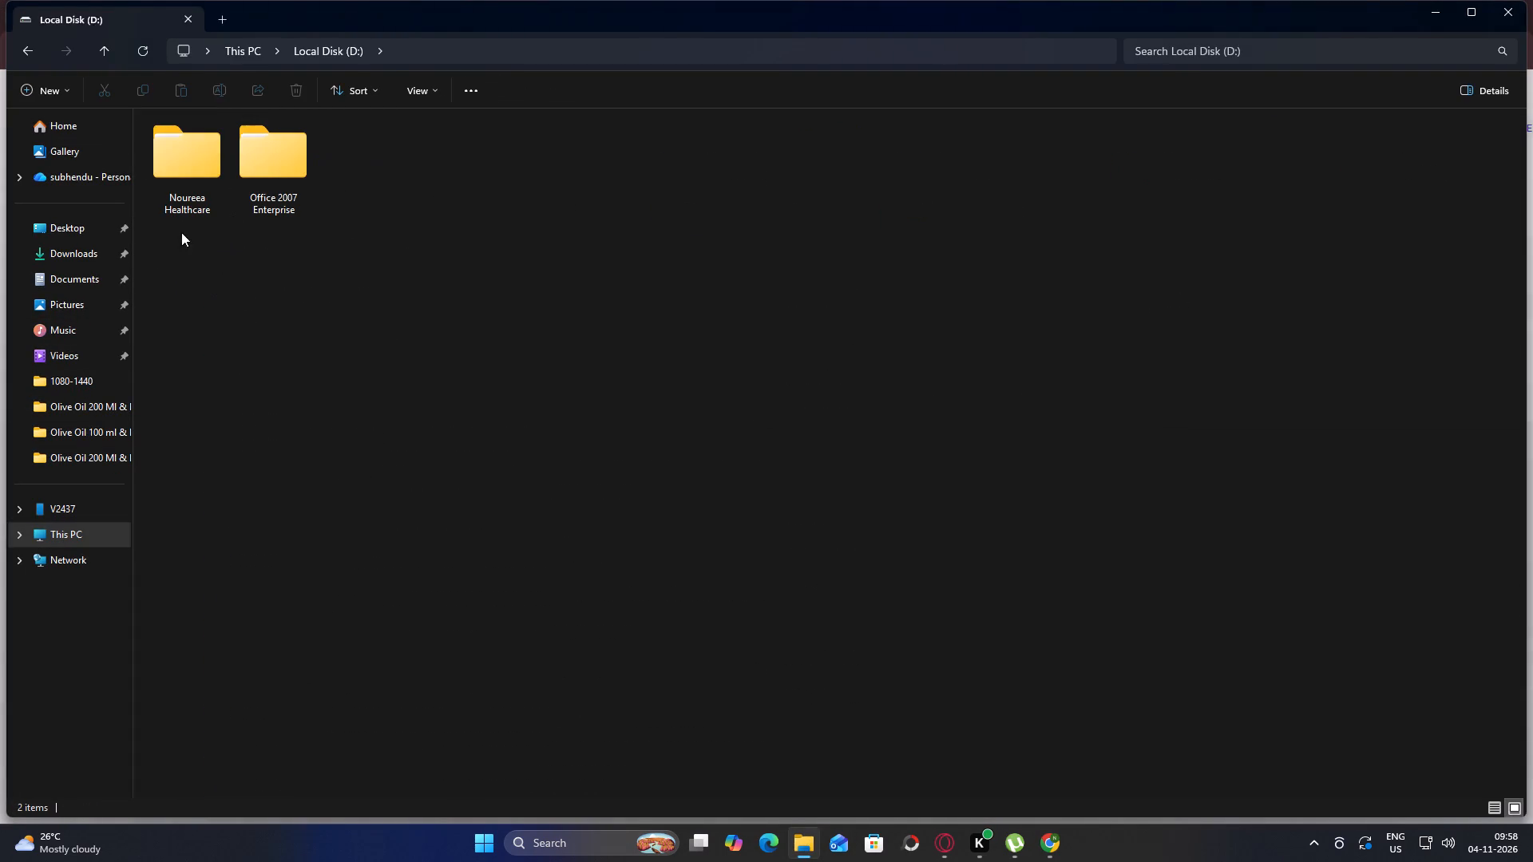
pyautogui.doubleClick(216, 169)
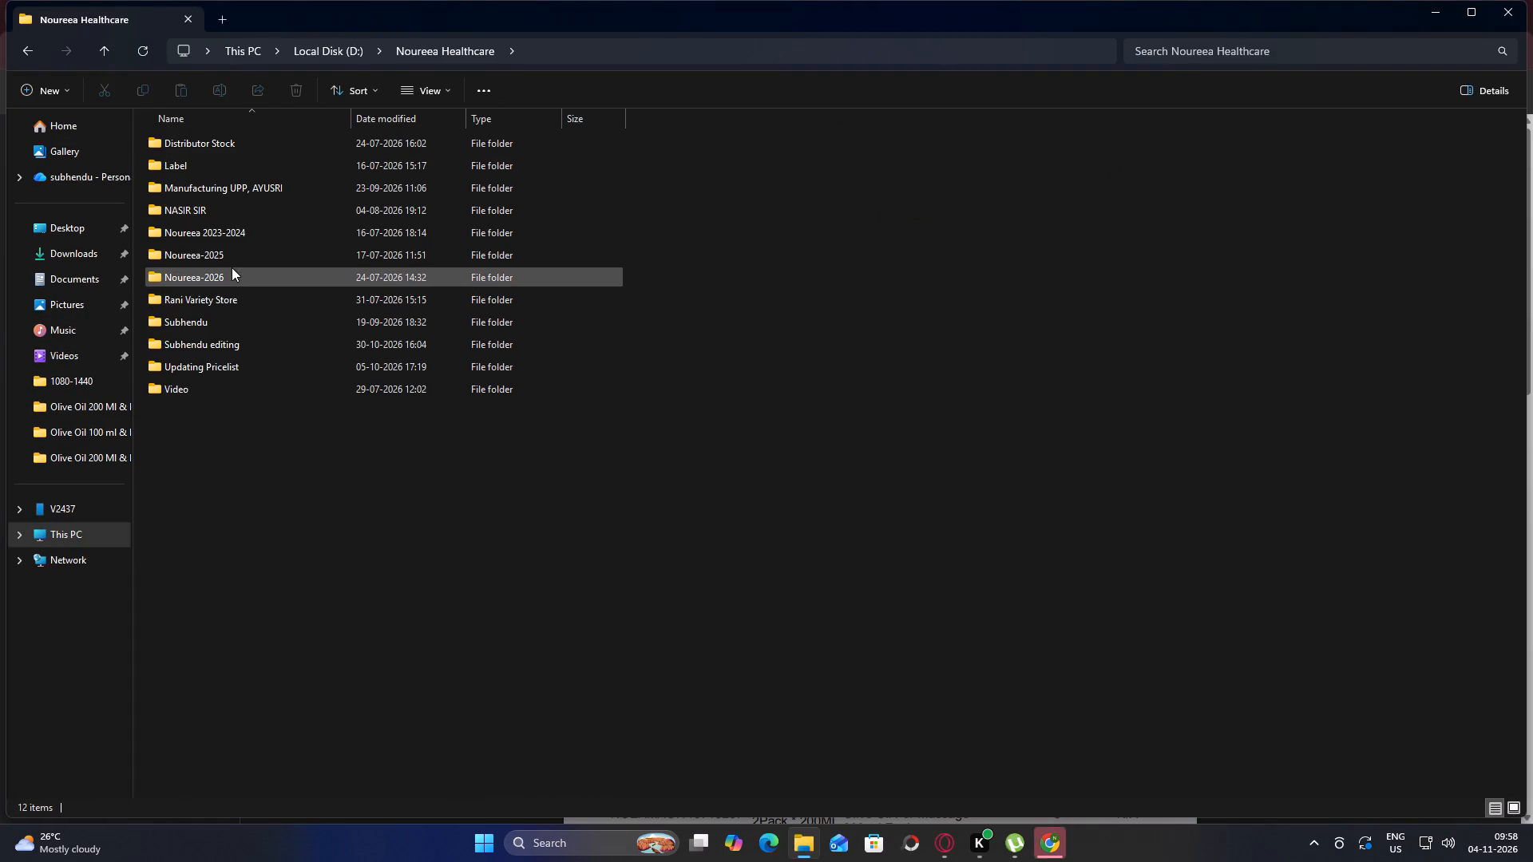
pyautogui.doubleClick(231, 272)
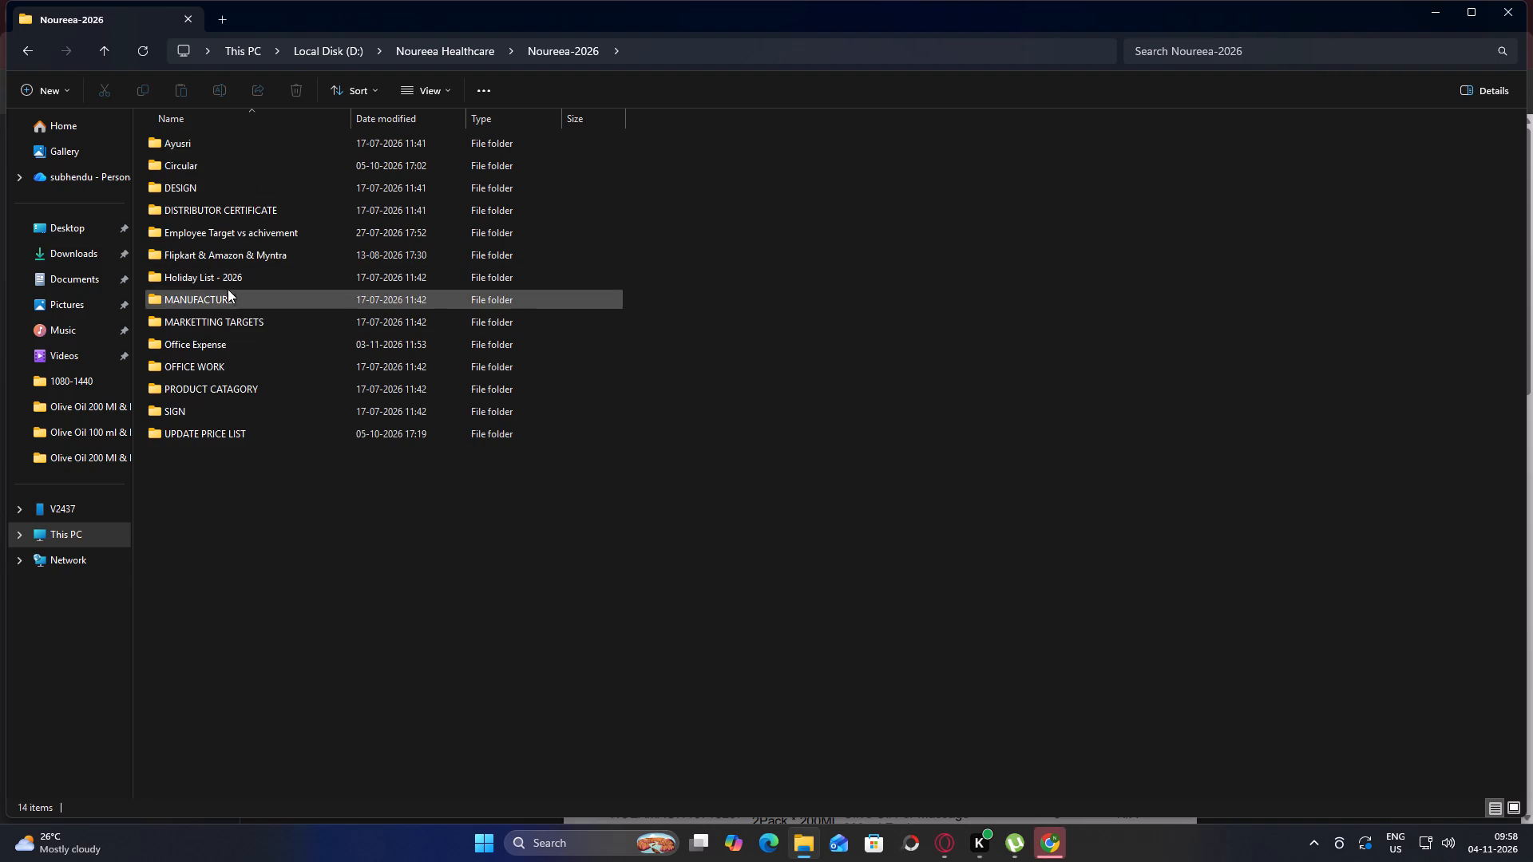
pyautogui.doubleClick(251, 258)
pyautogui.doubleClick(248, 239)
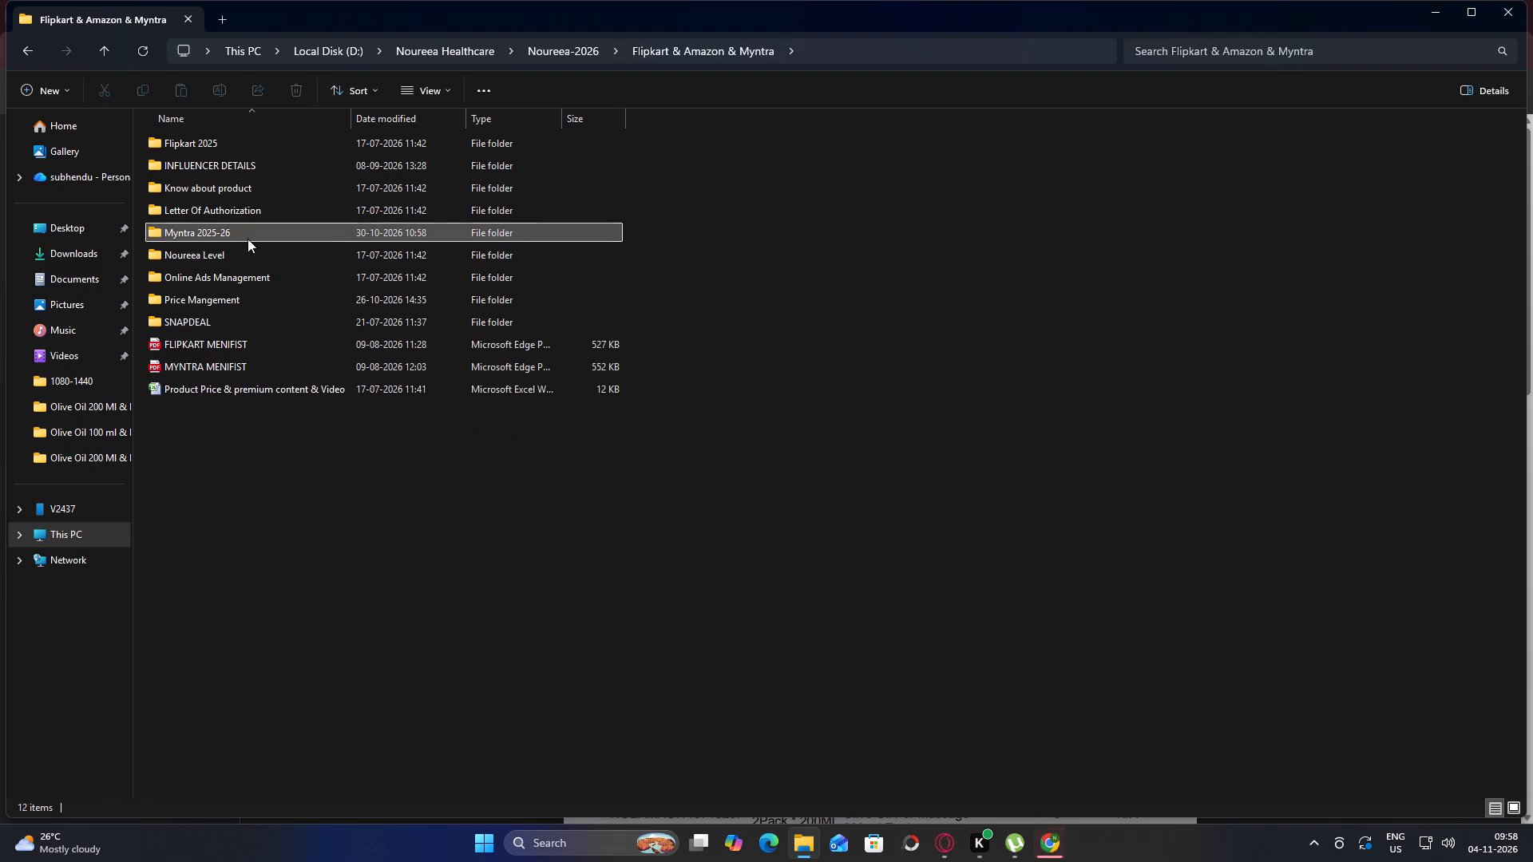
pyautogui.doubleClick(244, 319)
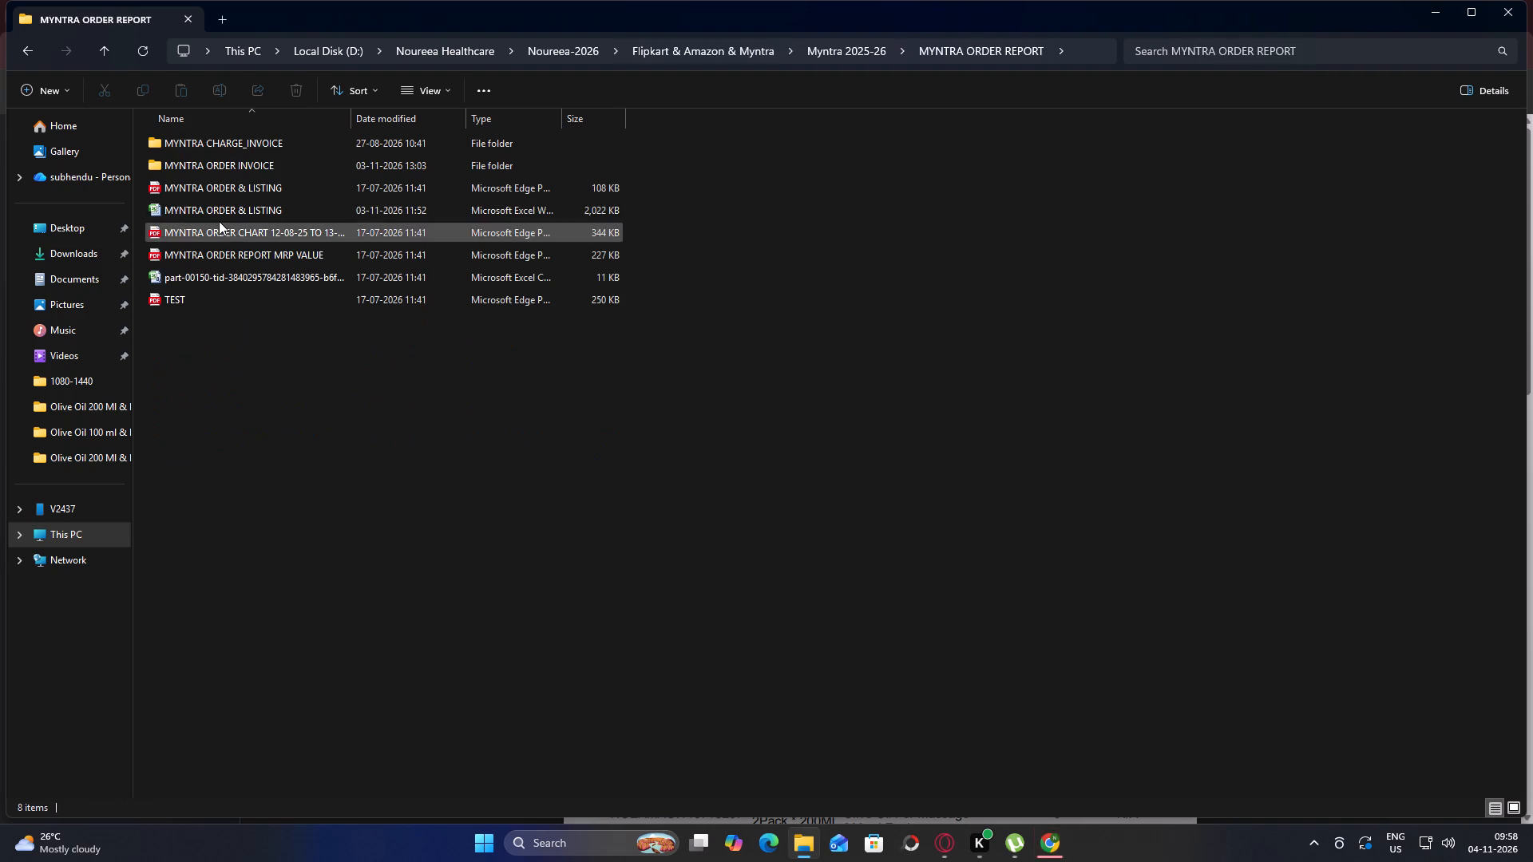
pyautogui.doubleClick(222, 209)
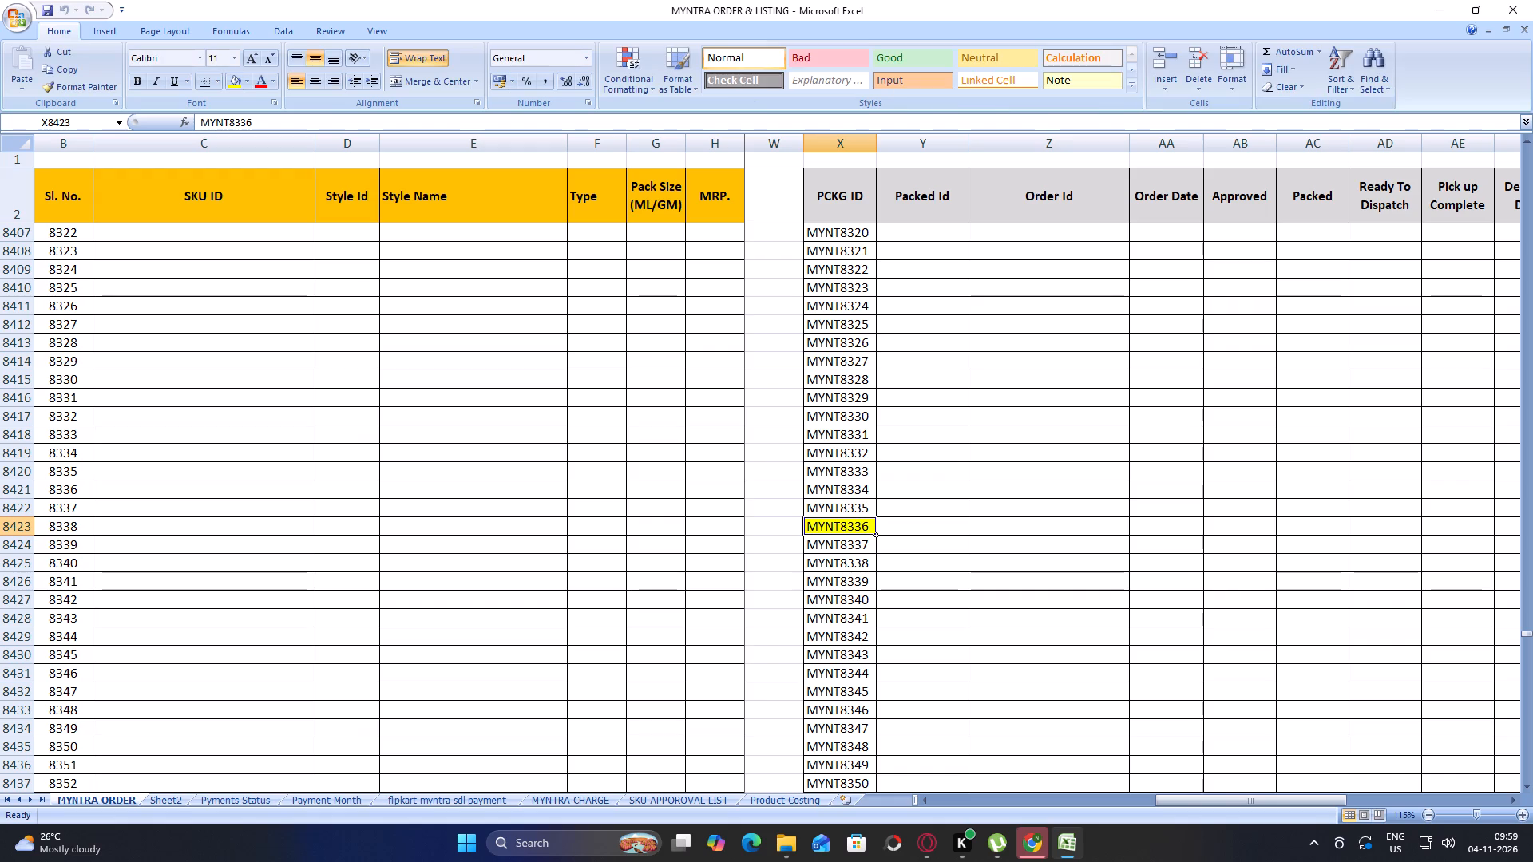
pyautogui.scroll(-1, 945, 610)
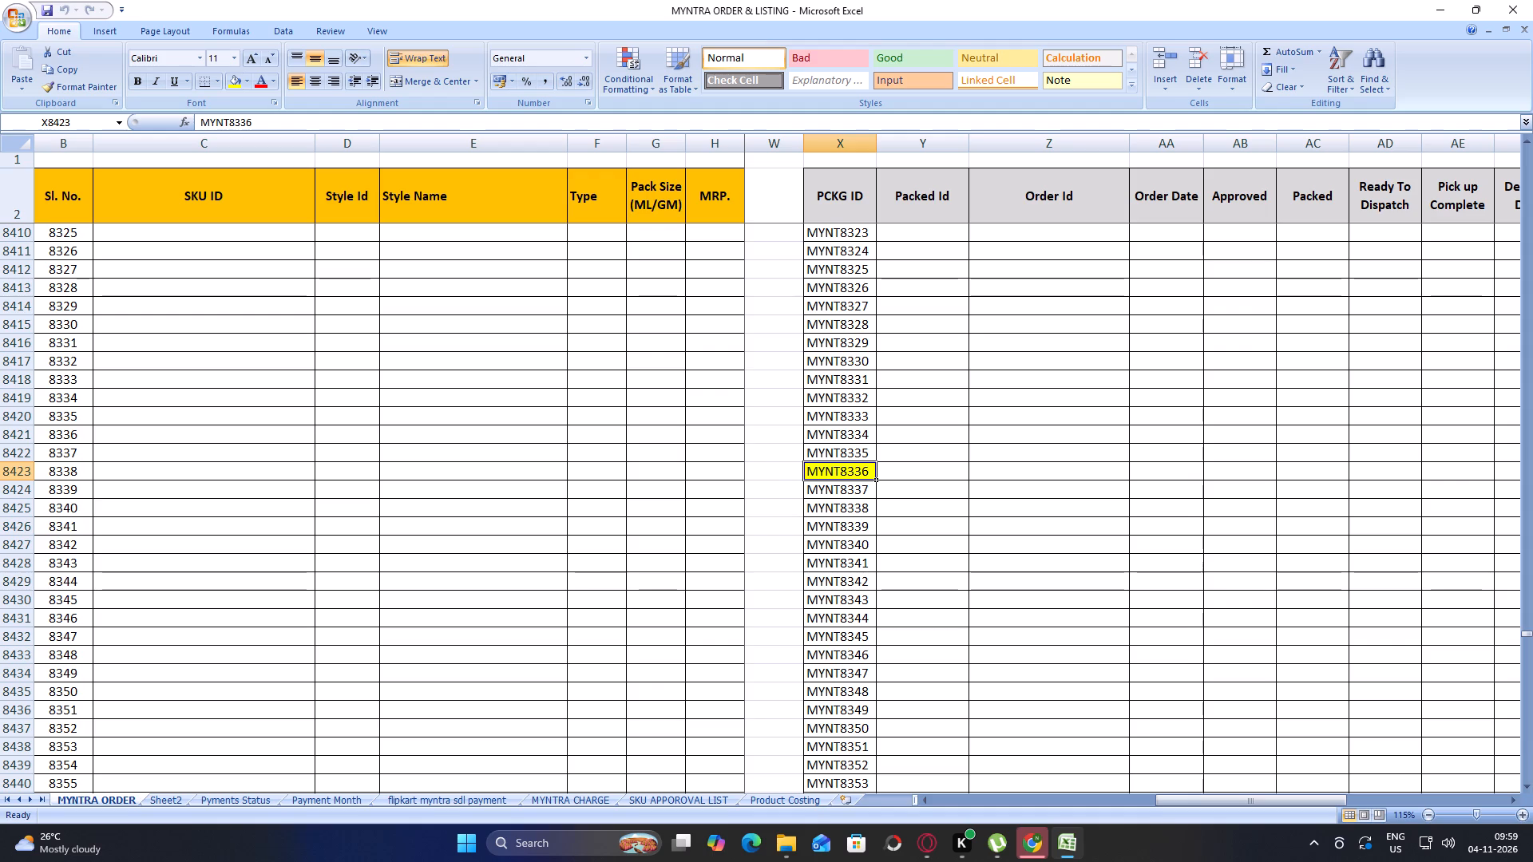
pyautogui.scroll(1, 945, 610)
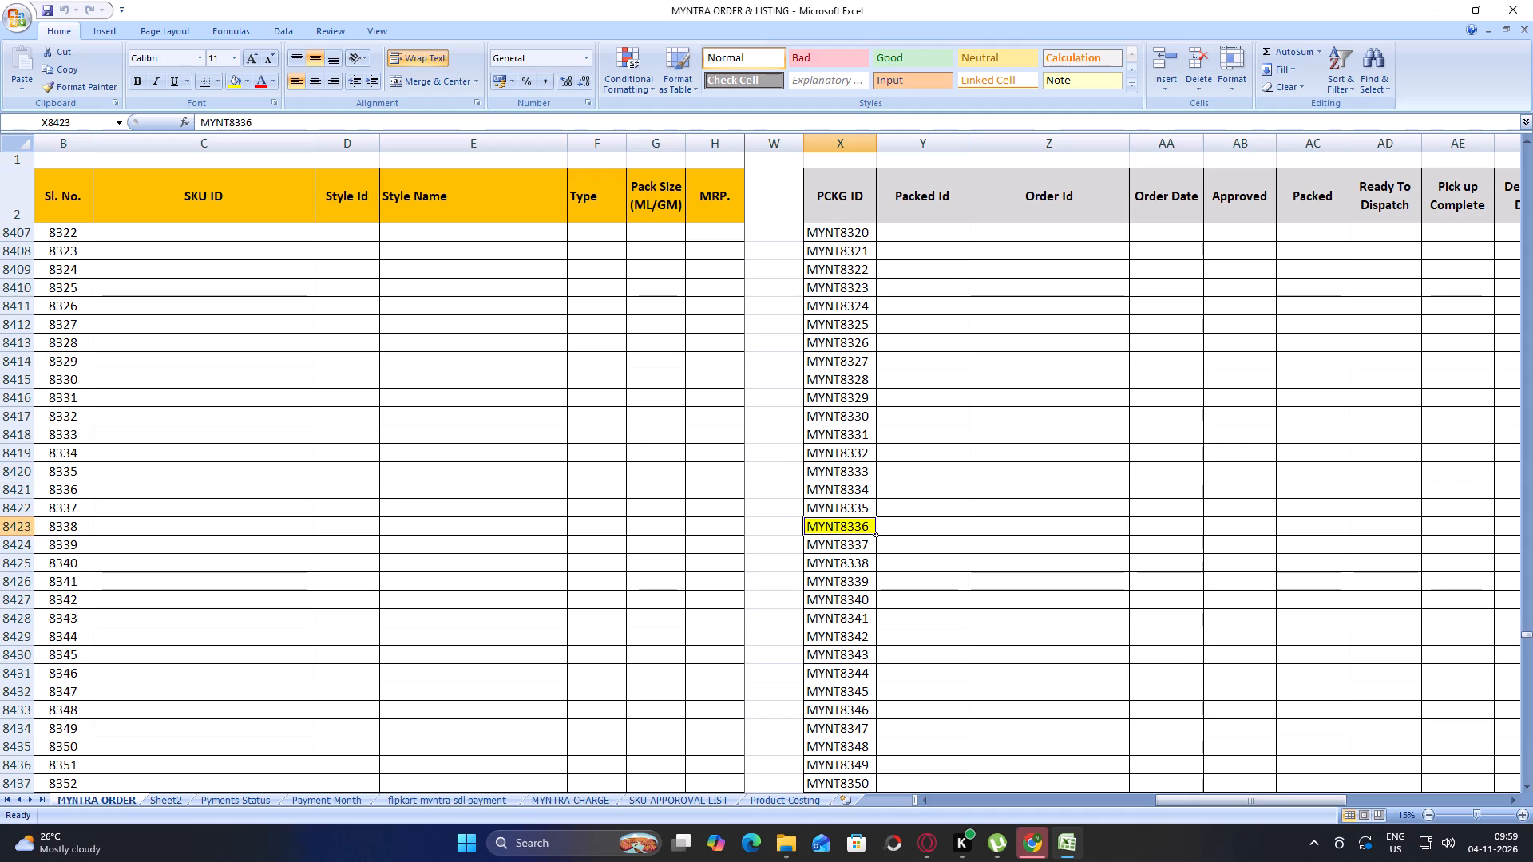
pyautogui.scroll(4, 945, 607)
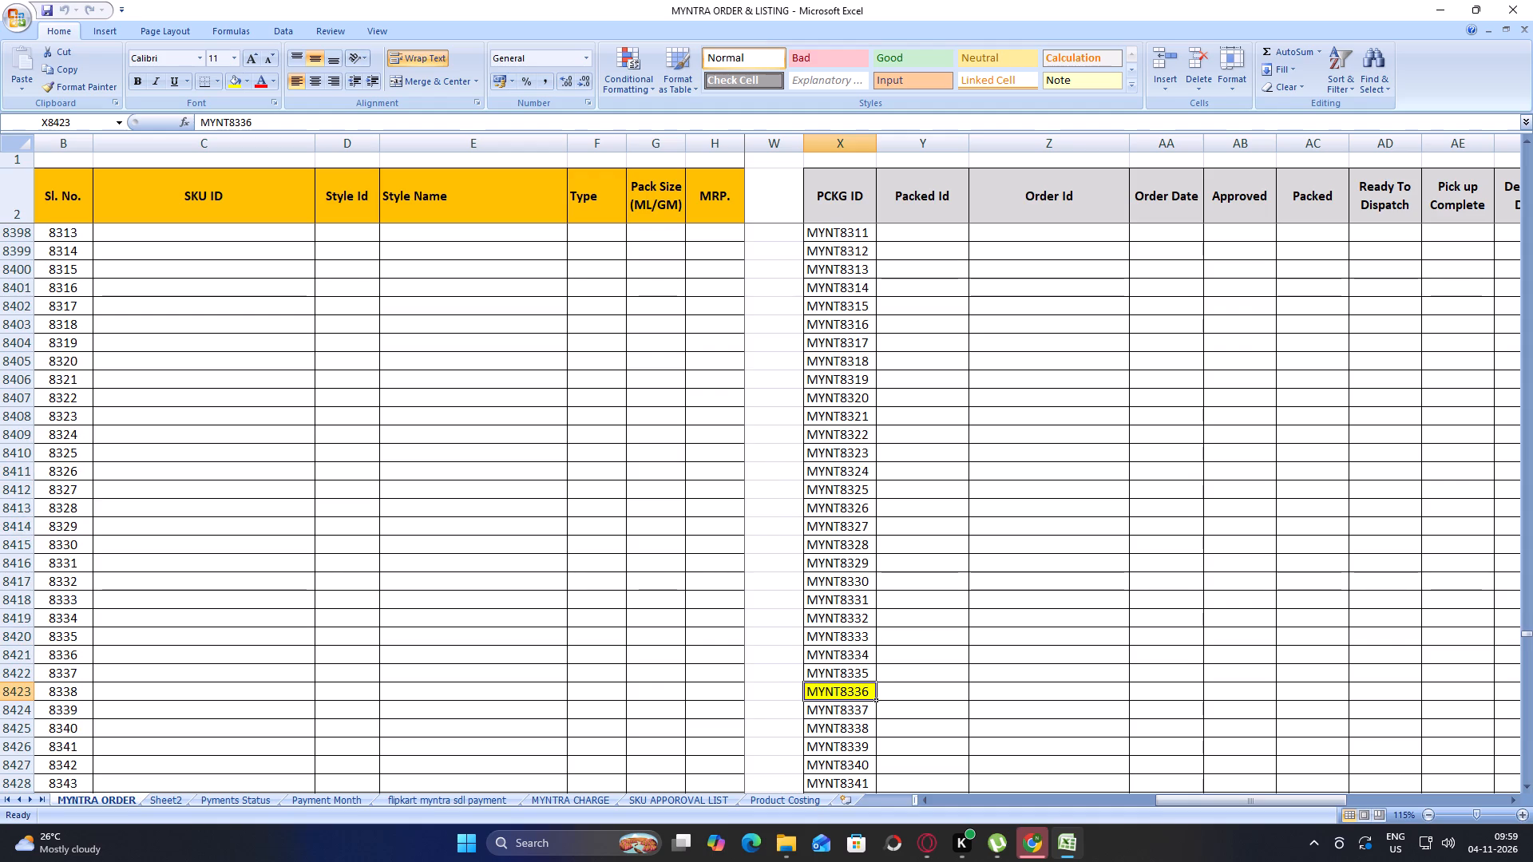
pyautogui.scroll(-3, 846, 632)
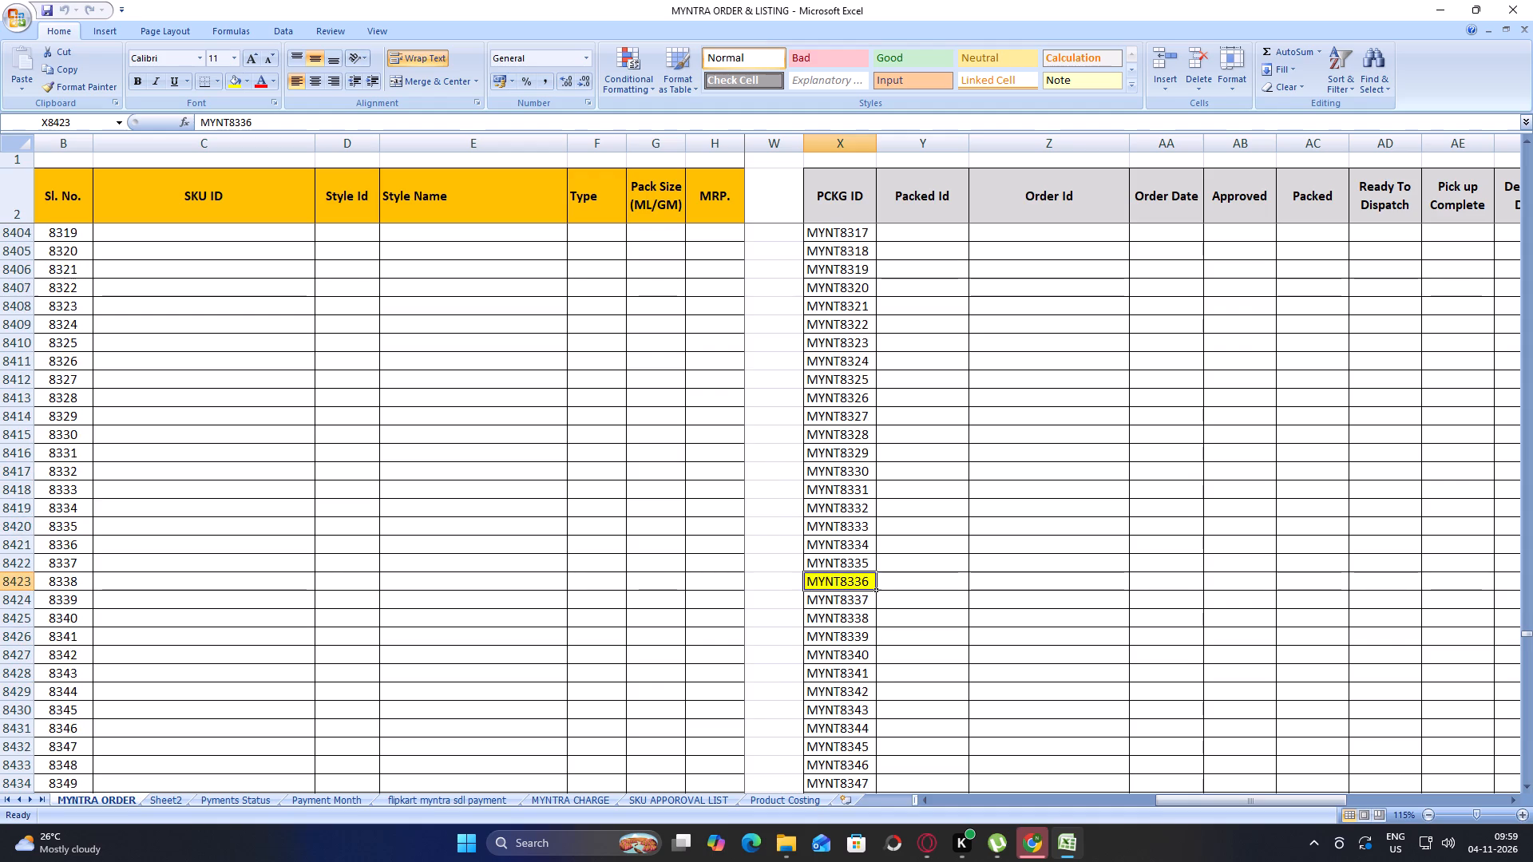
pyautogui.scroll(-3, 846, 632)
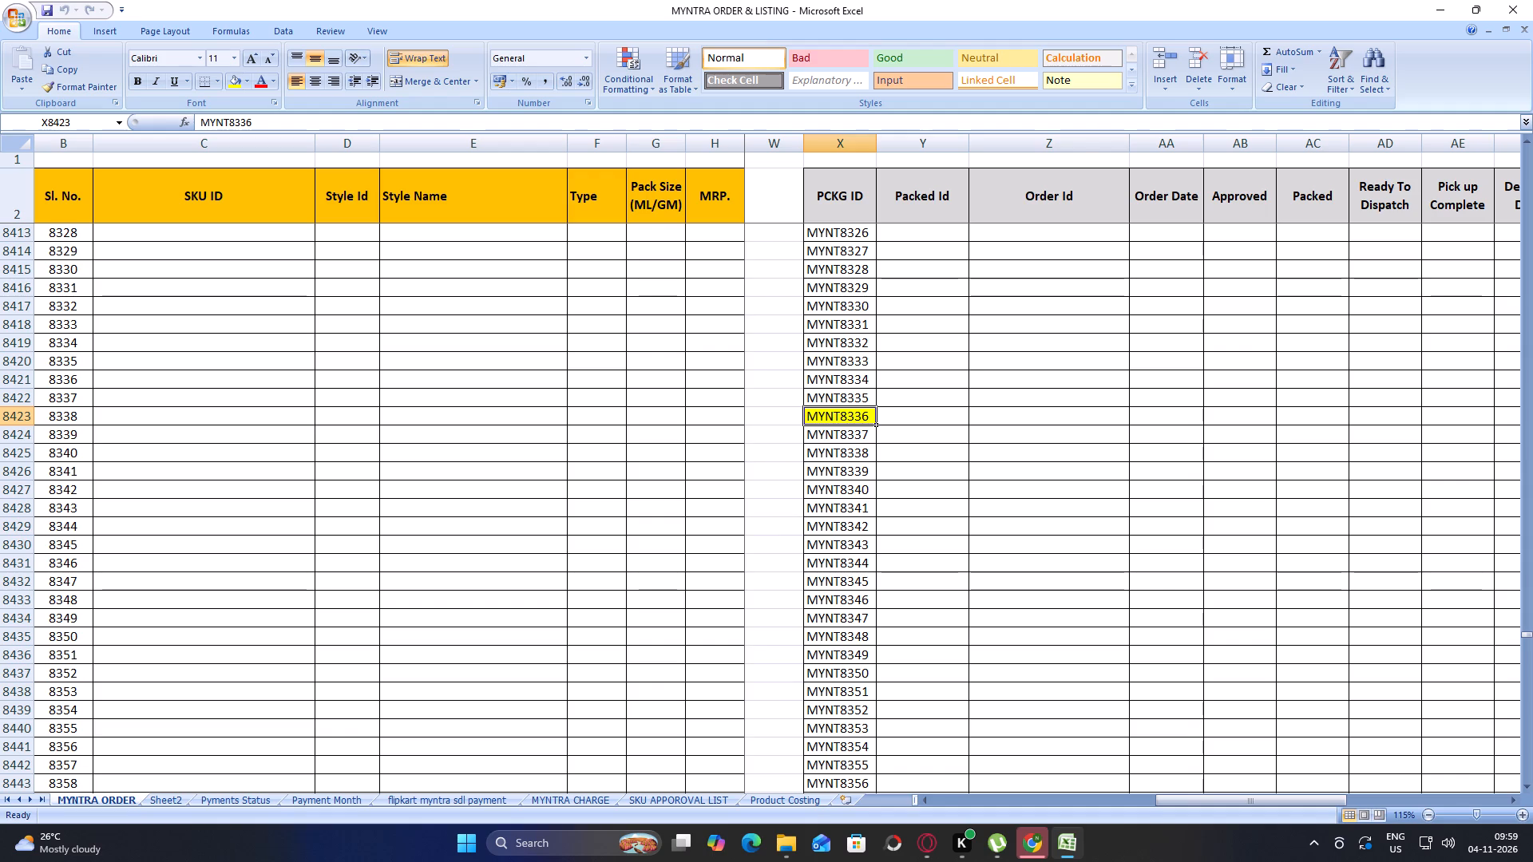
pyautogui.click(854, 541)
pyautogui.moveTo(850, 430); pyautogui.dragTo(840, 528)
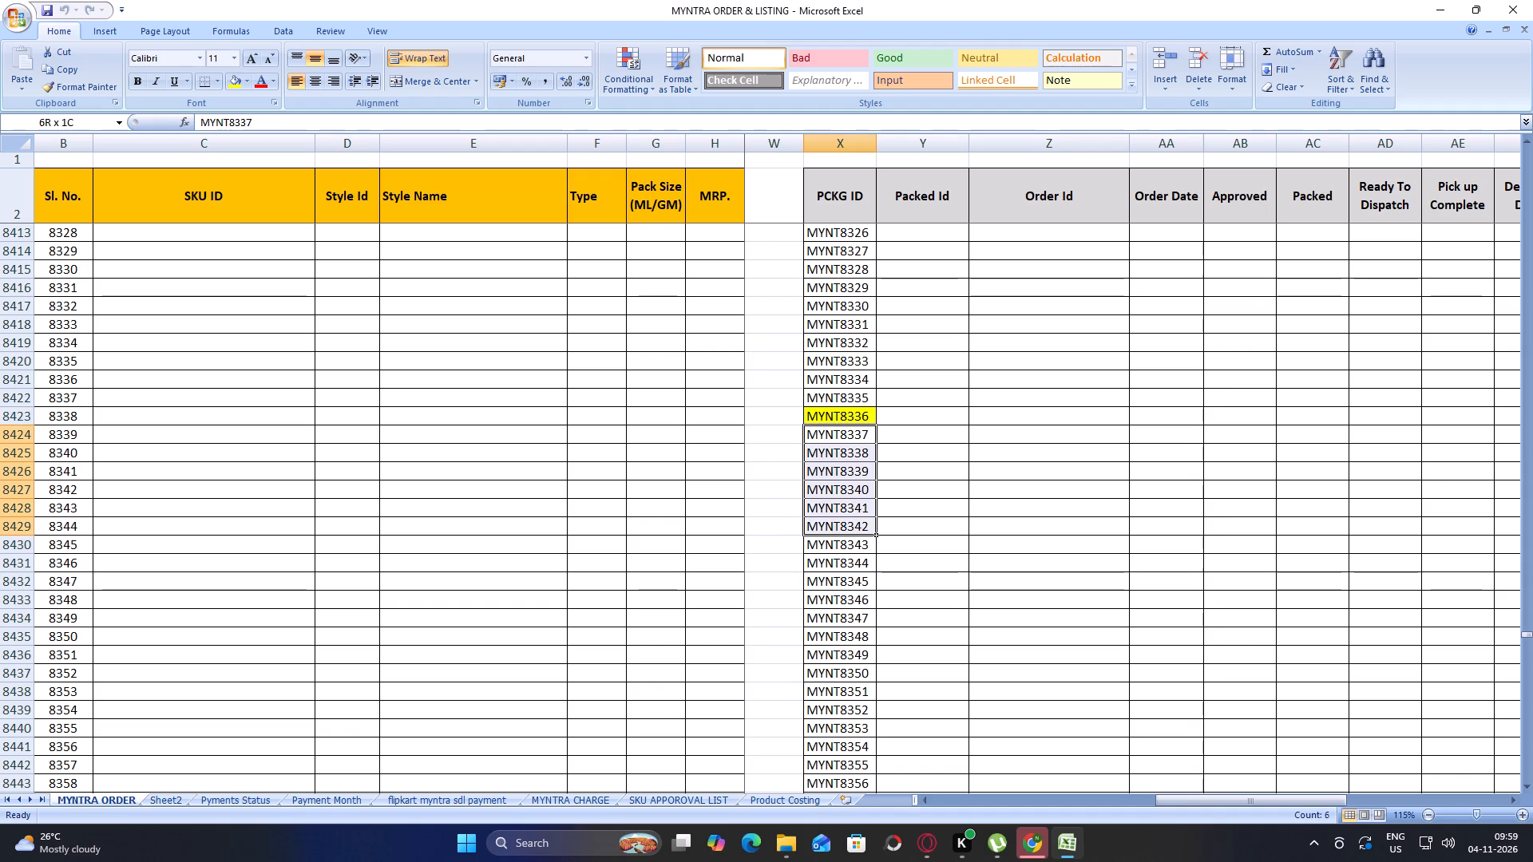
pyautogui.moveTo(840, 528); pyautogui.dragTo(852, 544)
pyautogui.click(852, 544)
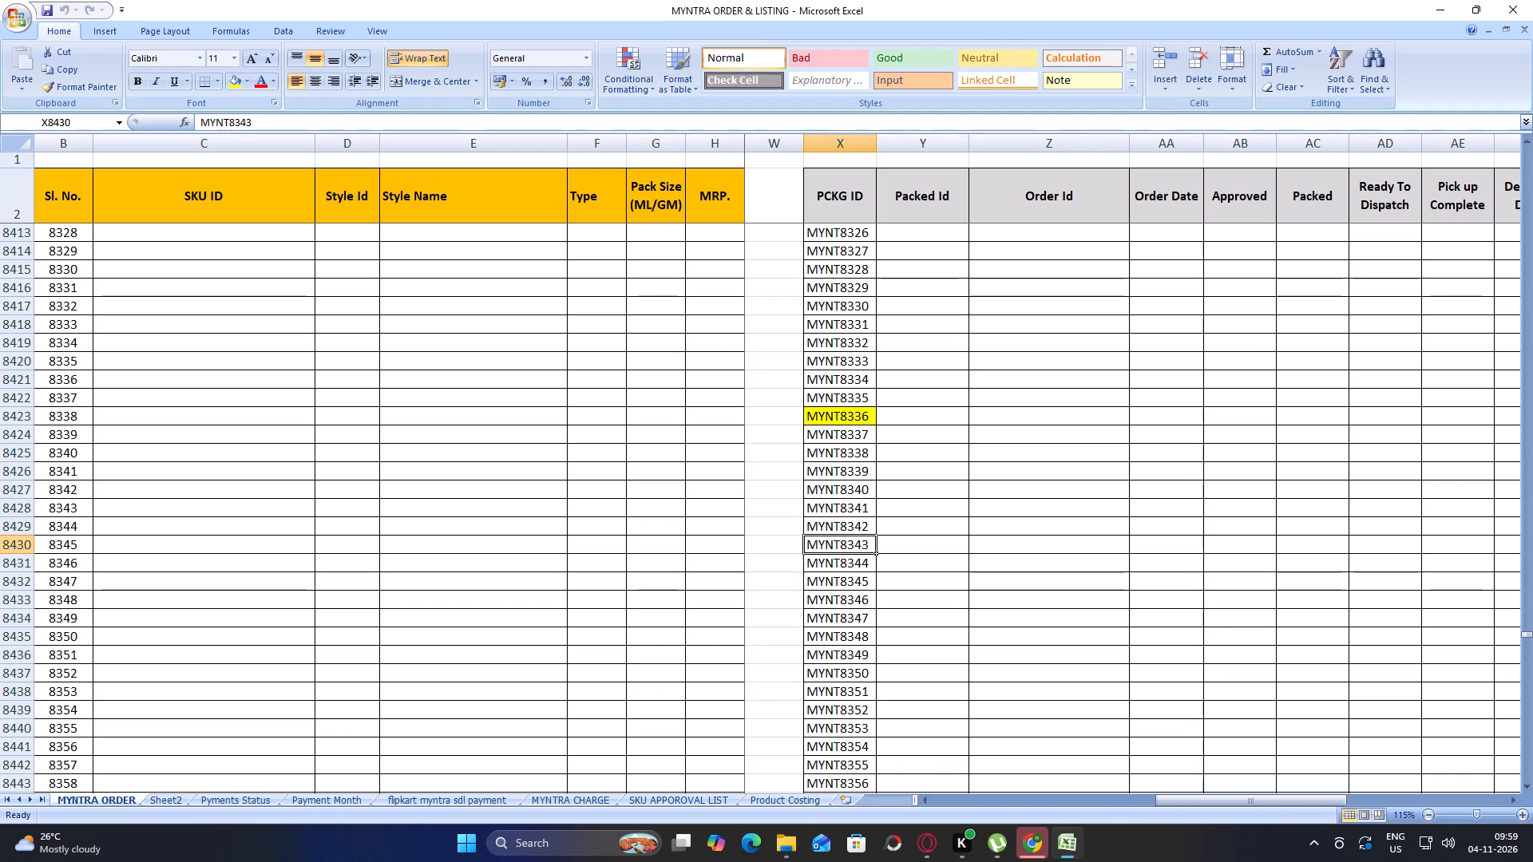
pyautogui.click(231, 86)
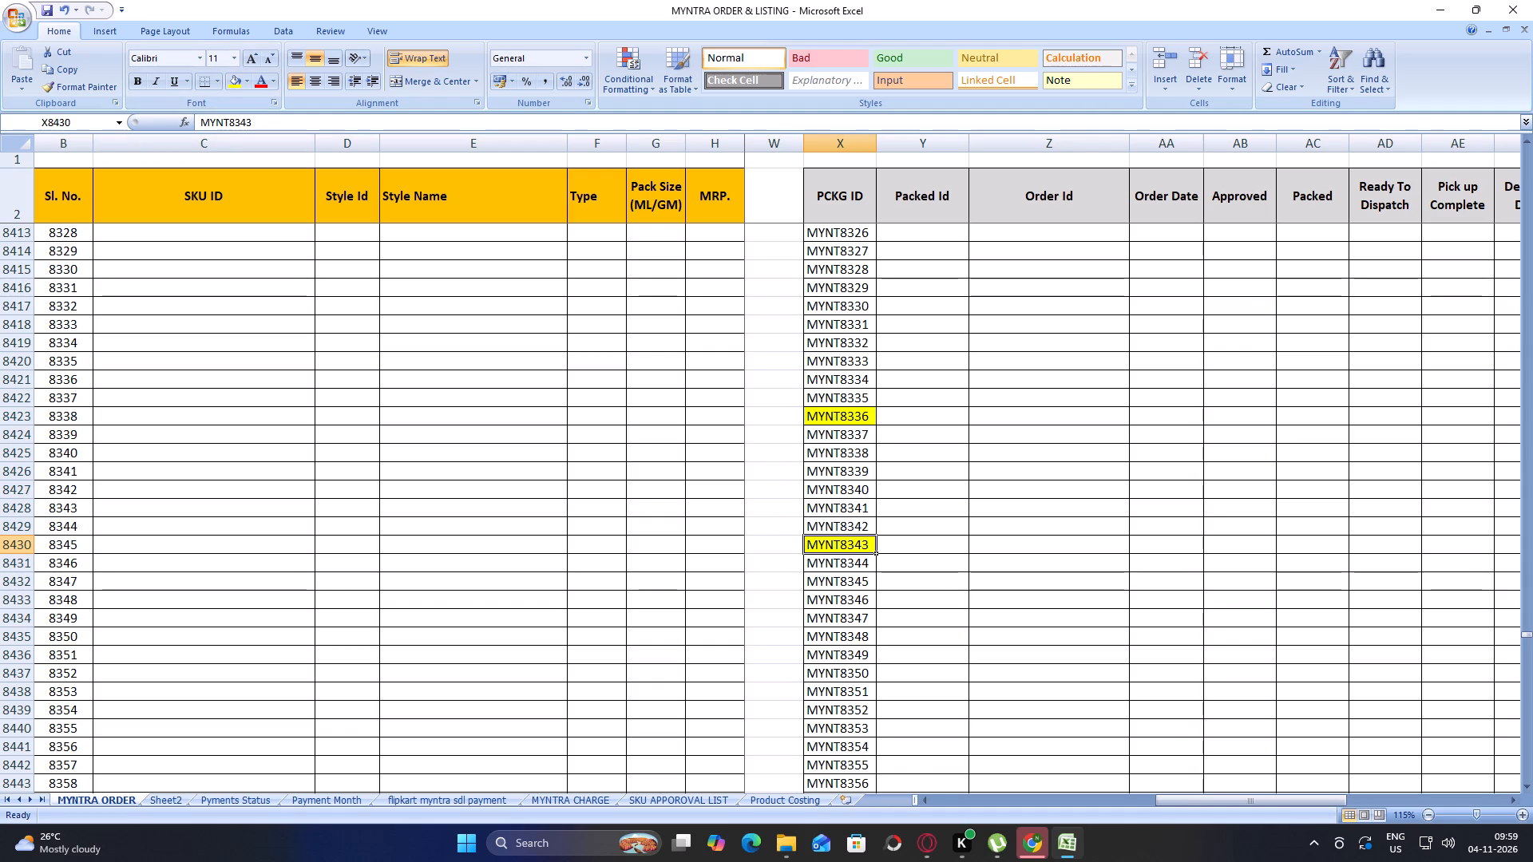
pyautogui.hotkey('ctrl', 's')
# Switch back to Mdirect in Chrome, show the orders in picking and open the Pack Orders page.
pyautogui.hotkey('alt', 'Tab')
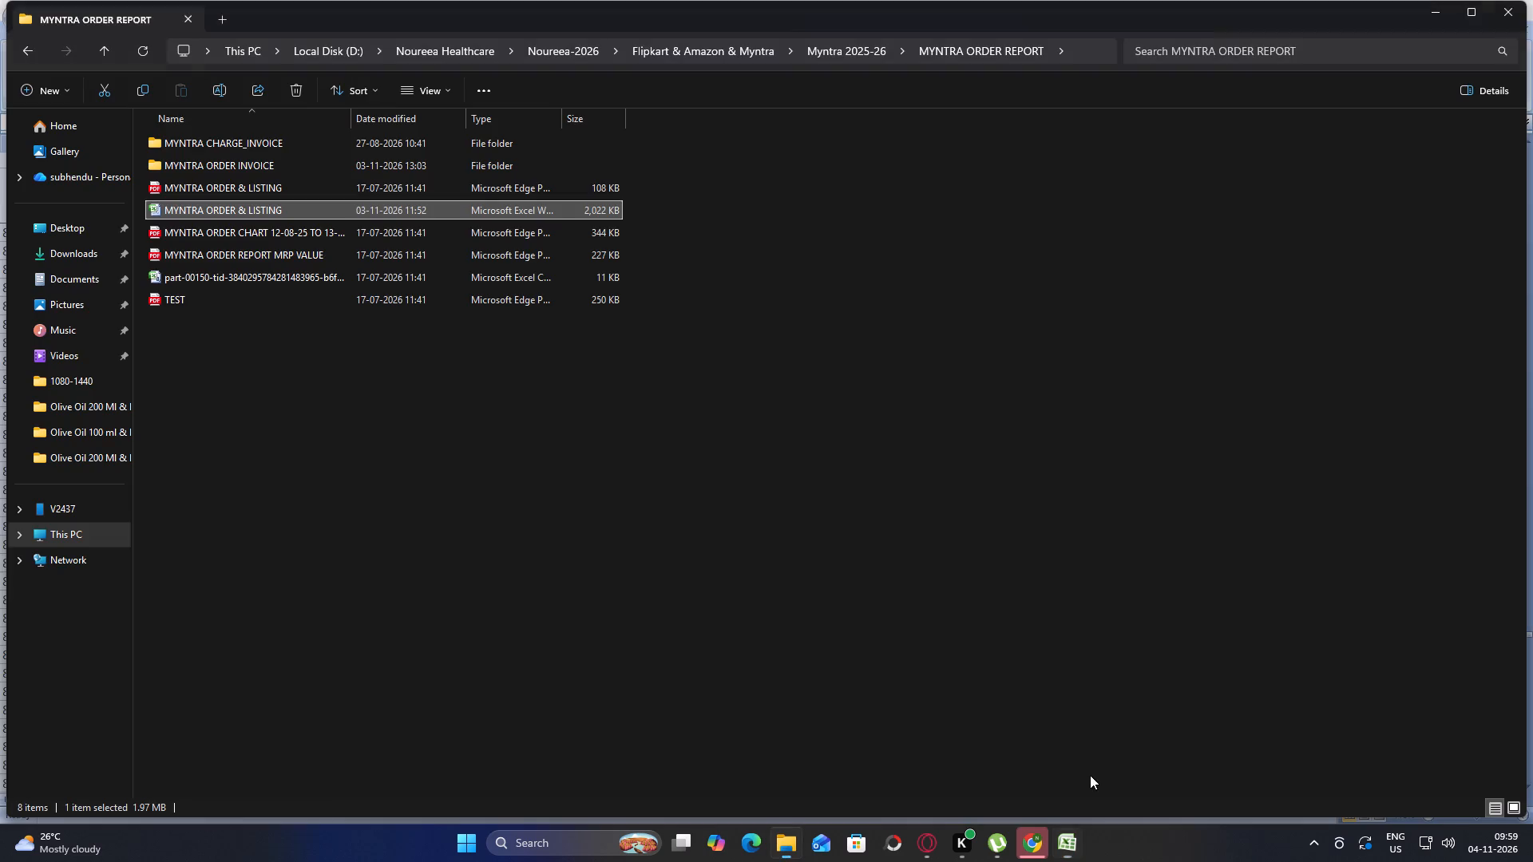
pyautogui.hotkey('alt', 'Tab')
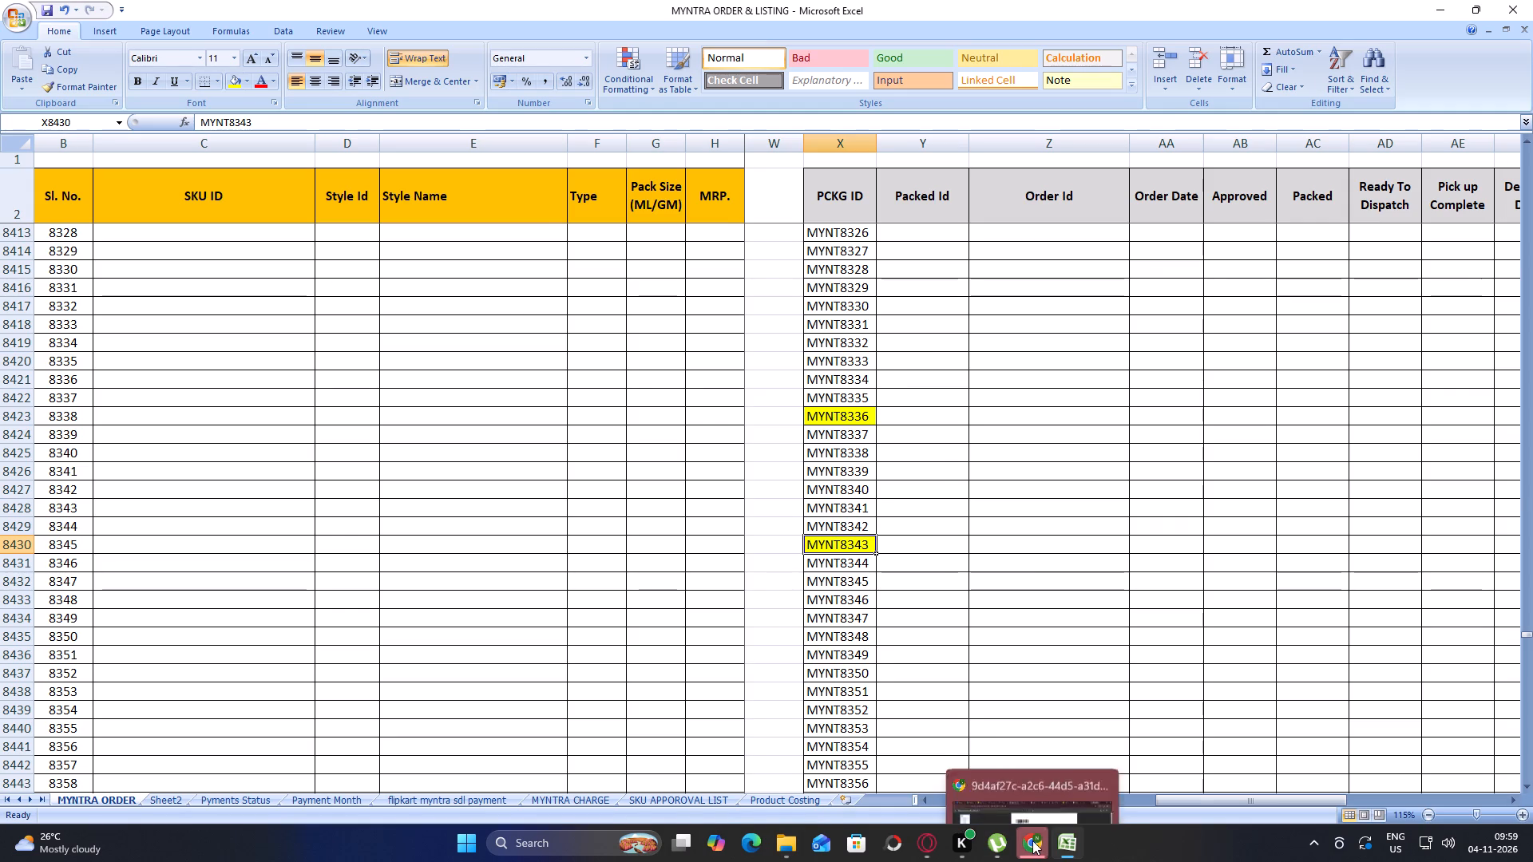
pyautogui.click(1032, 840)
pyautogui.click(493, 4)
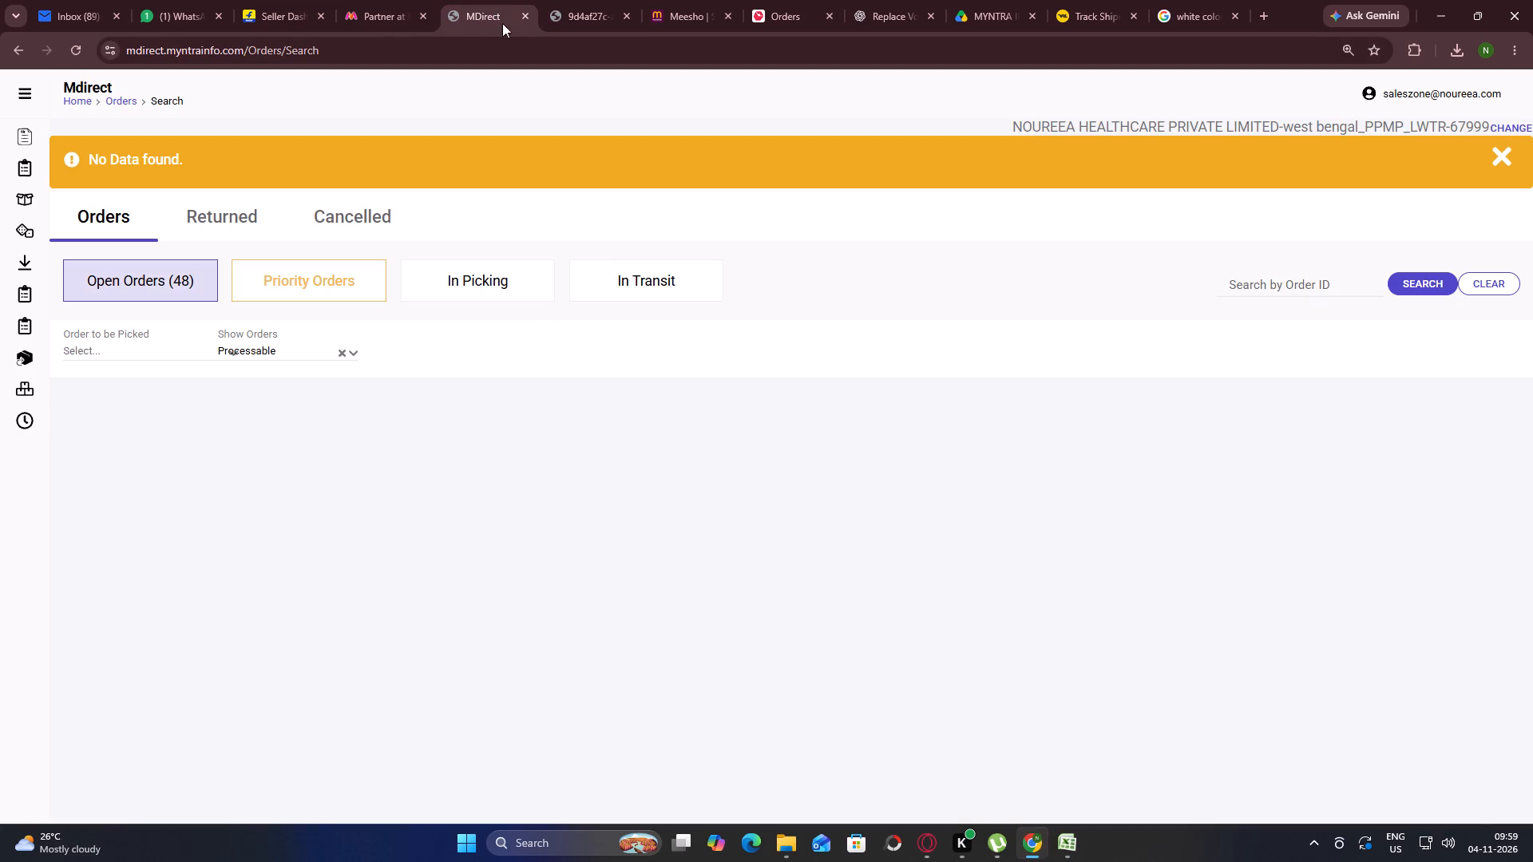
pyautogui.click(468, 271)
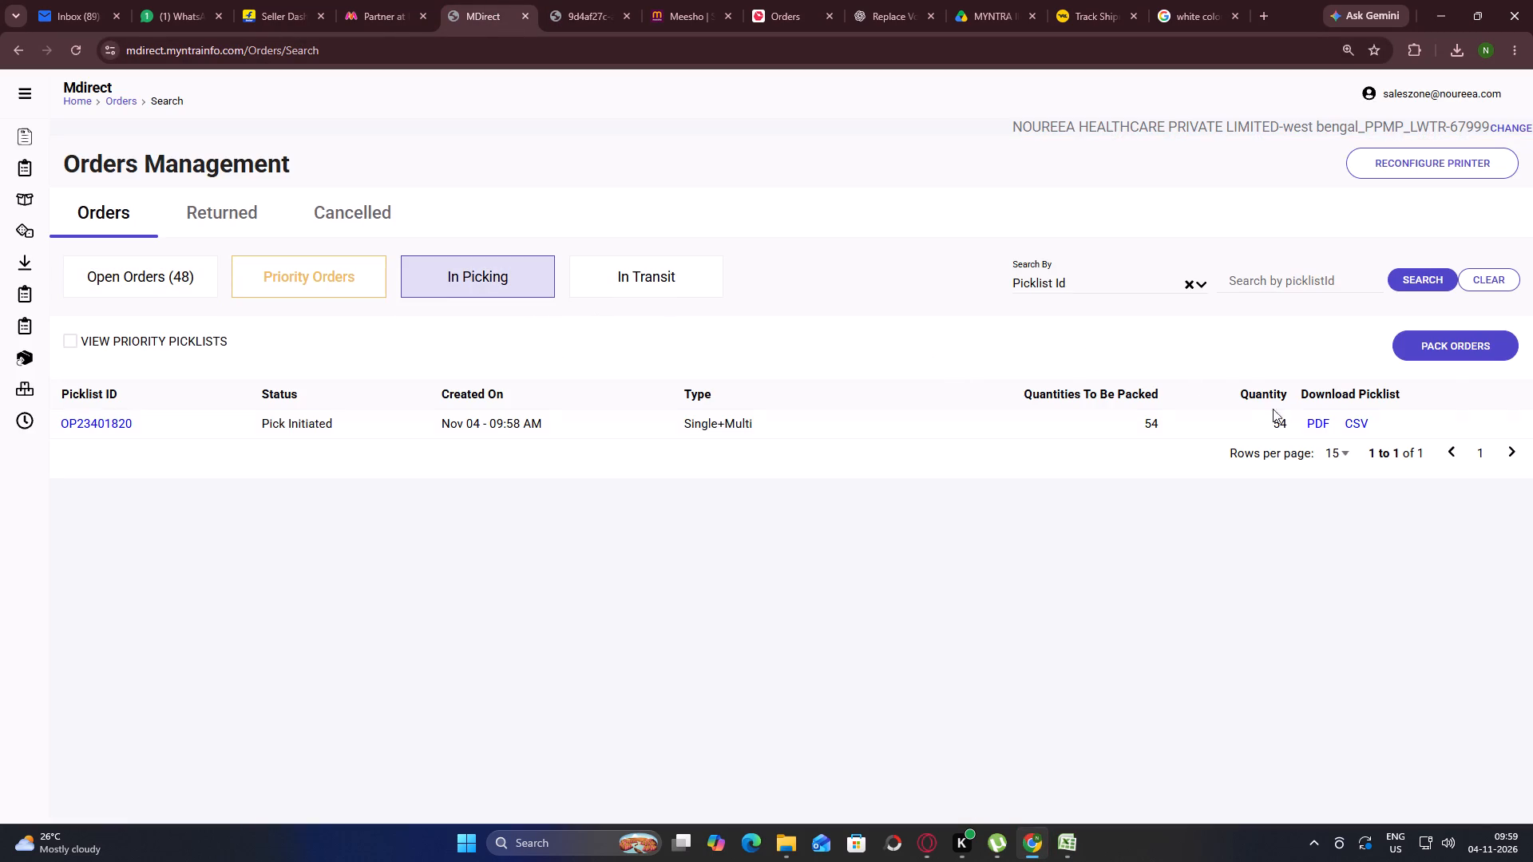
pyautogui.click(1436, 340)
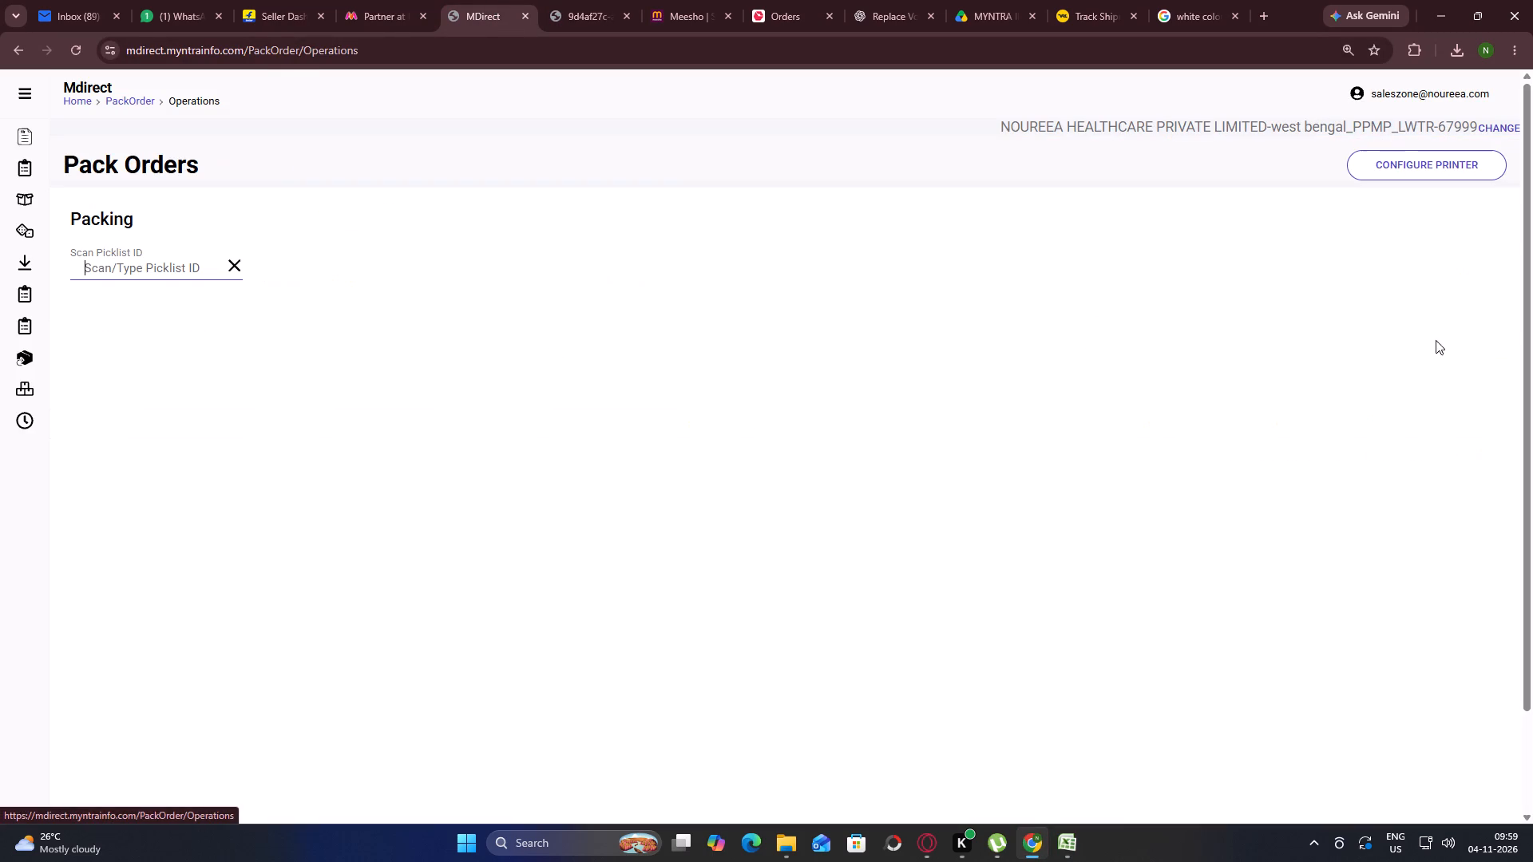
# Copy the picklist ID OP23401820 from the picklist PDF and submit it as the picklist ID for packing.
pyautogui.click(571, 0)
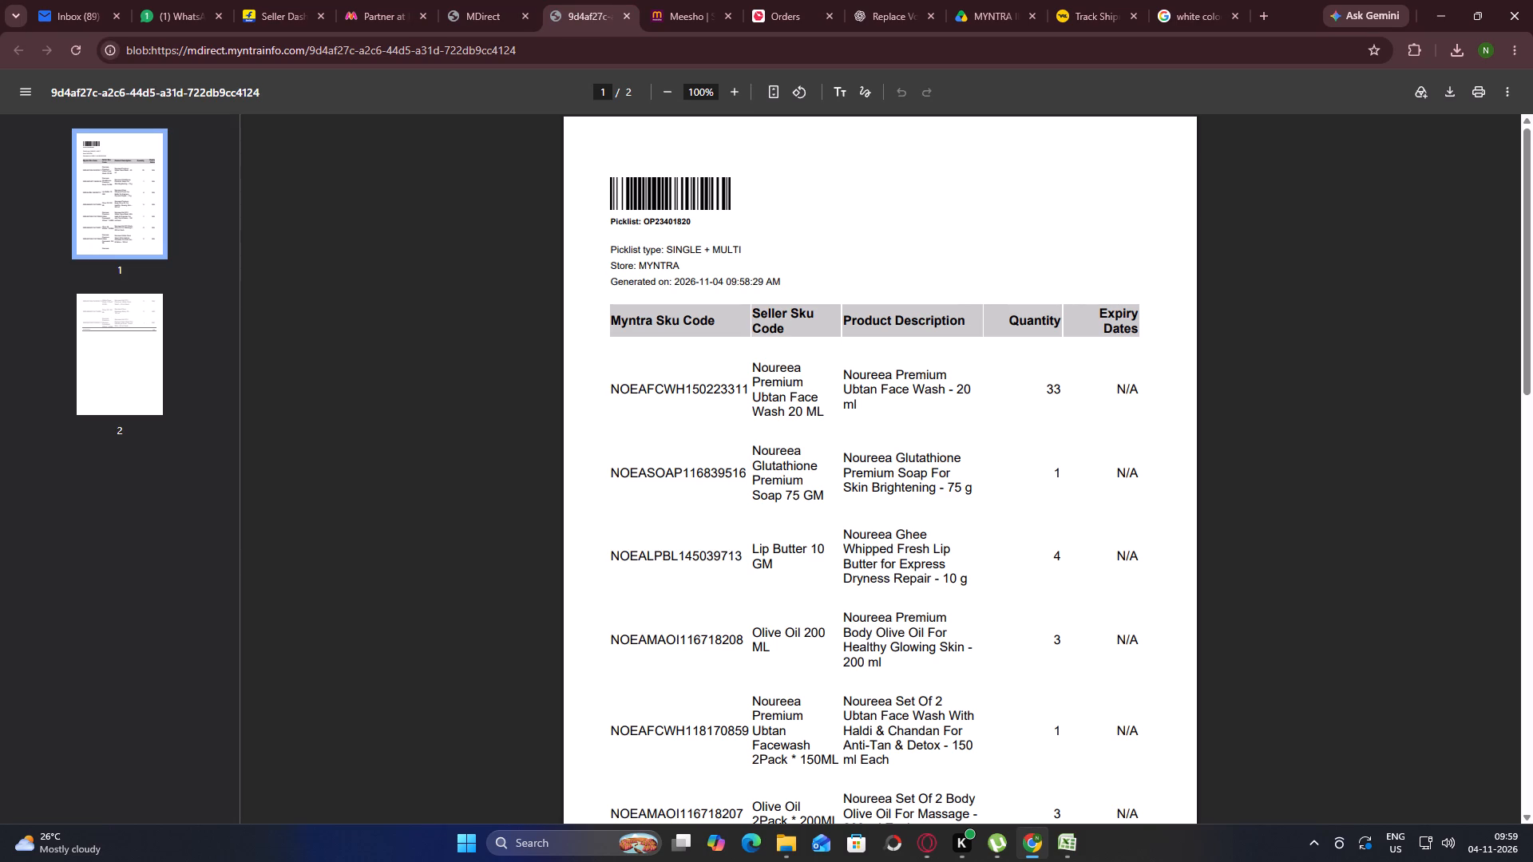
pyautogui.doubleClick(678, 220)
pyautogui.hotkey('ctrl', 'c')
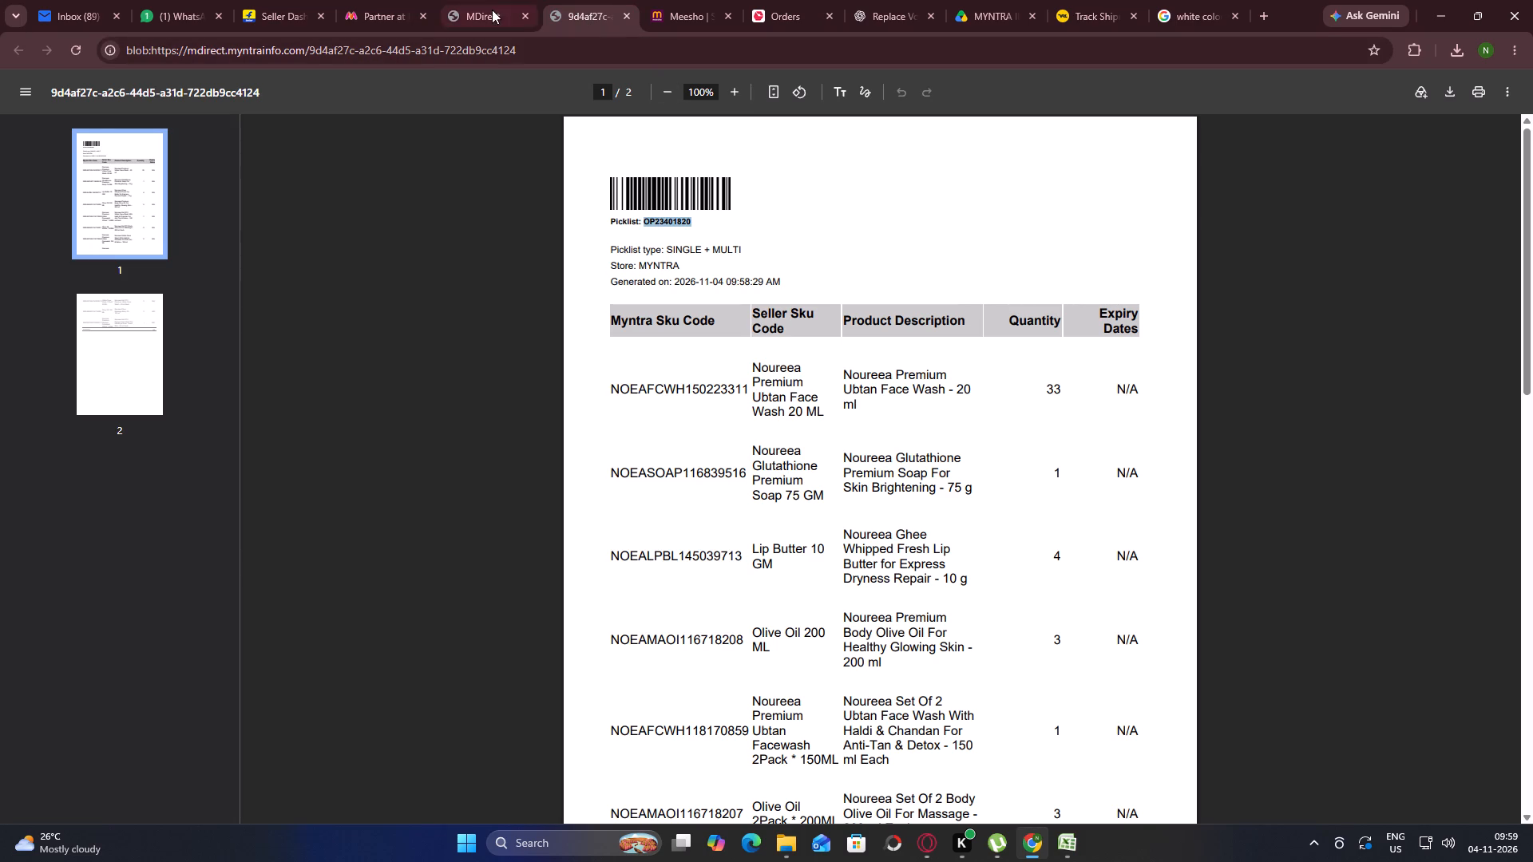
pyautogui.click(492, 10)
pyautogui.hotkey('ctrl', 'v')
pyautogui.press('Return')
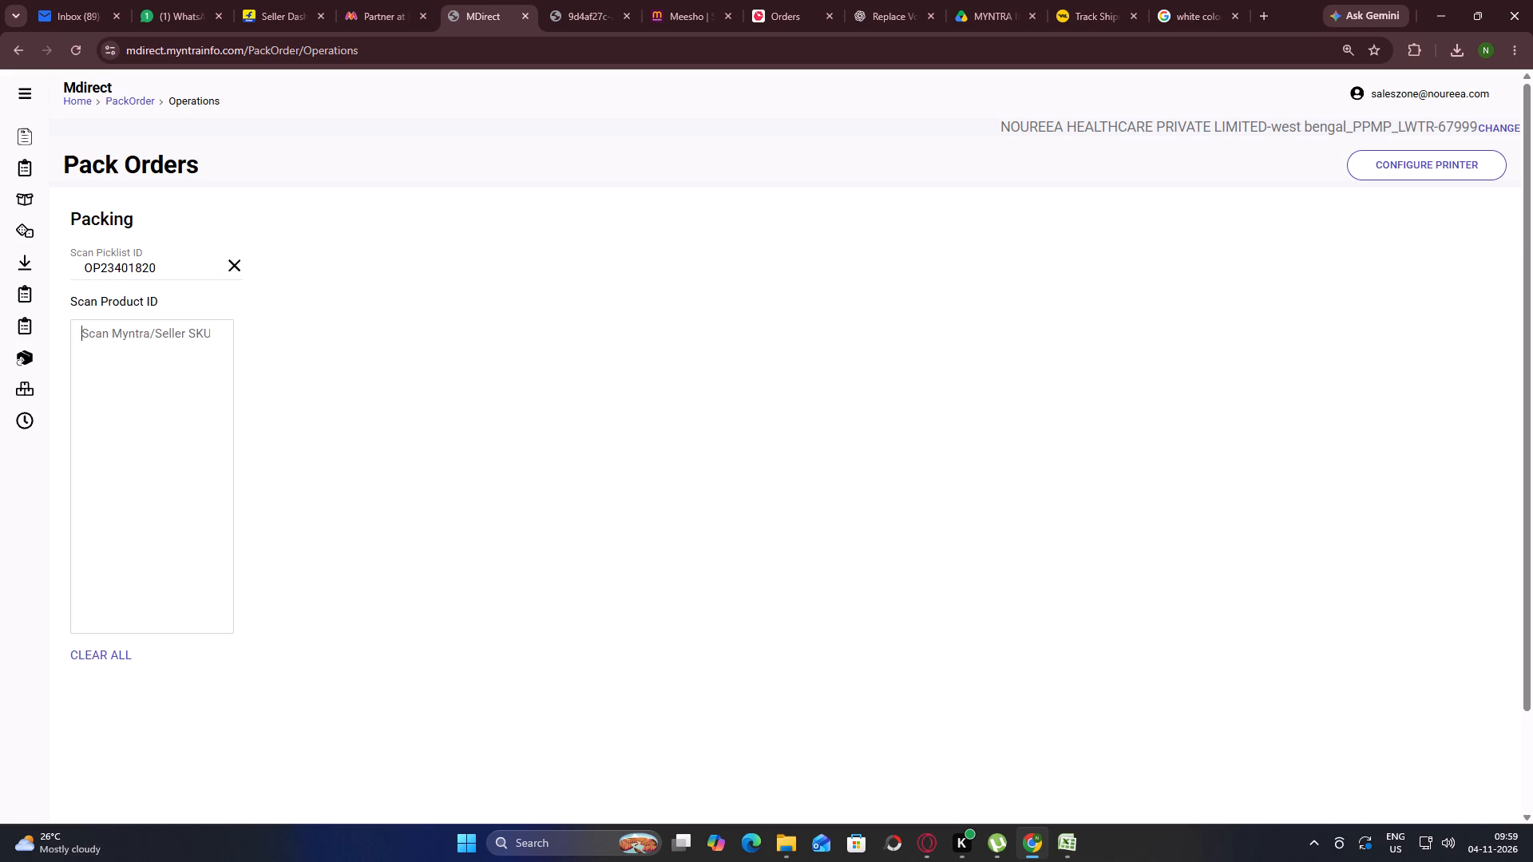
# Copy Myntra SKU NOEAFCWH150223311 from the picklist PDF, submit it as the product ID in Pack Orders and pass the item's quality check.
pyautogui.click(586, 10)
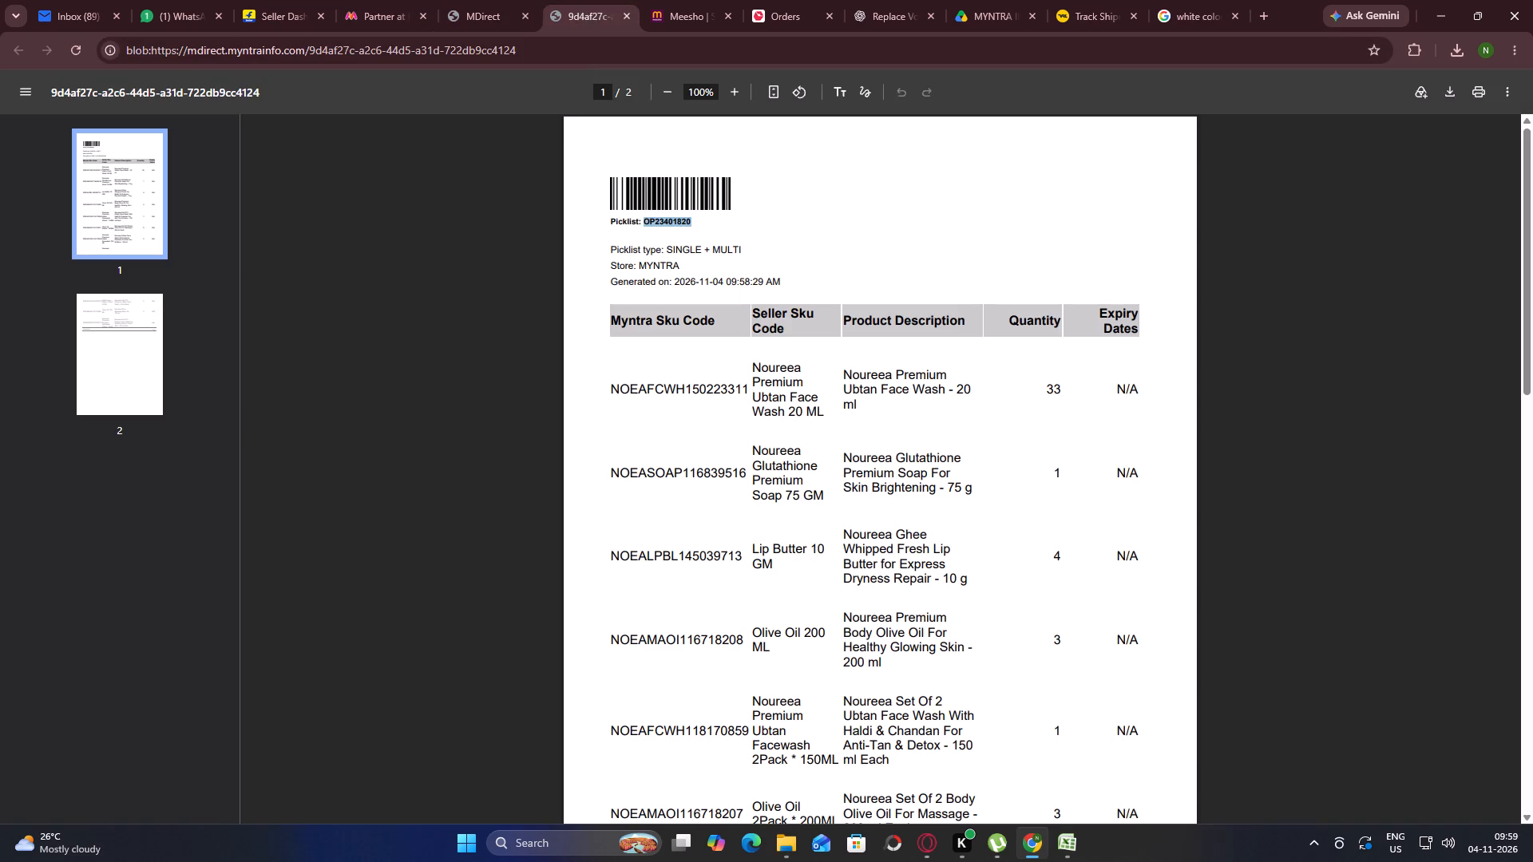
pyautogui.doubleClick(667, 382)
pyautogui.hotkey('ctrl', 'c')
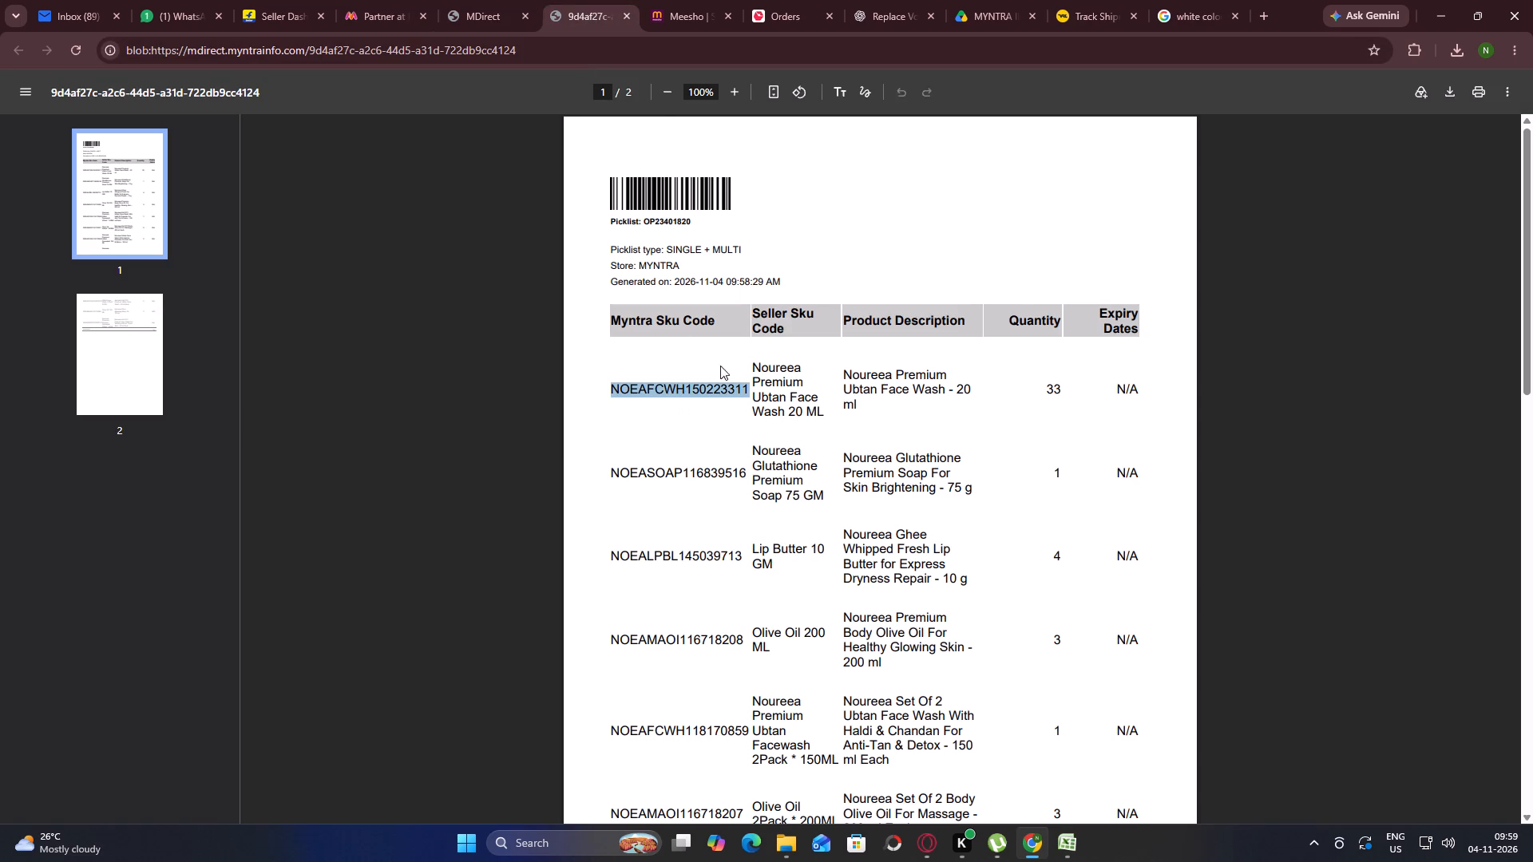
pyautogui.click(473, 7)
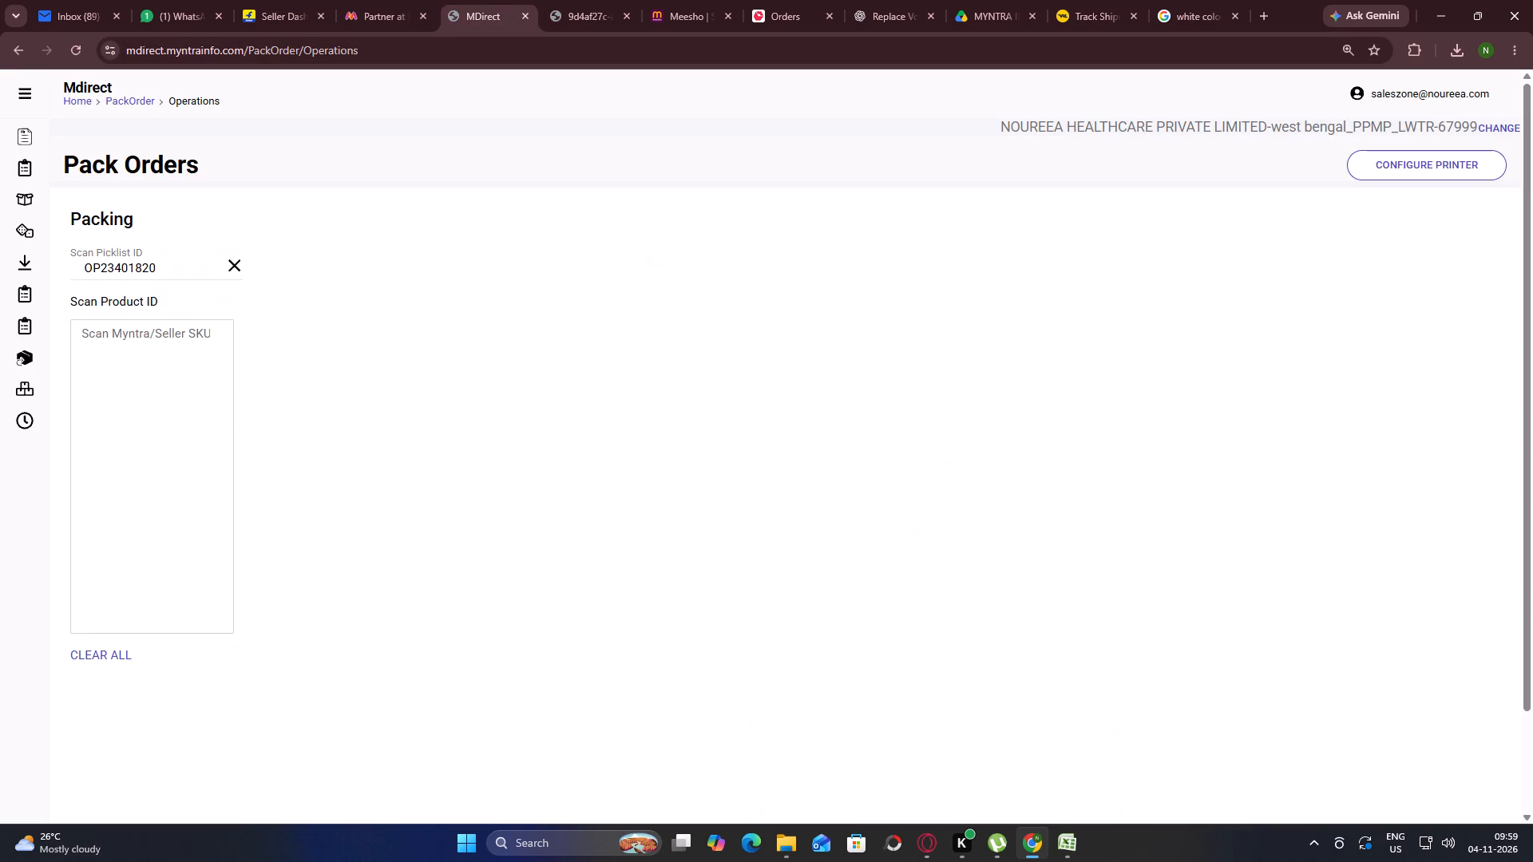
pyautogui.hotkey('ctrl', 'v')
pyautogui.press('Return')
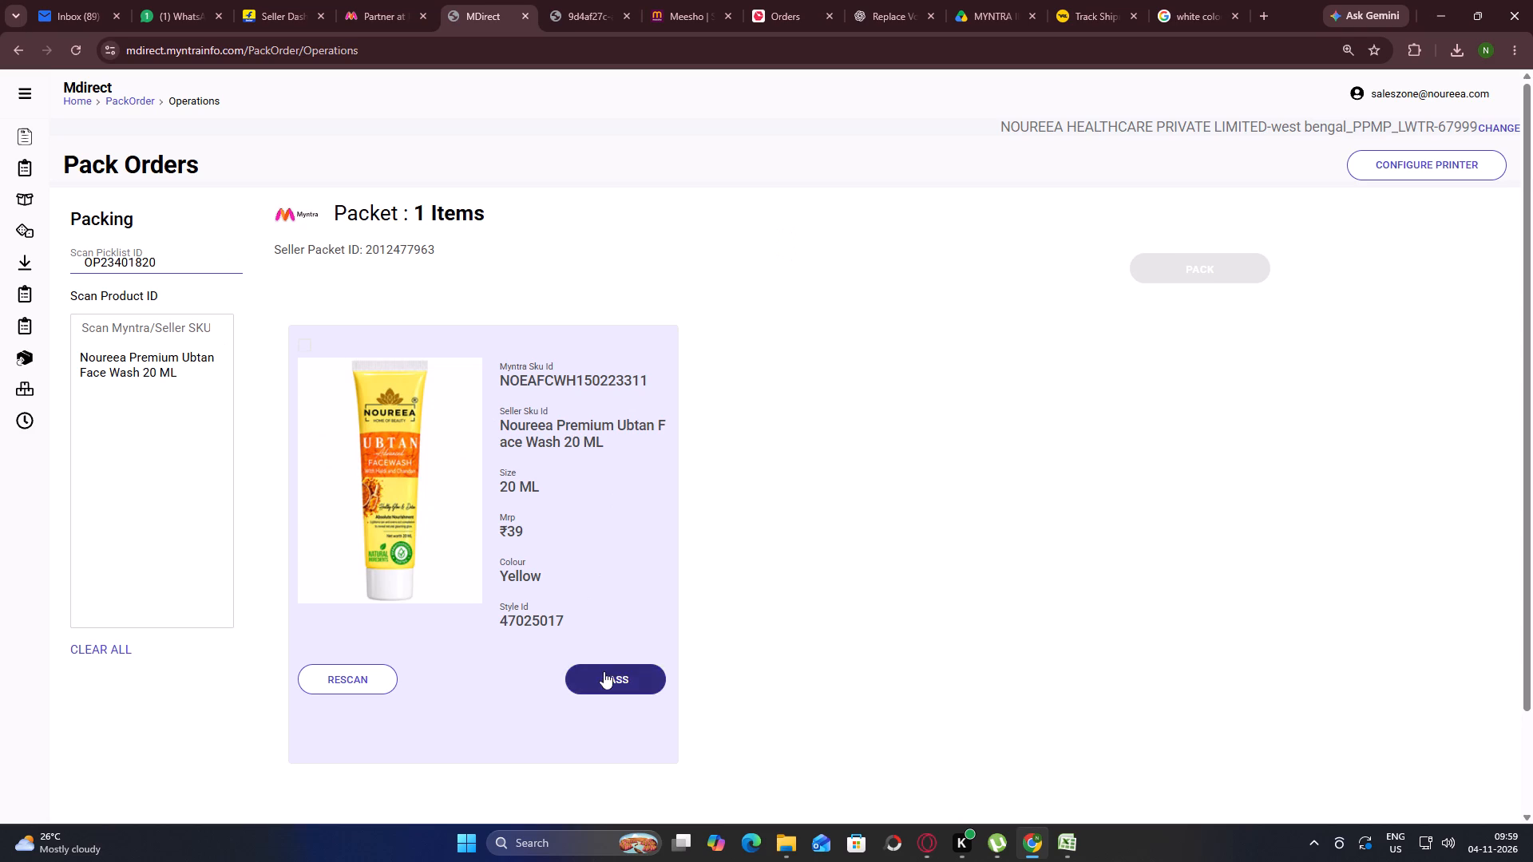
pyautogui.click(604, 671)
pyautogui.click(1248, 279)
pyautogui.hotkey('alt', 'Tab')
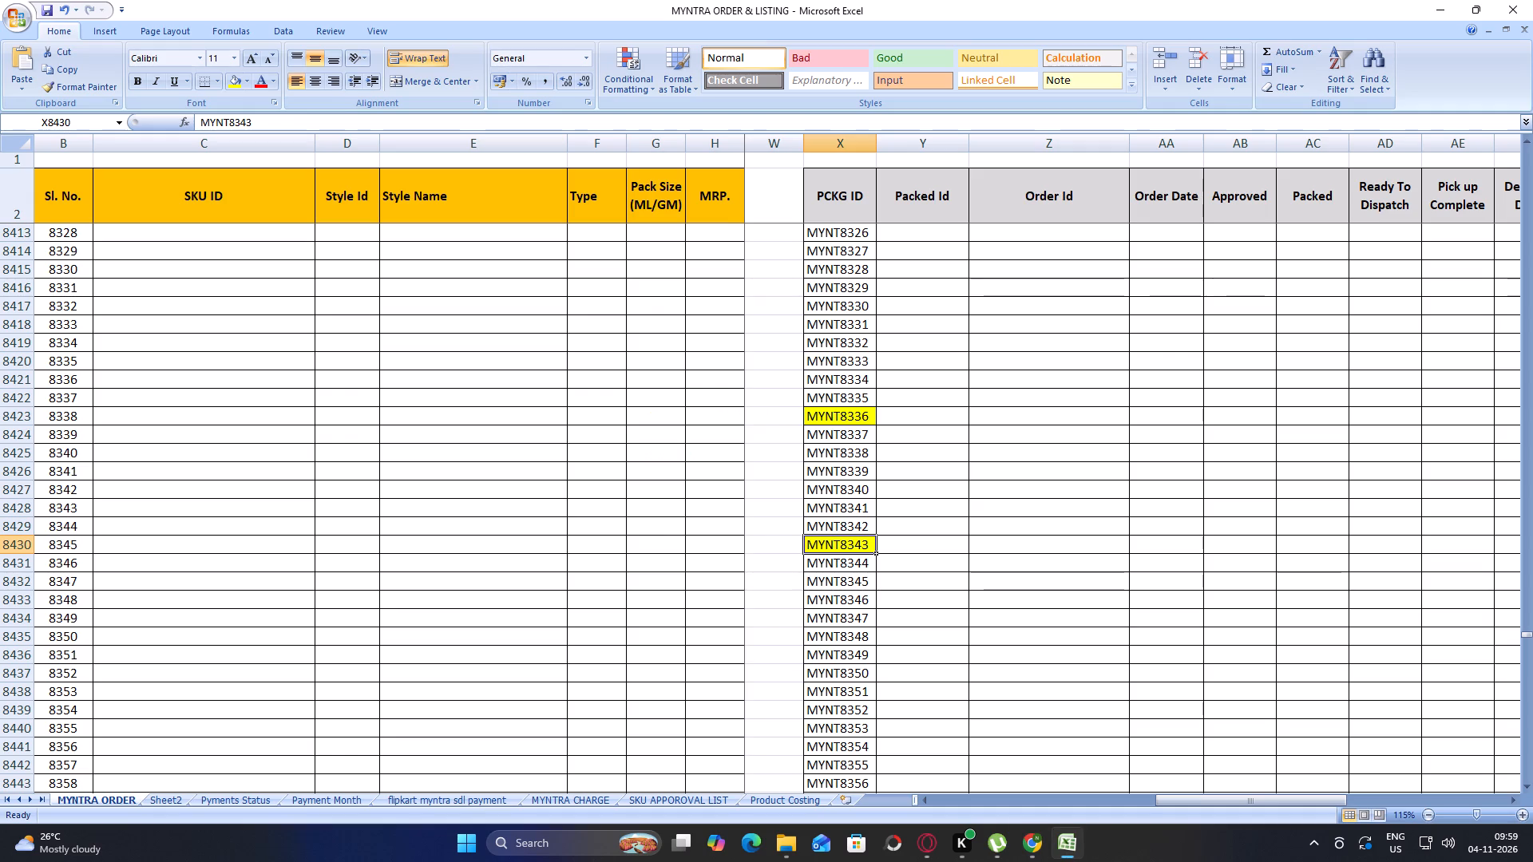
pyautogui.click(843, 566)
pyautogui.hotkey('ctrl', 'c')
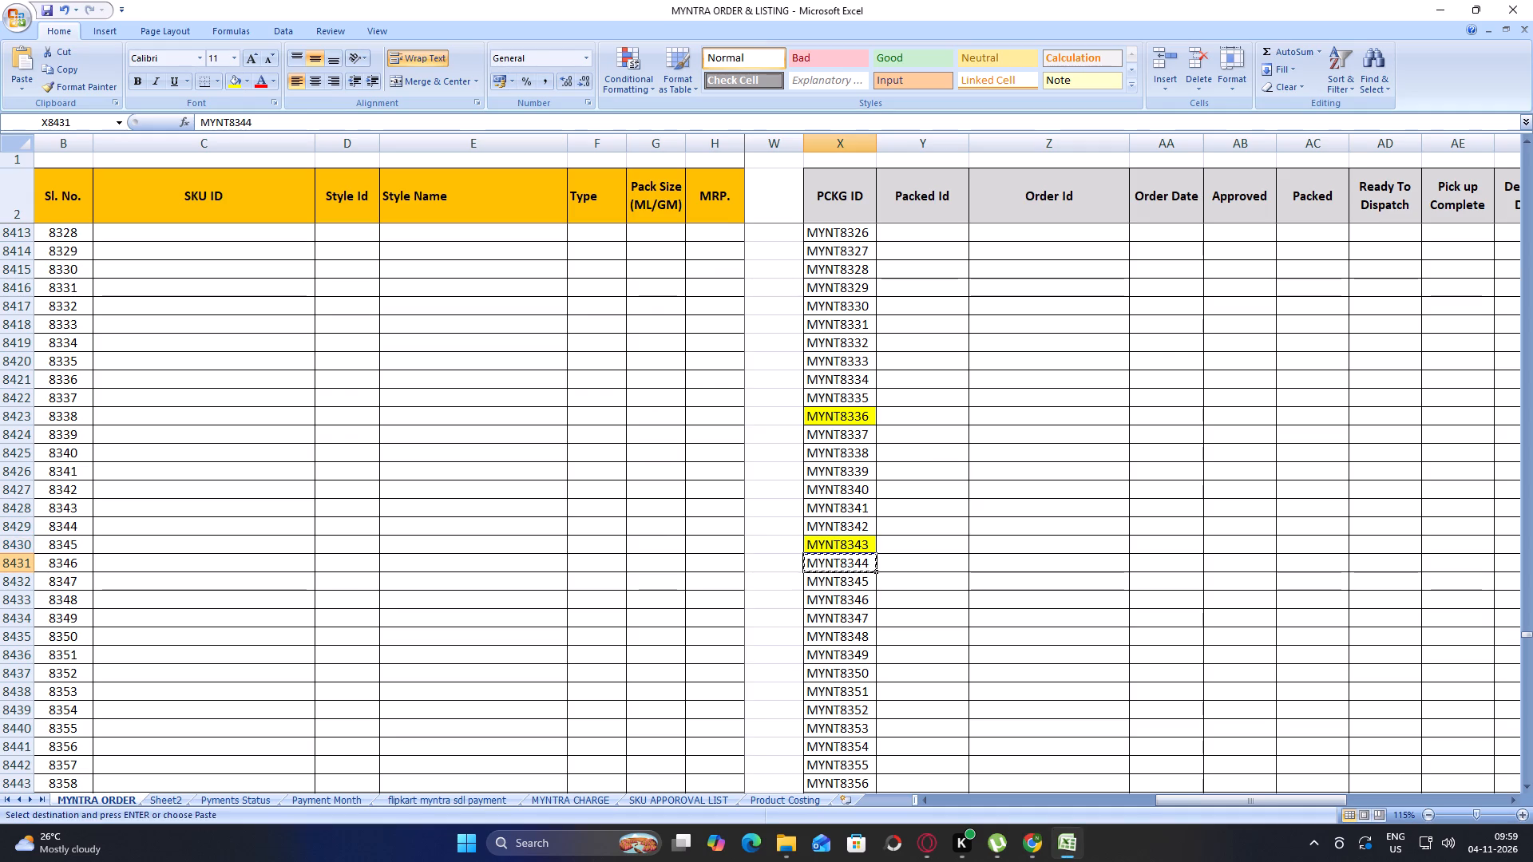
pyautogui.hotkey('alt', 'Tab')
pyautogui.click(767, 458)
pyautogui.hotkey('ctrl', 'v')
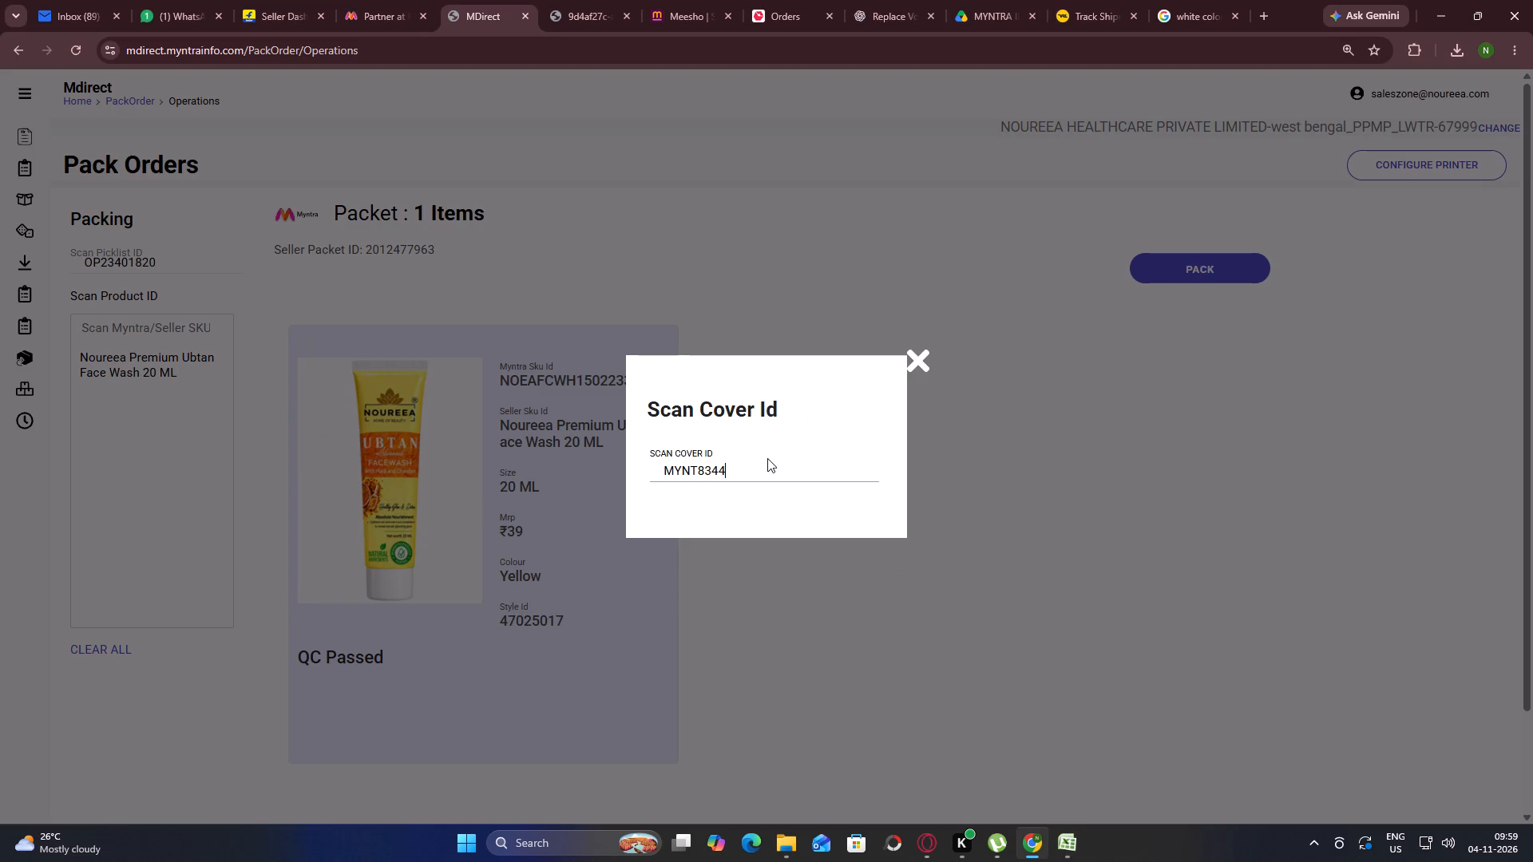
pyautogui.press('Return')
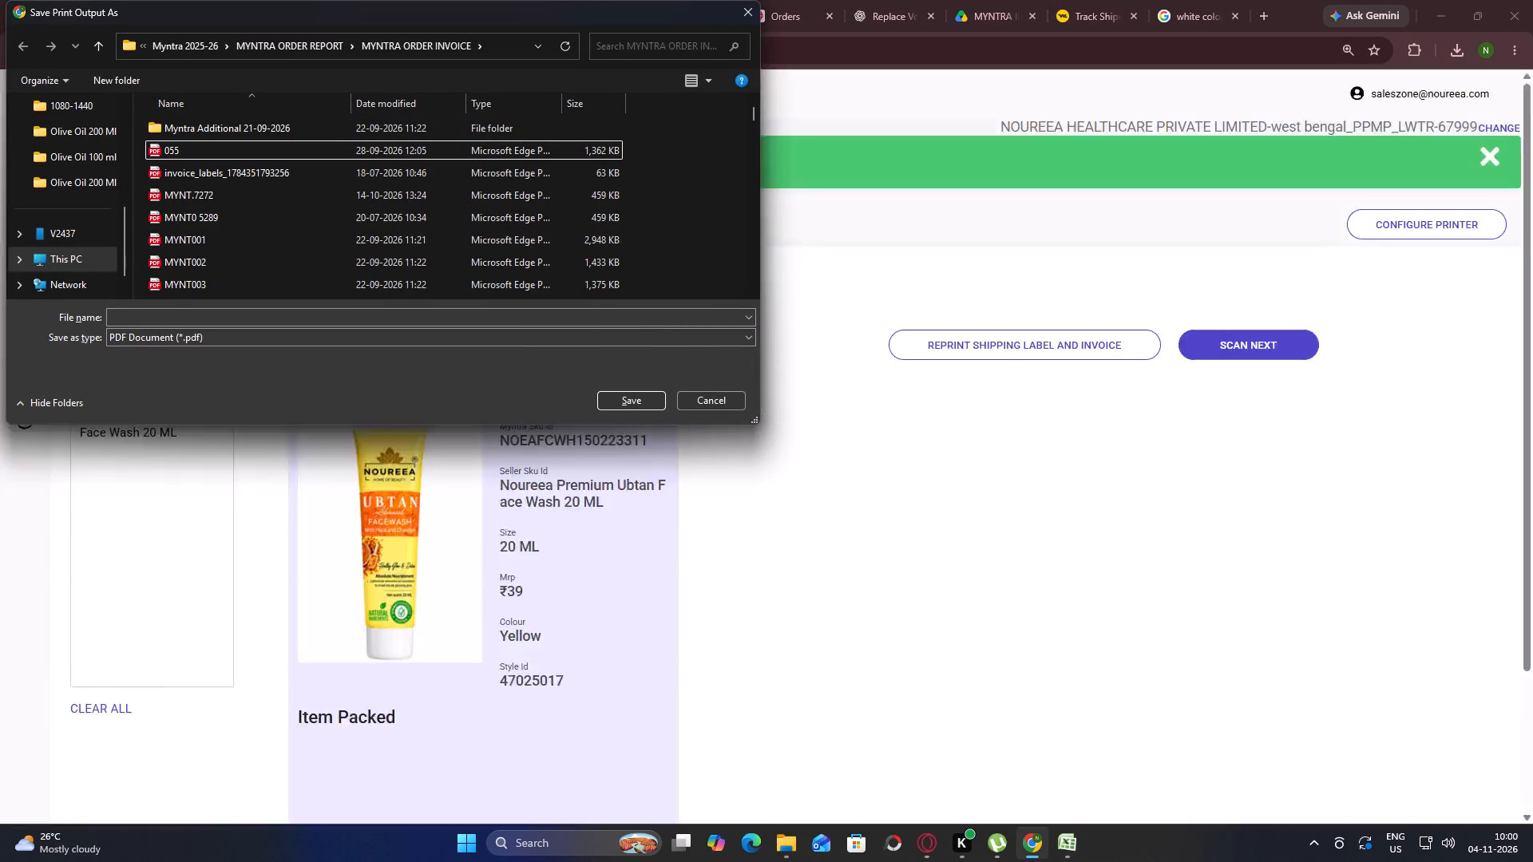
pyautogui.click(295, 377)
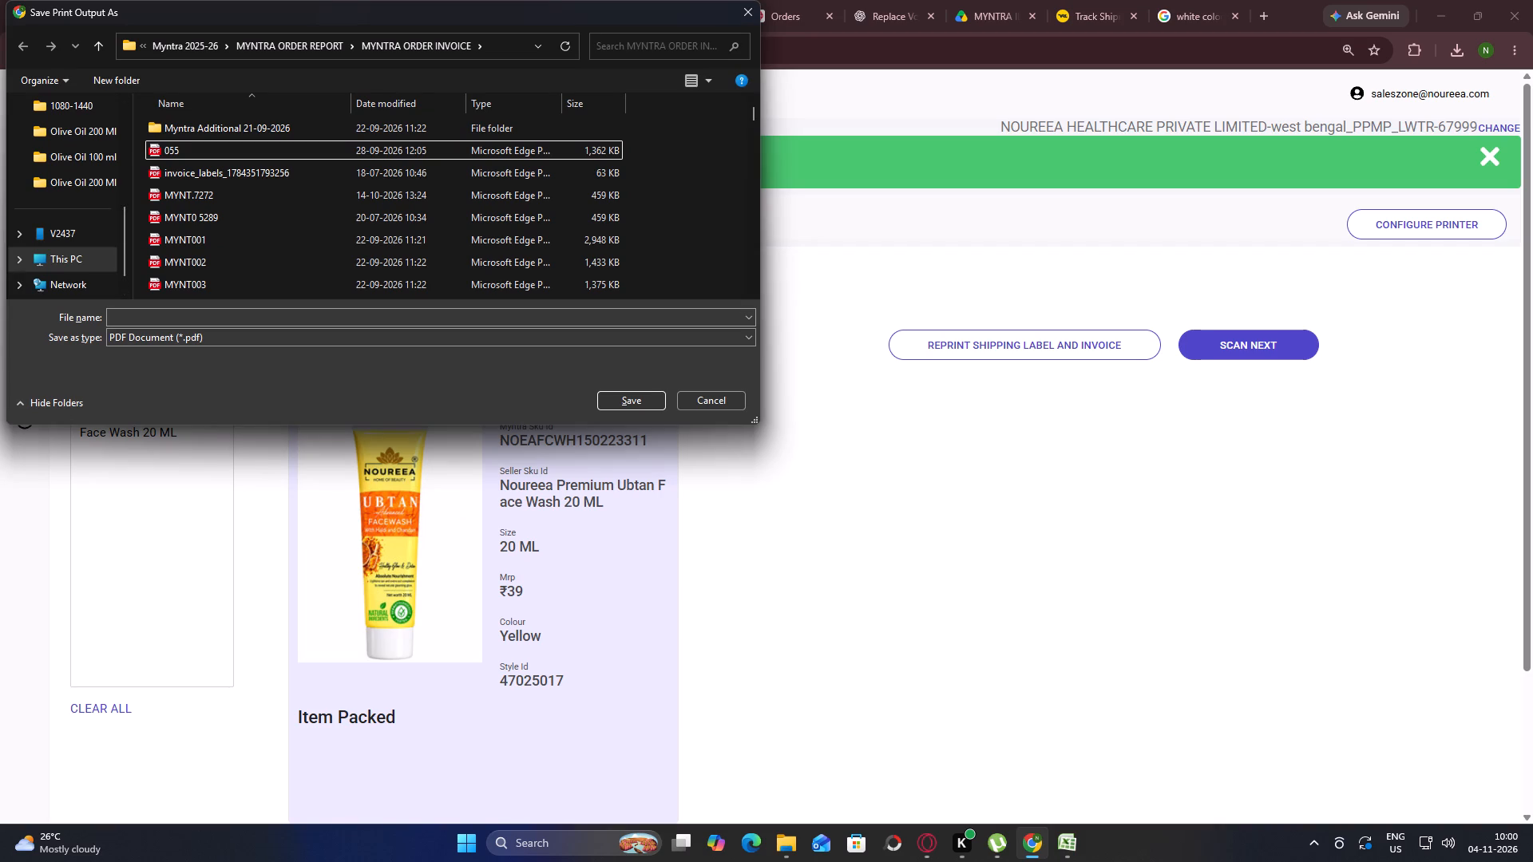
pyautogui.click(466, 280)
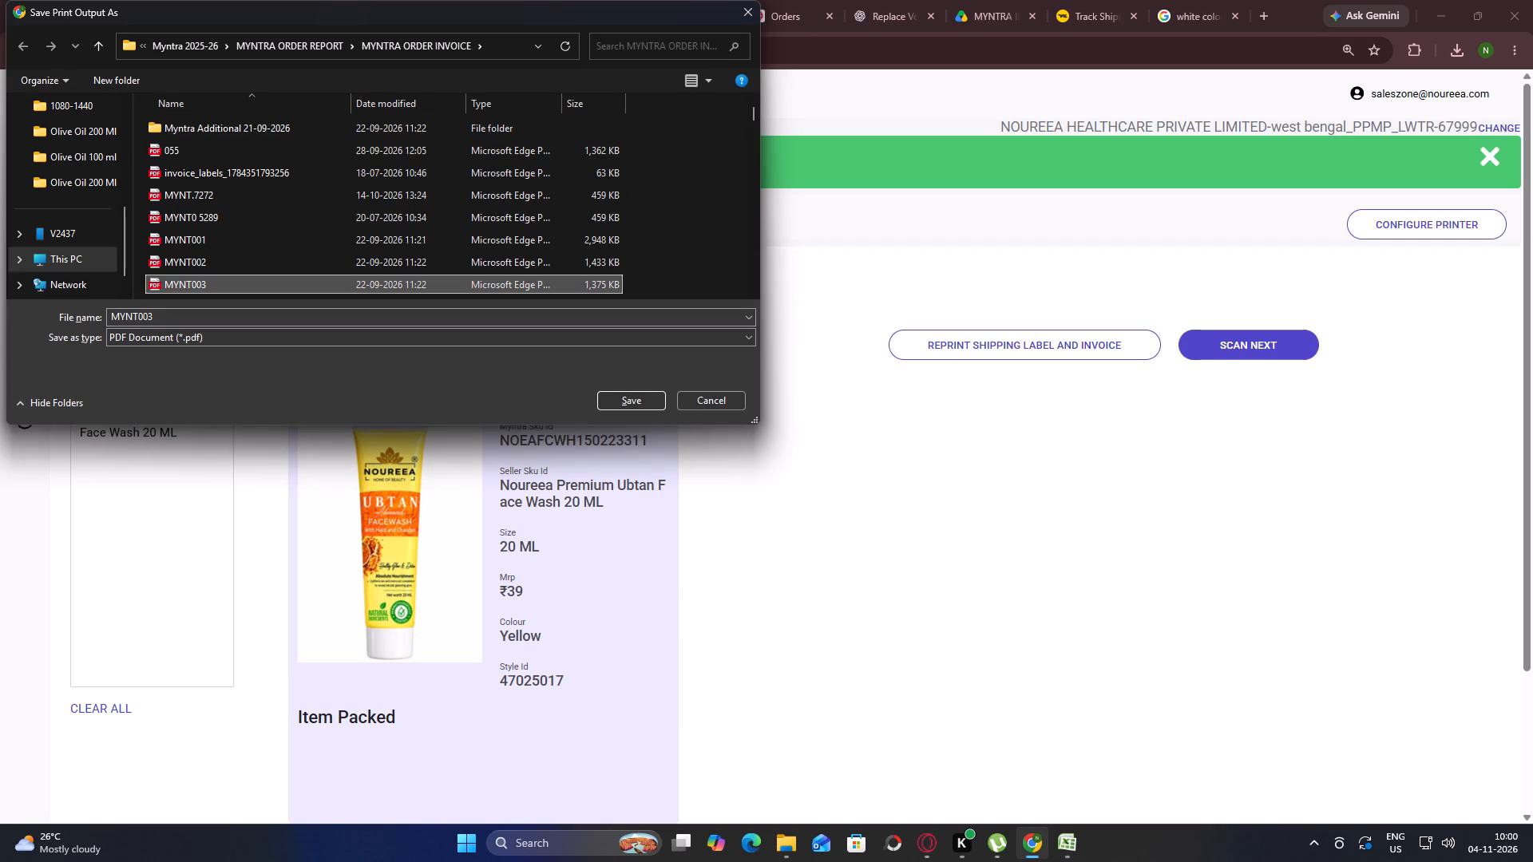
pyautogui.press('Tab')
pyautogui.press('Tab')
pyautogui.hotkey('ctrl', 'v')
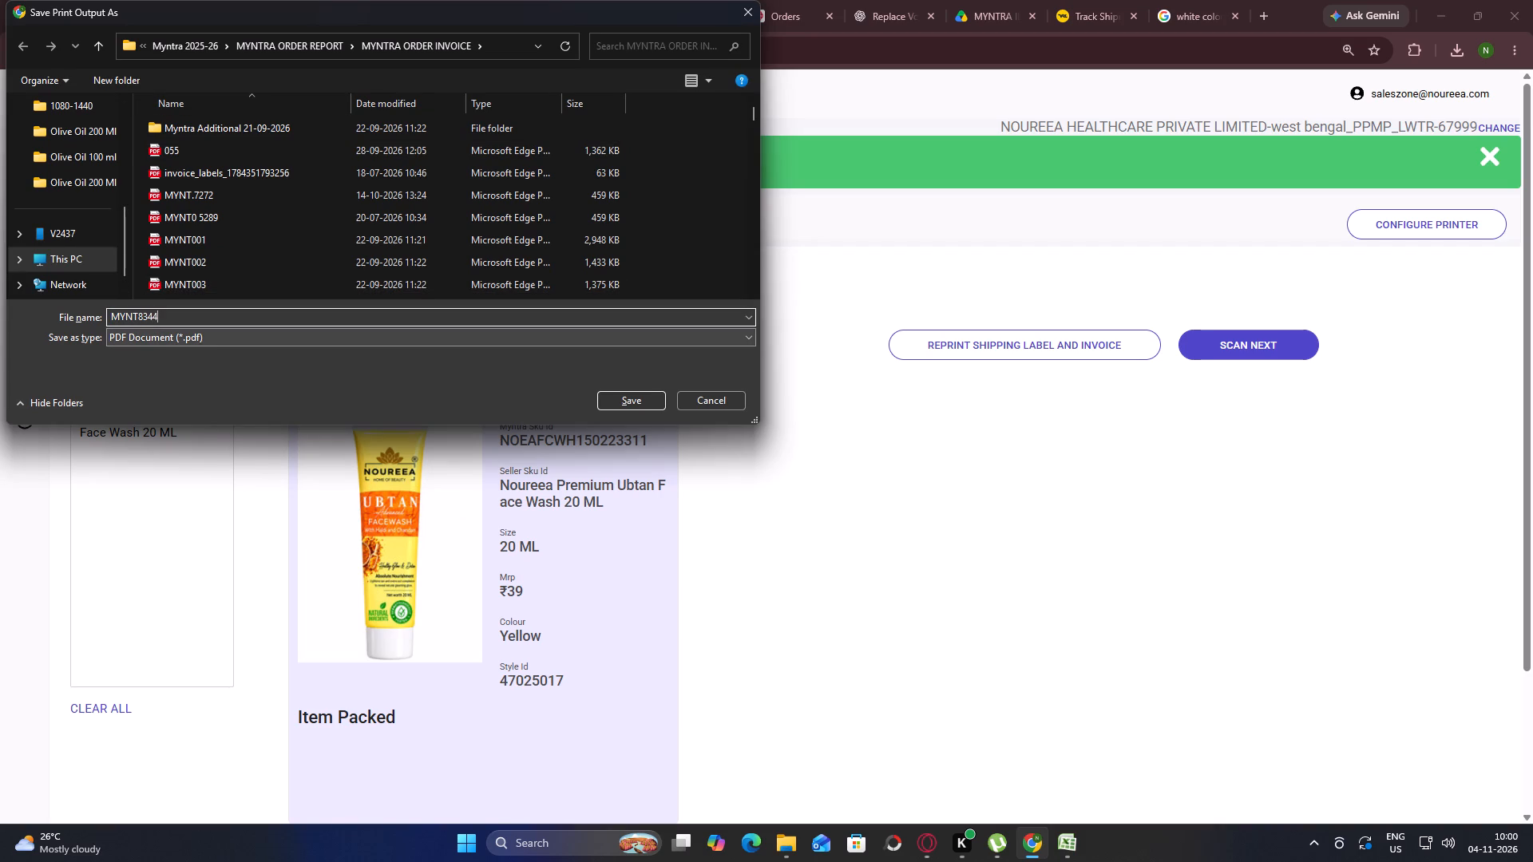
pyautogui.press('Return')
pyautogui.click(441, 328)
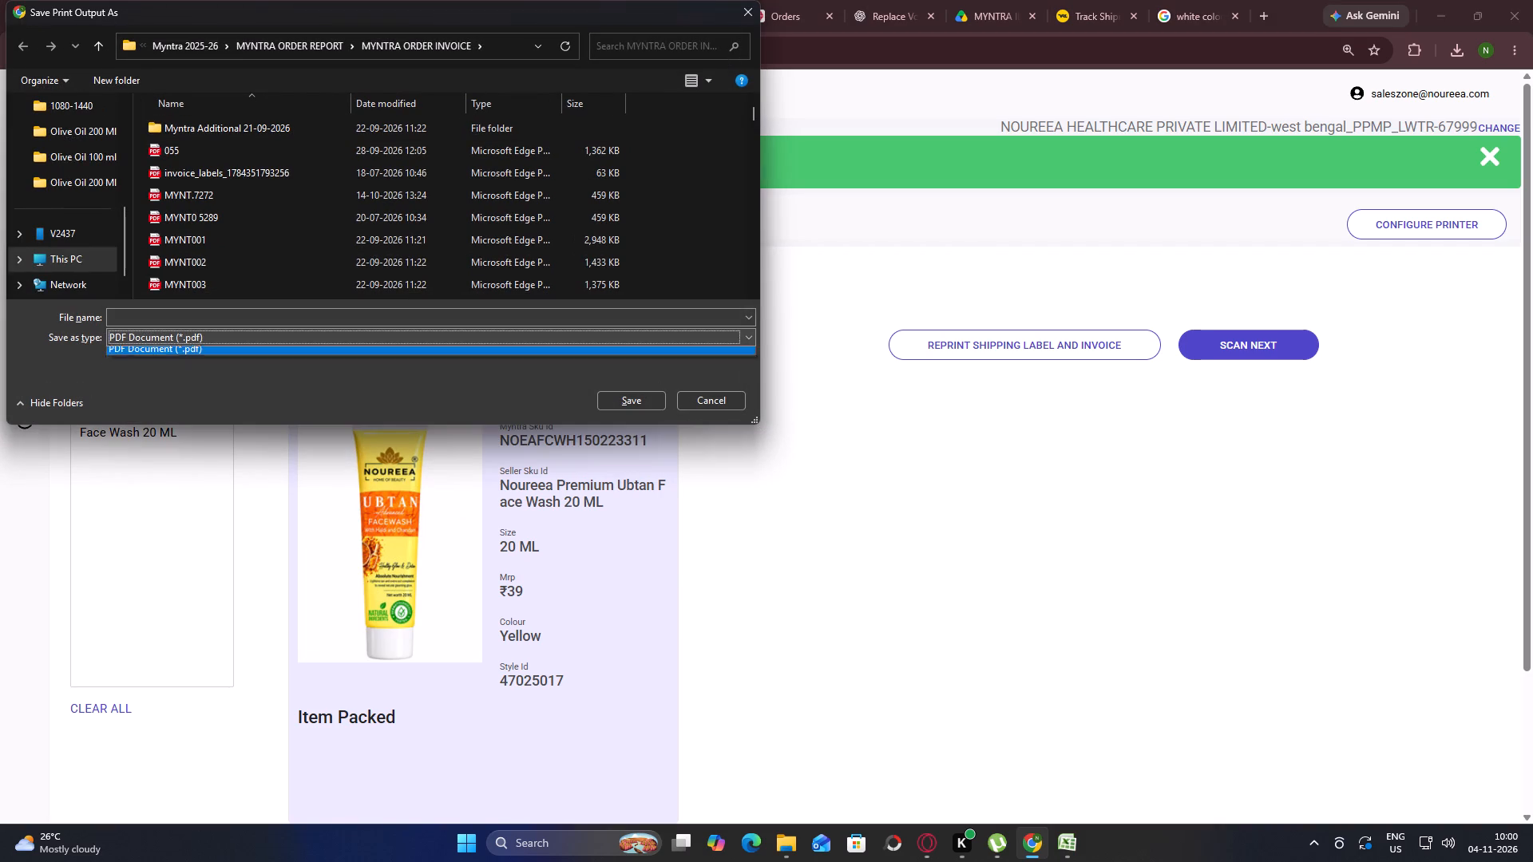
pyautogui.click(497, 261)
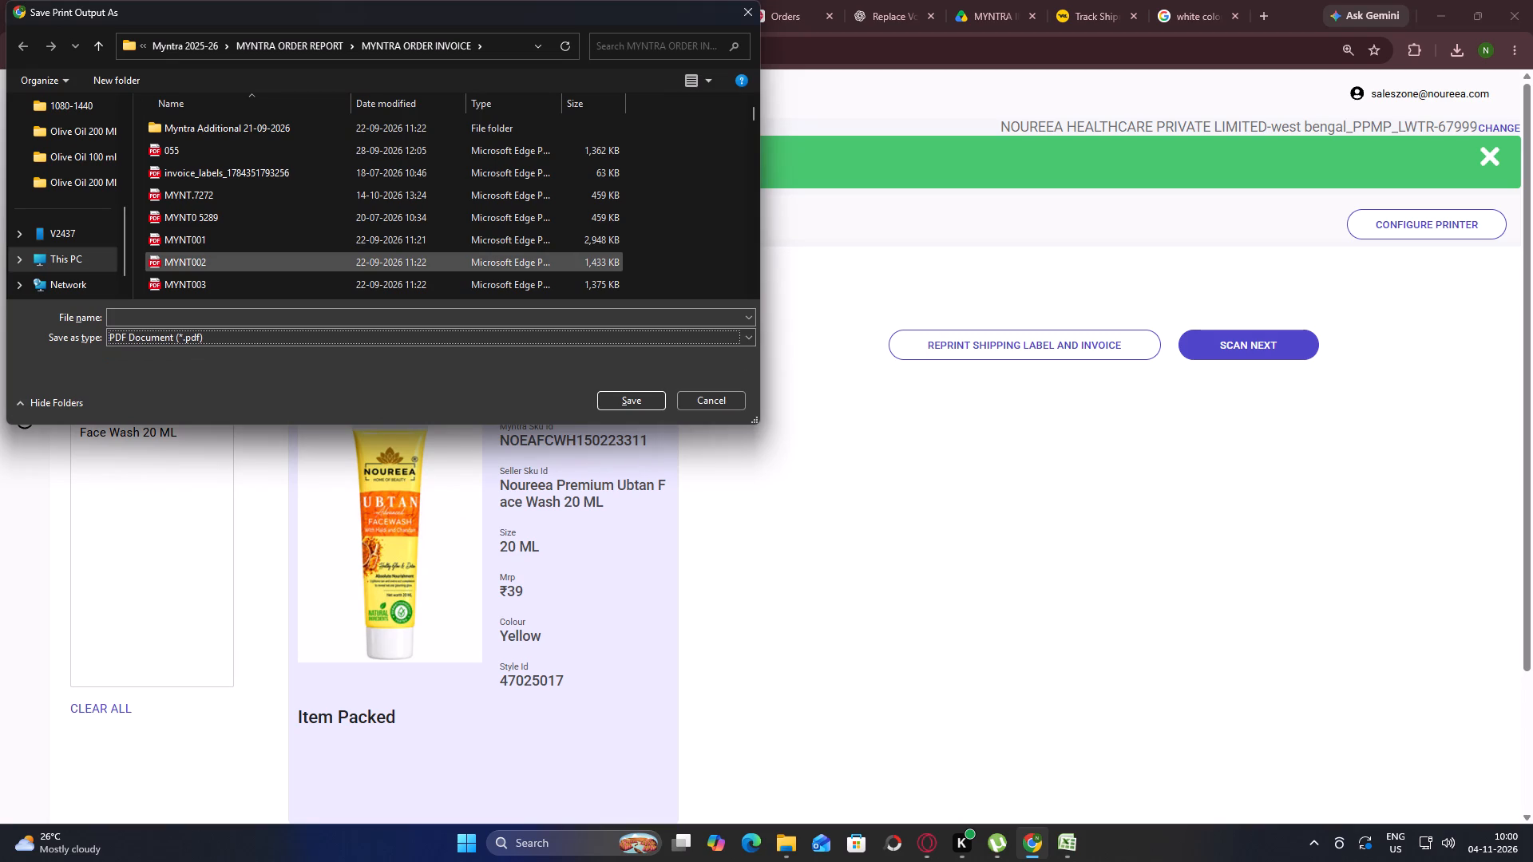
pyautogui.press('Tab')
pyautogui.press('Tab')
pyautogui.press('Tab')
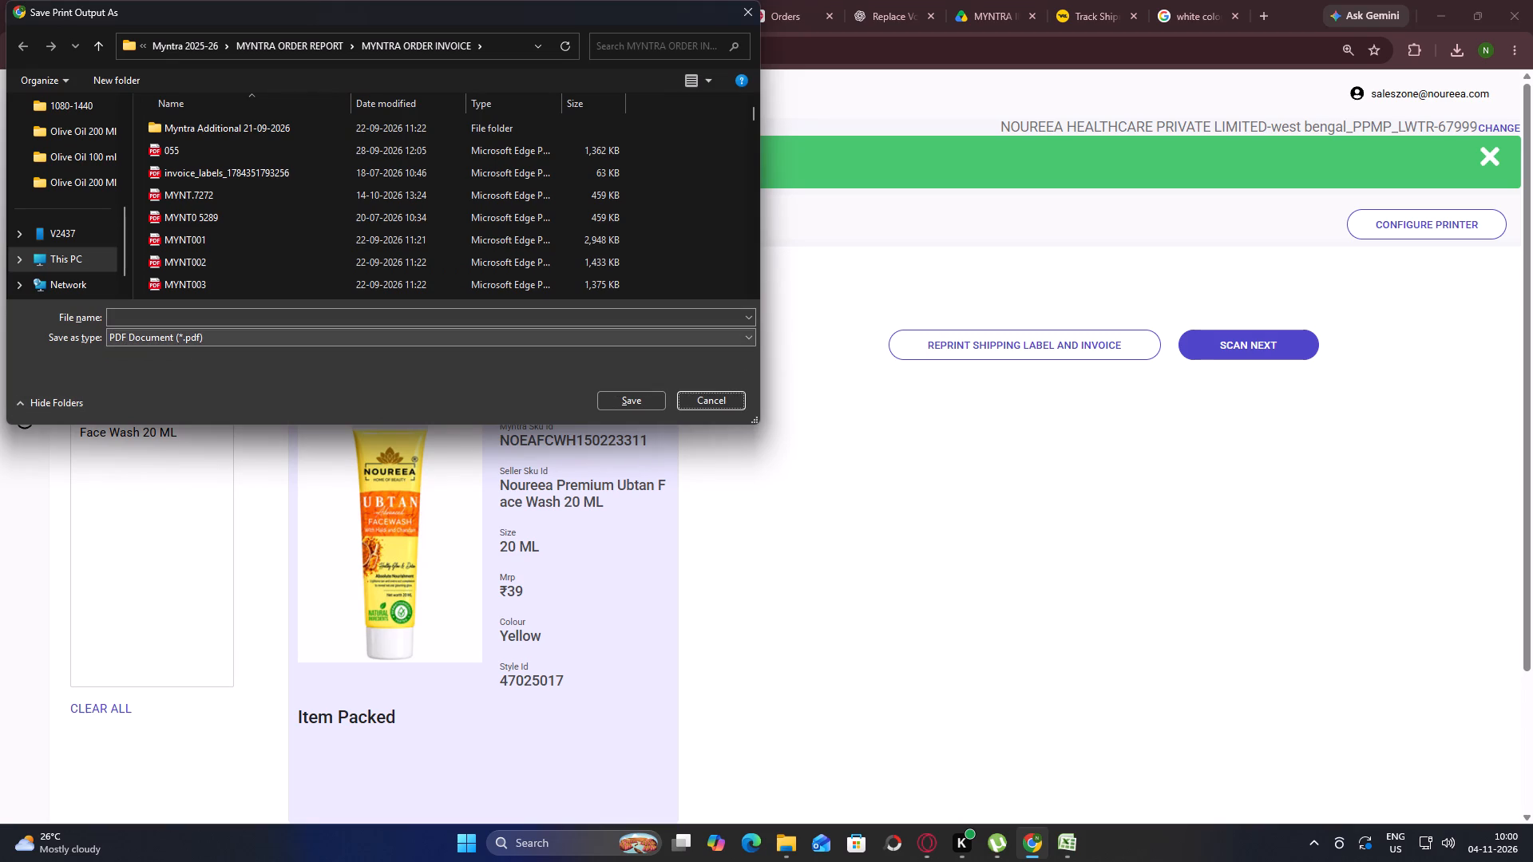
pyautogui.click(504, 334)
pyautogui.tripleClick(506, 311)
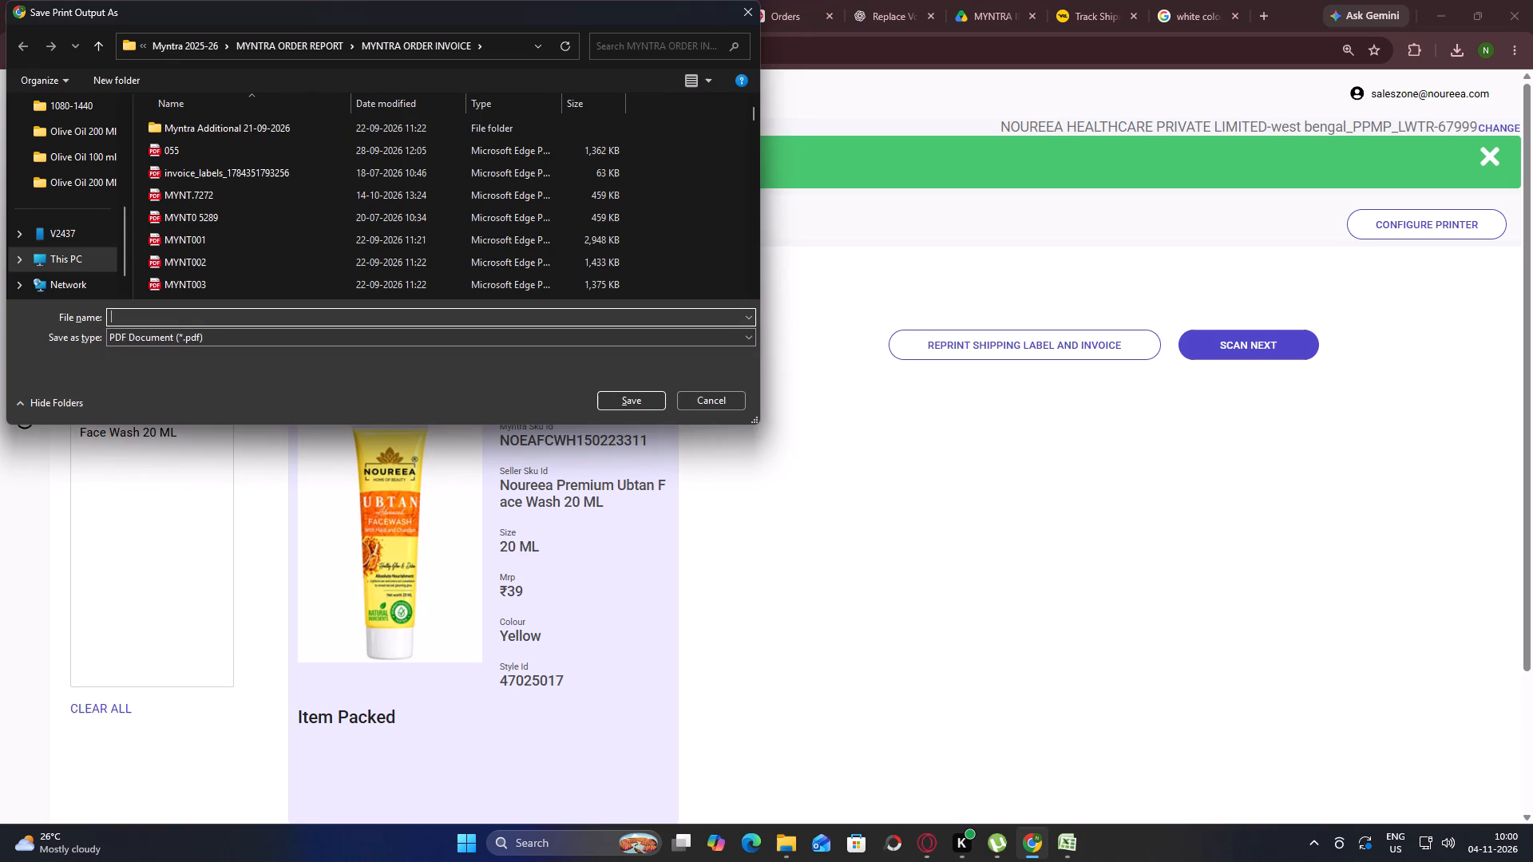
pyautogui.hotkey('ctrl', 'v')
pyautogui.press('Left')
pyautogui.press('Left')
pyautogui.press('Left')
pyautogui.press('Left')
pyautogui.press('0')
pyautogui.press('Return')
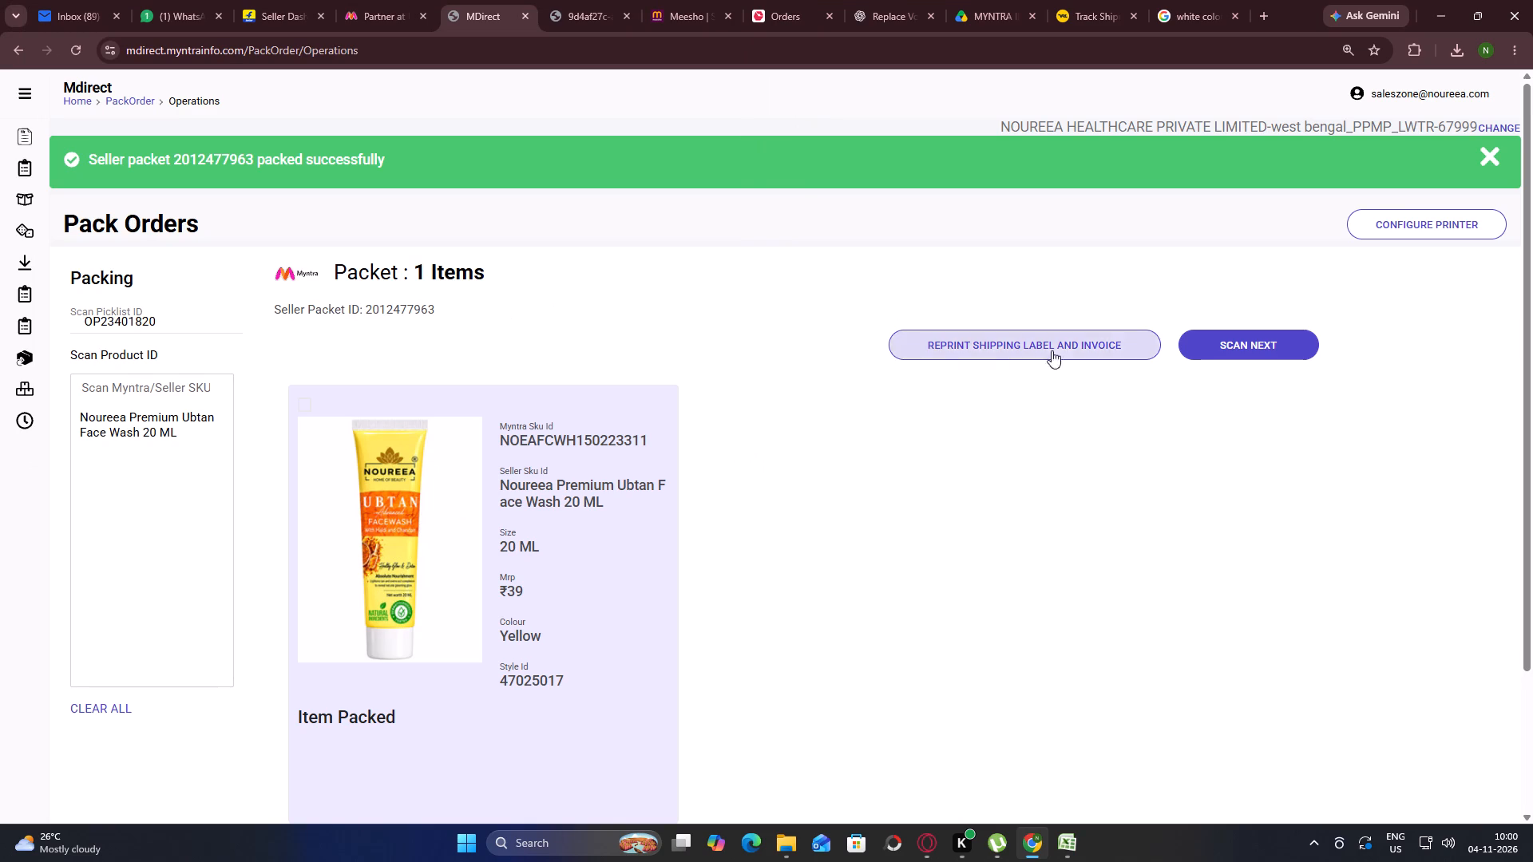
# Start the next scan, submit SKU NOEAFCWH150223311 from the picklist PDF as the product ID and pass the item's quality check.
pyautogui.click(1262, 338)
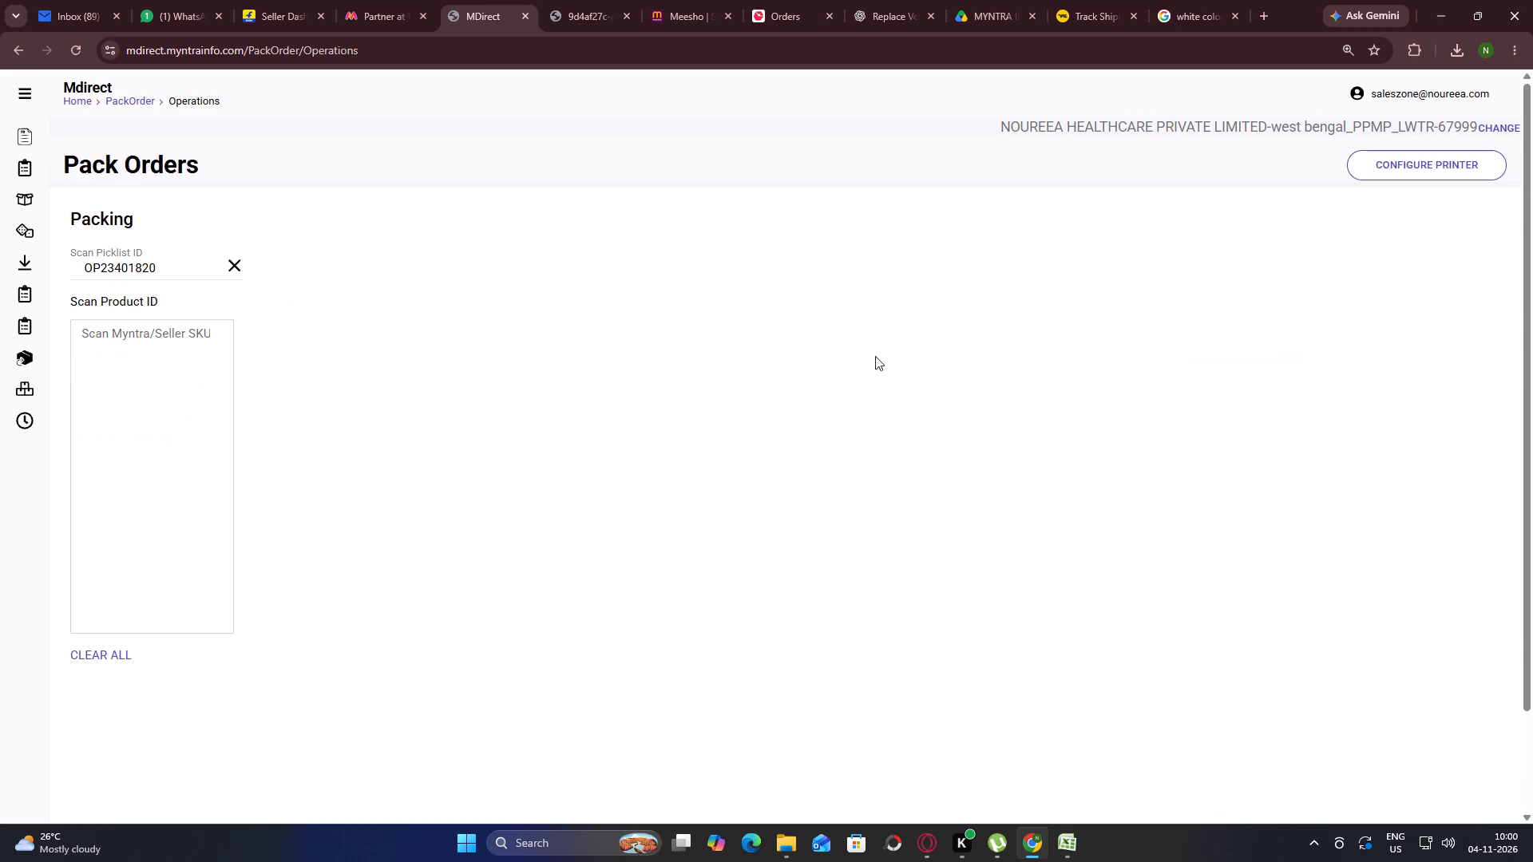
pyautogui.click(1074, 839)
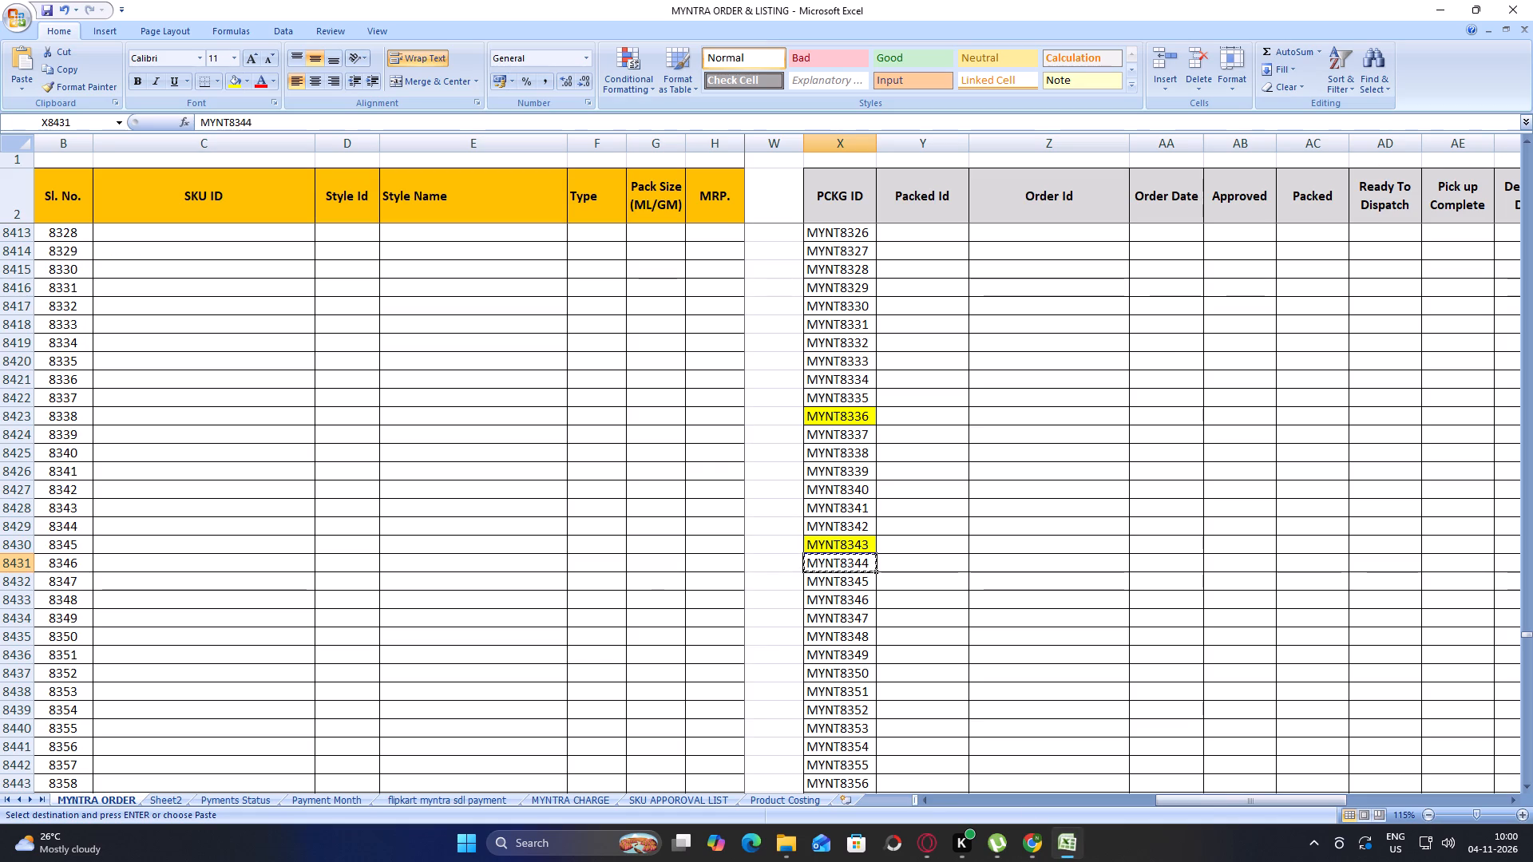
pyautogui.hotkey('alt', 'Tab')
pyautogui.click(596, 0)
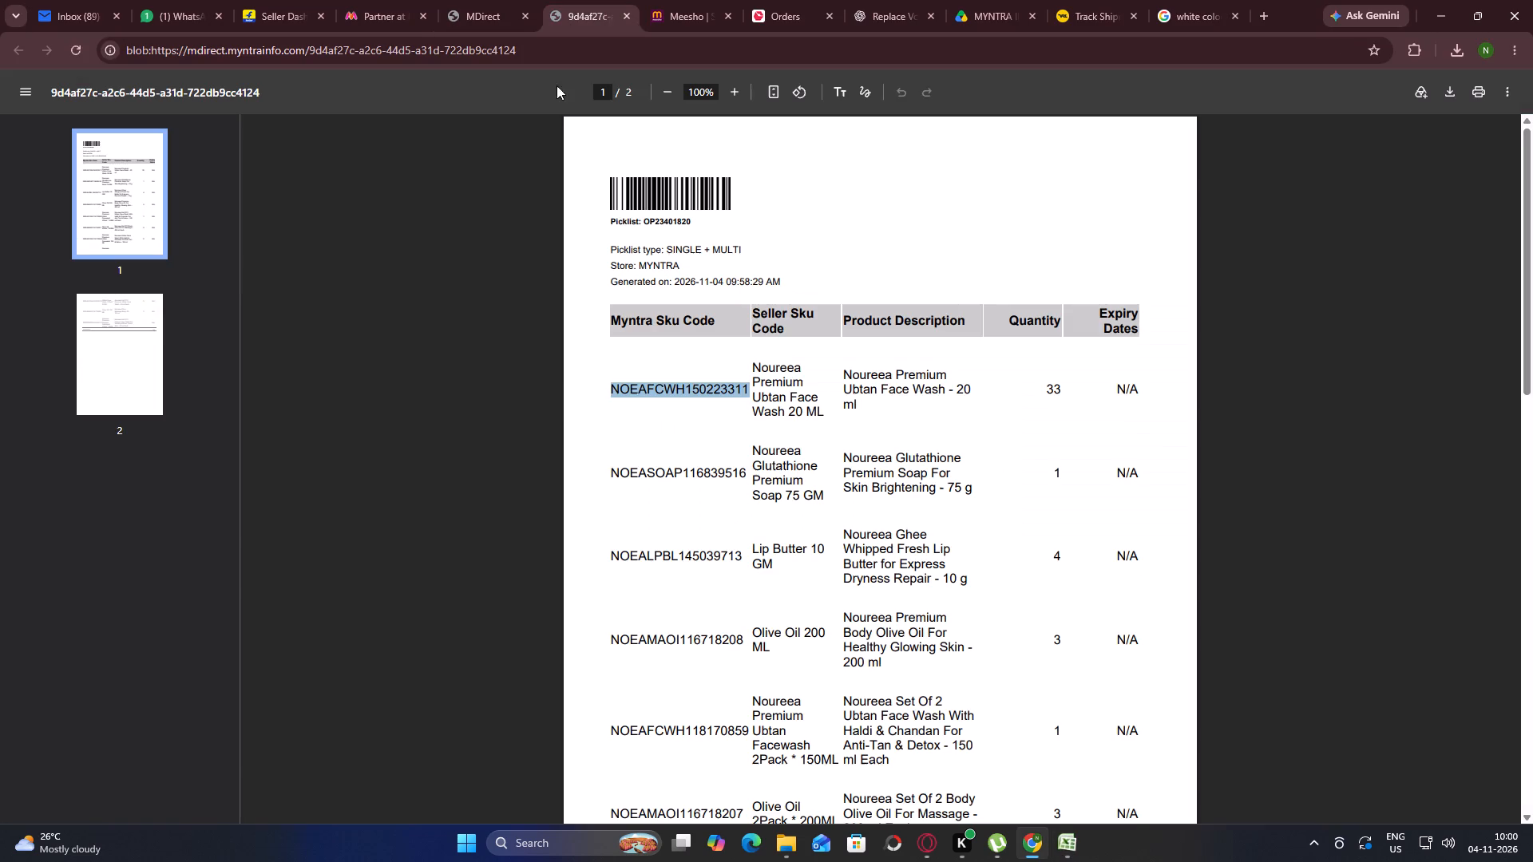
pyautogui.hotkey('ctrl', 'c')
pyautogui.click(505, 1)
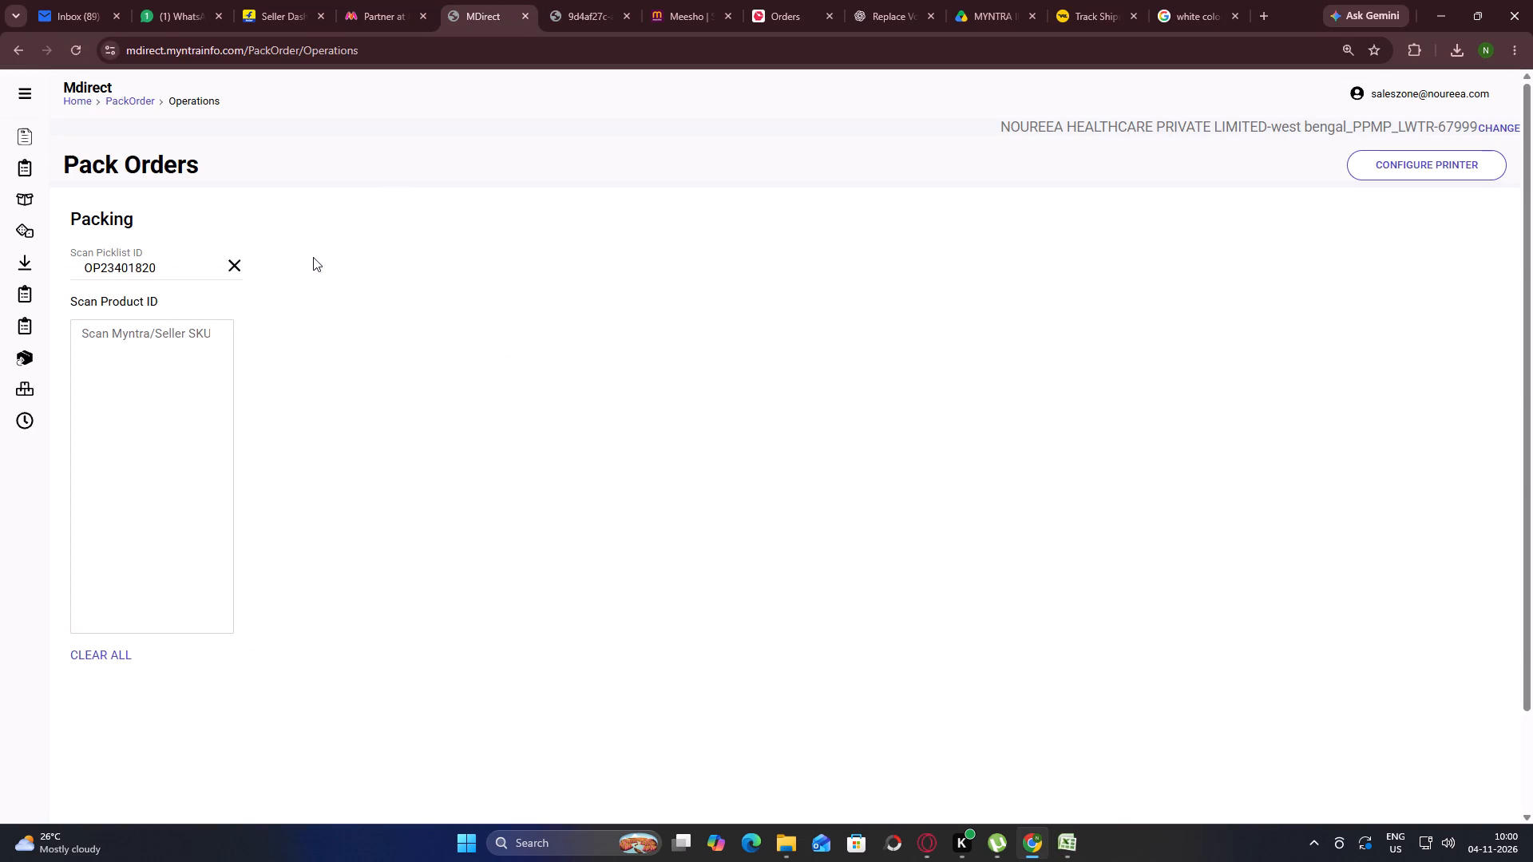
pyautogui.hotkey('ctrl', 'v')
pyautogui.press('Return')
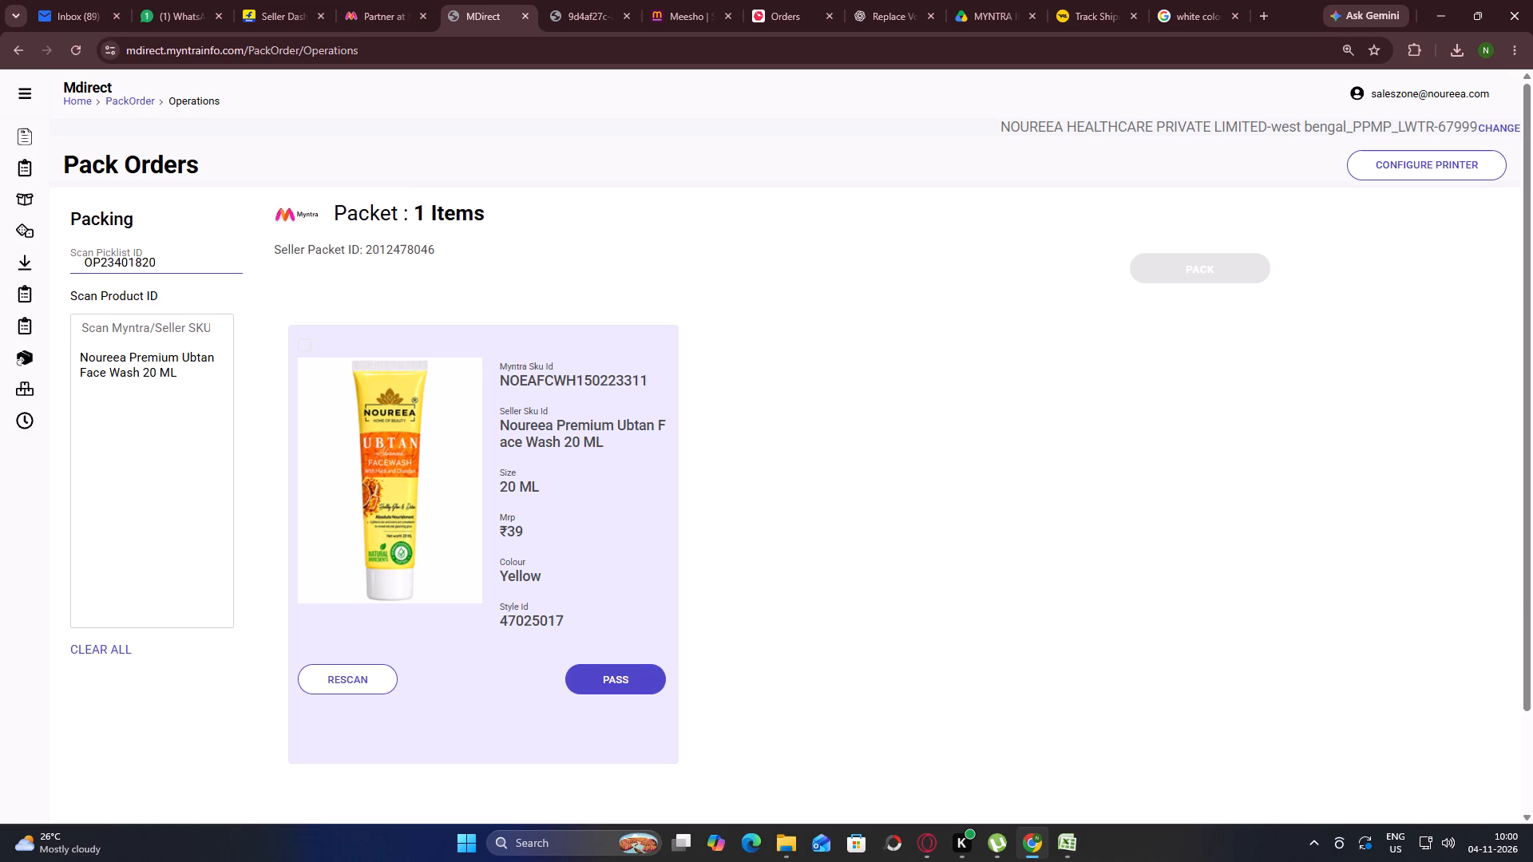
pyautogui.click(624, 684)
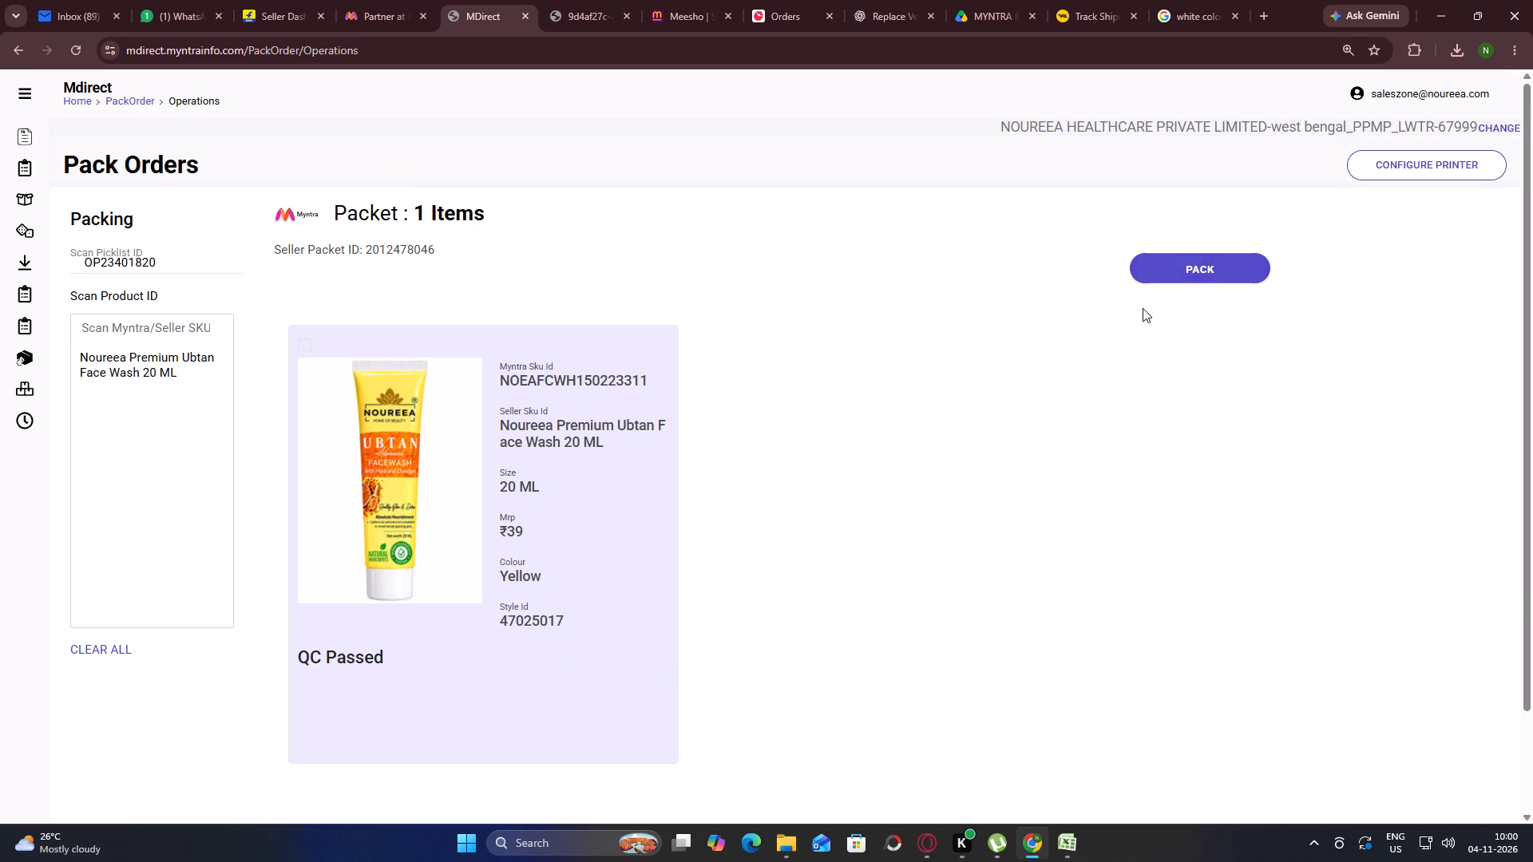
pyautogui.click(1174, 276)
pyautogui.hotkey('alt', 'Tab')
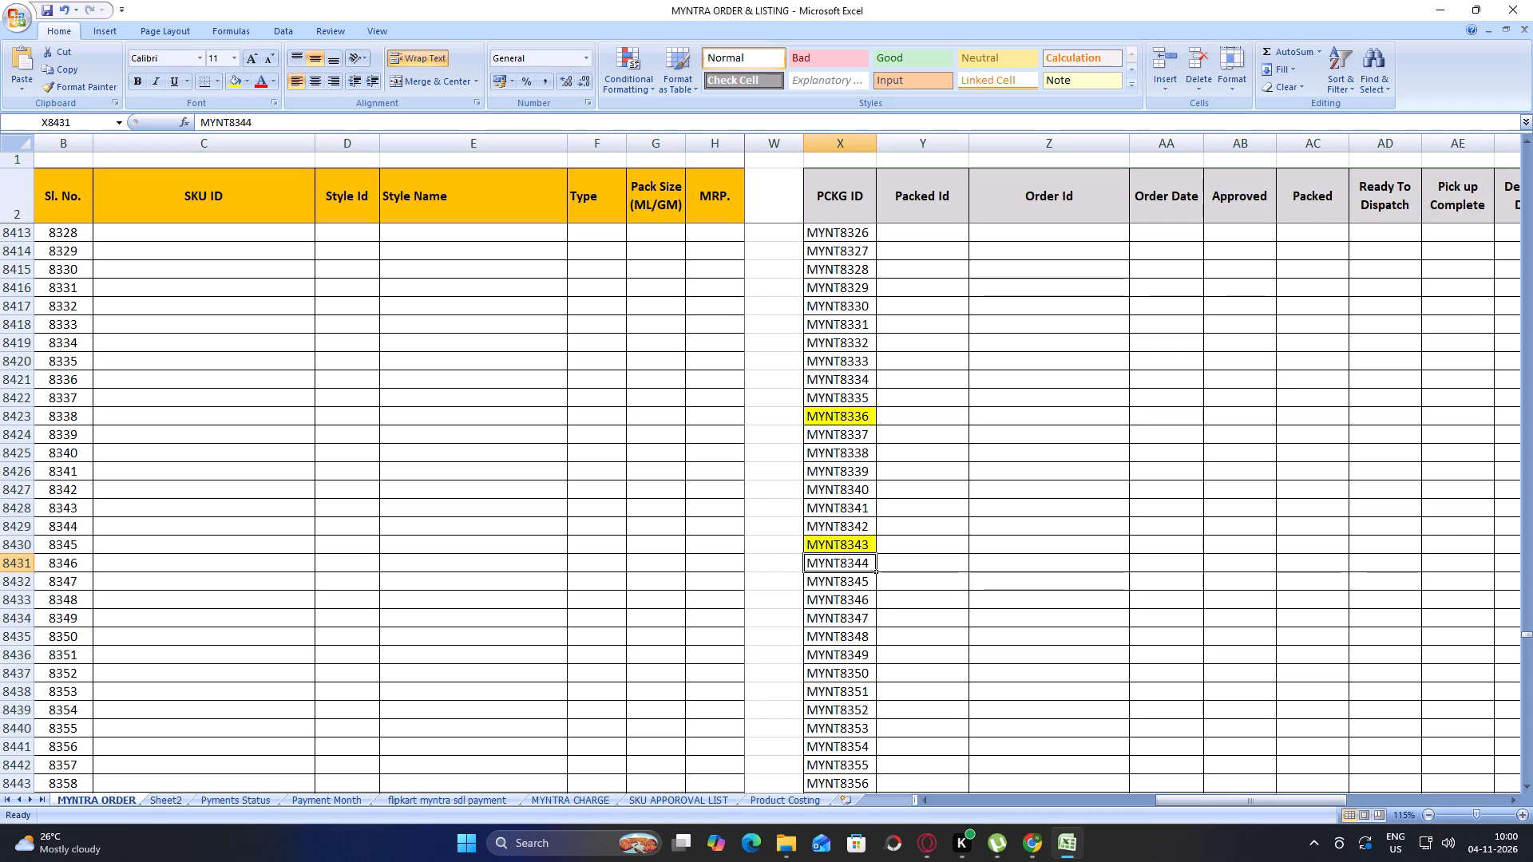
pyautogui.click(858, 582)
pyautogui.hotkey('ctrl', 'c')
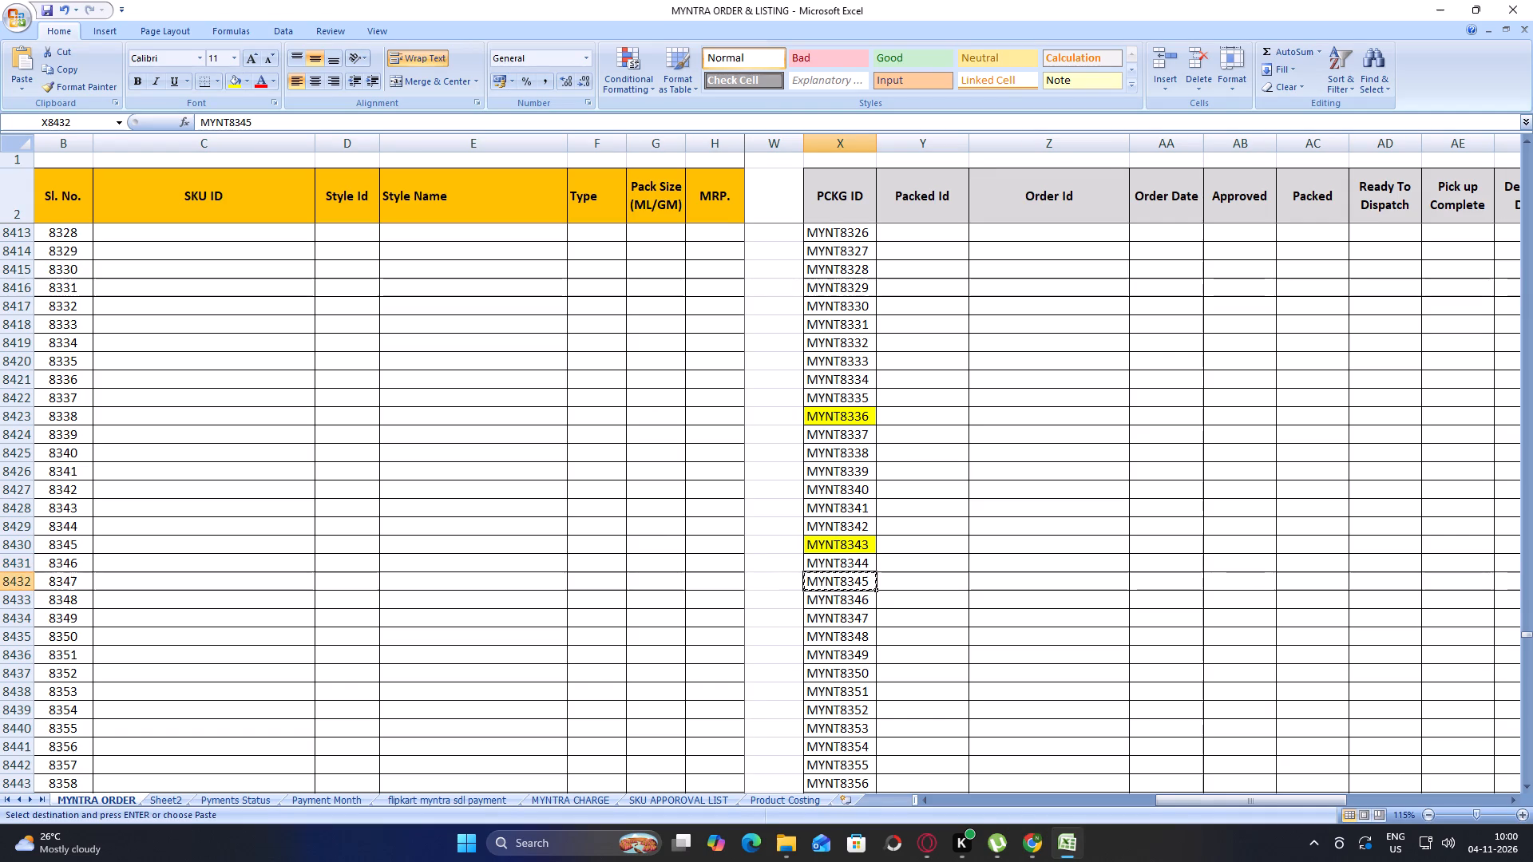
pyautogui.hotkey('alt', 'Tab')
pyautogui.click(813, 469)
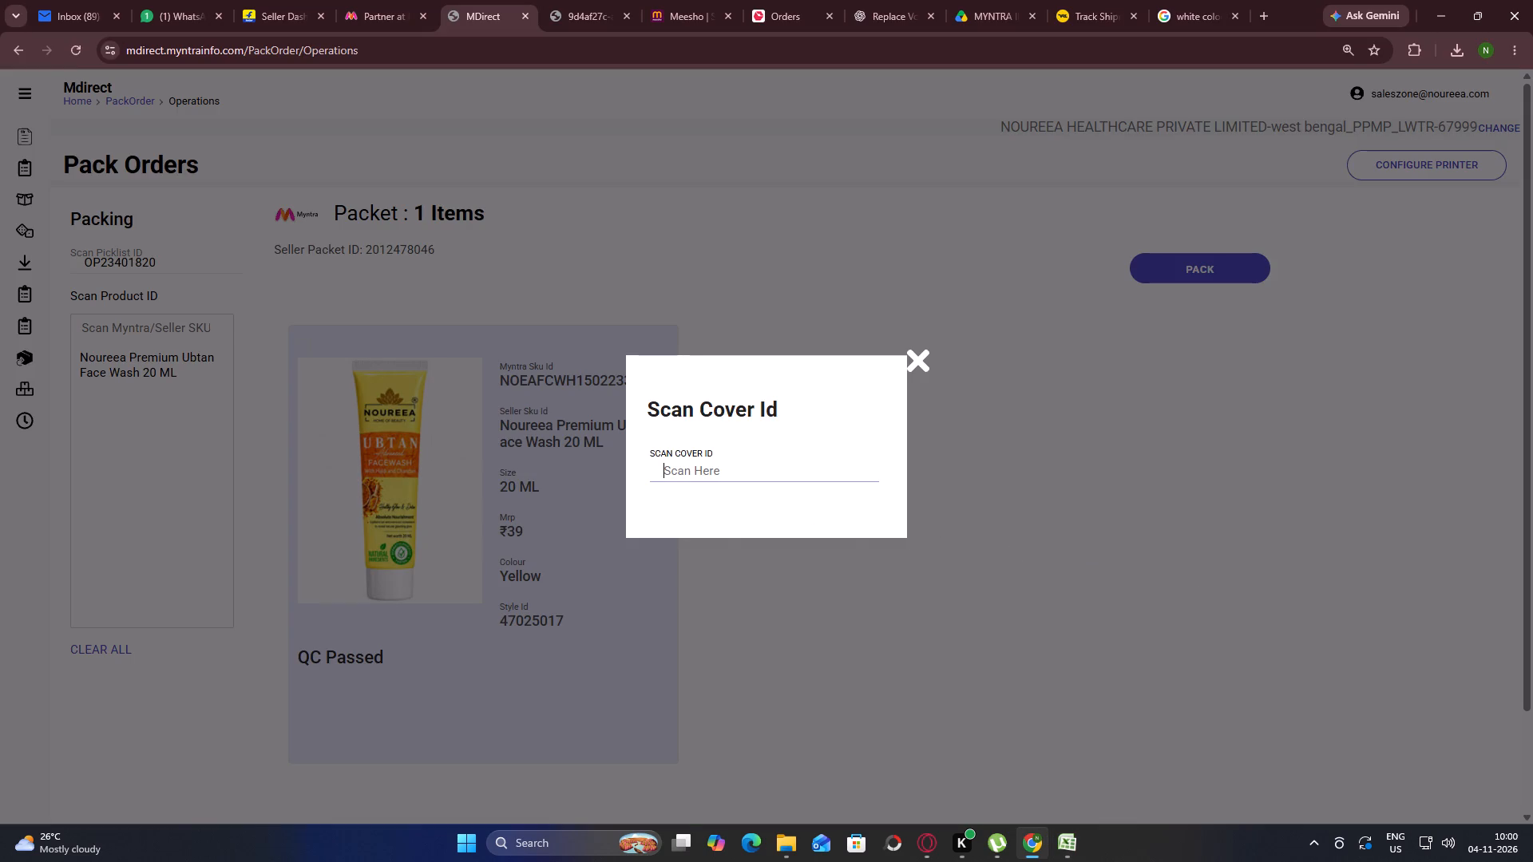
pyautogui.hotkey('ctrl', 'v')
pyautogui.press('Return')
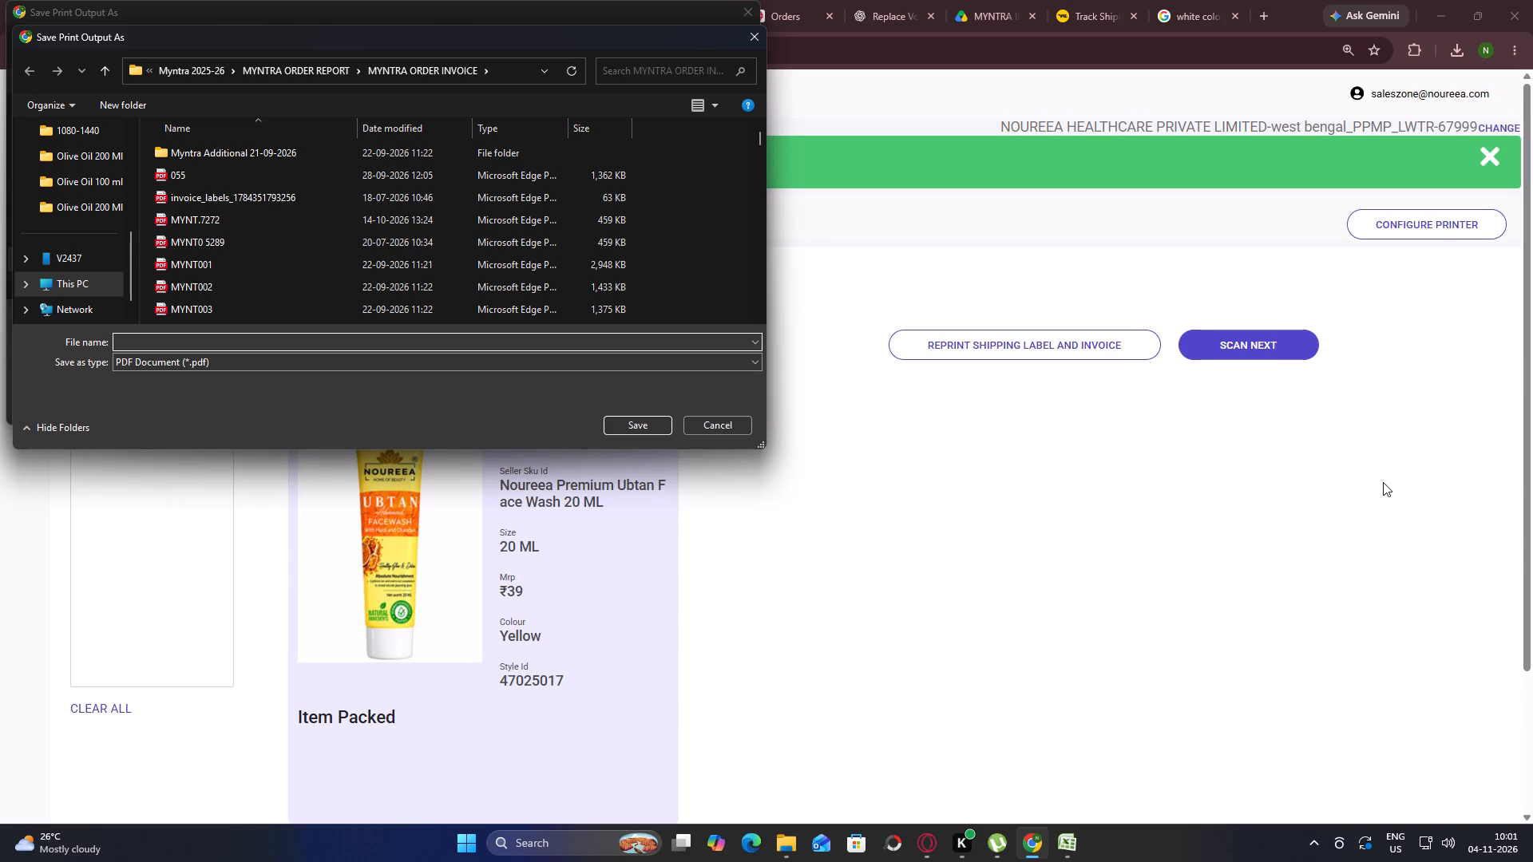
pyautogui.hotkey('ctrl', 'v')
pyautogui.press('Return')
pyautogui.hotkey('ctrl', 'v')
pyautogui.press('Left')
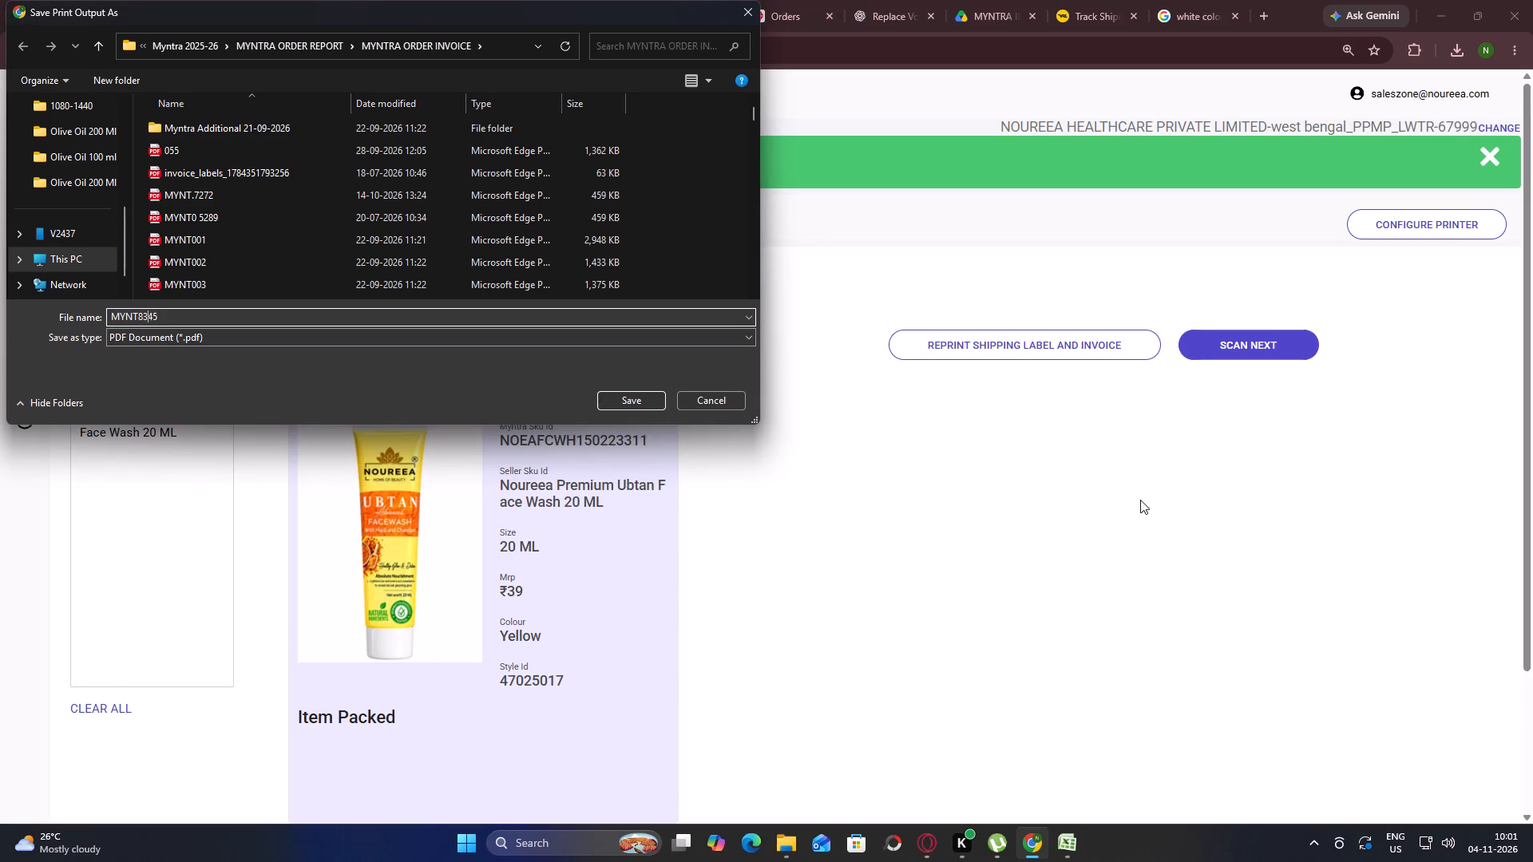
pyautogui.press('Left')
pyautogui.press('Left')
pyautogui.press('Left')
pyautogui.press('0')
pyautogui.press('Return')
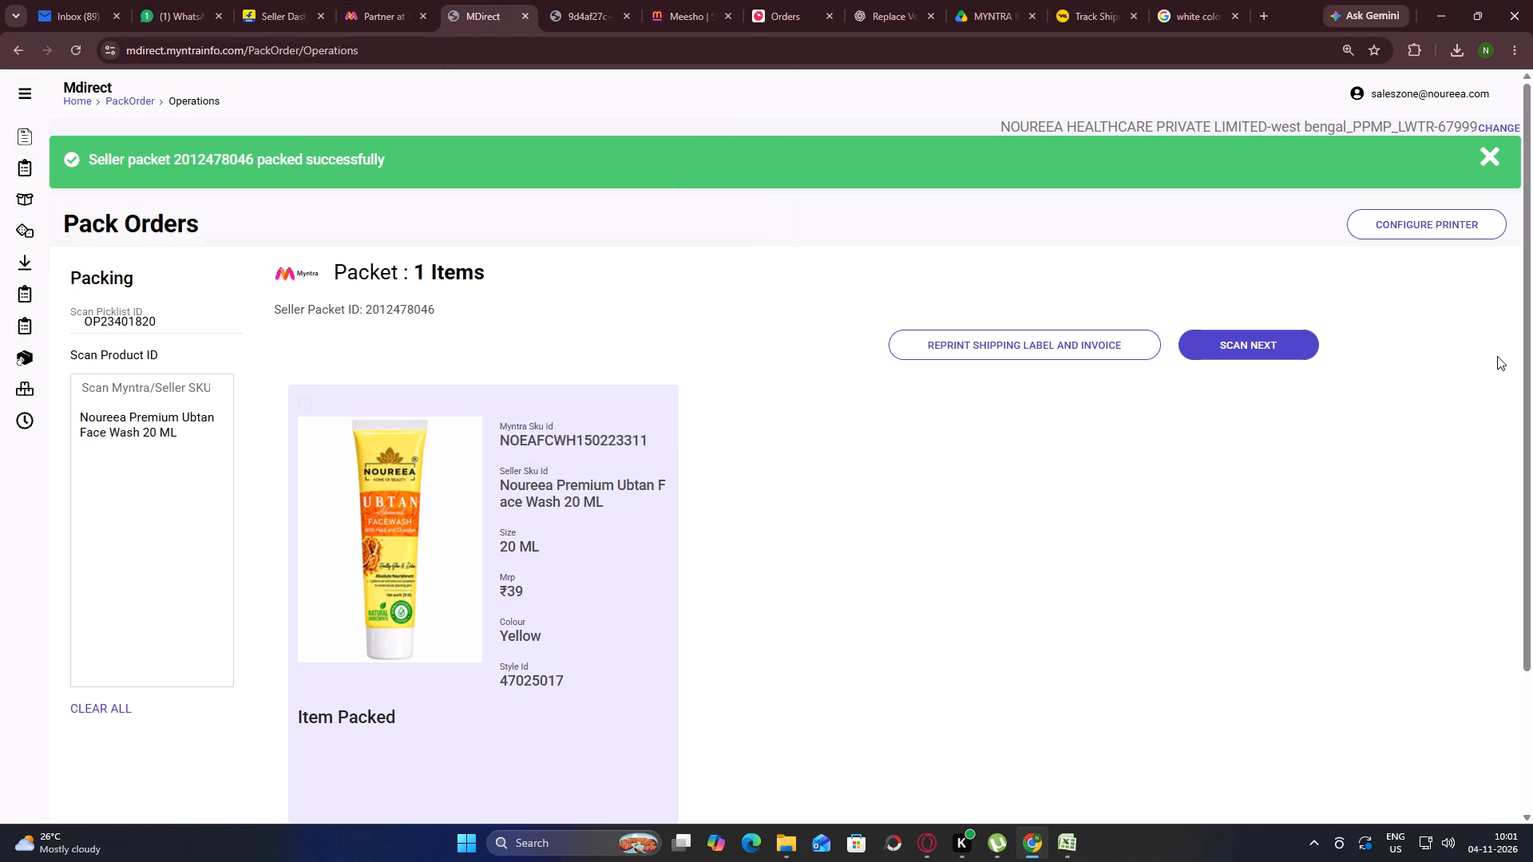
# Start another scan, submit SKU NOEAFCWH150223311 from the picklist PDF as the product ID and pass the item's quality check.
pyautogui.click(1257, 332)
pyautogui.click(578, 0)
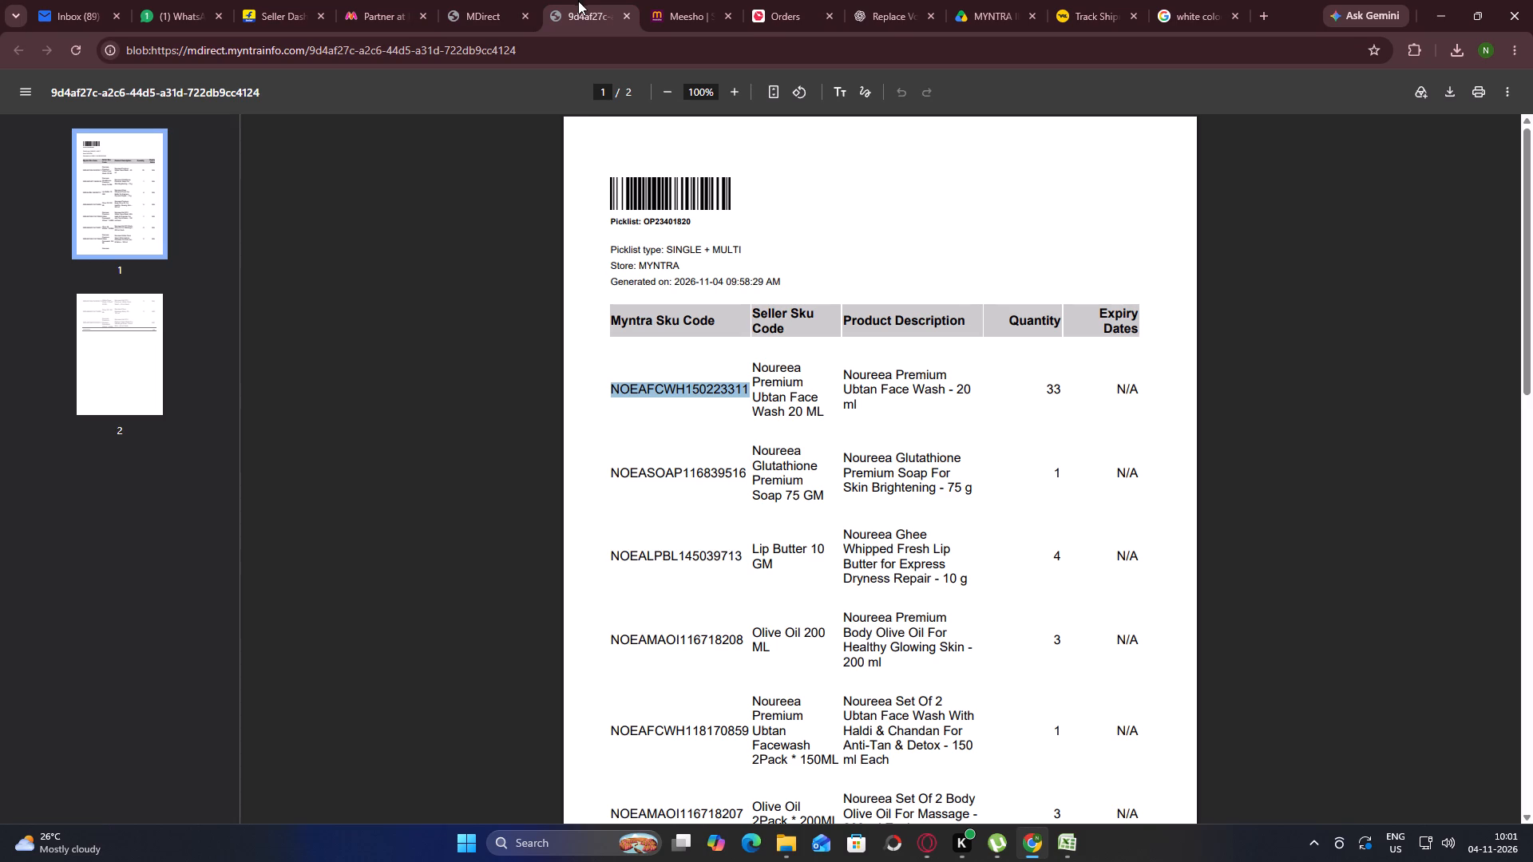
pyautogui.hotkey('ctrl', 'c')
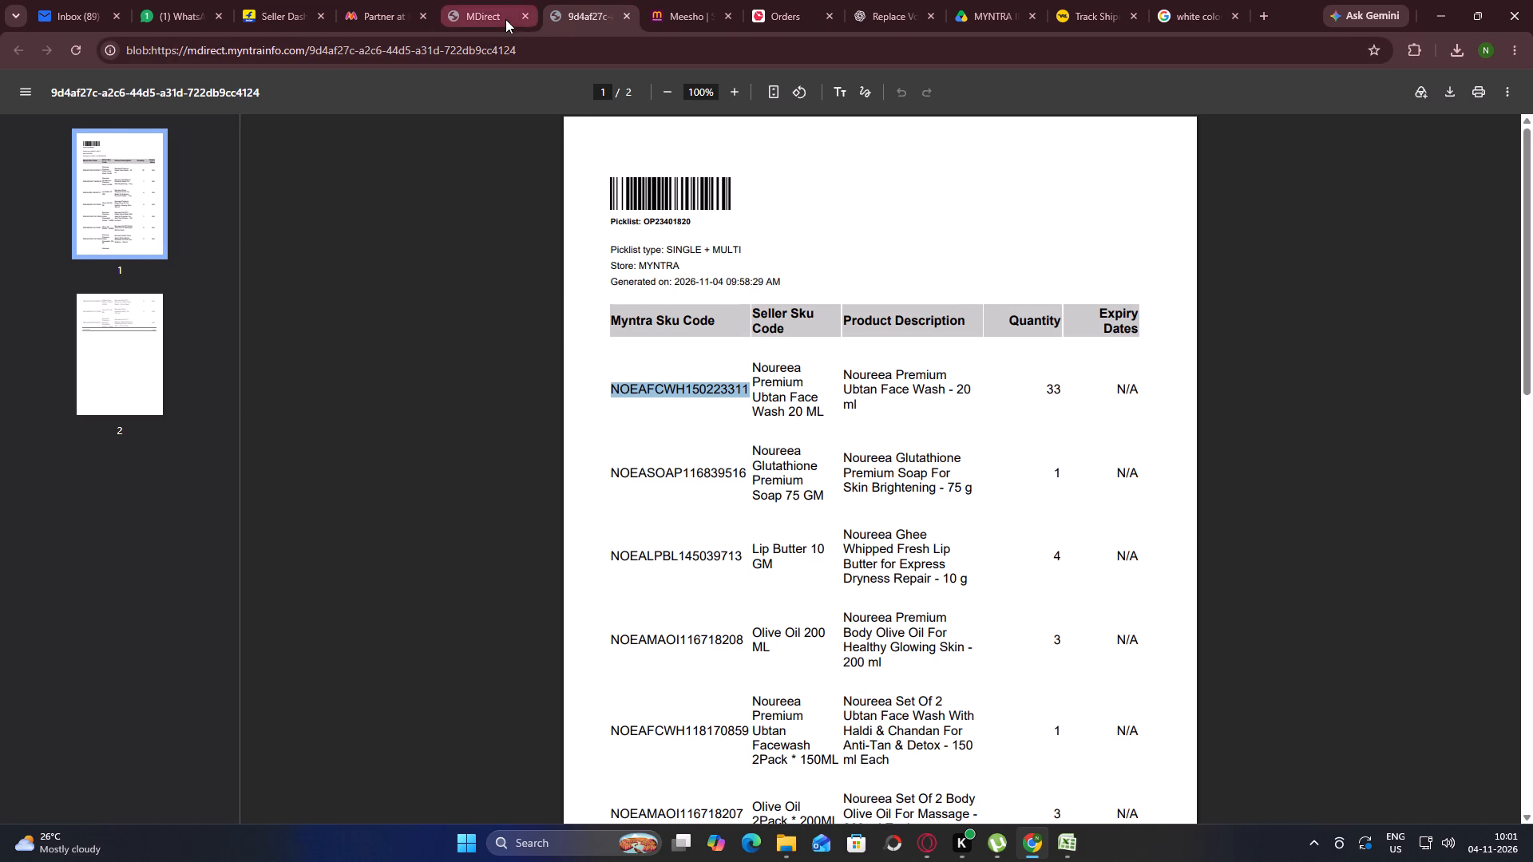
pyautogui.click(505, 19)
pyautogui.hotkey('ctrl', 'v')
pyautogui.press('Return')
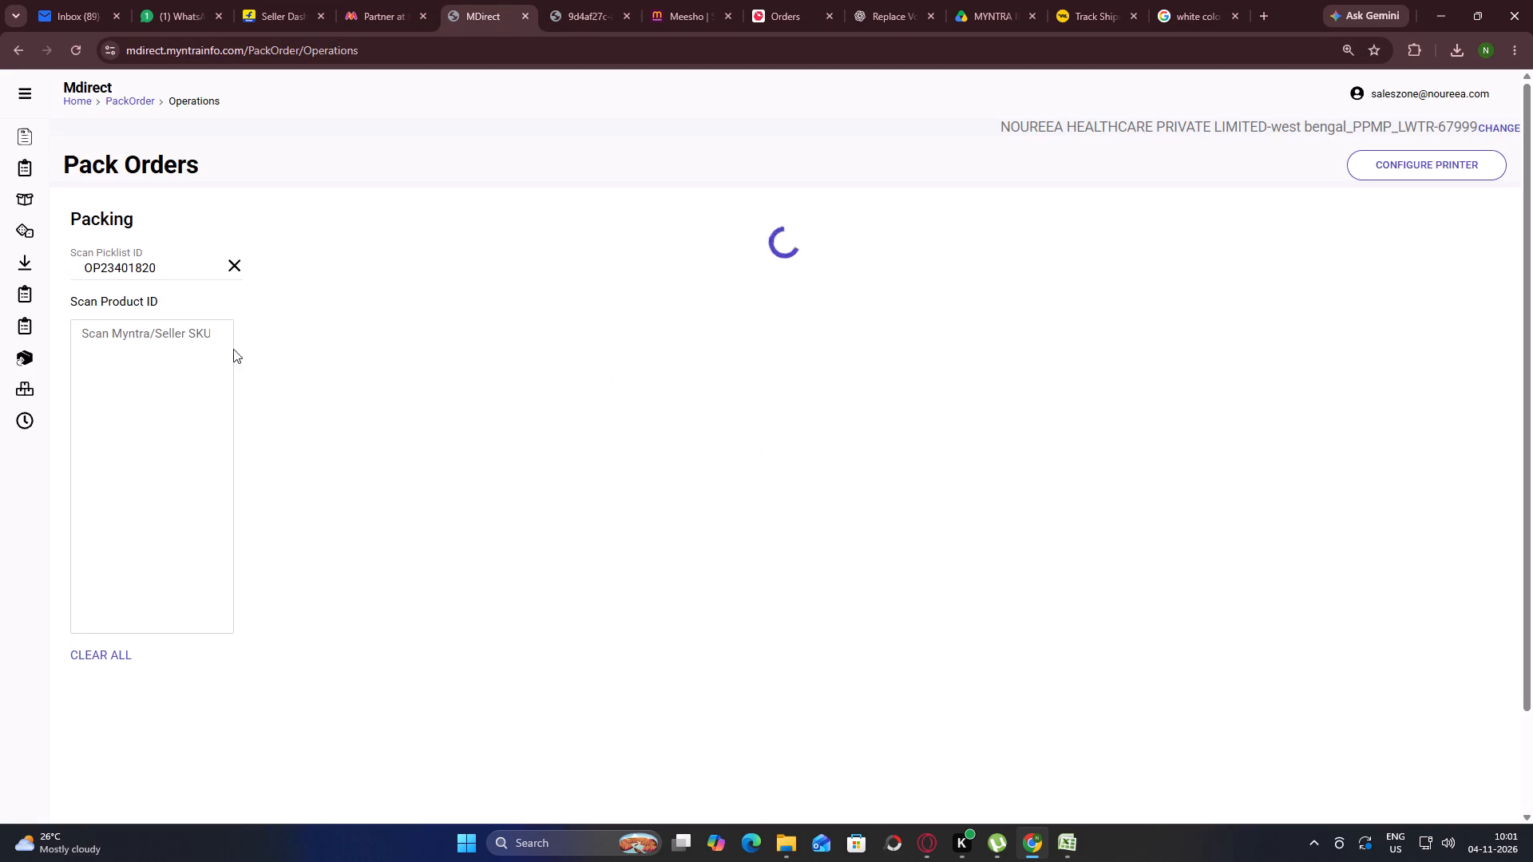
pyautogui.click(572, 667)
# Pack the quality-checked face wash item using package ID MYNT8346, copied from the Excel order workbook, as its cover ID.
pyautogui.click(1237, 272)
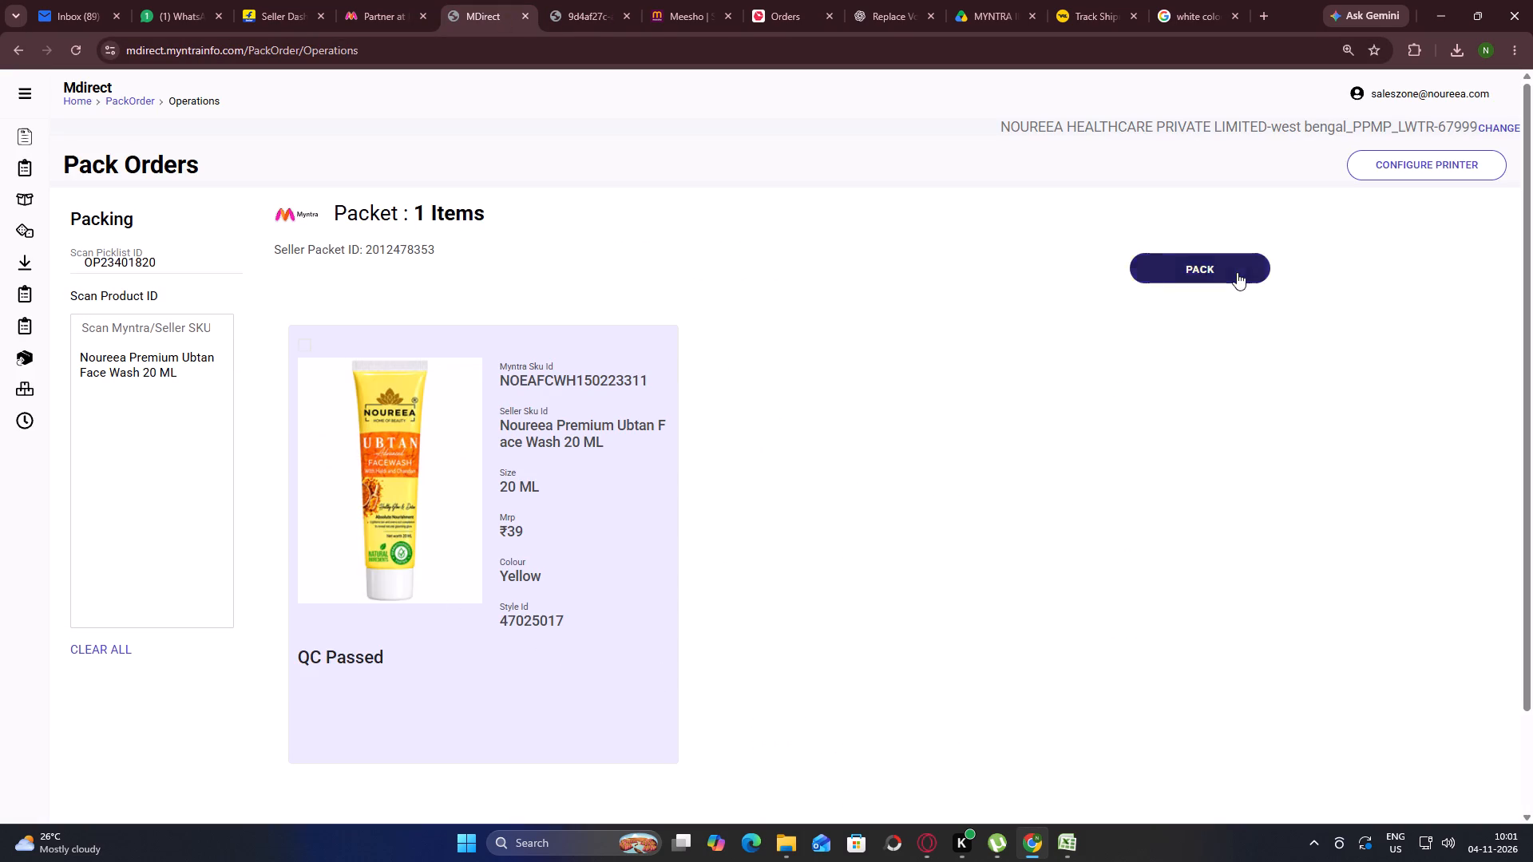
pyautogui.hotkey('alt', 'Tab')
pyautogui.click(850, 607)
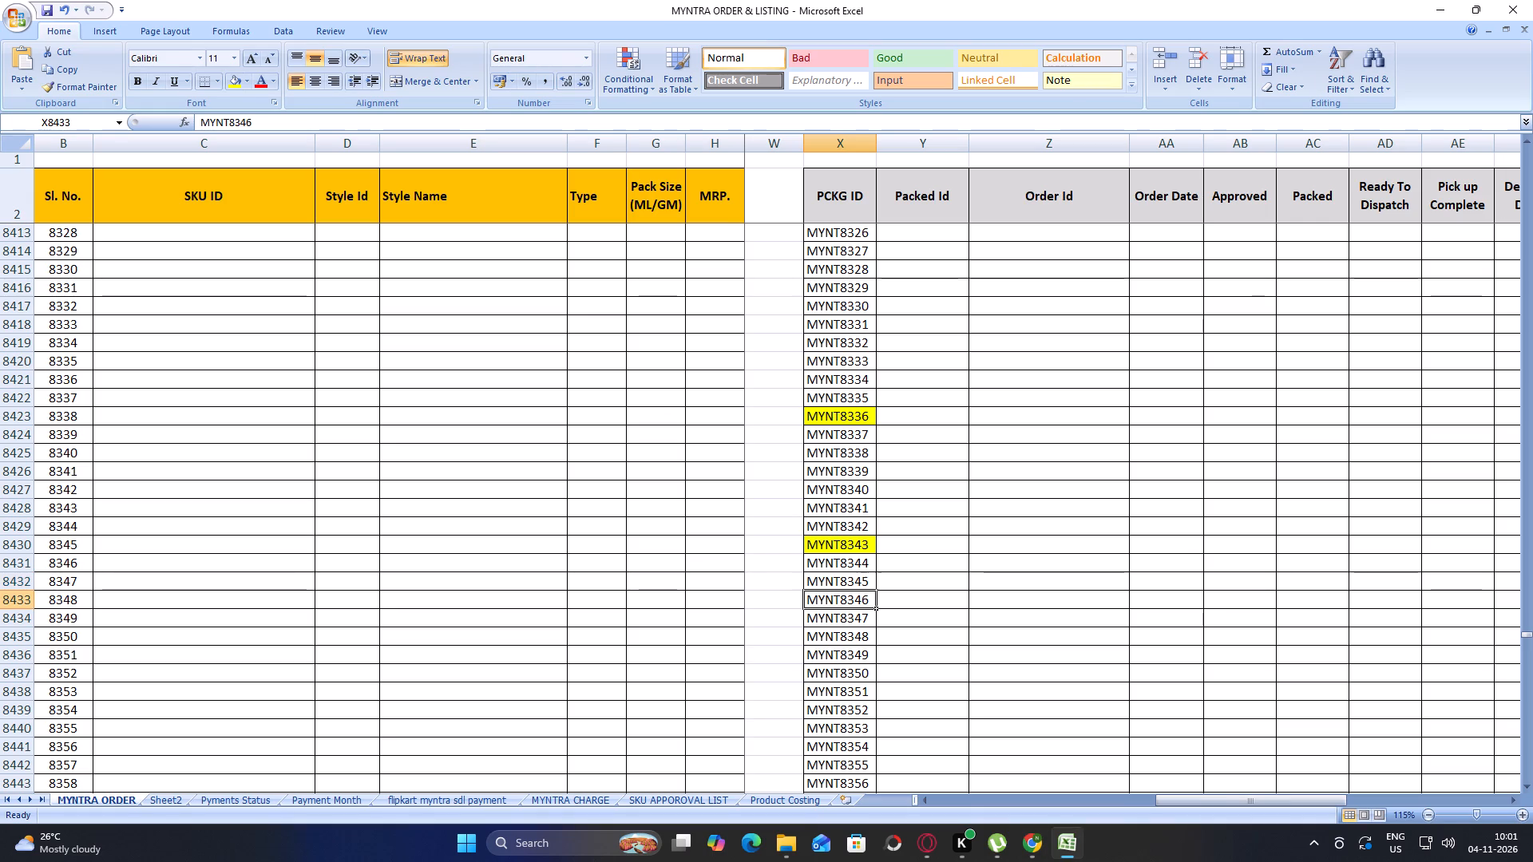
pyautogui.hotkey('ctrl', 'c')
pyautogui.hotkey('alt', 'Tab')
pyautogui.click(735, 472)
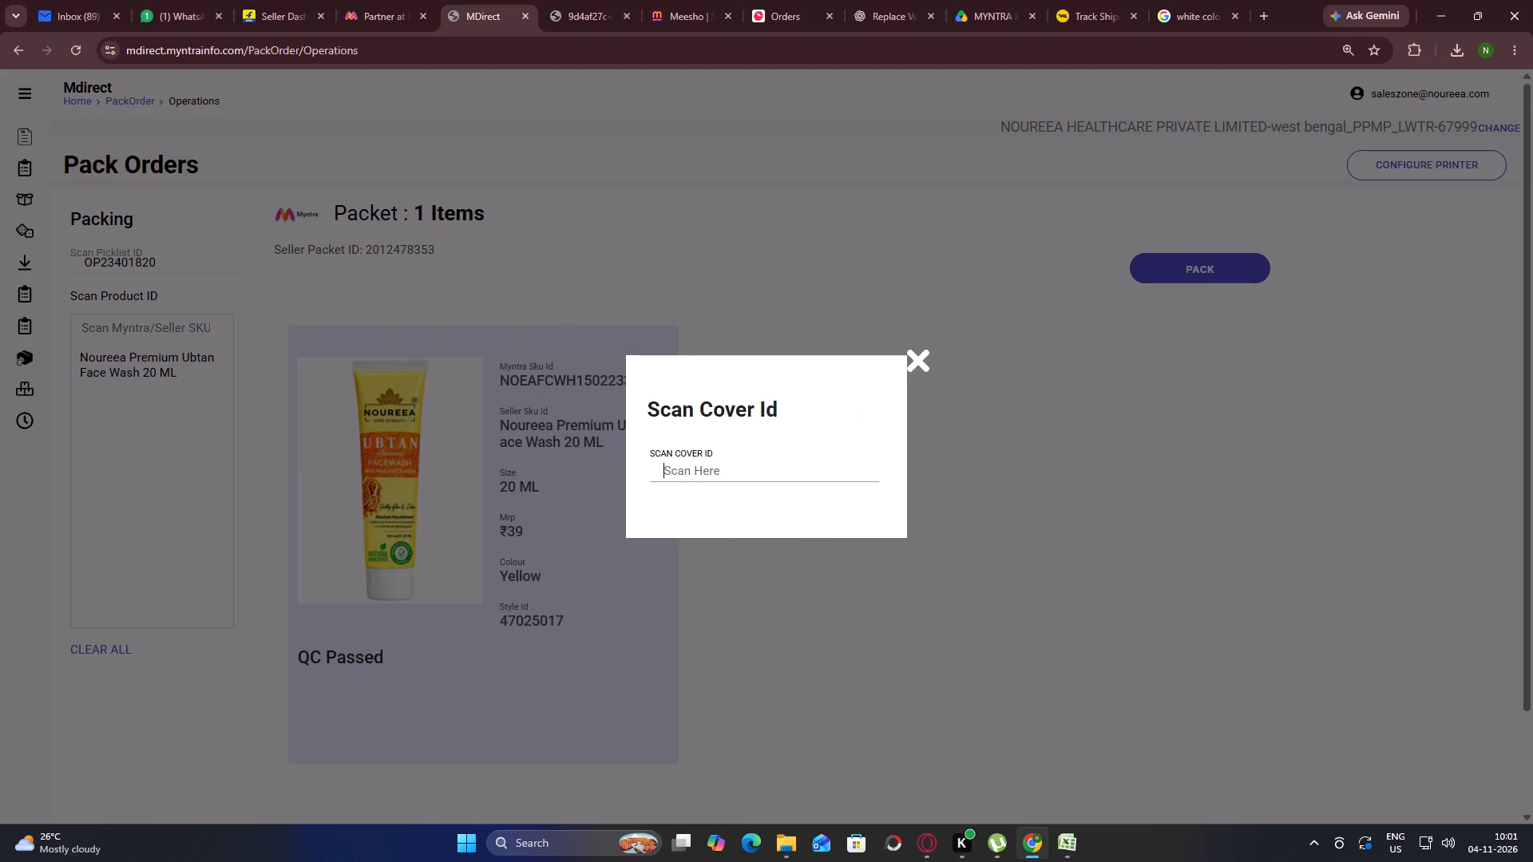
pyautogui.hotkey('ctrl', 'v')
pyautogui.hotkey('ctrl', 'Return')
pyautogui.press('Return')
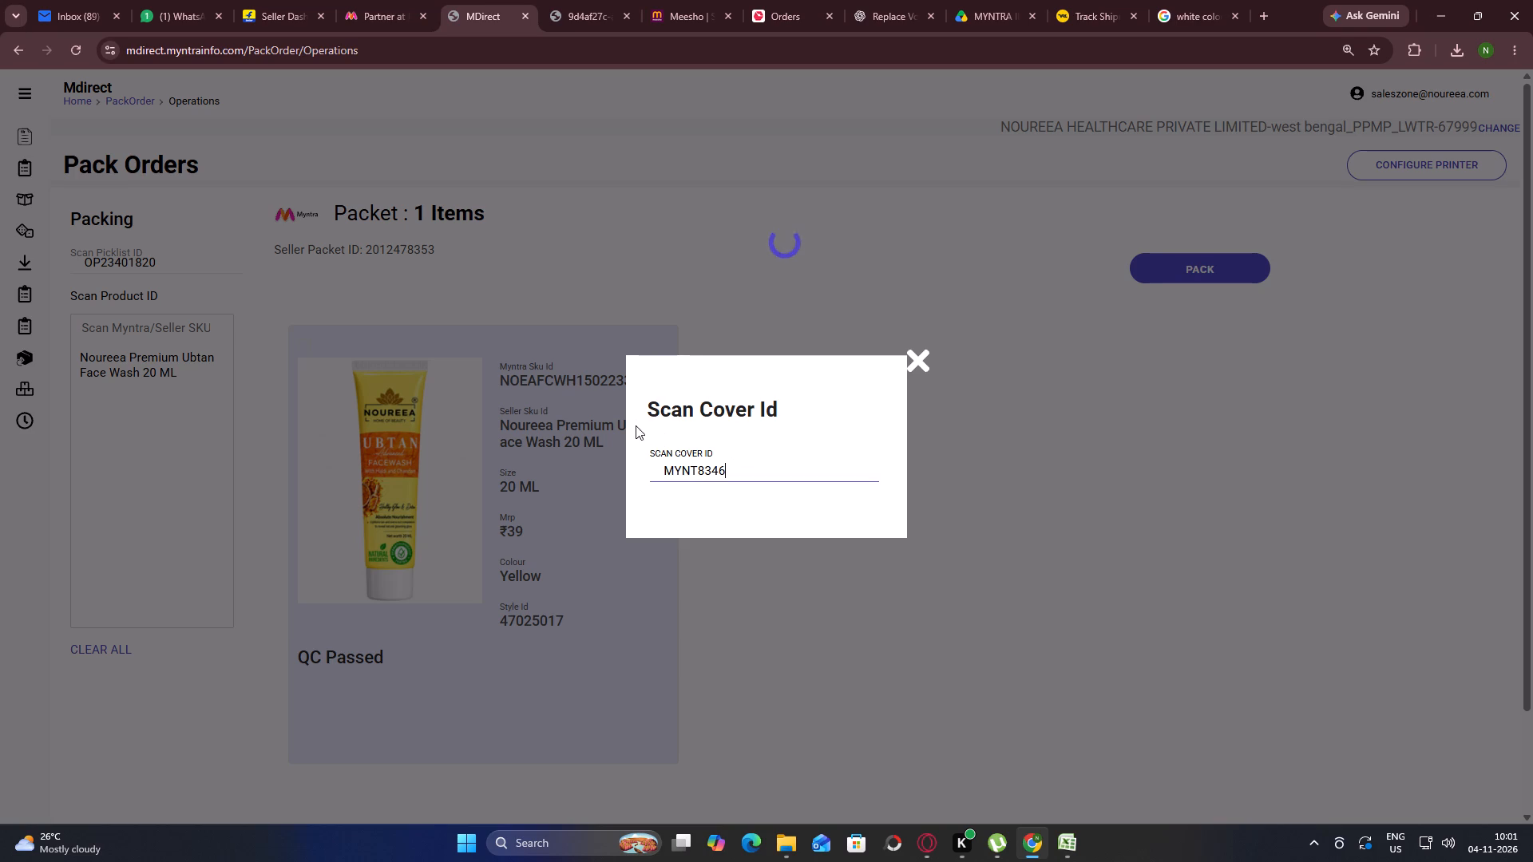
# Save the two print outputs as PDFs MYNT8346 and MYNT08346 in the MYNTRA ORDER INVOICE folder.
pyautogui.click(325, 344)
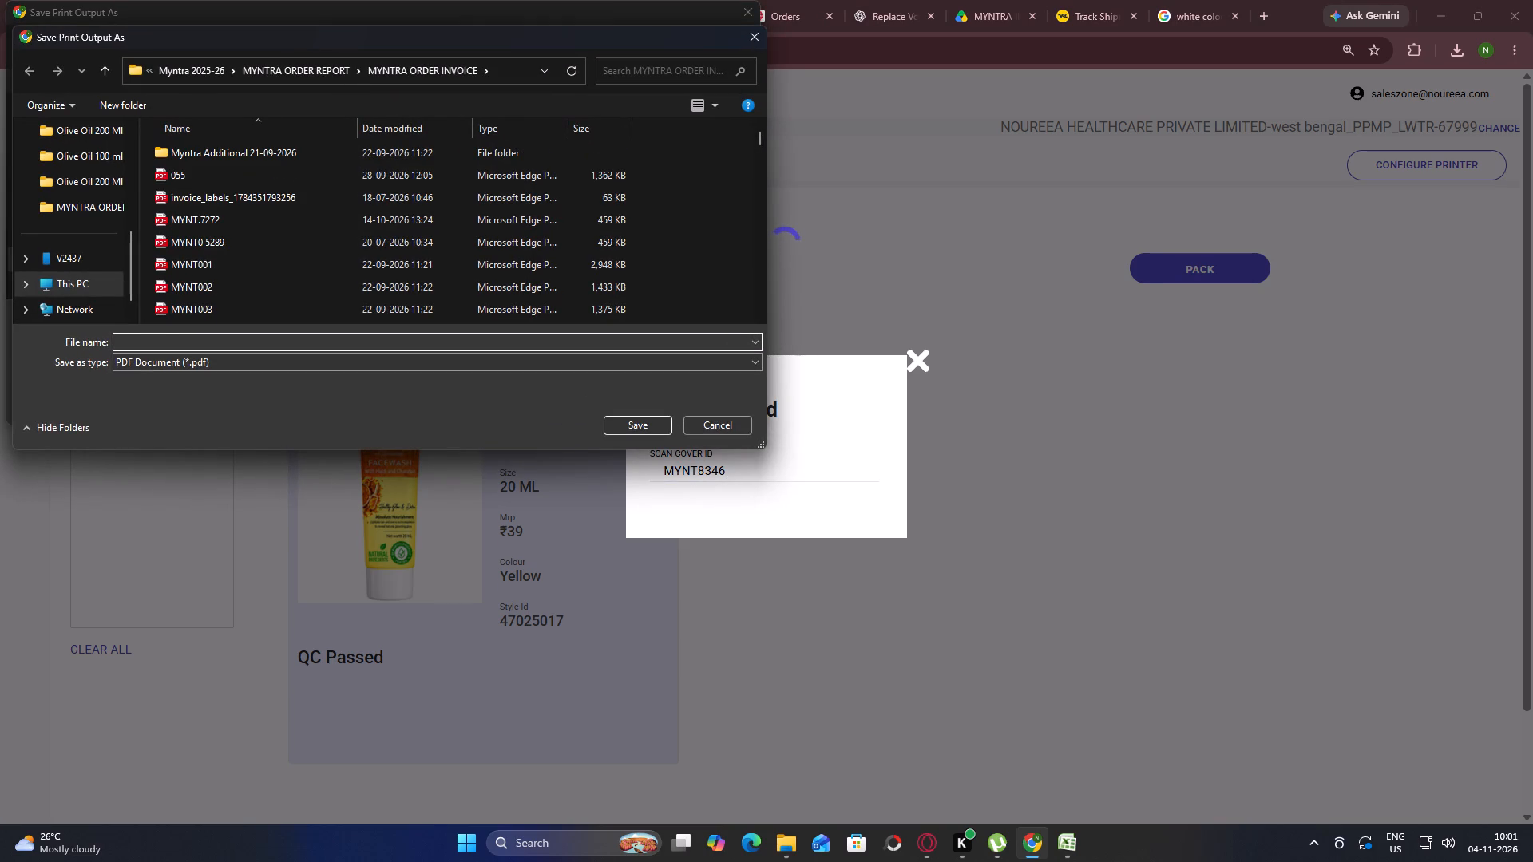
pyautogui.hotkey('ctrl', 'v')
pyautogui.press('Return')
pyautogui.hotkey('ctrl', 'v')
pyautogui.press('Left')
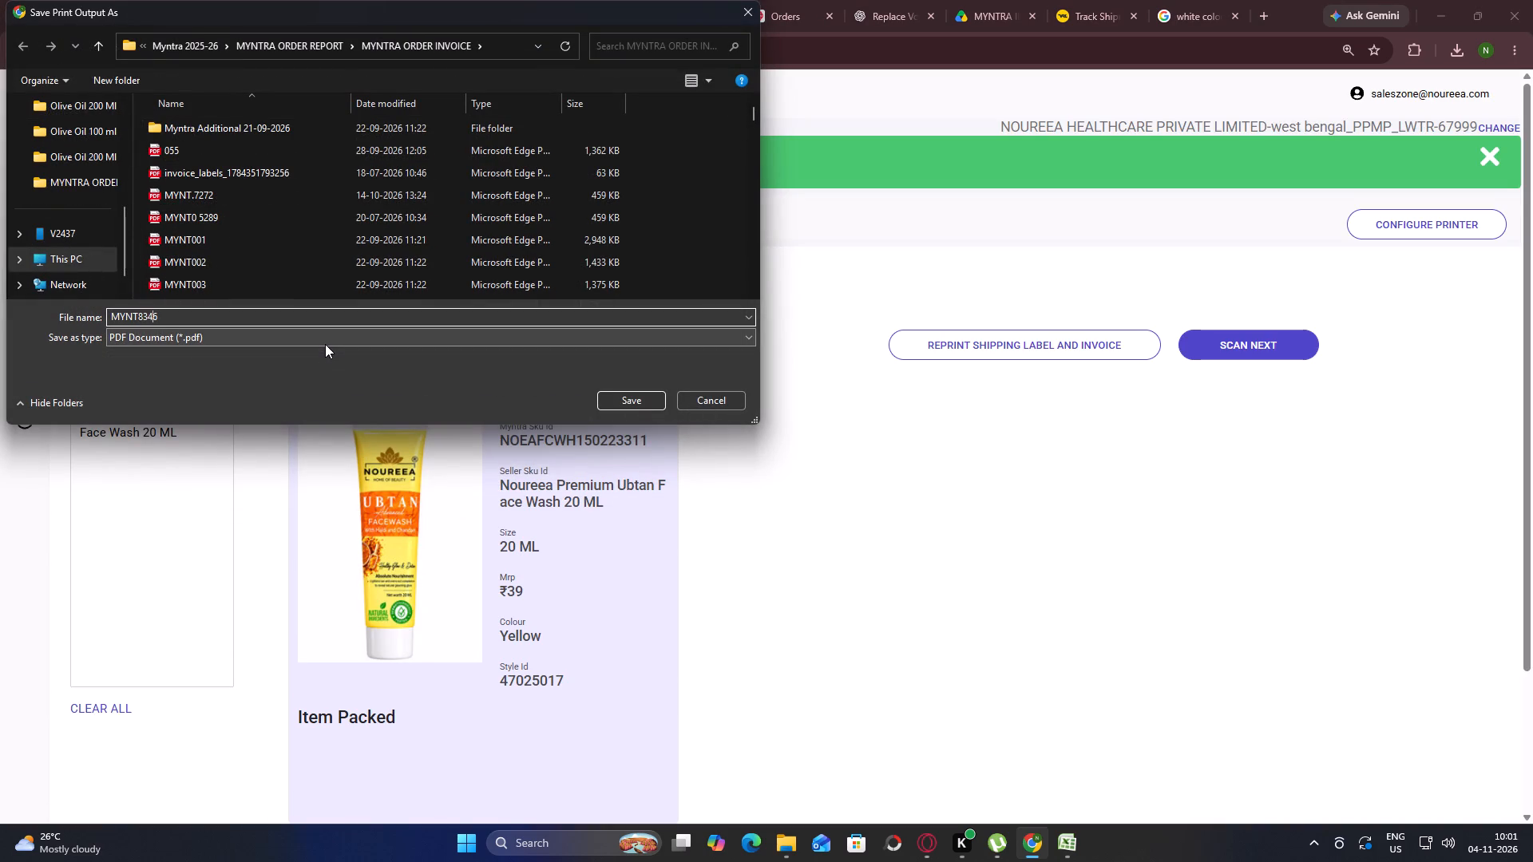
pyautogui.press('Left')
pyautogui.press('Left')
pyautogui.press('Left')
pyautogui.press('0')
pyautogui.press('Return')
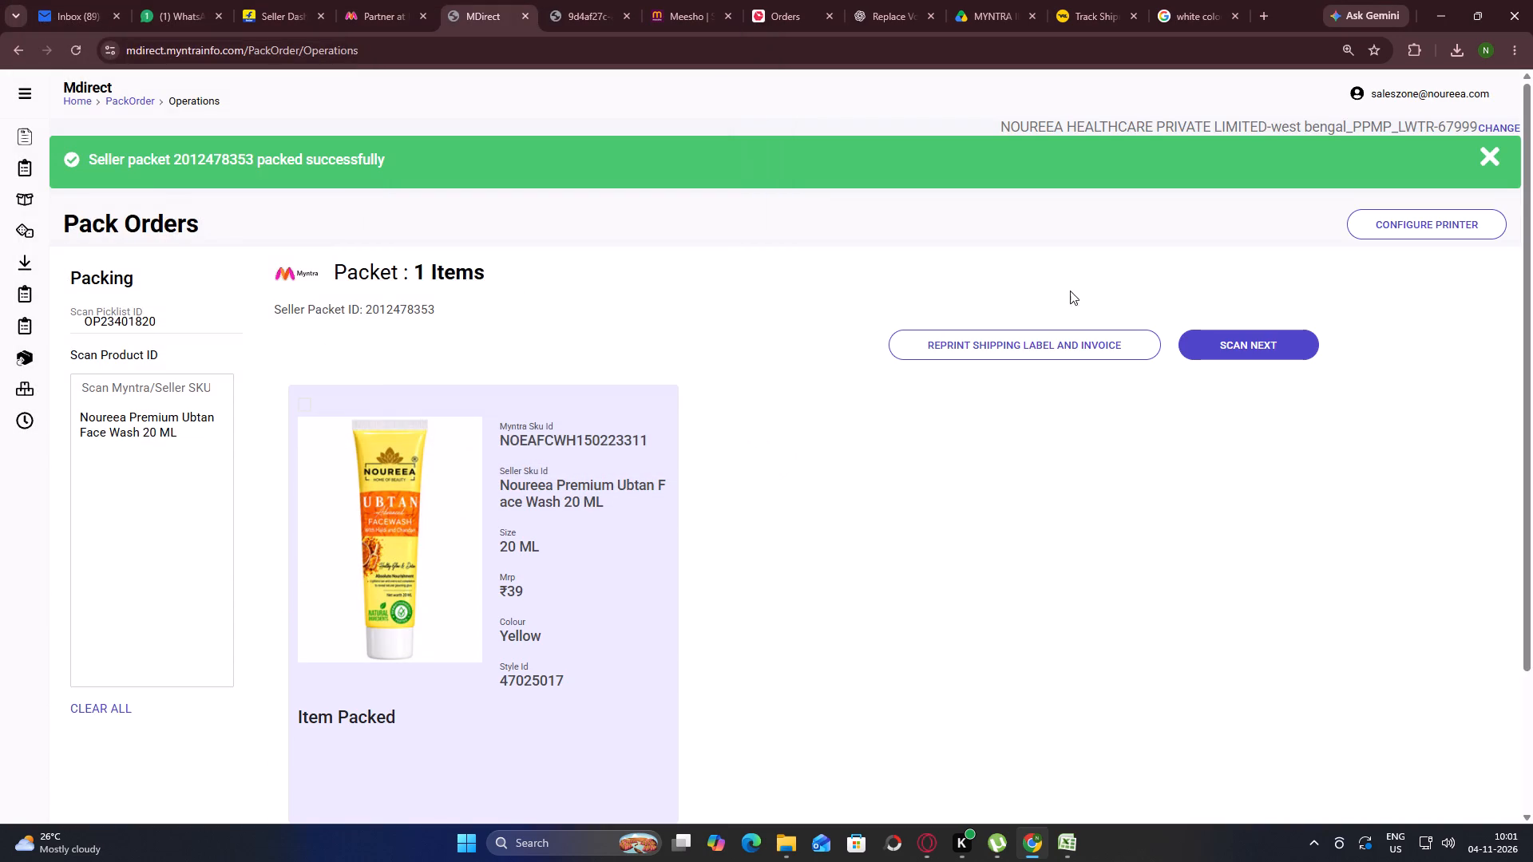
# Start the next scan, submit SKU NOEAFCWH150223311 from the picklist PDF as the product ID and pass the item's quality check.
pyautogui.click(1270, 348)
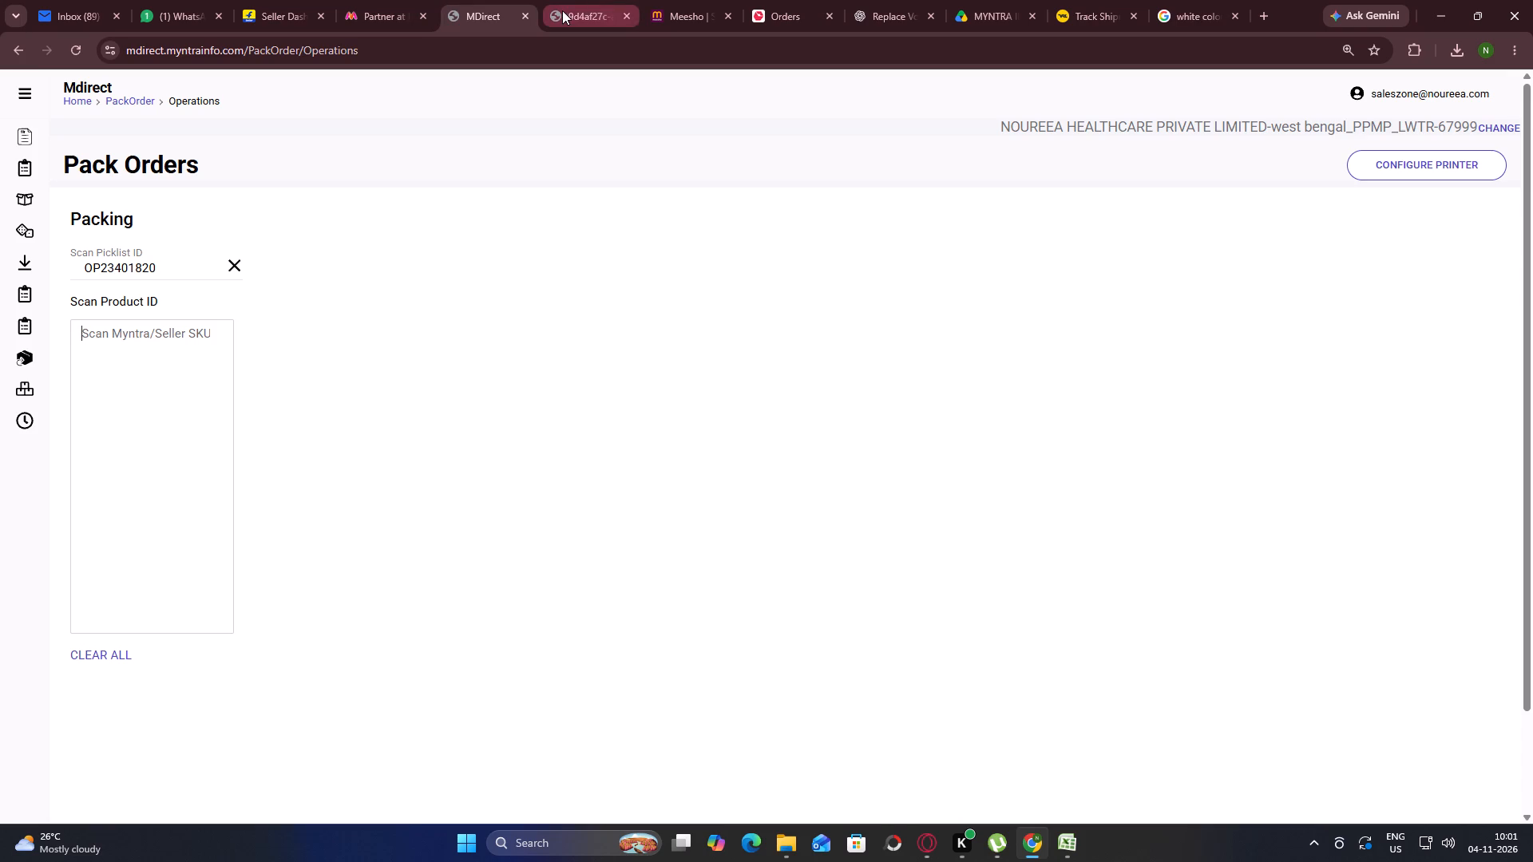
pyautogui.click(562, 10)
pyautogui.hotkey('ctrl', 'c')
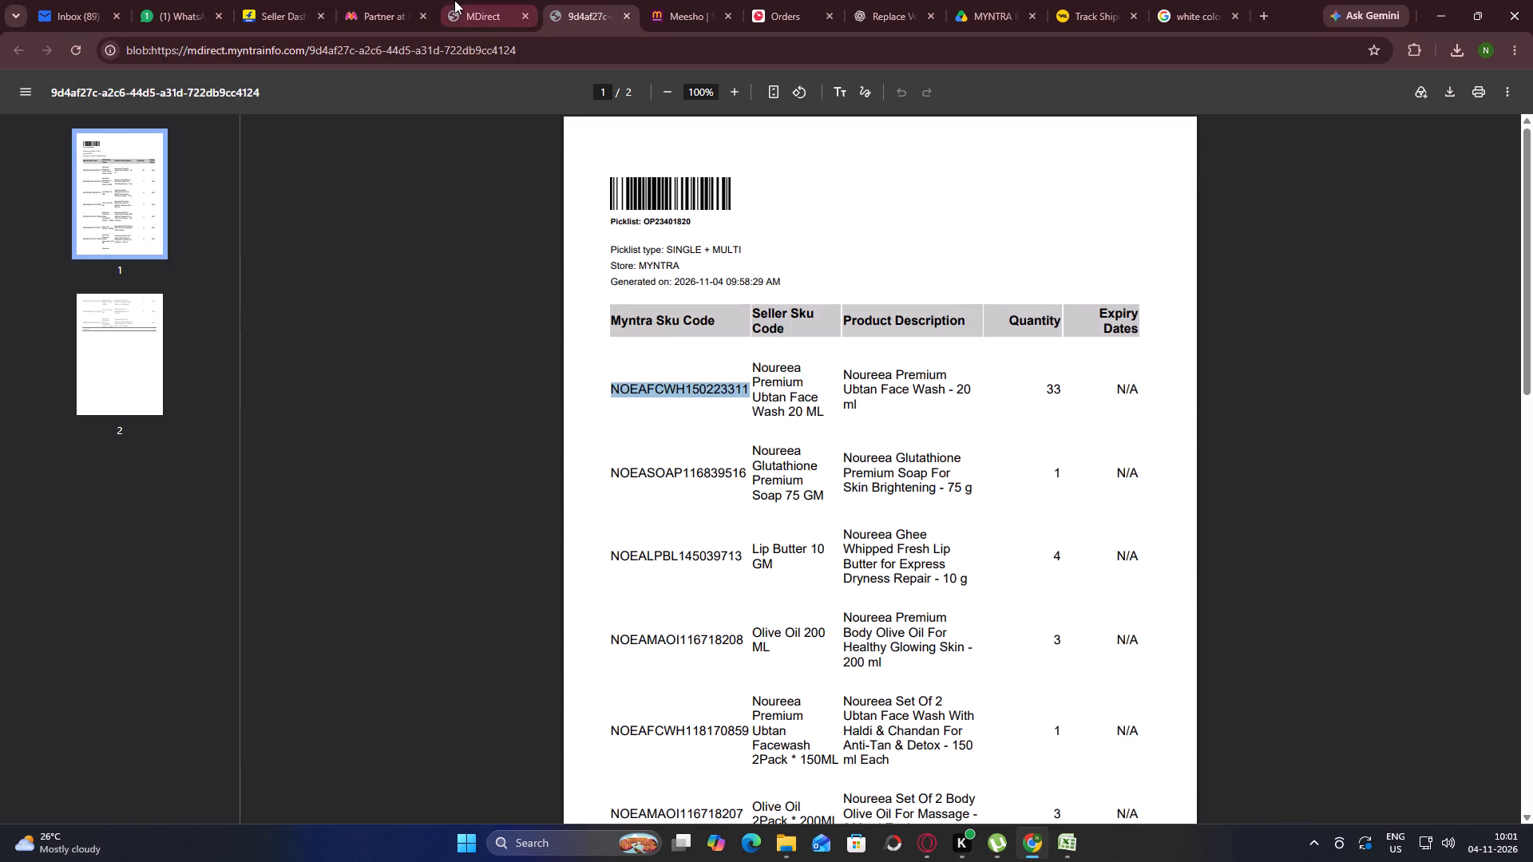
pyautogui.click(456, 0)
pyautogui.hotkey('ctrl', 'v')
pyautogui.press('Return')
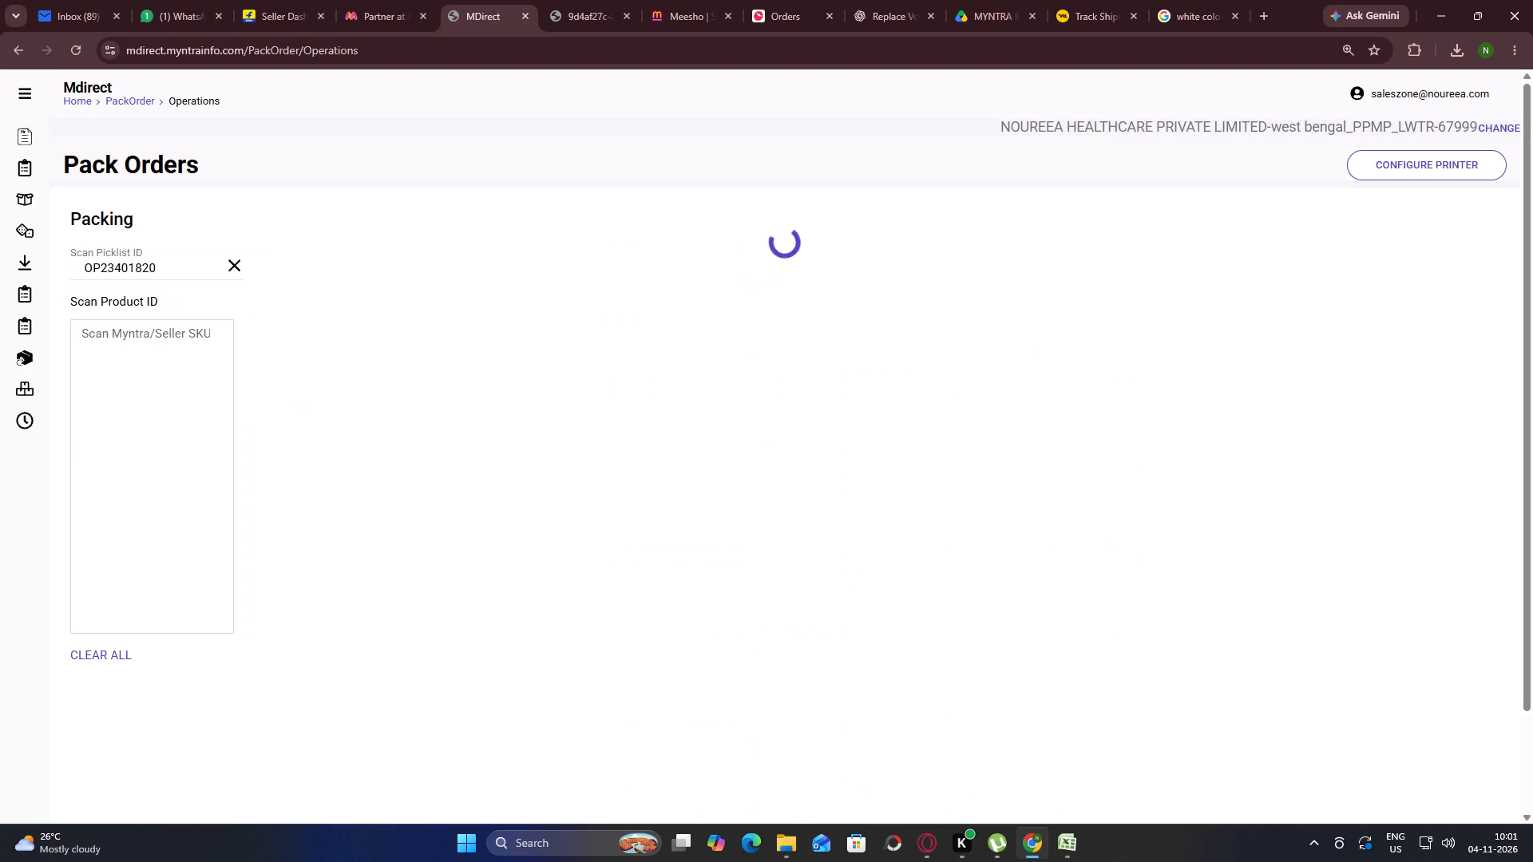
pyautogui.click(637, 691)
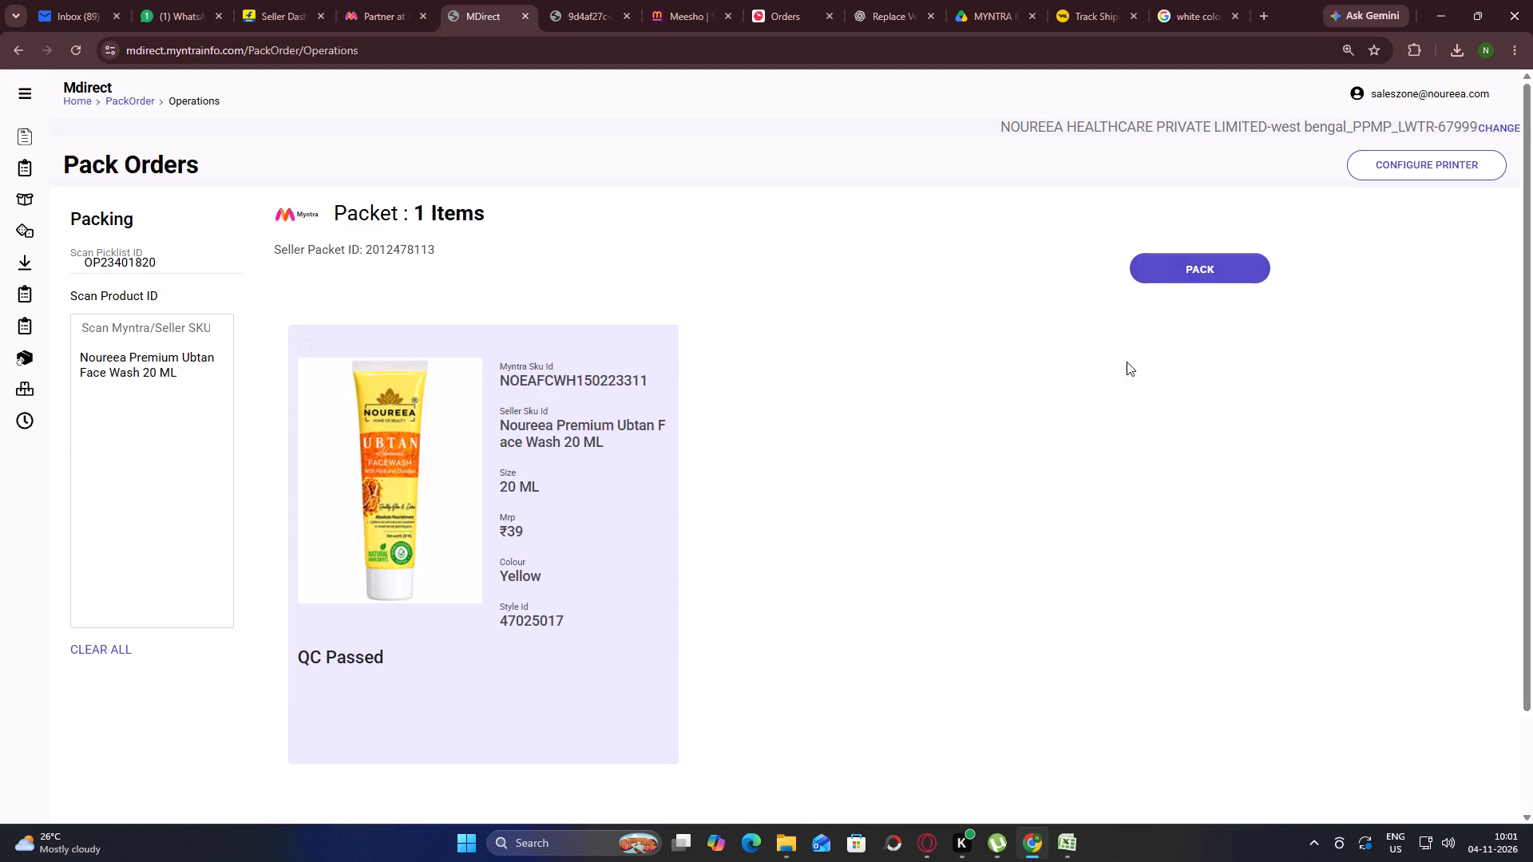
pyautogui.click(1178, 275)
pyautogui.hotkey('alt', 'Tab')
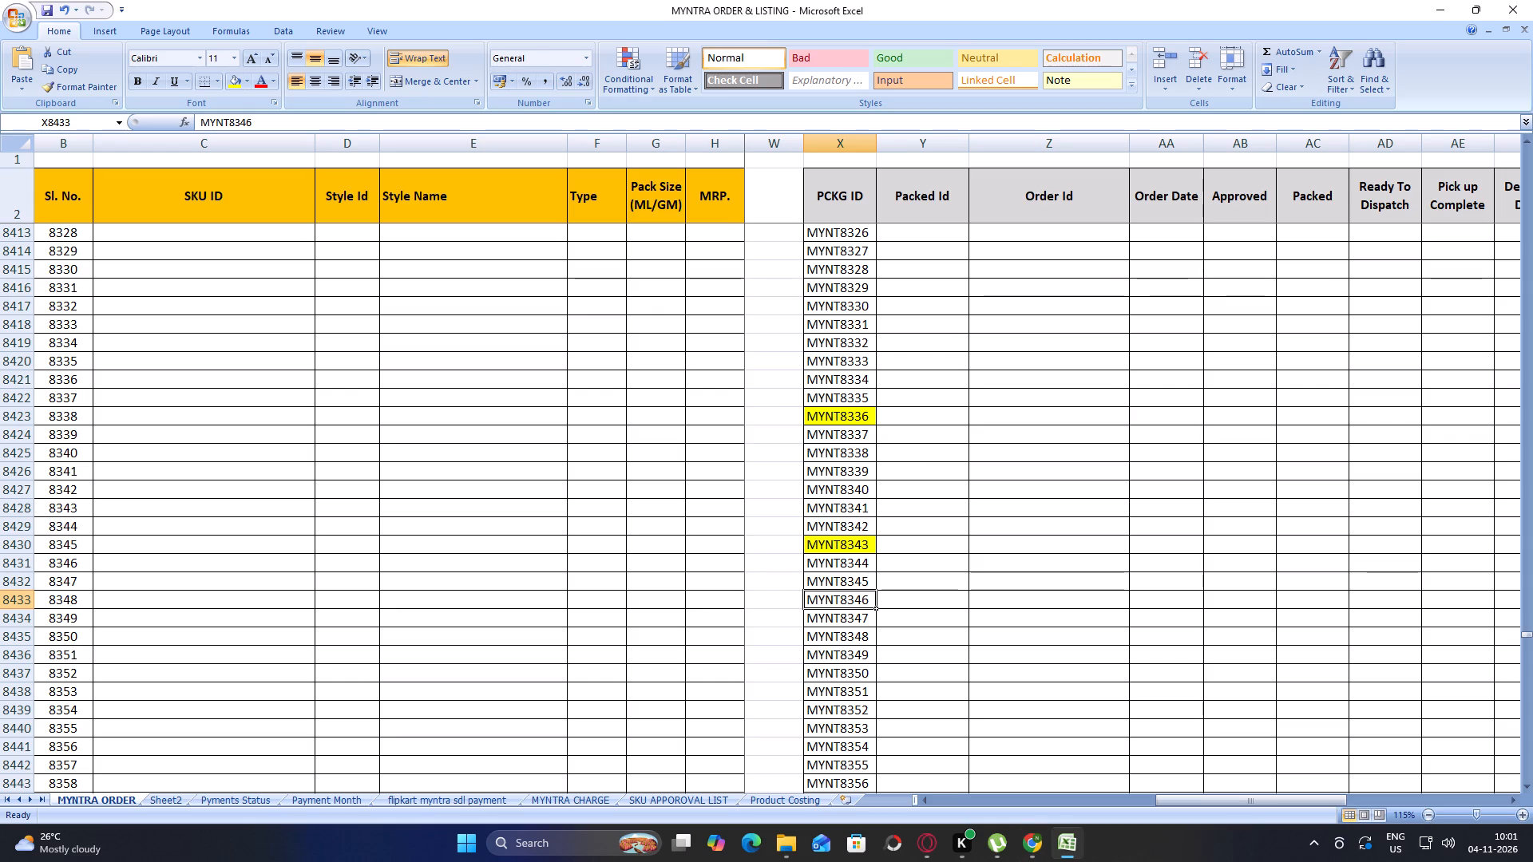
pyautogui.click(853, 619)
pyautogui.hotkey('ctrl', 'c')
pyautogui.hotkey('alt', 'Tab')
pyautogui.click(785, 473)
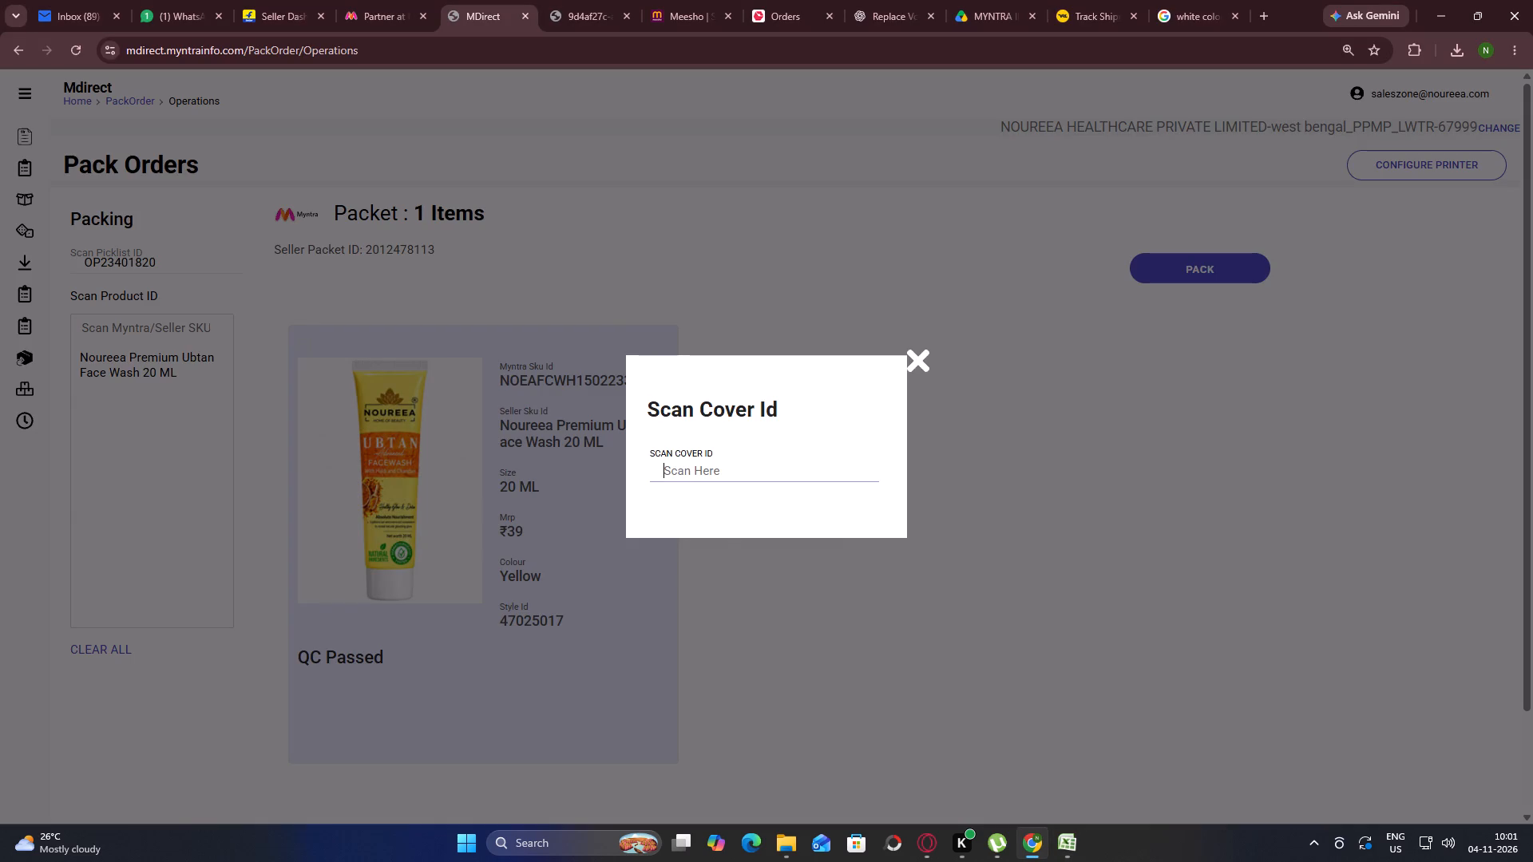
pyautogui.hotkey('ctrl', 'v')
pyautogui.press('Return')
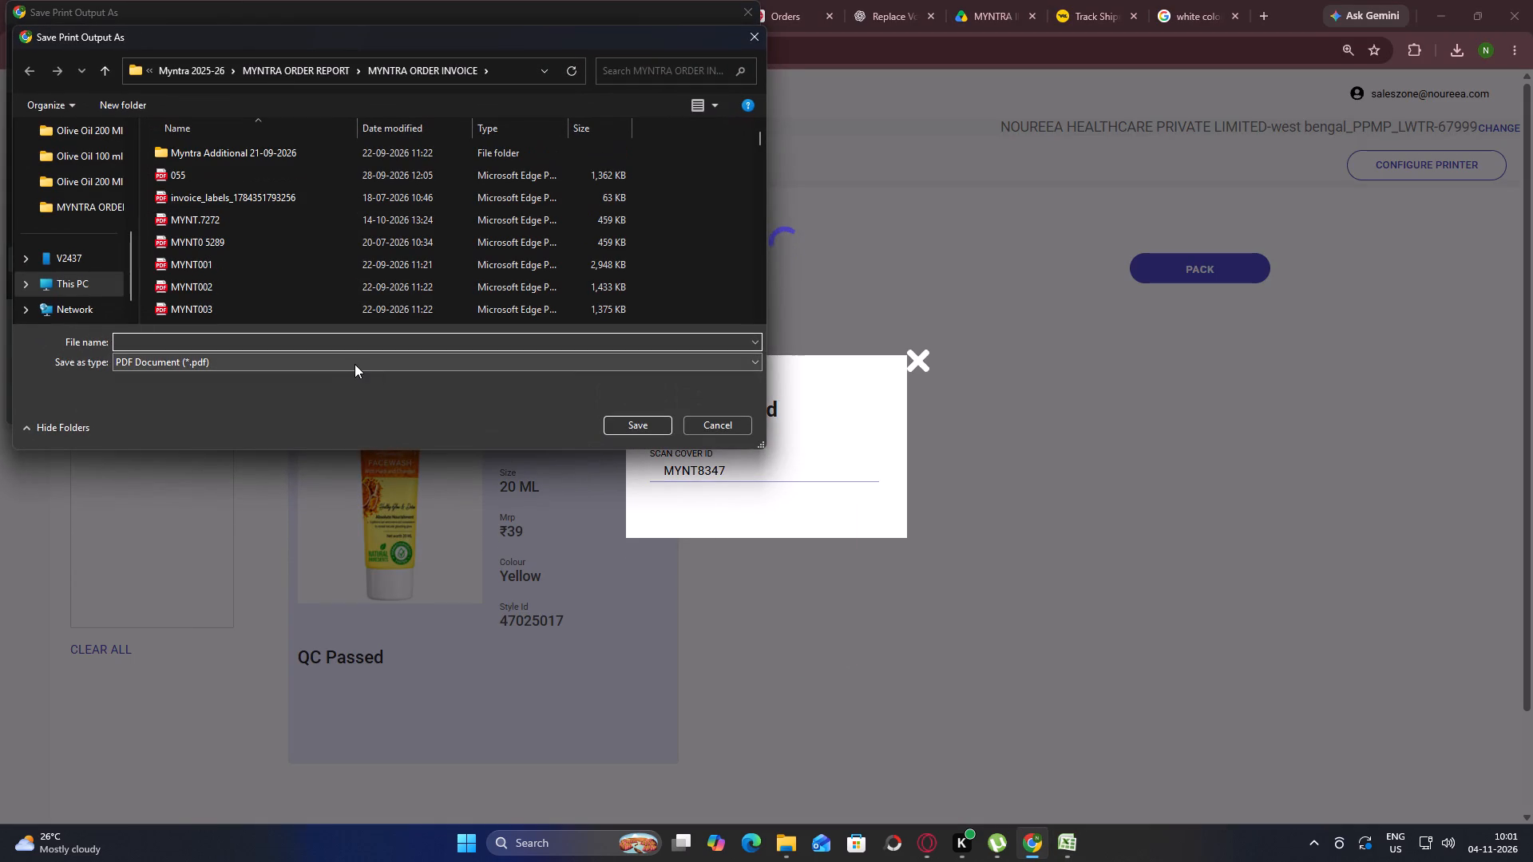
pyautogui.hotkey('ctrl', 'v')
pyautogui.press('Return')
pyautogui.hotkey('ctrl', 'v')
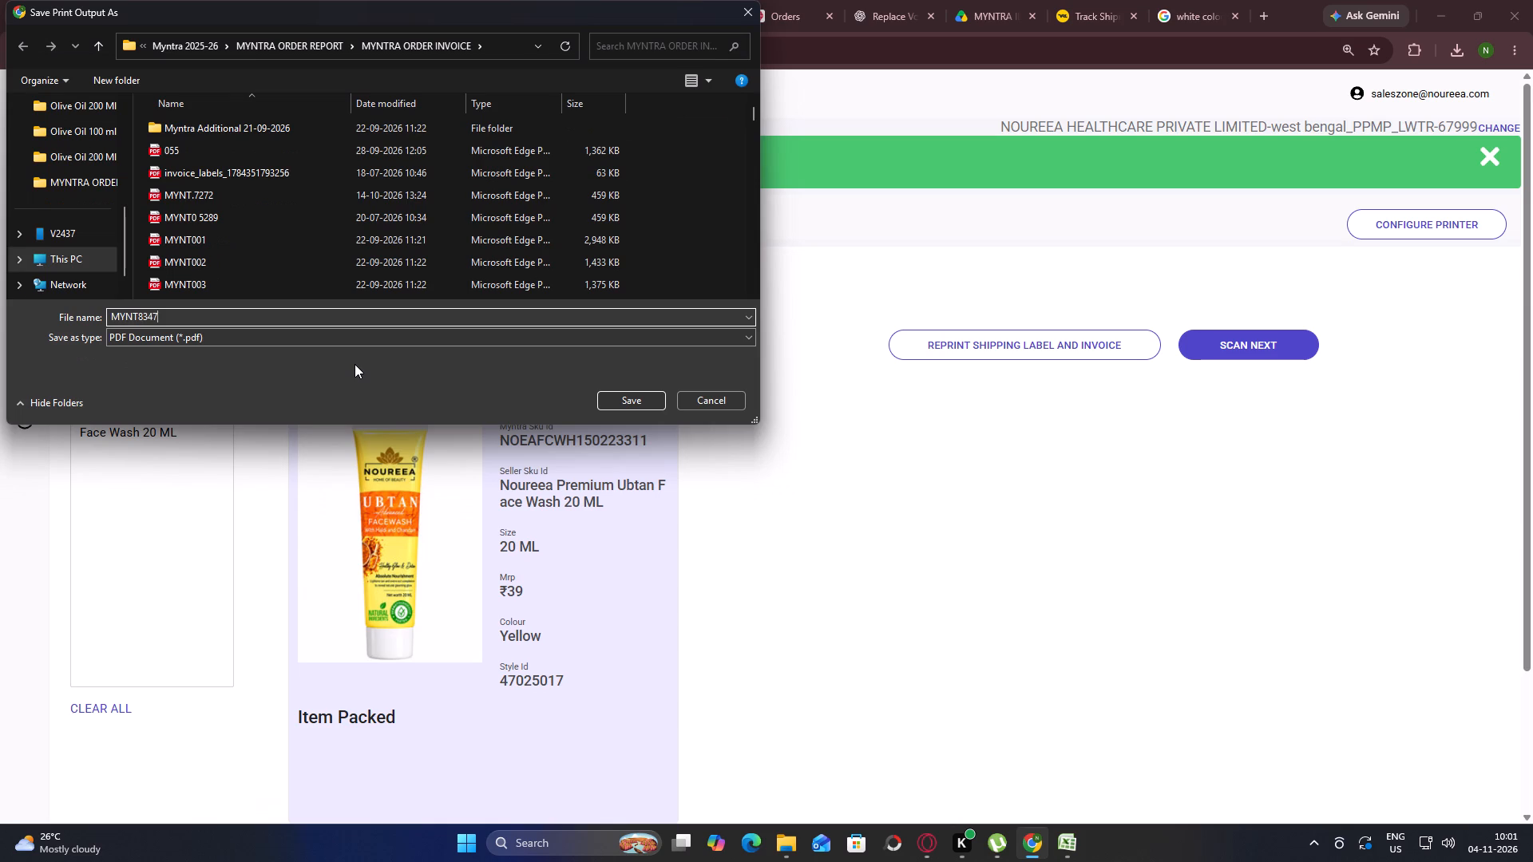
pyautogui.press('Left')
pyautogui.press('Left')
pyautogui.press('Left')
pyautogui.press('Left')
pyautogui.press('0')
pyautogui.press('Return')
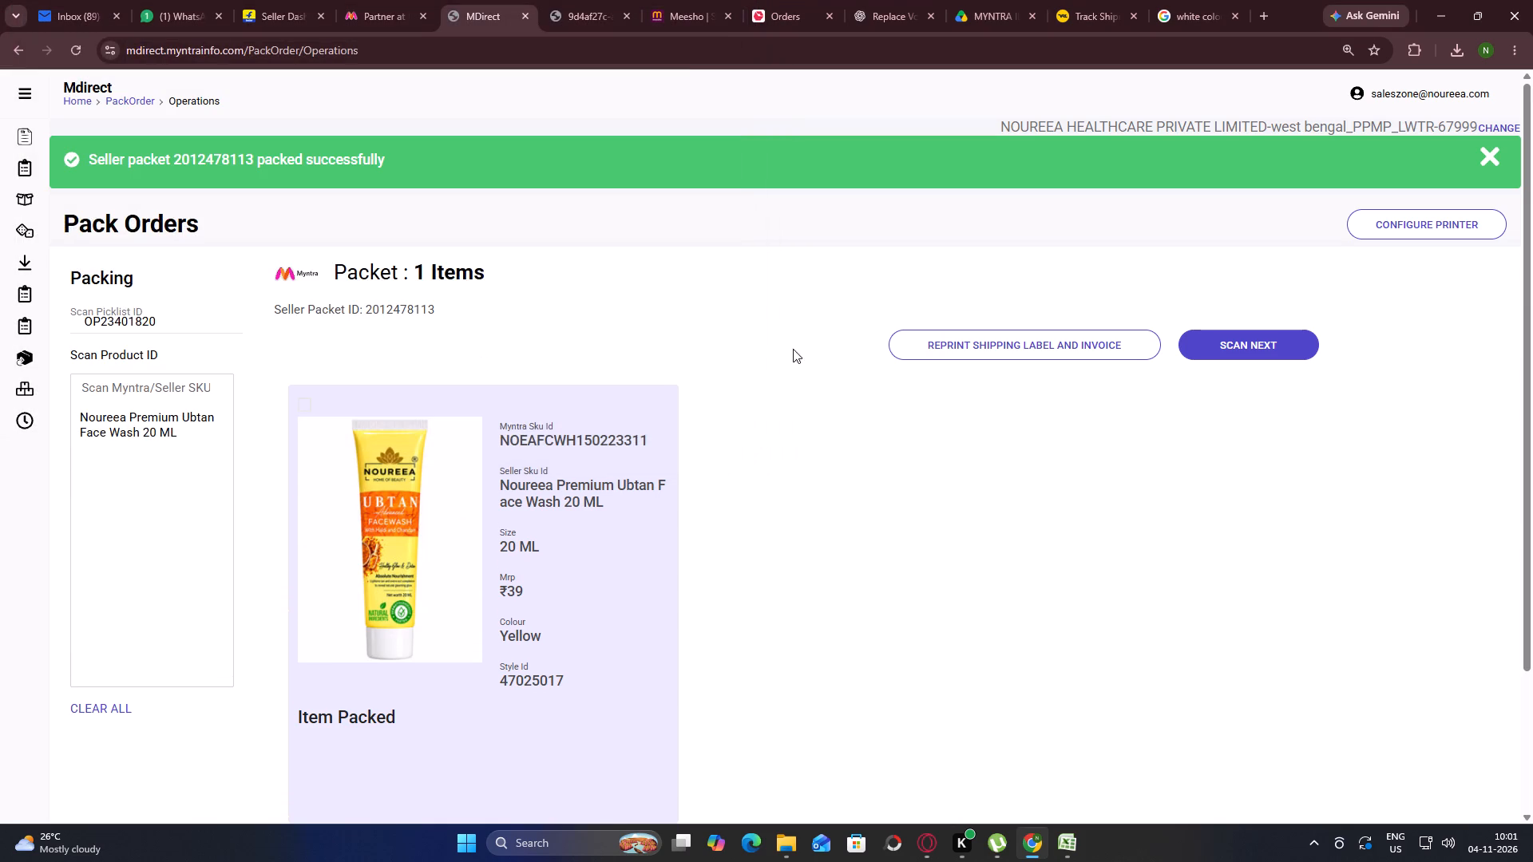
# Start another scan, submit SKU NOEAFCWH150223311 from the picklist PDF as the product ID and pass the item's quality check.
pyautogui.click(1218, 331)
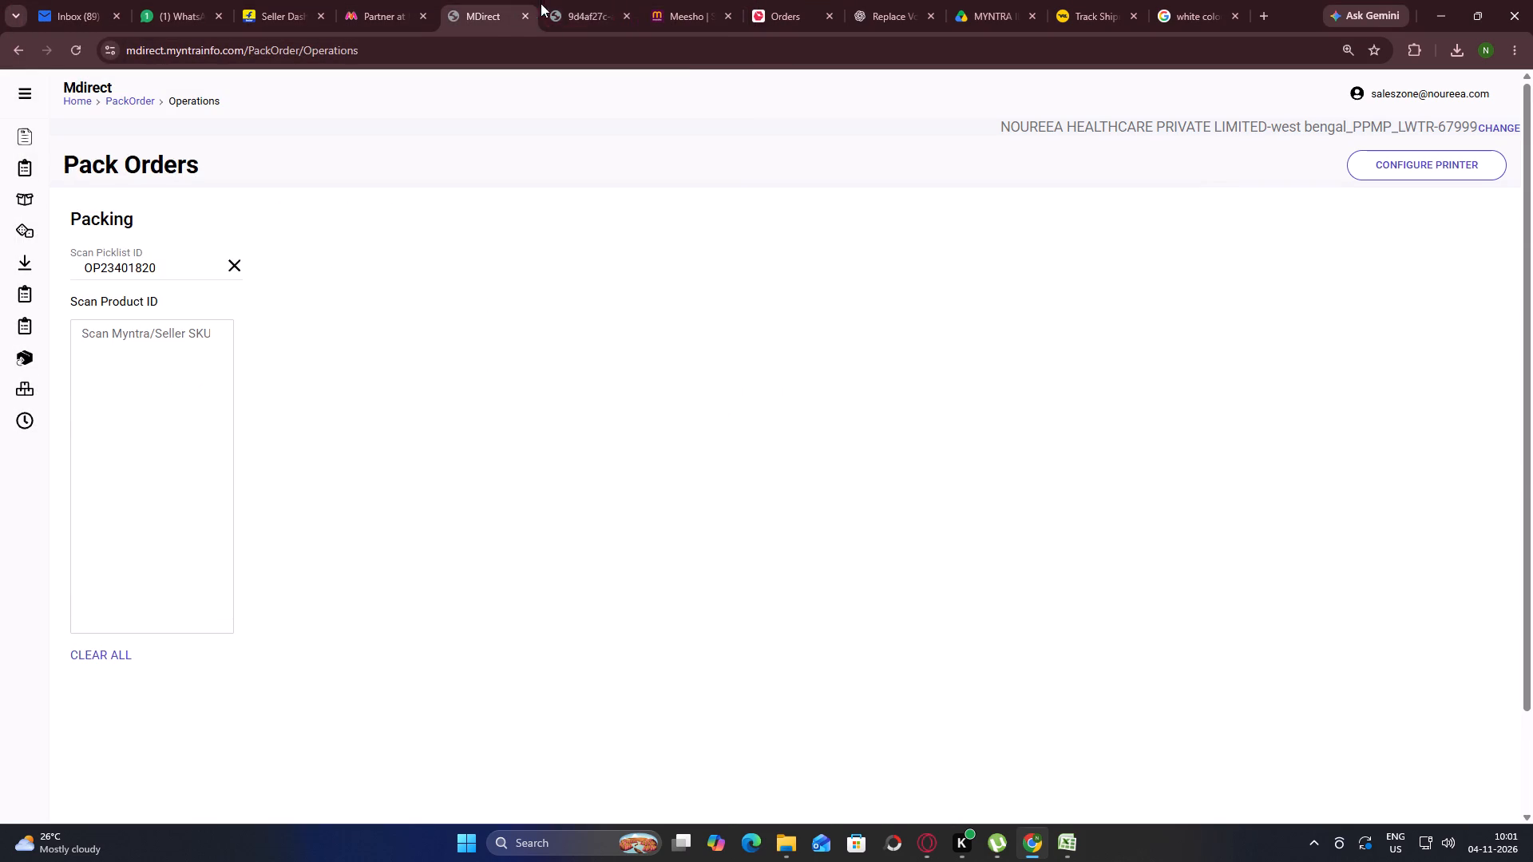
pyautogui.click(570, 0)
pyautogui.hotkey('ctrl', 'c')
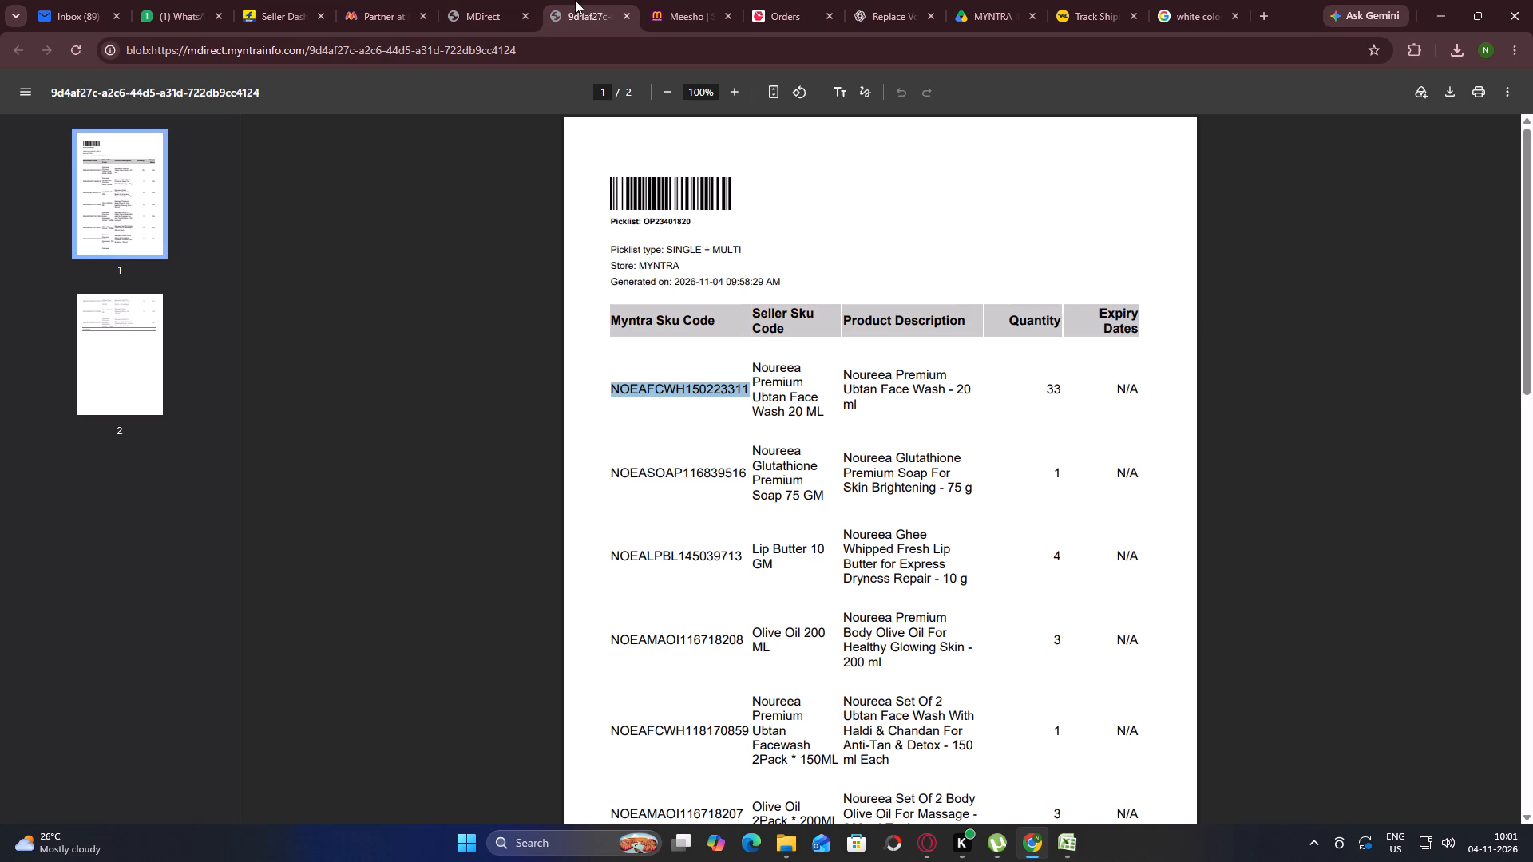
pyautogui.click(485, 3)
pyautogui.hotkey('ctrl', 'v')
pyautogui.press('Return')
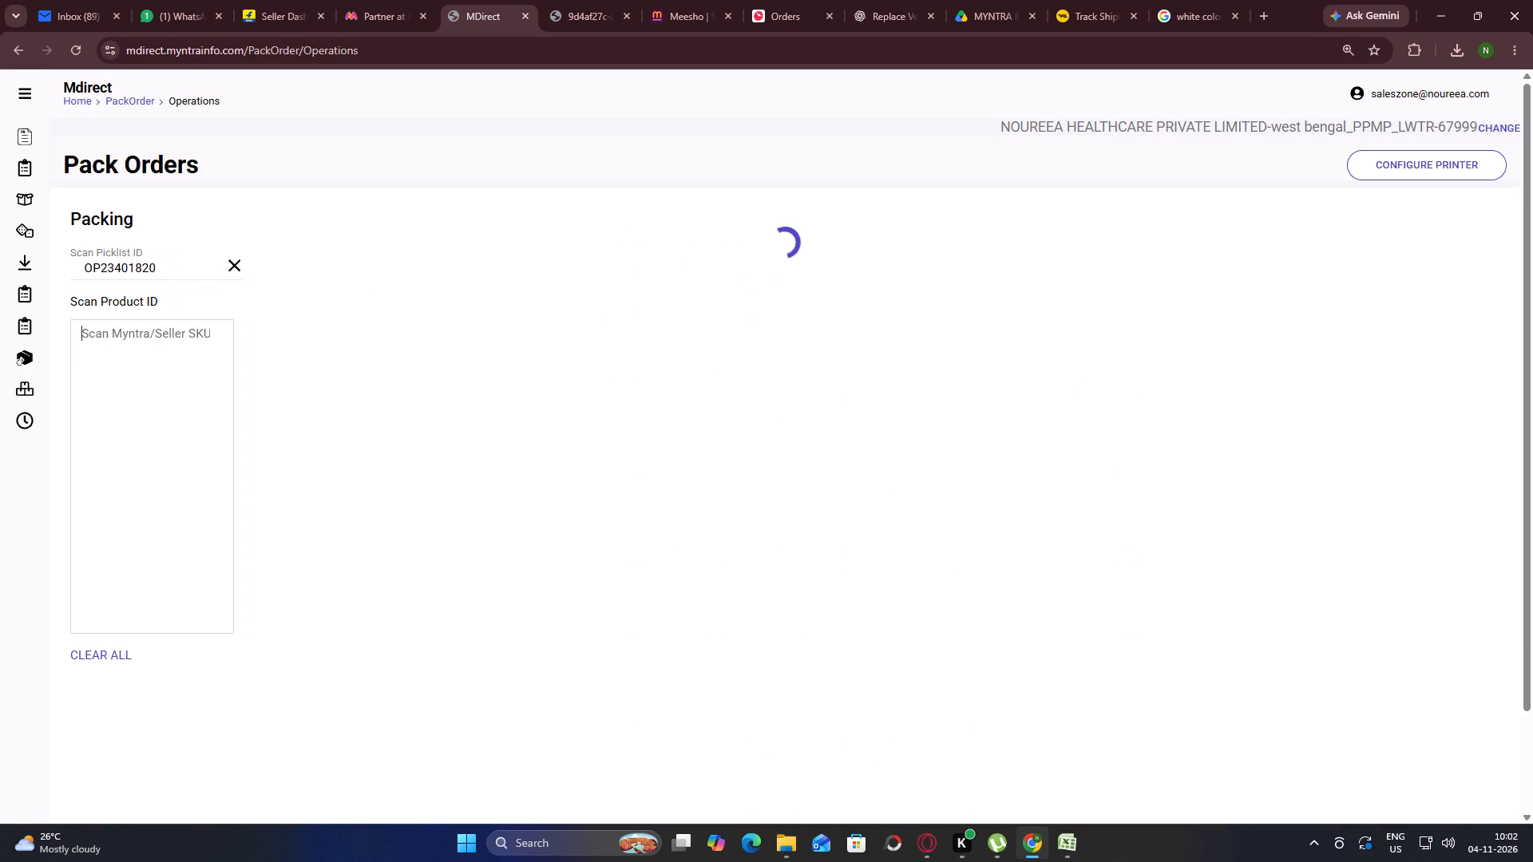
pyautogui.click(604, 678)
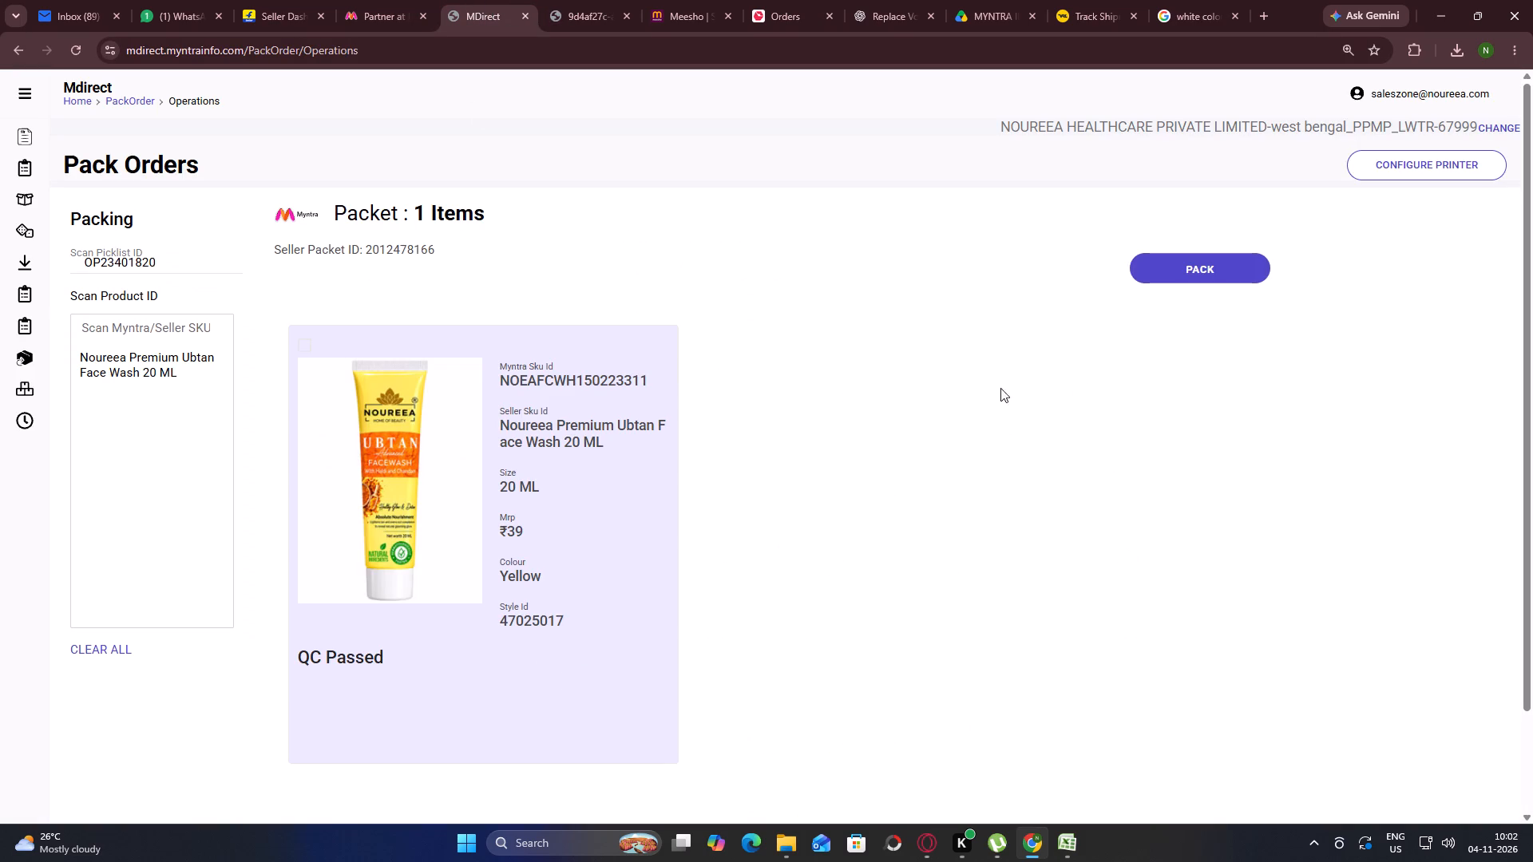
# Pack the scanned face wash item using package ID MYNT8348, copied from the Excel order workbook, as its cover ID.
pyautogui.click(1185, 266)
pyautogui.hotkey('alt', 'Tab')
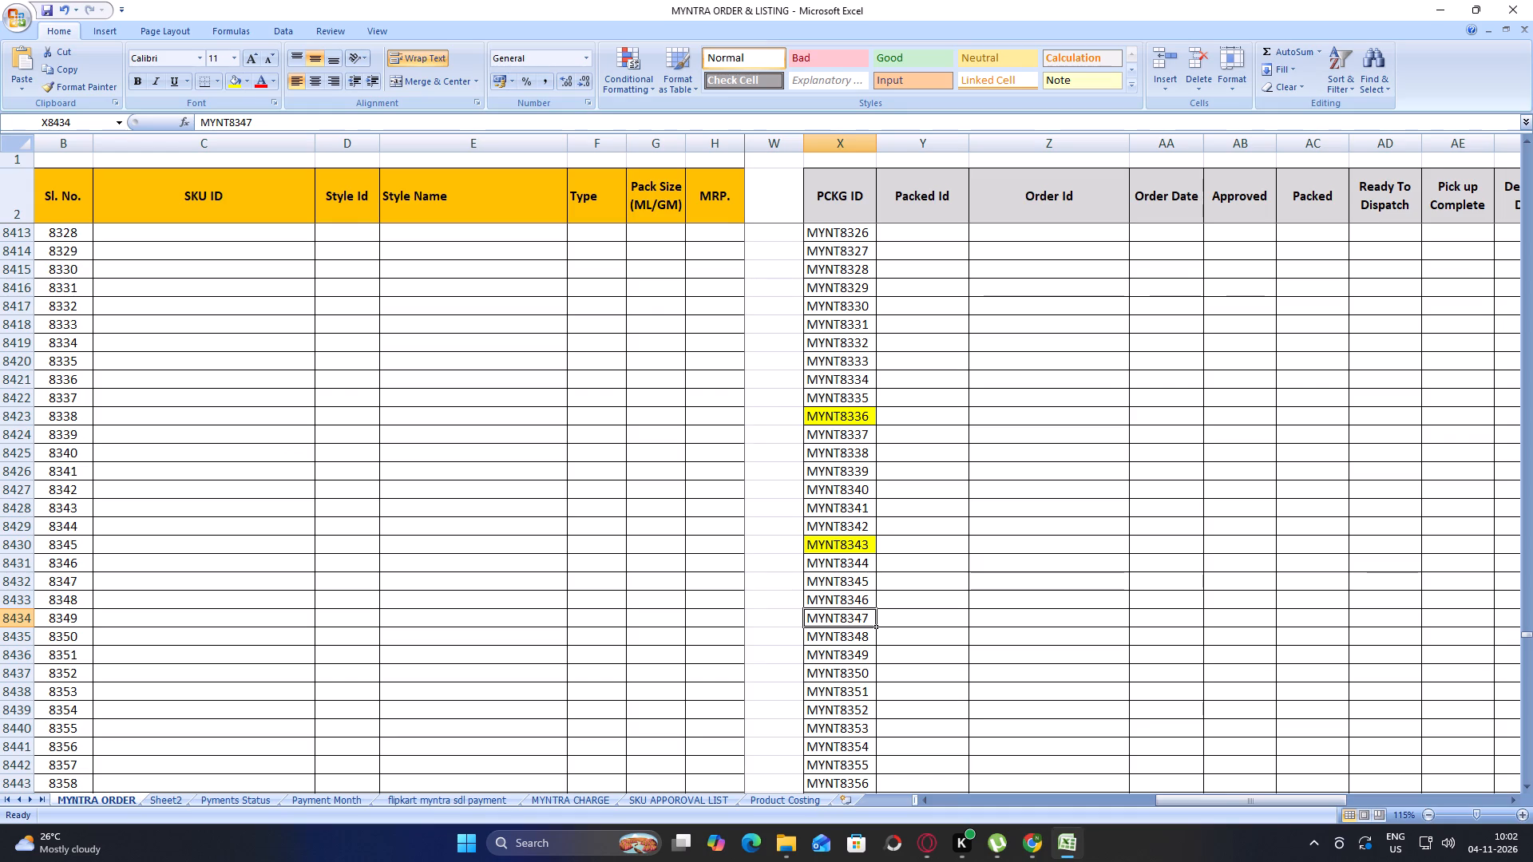
pyautogui.click(850, 631)
pyautogui.hotkey('ctrl', 'c')
pyautogui.hotkey('alt', 'Tab')
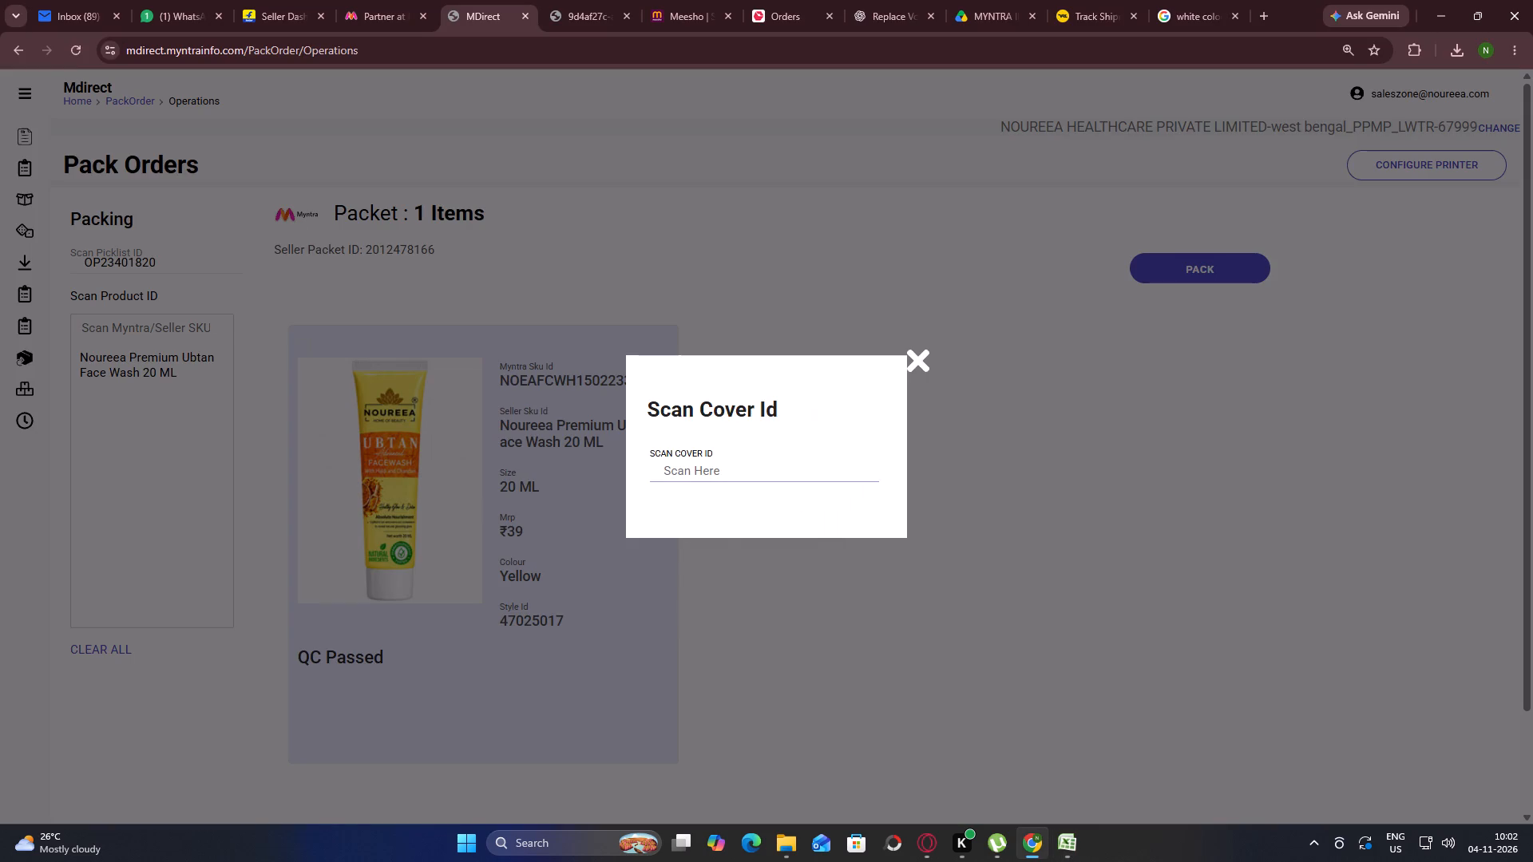
pyautogui.click(775, 459)
pyautogui.hotkey('ctrl', 'v')
pyautogui.press('Return')
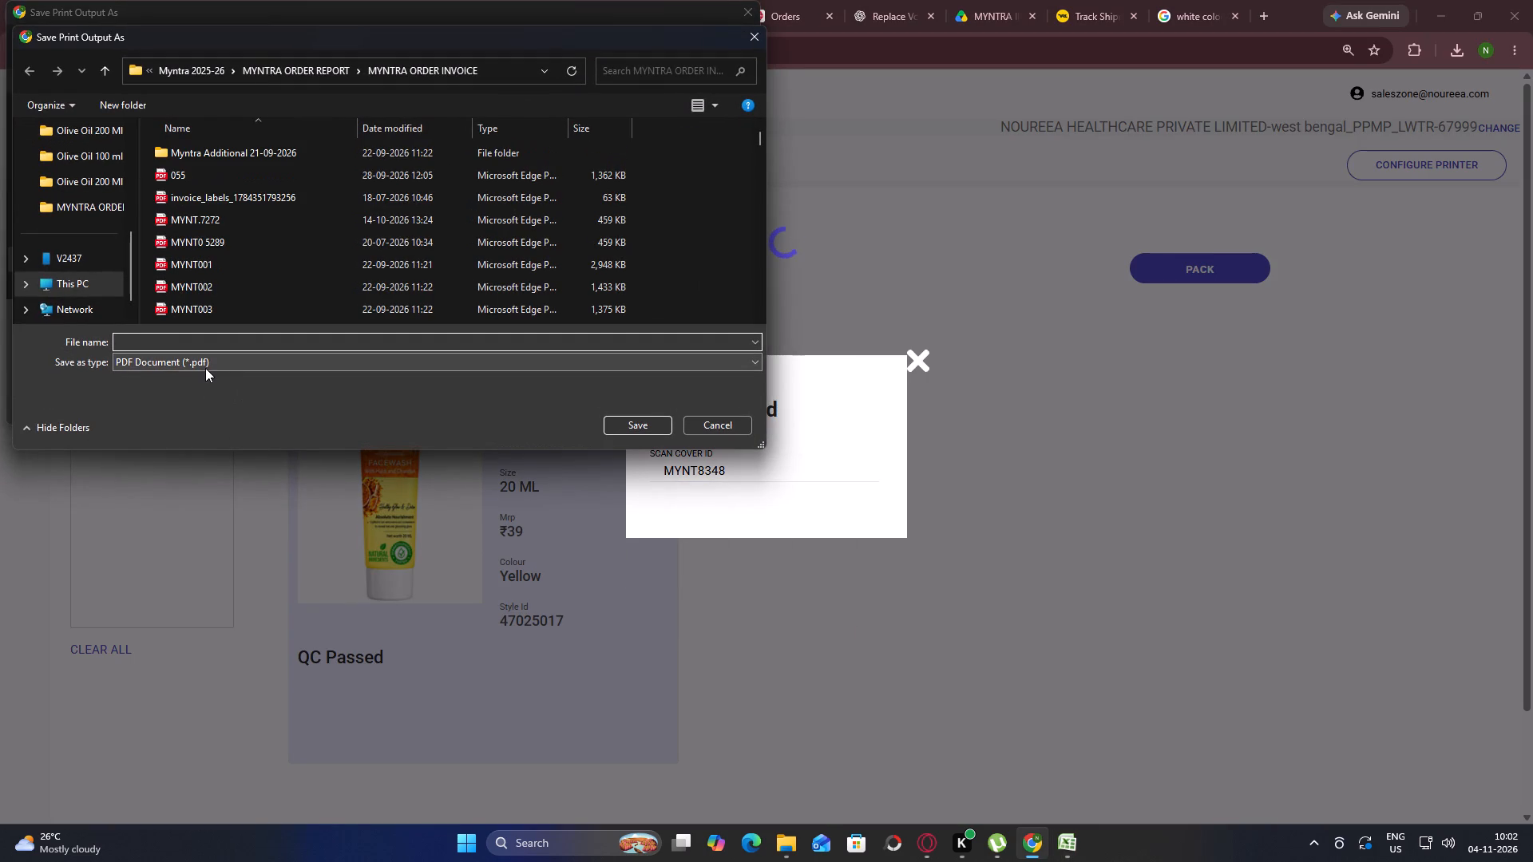
pyautogui.hotkey('ctrl', 'v')
pyautogui.press('Return')
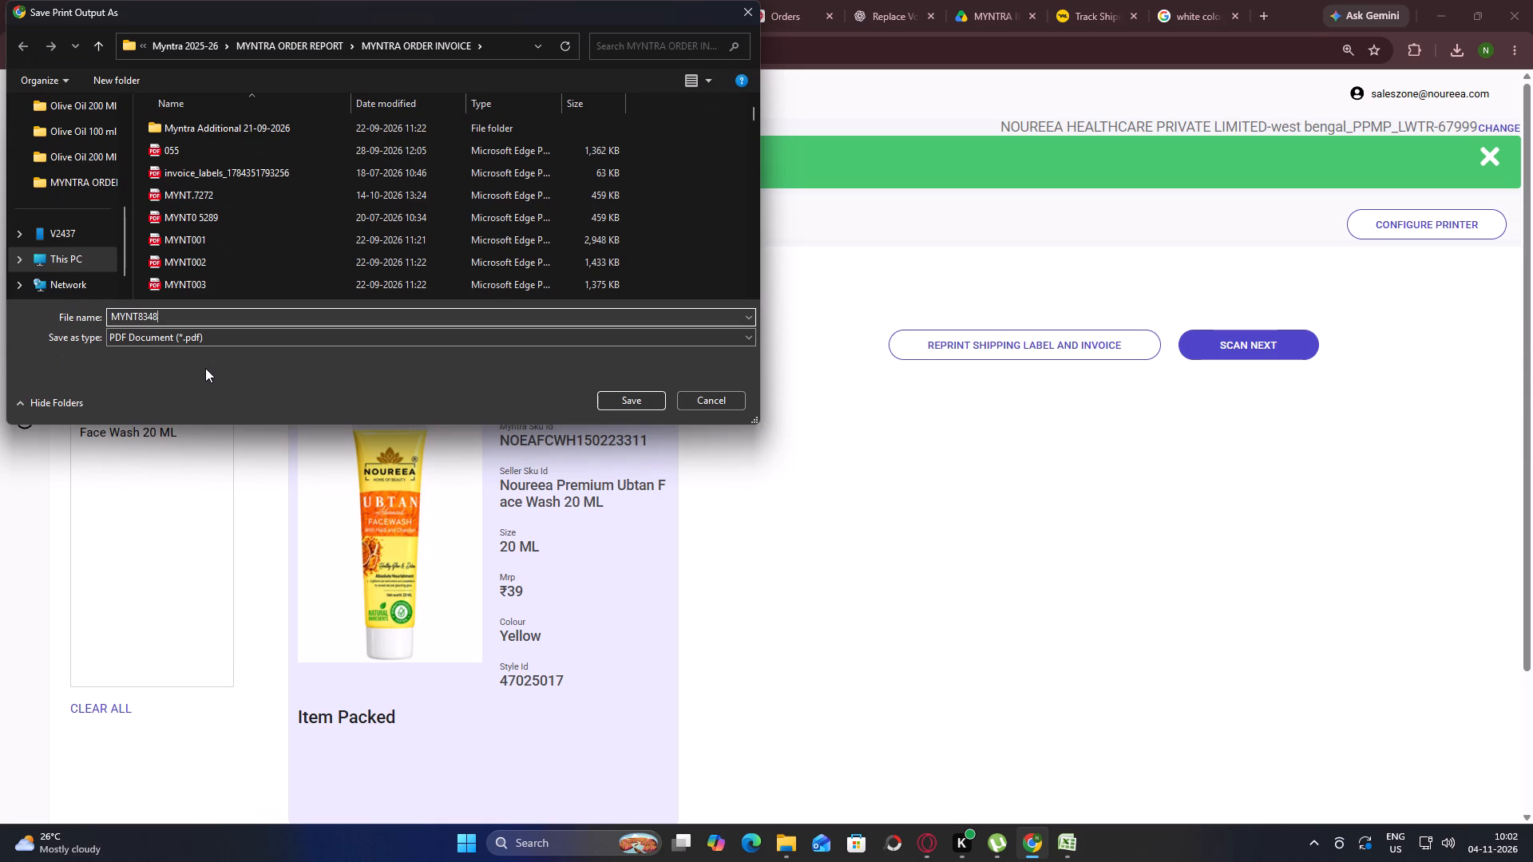
pyautogui.hotkey('ctrl', 'v')
pyautogui.press('Left')
pyautogui.press('Left')
pyautogui.press('Left')
pyautogui.press('Left')
pyautogui.press('0')
pyautogui.press('Return')
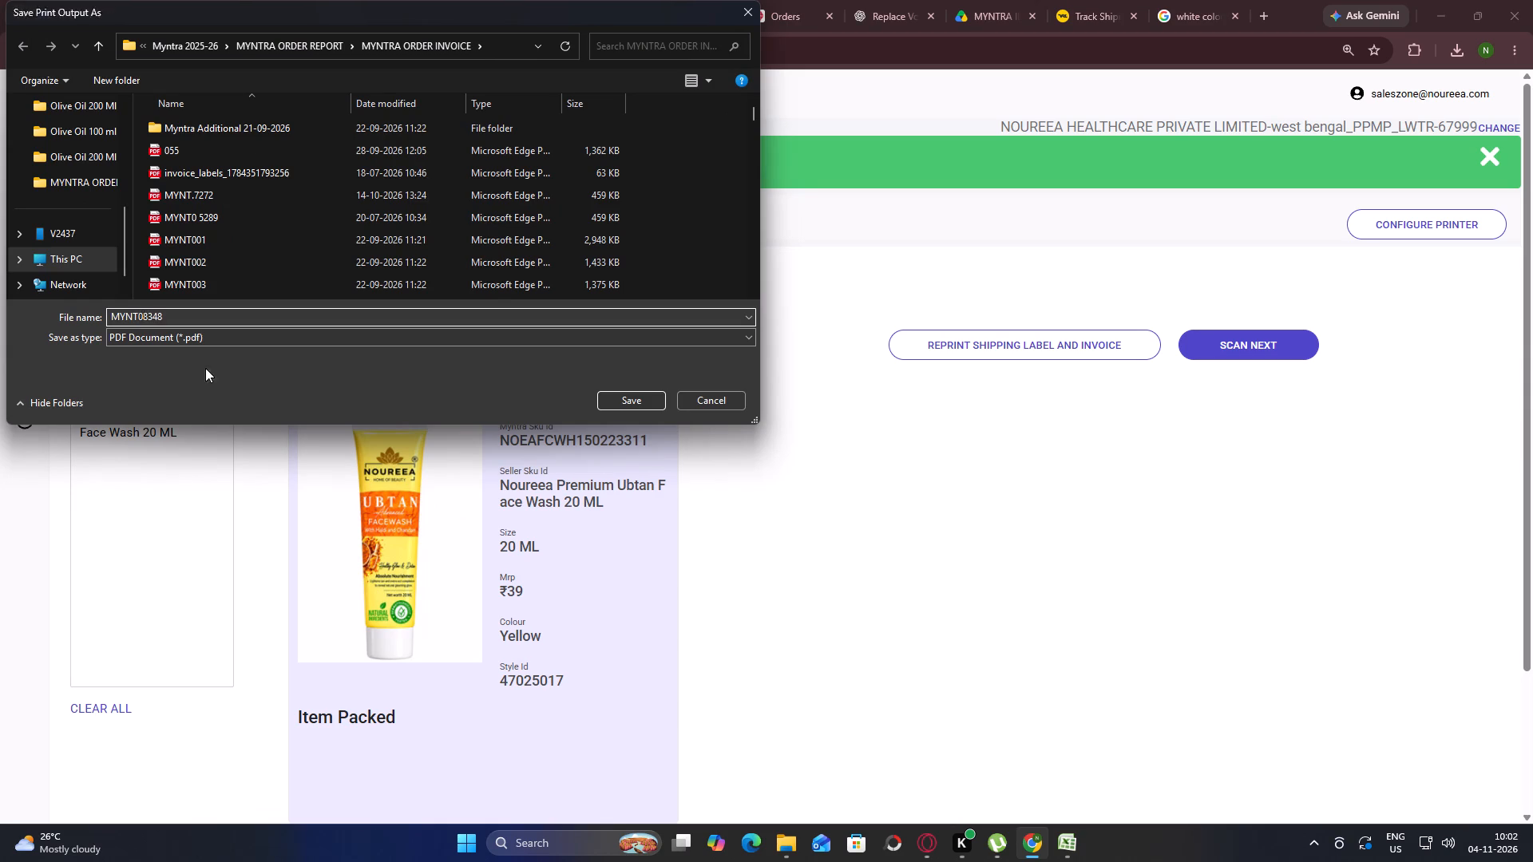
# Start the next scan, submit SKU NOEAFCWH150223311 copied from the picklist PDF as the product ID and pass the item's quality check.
pyautogui.click(1228, 340)
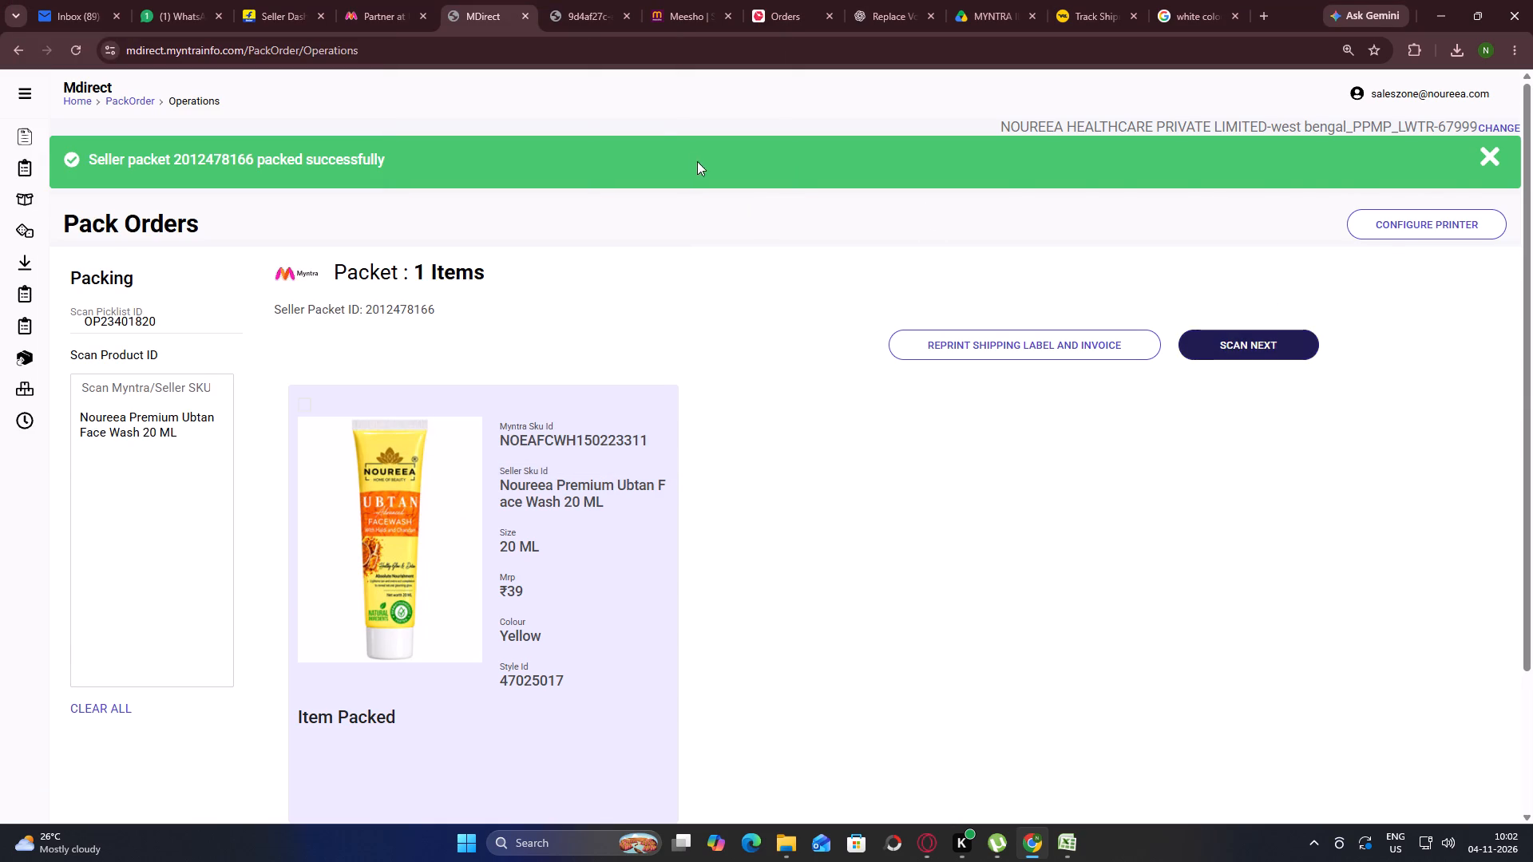
pyautogui.click(589, 8)
pyautogui.hotkey('ctrl', 'c')
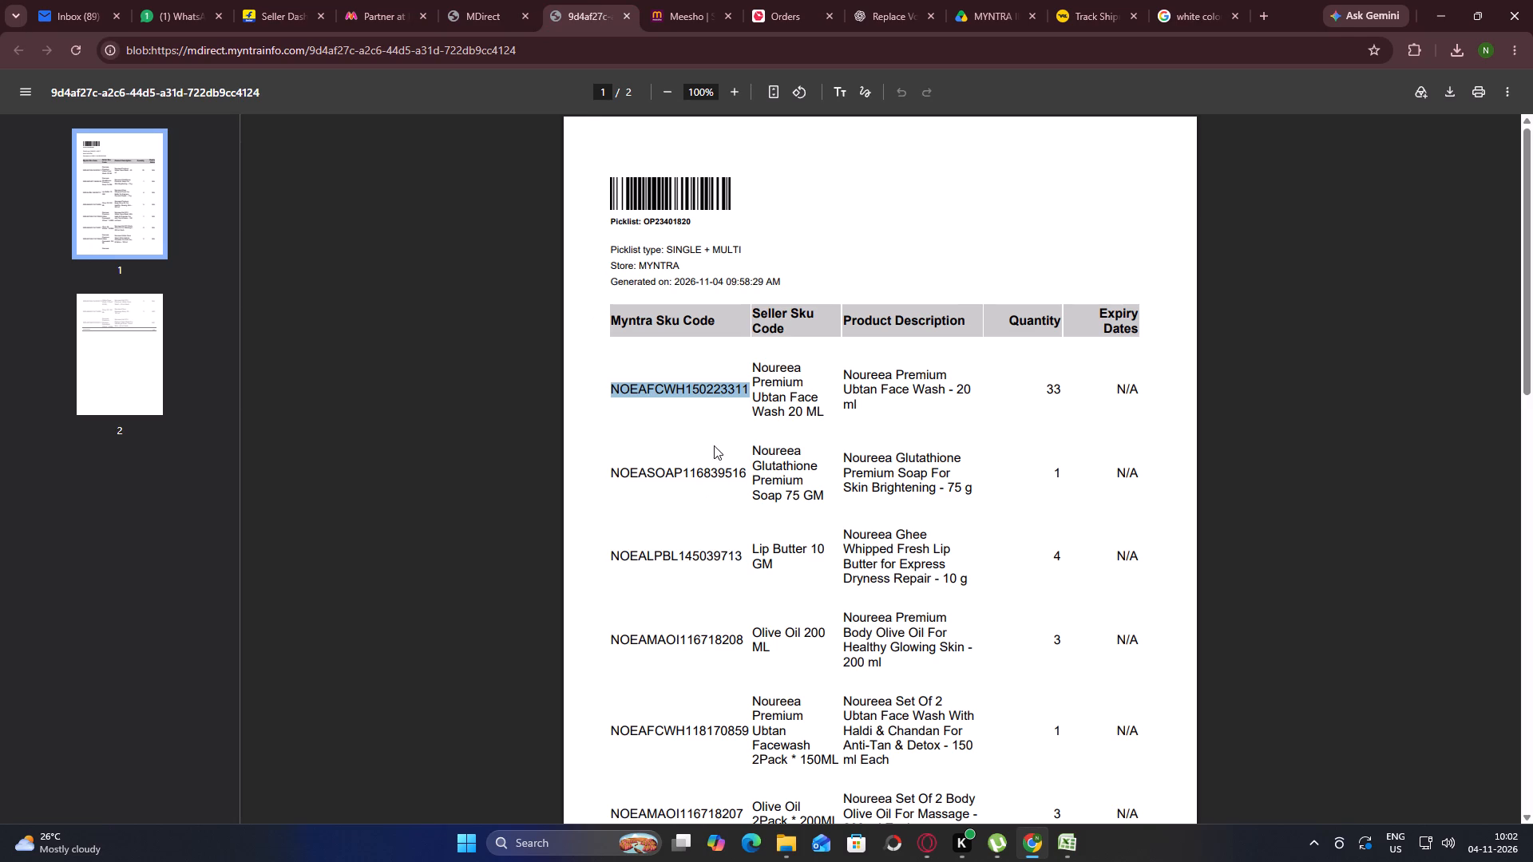
pyautogui.click(495, 0)
pyautogui.hotkey('ctrl', 'v')
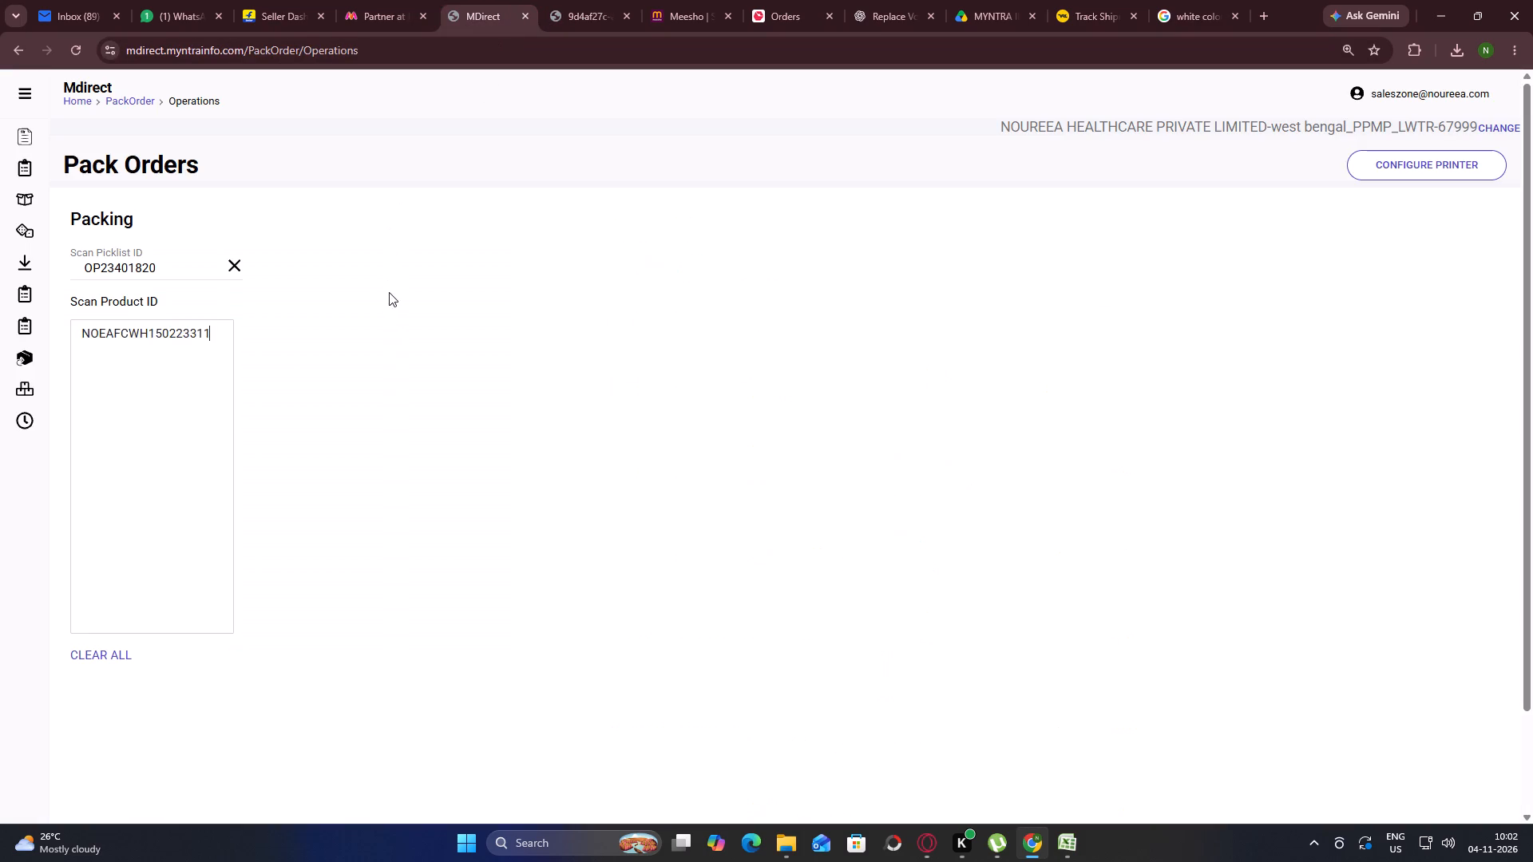
pyautogui.press('Return')
pyautogui.click(599, 684)
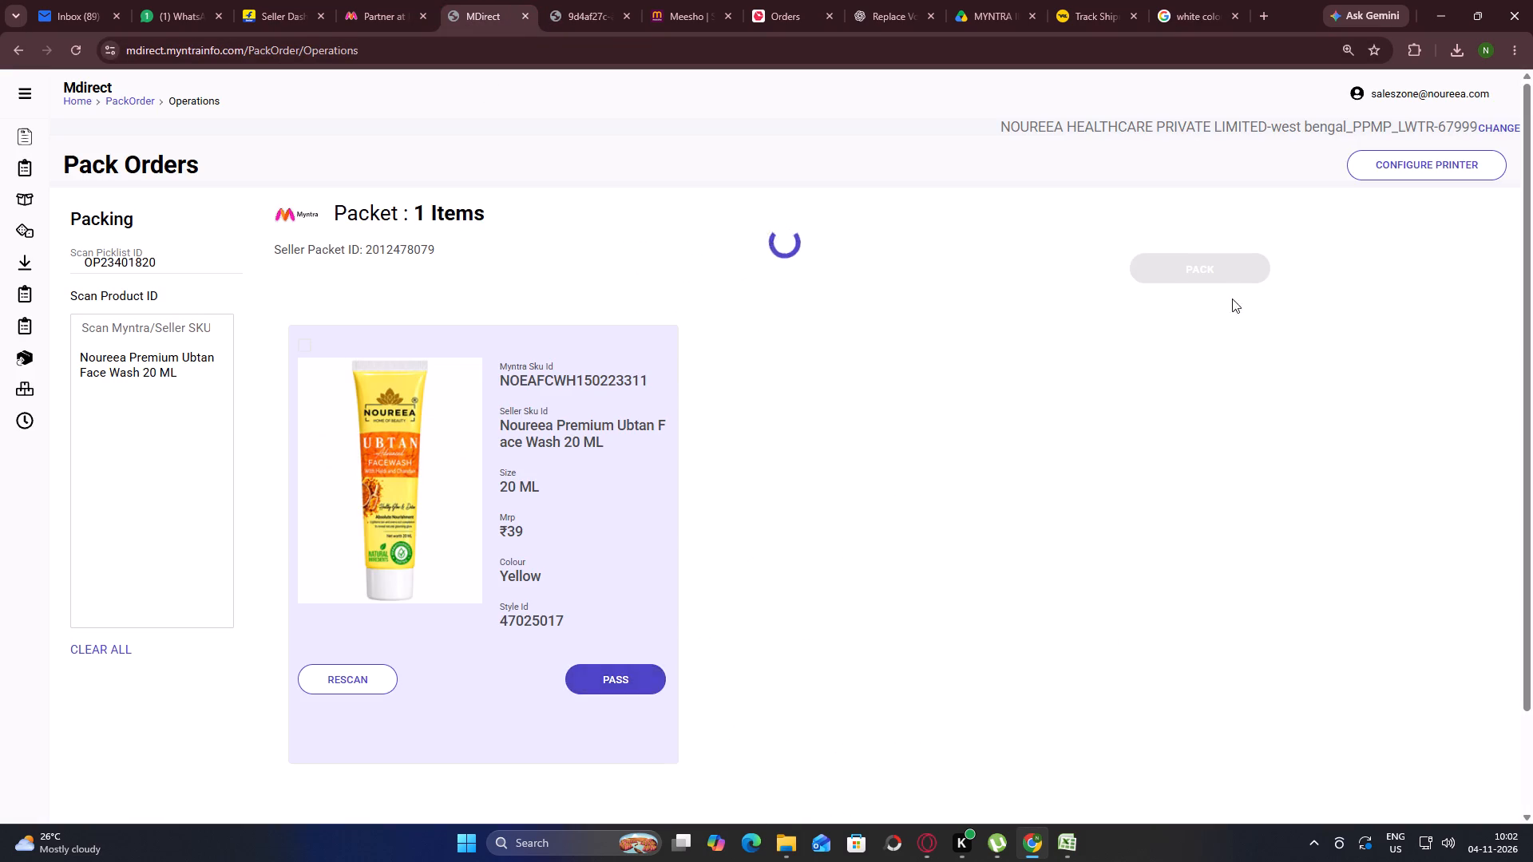
pyautogui.click(1225, 269)
pyautogui.hotkey('alt', 'Tab')
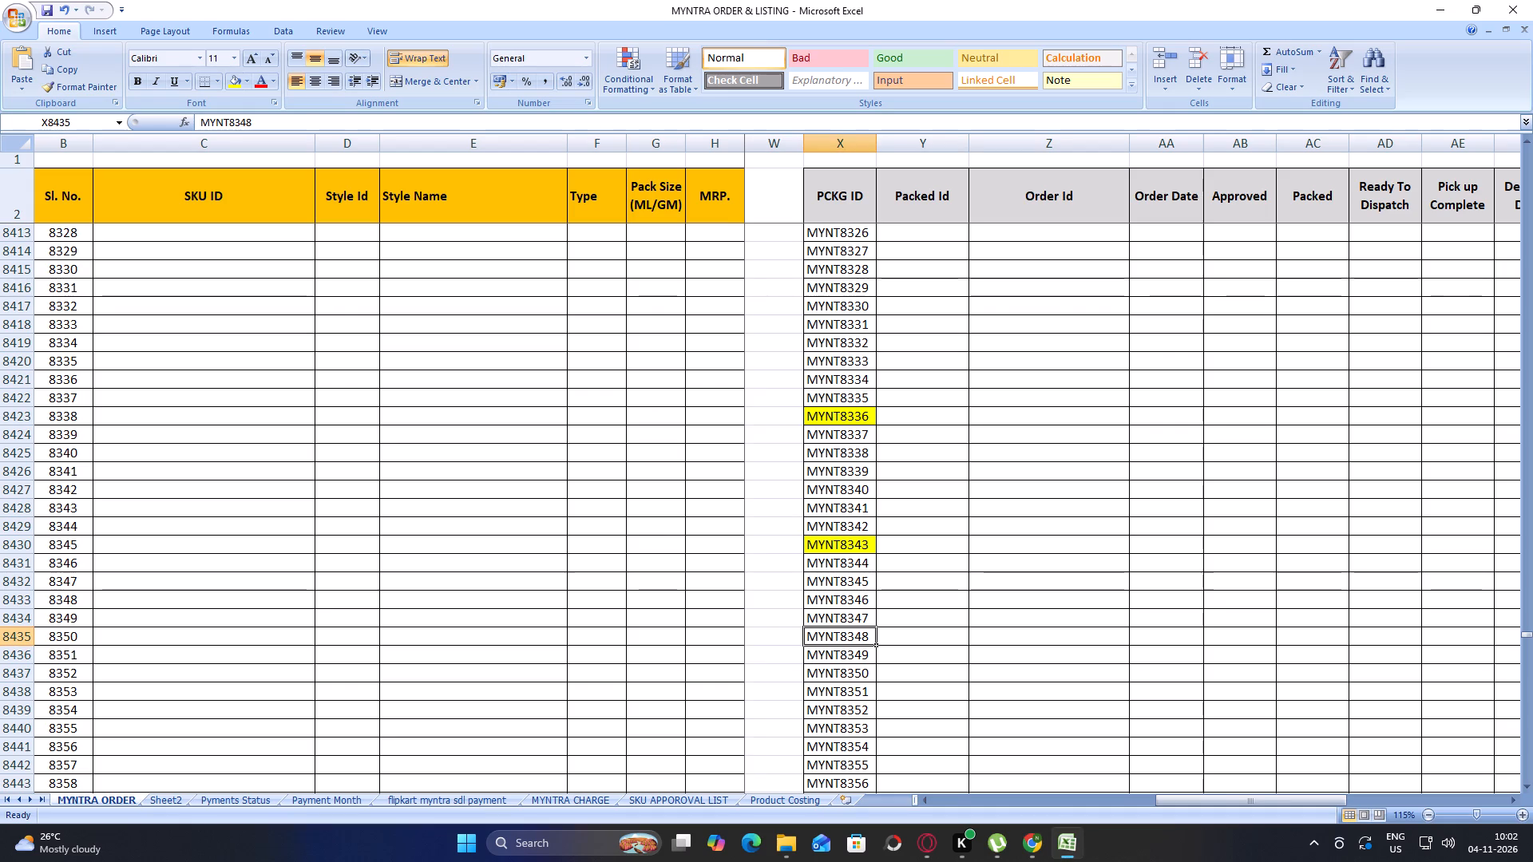
pyautogui.click(852, 657)
pyautogui.hotkey('ctrl', 'c')
pyautogui.hotkey('alt', 'Tab')
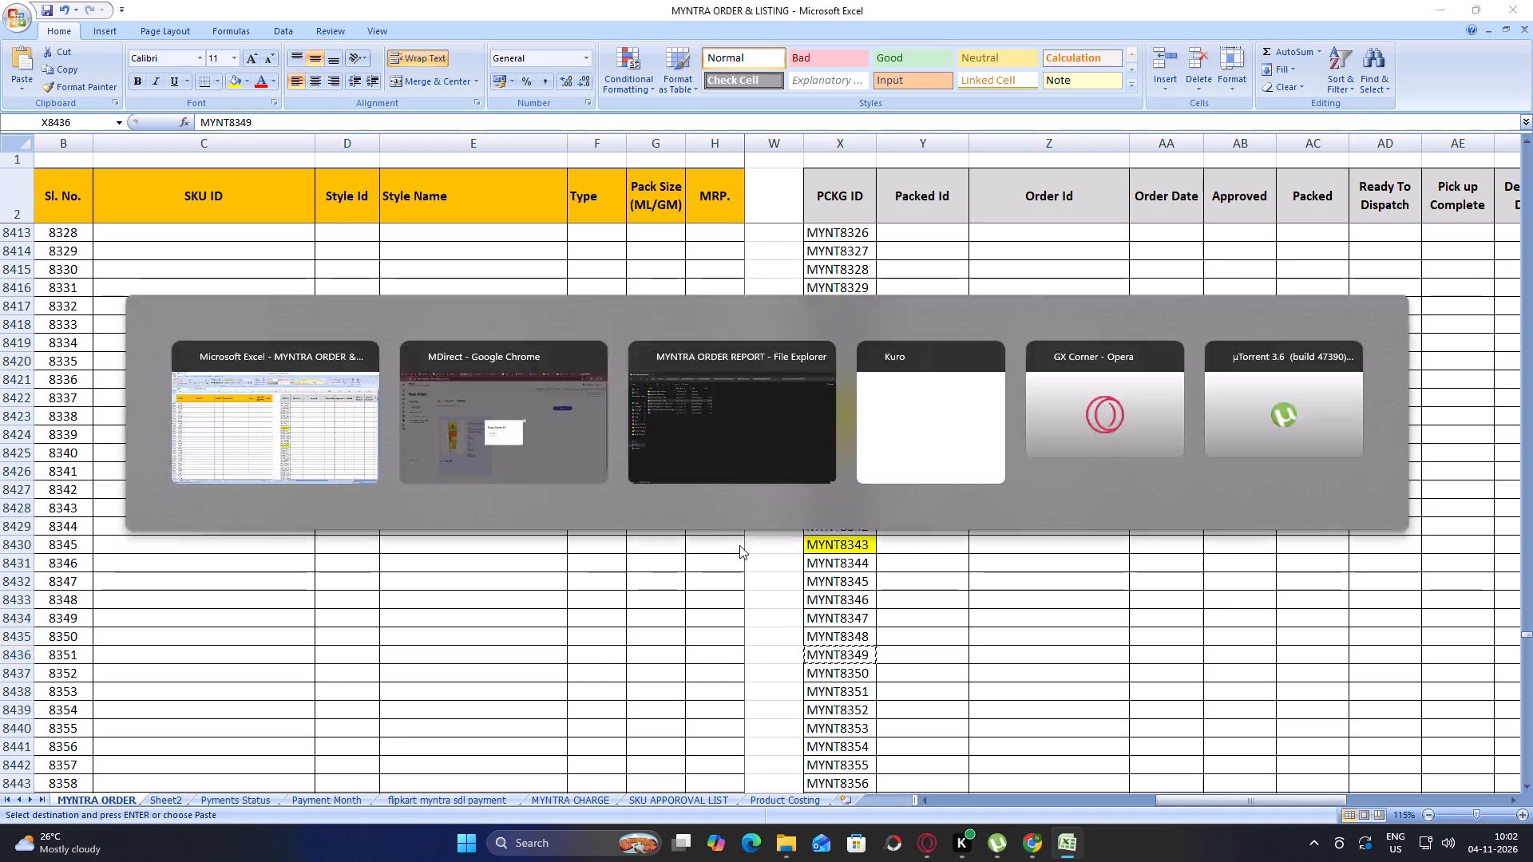
pyautogui.click(733, 474)
pyautogui.hotkey('ctrl', 'v')
pyautogui.press('Return')
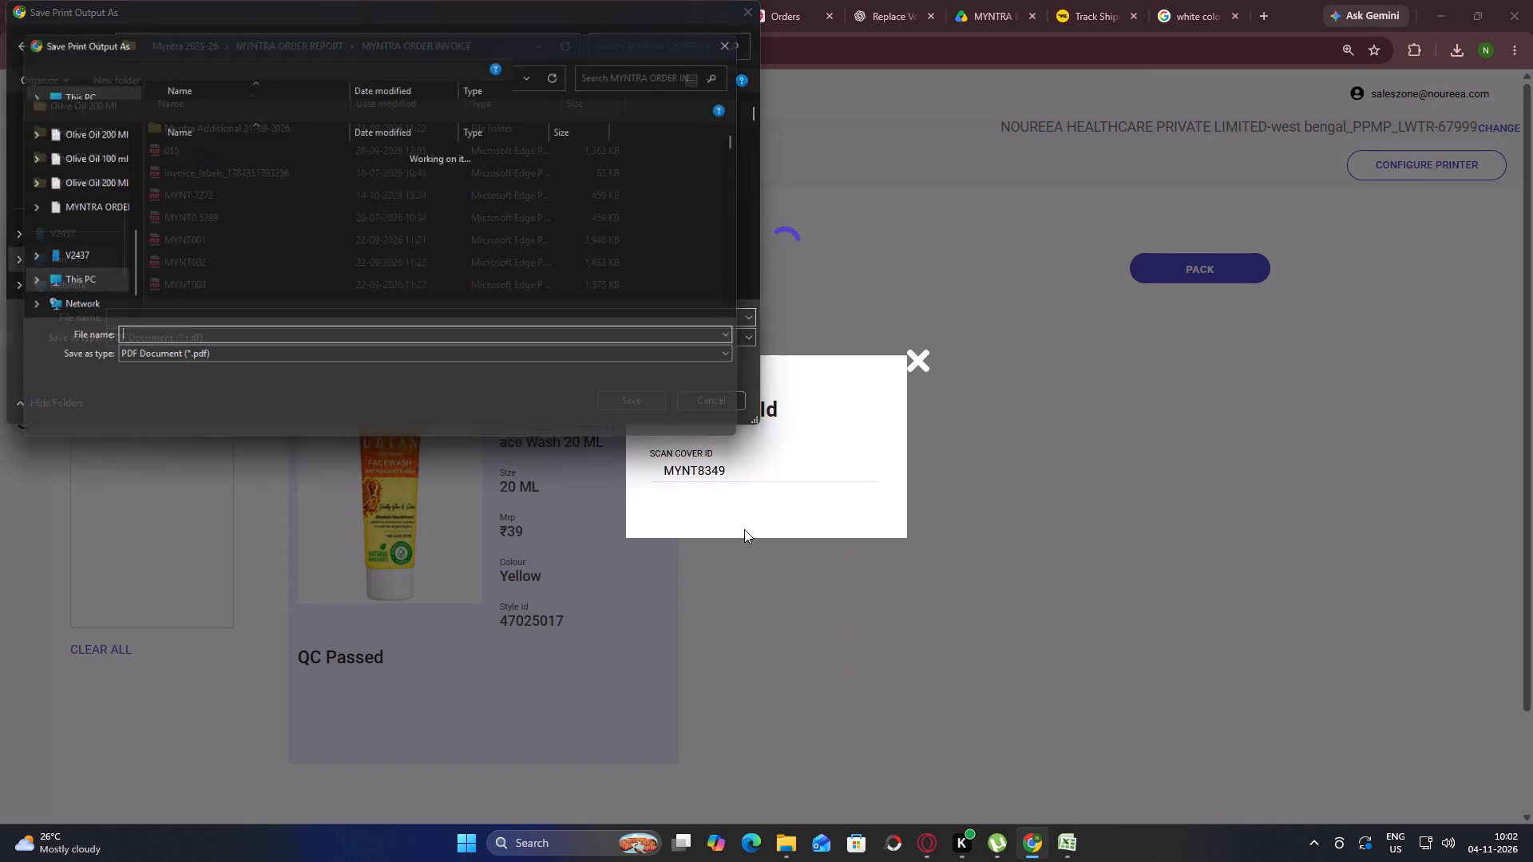
pyautogui.hotkey('ctrl', 'v')
pyautogui.press('Return')
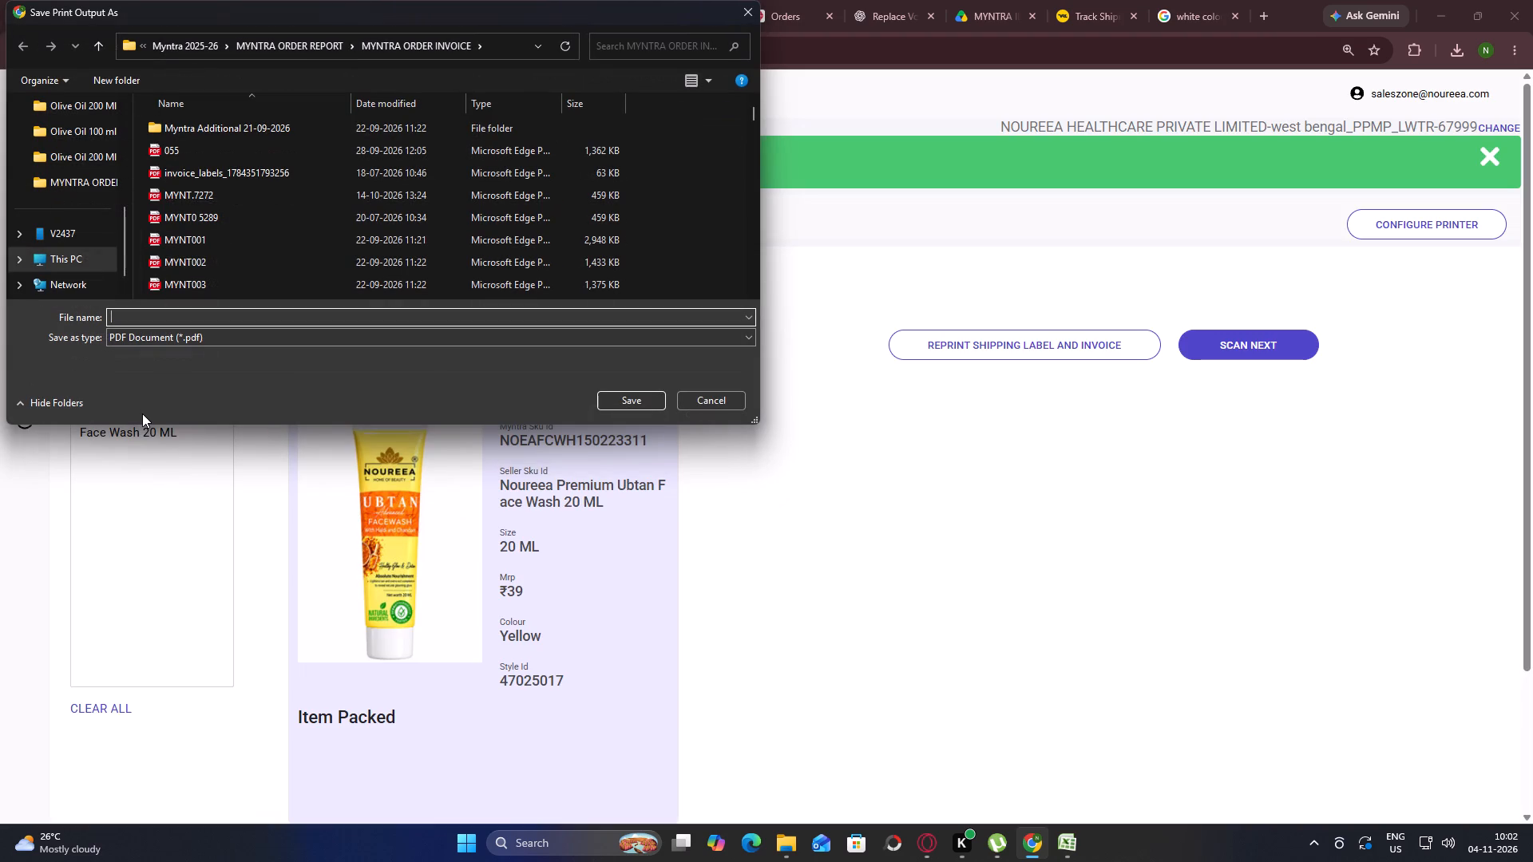
pyautogui.hotkey('ctrl', 'v')
pyautogui.press('Left')
pyautogui.press('Left')
pyautogui.press('Left')
pyautogui.press('Left')
pyautogui.press('0')
pyautogui.press('Return')
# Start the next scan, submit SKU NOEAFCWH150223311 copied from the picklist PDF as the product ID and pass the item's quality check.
pyautogui.click(1255, 353)
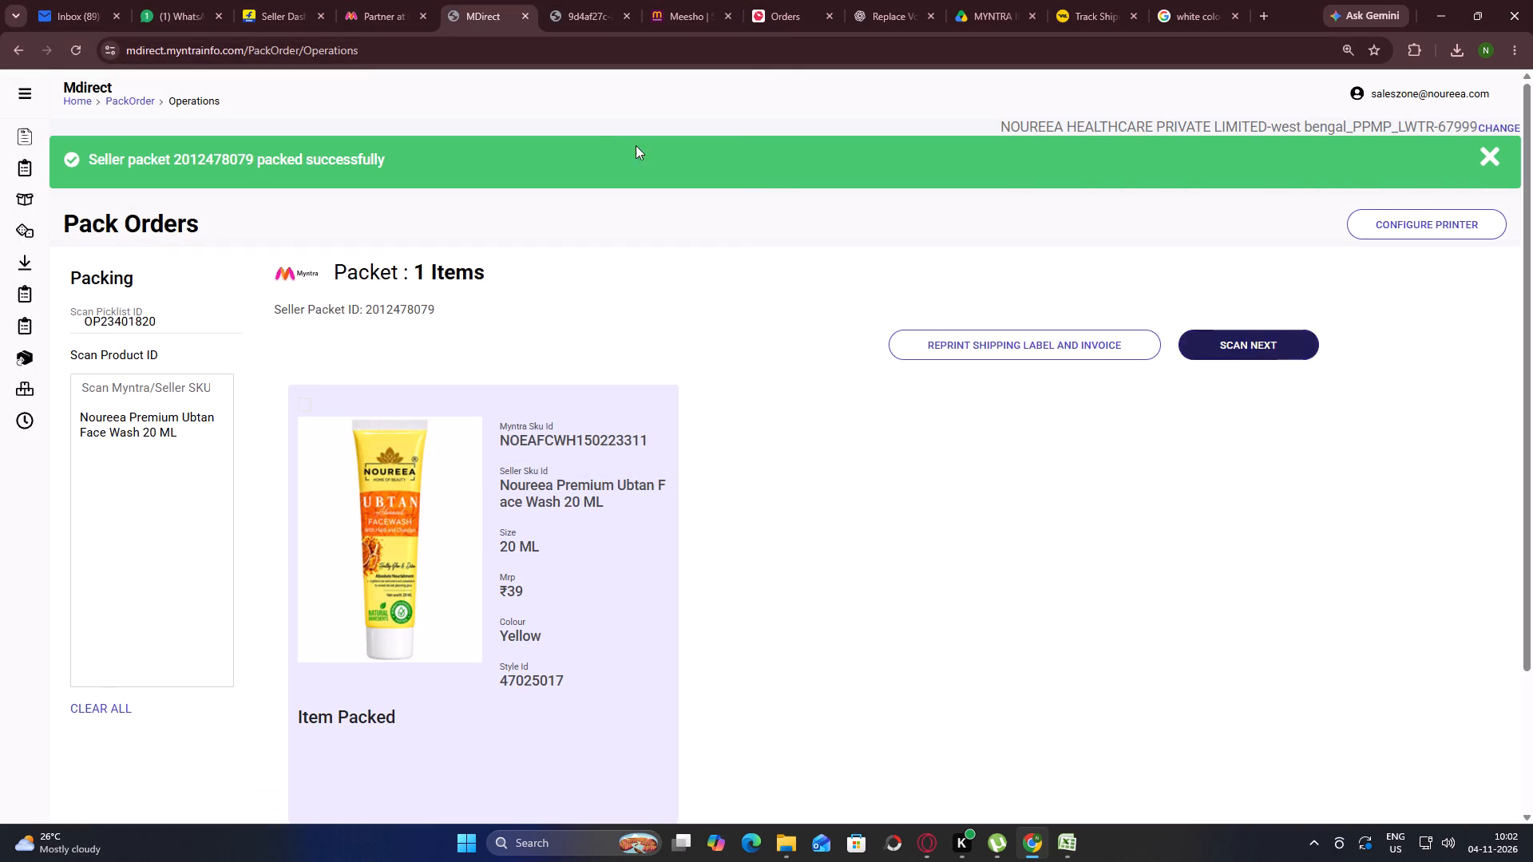
pyautogui.click(576, 5)
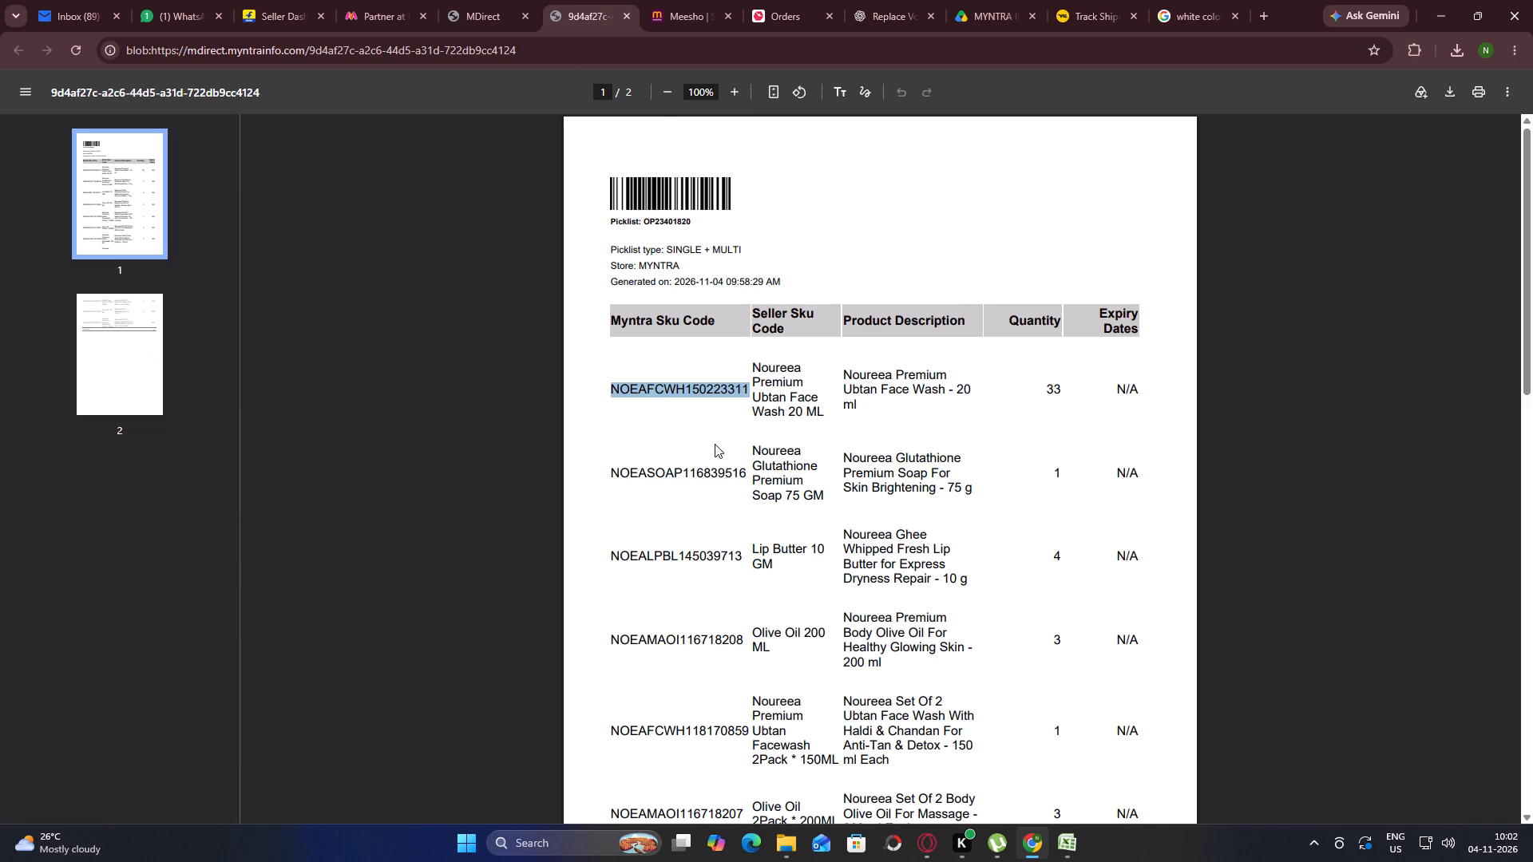
pyautogui.hotkey('ctrl', 'c')
pyautogui.click(497, 3)
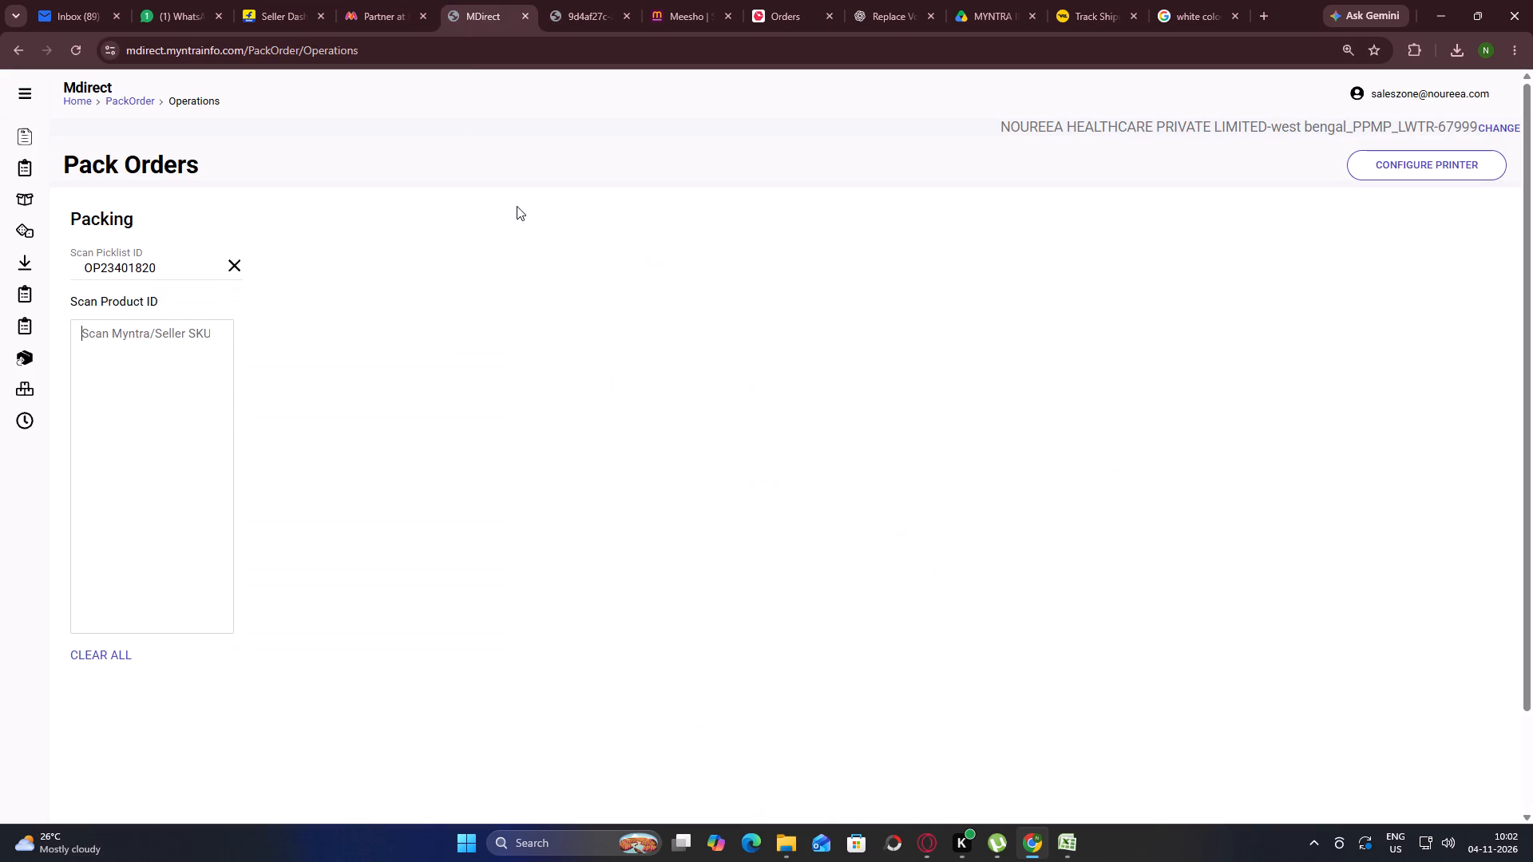
pyautogui.hotkey('ctrl', 'v')
pyautogui.press('Return')
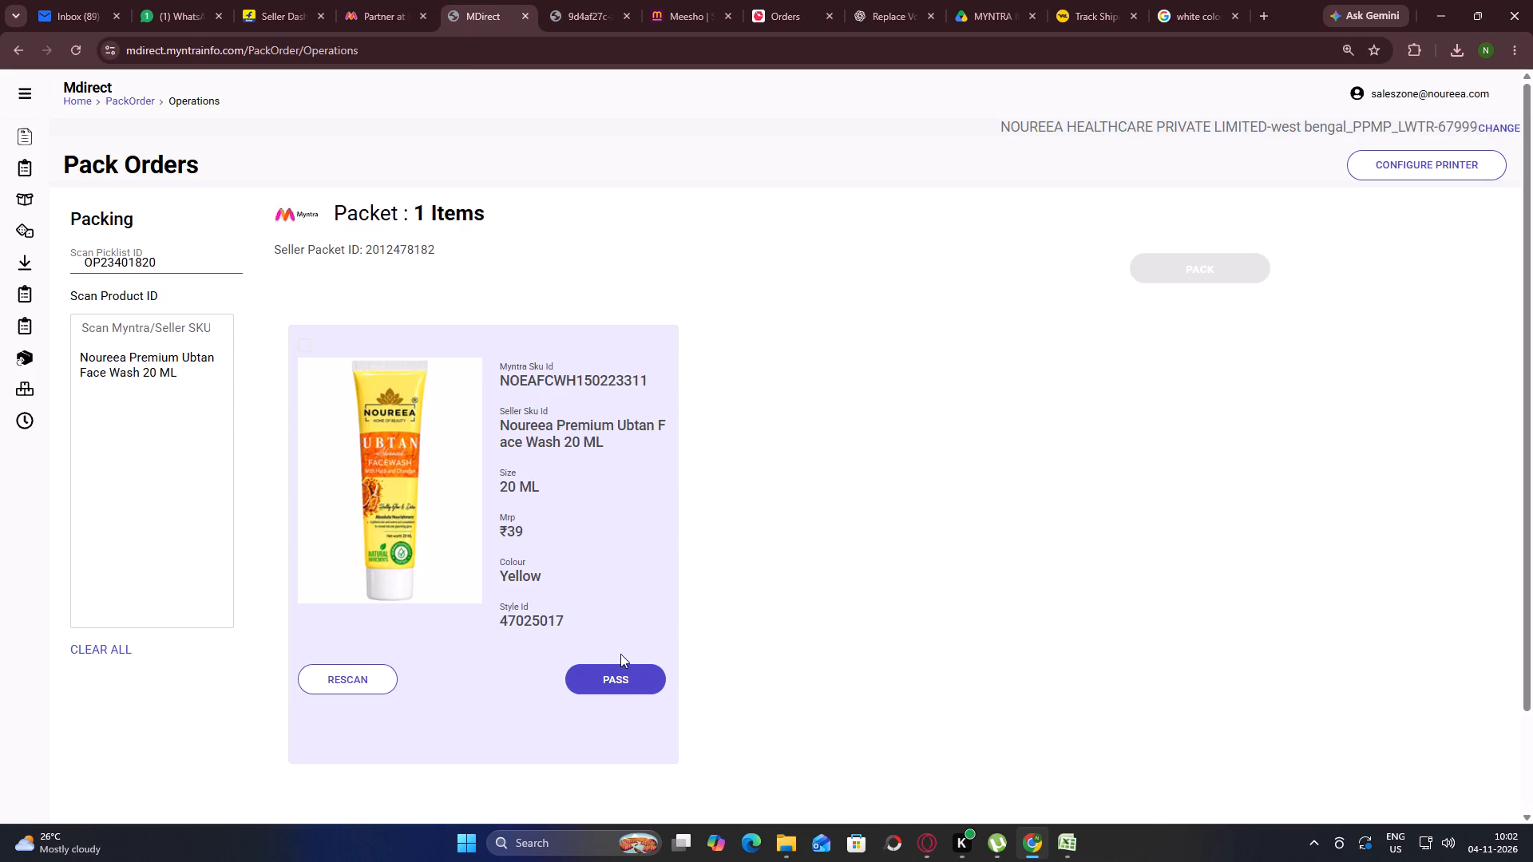
pyautogui.click(624, 669)
pyautogui.click(1233, 267)
pyautogui.hotkey('alt', 'Tab')
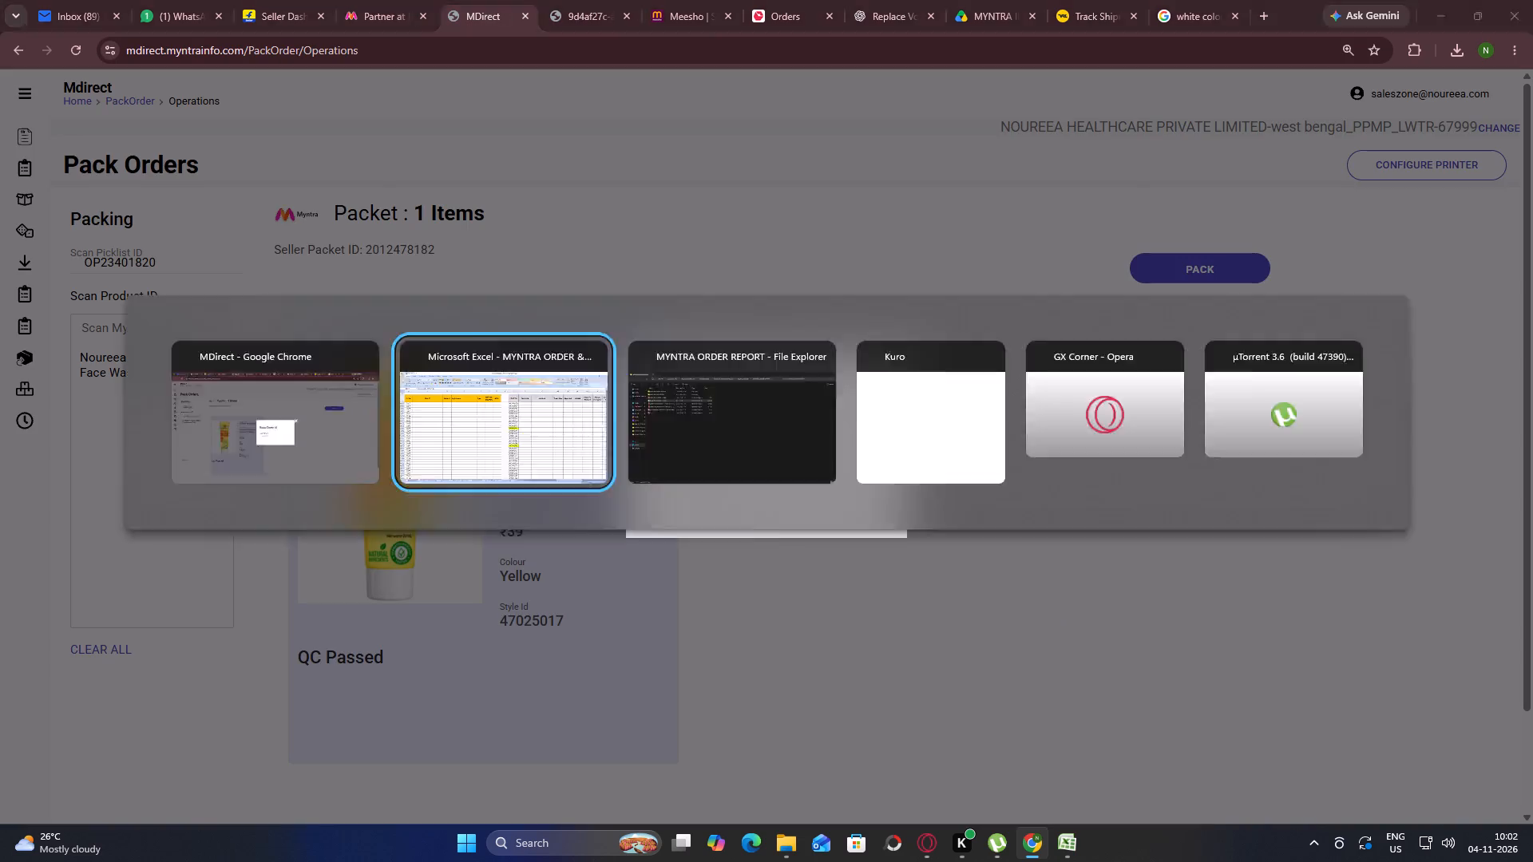
pyautogui.click(855, 682)
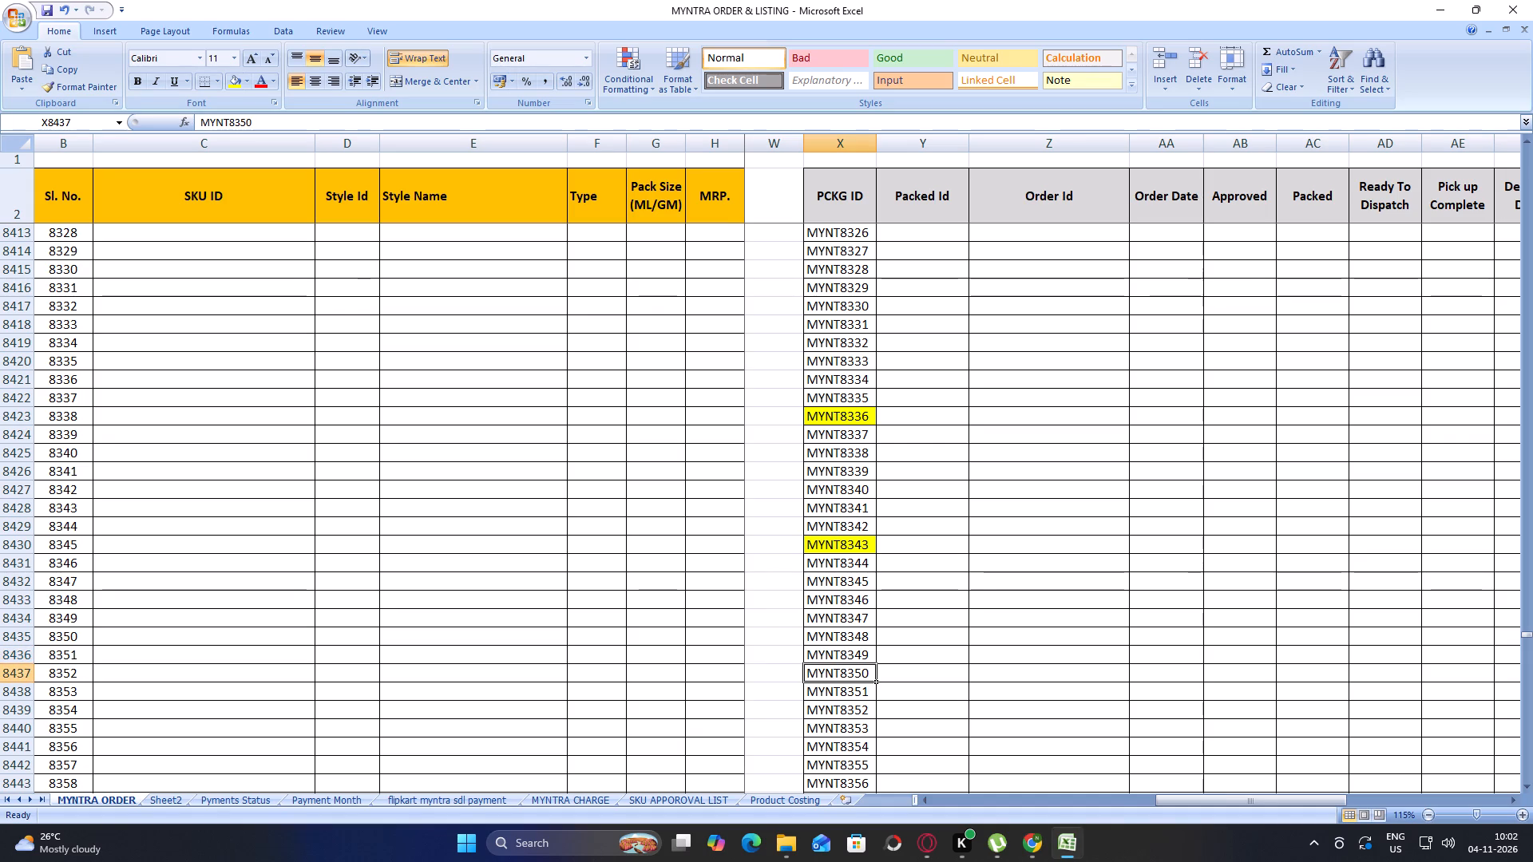
pyautogui.hotkey('ctrl', 'c')
pyautogui.hotkey('alt', 'Tab')
pyautogui.click(772, 474)
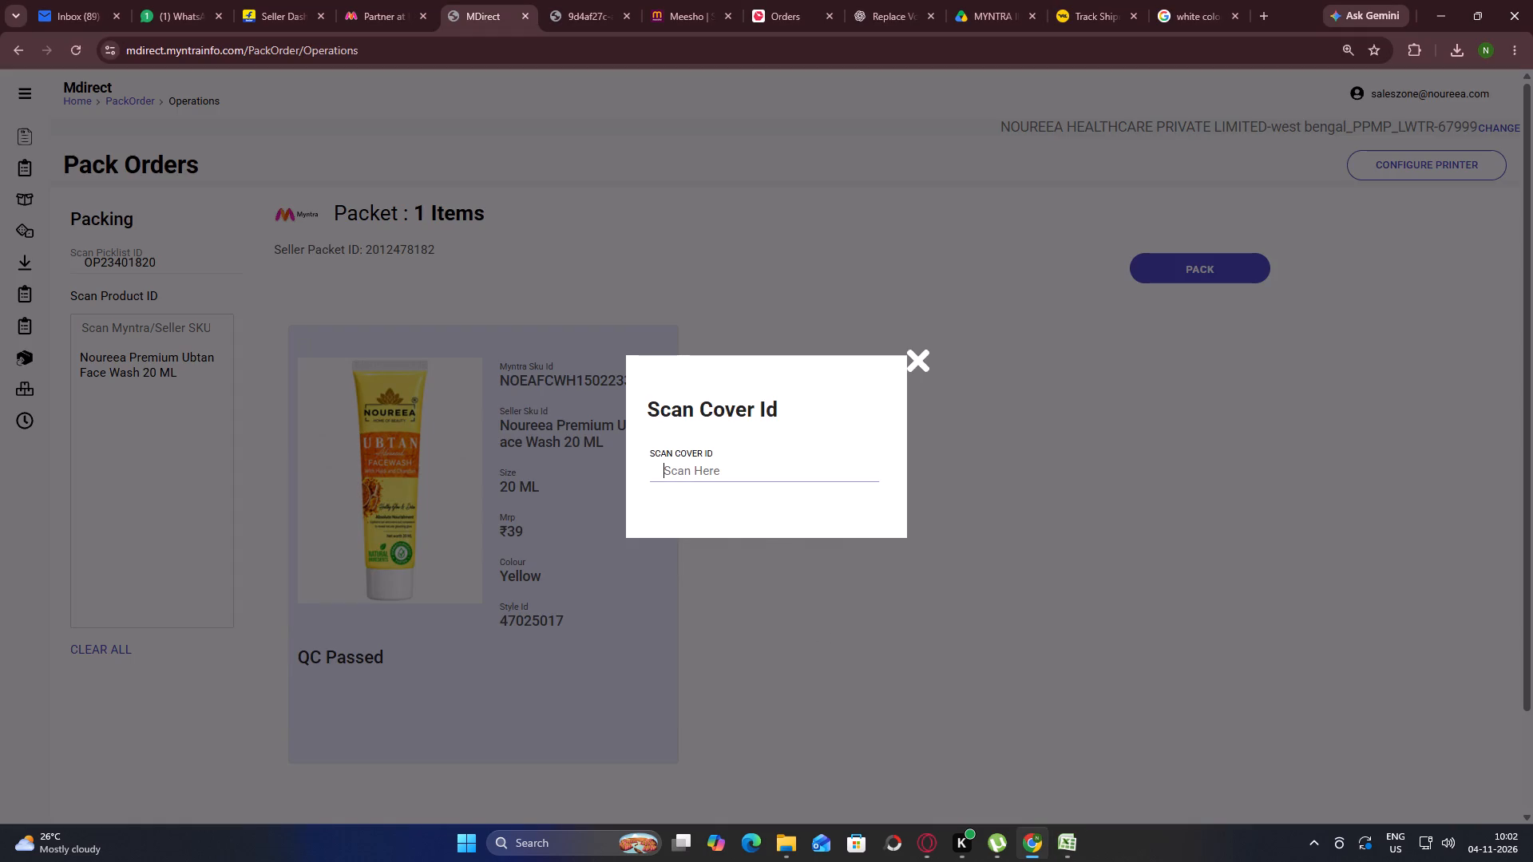
pyautogui.hotkey('ctrl', 'v')
pyautogui.press('Return')
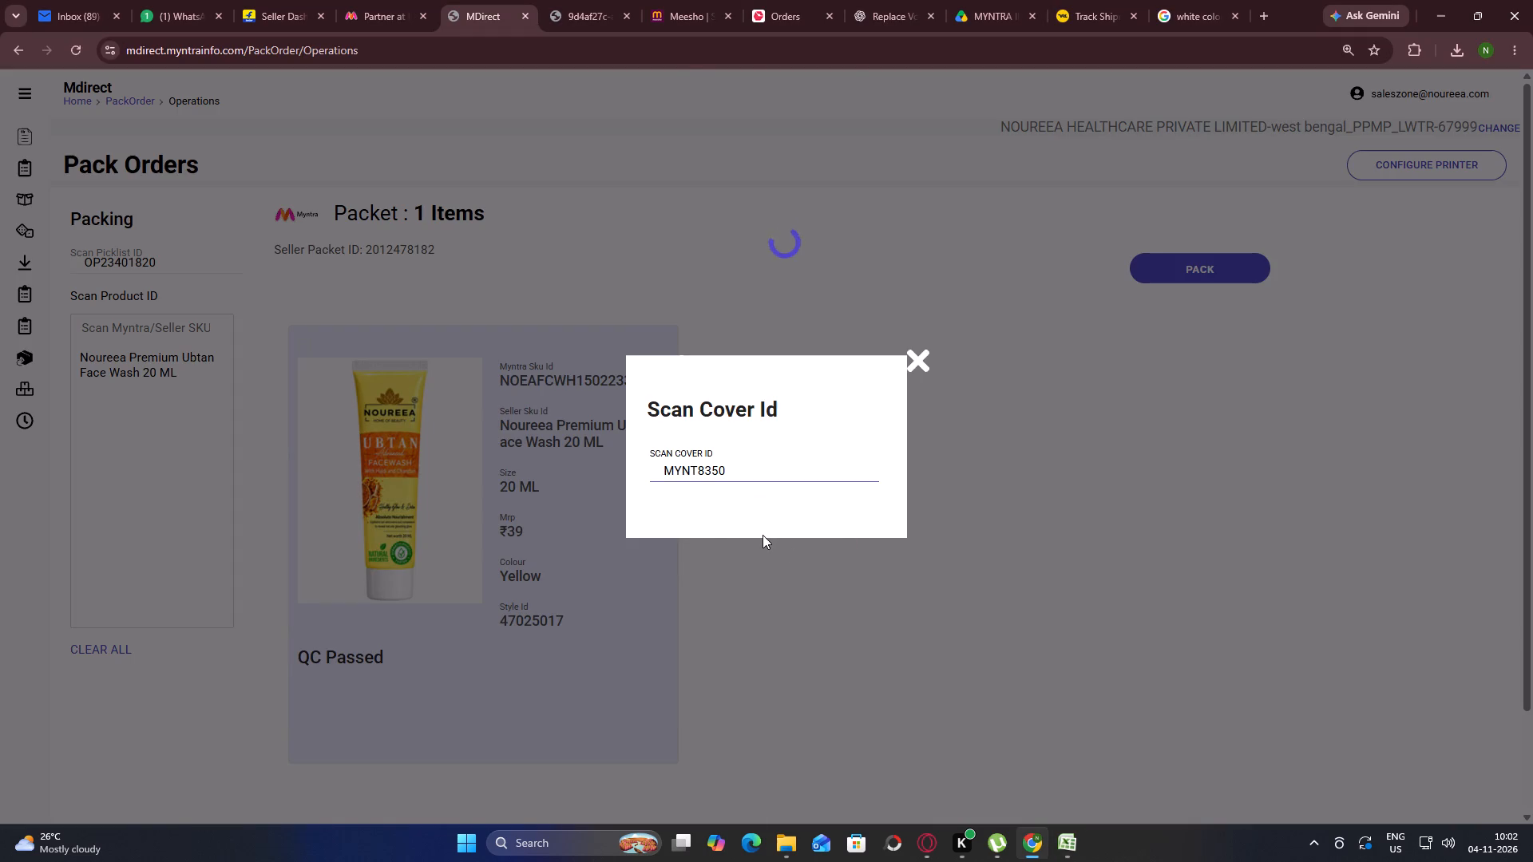
pyautogui.hotkey('ctrl', 'v')
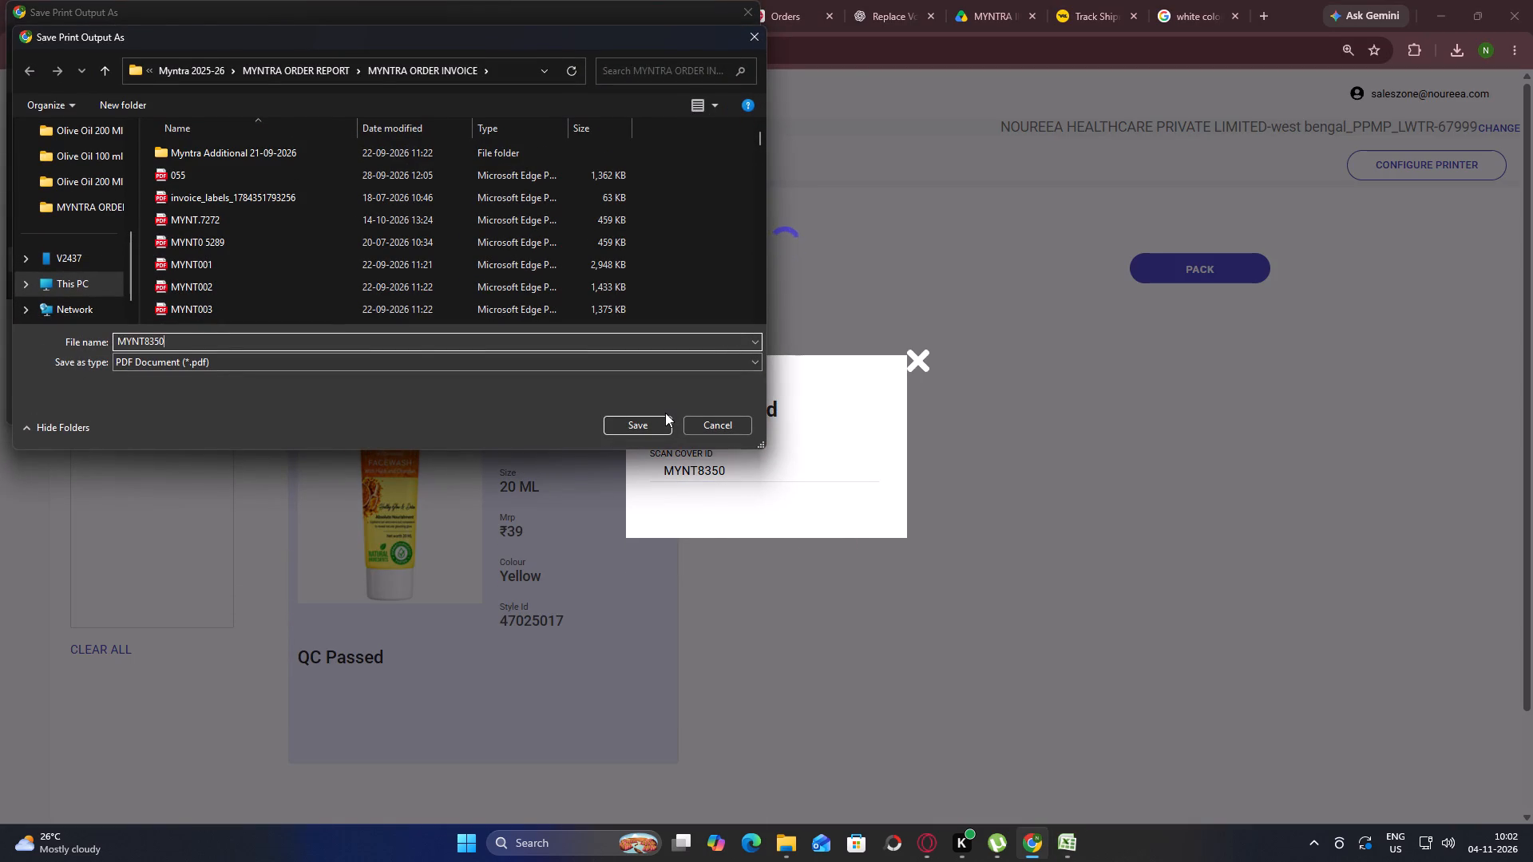
pyautogui.press('Return')
pyautogui.hotkey('ctrl', 'v')
pyautogui.press('Left')
pyautogui.press('Left')
pyautogui.press('Left')
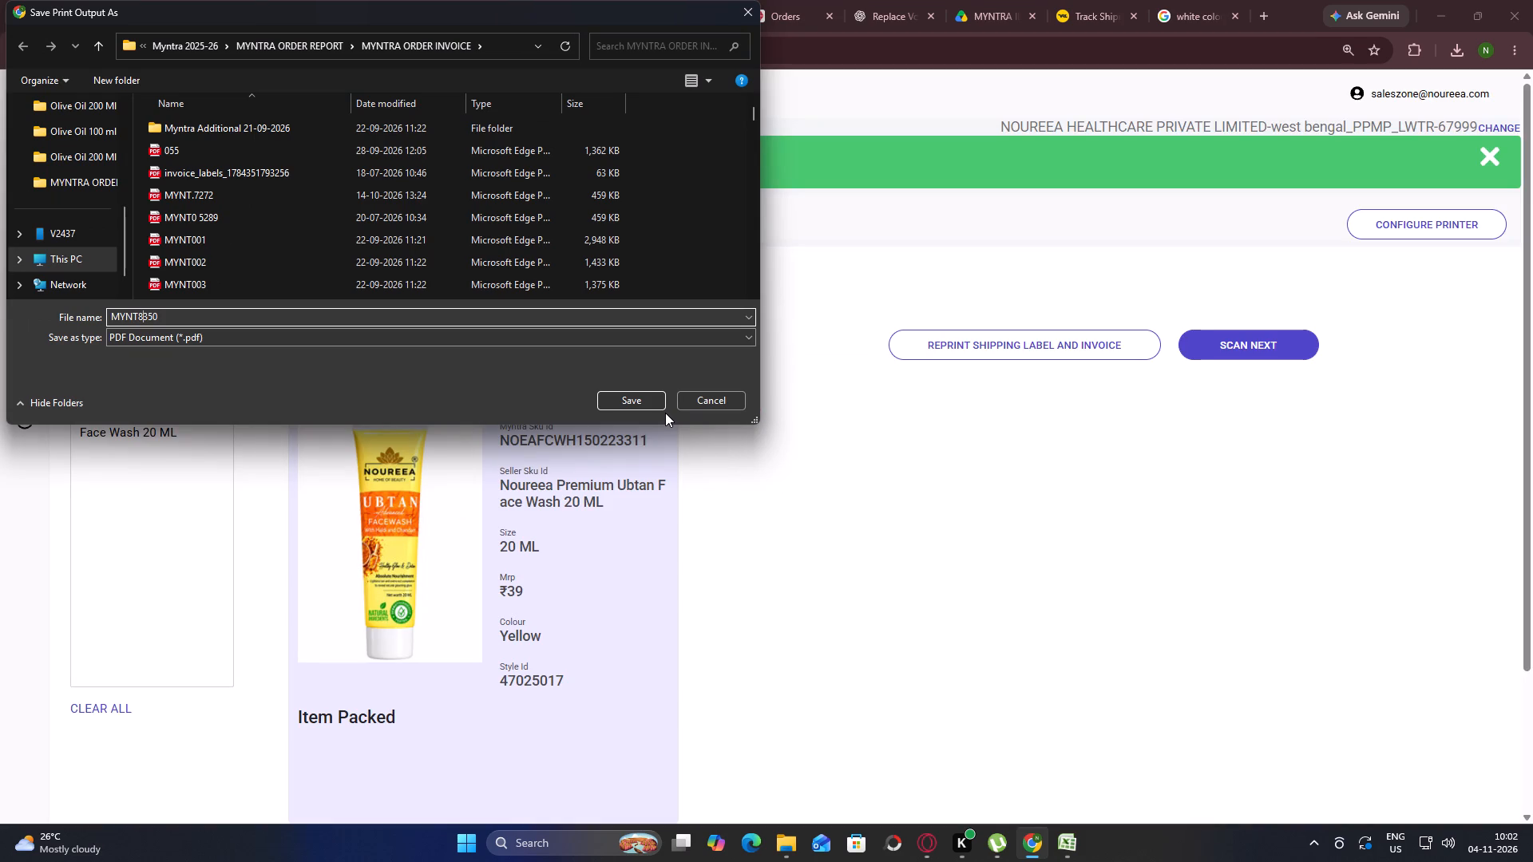
pyautogui.press('Left')
pyautogui.press('0')
pyautogui.press('Return')
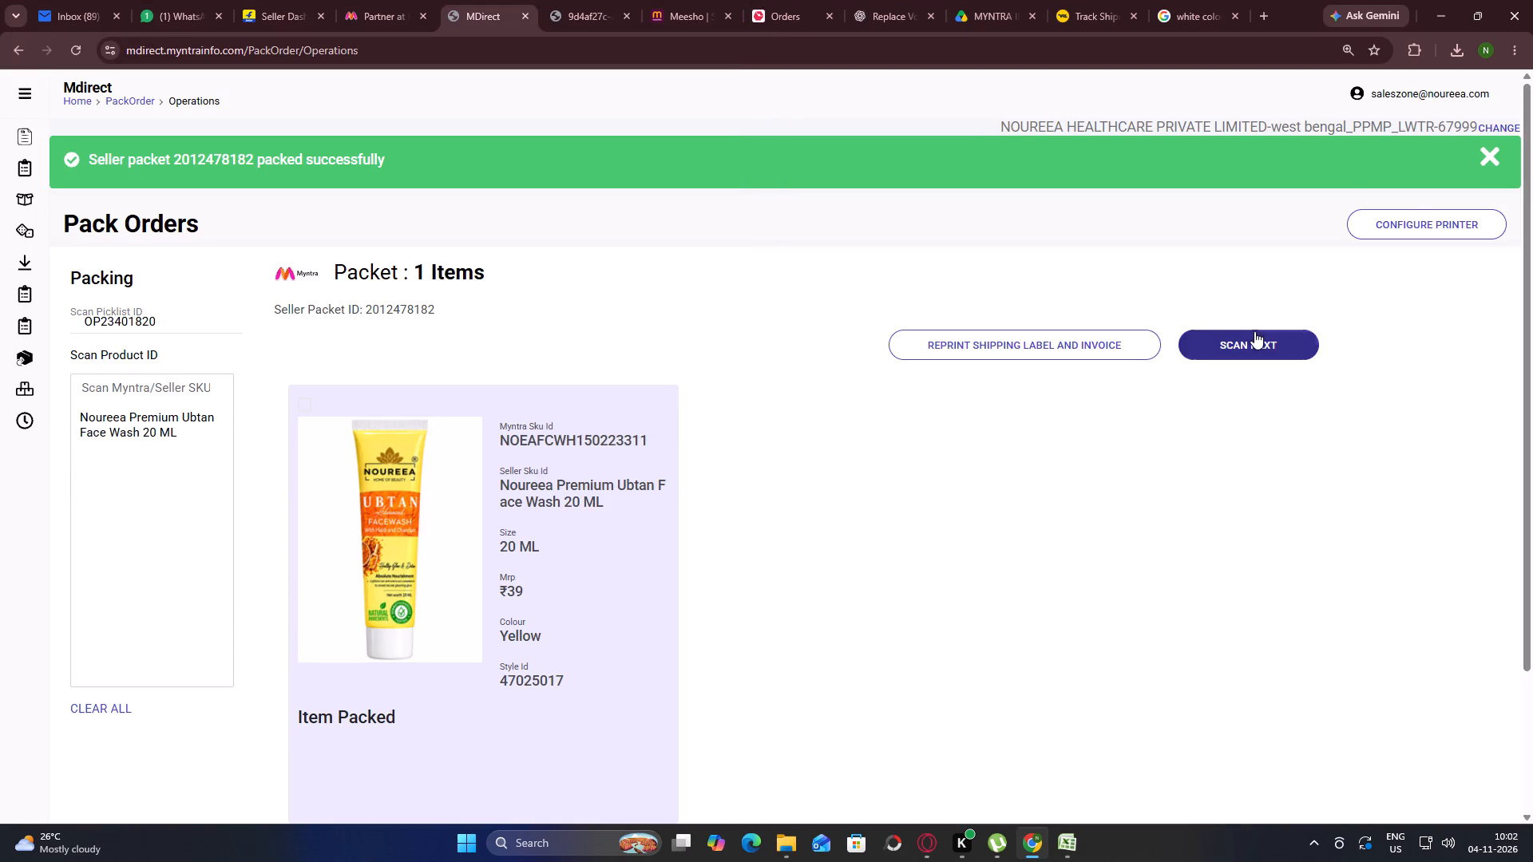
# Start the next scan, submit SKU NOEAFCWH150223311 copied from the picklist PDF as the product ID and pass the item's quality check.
pyautogui.click(1254, 331)
pyautogui.click(568, 0)
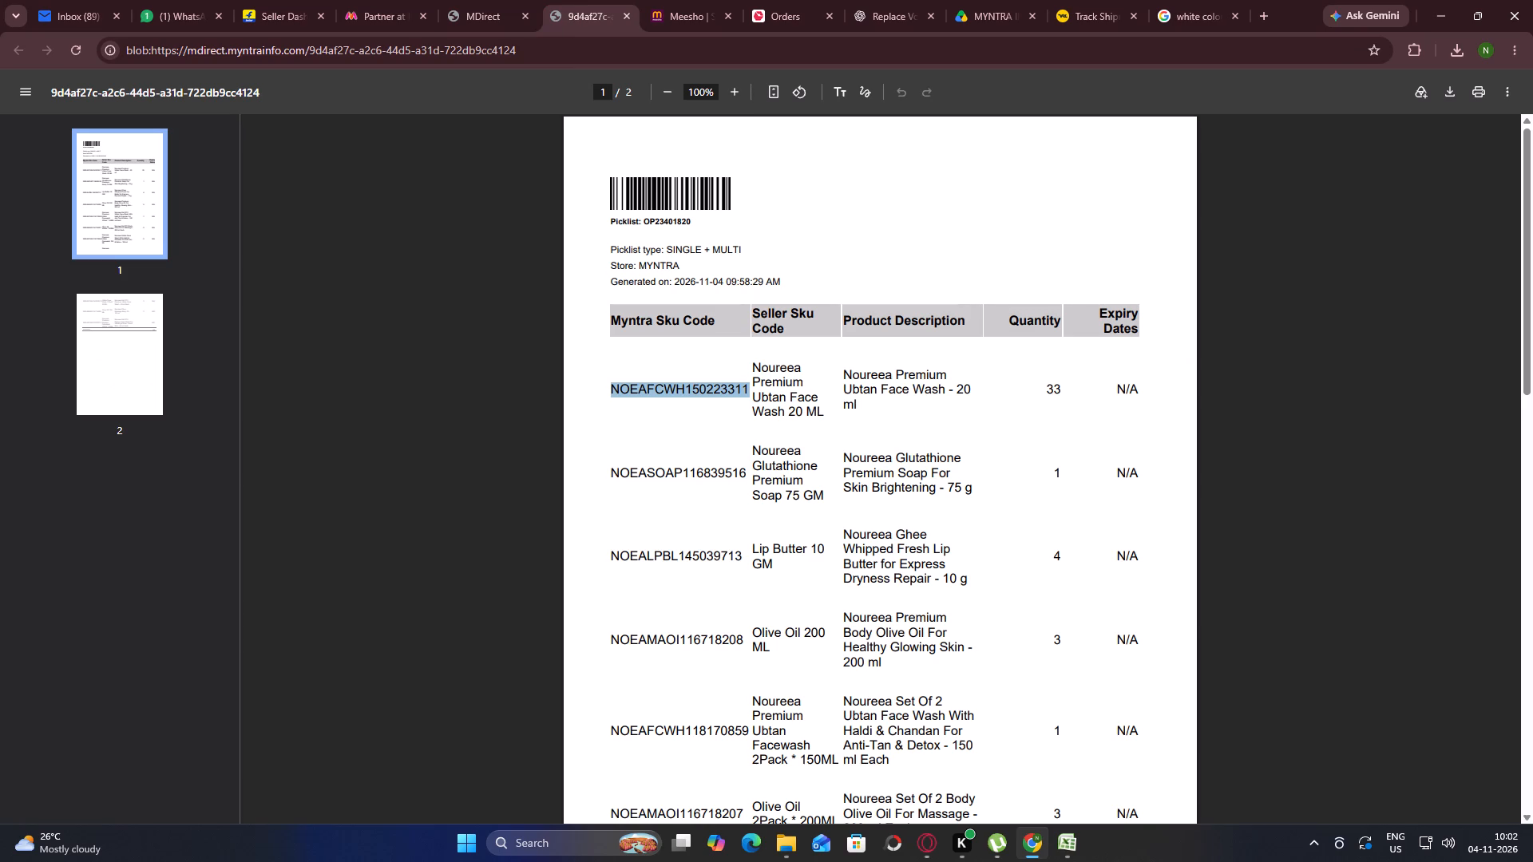
pyautogui.hotkey('ctrl', 'c')
pyautogui.click(495, 2)
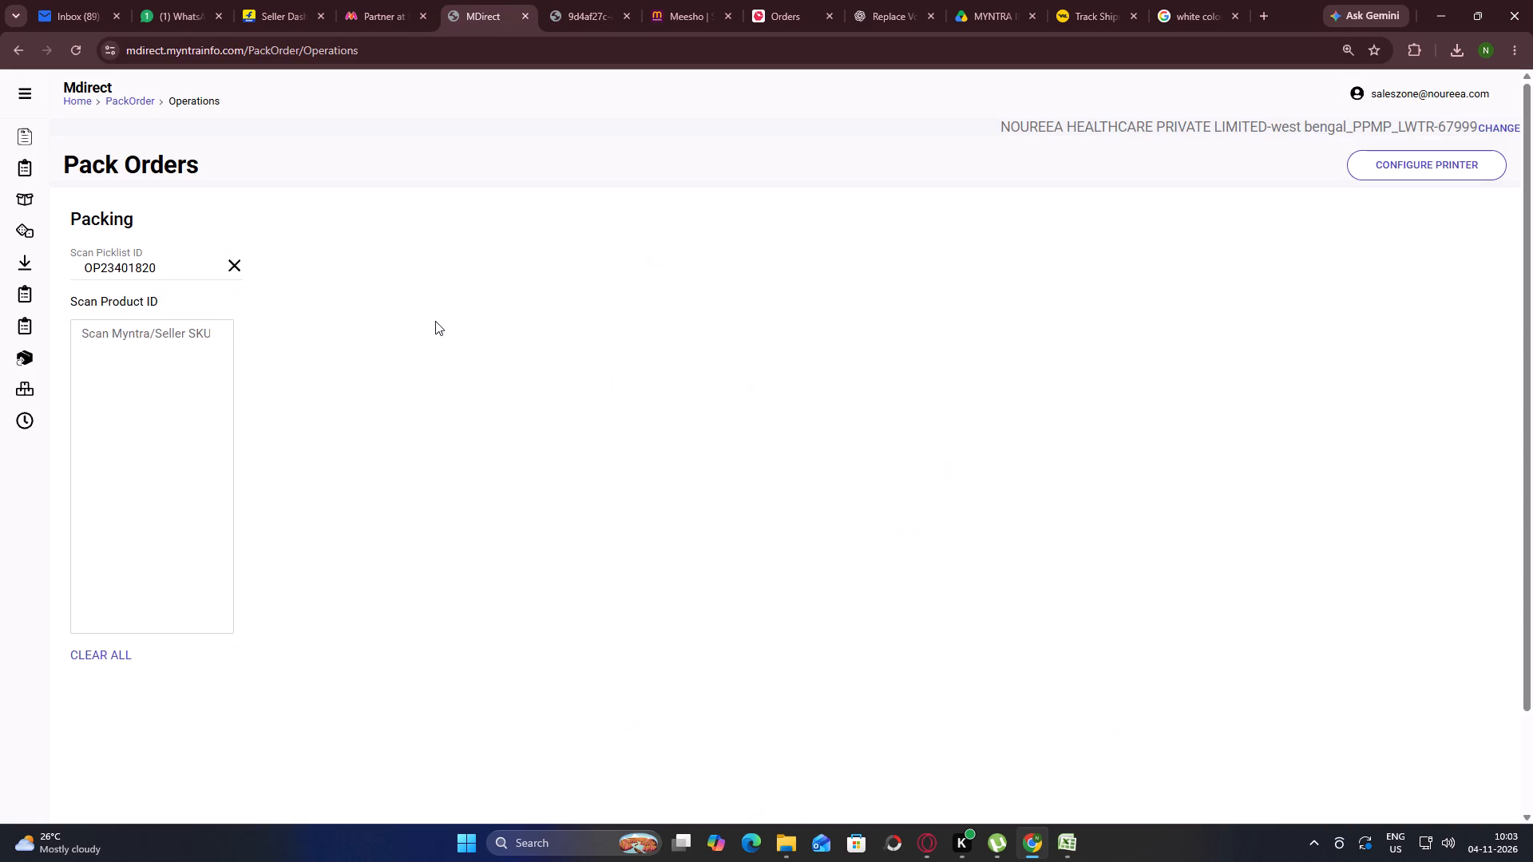
pyautogui.hotkey('ctrl', 'v')
pyautogui.press('Return')
pyautogui.click(616, 667)
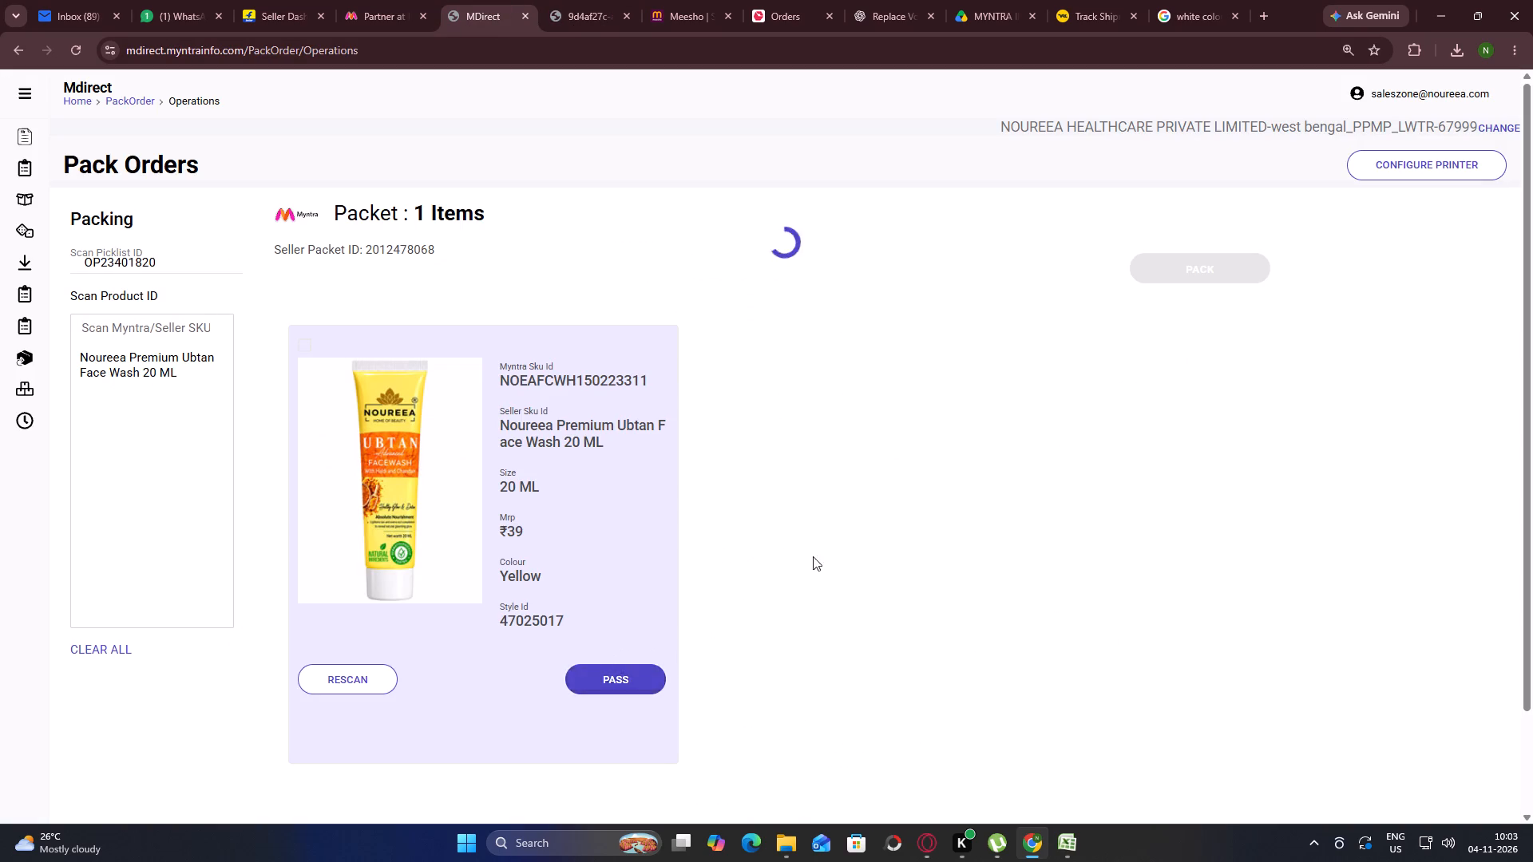
pyautogui.click(1179, 264)
pyautogui.hotkey('alt', 'Tab')
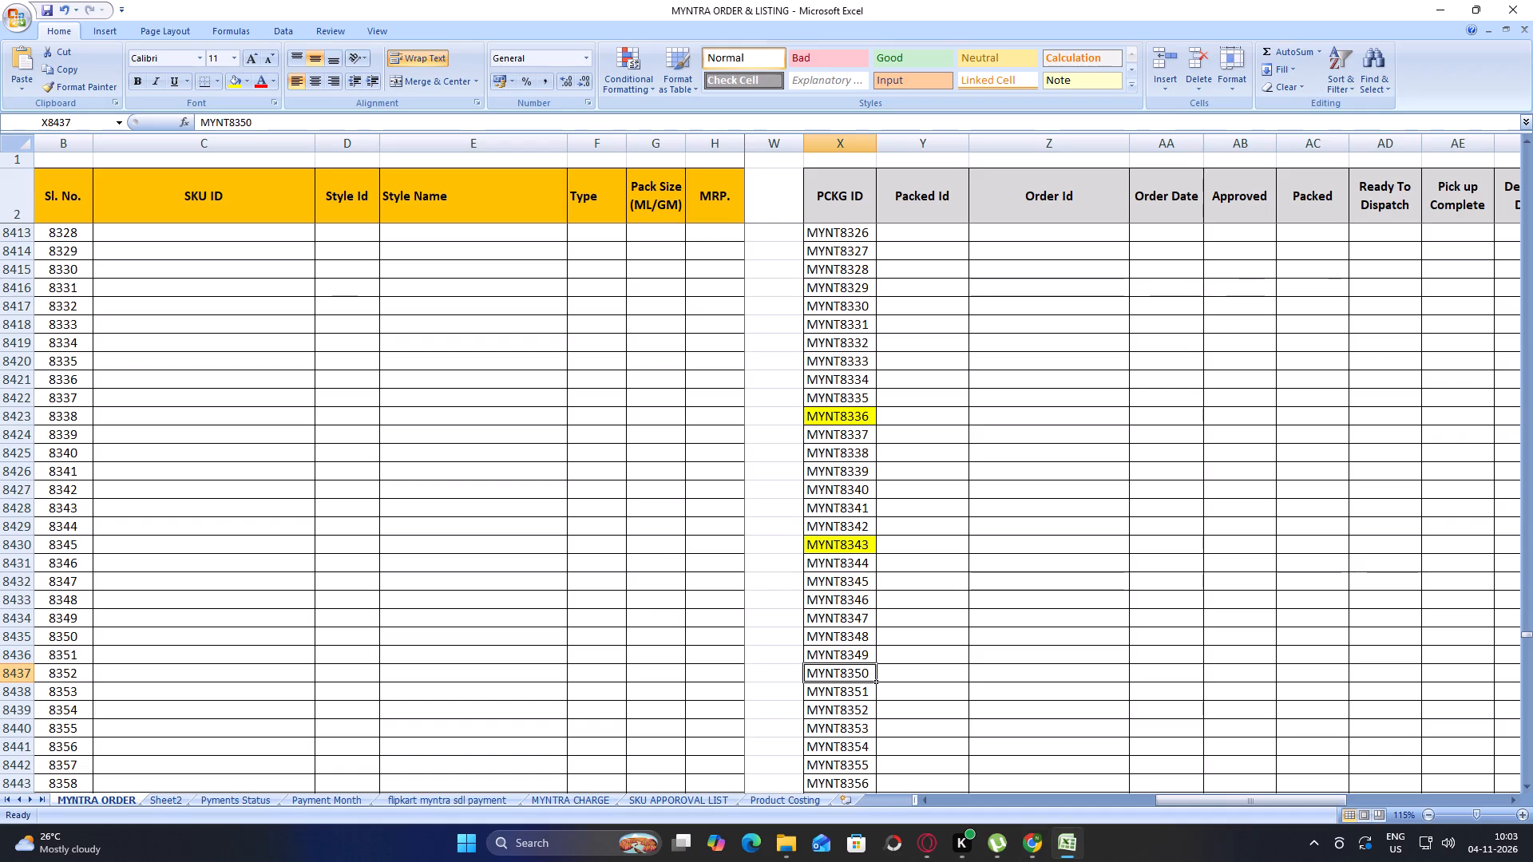
pyautogui.click(845, 690)
pyautogui.hotkey('ctrl', 'c')
pyautogui.hotkey('alt', 'Tab')
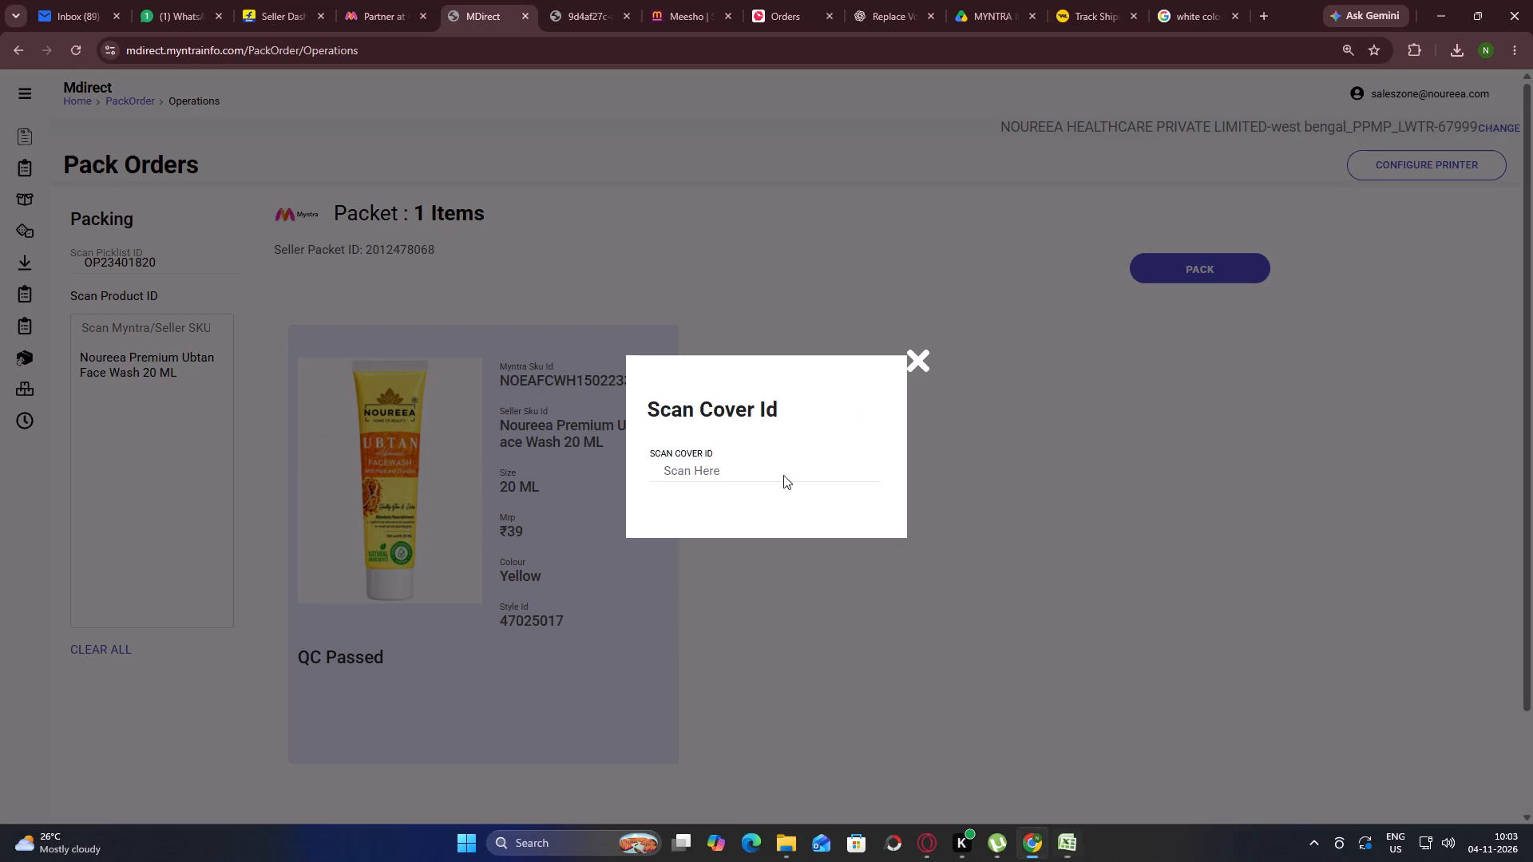
pyautogui.click(768, 469)
pyautogui.hotkey('ctrl', 'v')
pyautogui.press('Return')
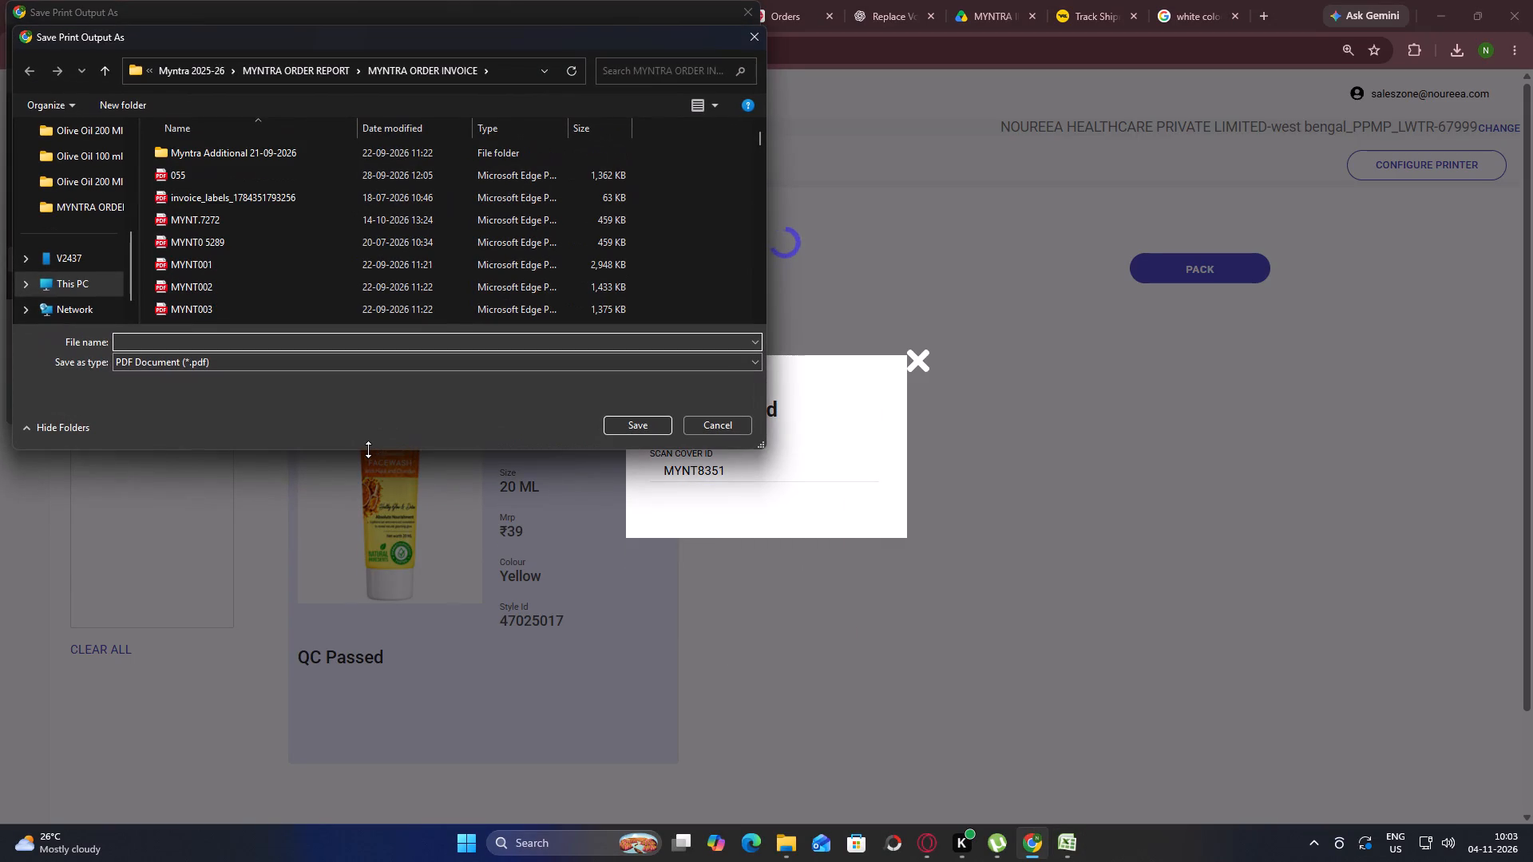
# Save the two print outputs as PDFs MYNT8351 and MYNT08351 in the MYNTRA ORDER INVOICE folder.
pyautogui.hotkey('ctrl', 'v')
pyautogui.press('Return')
pyautogui.hotkey('ctrl', 'v')
pyautogui.press('Left')
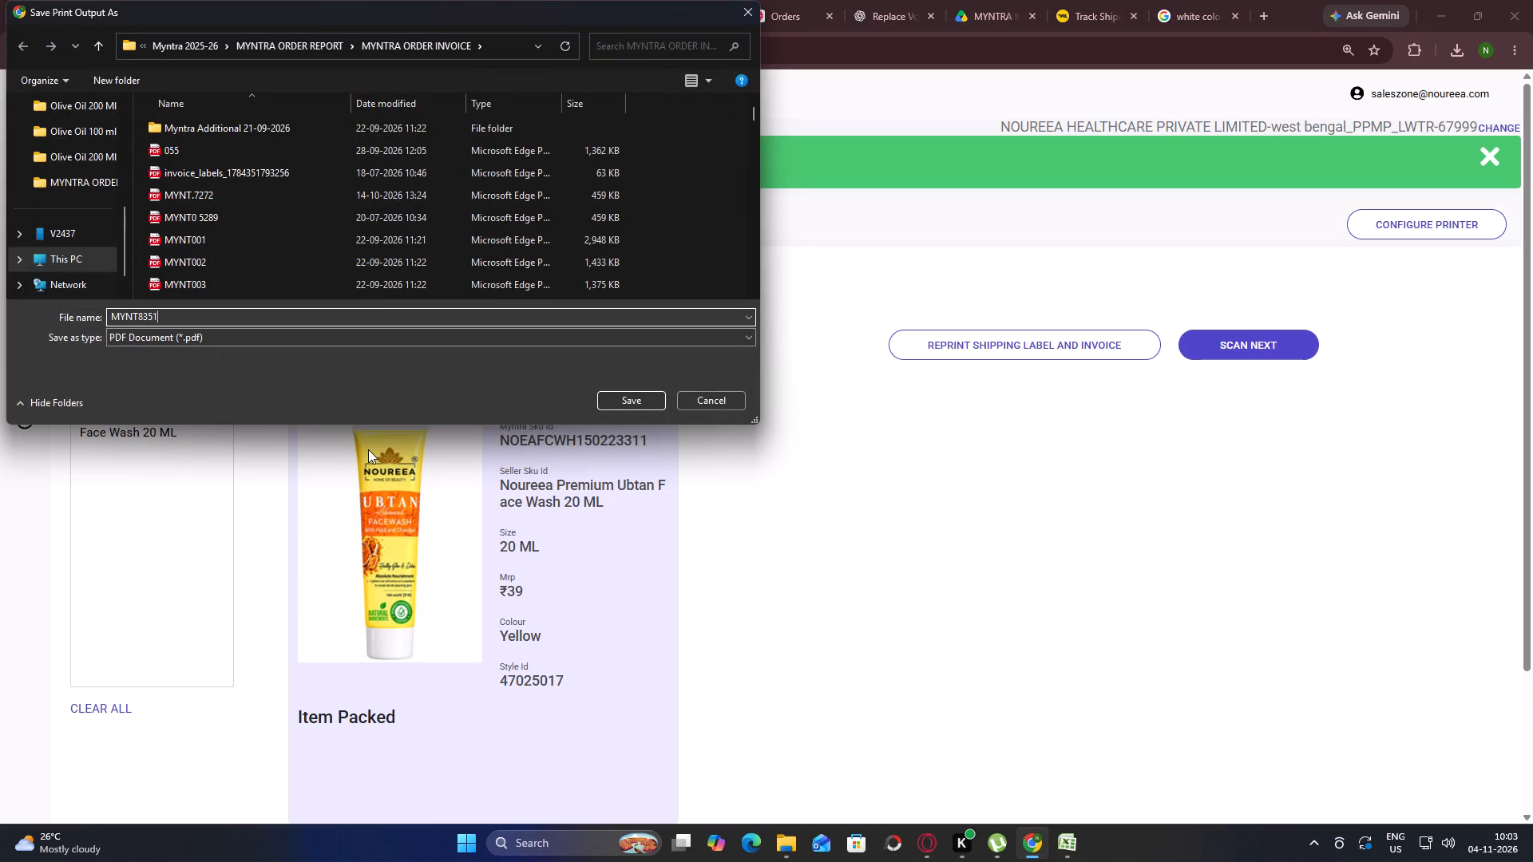
pyautogui.press('Left')
pyautogui.press('Left')
pyautogui.press('Left')
pyautogui.press('0')
pyautogui.press('Return')
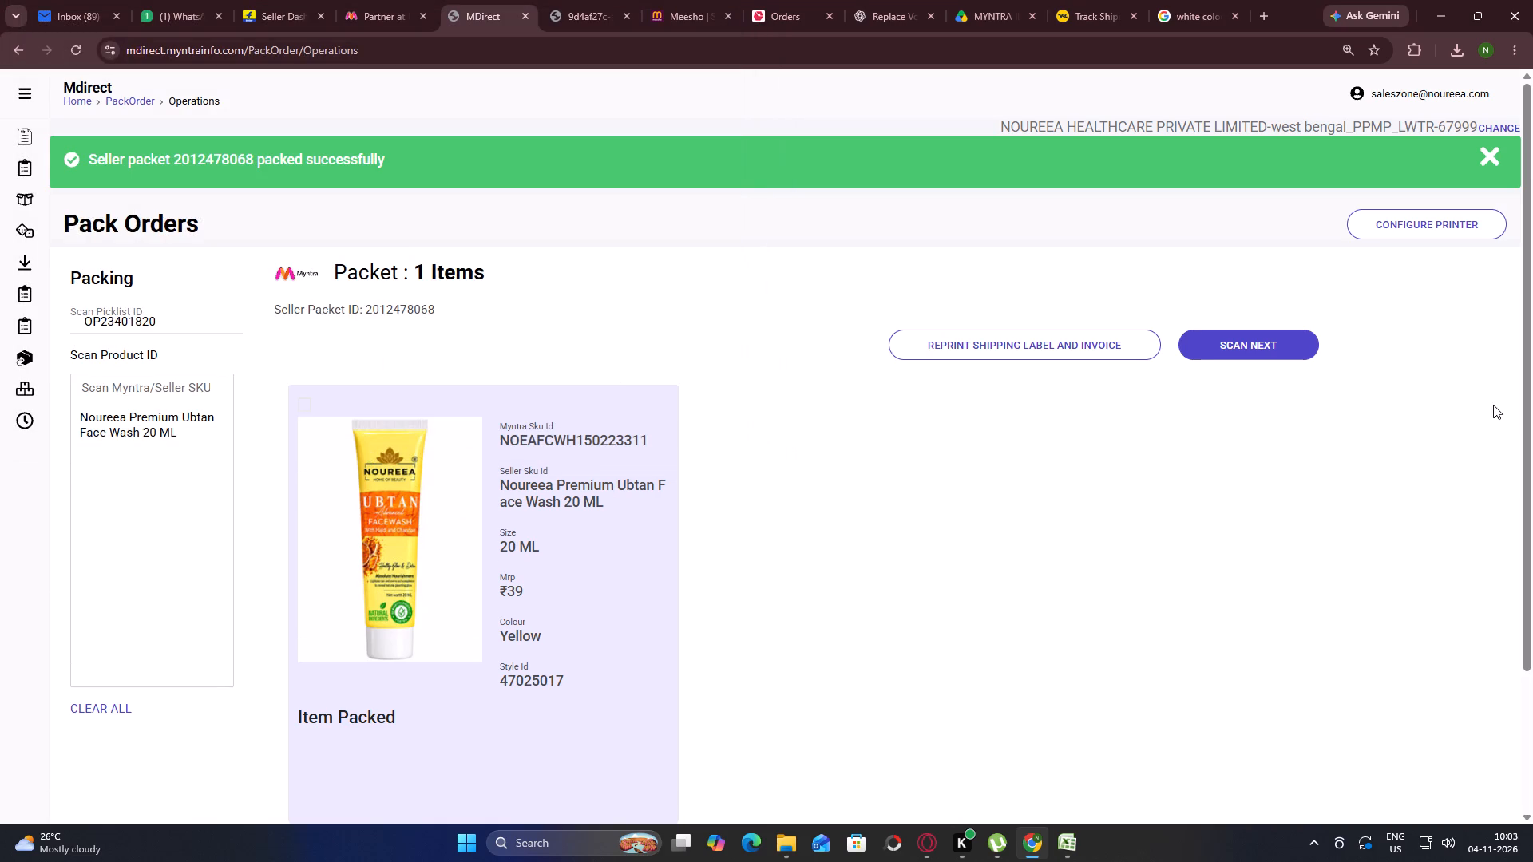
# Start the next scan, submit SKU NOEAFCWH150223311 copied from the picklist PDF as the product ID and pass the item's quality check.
pyautogui.click(1263, 348)
pyautogui.click(586, 16)
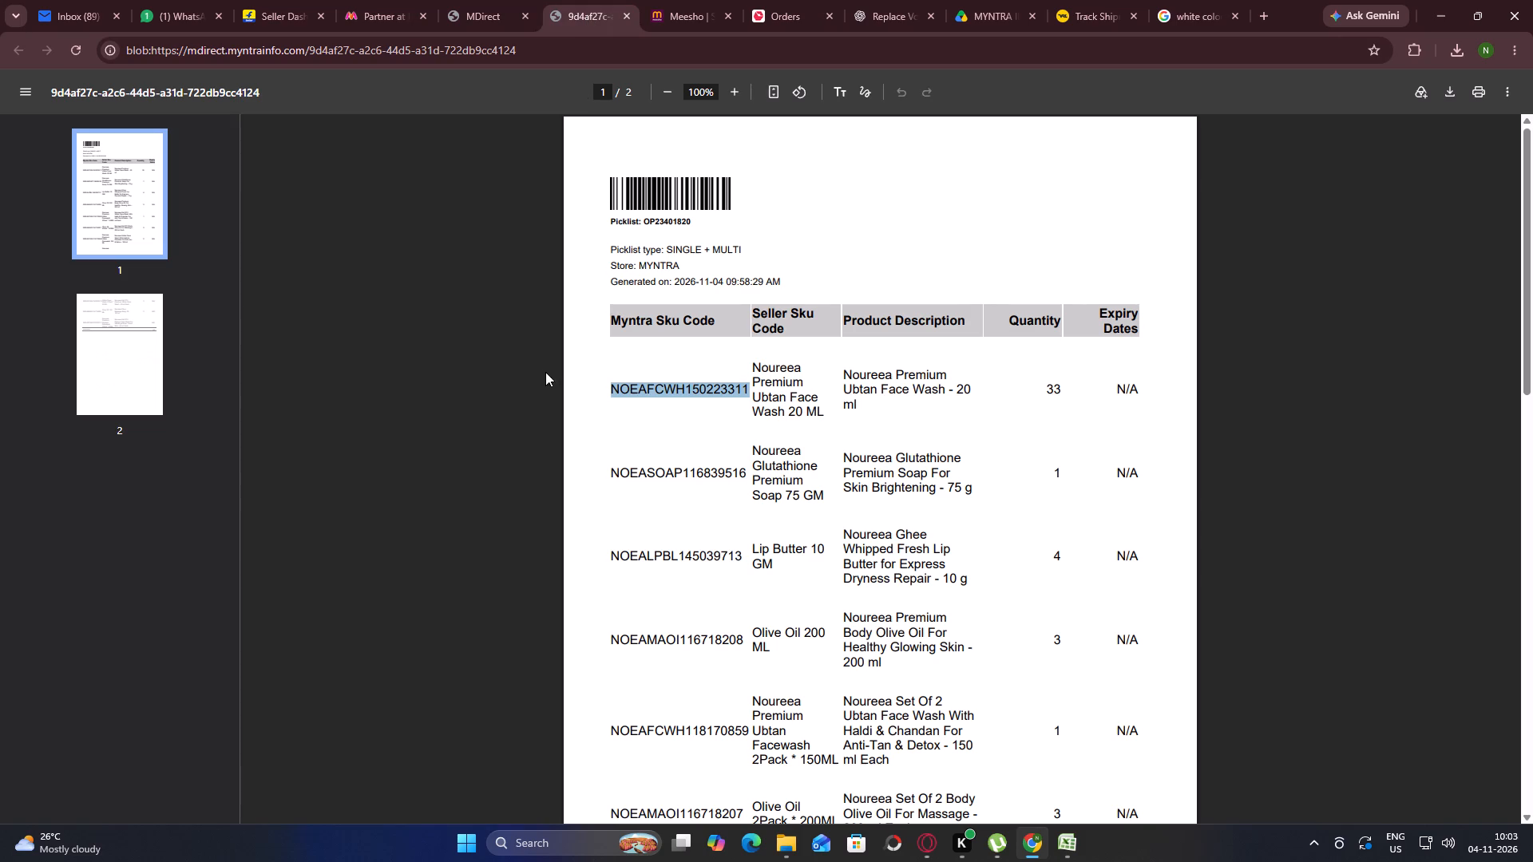
pyautogui.hotkey('ctrl', 'c')
pyautogui.click(469, 0)
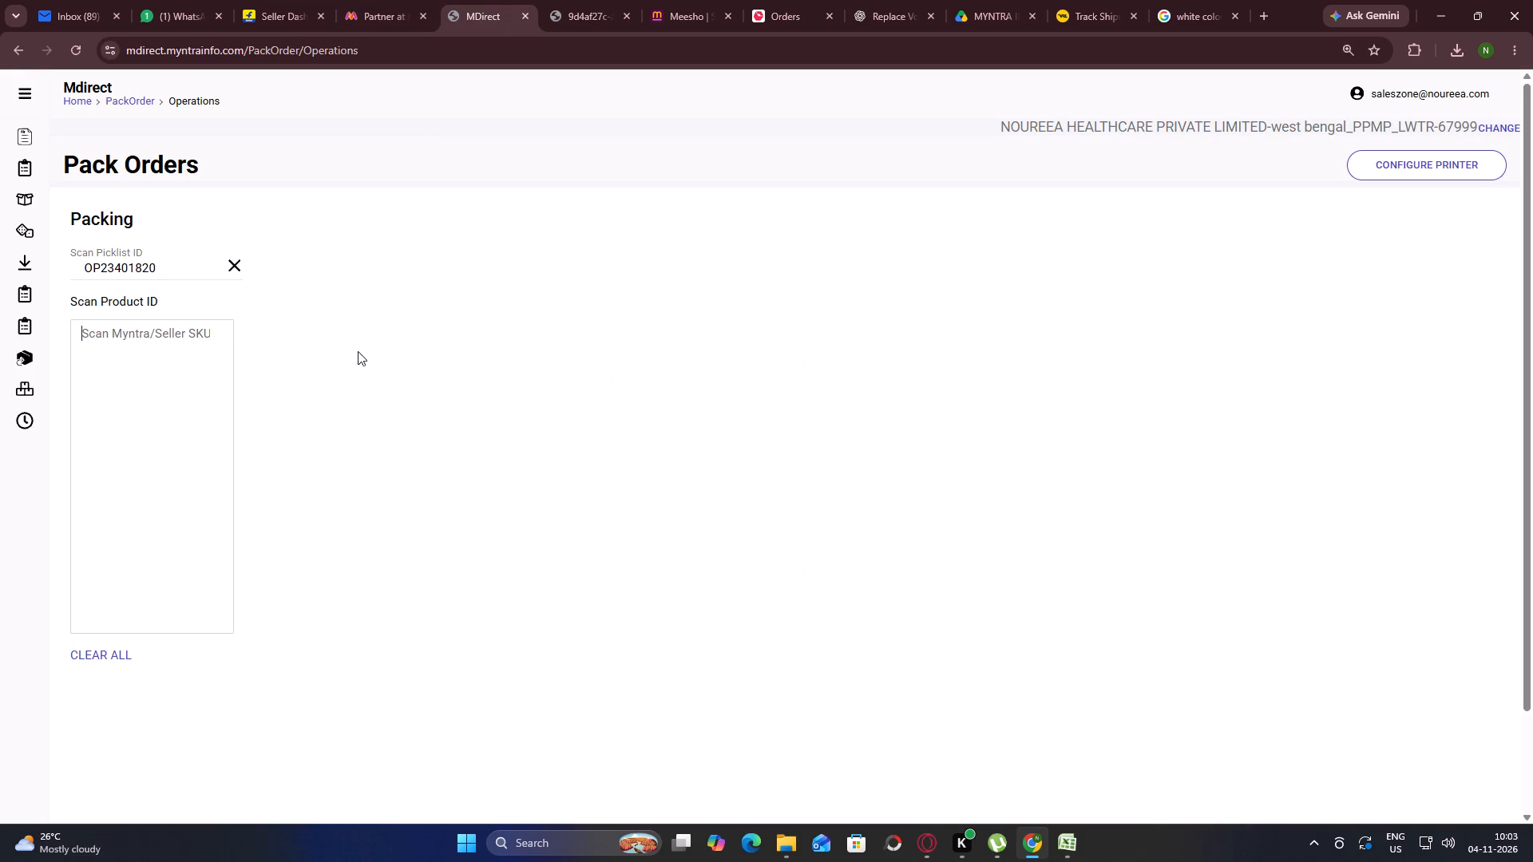
pyautogui.hotkey('ctrl', 'v')
pyautogui.press('Return')
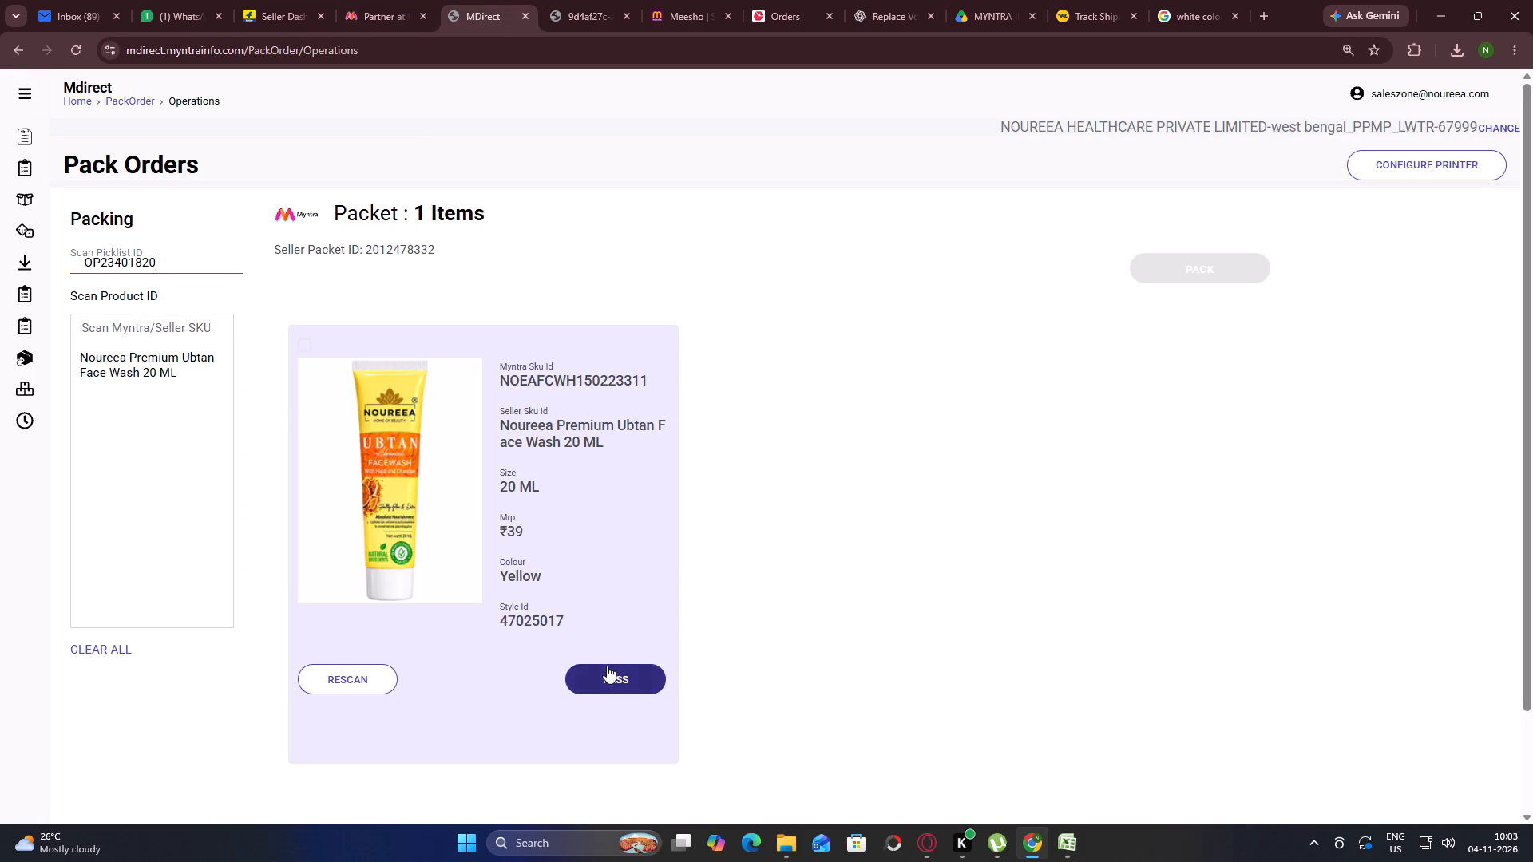
pyautogui.click(607, 666)
pyautogui.click(1186, 267)
pyautogui.hotkey('alt', 'Tab')
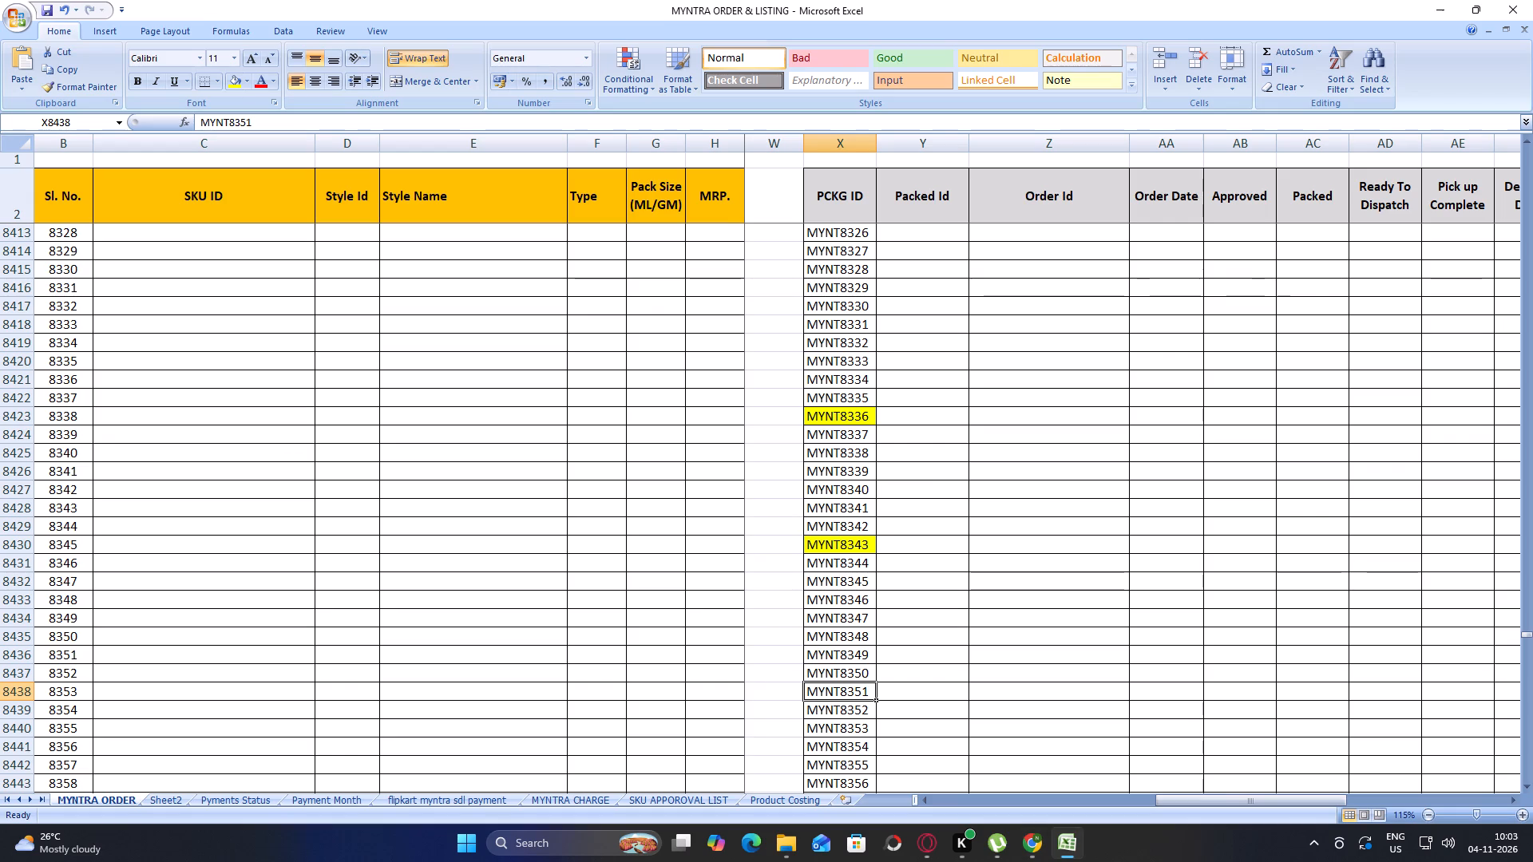
pyautogui.click(869, 717)
pyautogui.hotkey('ctrl', 'c')
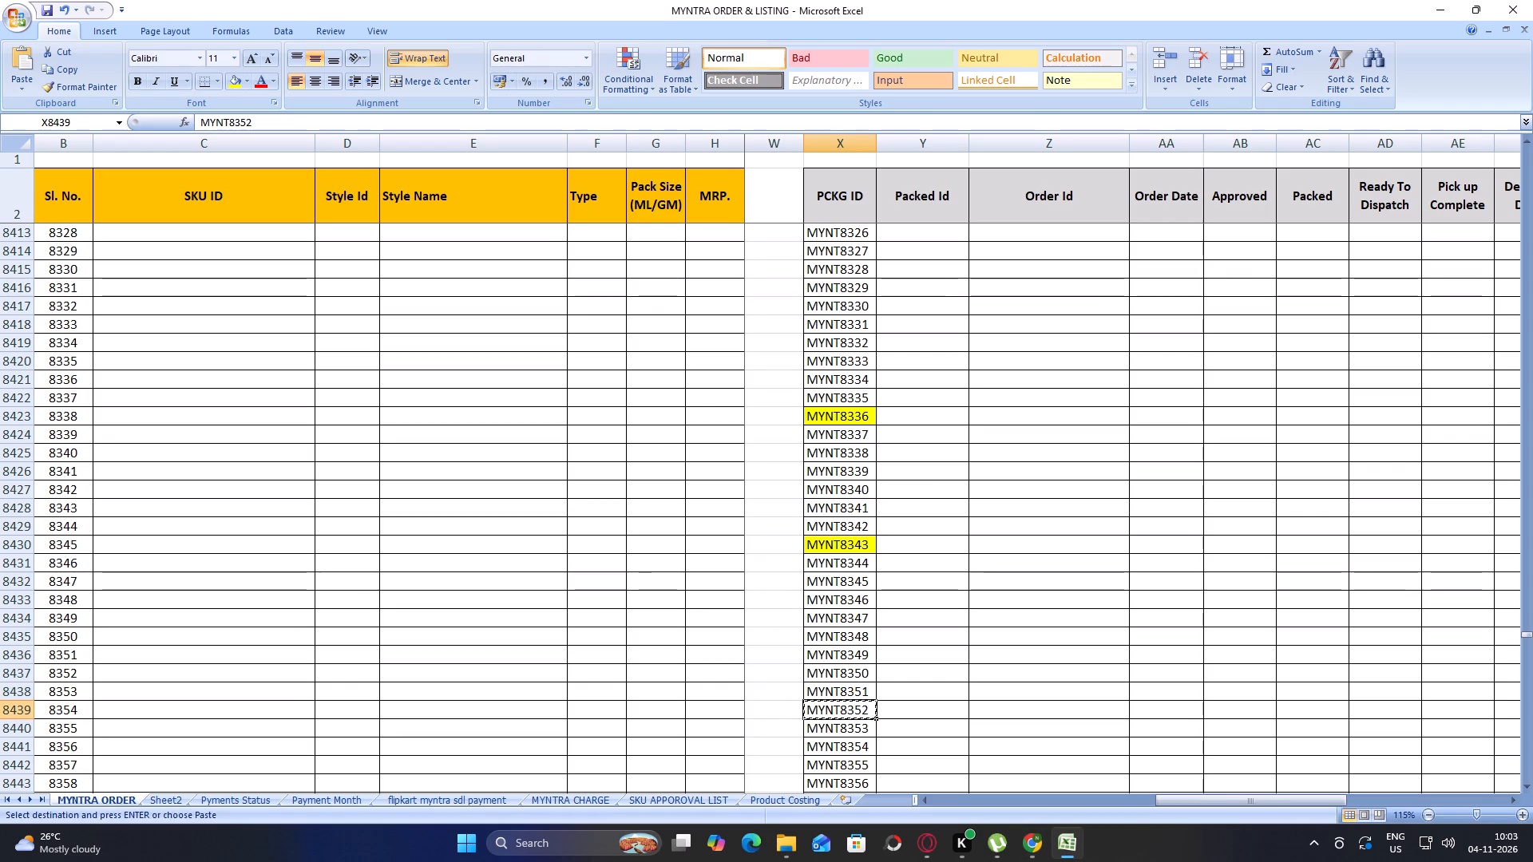
pyautogui.hotkey('alt', 'Tab')
pyautogui.click(726, 472)
pyautogui.hotkey('ctrl', 'v')
pyautogui.press('Return')
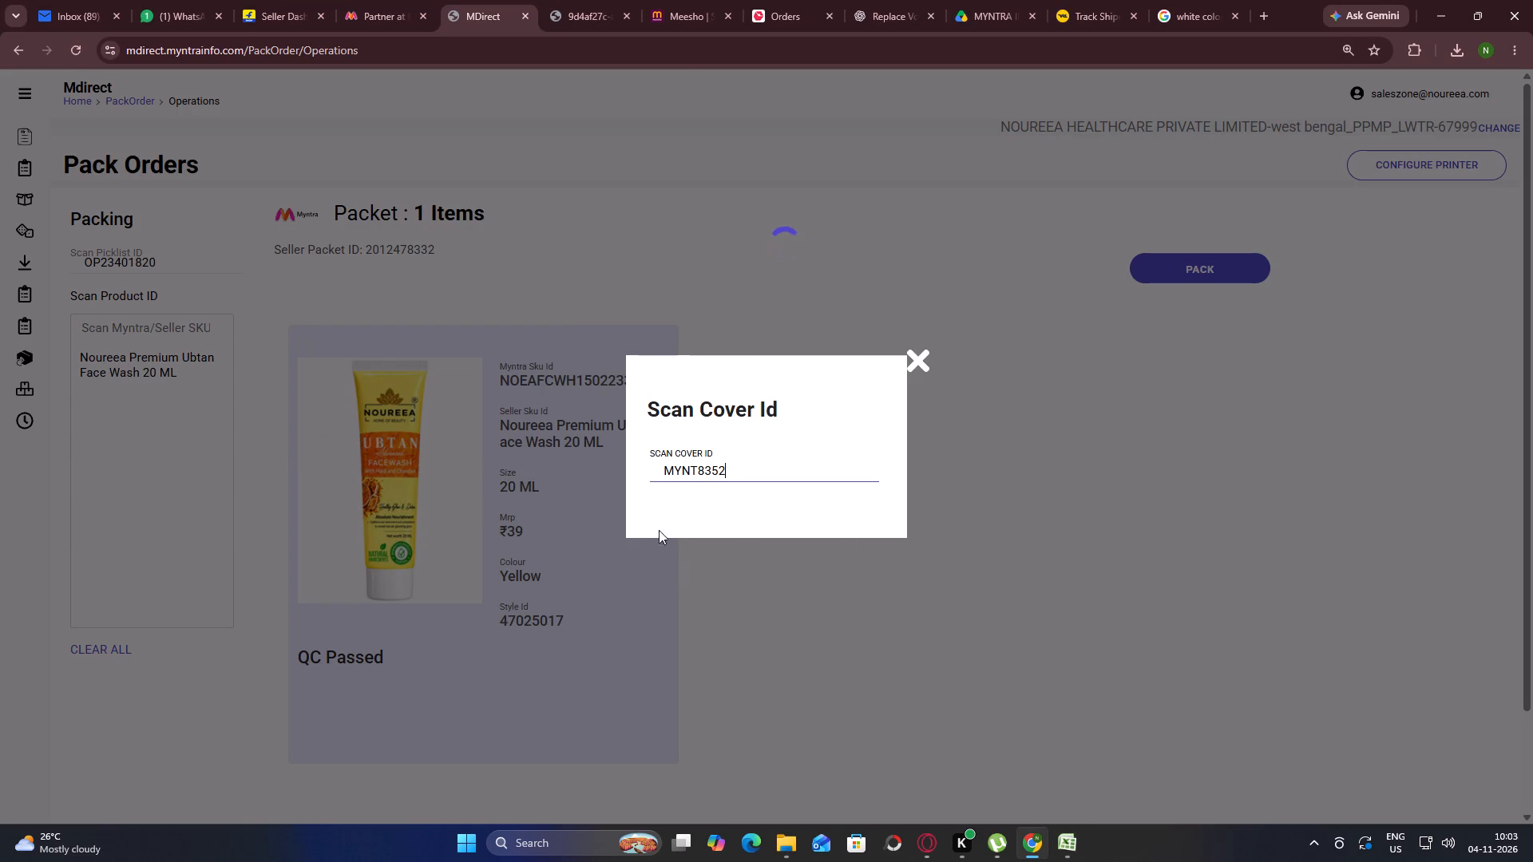
# Save the two print outputs as PDFs MYNT8352 and MYNT08352 in the MYNTRA ORDER INVOICE folder.
pyautogui.hotkey('ctrl', 'v')
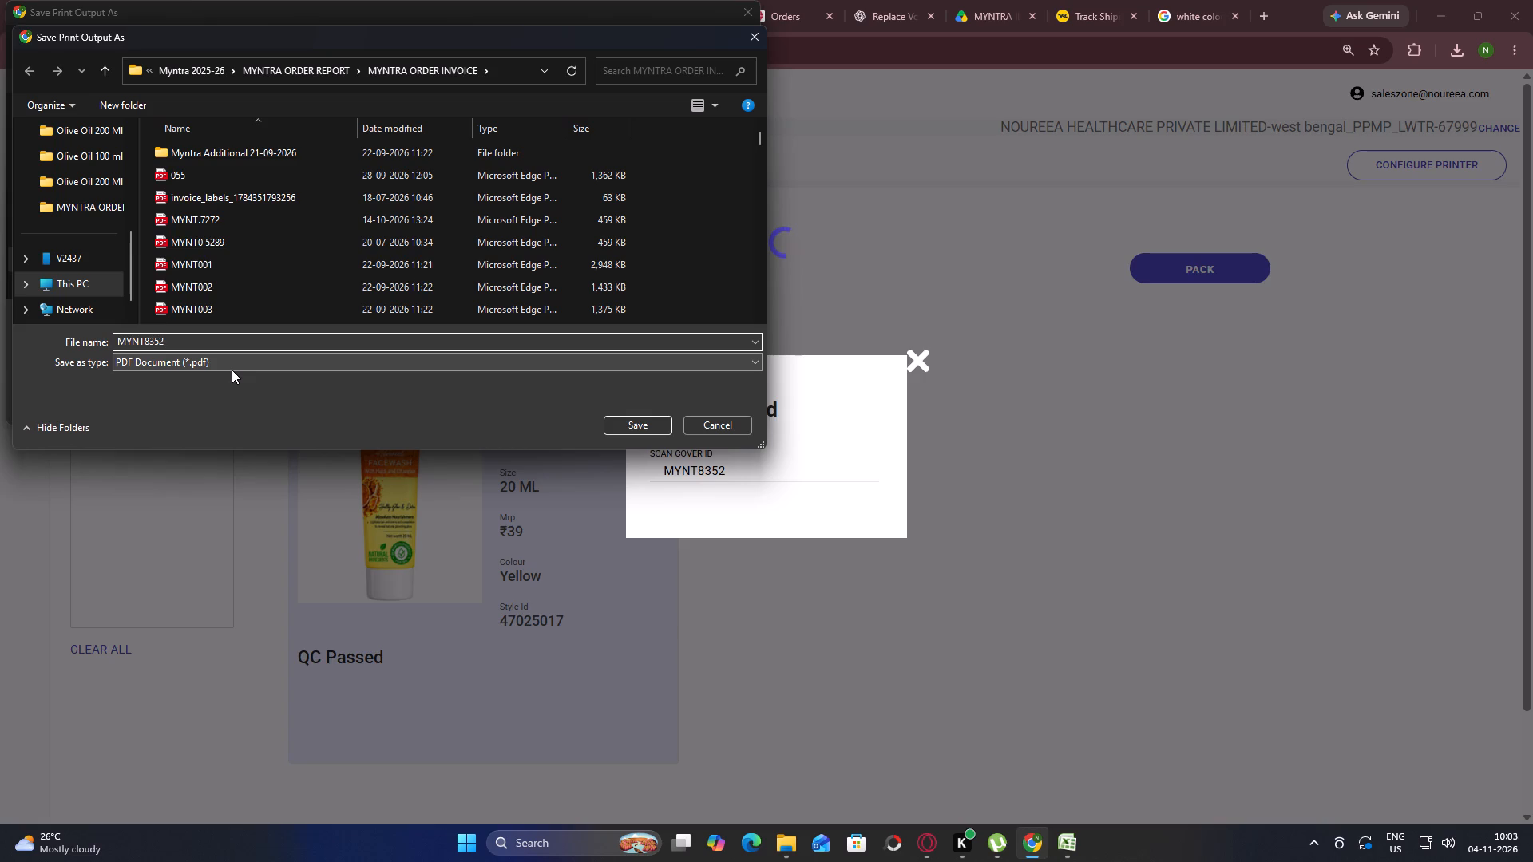
pyautogui.press('Return')
pyautogui.hotkey('ctrl', 'v')
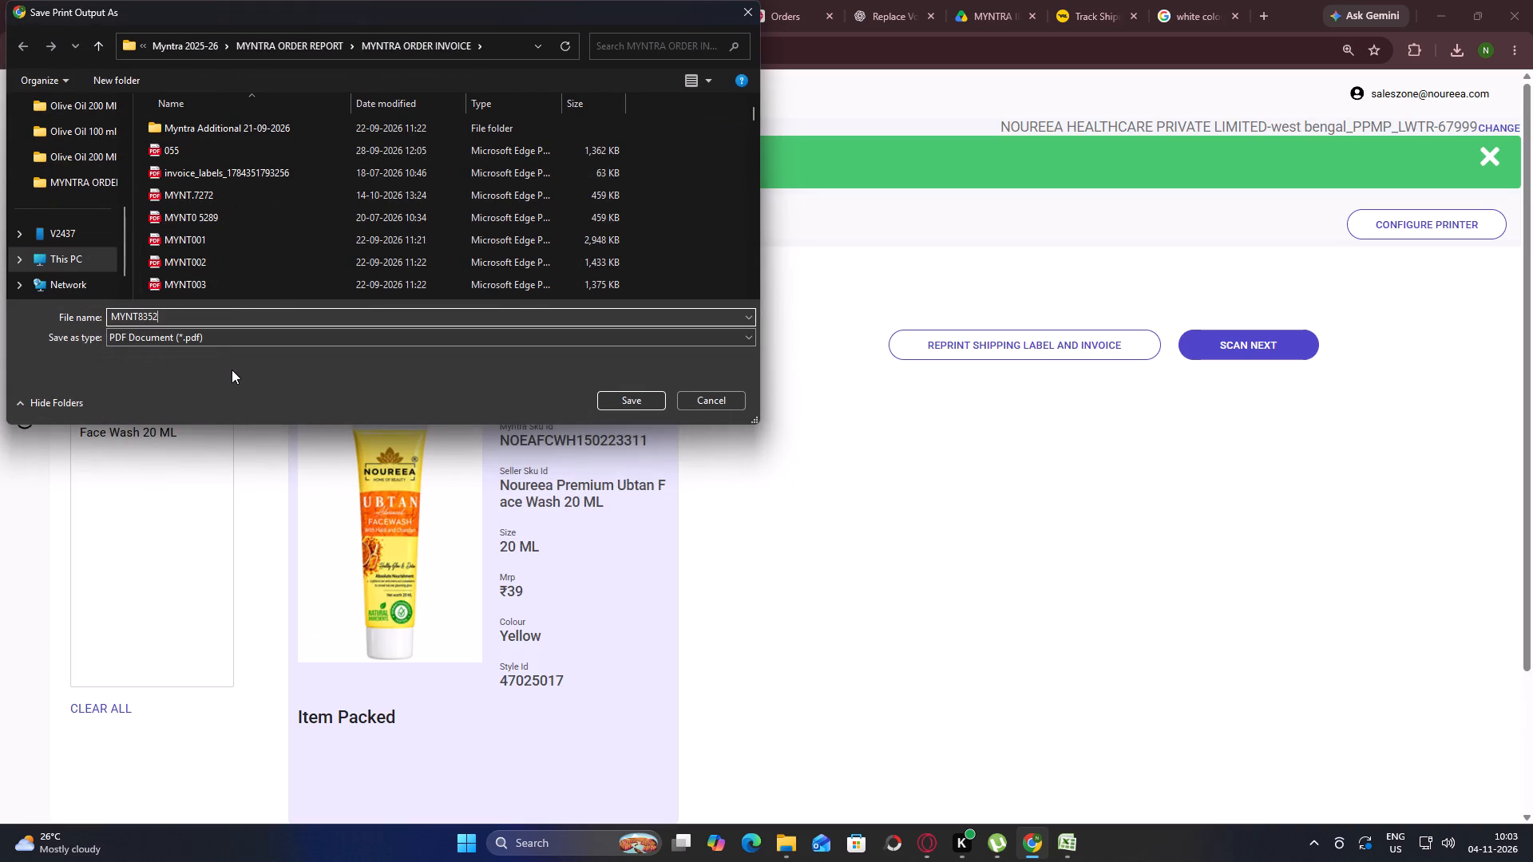
pyautogui.press('Left')
pyautogui.press('Left')
pyautogui.press('Left')
pyautogui.press('Left')
pyautogui.press('0')
pyautogui.press('Return')
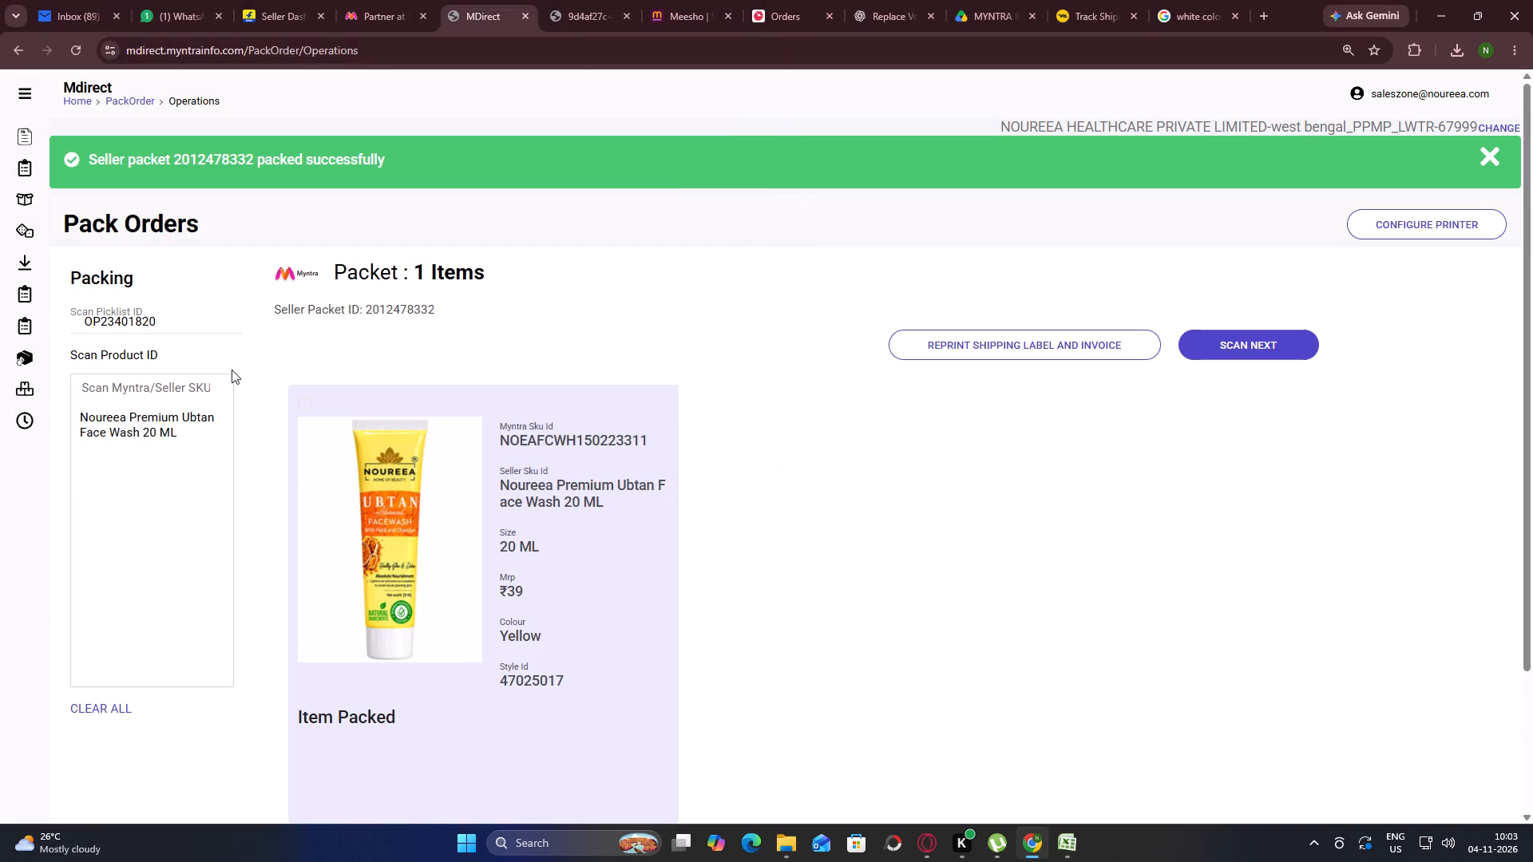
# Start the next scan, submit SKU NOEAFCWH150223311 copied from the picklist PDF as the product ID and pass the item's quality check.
pyautogui.scroll(1, 232, 370)
pyautogui.click(1194, 335)
pyautogui.click(561, 4)
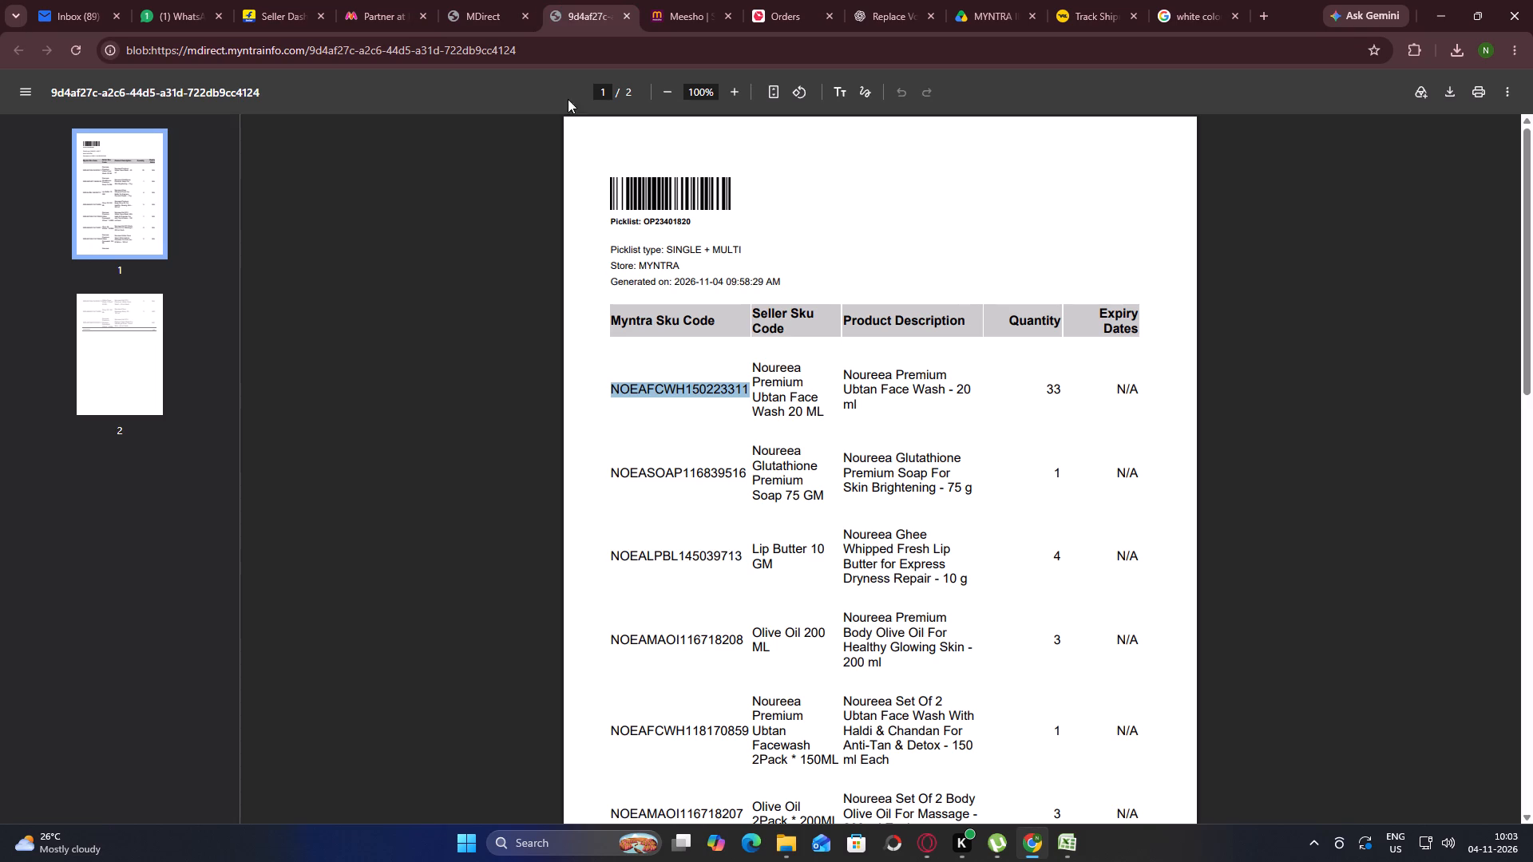
pyautogui.hotkey('ctrl', 'c')
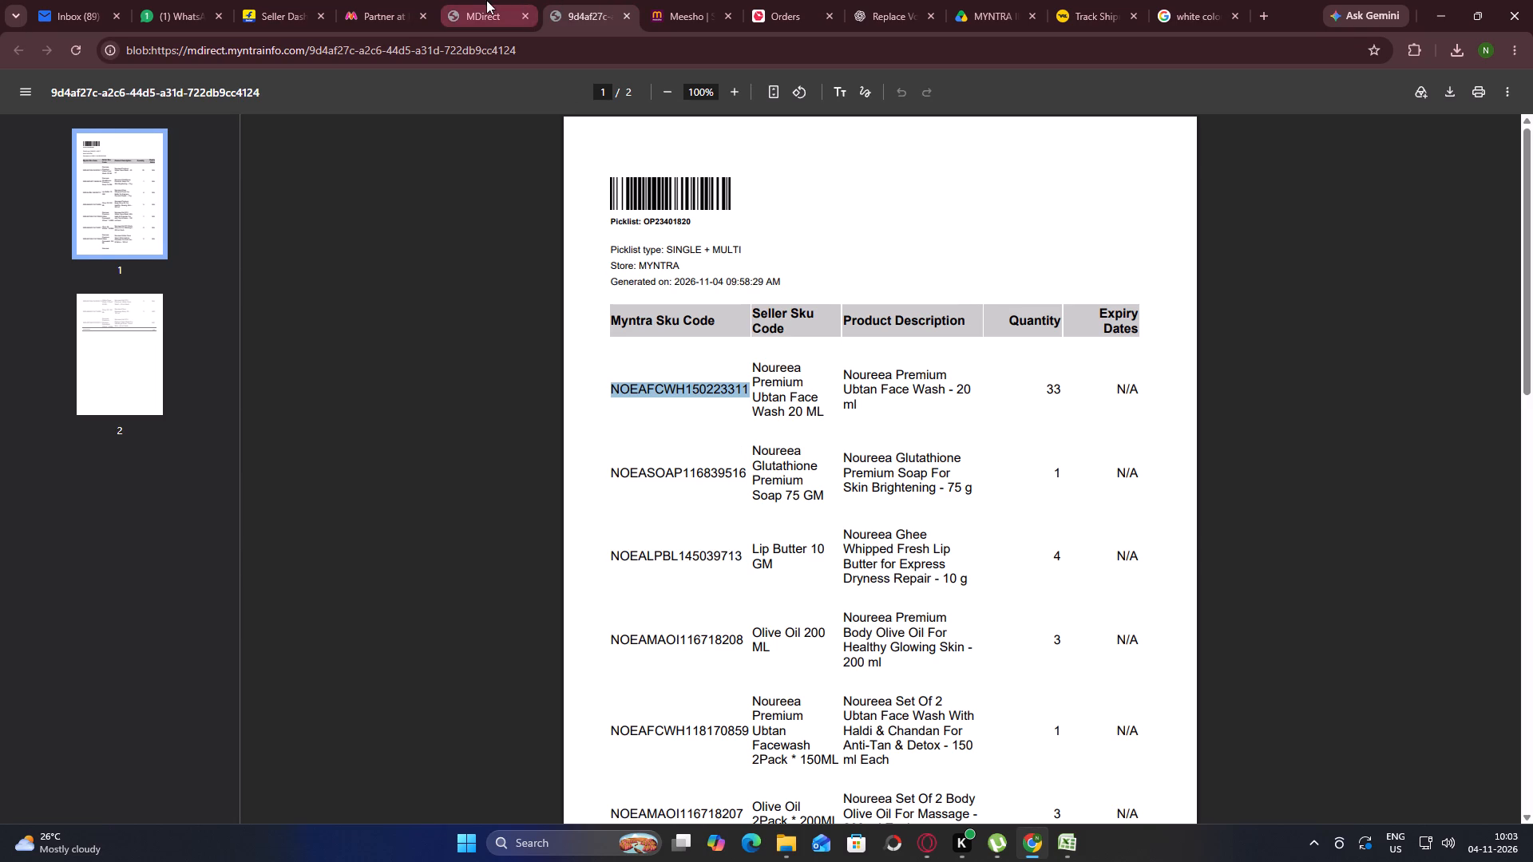
pyautogui.click(486, 0)
pyautogui.hotkey('ctrl', 'v')
pyautogui.press('Return')
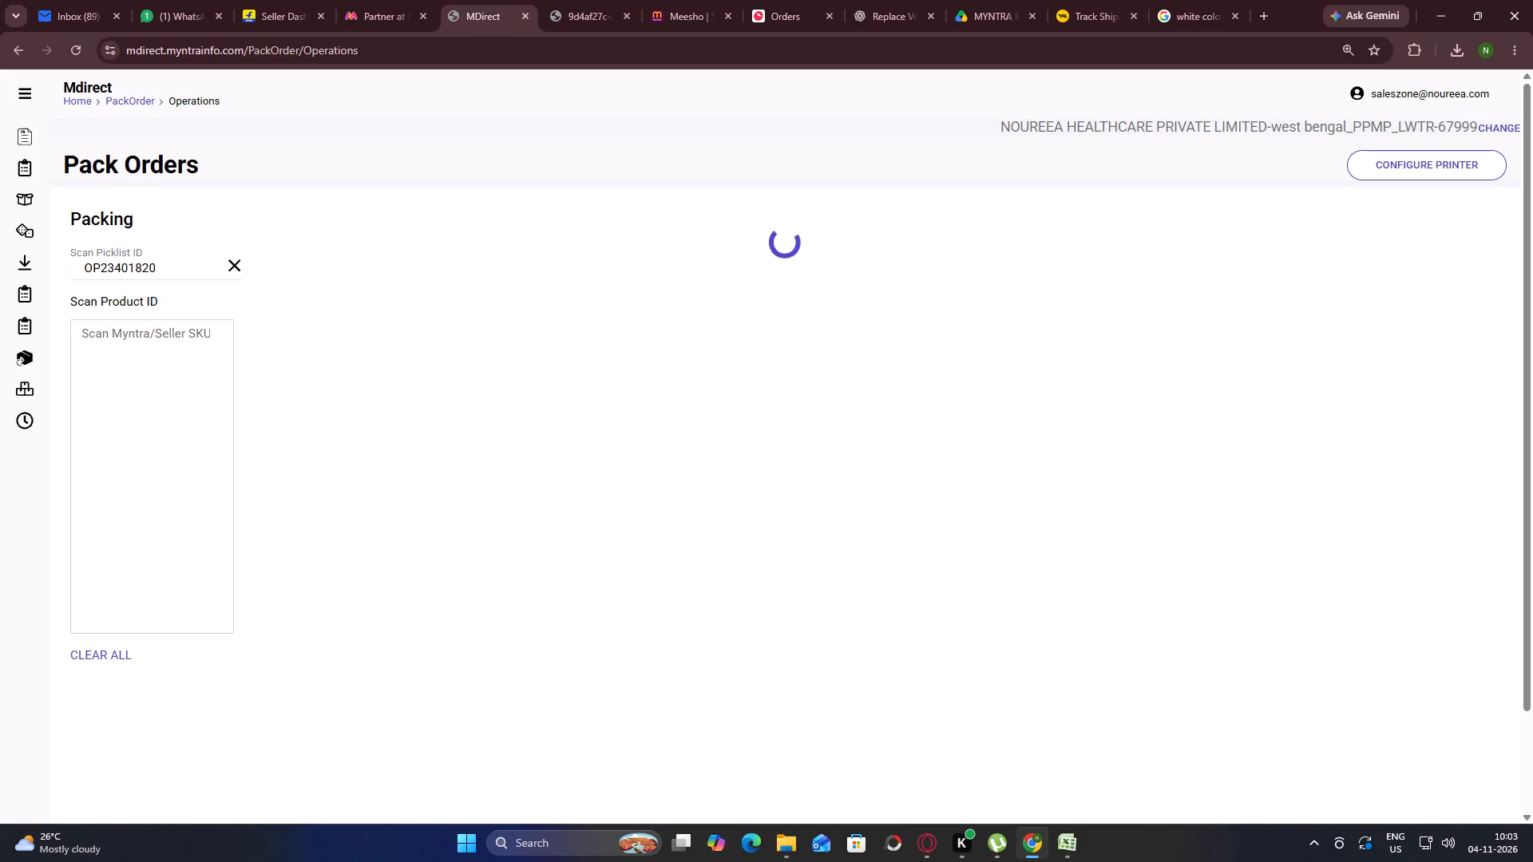
pyautogui.click(616, 676)
pyautogui.click(1254, 271)
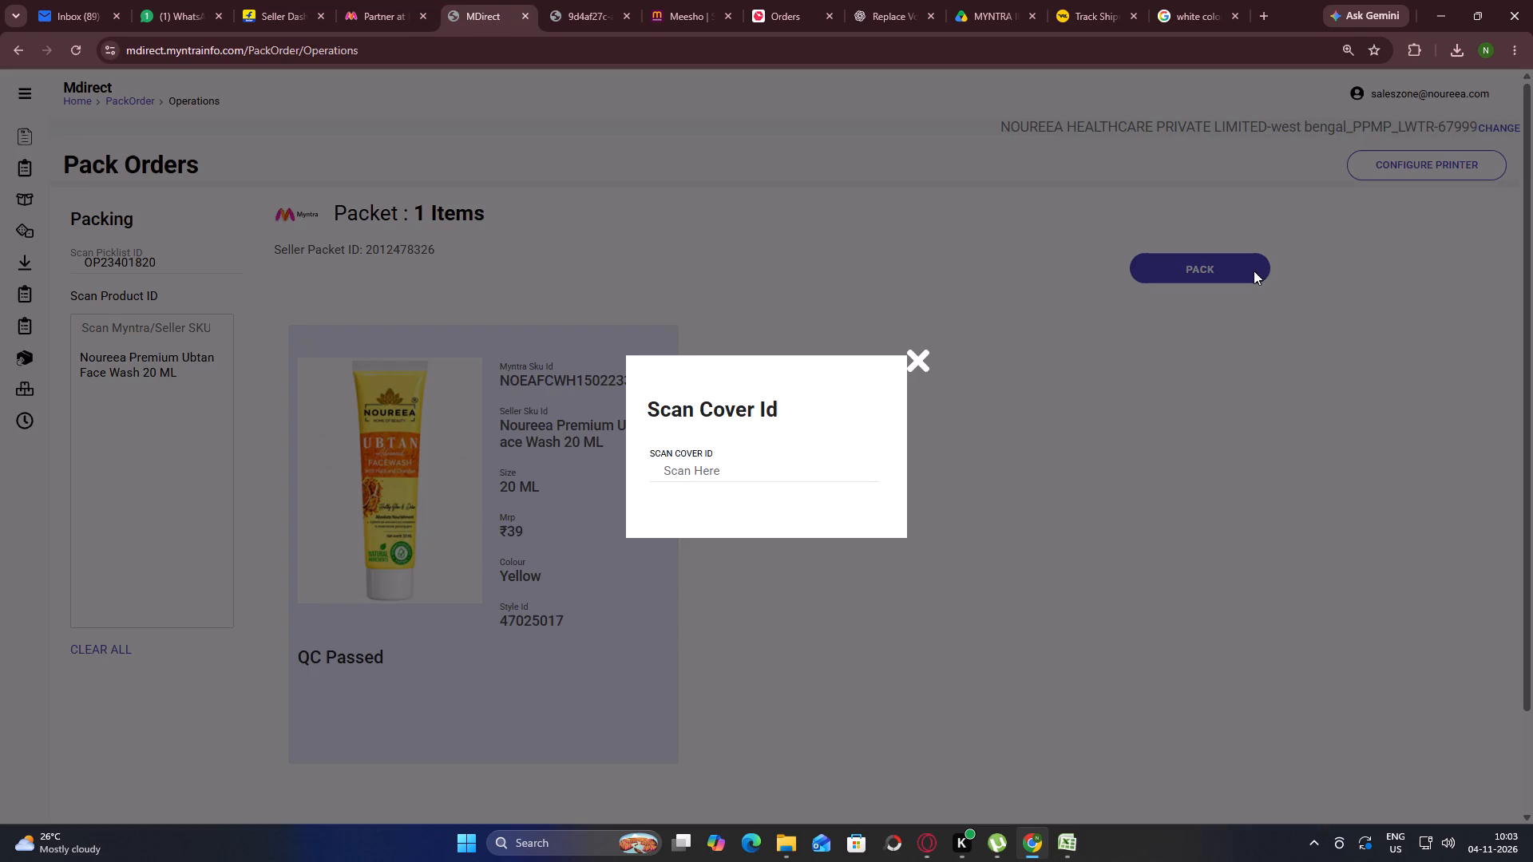
pyautogui.hotkey('alt', 'Tab')
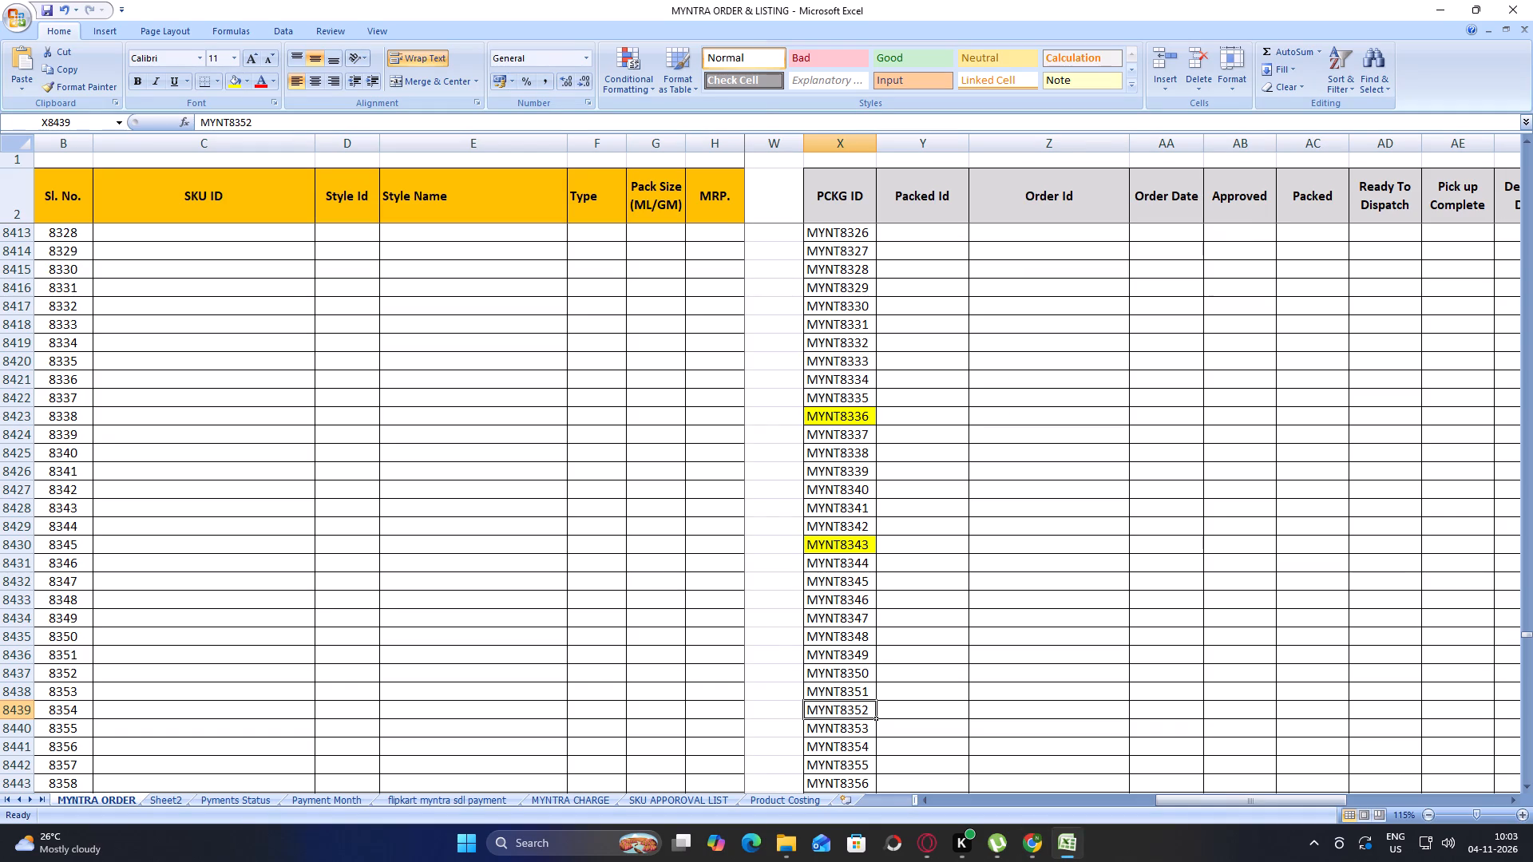
pyautogui.scroll(-2, 831, 635)
pyautogui.click(854, 619)
pyautogui.hotkey('ctrl', 'c')
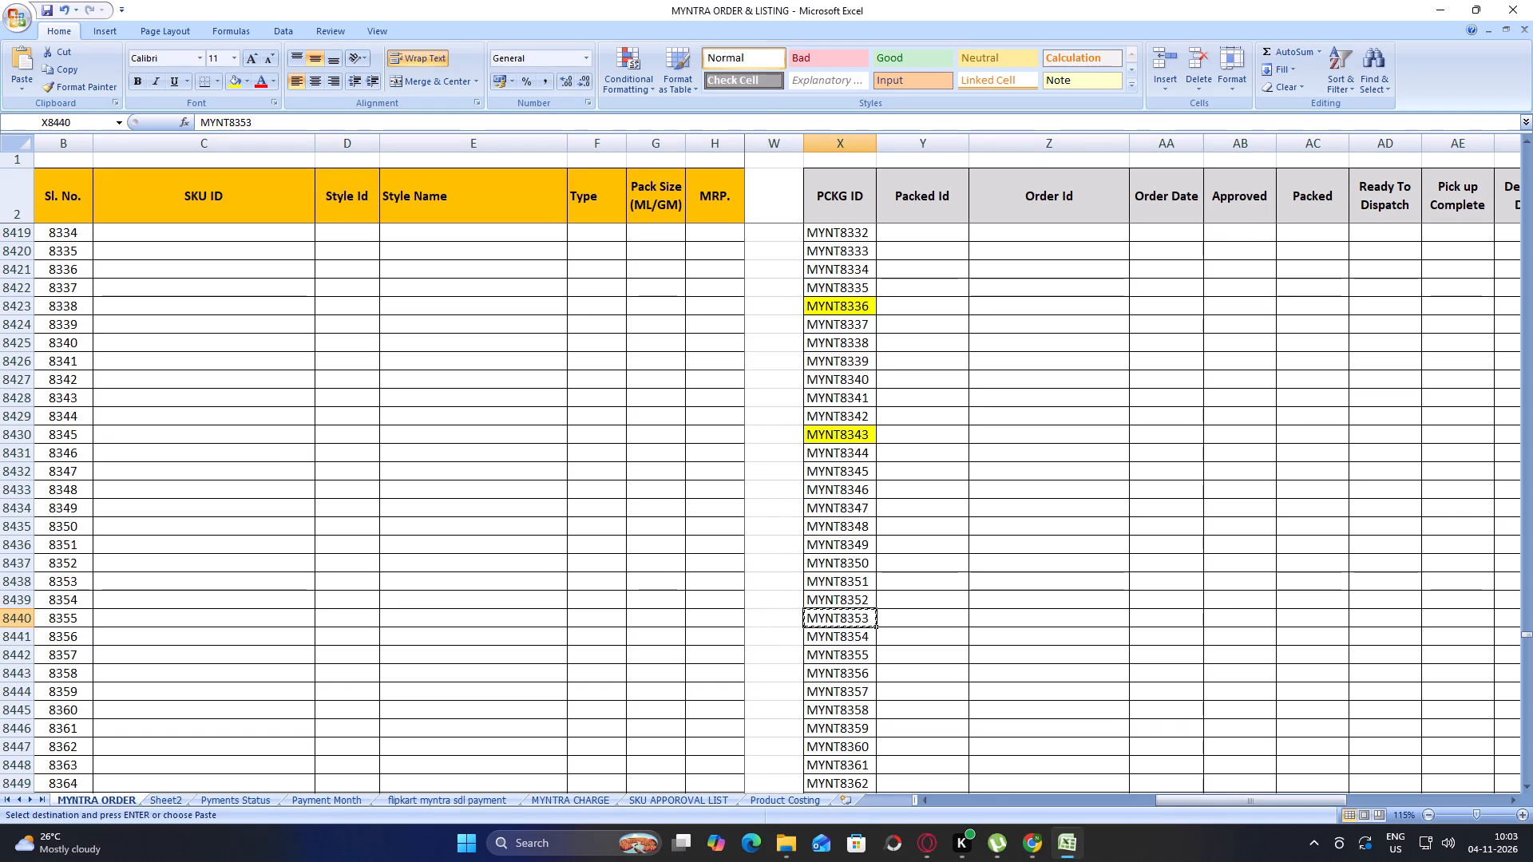
pyautogui.hotkey('alt', 'Tab')
pyautogui.click(755, 474)
pyautogui.hotkey('ctrl', 'v')
pyautogui.press('Return')
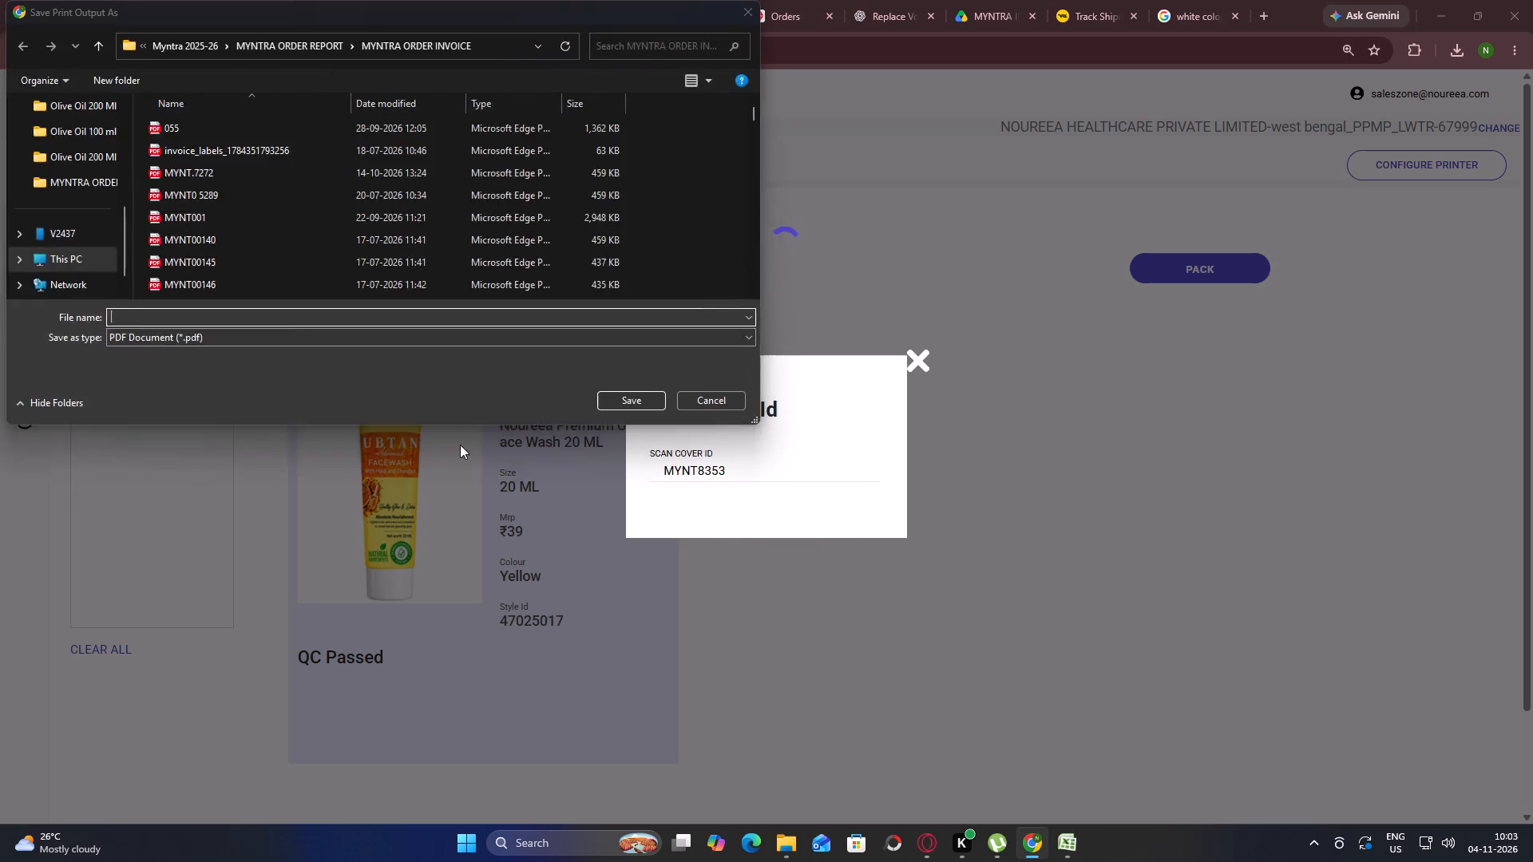
# Save the two print outputs as PDFs MYNT8353 and MYNT08353 in the MYNTRA ORDER INVOICE folder.
pyautogui.hotkey('ctrl', 'v')
pyautogui.press('Return')
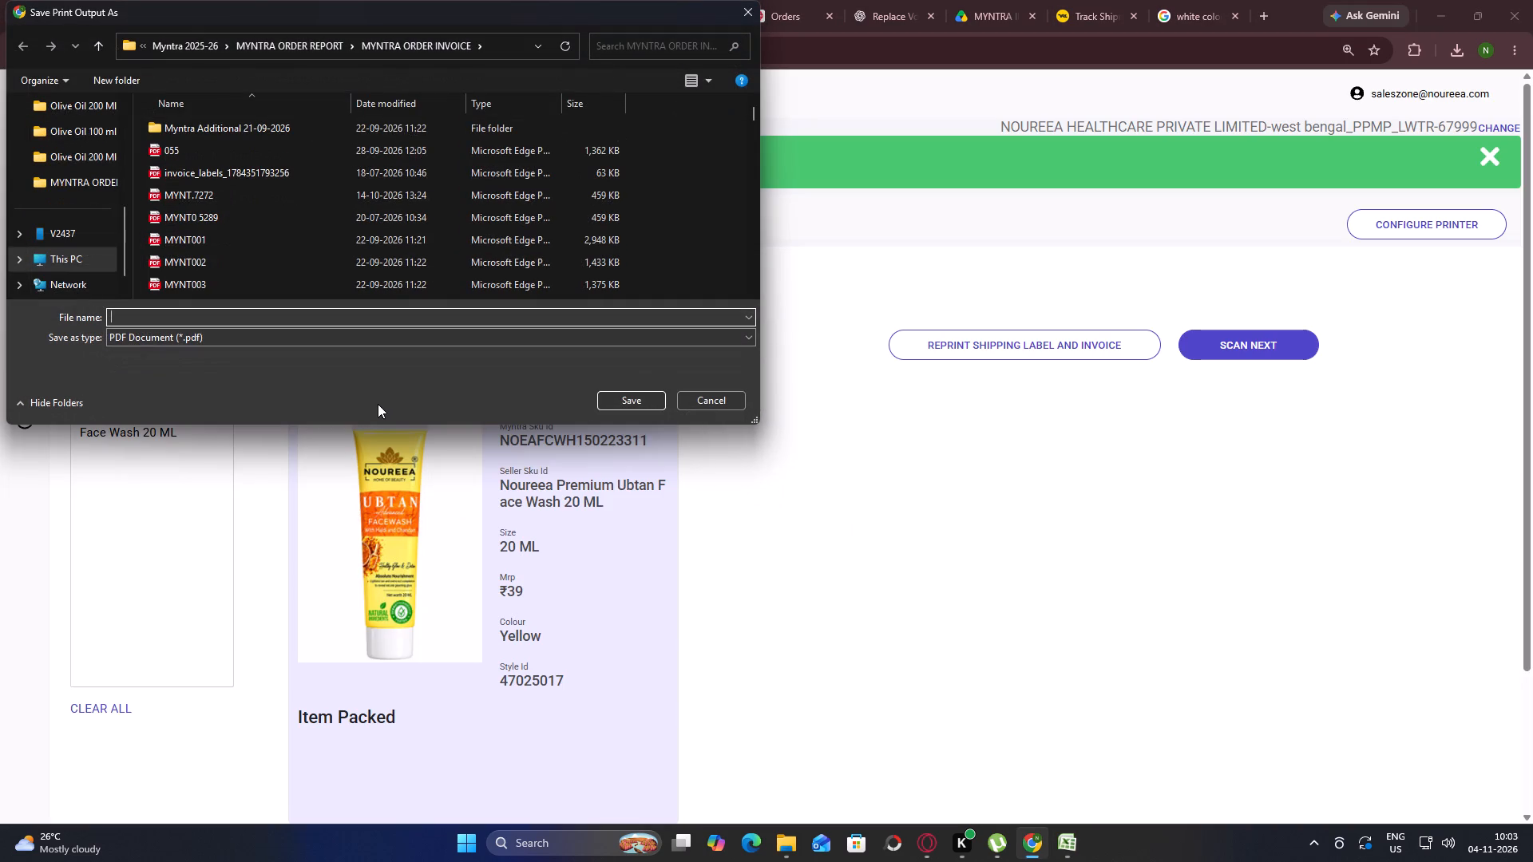
pyautogui.hotkey('ctrl', 'v')
pyautogui.press('Left')
pyautogui.press('Left')
pyautogui.press('Left')
pyautogui.press('Left')
pyautogui.press('0')
pyautogui.press('Return')
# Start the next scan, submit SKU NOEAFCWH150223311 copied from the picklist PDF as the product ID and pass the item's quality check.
pyautogui.click(1200, 349)
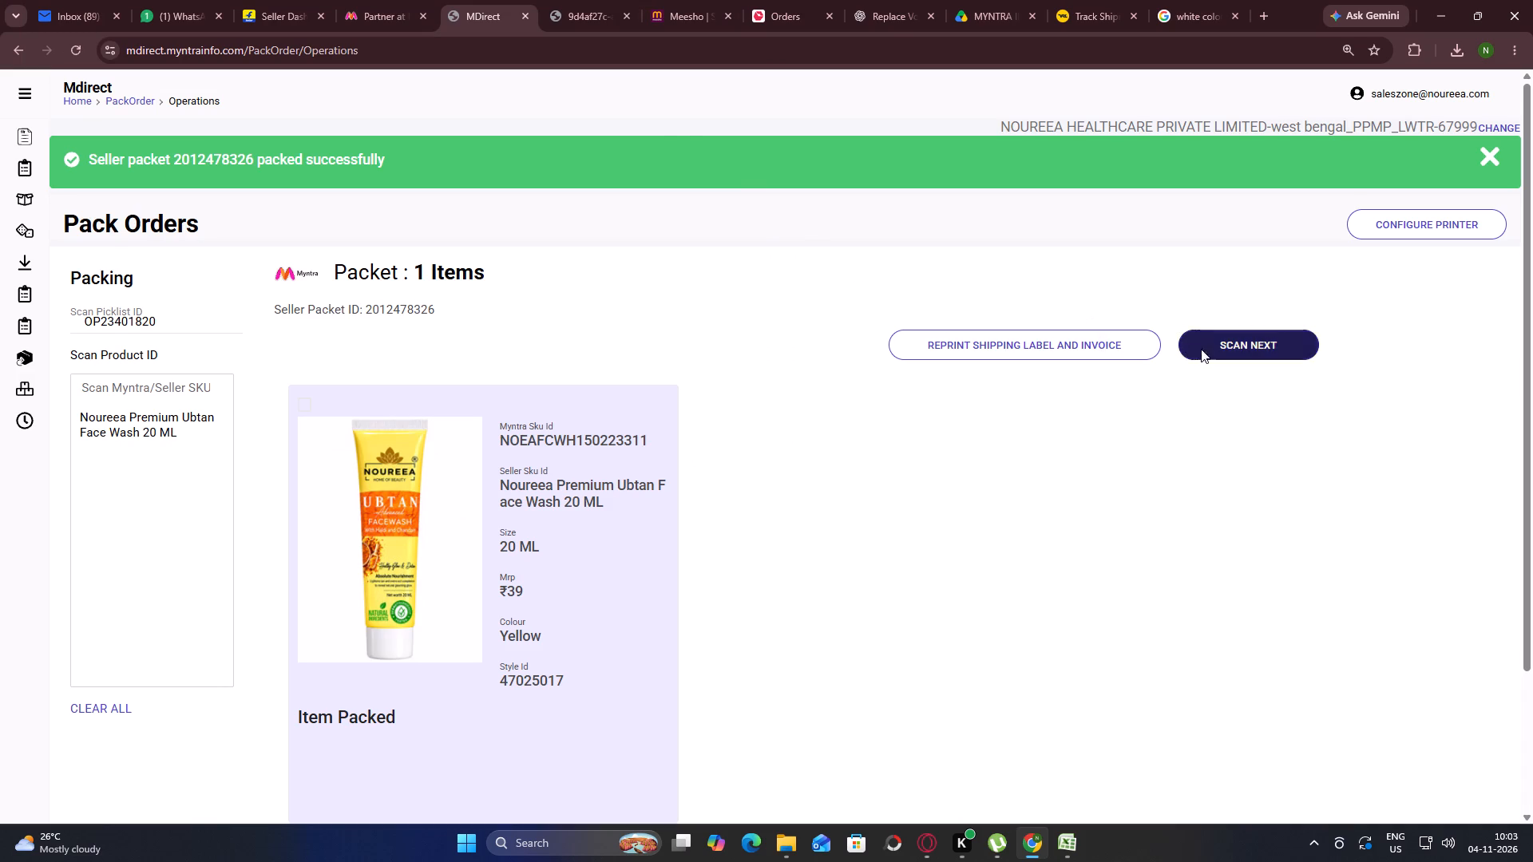
pyautogui.click(588, 10)
pyautogui.hotkey('ctrl', 'c')
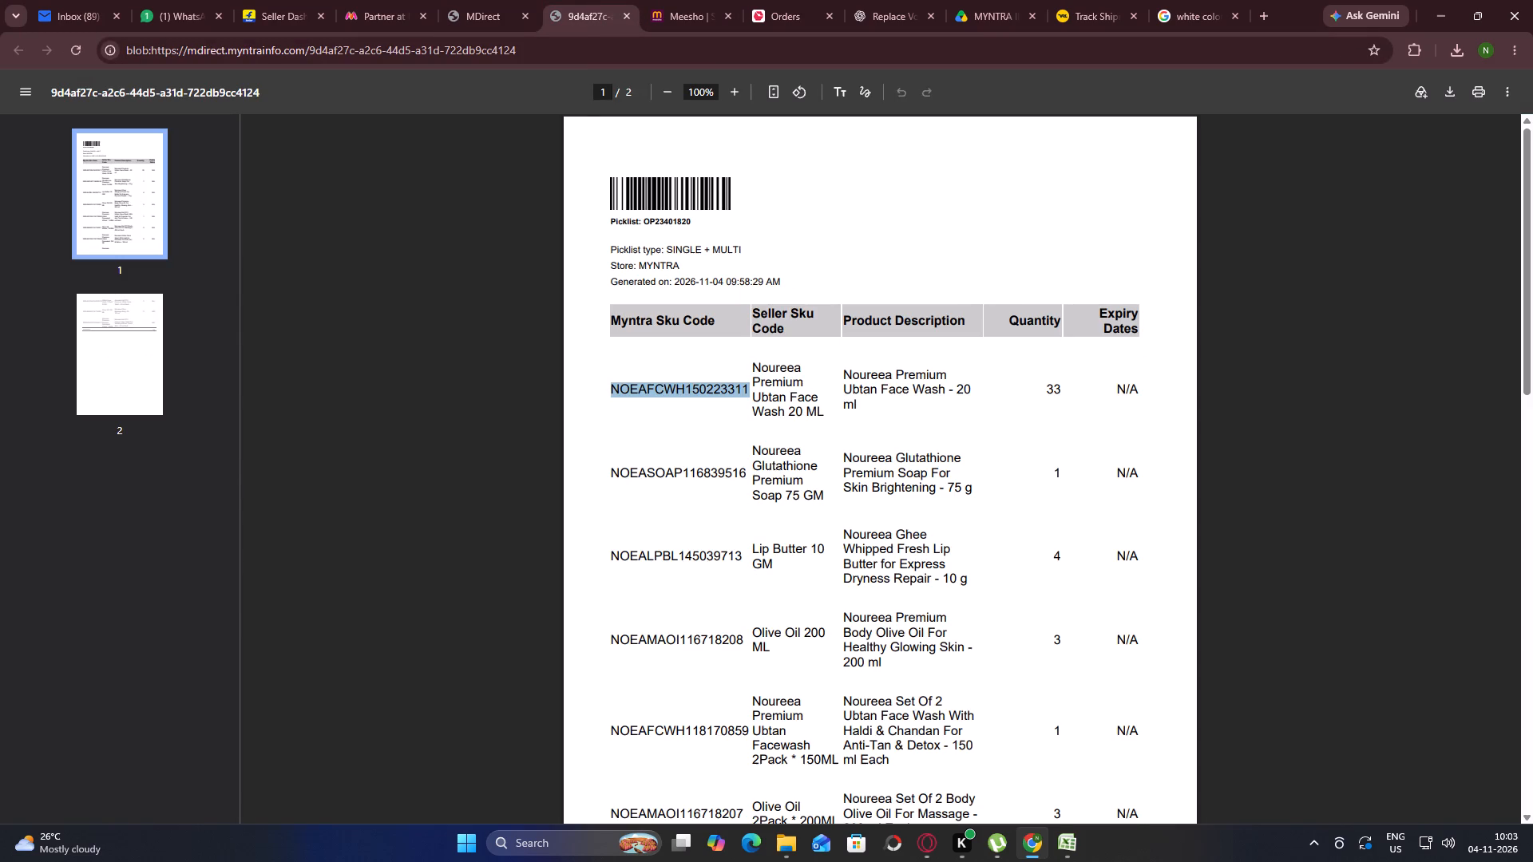
pyautogui.click(459, 8)
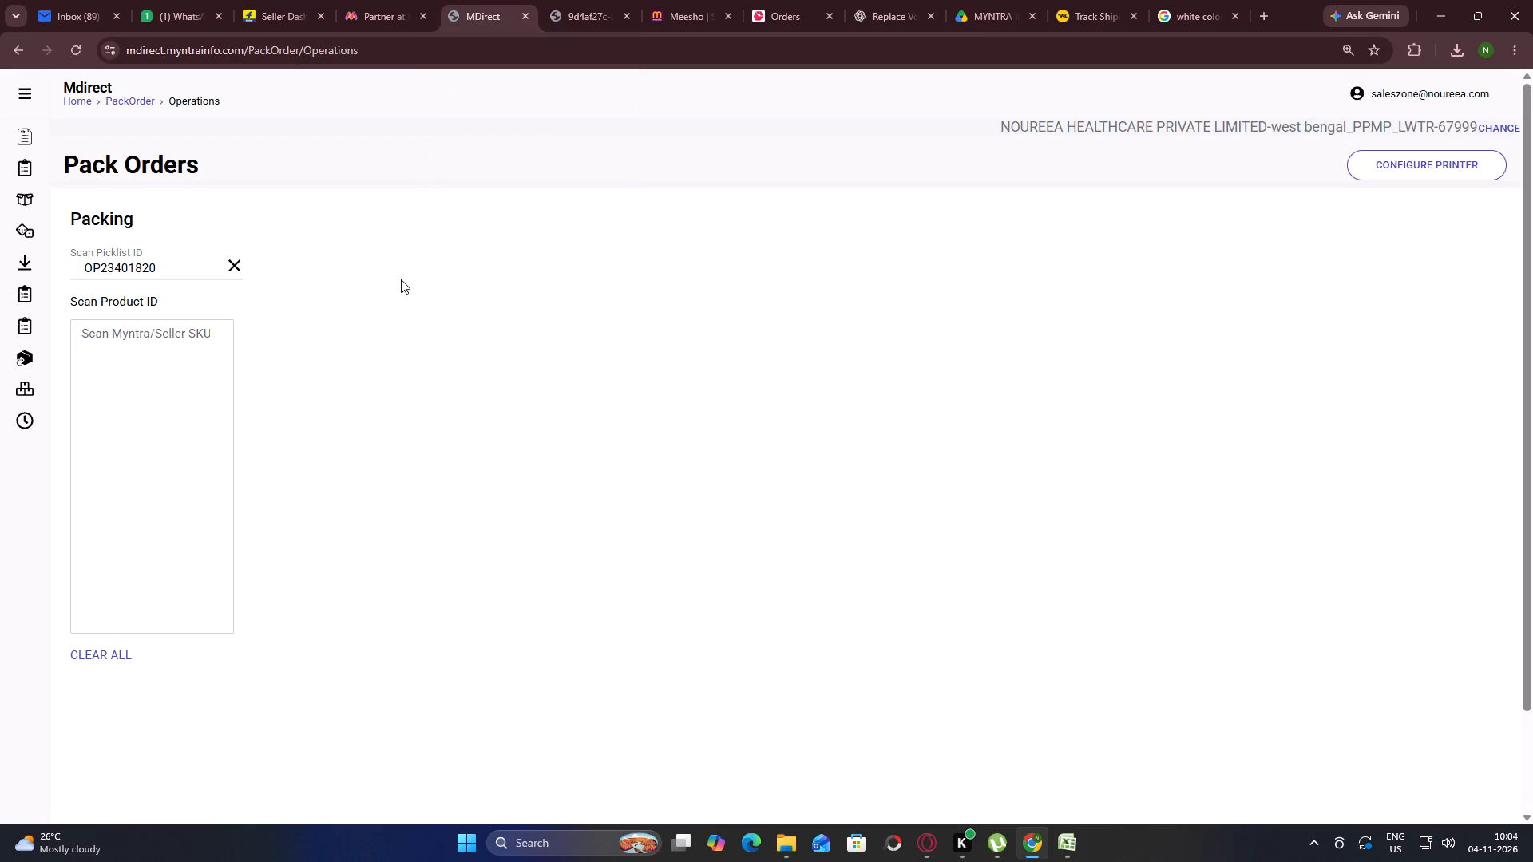
pyautogui.hotkey('ctrl', 'v')
pyautogui.press('Return')
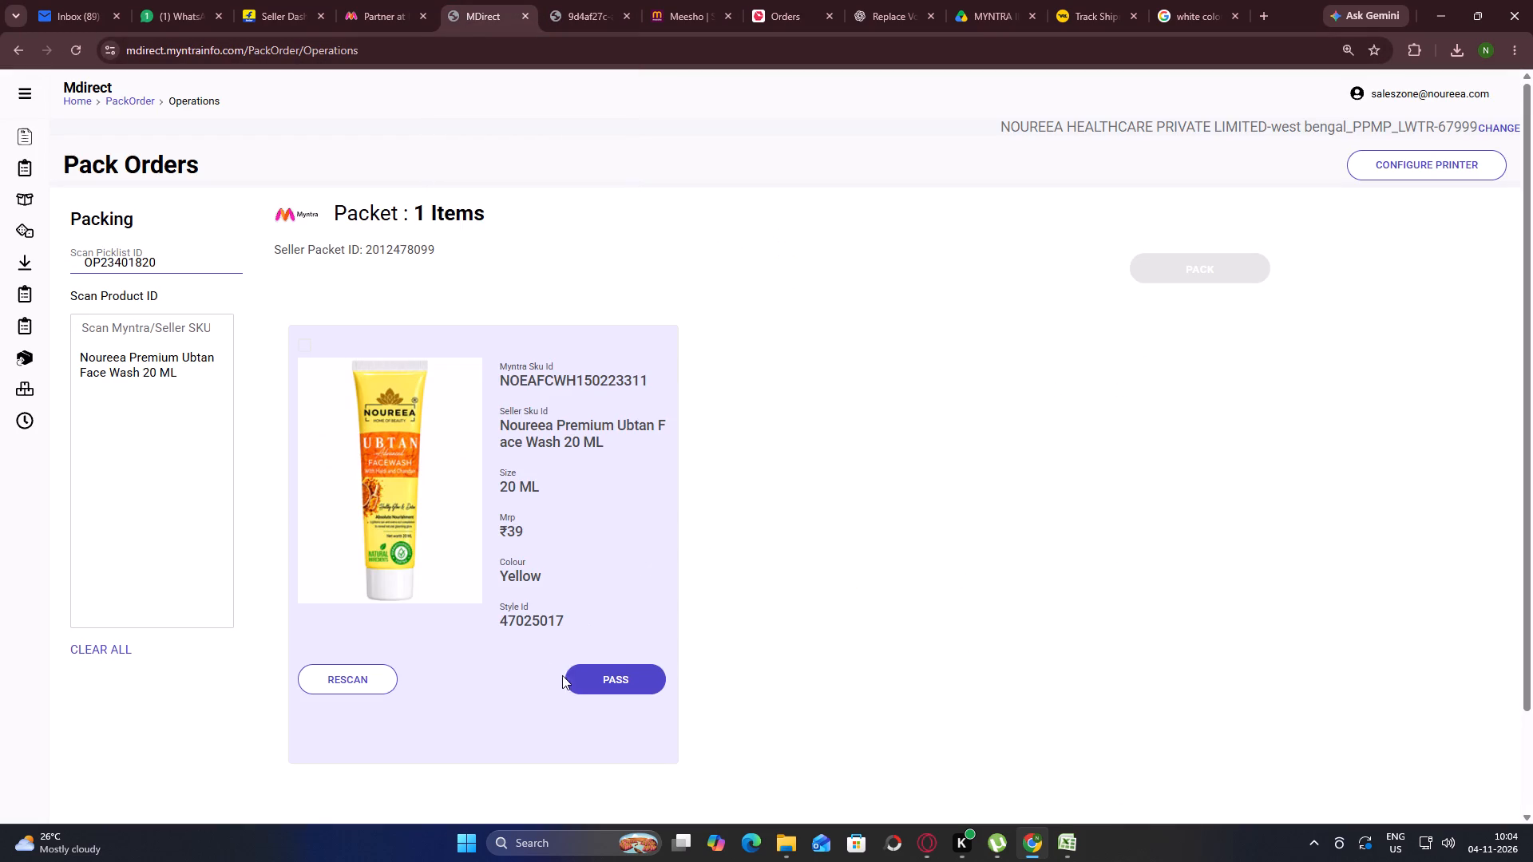
pyautogui.click(574, 671)
pyautogui.click(1202, 271)
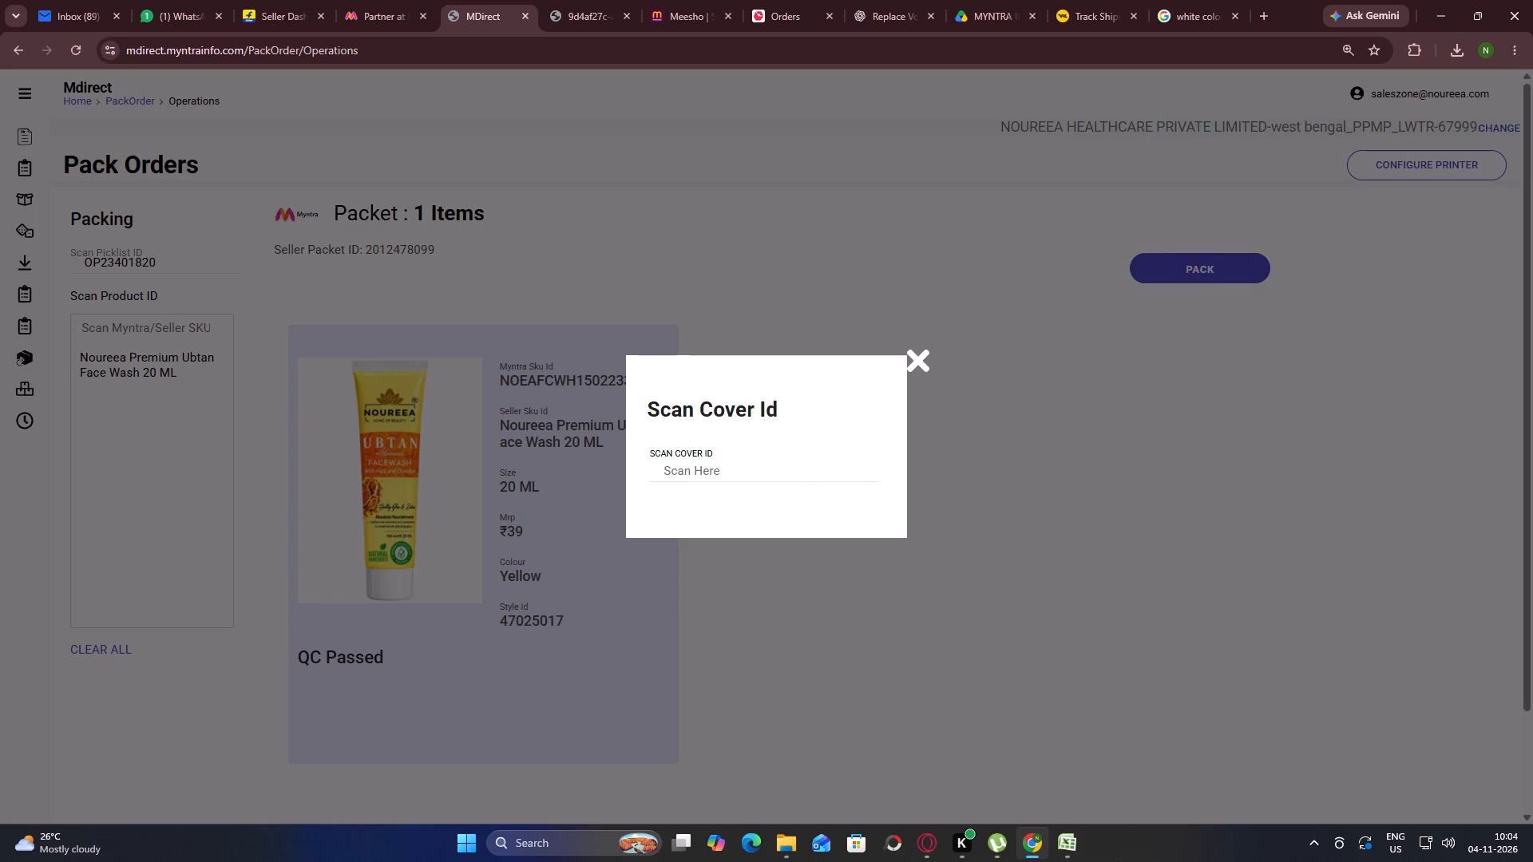
pyautogui.click(1070, 845)
pyautogui.click(838, 630)
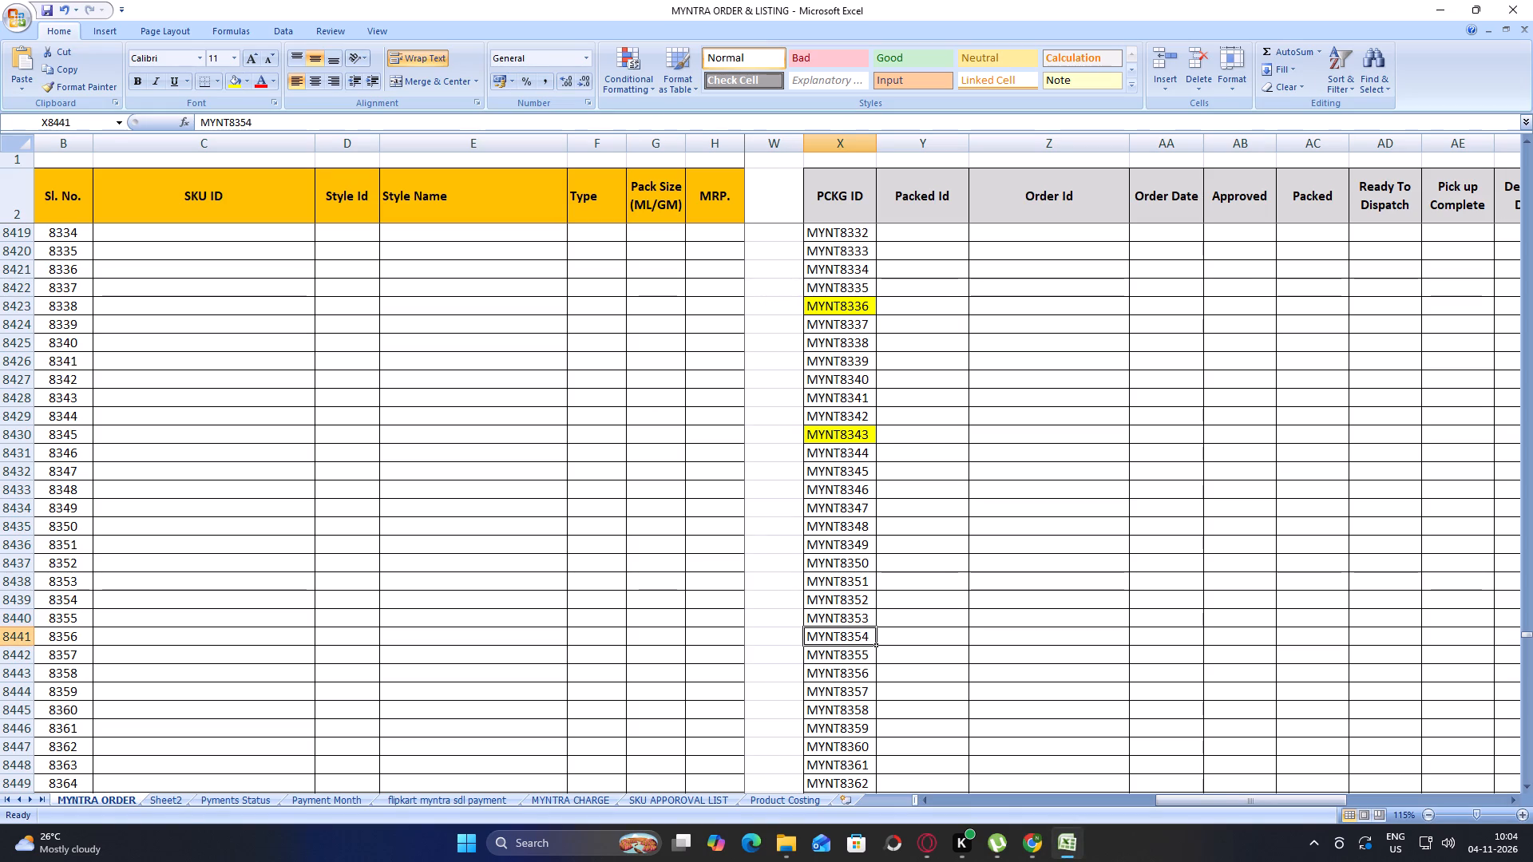
pyautogui.hotkey('ctrl', 'c')
pyautogui.hotkey('alt', 'Tab')
pyautogui.click(771, 461)
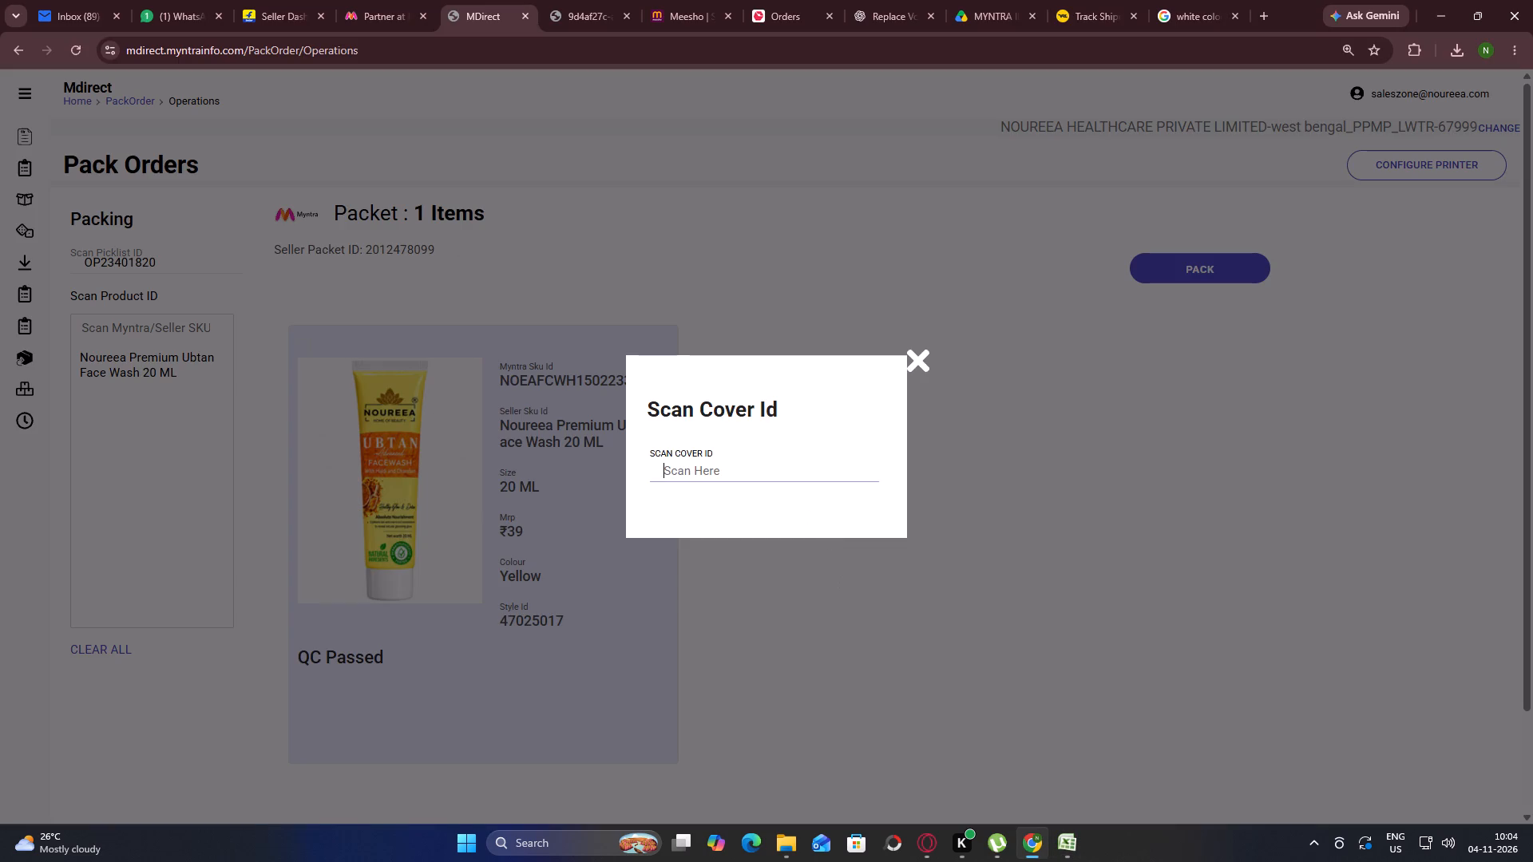
pyautogui.hotkey('ctrl', 'v')
pyautogui.press('Return')
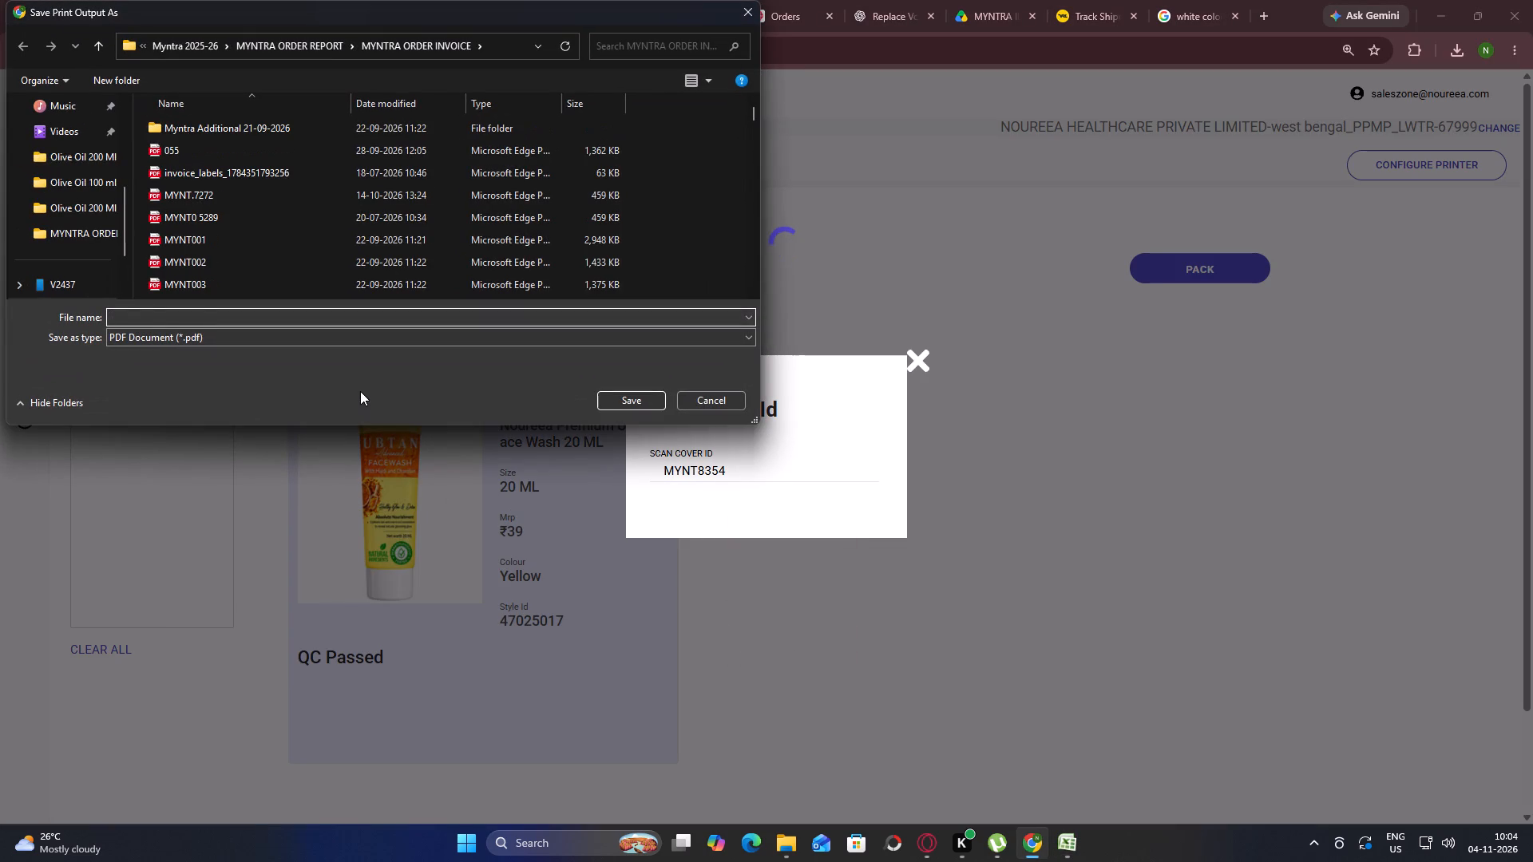
pyautogui.hotkey('ctrl', 'v')
pyautogui.press('Return')
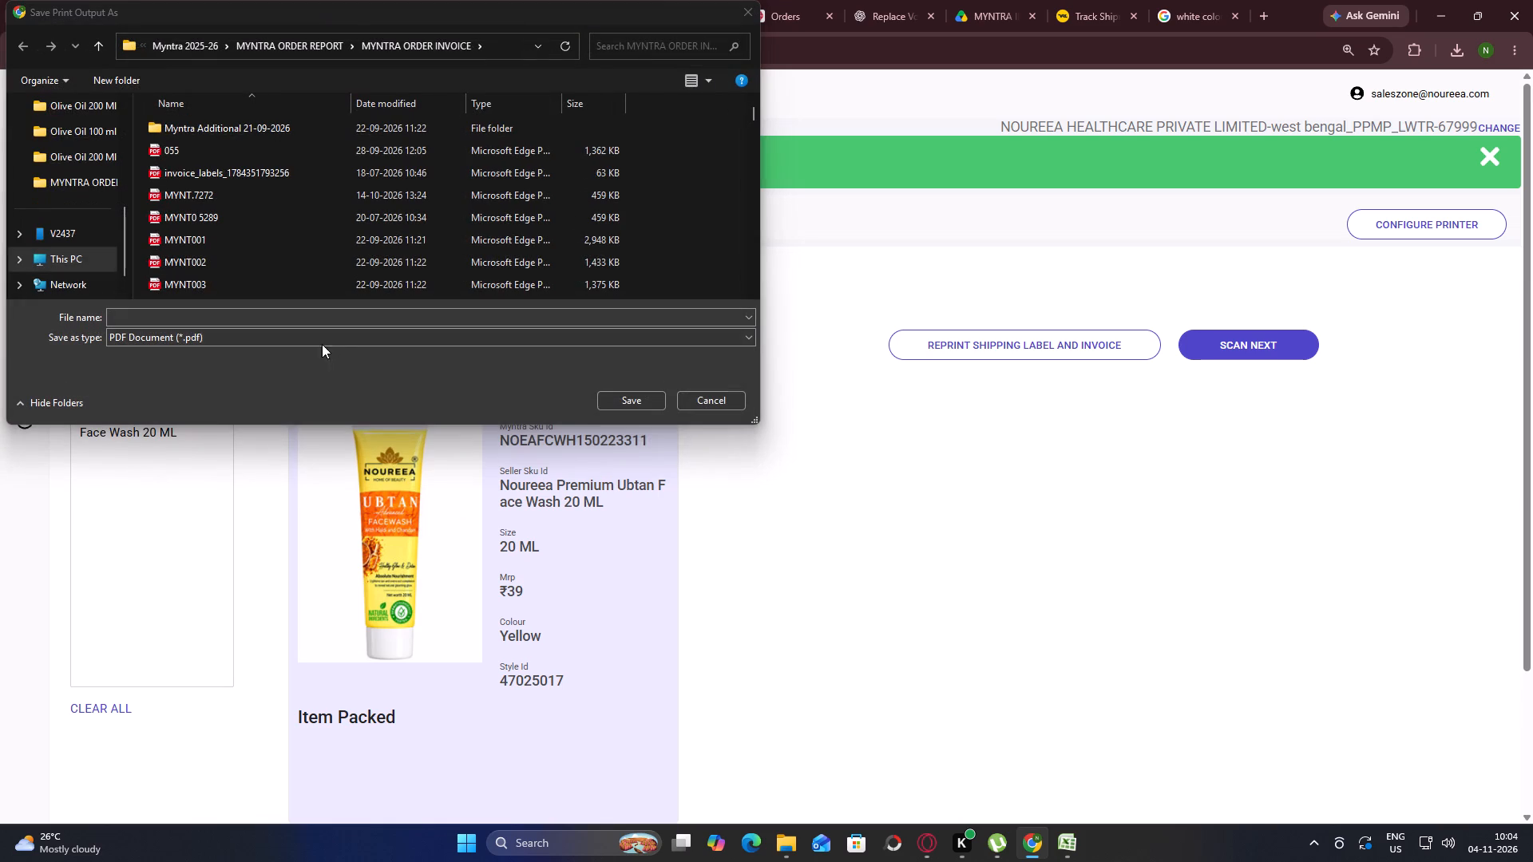
pyautogui.click(314, 318)
pyautogui.hotkey('ctrl', 'v')
pyautogui.press('Left')
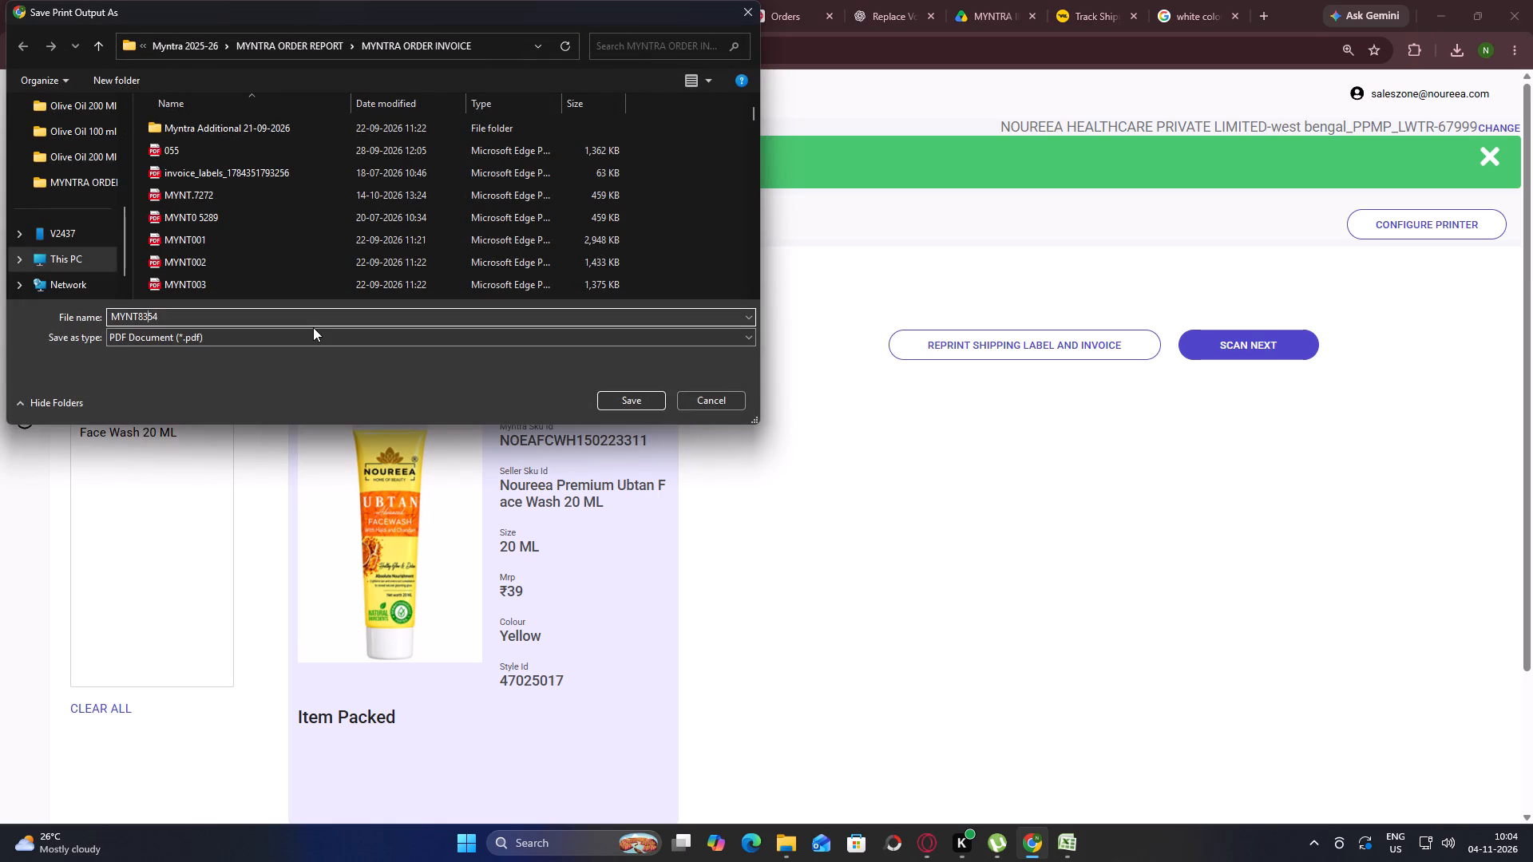
pyautogui.press('Left')
pyautogui.press('Left')
pyautogui.press('Left')
pyautogui.press('0')
pyautogui.press('Return')
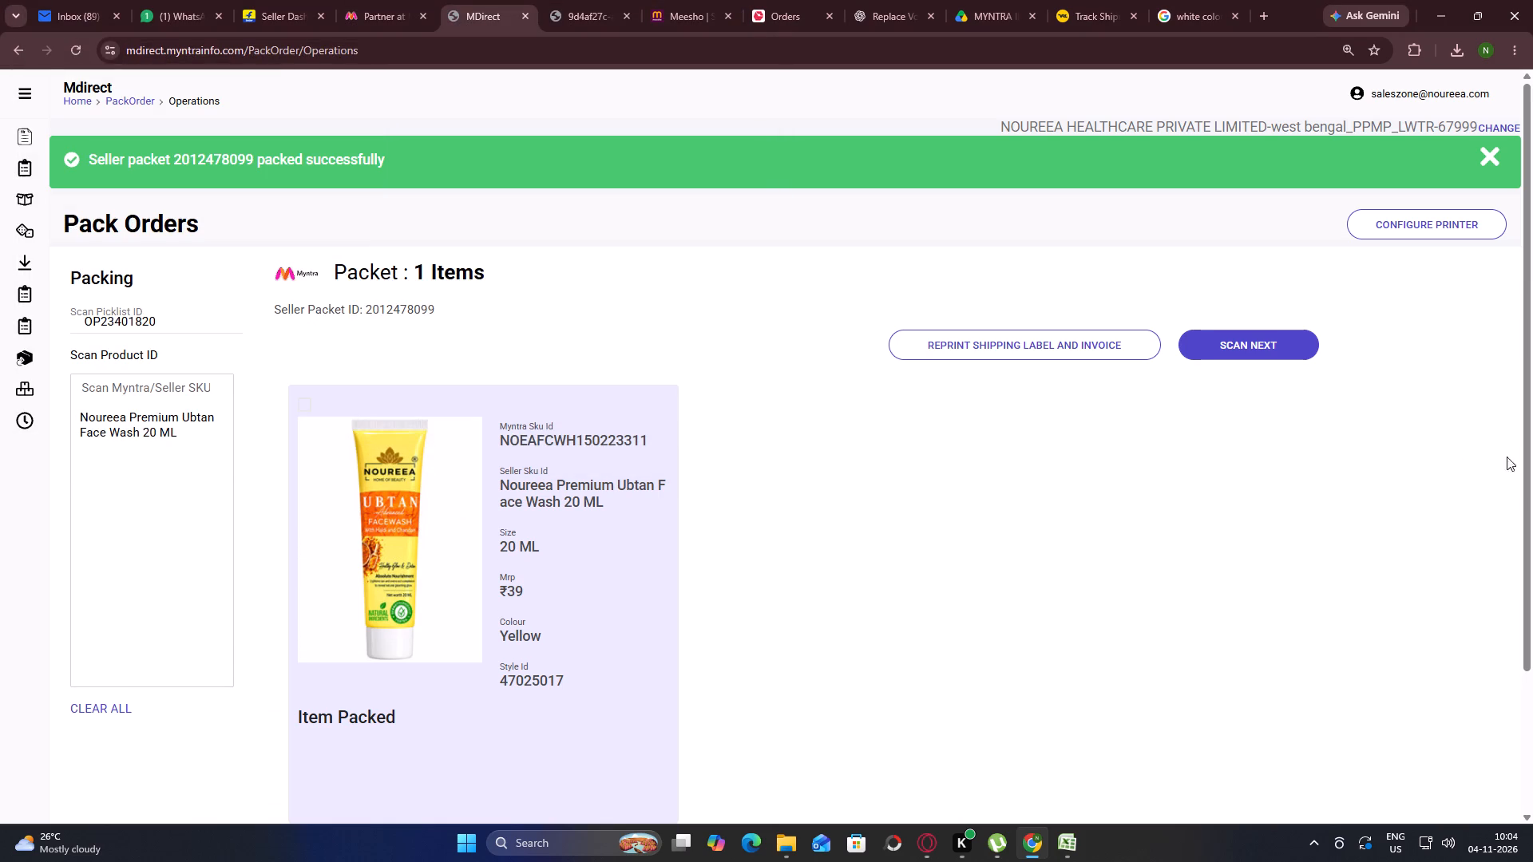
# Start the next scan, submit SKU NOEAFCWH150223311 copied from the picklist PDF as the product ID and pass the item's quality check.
pyautogui.click(1221, 354)
pyautogui.click(604, 13)
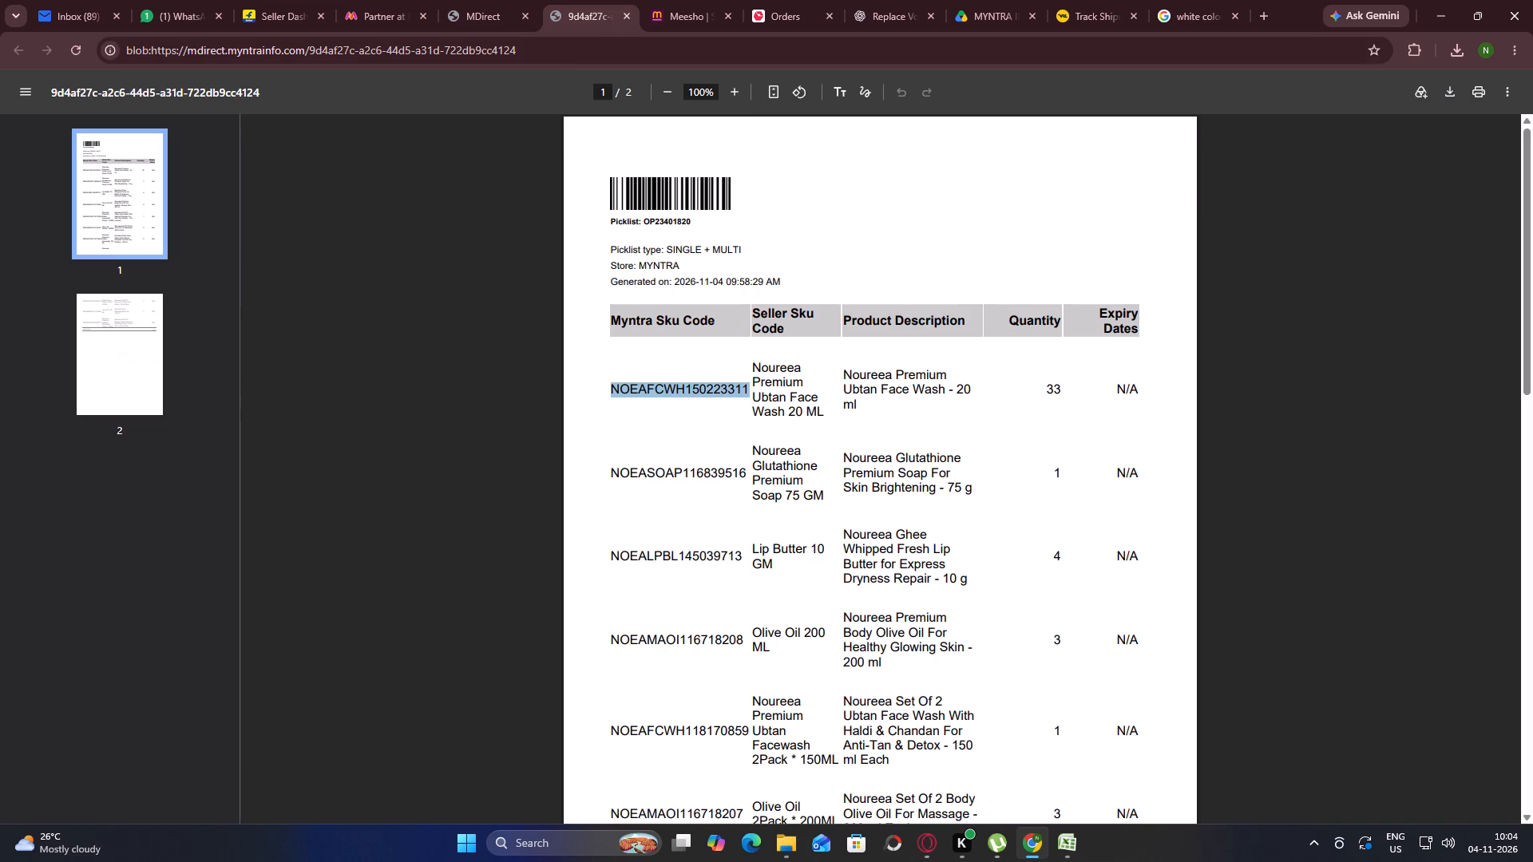
pyautogui.hotkey('ctrl', 'c')
pyautogui.click(494, 18)
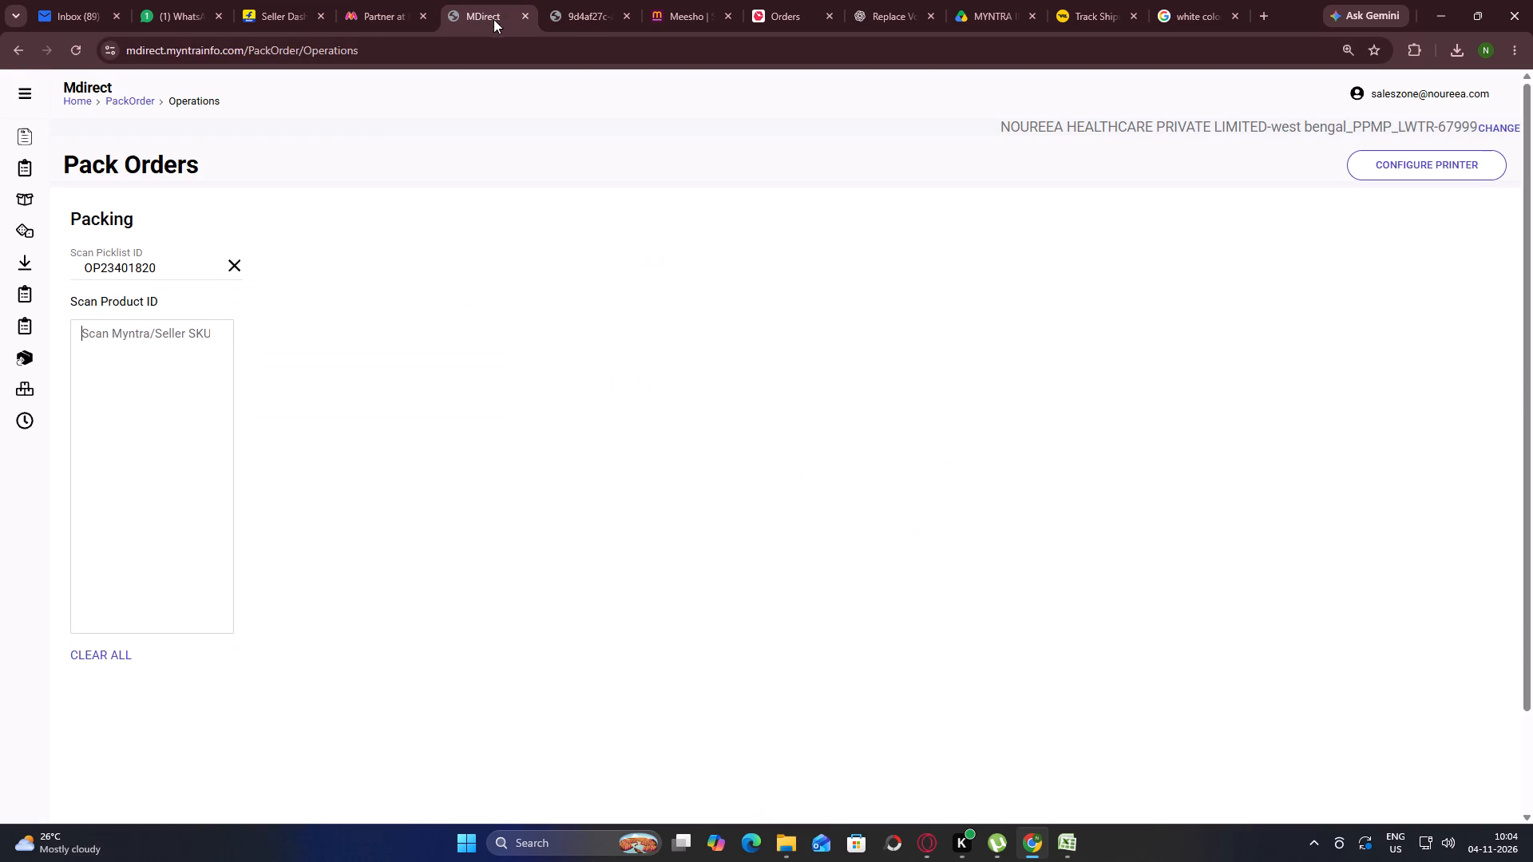
pyautogui.click(160, 326)
pyautogui.hotkey('ctrl', 'v')
pyautogui.press('Return')
pyautogui.click(621, 678)
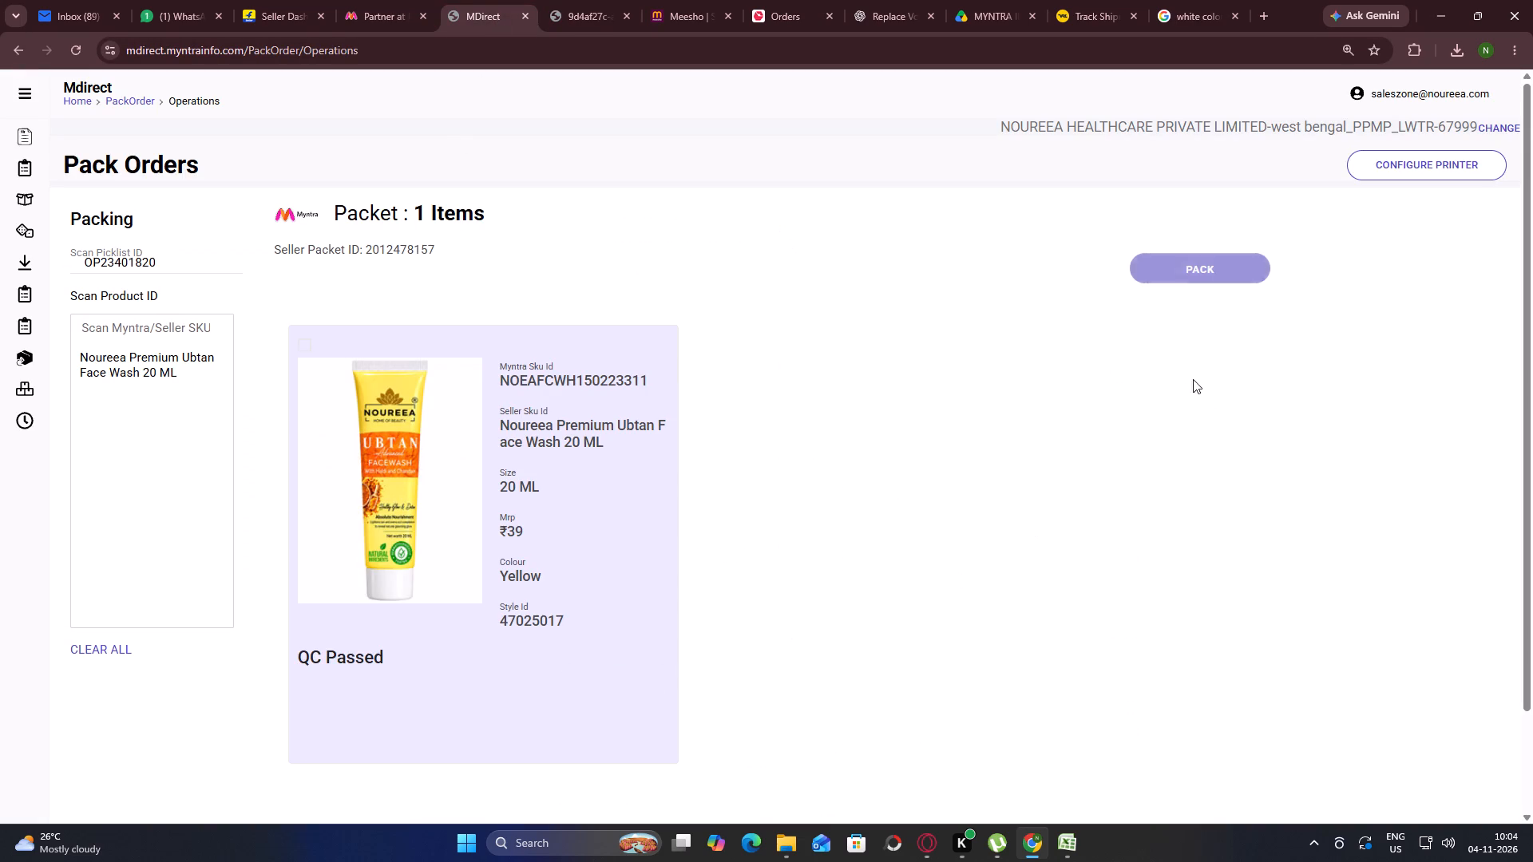
pyautogui.click(1188, 262)
pyautogui.hotkey('alt', 'Tab')
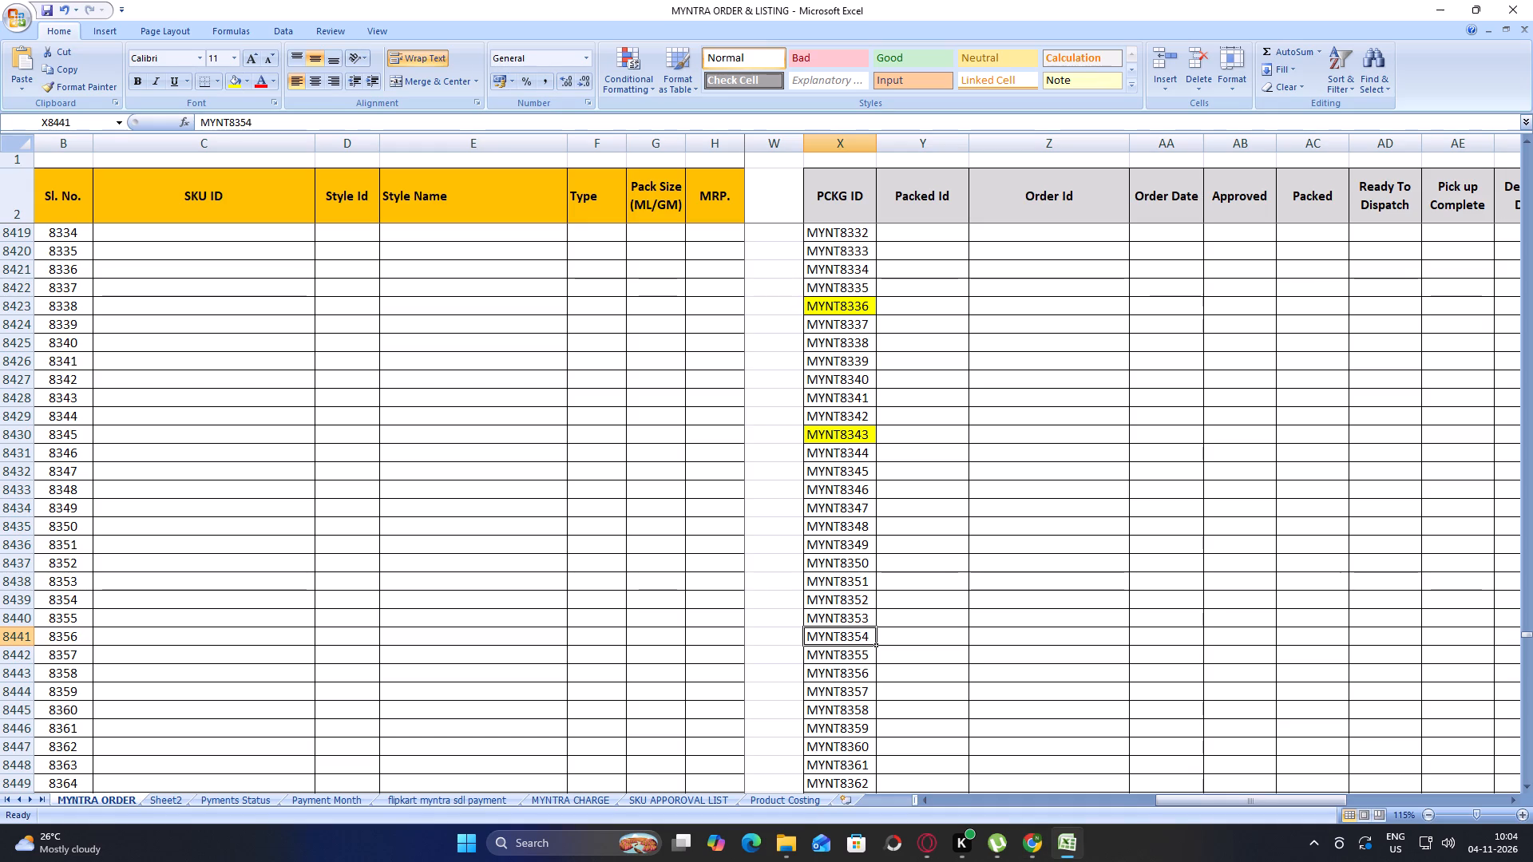
pyautogui.click(829, 653)
pyautogui.hotkey('ctrl', 'c')
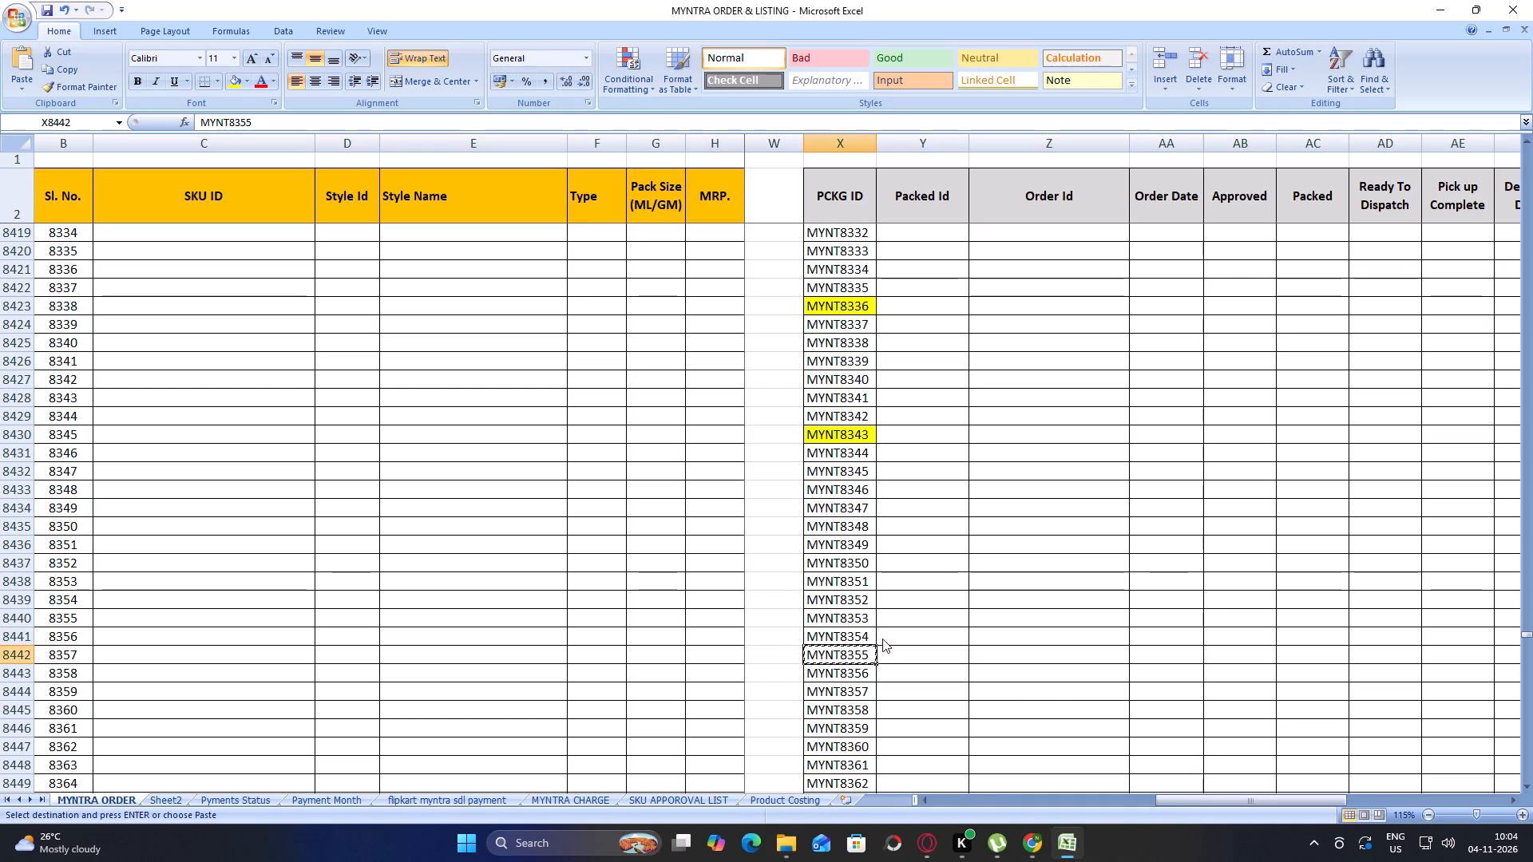
pyautogui.hotkey('alt', 'Tab')
pyautogui.click(798, 480)
pyautogui.hotkey('ctrl', 'v')
pyautogui.press('Return')
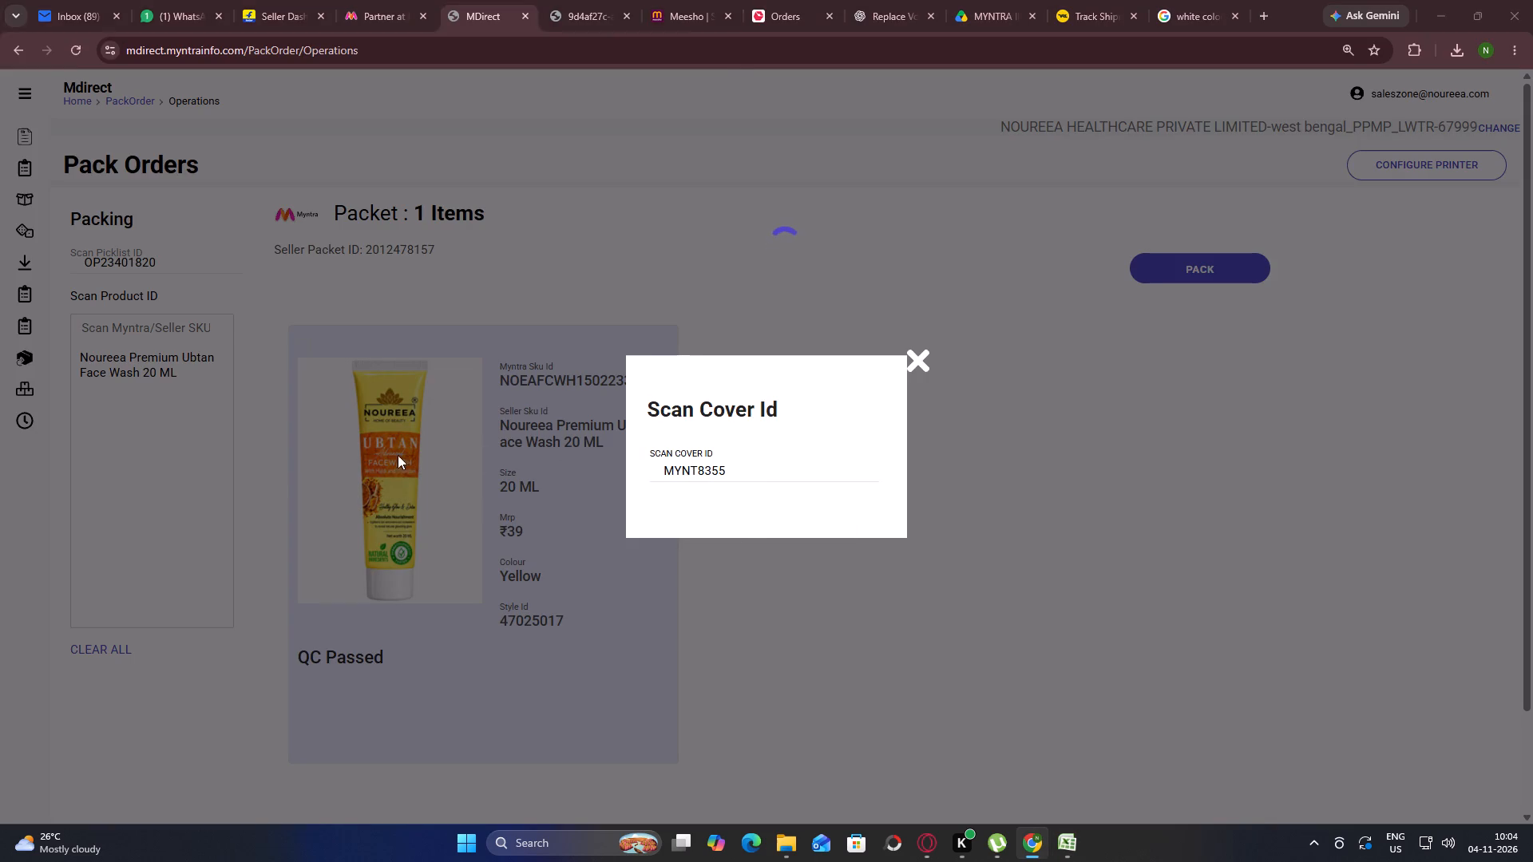
pyautogui.click(172, 312)
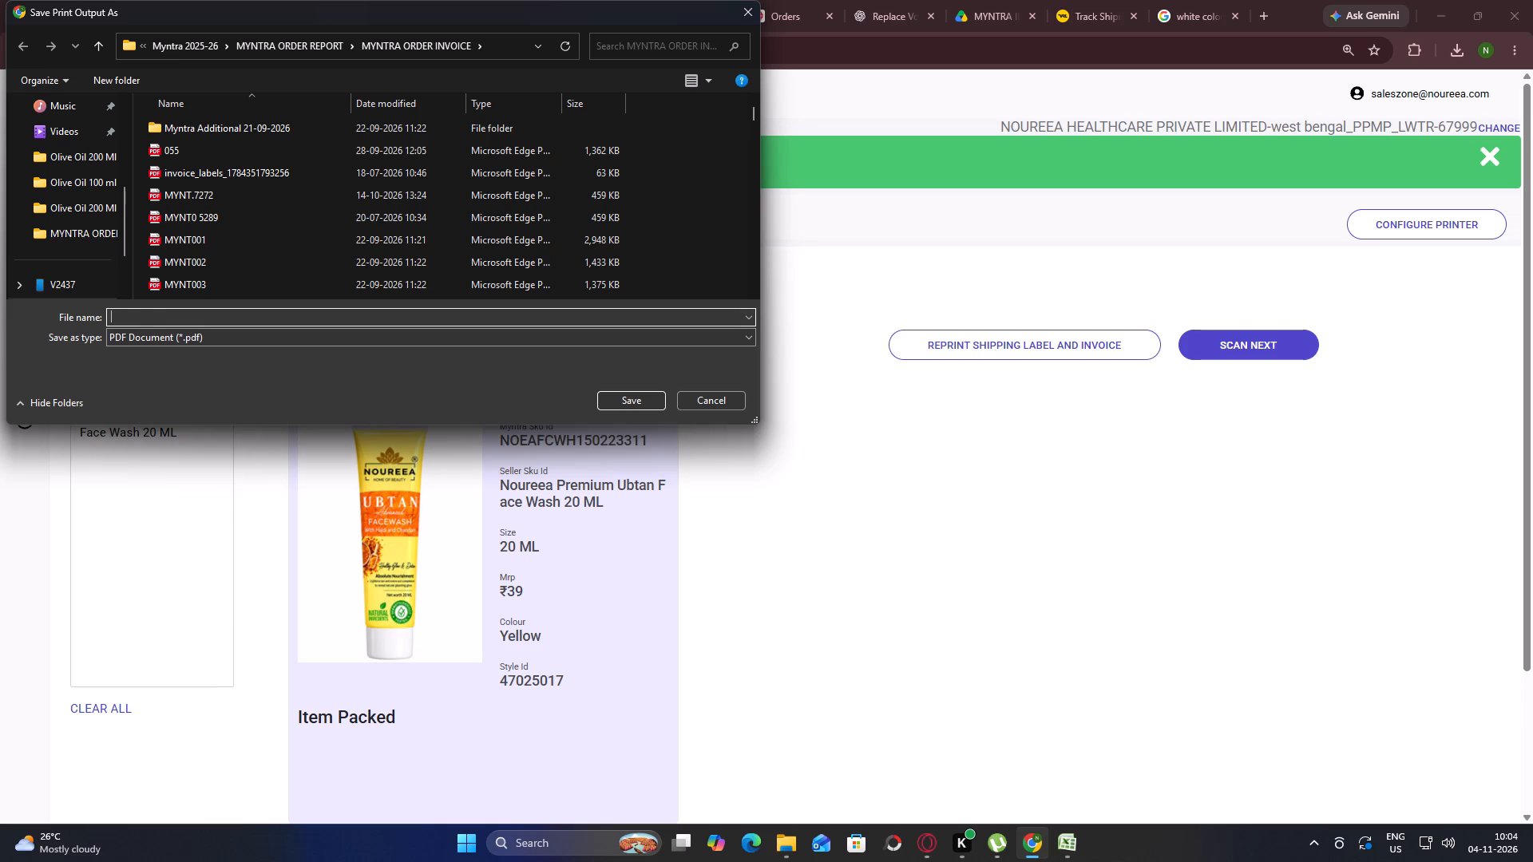
pyautogui.hotkey('ctrl', 'v')
pyautogui.press('Return')
pyautogui.click(172, 312)
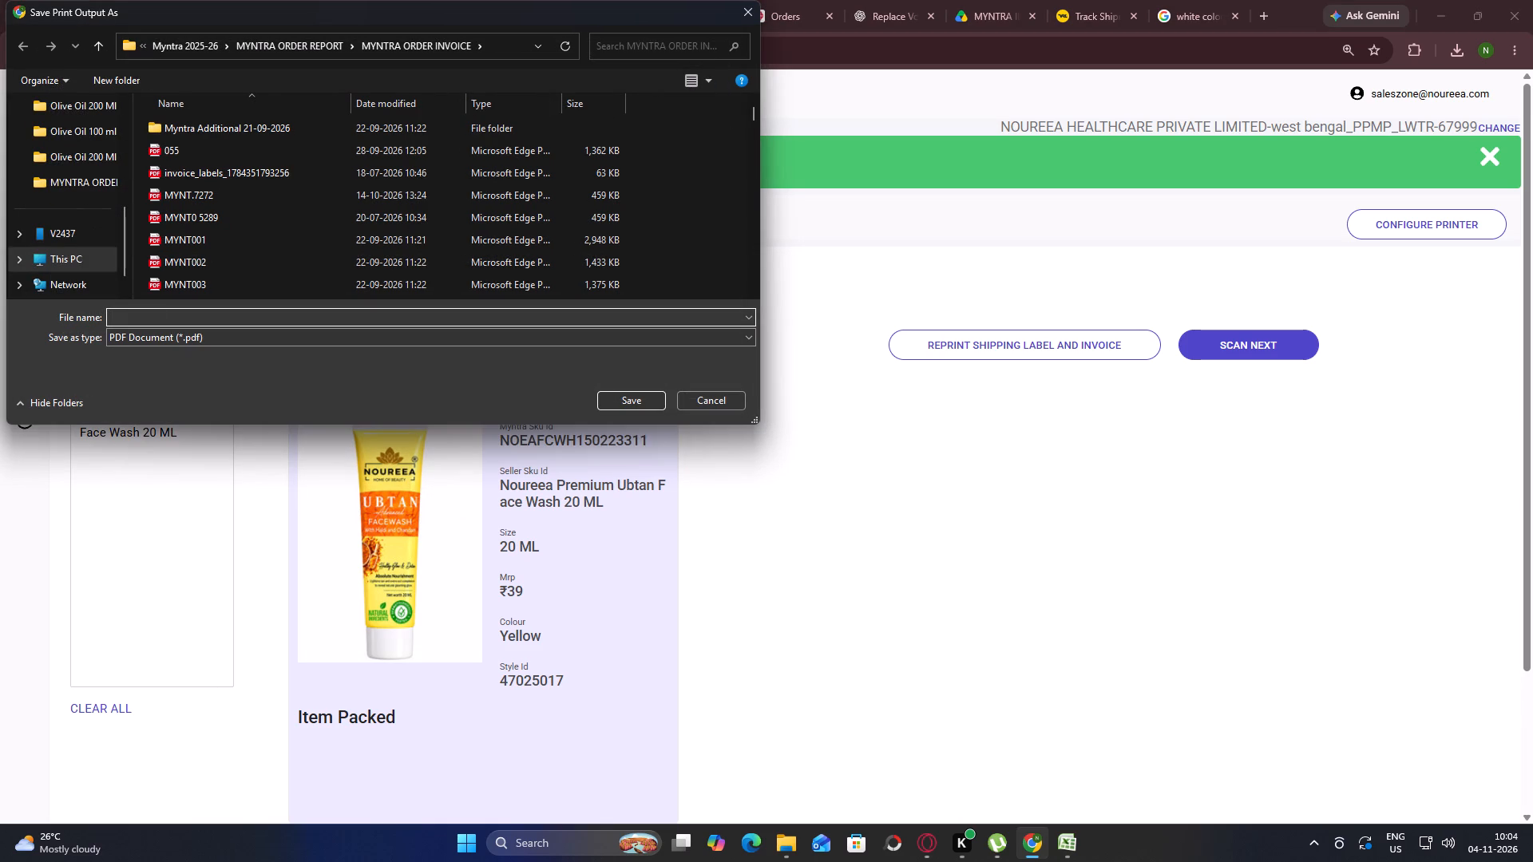
pyautogui.hotkey('ctrl', 'v')
pyautogui.press('Left')
pyautogui.press('Left')
pyautogui.press('Left')
pyautogui.press('Left')
pyautogui.press('0')
pyautogui.press('Return')
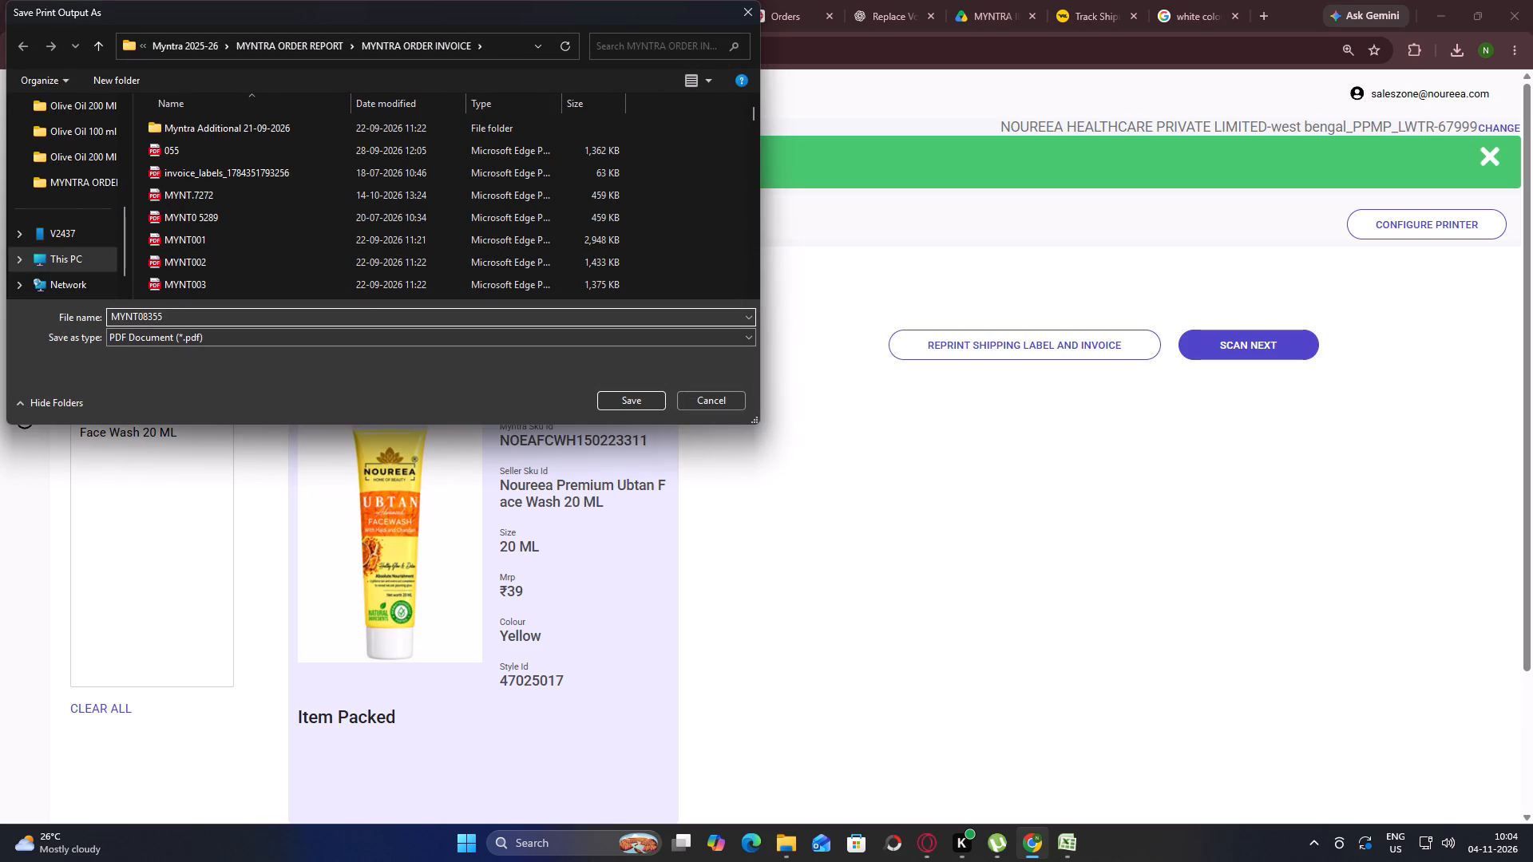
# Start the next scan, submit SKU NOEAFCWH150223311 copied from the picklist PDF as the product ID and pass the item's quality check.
pyautogui.click(1257, 346)
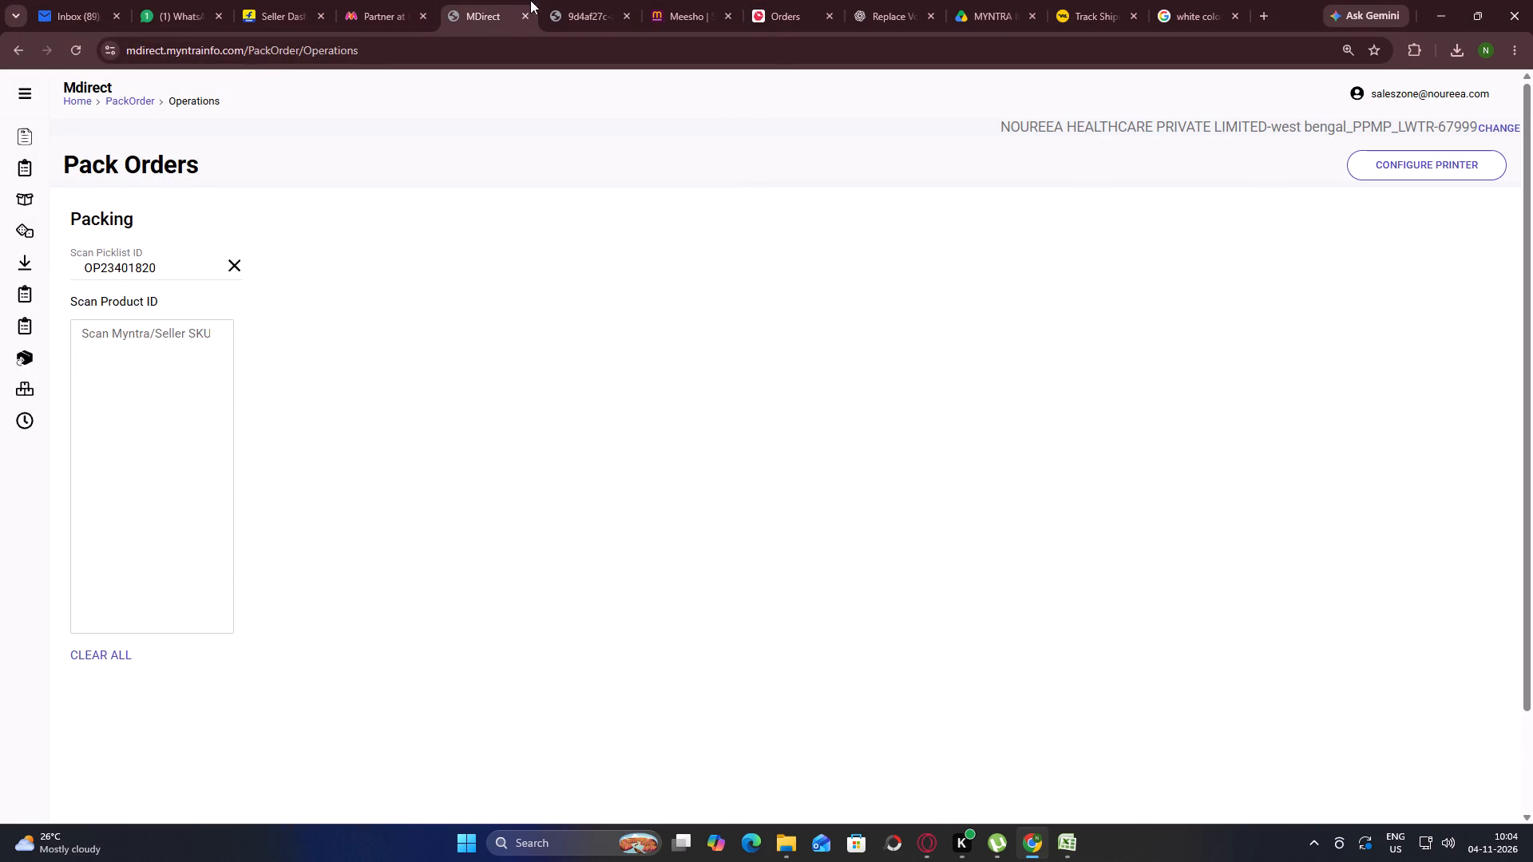
pyautogui.click(563, 0)
pyautogui.hotkey('ctrl', 'c')
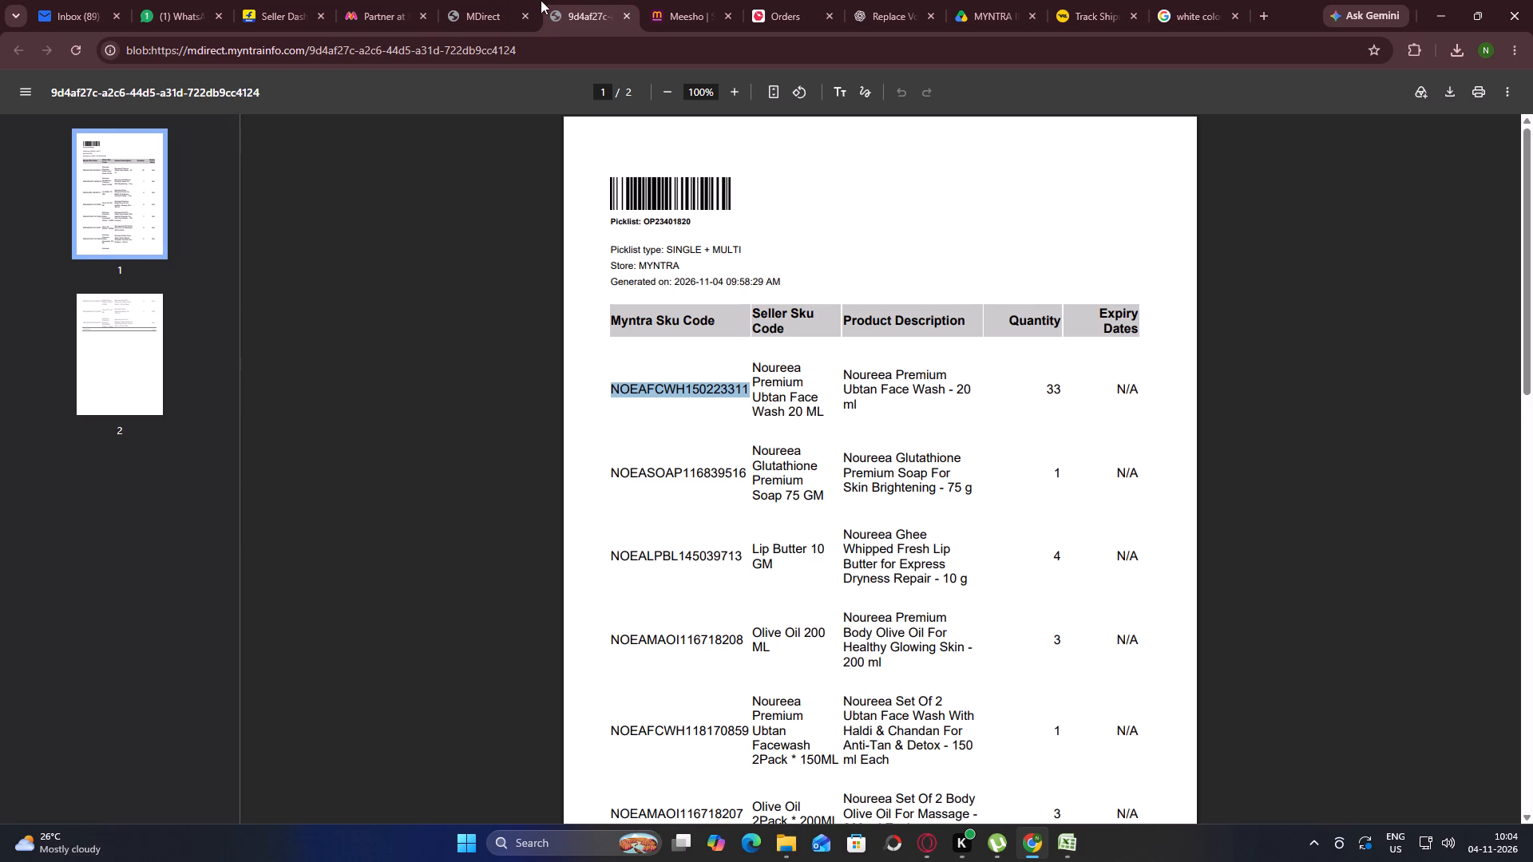
pyautogui.click(485, 8)
pyautogui.hotkey('ctrl', 'v')
pyautogui.press('Return')
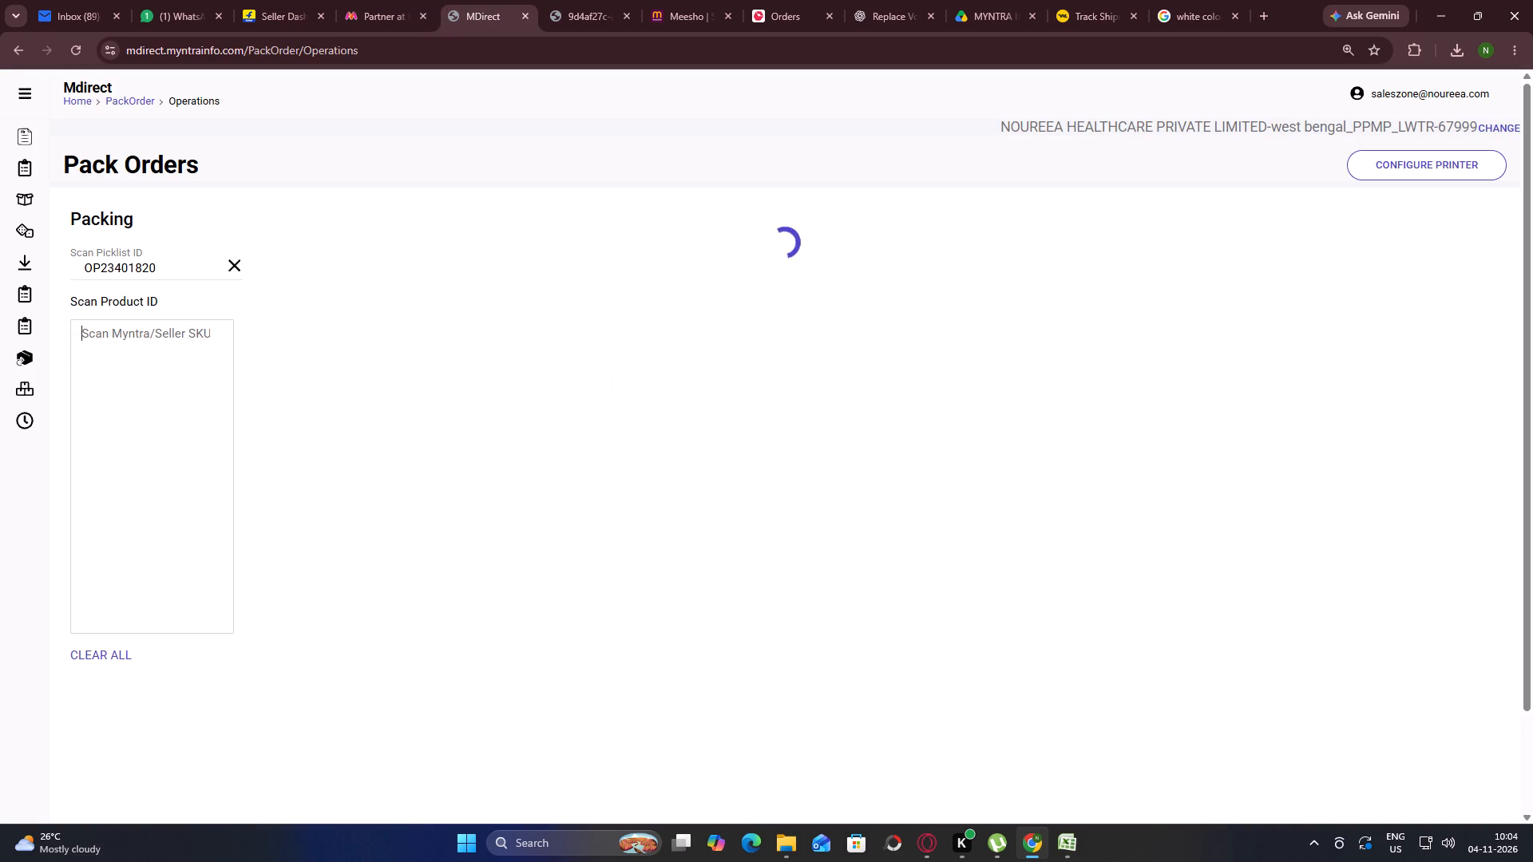
pyautogui.click(633, 674)
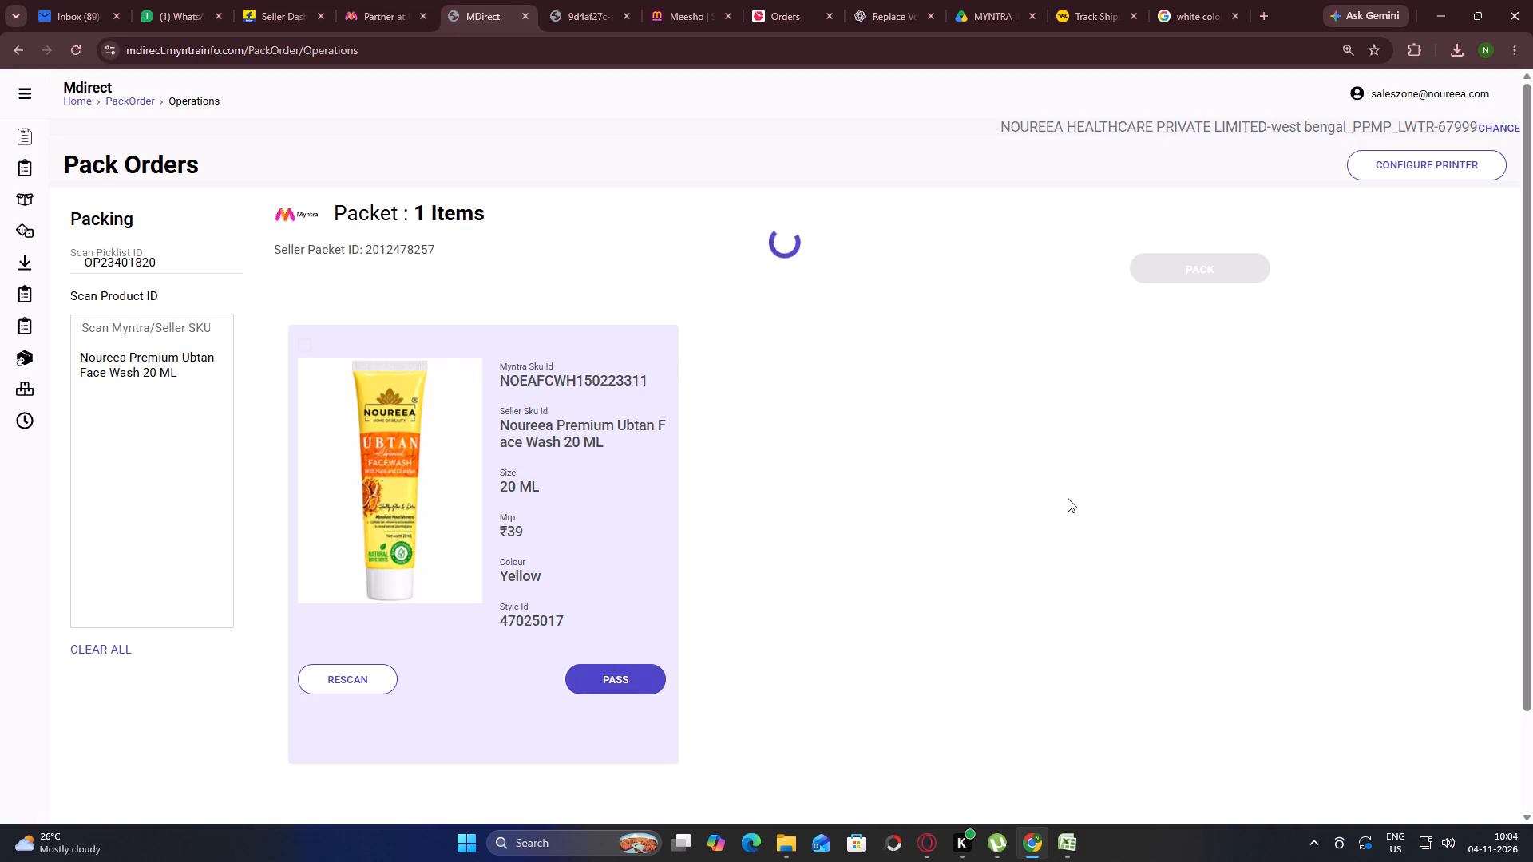
pyautogui.click(1164, 270)
pyautogui.hotkey('alt', 'Tab')
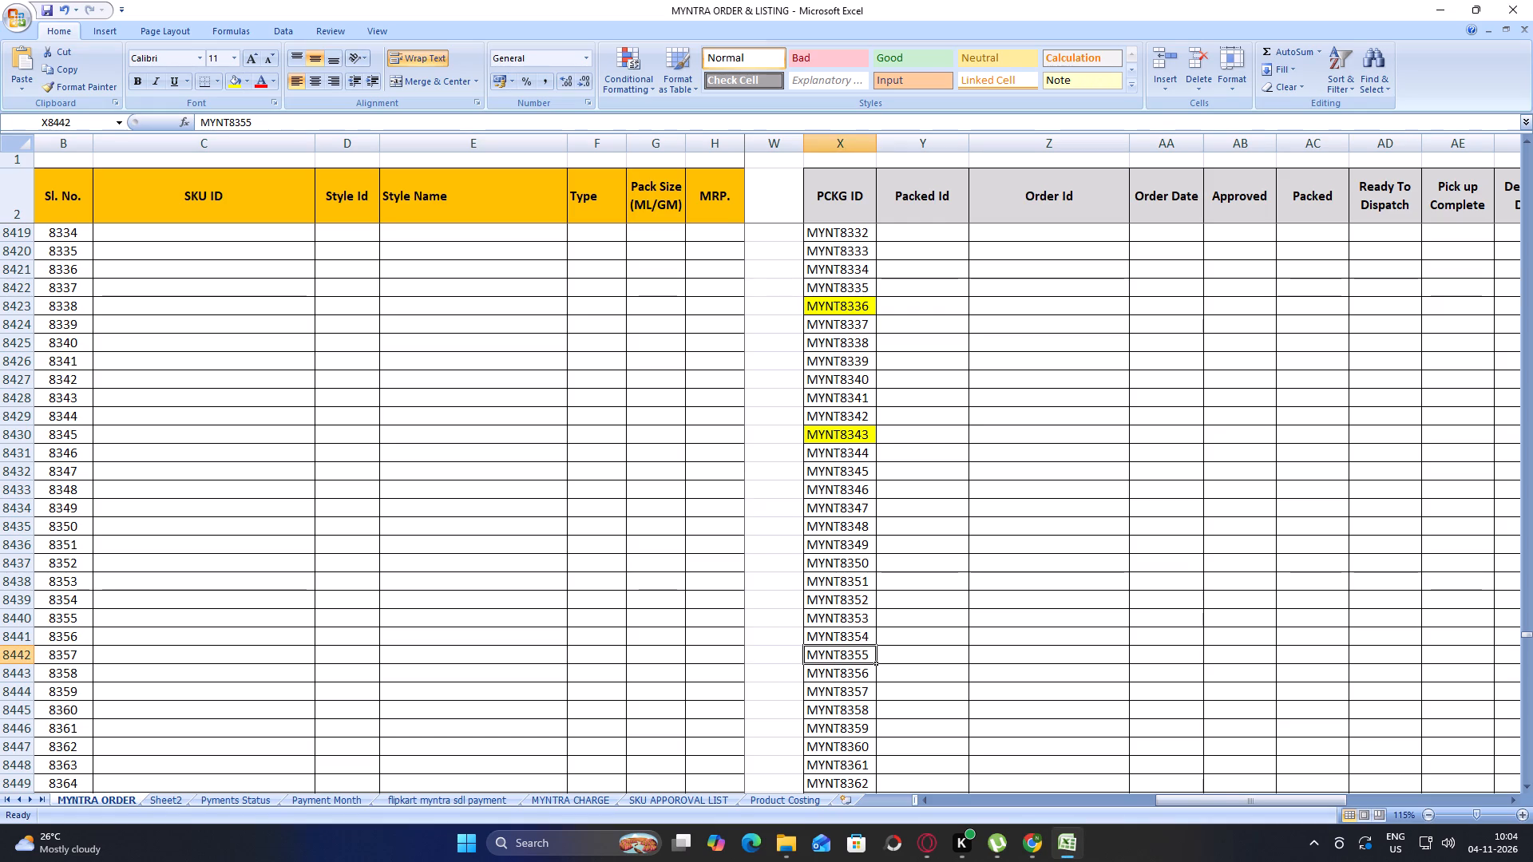
pyautogui.click(851, 675)
pyautogui.hotkey('ctrl', 'c')
pyautogui.hotkey('alt', 'Tab')
pyautogui.click(774, 456)
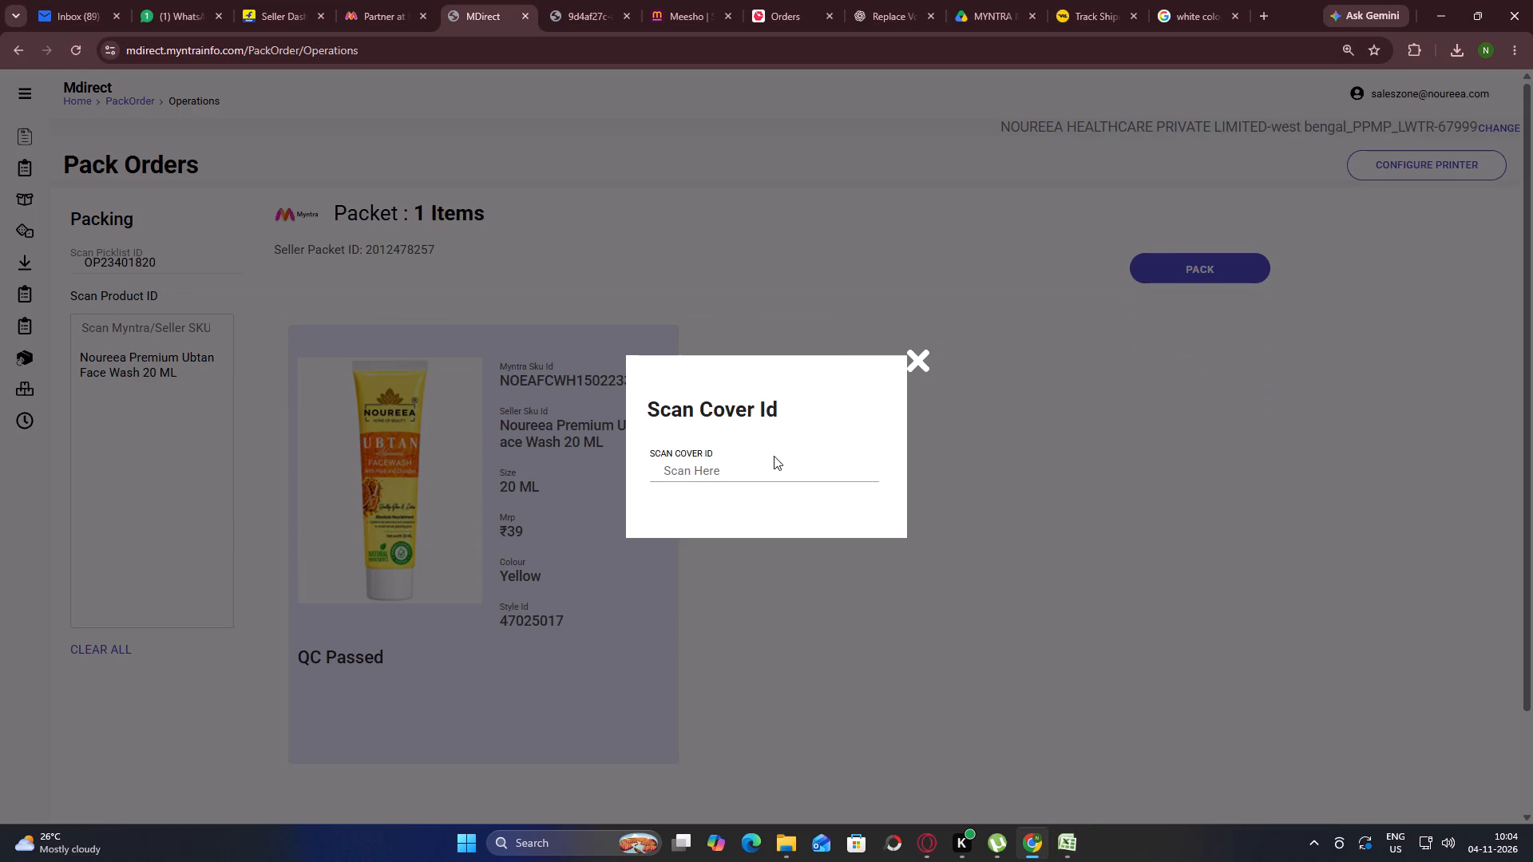
pyautogui.hotkey('ctrl', 'v')
pyautogui.press('Return')
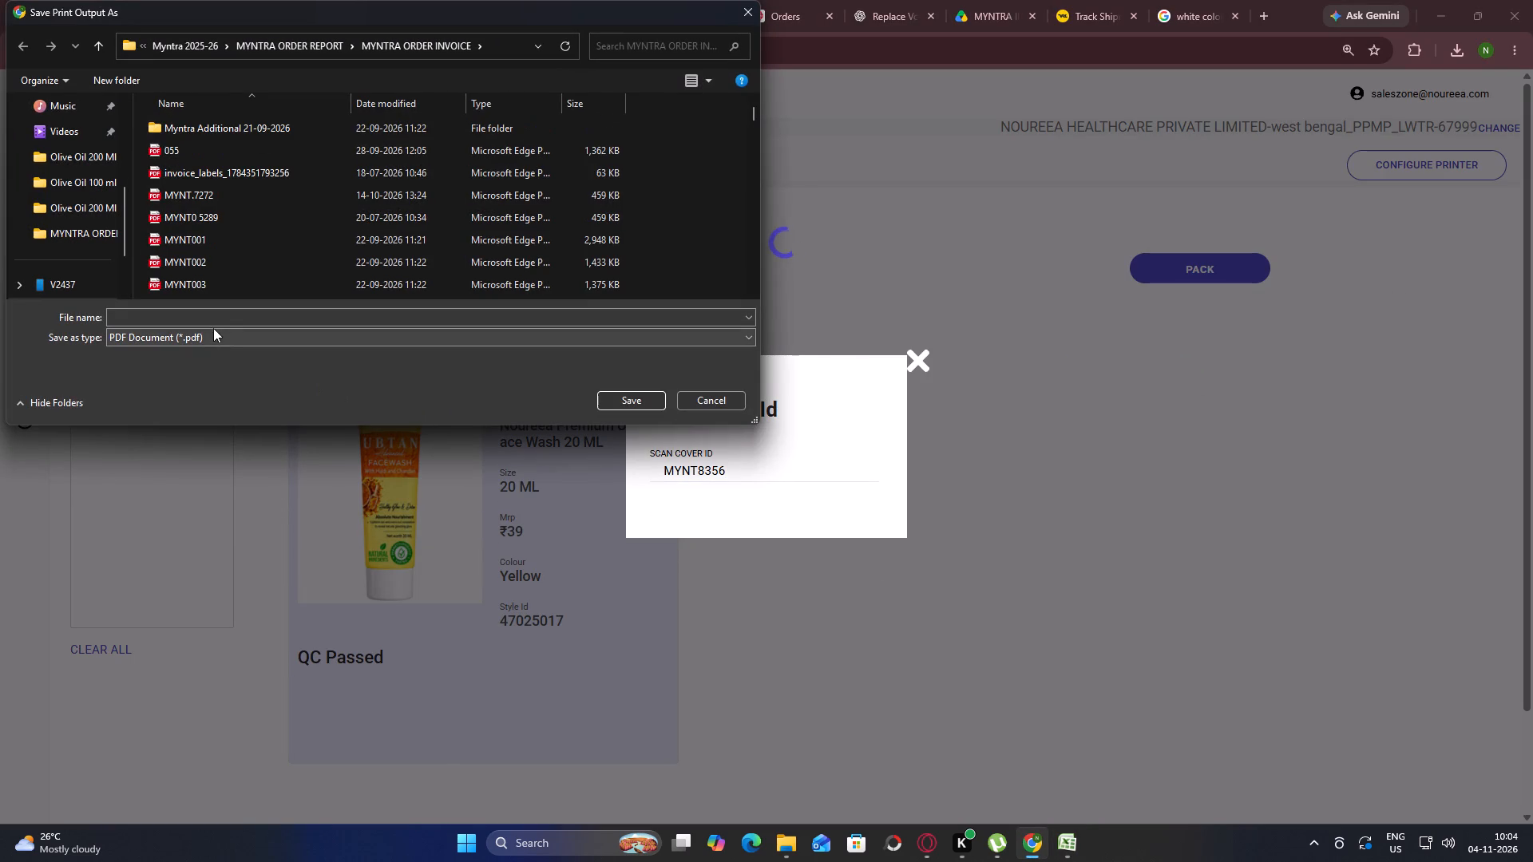
pyautogui.click(214, 320)
pyautogui.hotkey('ctrl', 'v')
pyautogui.press('Return')
pyautogui.click(214, 320)
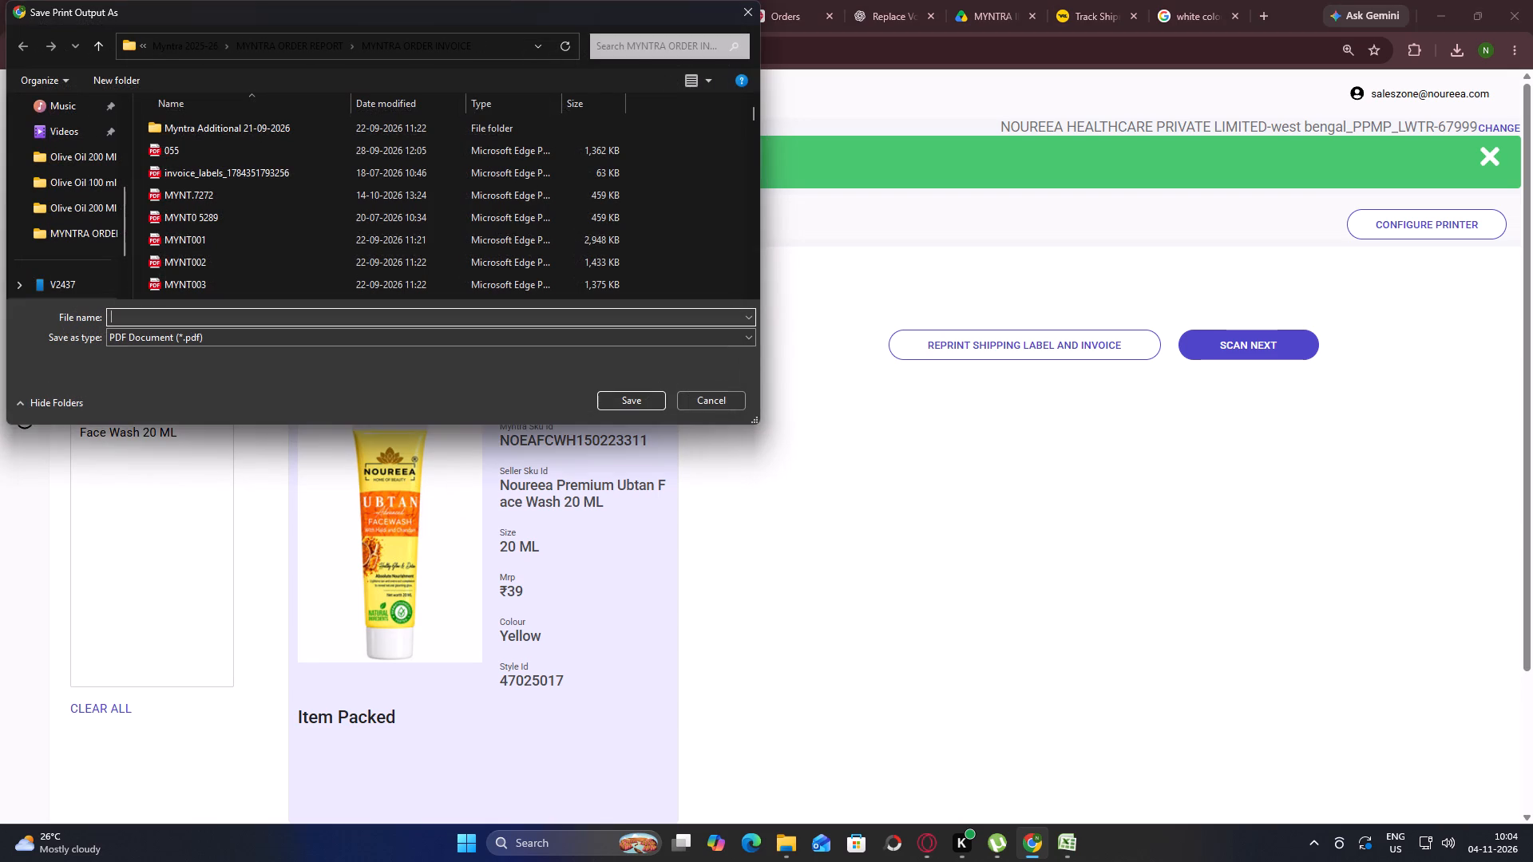
pyautogui.hotkey('ctrl', 'v')
pyautogui.press('Left')
pyautogui.press('Left')
pyautogui.press('Left')
pyautogui.press('Left')
pyautogui.press('0')
pyautogui.press('Return')
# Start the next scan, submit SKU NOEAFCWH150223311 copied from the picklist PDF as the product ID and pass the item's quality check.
pyautogui.click(1271, 351)
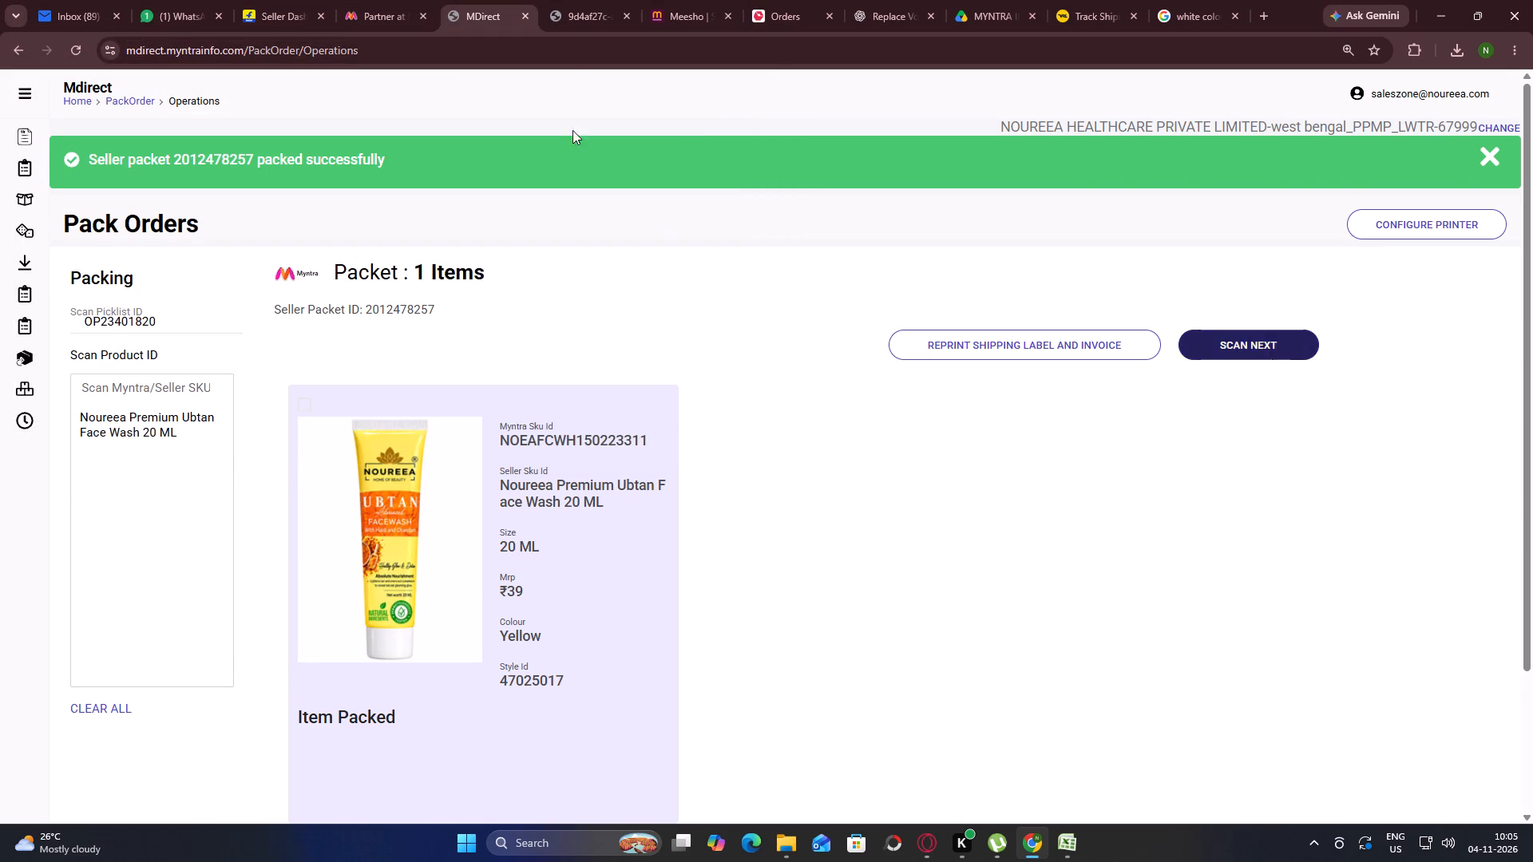
pyautogui.click(587, 0)
pyautogui.hotkey('ctrl', 'c')
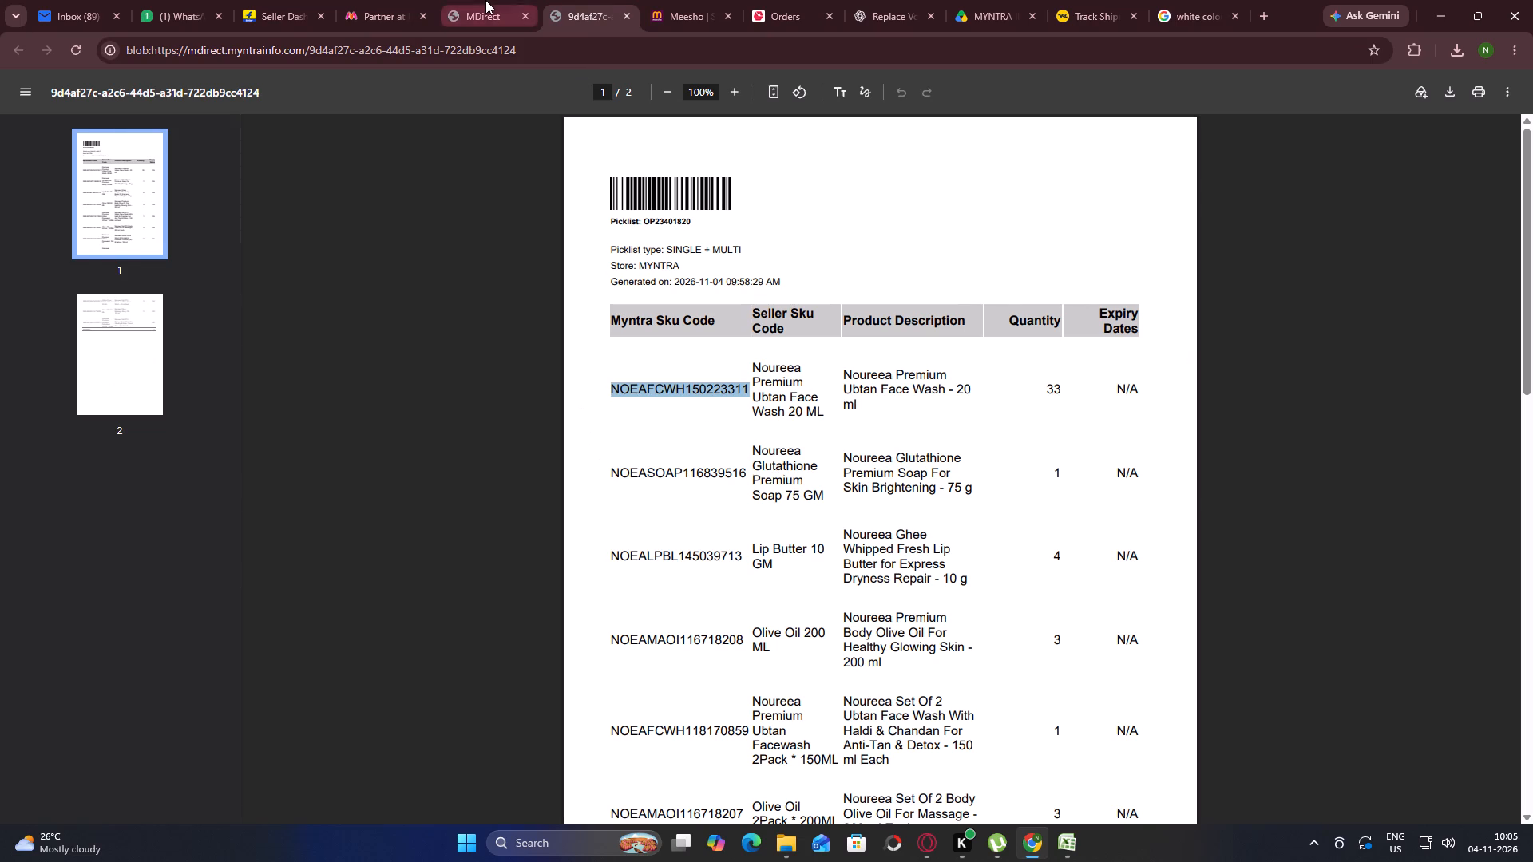
pyautogui.click(485, 0)
pyautogui.hotkey('ctrl', 'v')
pyautogui.press('Return')
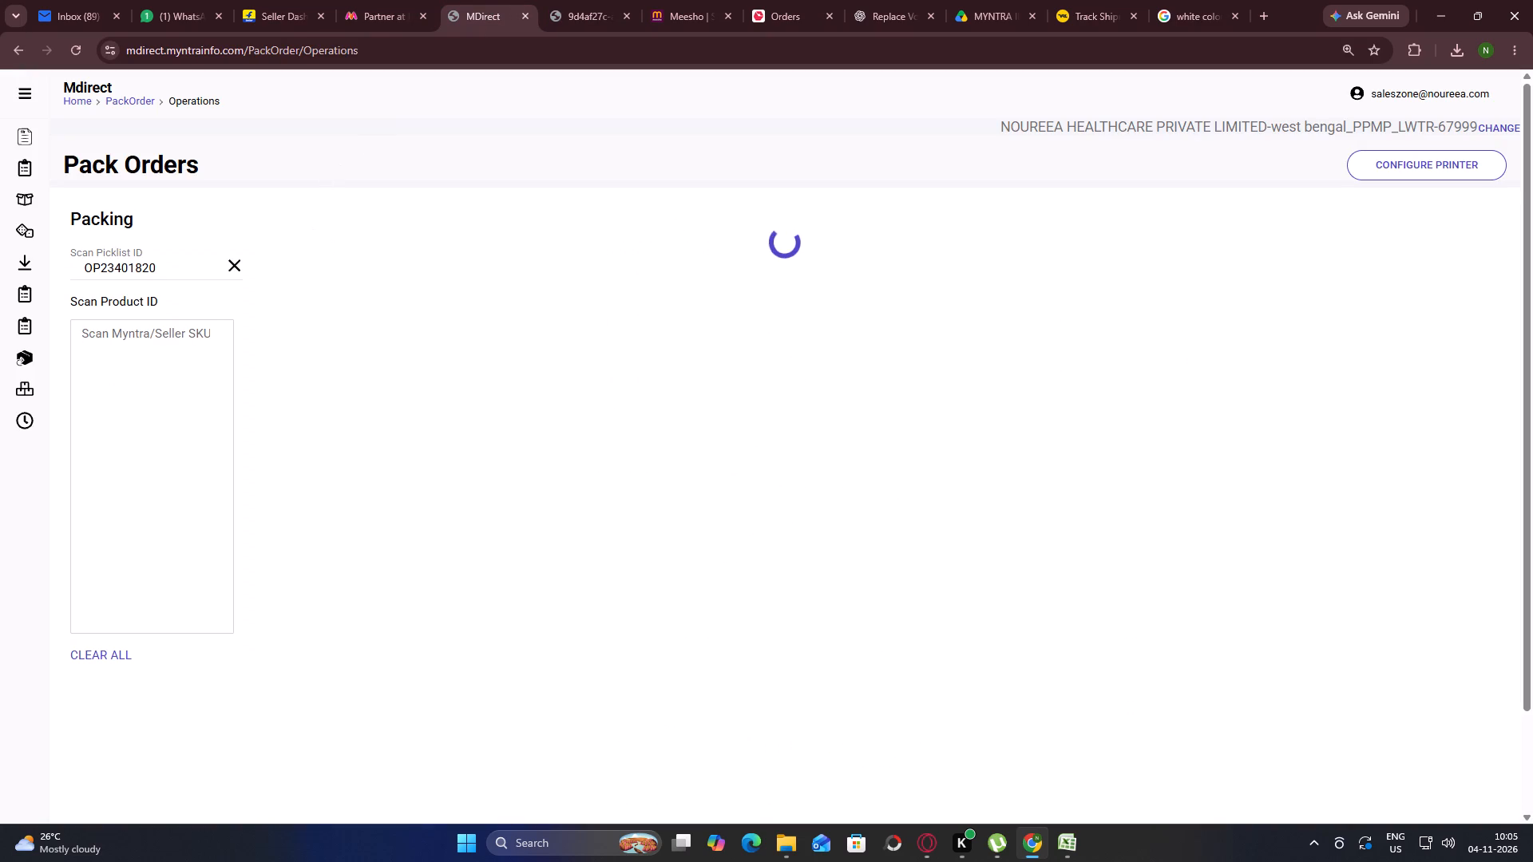
pyautogui.click(622, 686)
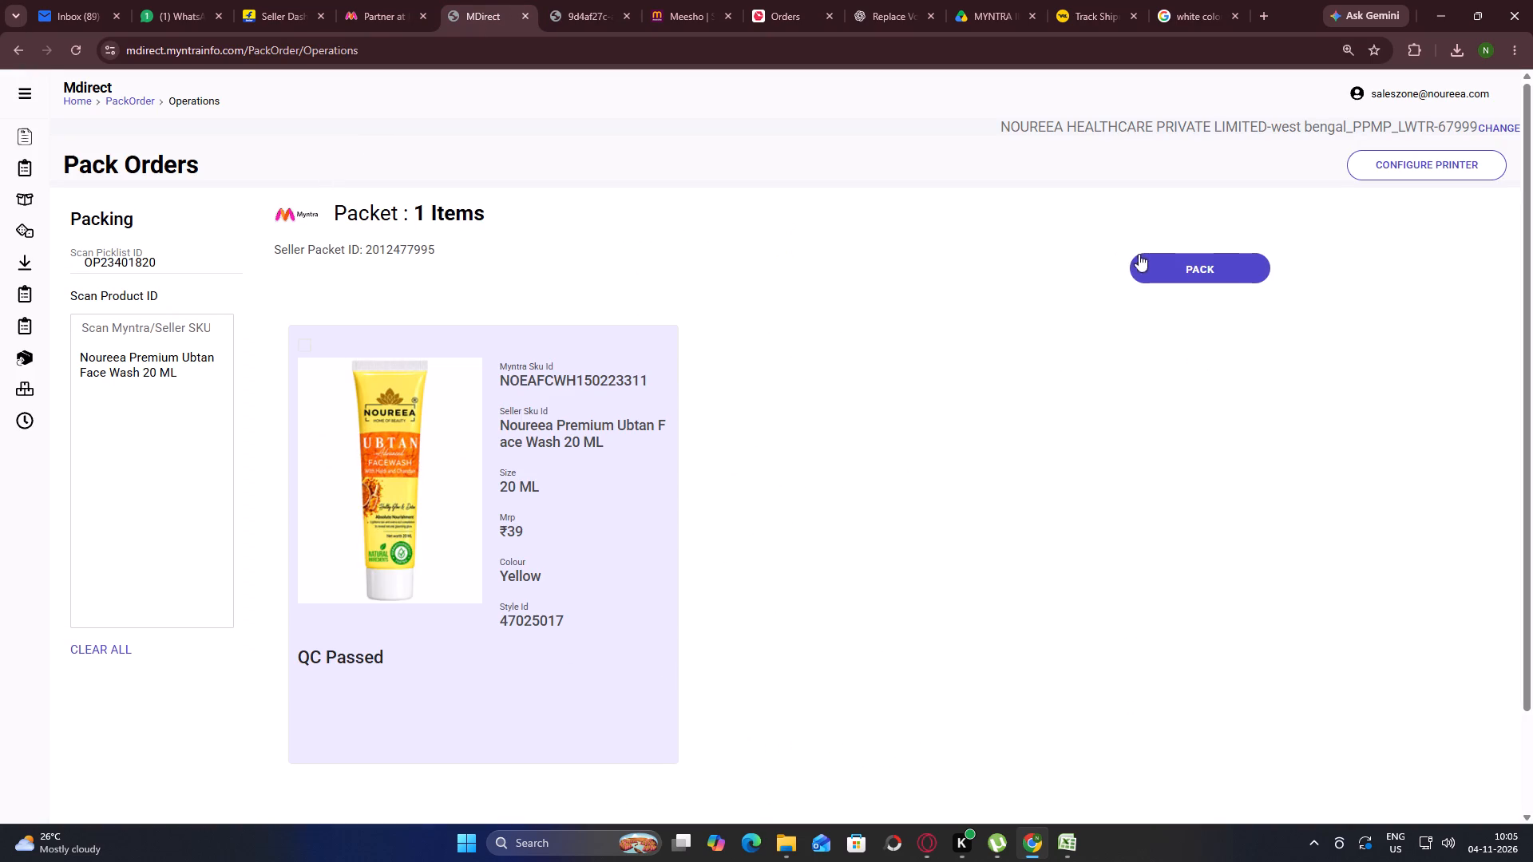
pyautogui.click(1155, 265)
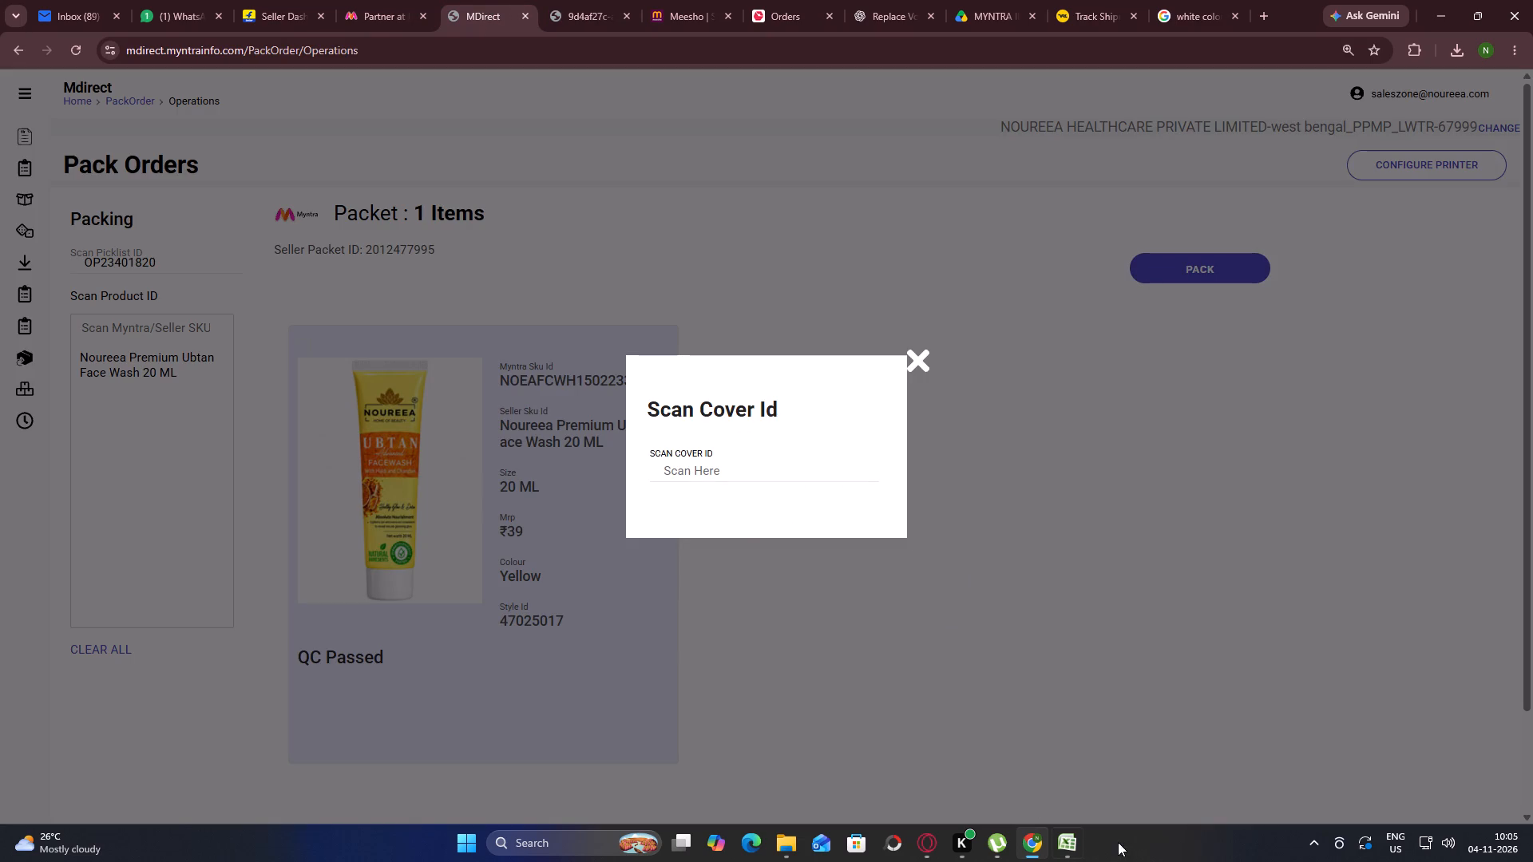
pyautogui.hotkey('alt', 'Tab')
pyautogui.click(846, 691)
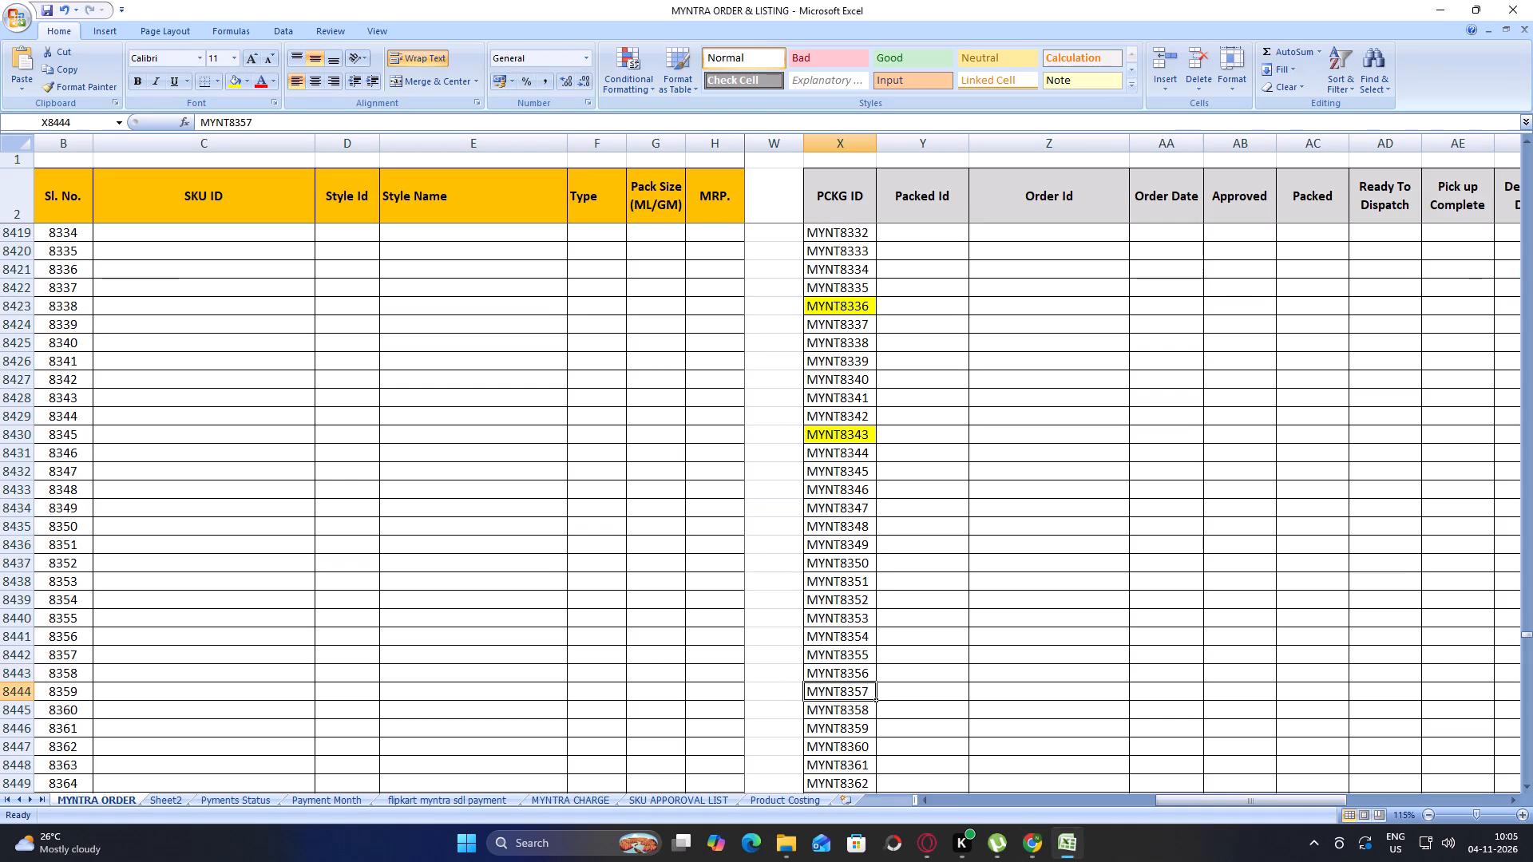
pyautogui.hotkey('ctrl', 'c')
pyautogui.hotkey('alt', 'Tab')
pyautogui.click(789, 464)
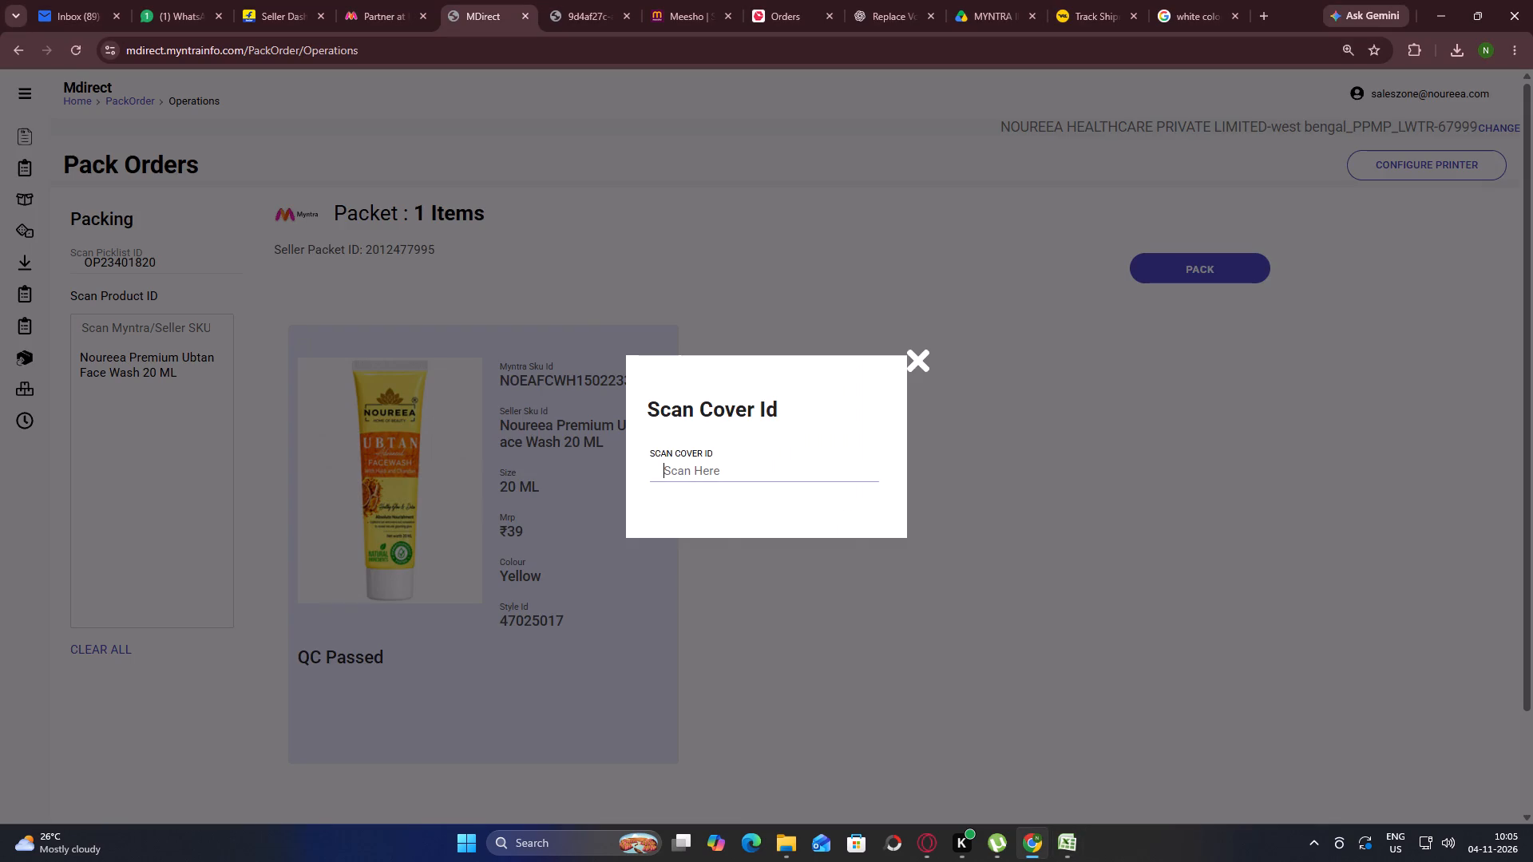
pyautogui.hotkey('ctrl', 'v')
pyautogui.press('Return')
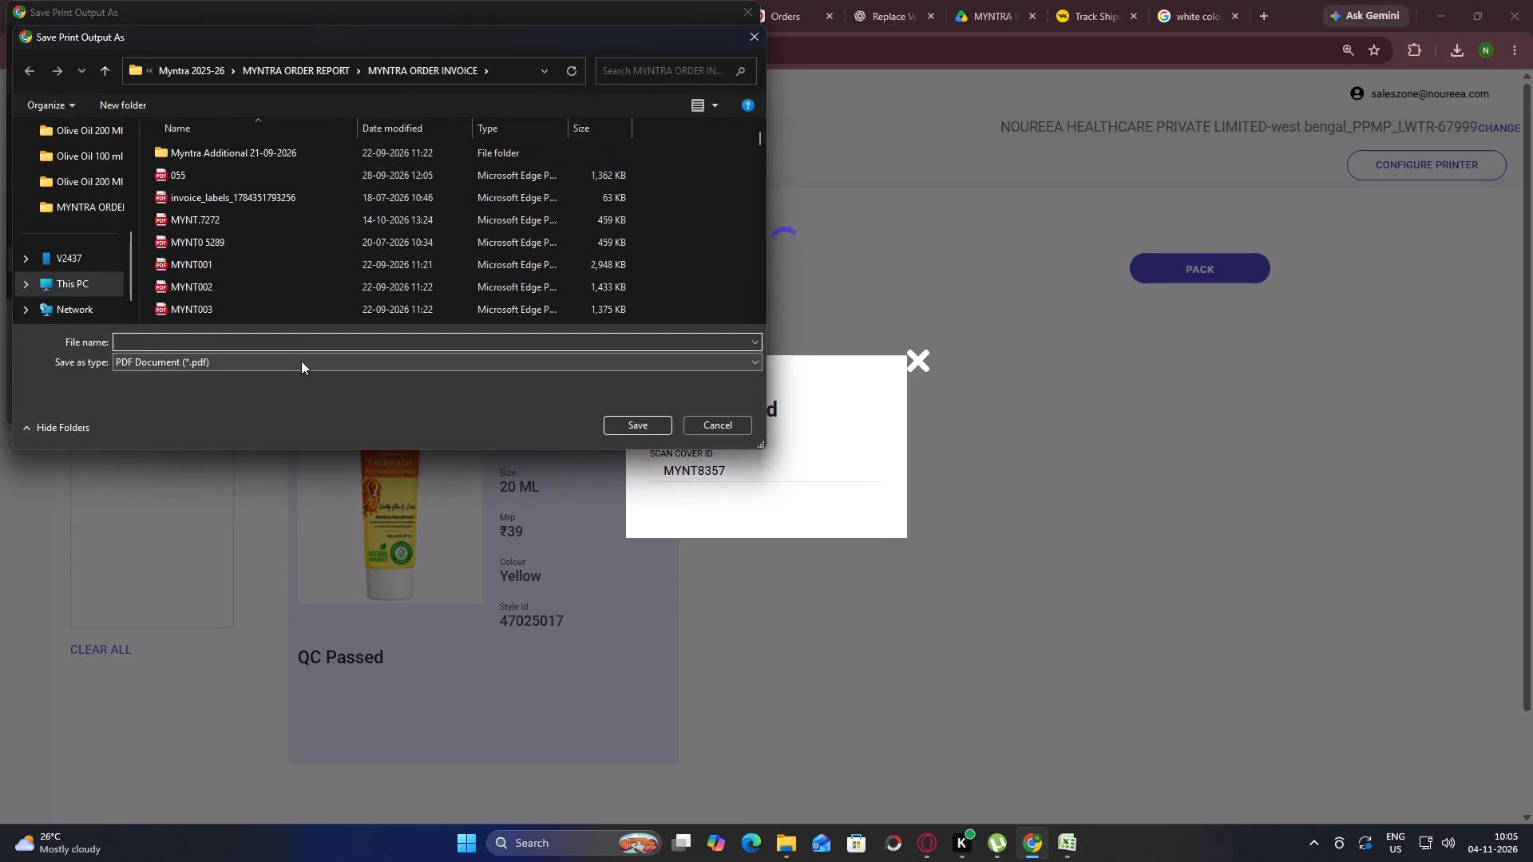
# Save the two print outputs as PDFs MYNT8357 and MYNT08357 in the MYNTRA ORDER INVOICE folder.
pyautogui.hotkey('ctrl', 'v')
pyautogui.press('Return')
pyautogui.hotkey('ctrl', 'v')
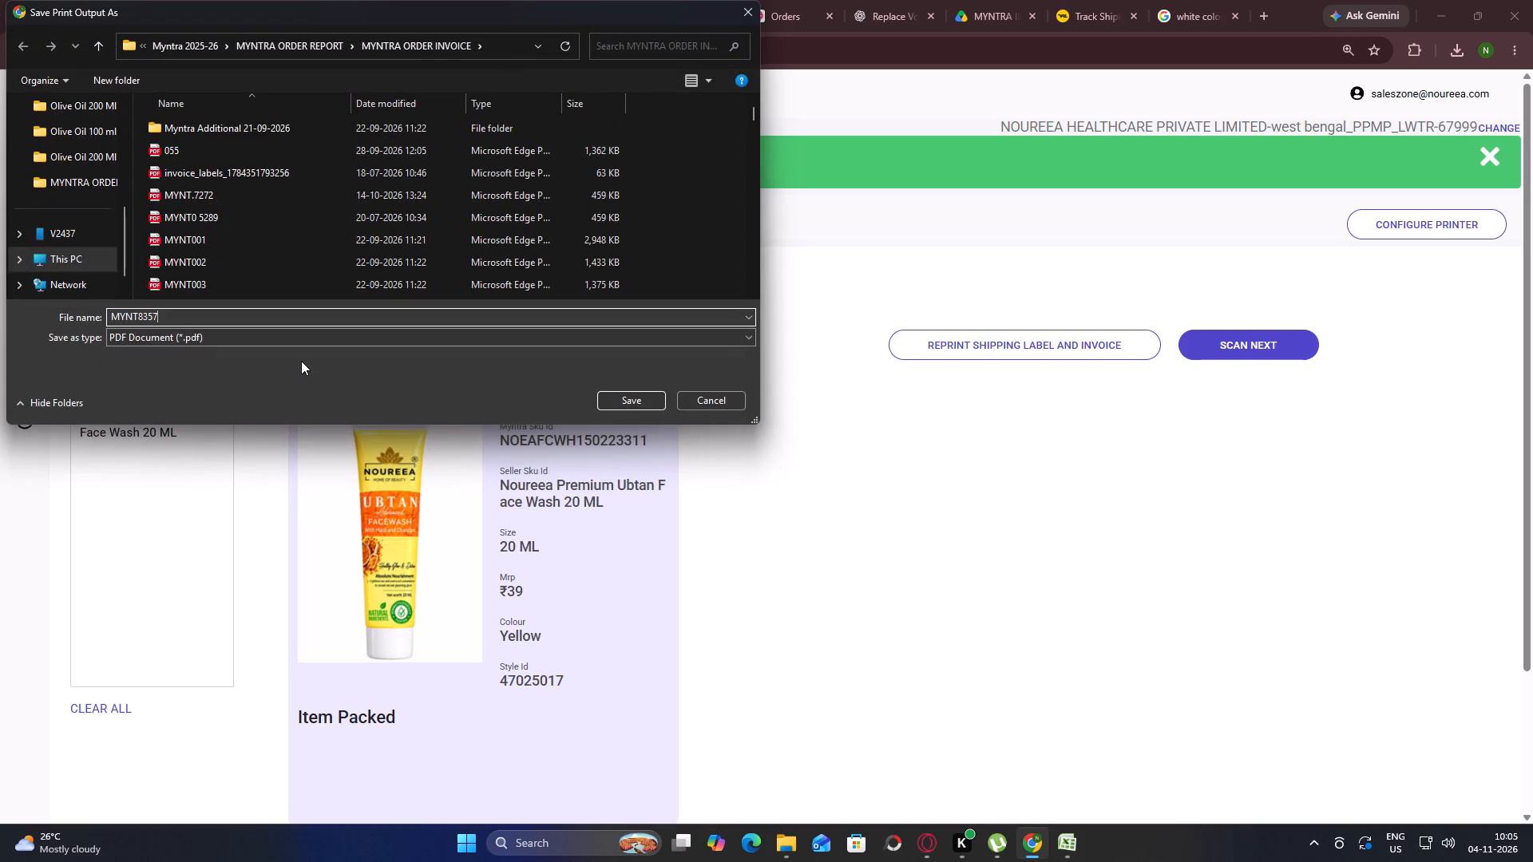
pyautogui.press('Left')
pyautogui.press('Left')
pyautogui.press('Left')
pyautogui.press('Left')
pyautogui.press('0')
pyautogui.press('Return')
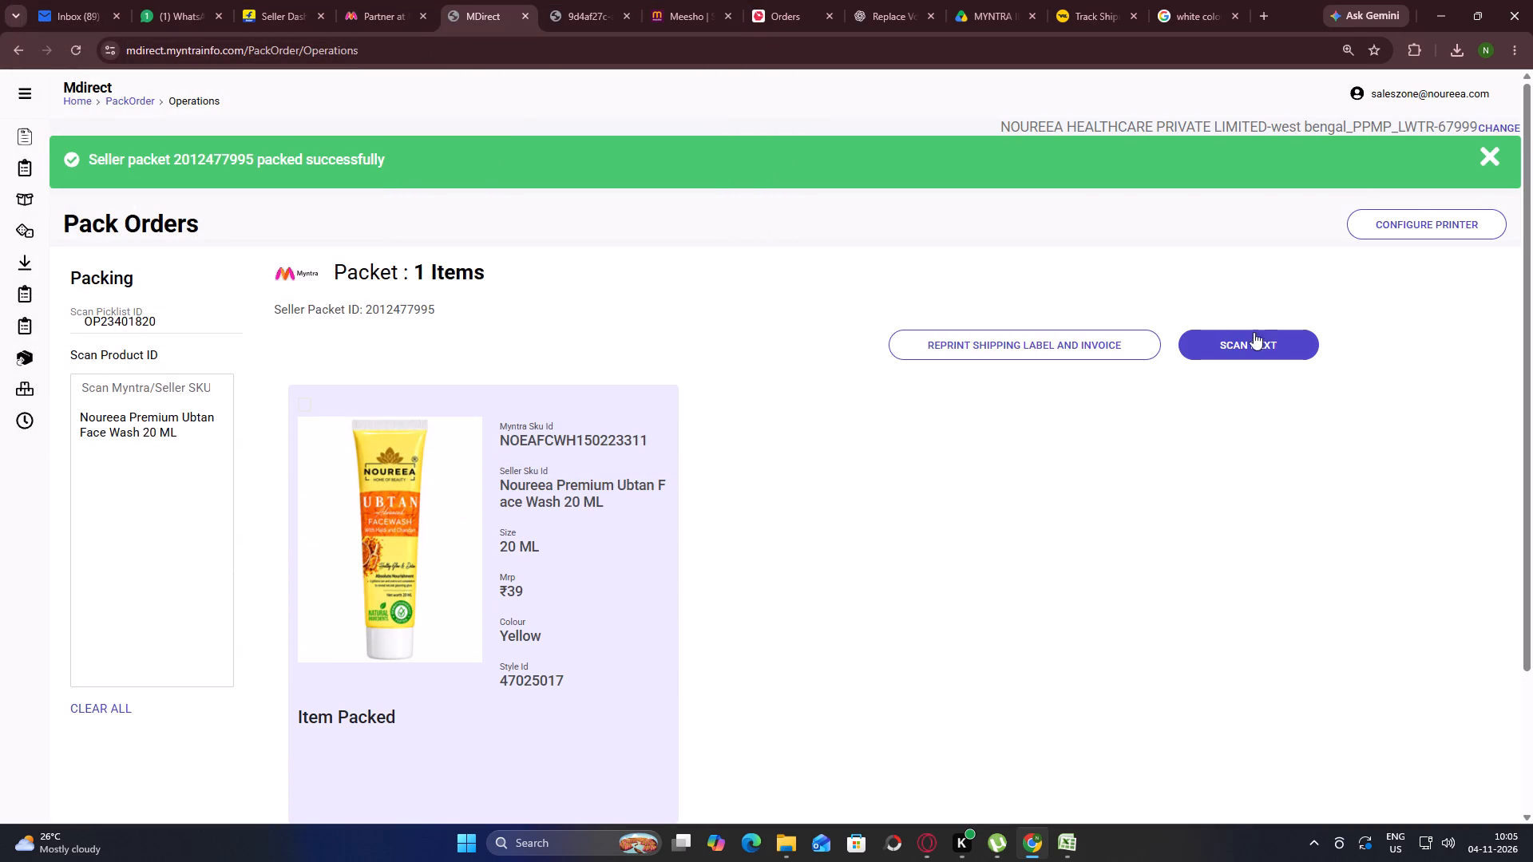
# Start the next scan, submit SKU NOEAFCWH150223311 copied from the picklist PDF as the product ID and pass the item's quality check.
pyautogui.click(1248, 335)
pyautogui.click(595, 19)
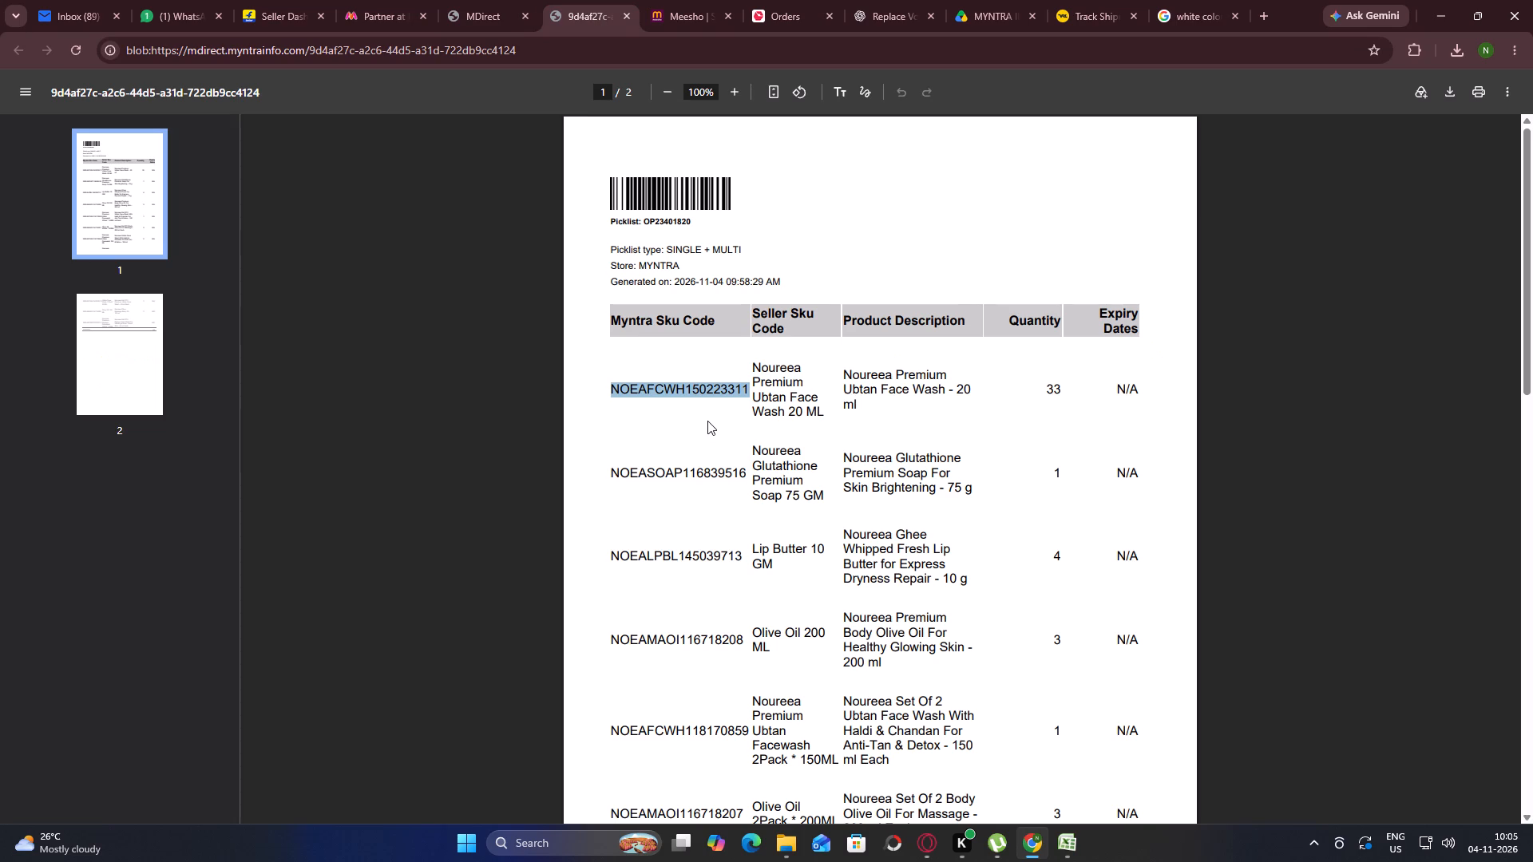
pyautogui.hotkey('ctrl', 'c')
pyautogui.click(461, 0)
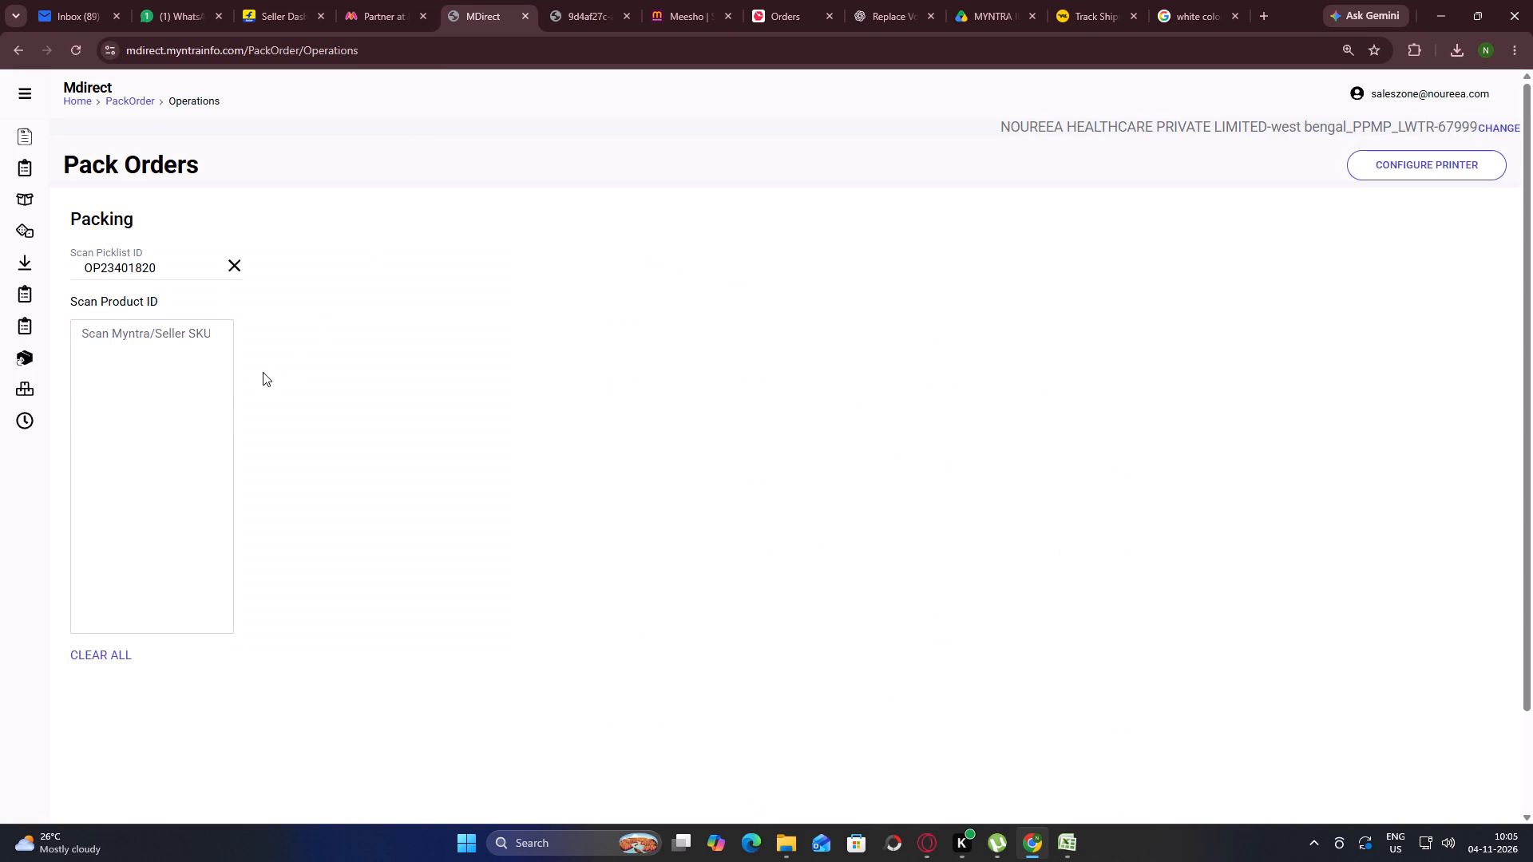
pyautogui.hotkey('ctrl', 'v')
pyautogui.press('Return')
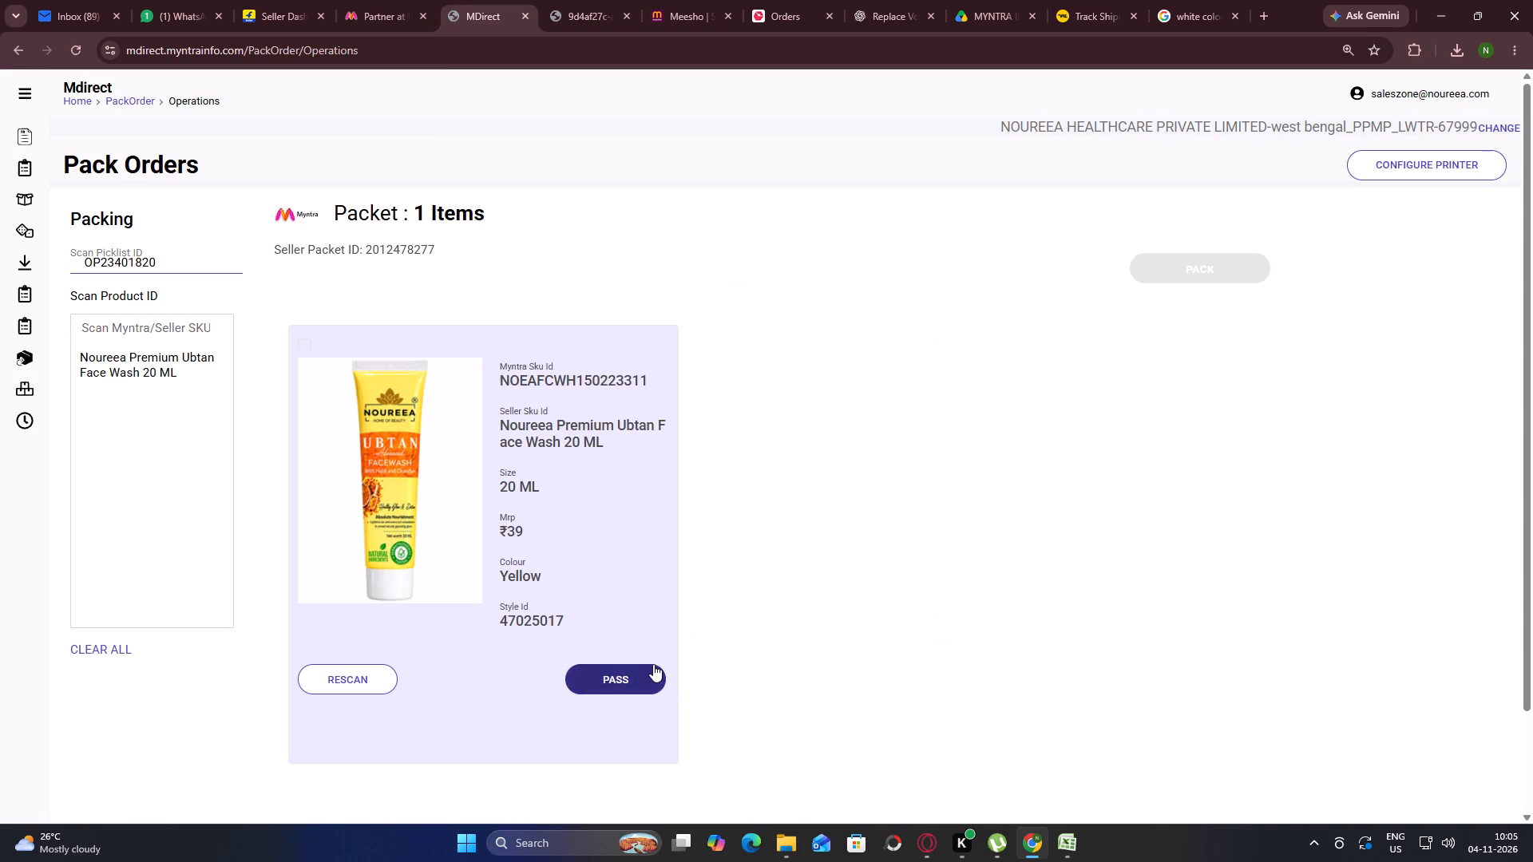
pyautogui.click(653, 664)
pyautogui.click(1179, 270)
pyautogui.hotkey('alt', 'Tab')
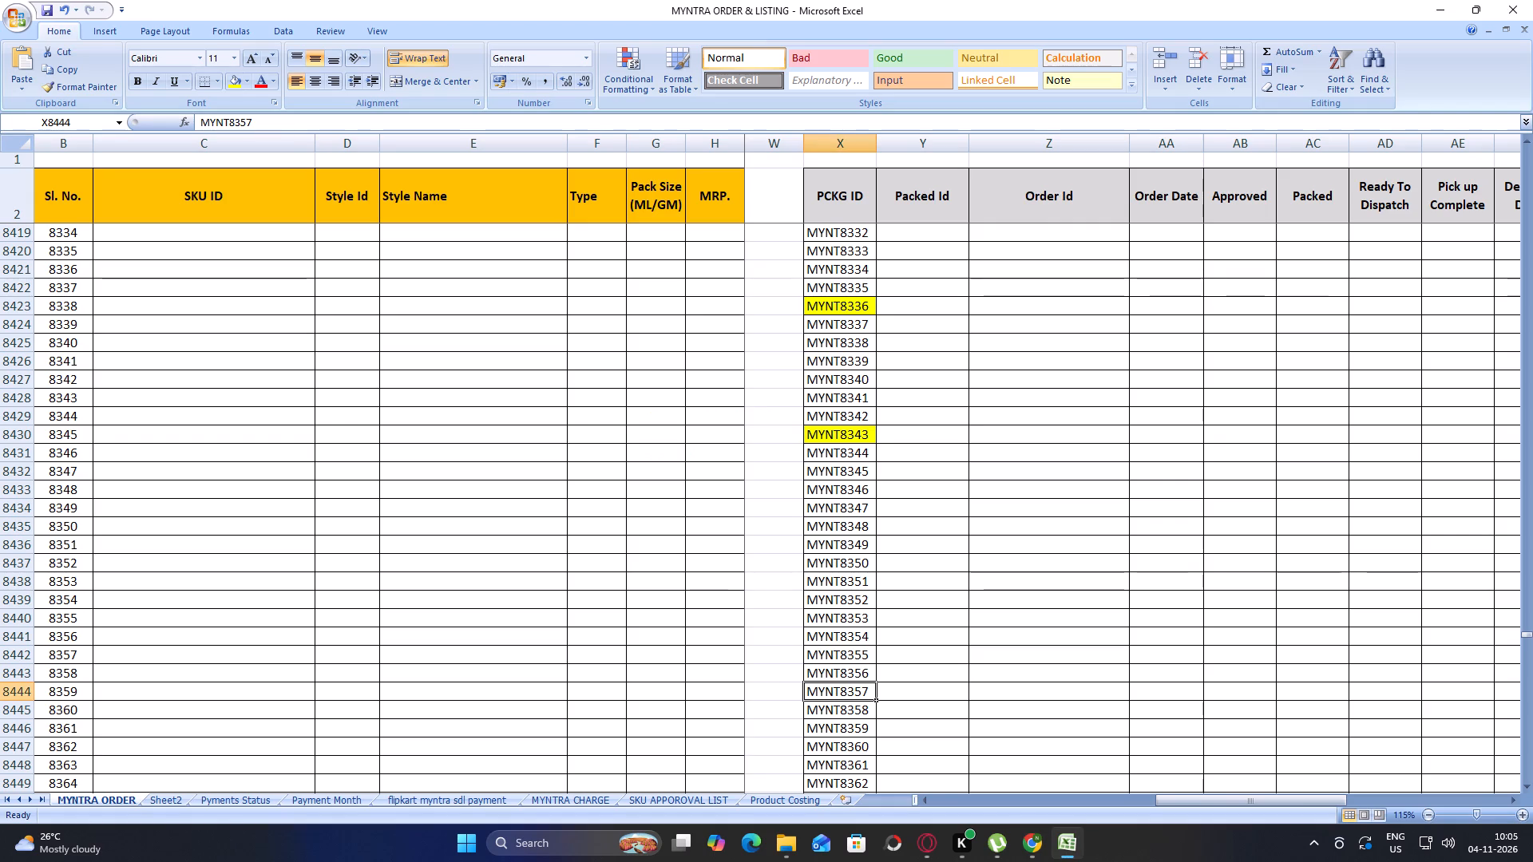
pyautogui.click(844, 713)
pyautogui.hotkey('ctrl', 'c')
pyautogui.hotkey('alt', 'Tab')
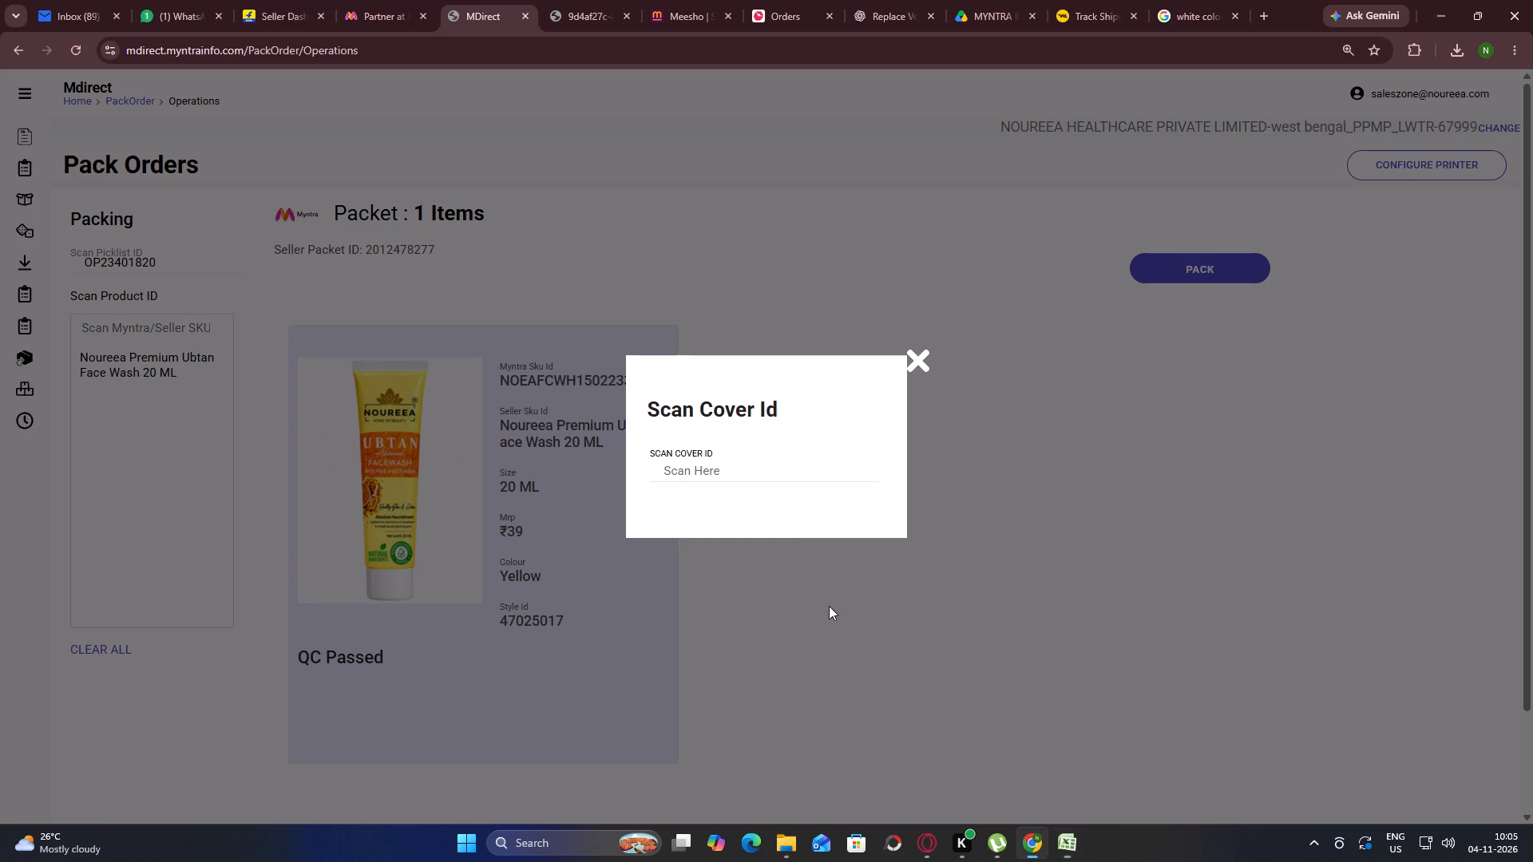
pyautogui.click(759, 467)
pyautogui.hotkey('ctrl', 'v')
pyautogui.press('Return')
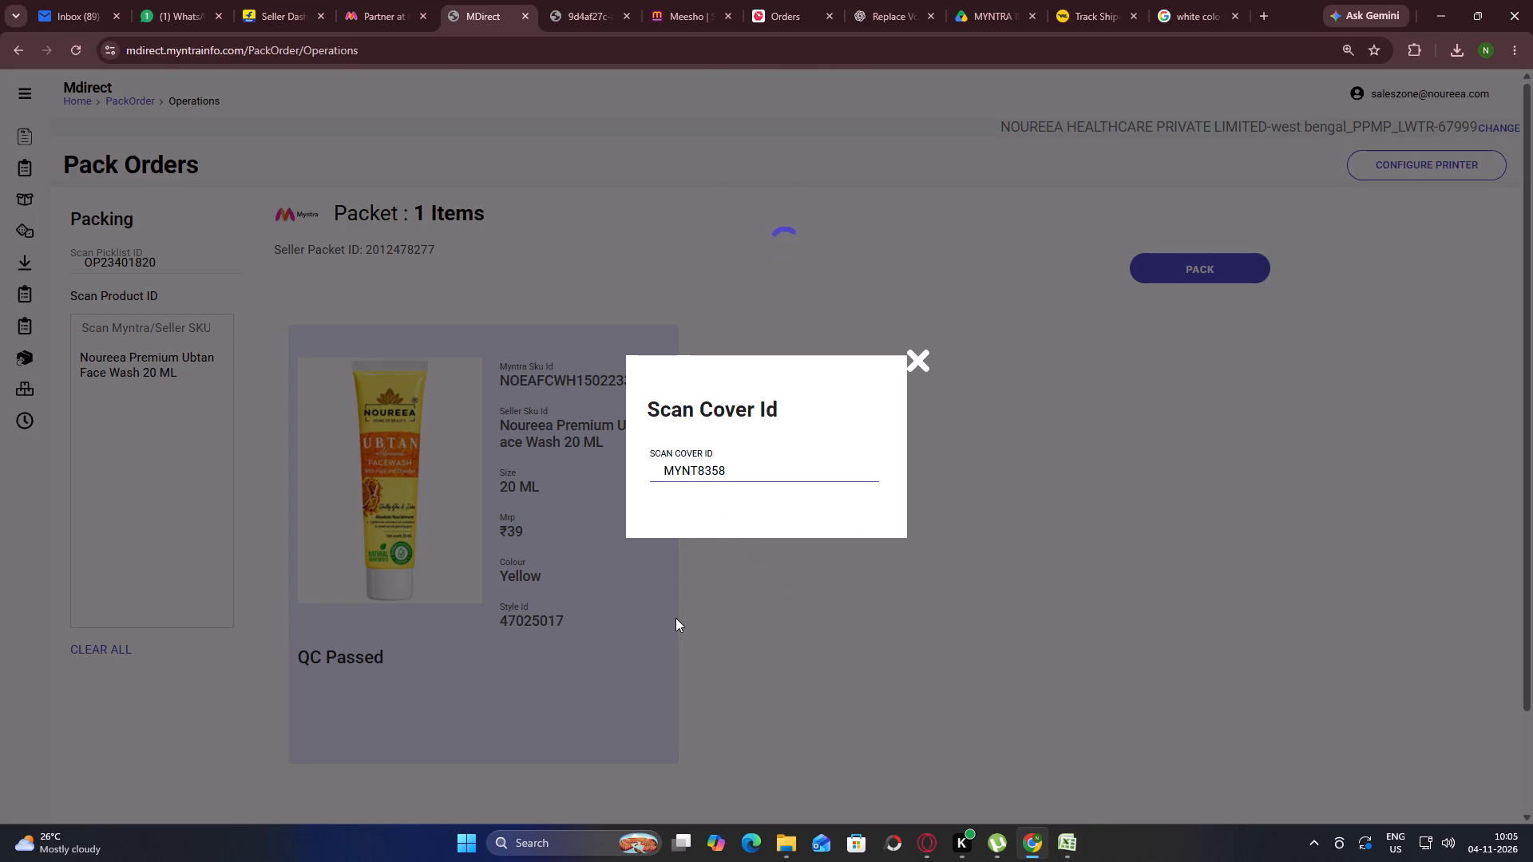
pyautogui.hotkey('ctrl', 'v')
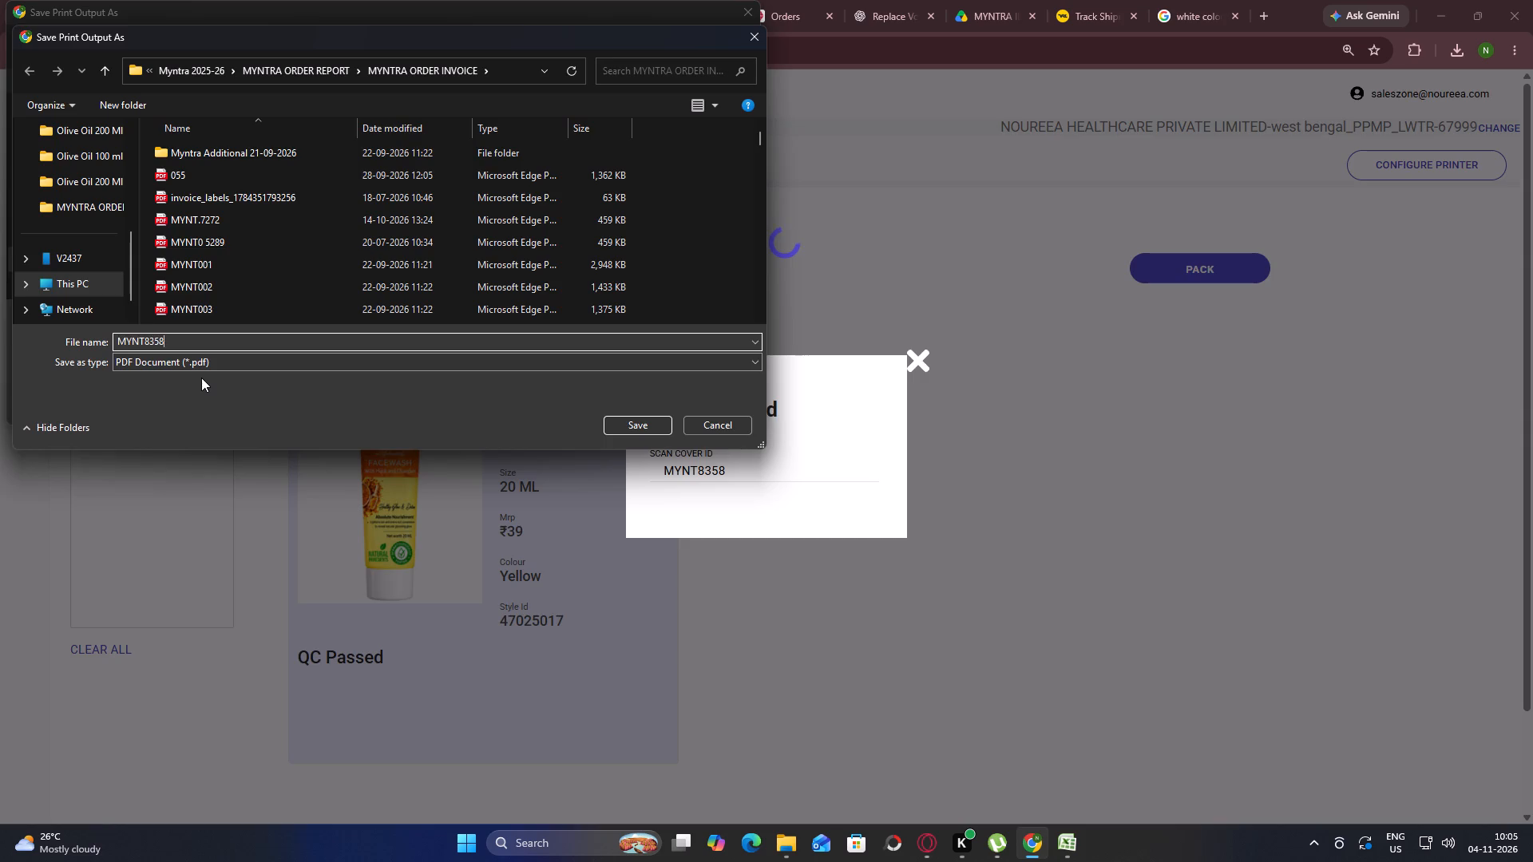
pyautogui.press('Return')
pyautogui.hotkey('ctrl', 'v')
pyautogui.press('Left')
pyautogui.press('Left')
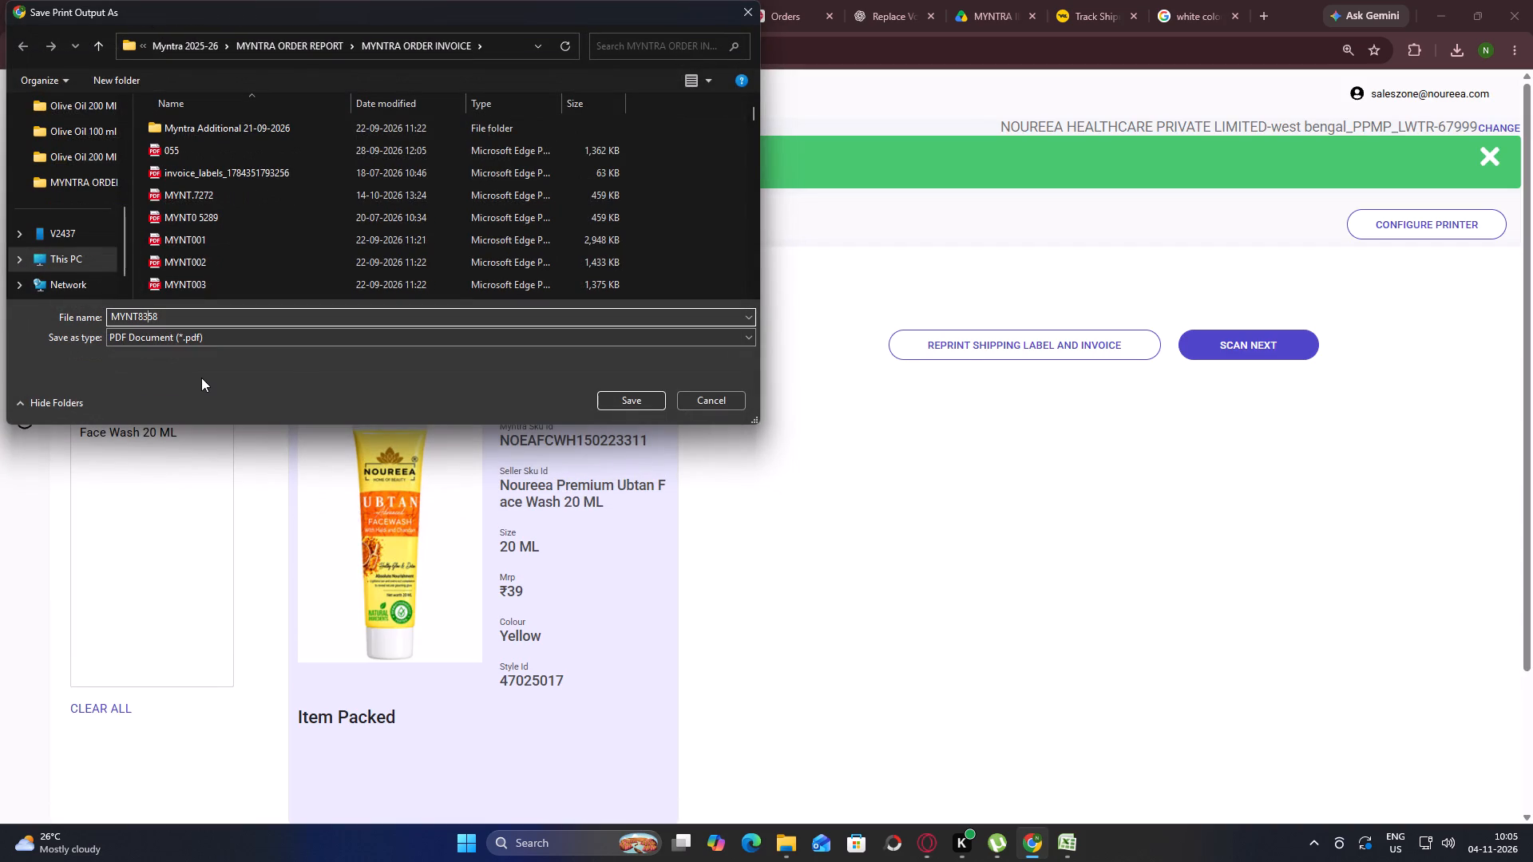
pyautogui.press('Left')
pyautogui.press('Left')
pyautogui.press('0')
pyautogui.press('Return')
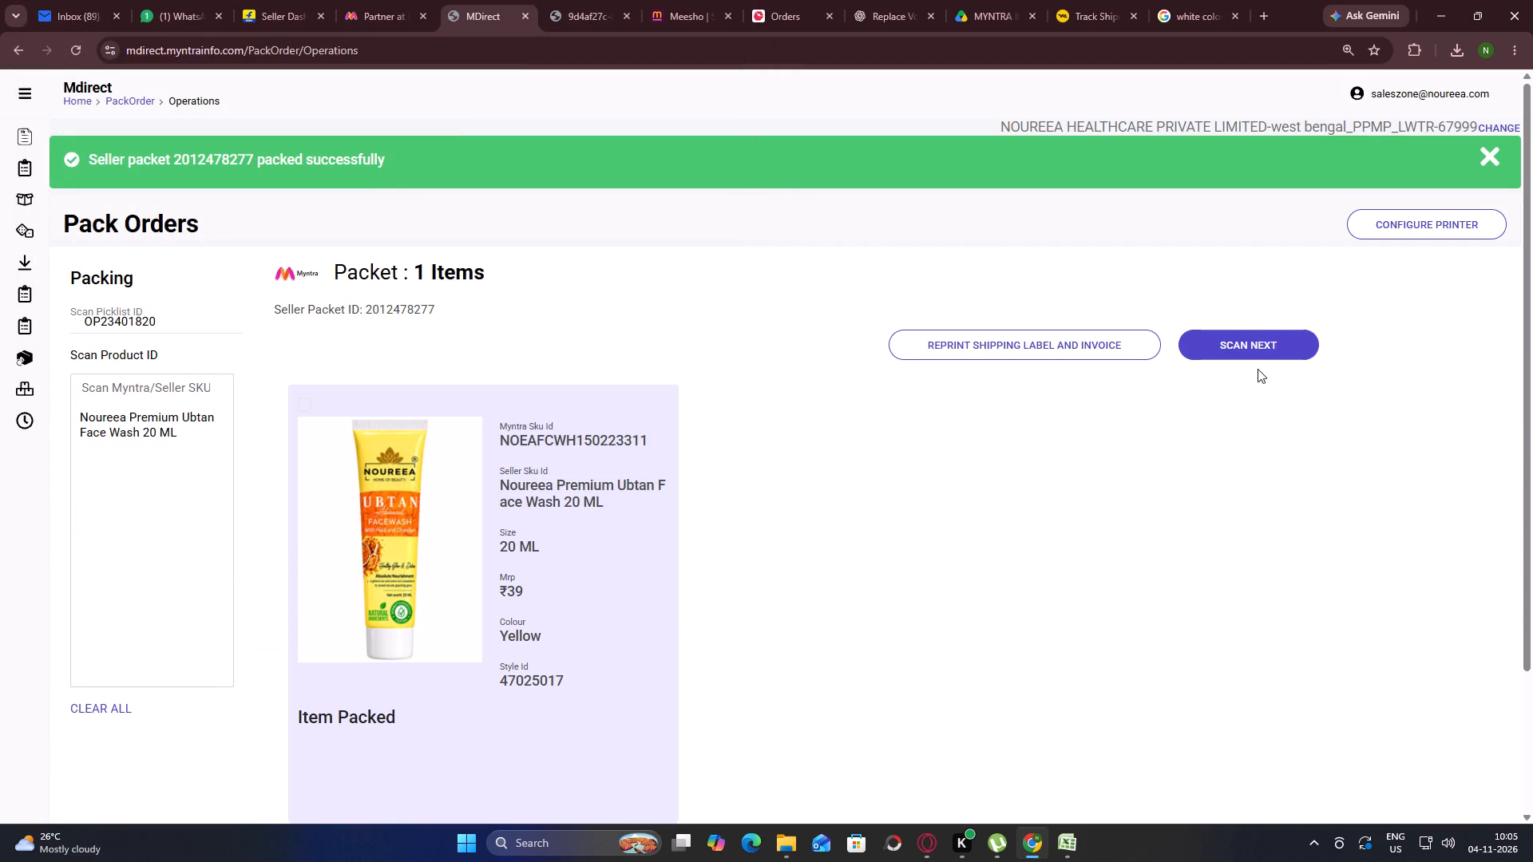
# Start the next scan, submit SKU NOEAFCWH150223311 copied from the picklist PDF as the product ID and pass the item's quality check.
pyautogui.click(1248, 348)
pyautogui.click(594, 0)
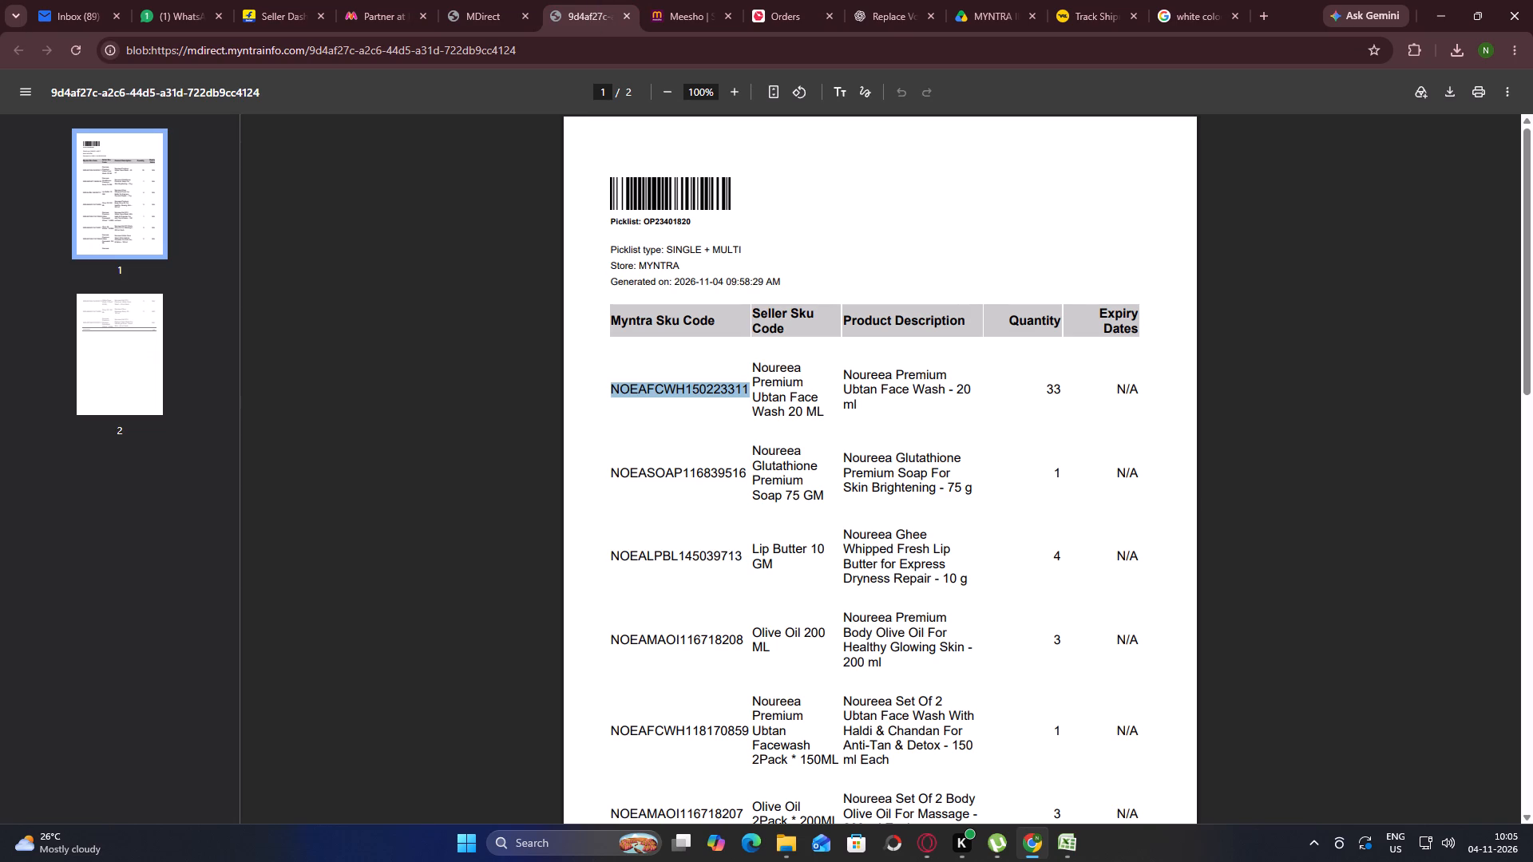
pyautogui.hotkey('ctrl', 'c')
pyautogui.click(486, 0)
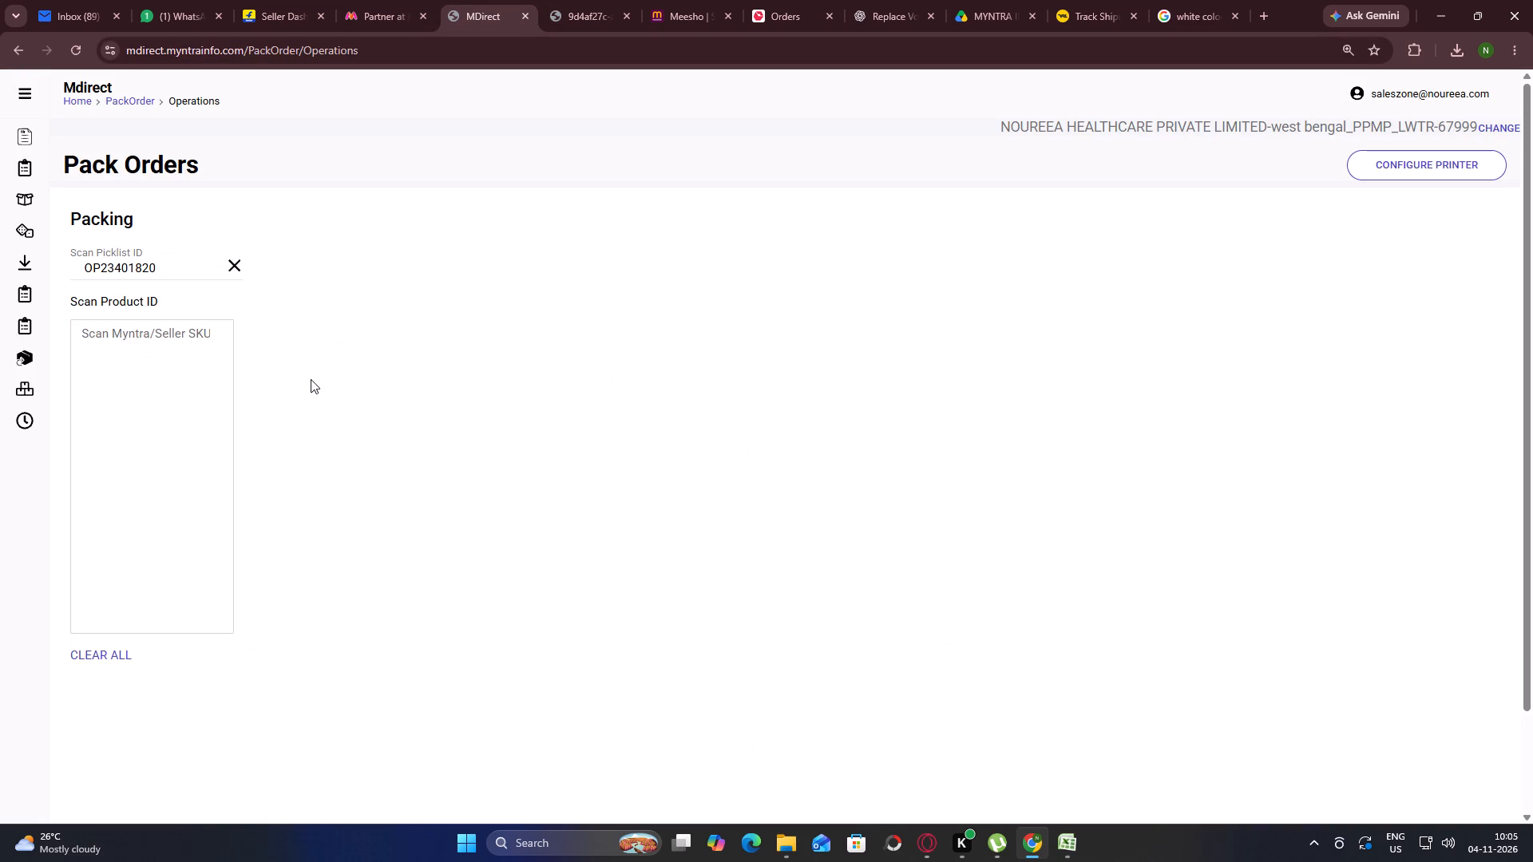
pyautogui.hotkey('ctrl', 'v')
pyautogui.press('Return')
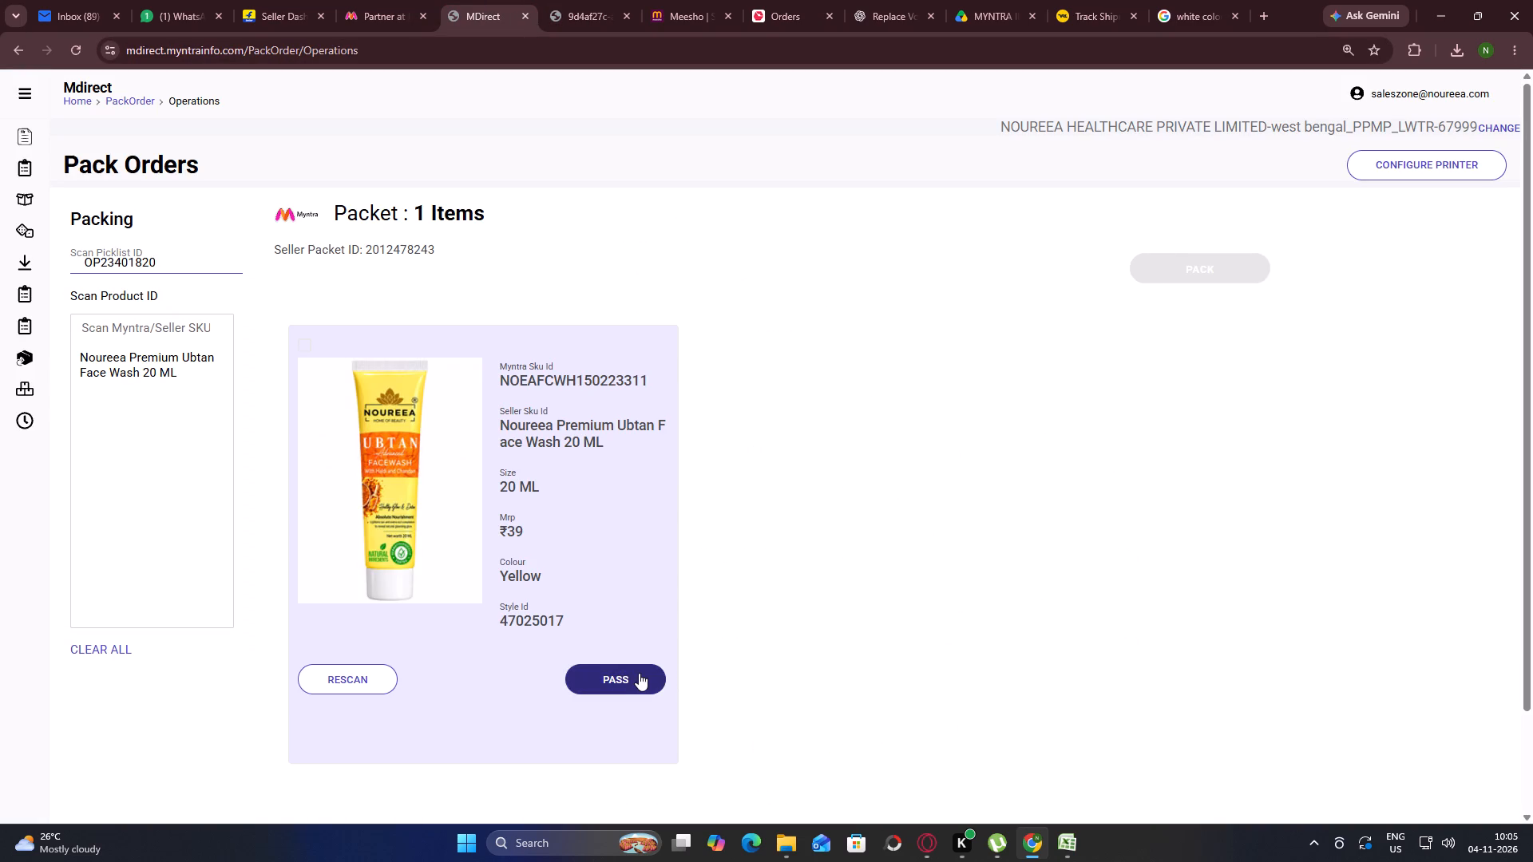
pyautogui.click(637, 674)
pyautogui.click(1178, 275)
pyautogui.hotkey('alt', 'Tab')
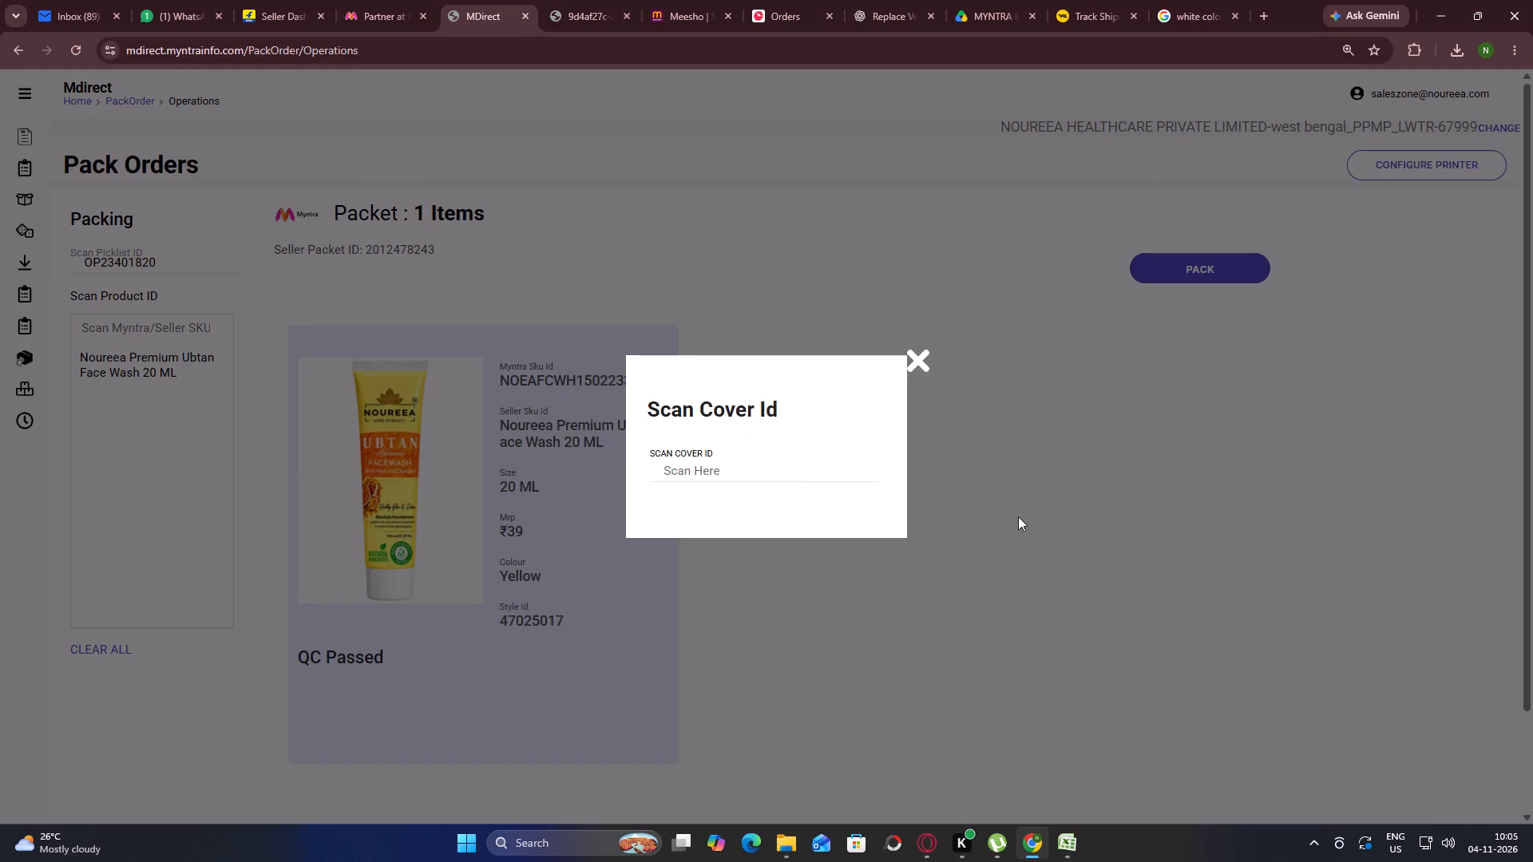
pyautogui.scroll(-4, 827, 678)
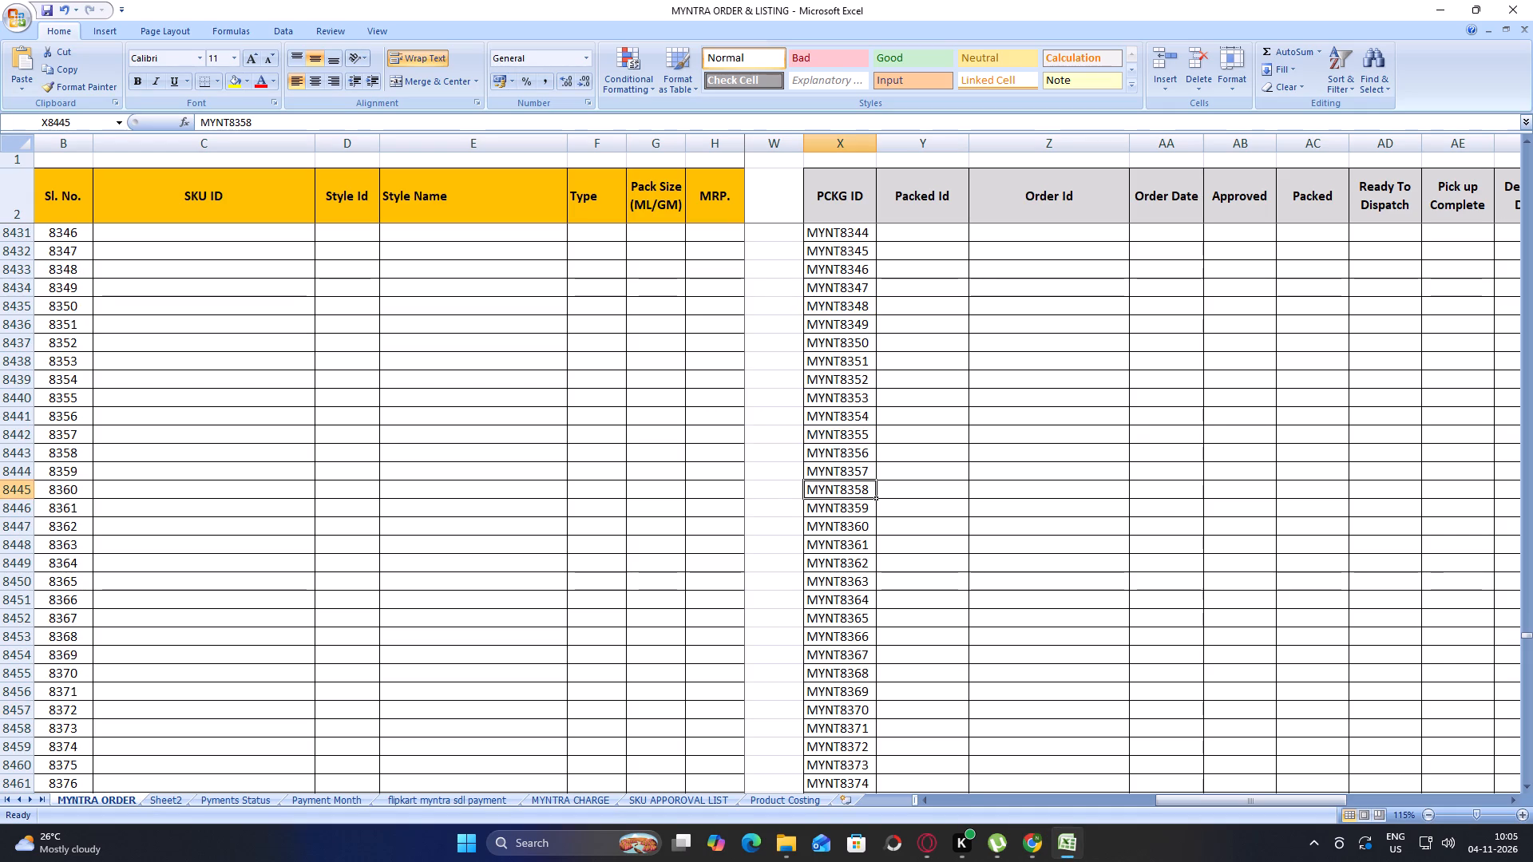
pyautogui.click(825, 501)
pyautogui.hotkey('ctrl', 'c')
pyautogui.hotkey('alt', 'Tab')
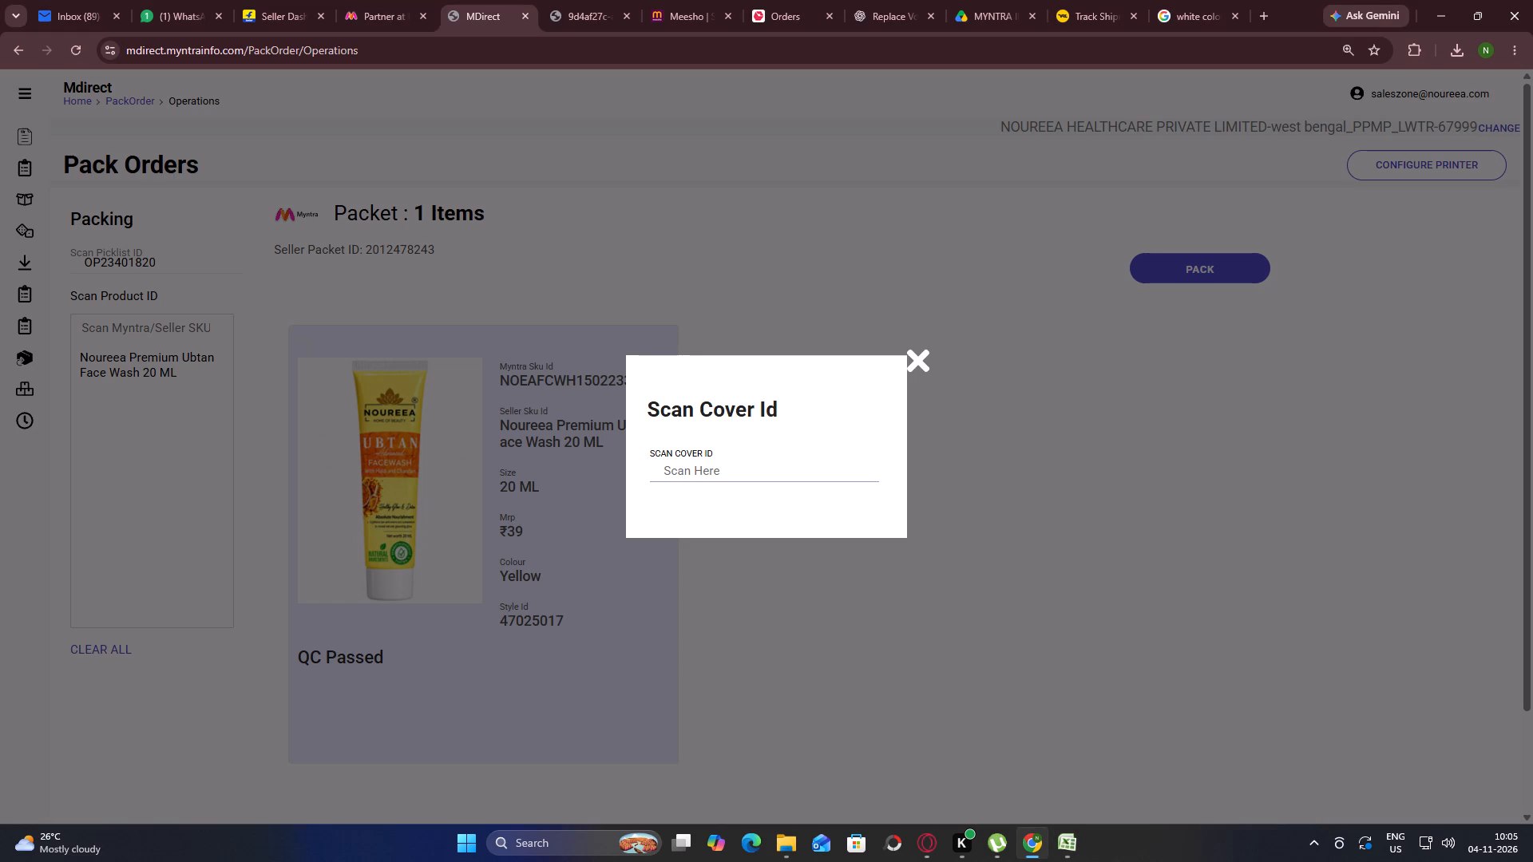
pyautogui.click(772, 477)
pyautogui.hotkey('ctrl', 'v')
pyautogui.press('Return')
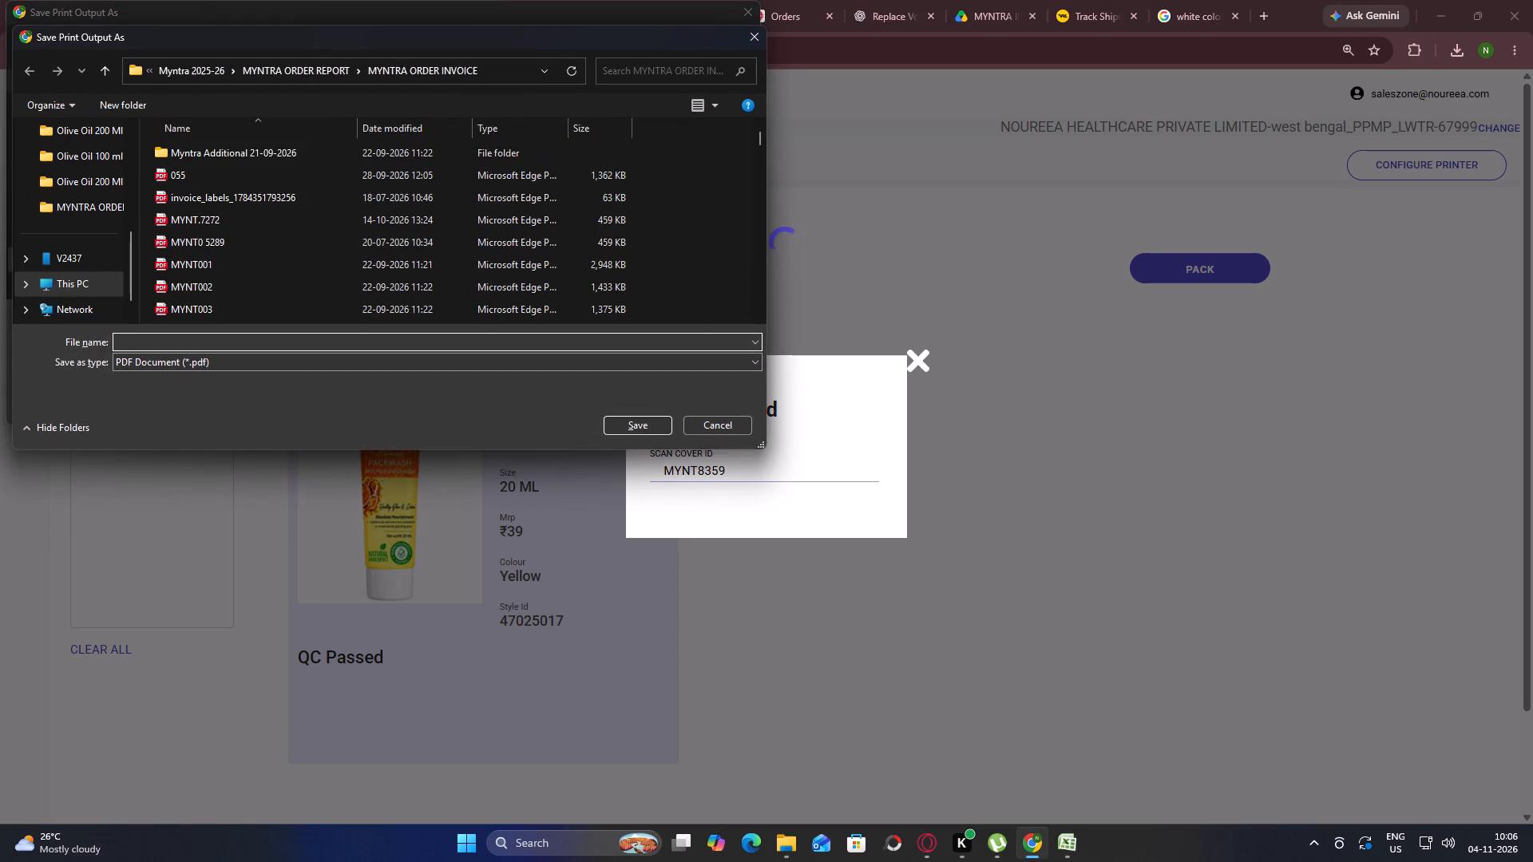
pyautogui.hotkey('ctrl', 'v')
pyautogui.press('Return')
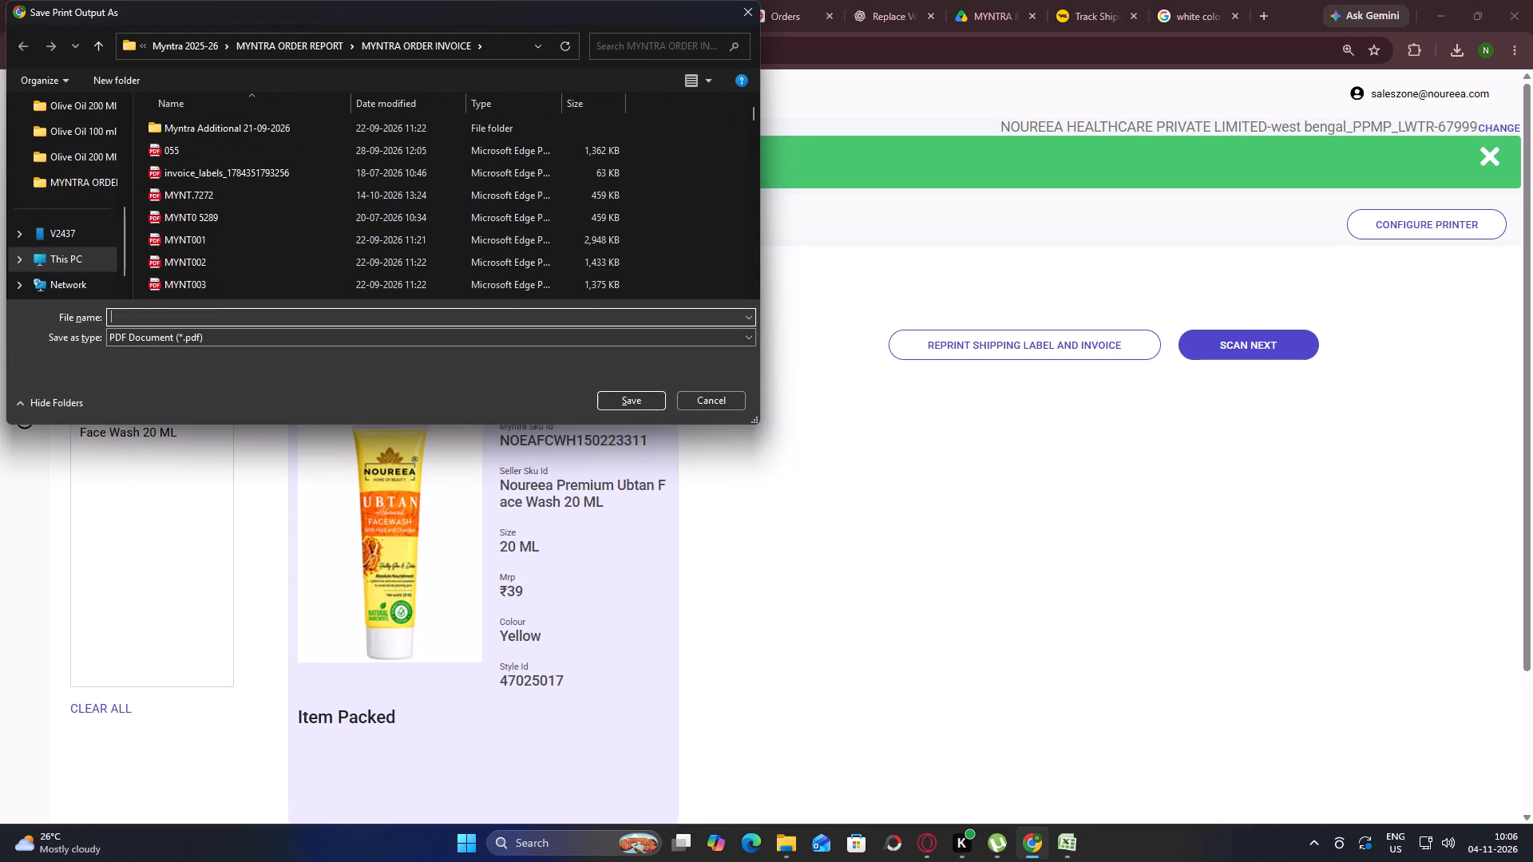
pyautogui.hotkey('ctrl', 'v')
pyautogui.press('Left')
pyautogui.press('Left')
pyautogui.press('Left')
pyautogui.press('Left')
pyautogui.press('0')
pyautogui.press('Return')
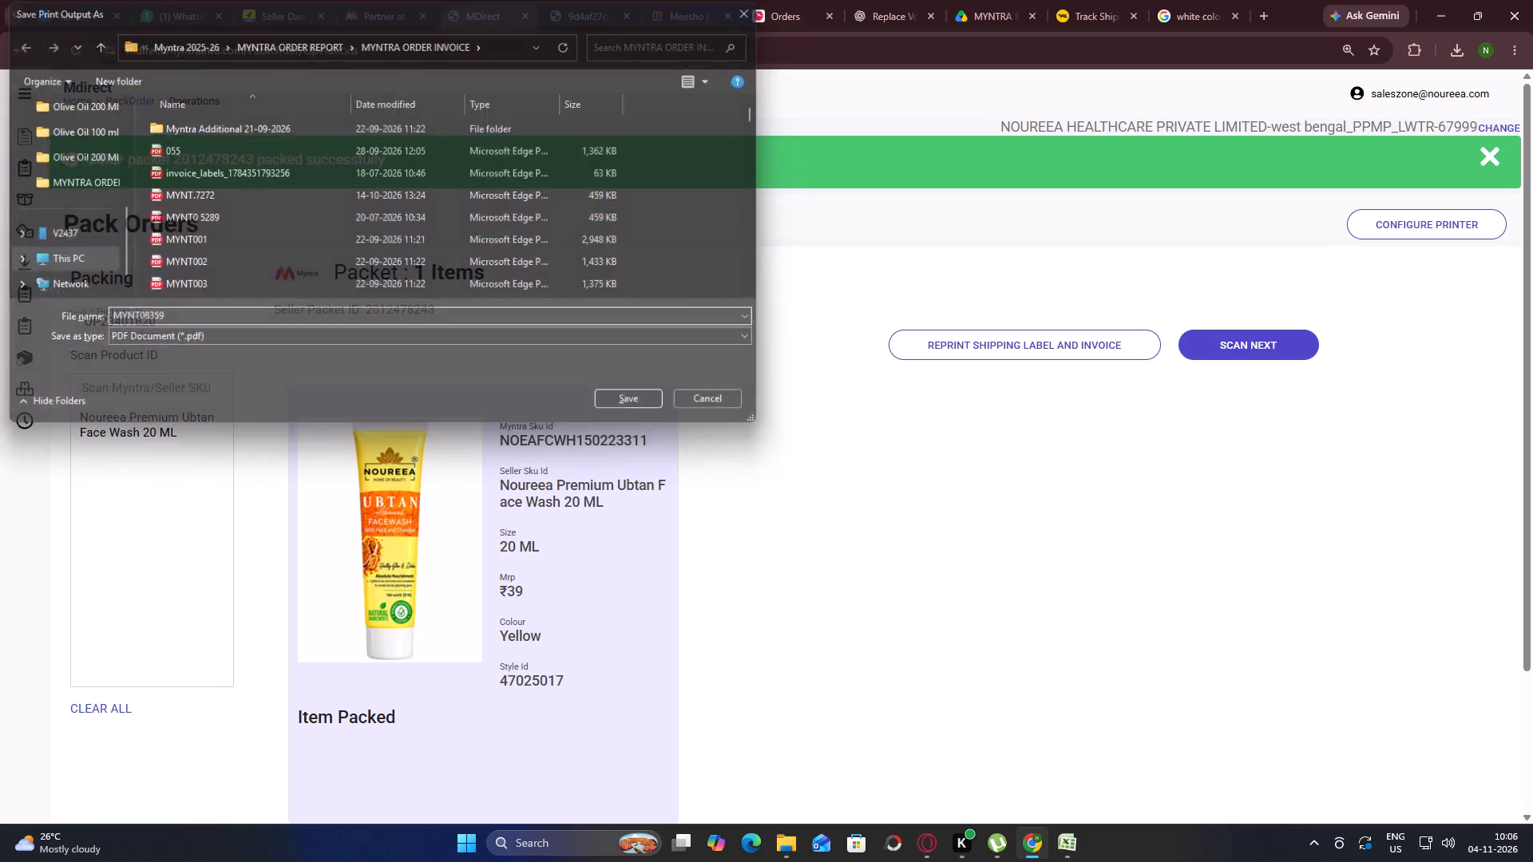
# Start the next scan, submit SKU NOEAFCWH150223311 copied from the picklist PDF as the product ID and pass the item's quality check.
pyautogui.click(1214, 352)
pyautogui.click(590, 1)
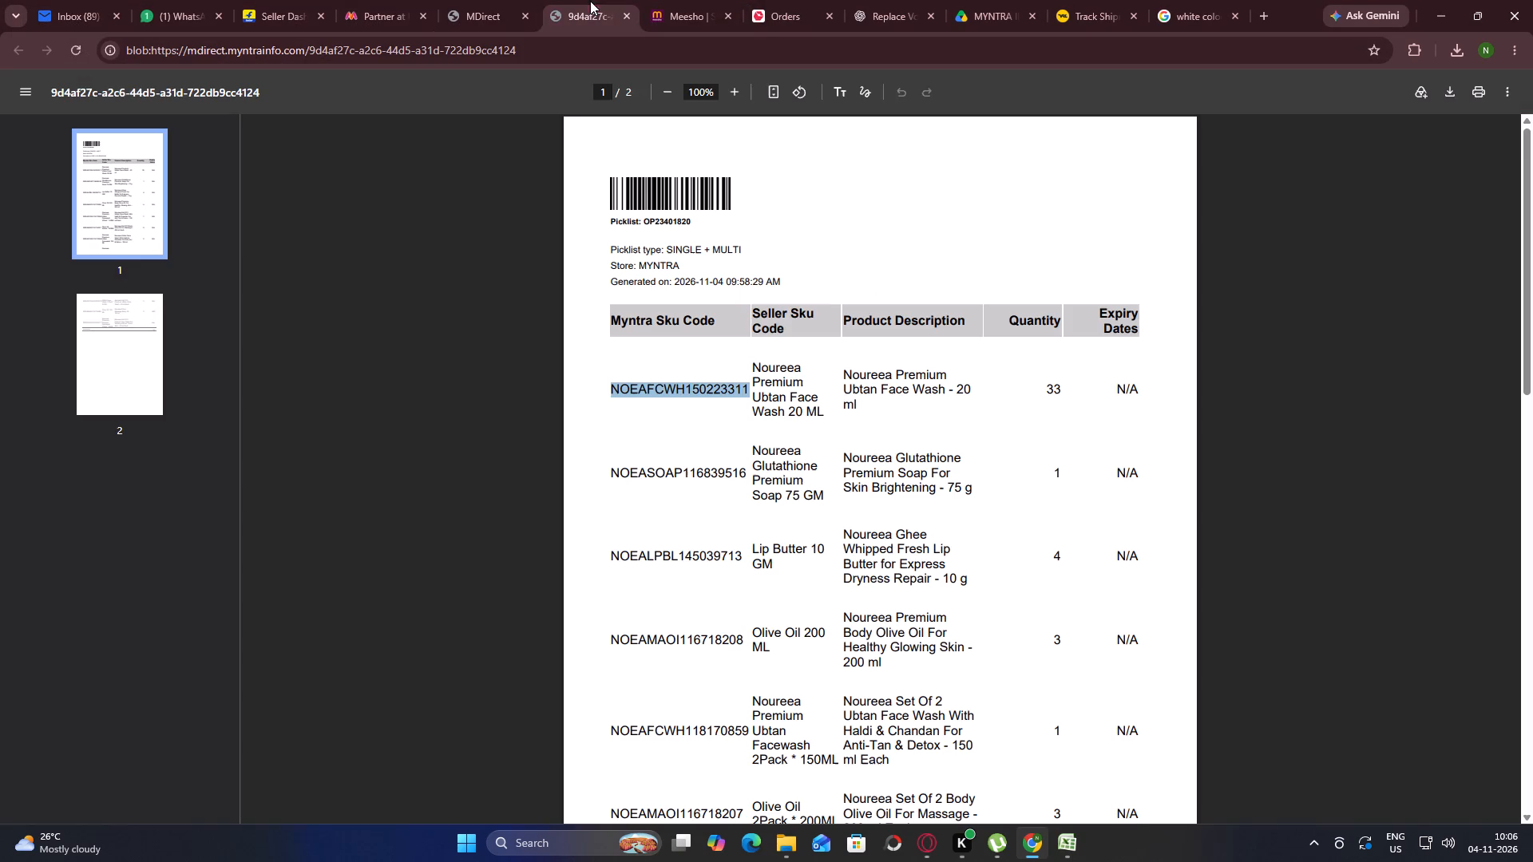
pyautogui.hotkey('ctrl', 'c')
pyautogui.click(481, 0)
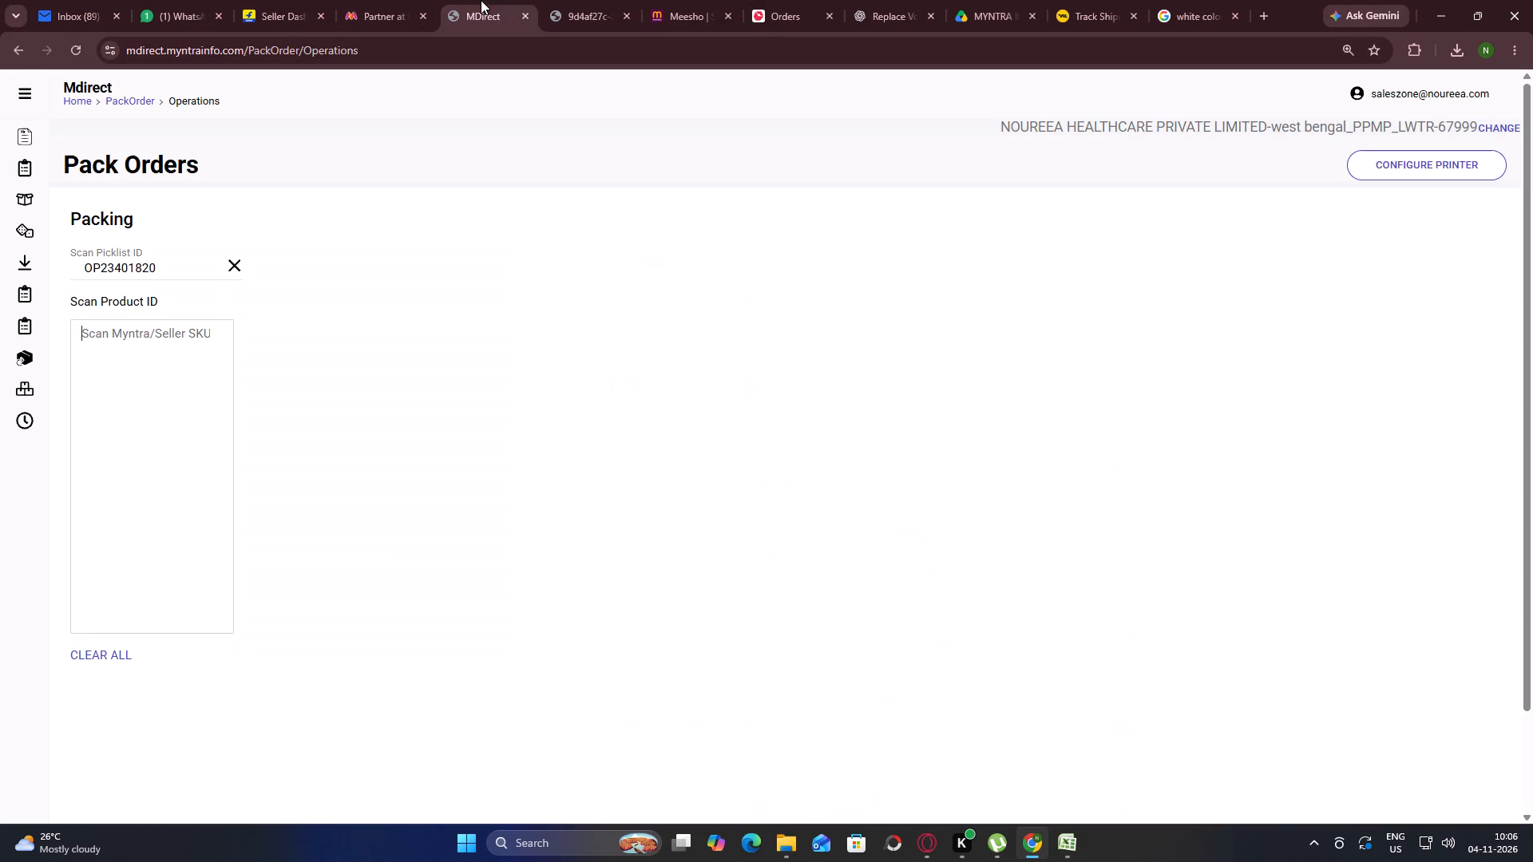
pyautogui.hotkey('ctrl', 'v')
pyautogui.press('Return')
pyautogui.click(600, 685)
pyautogui.click(1246, 286)
pyautogui.click(1244, 278)
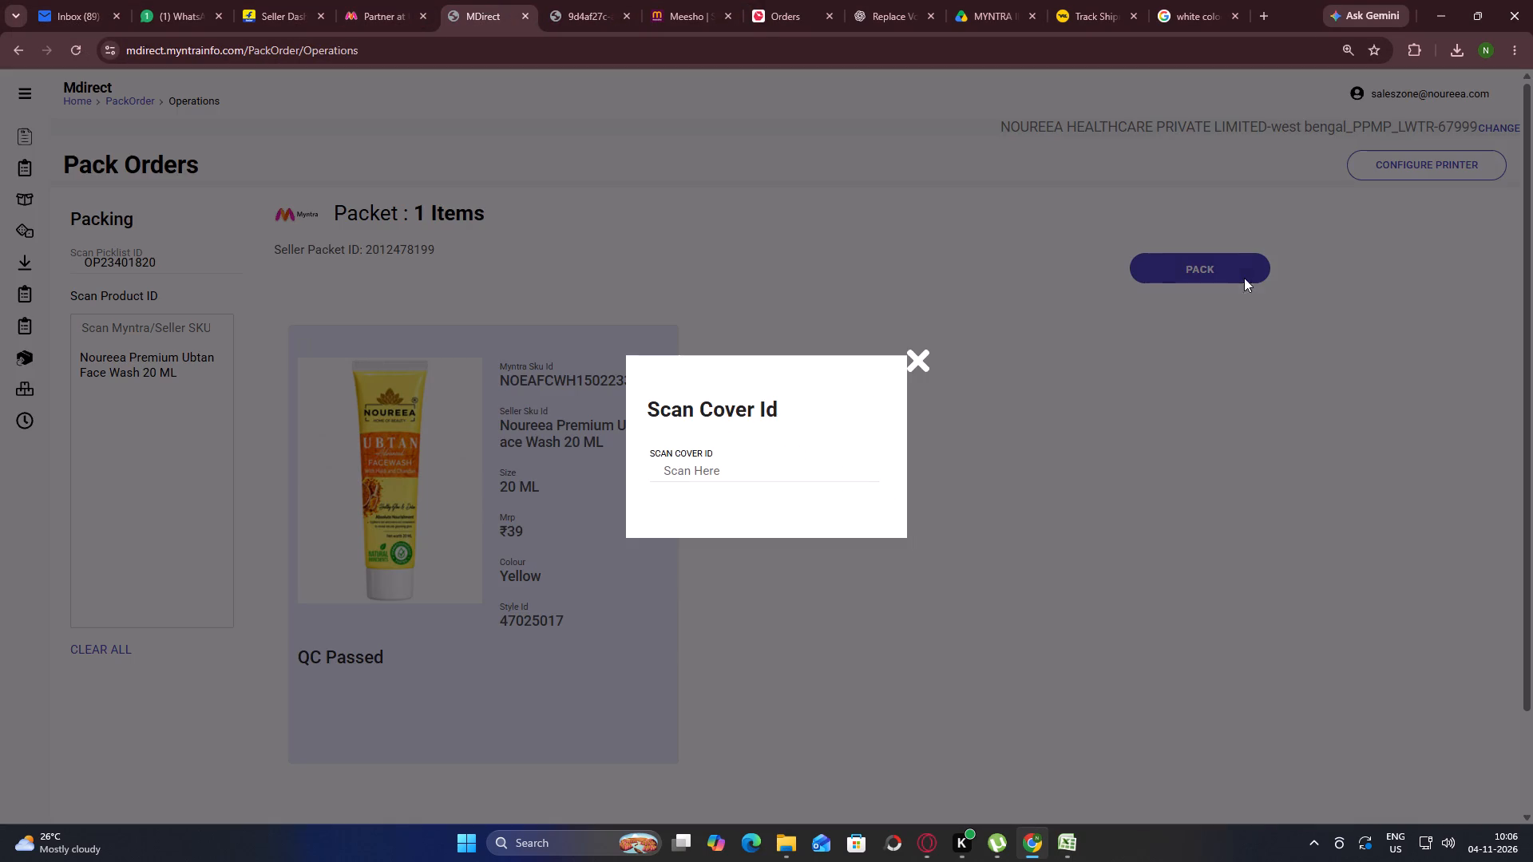
pyautogui.hotkey('alt', 'Tab')
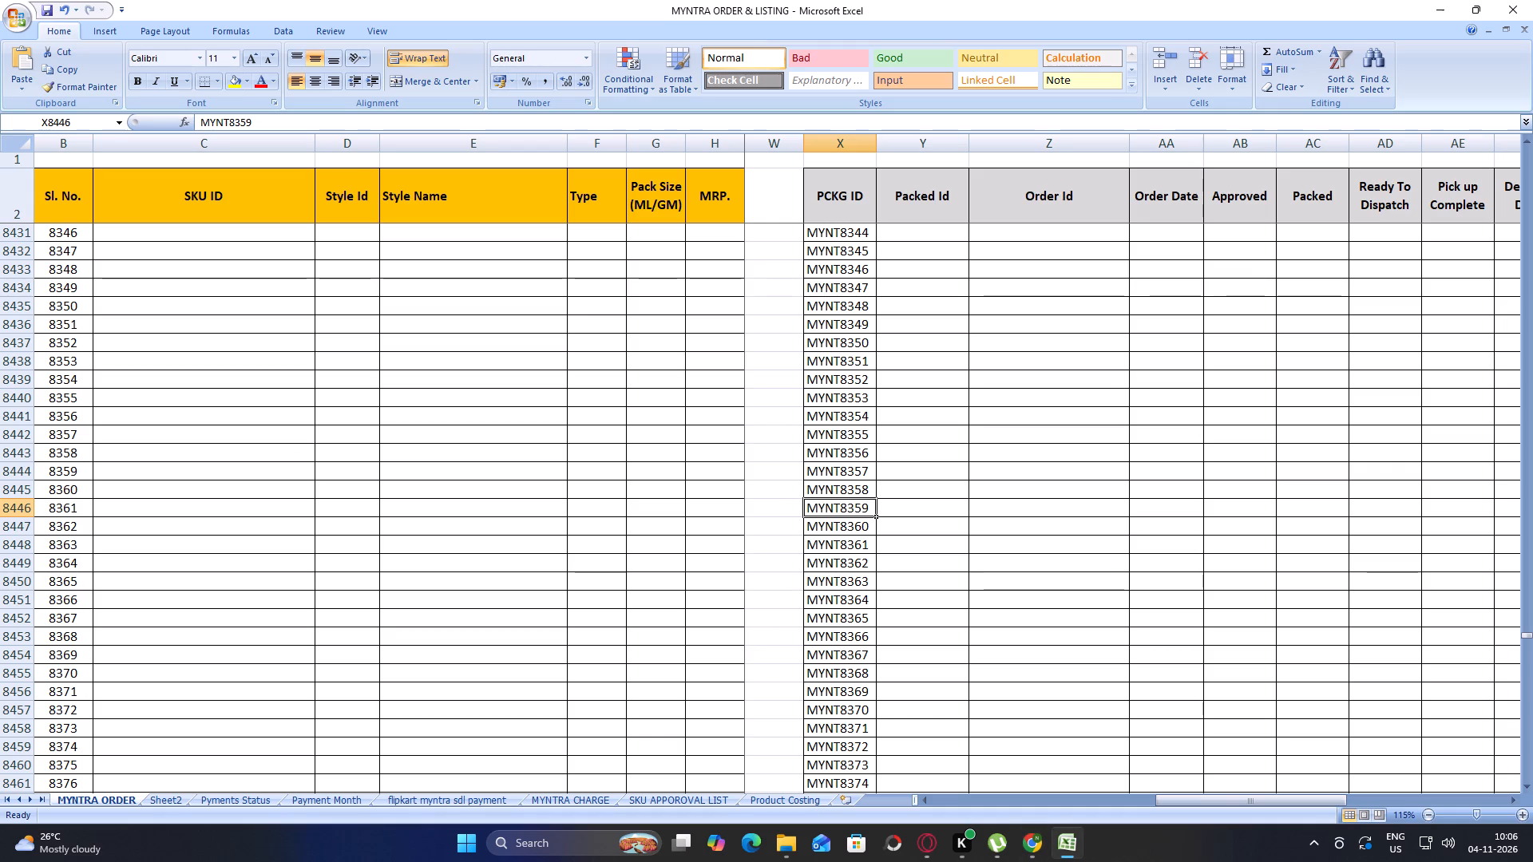
pyautogui.click(839, 526)
pyautogui.hotkey('ctrl', 'c')
pyautogui.hotkey('alt', 'Tab')
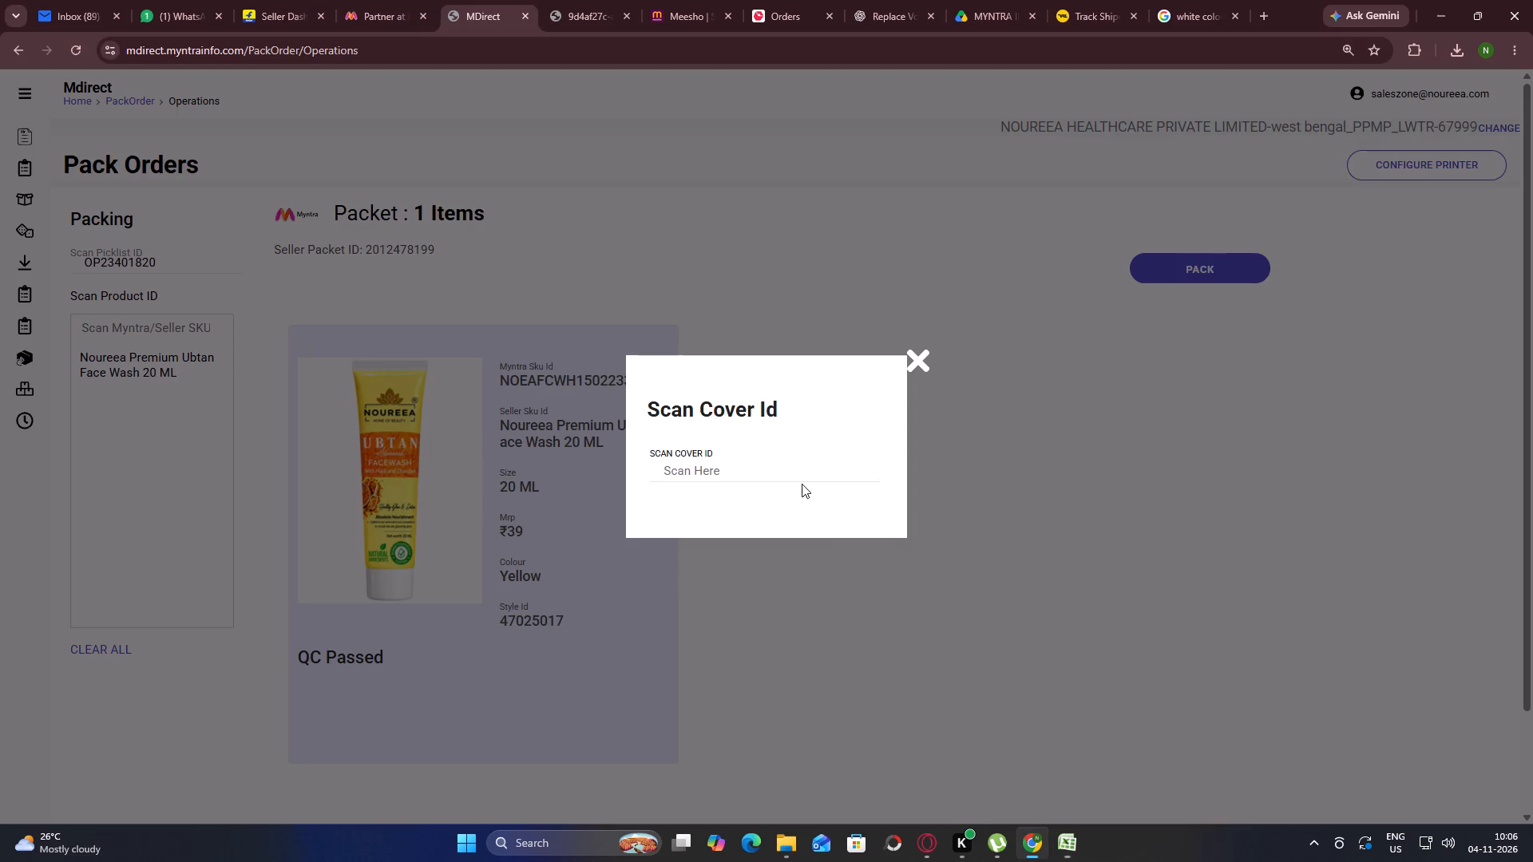
pyautogui.click(793, 467)
pyautogui.hotkey('ctrl', 'v')
pyautogui.press('Return')
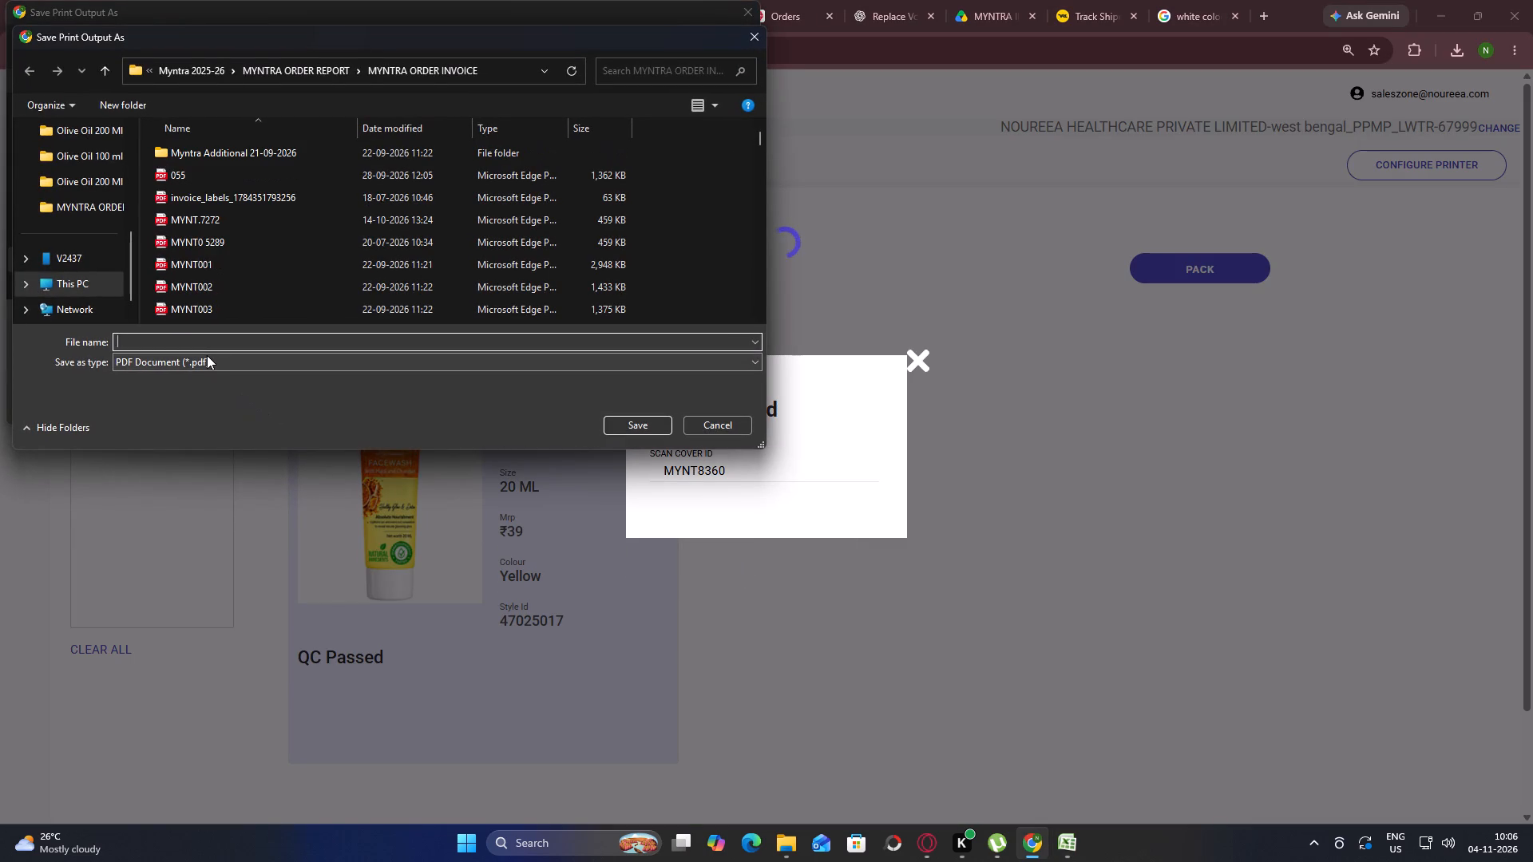
pyautogui.hotkey('ctrl', 'v')
pyautogui.press('Return')
pyautogui.hotkey('ctrl', 'v')
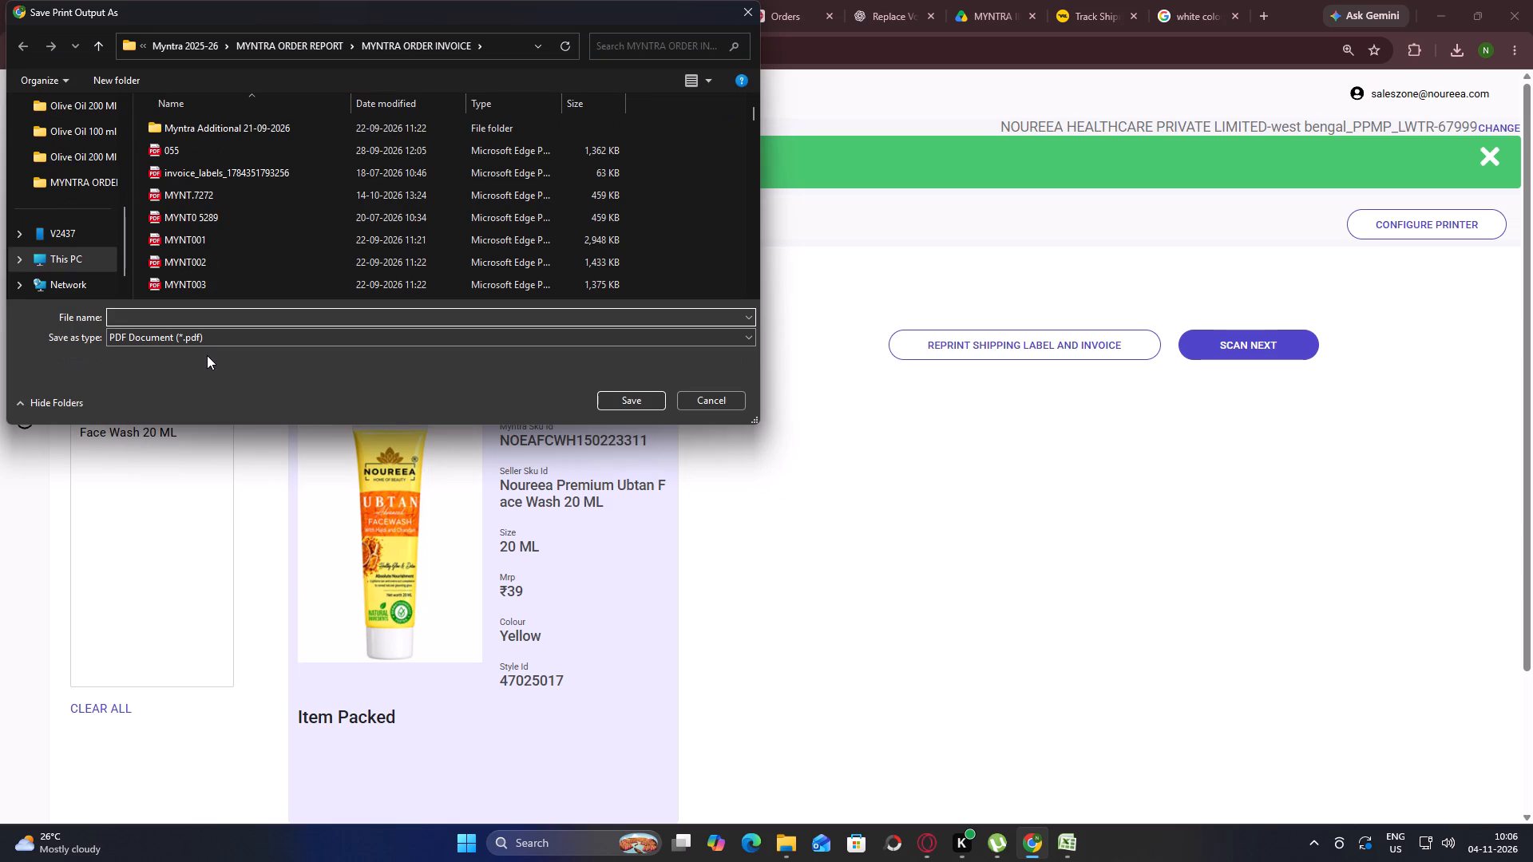
pyautogui.press('Left')
pyautogui.press('Left')
pyautogui.press('Left')
pyautogui.press('Left')
pyautogui.press('0')
pyautogui.press('Return')
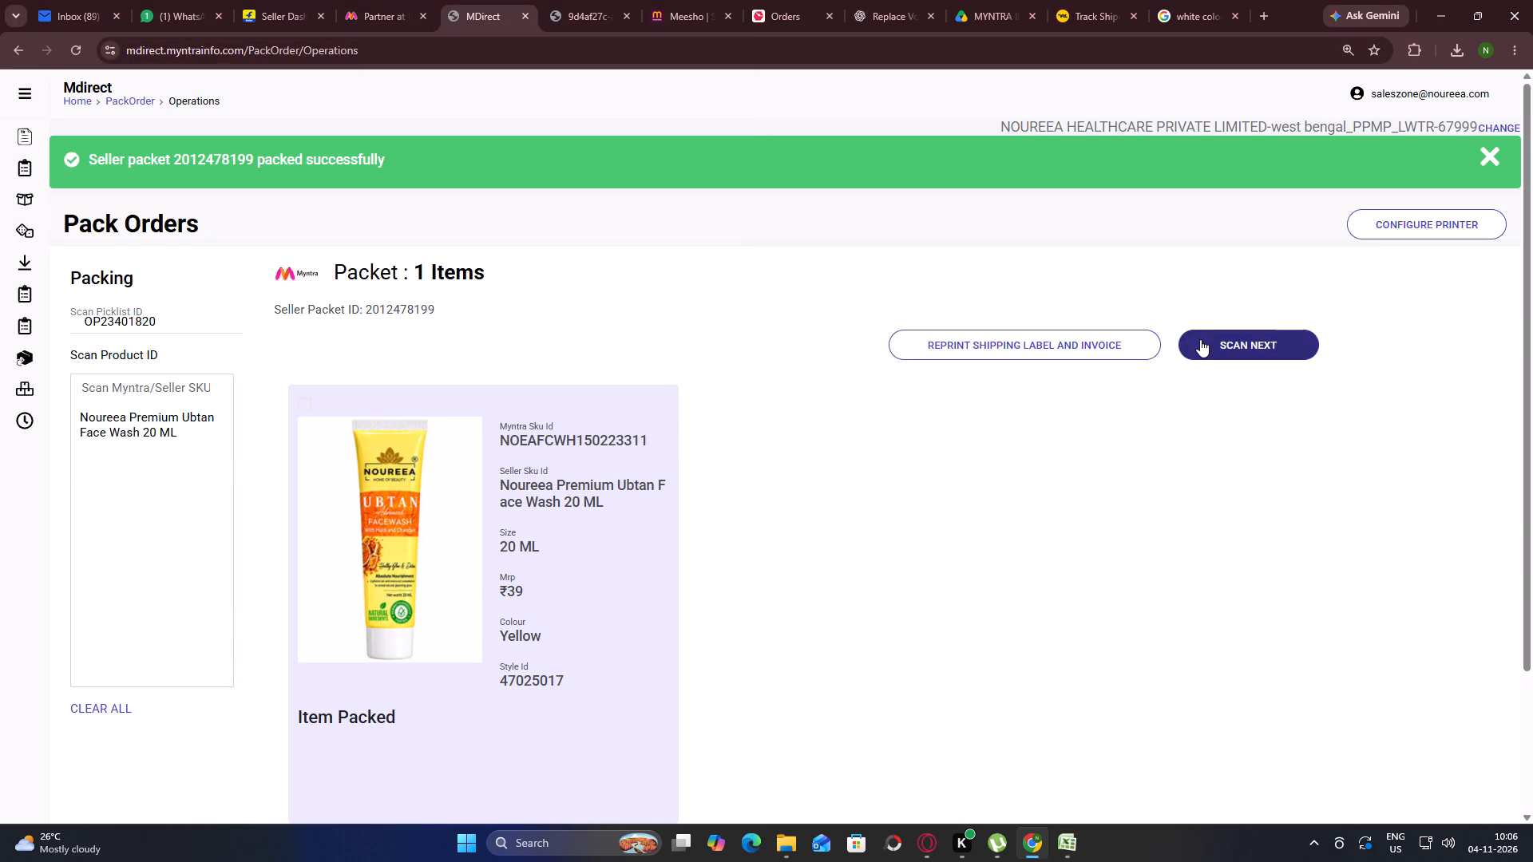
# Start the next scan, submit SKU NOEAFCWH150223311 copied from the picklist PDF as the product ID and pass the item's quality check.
pyautogui.click(1200, 339)
pyautogui.click(562, 0)
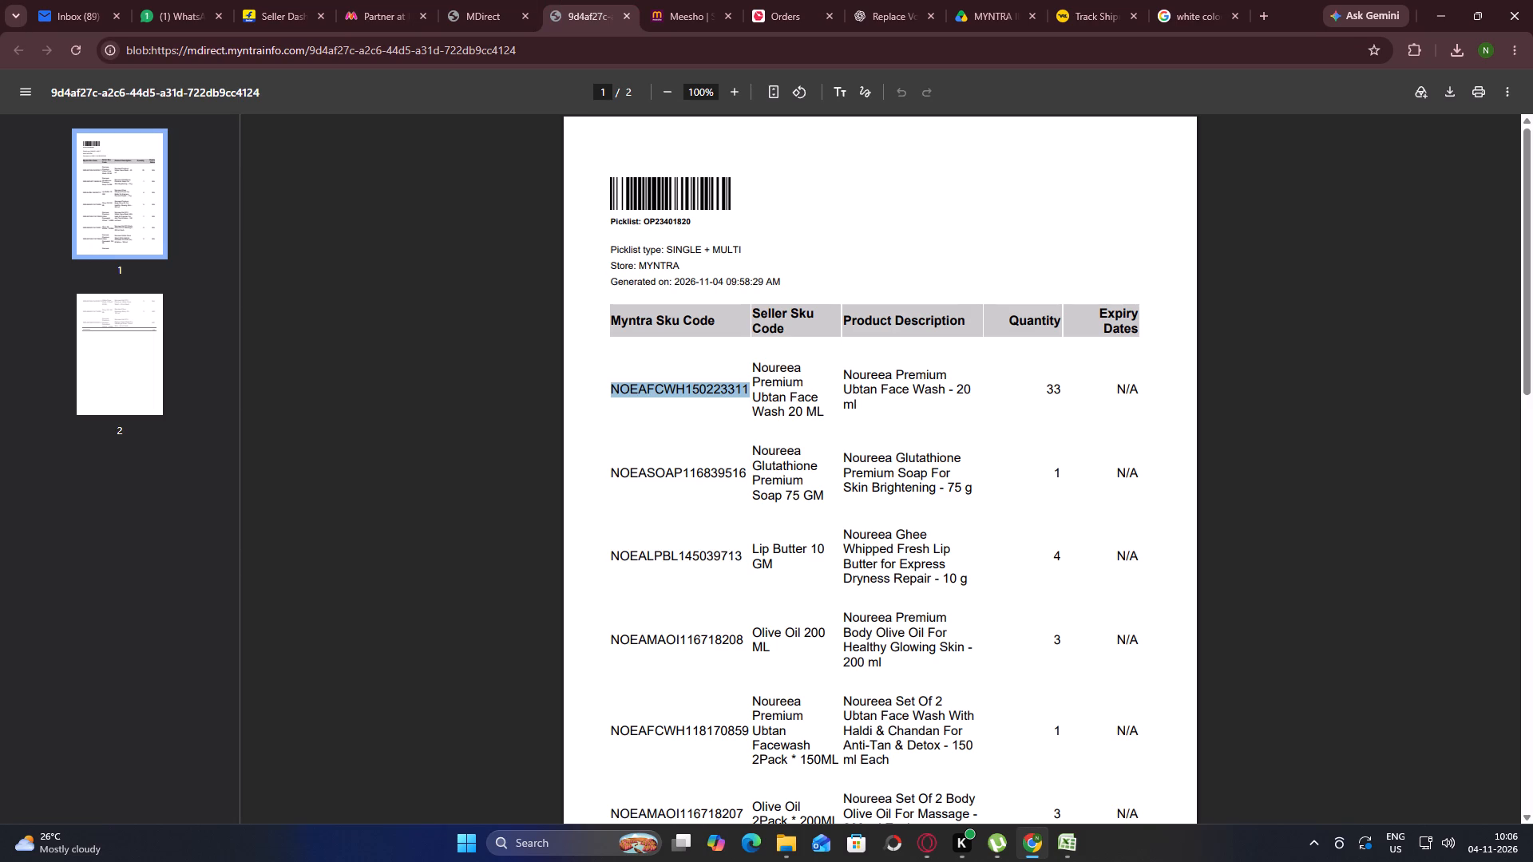
pyautogui.hotkey('ctrl', 'c')
pyautogui.click(484, 2)
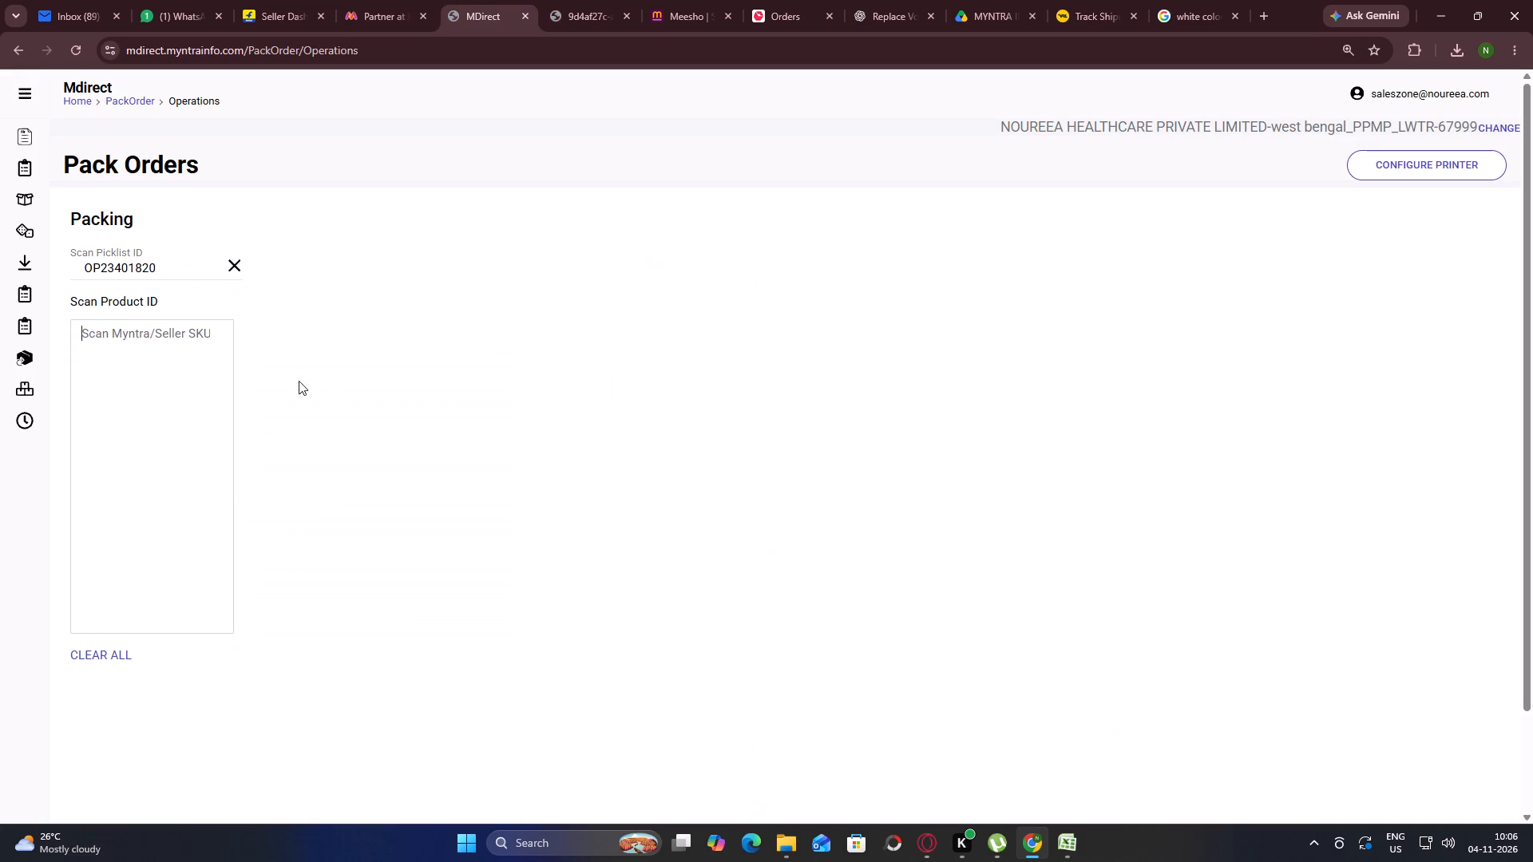
pyautogui.hotkey('ctrl', 'v')
pyautogui.press('Return')
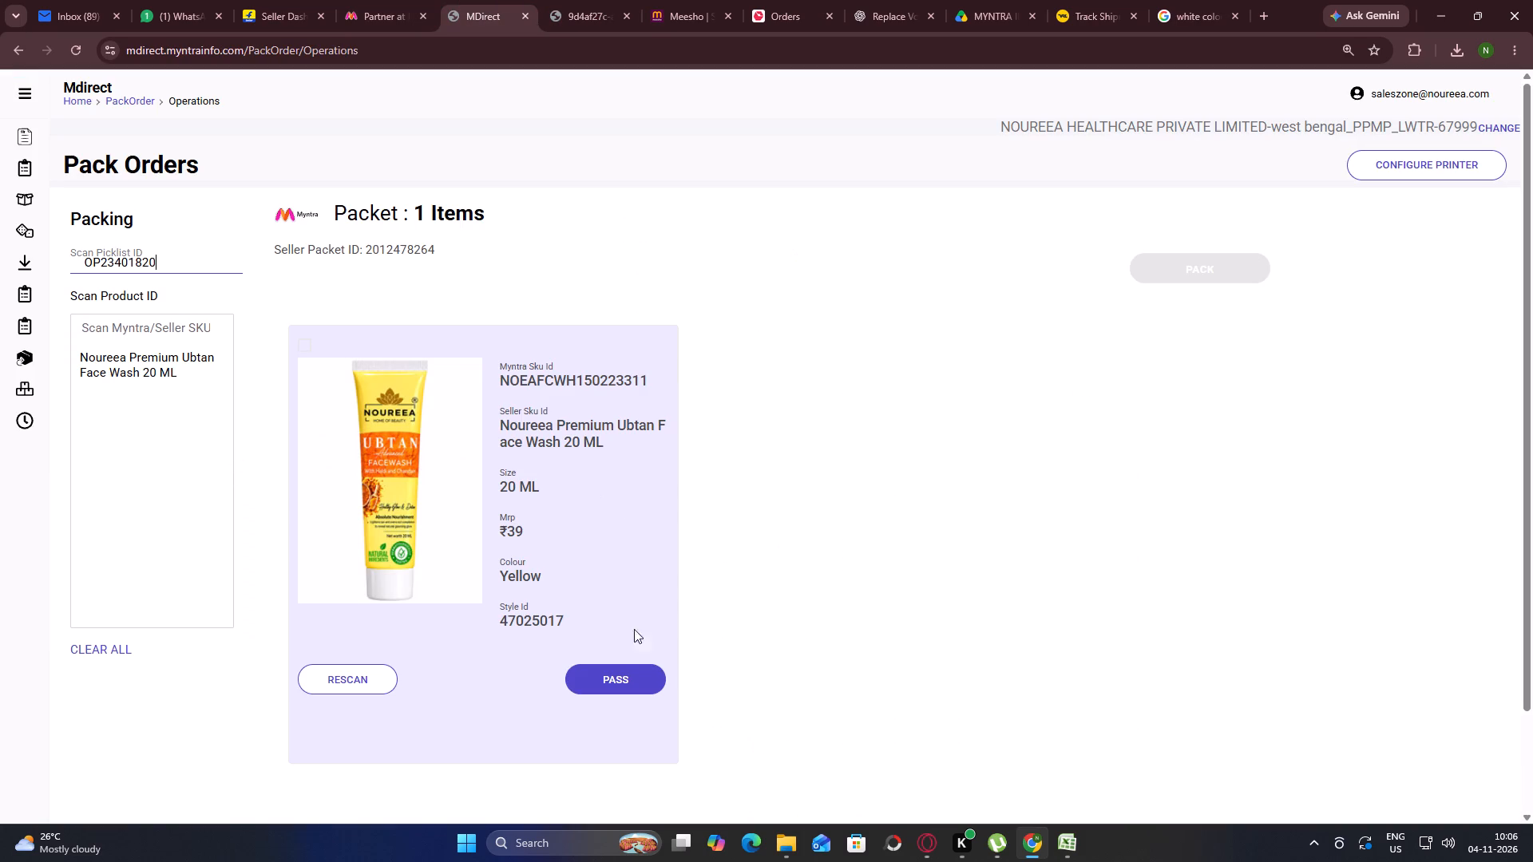
pyautogui.click(651, 686)
pyautogui.click(1176, 273)
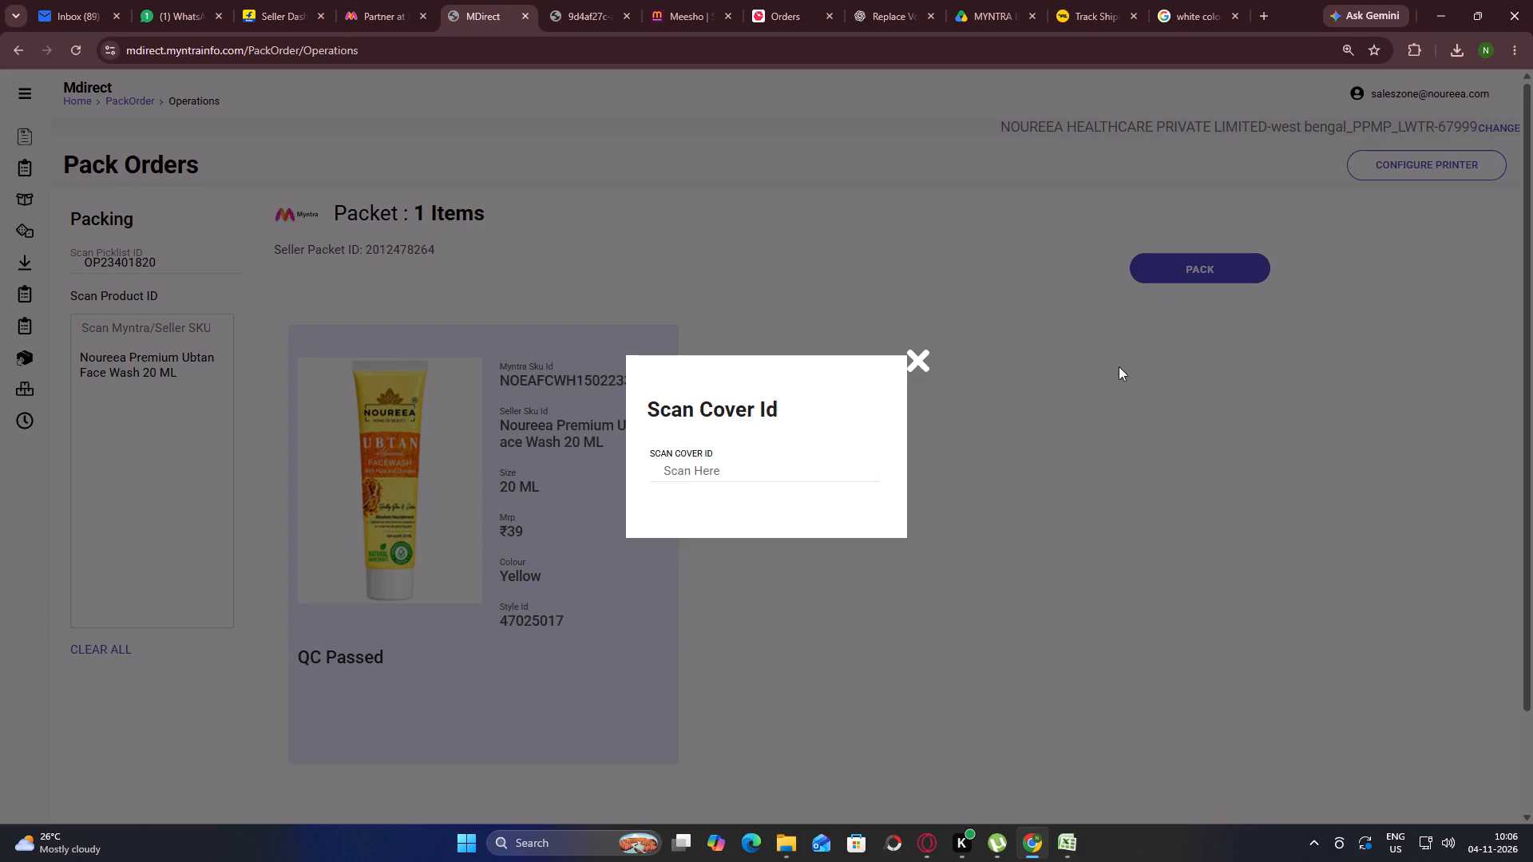
pyautogui.hotkey('alt', 'Tab')
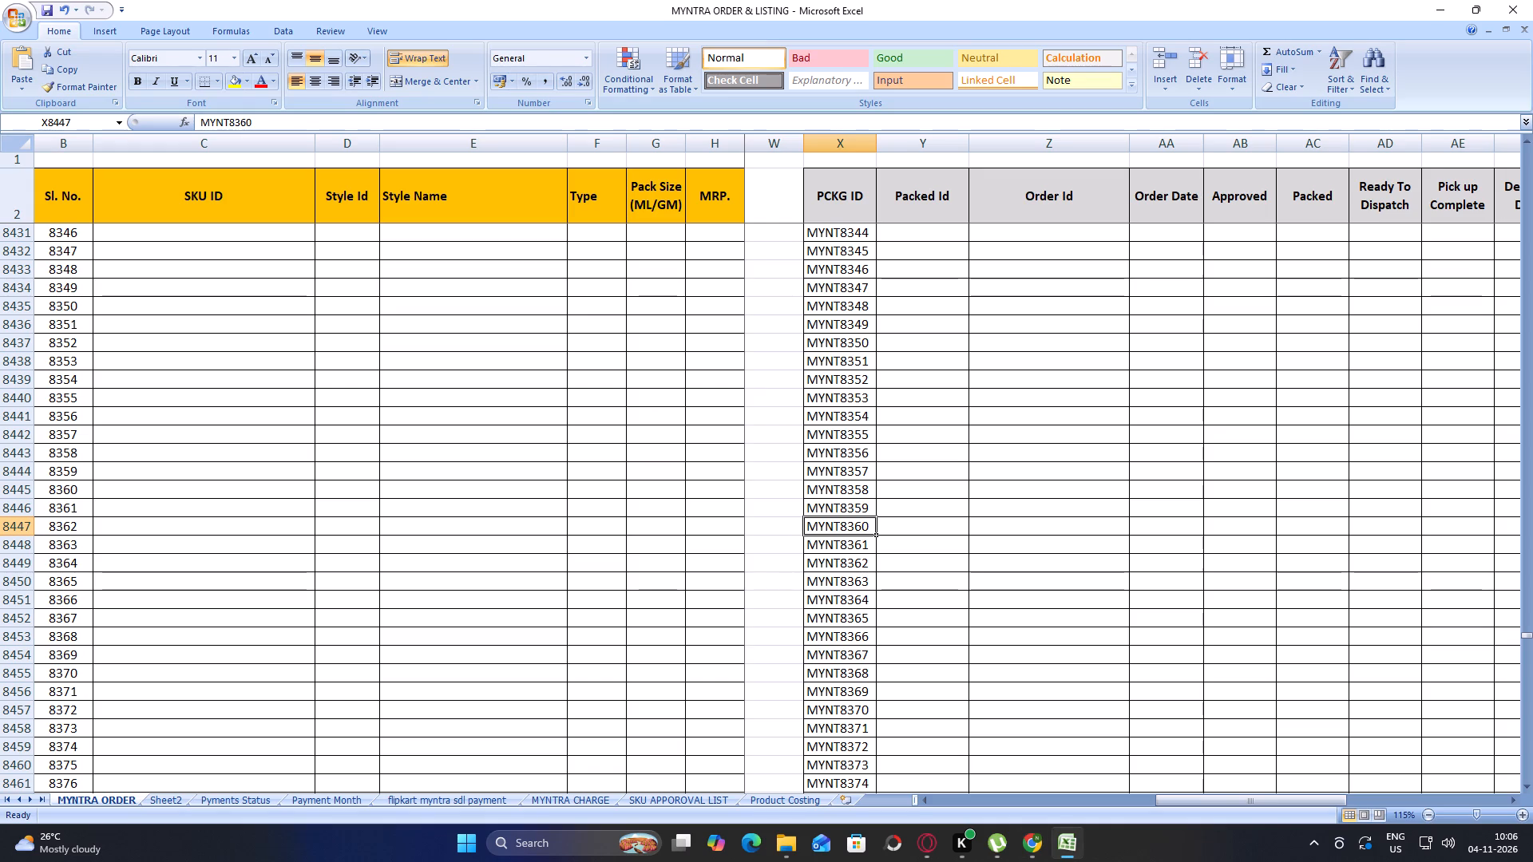
pyautogui.click(850, 541)
pyautogui.hotkey('ctrl', 'c')
pyautogui.hotkey('alt', 'Tab')
pyautogui.click(766, 465)
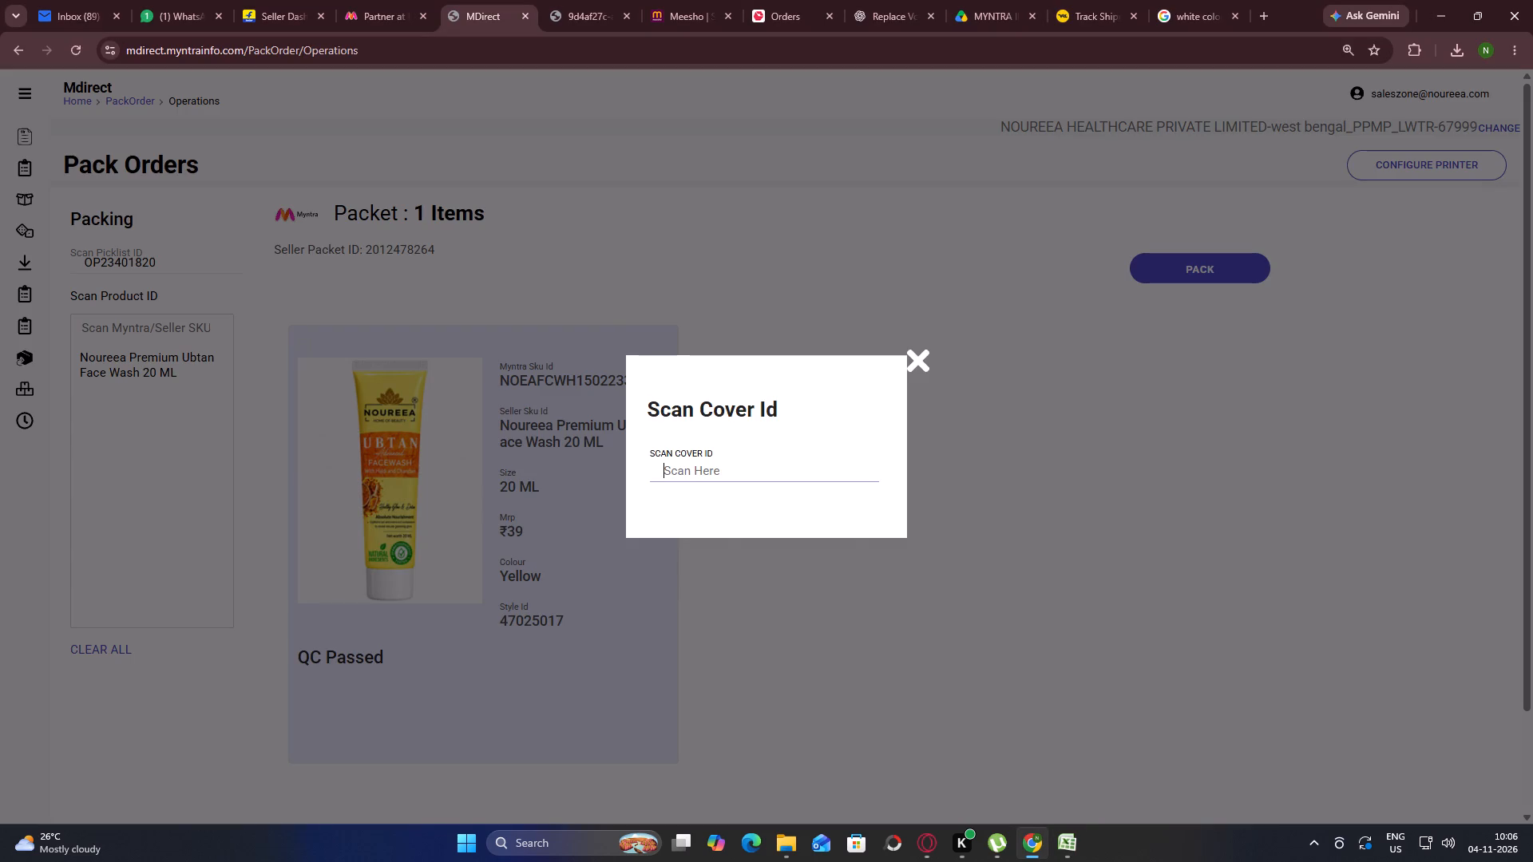
pyautogui.hotkey('ctrl', 'v')
pyautogui.press('Return')
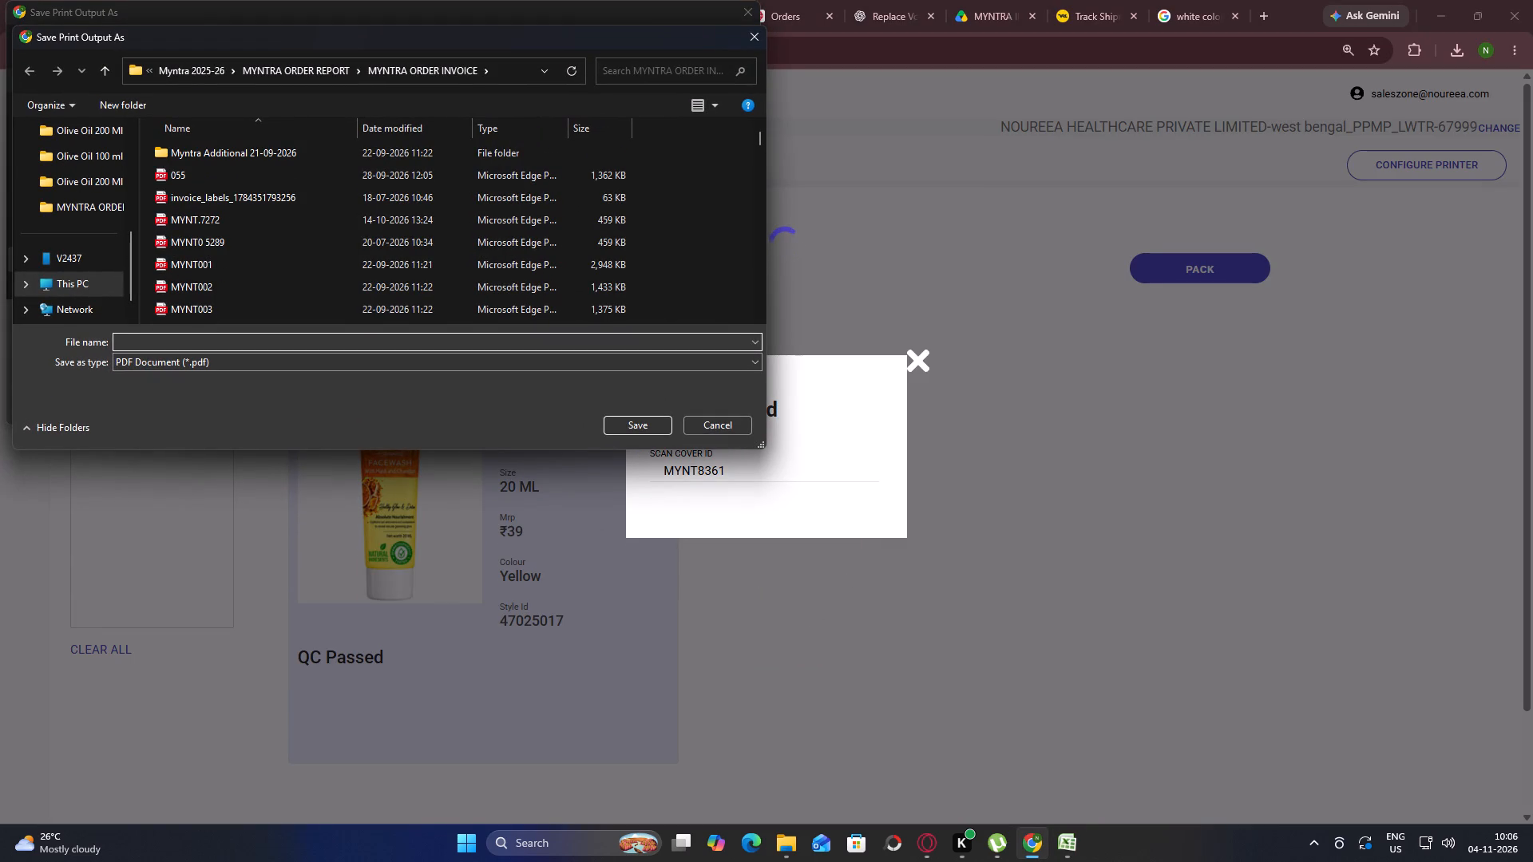
# Save the two print outputs as PDFs MYNT8361 and MYNT08361 in the MYNTRA ORDER INVOICE folder.
pyautogui.hotkey('ctrl', 'v')
pyautogui.press('Return')
pyautogui.hotkey('ctrl', 'v')
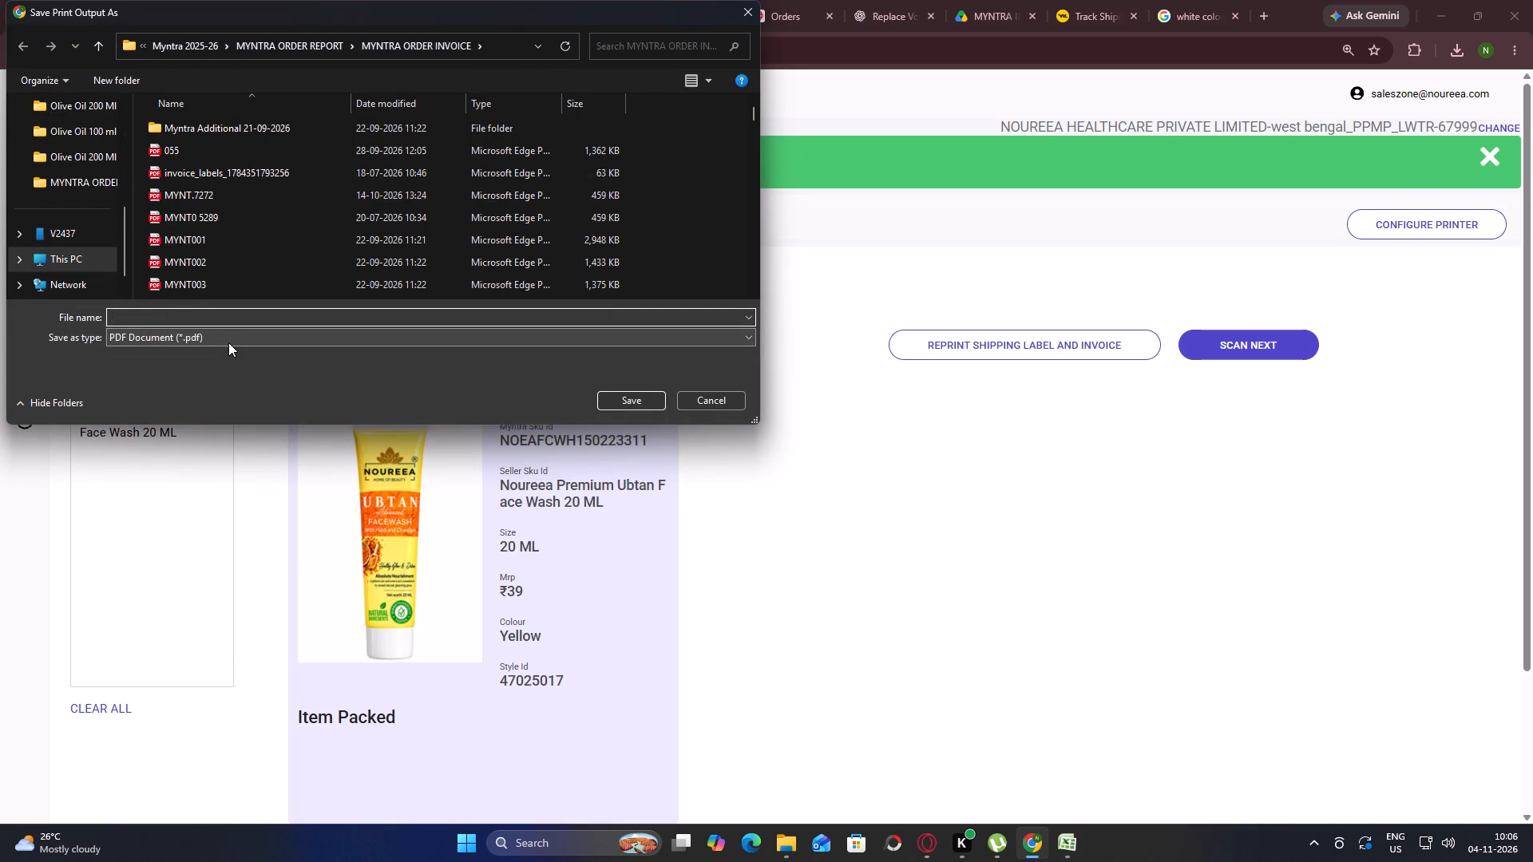
pyautogui.press('Left')
pyautogui.press('Left')
pyautogui.press('Left')
pyautogui.press('Left')
pyautogui.press('0')
pyautogui.press('Return')
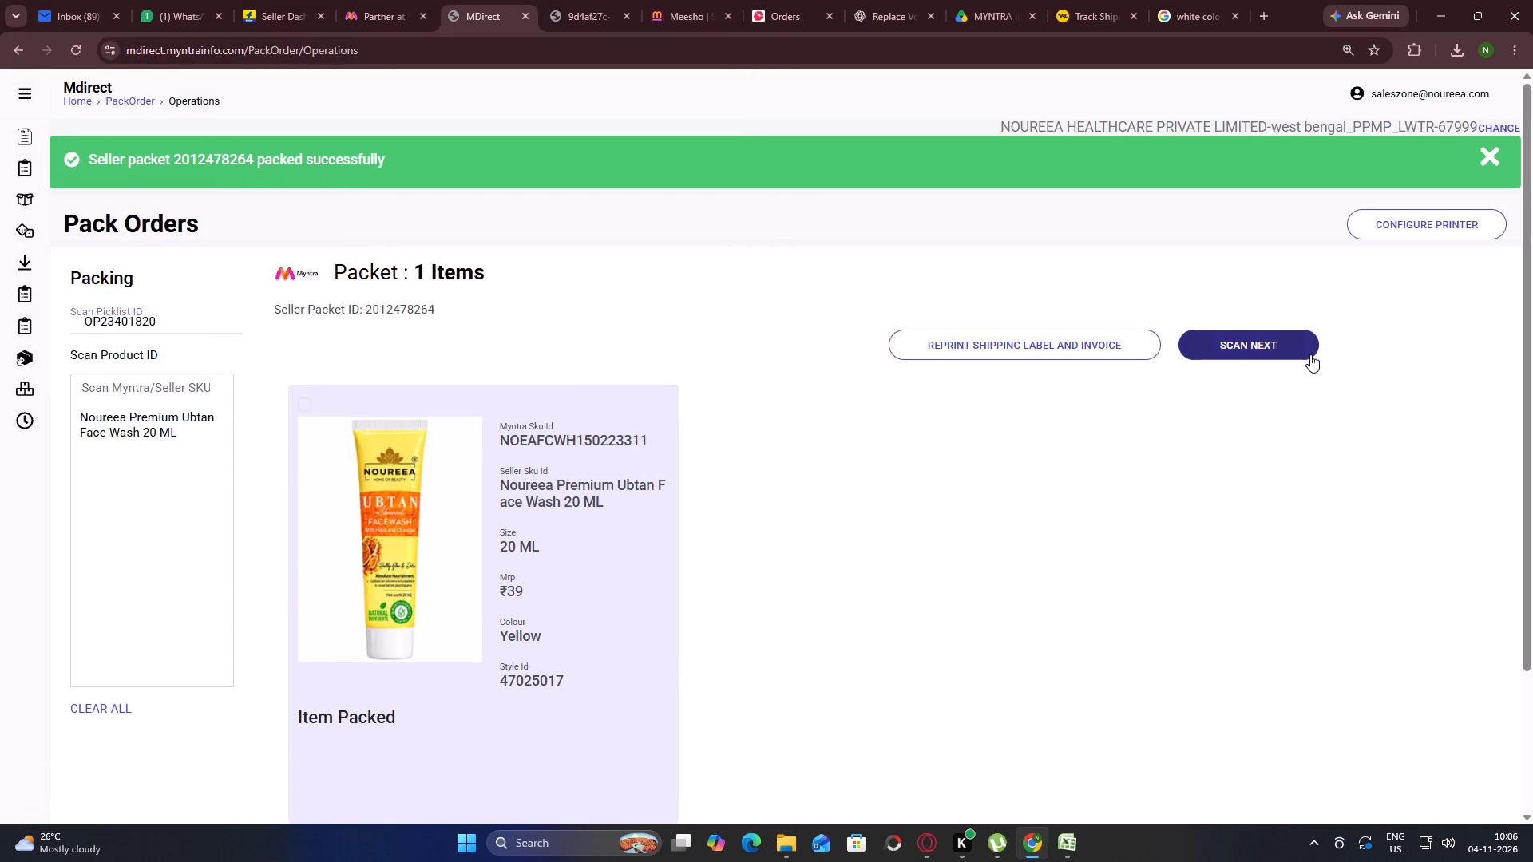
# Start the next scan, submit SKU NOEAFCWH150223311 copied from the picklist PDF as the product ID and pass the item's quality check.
pyautogui.click(1310, 354)
pyautogui.click(558, 0)
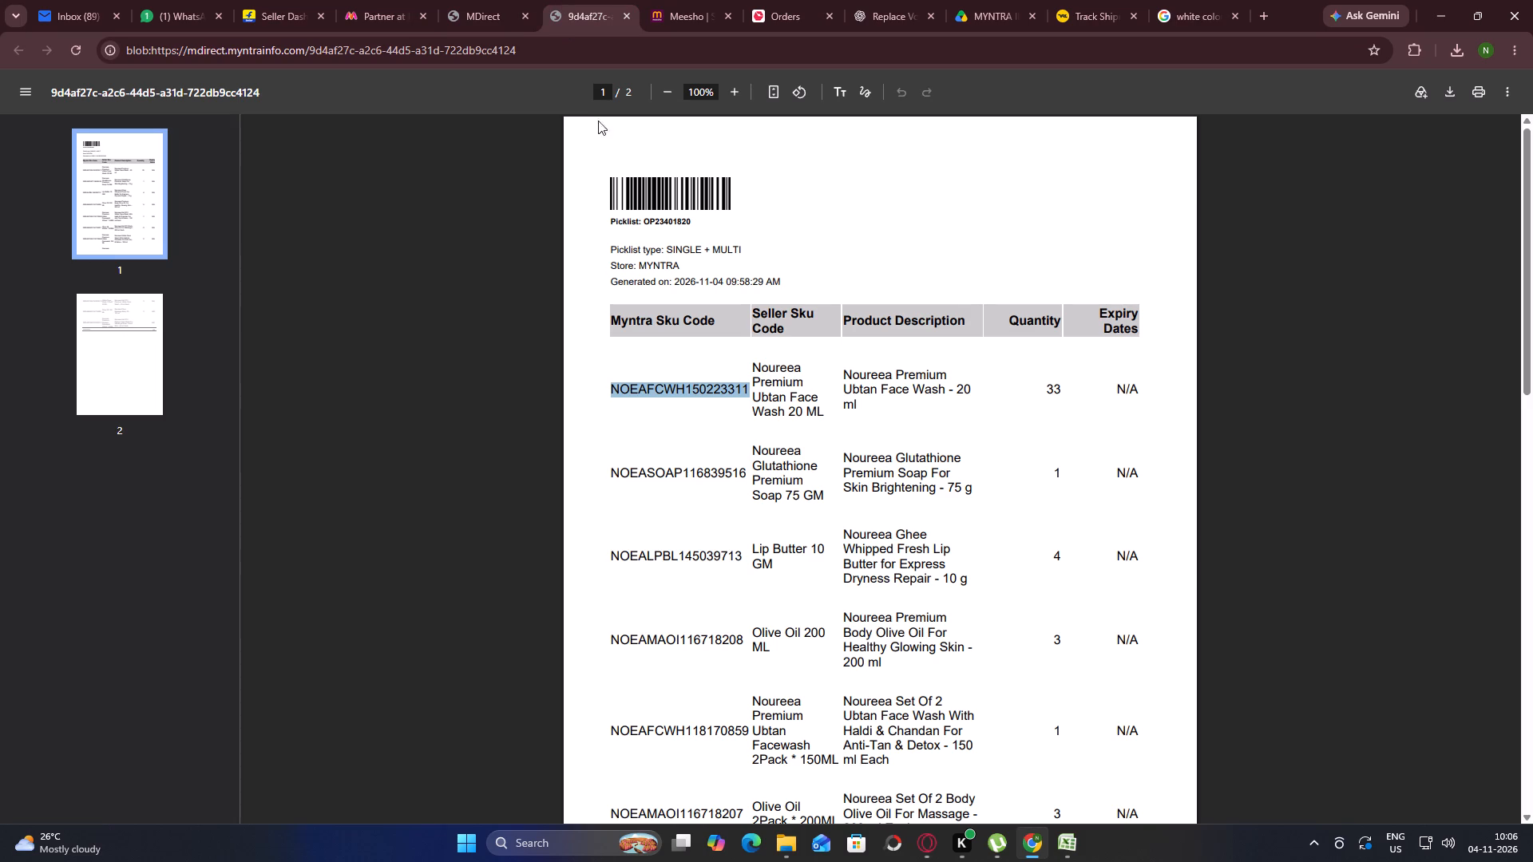
pyautogui.hotkey('ctrl', 'c')
pyautogui.click(471, 3)
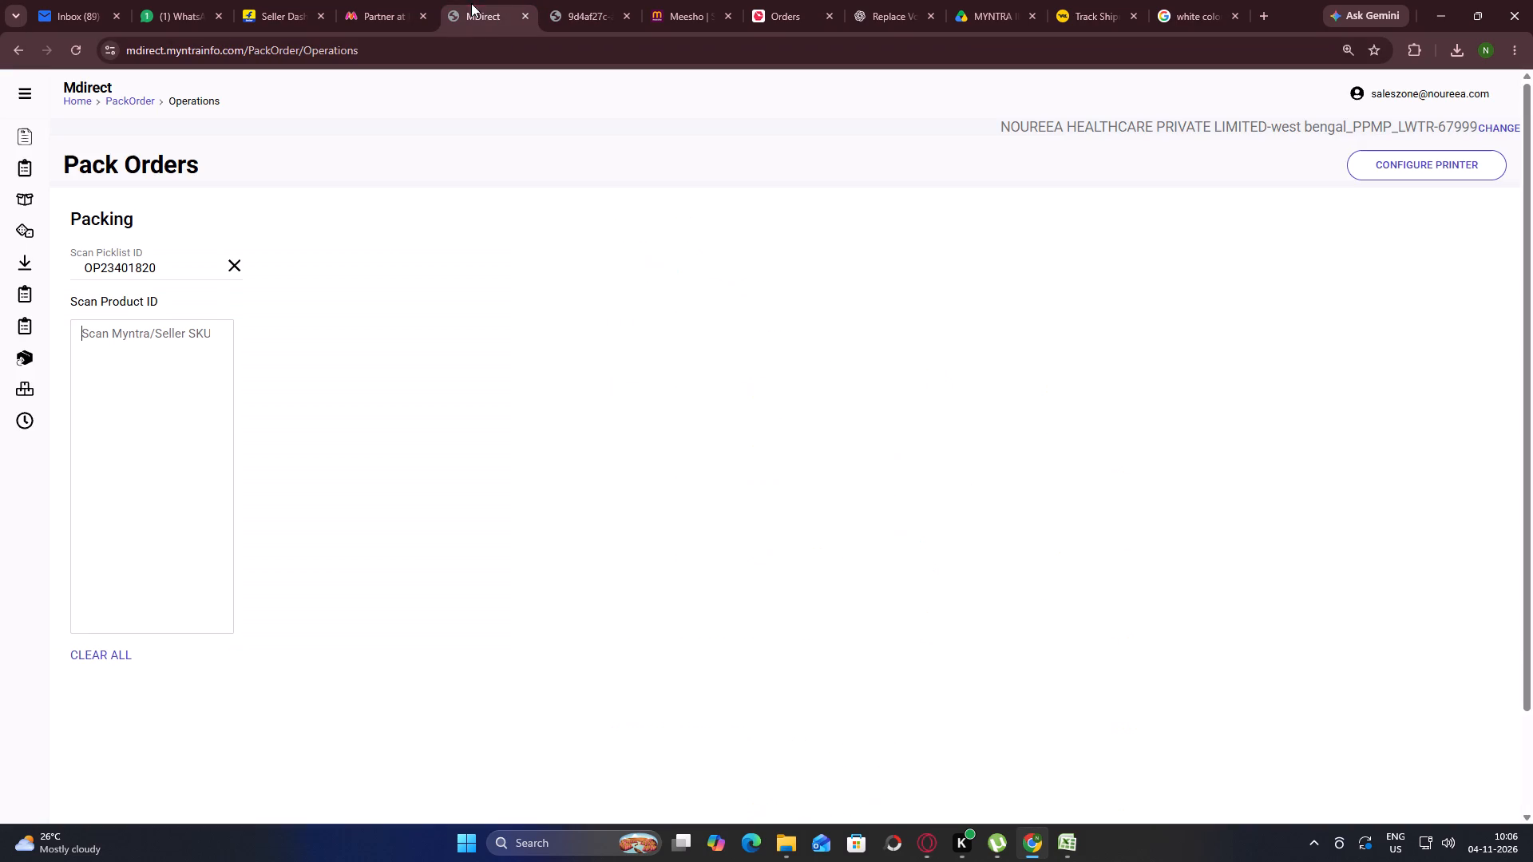
pyautogui.hotkey('ctrl', 'v')
pyautogui.press('Return')
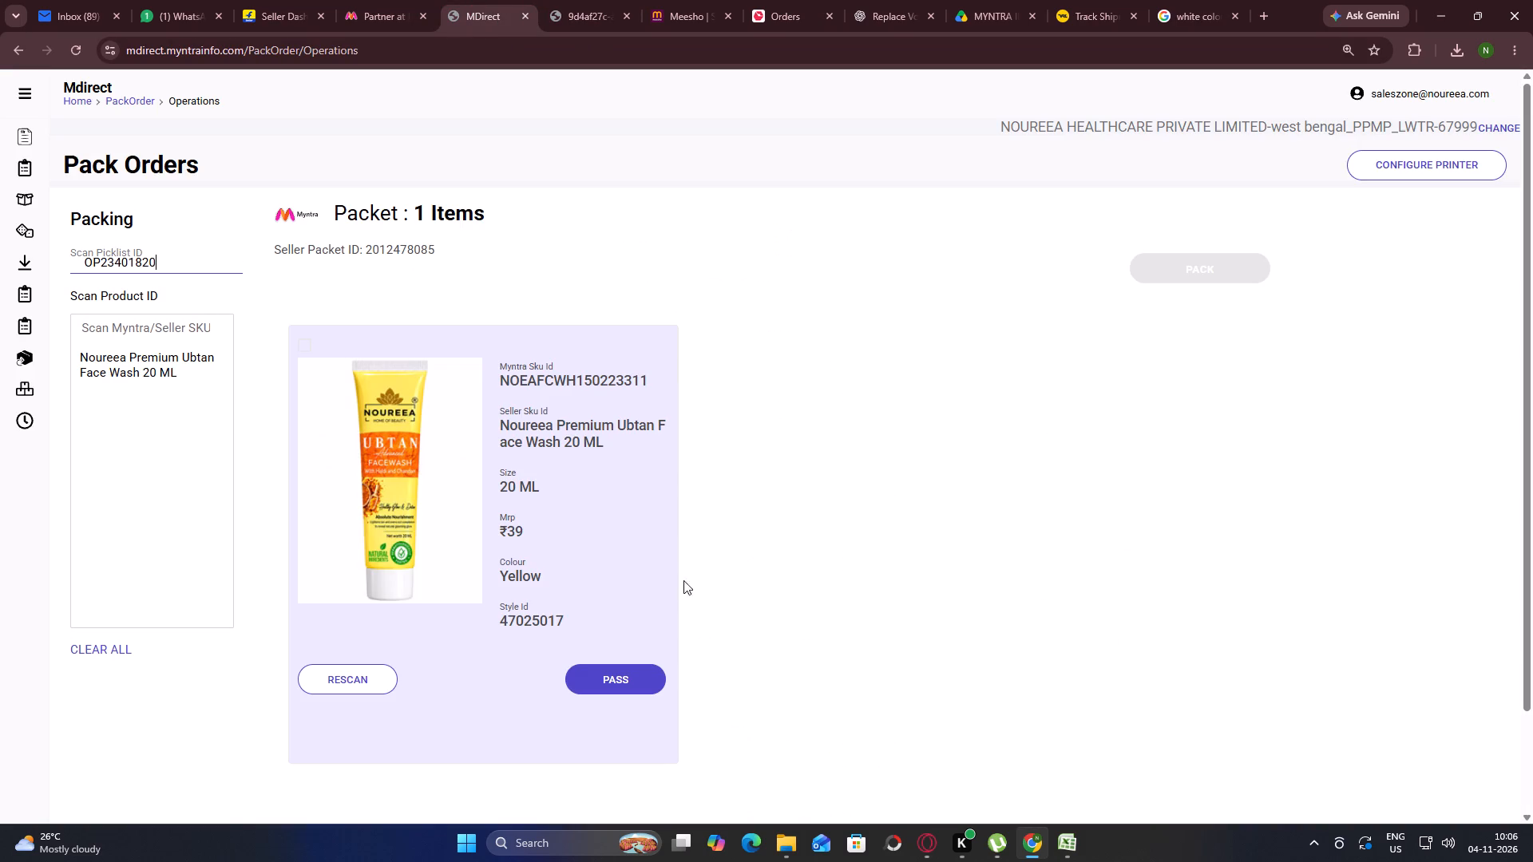
pyautogui.click(623, 686)
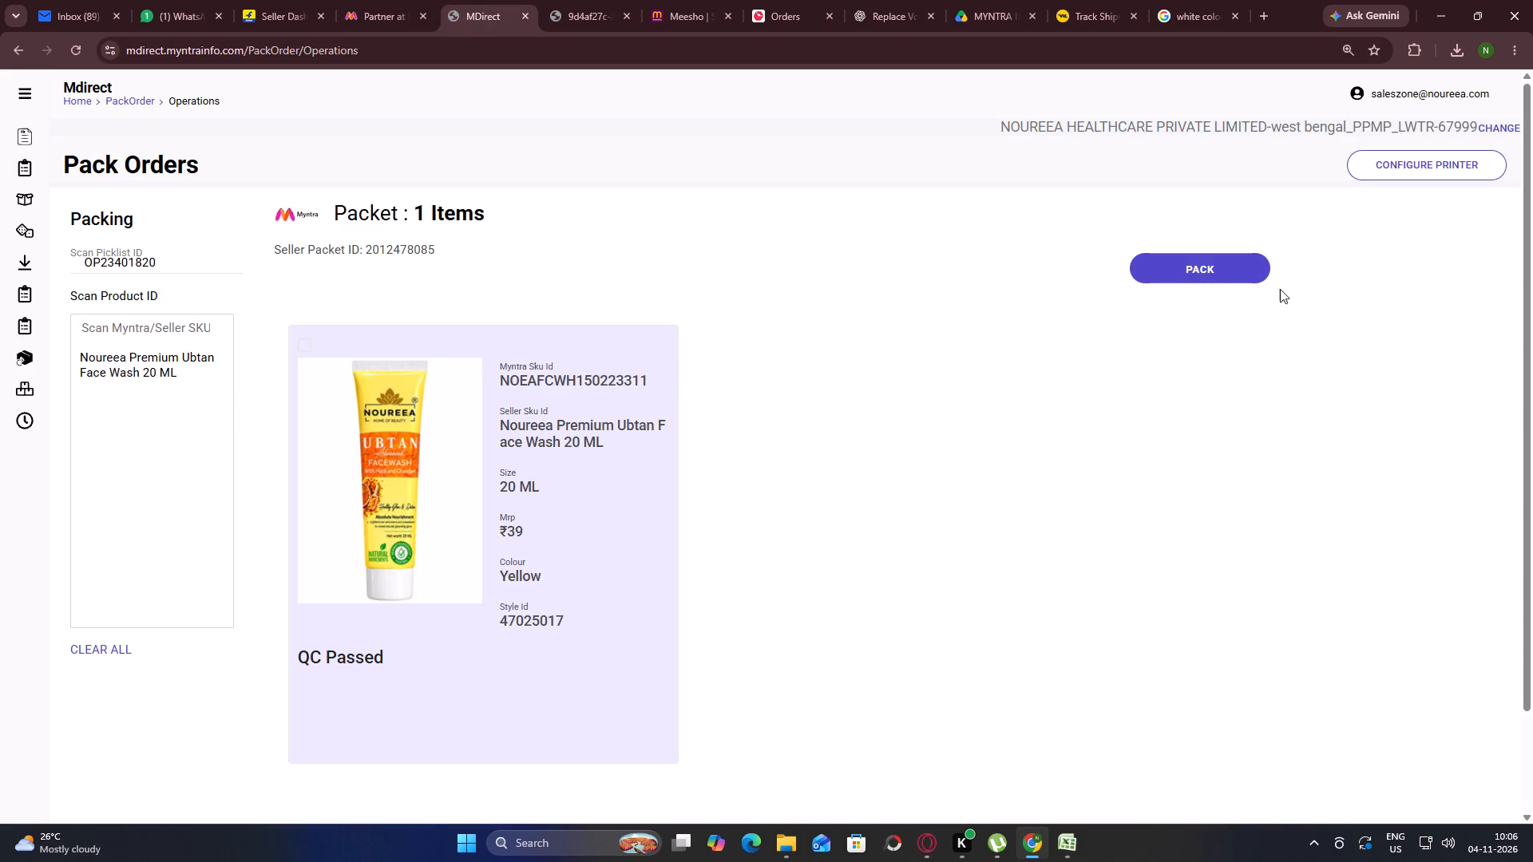
# Pack the face wash item using package ID MYNT8362, copied from the Excel order workbook, as its cover ID.
pyautogui.click(1200, 281)
pyautogui.hotkey('alt', 'Tab')
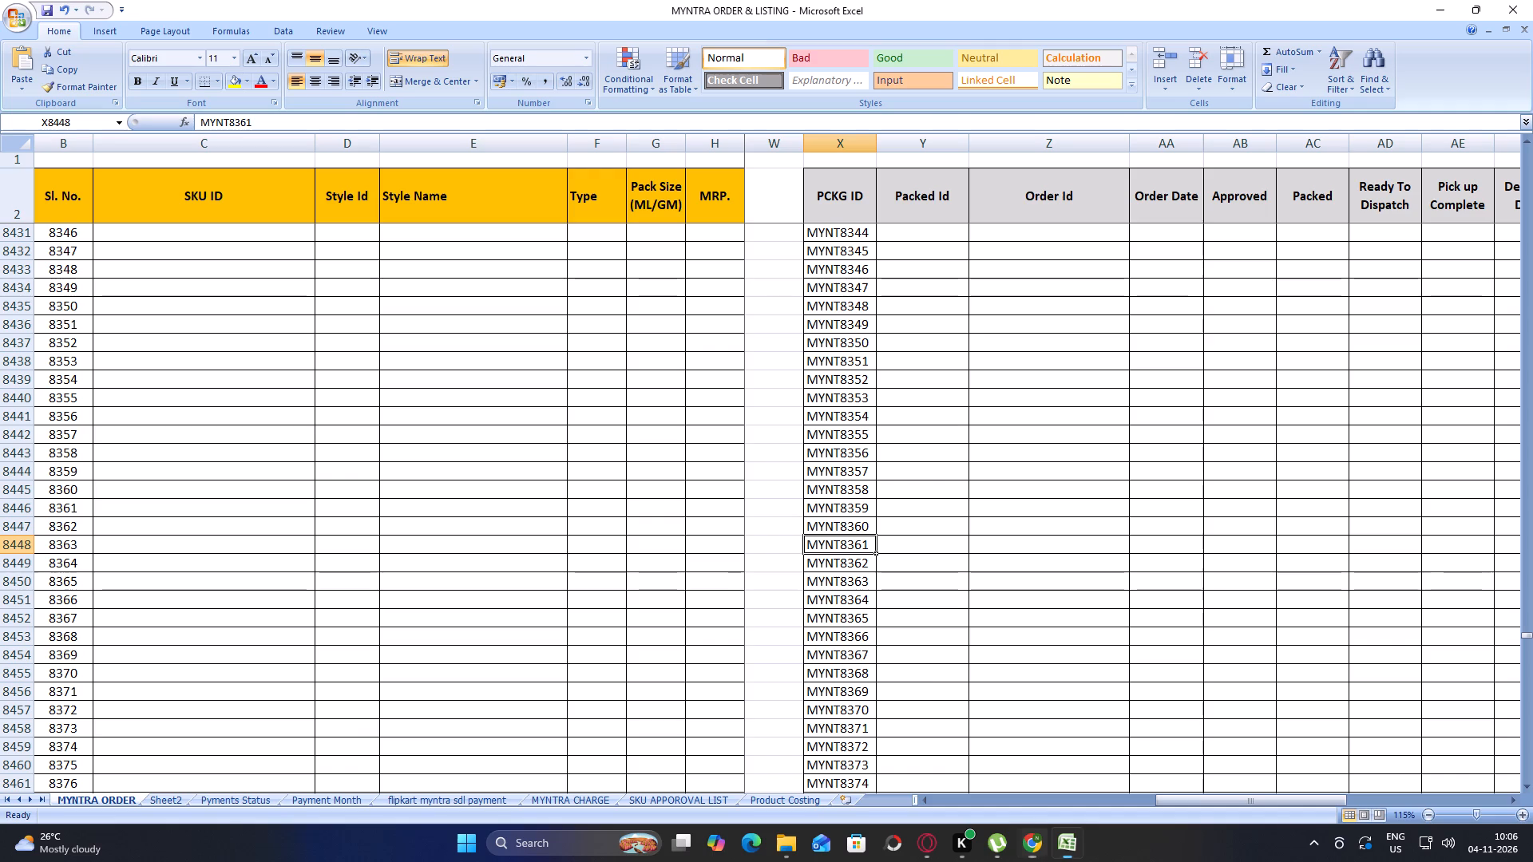
pyautogui.click(850, 563)
pyautogui.hotkey('ctrl', 'c')
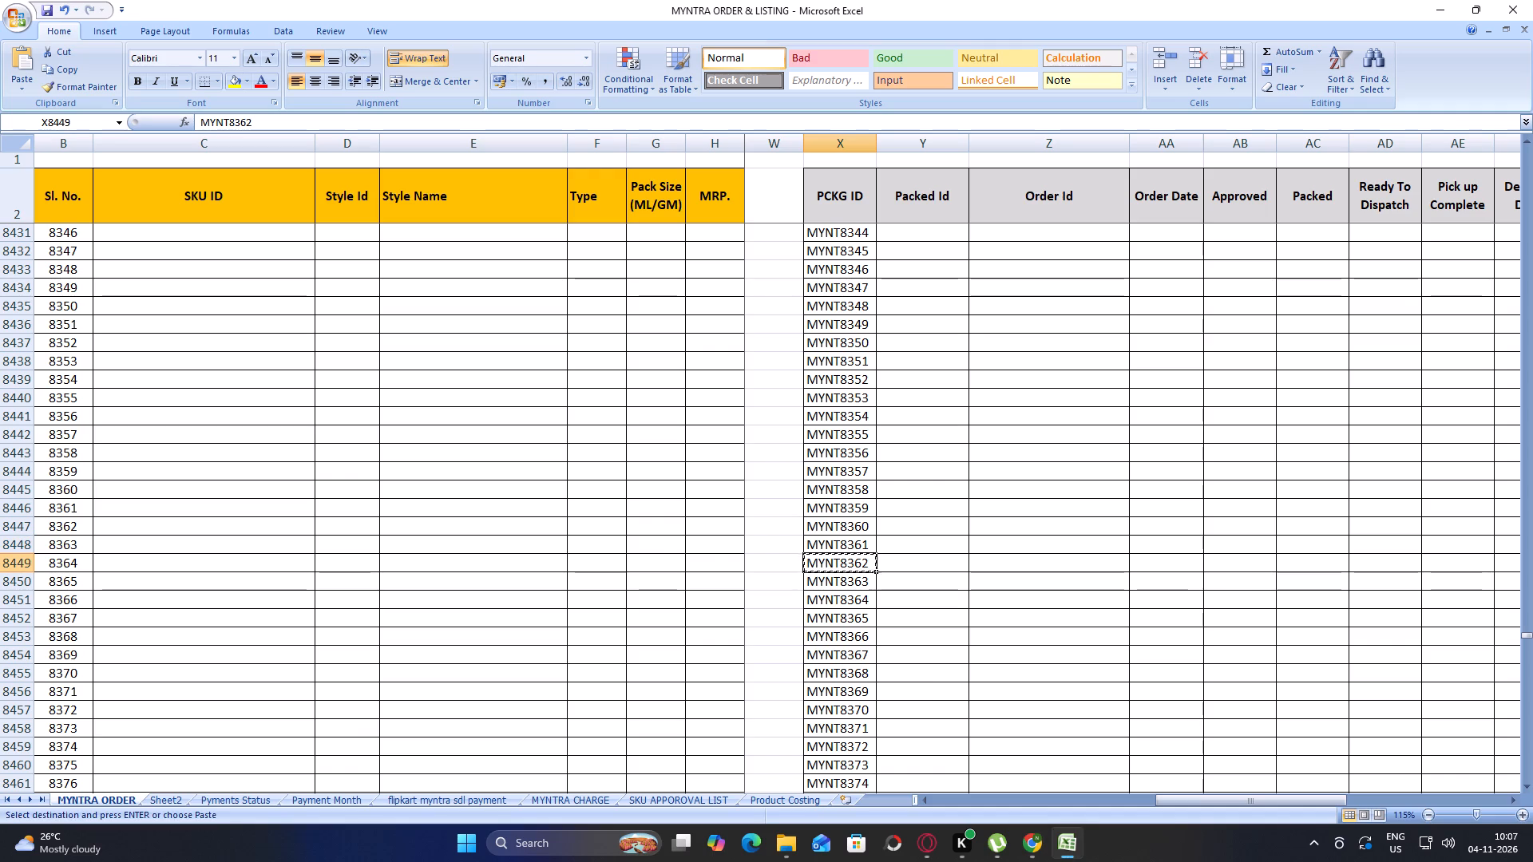
pyautogui.hotkey('alt', 'Tab')
pyautogui.click(771, 465)
pyautogui.hotkey('ctrl', 'v')
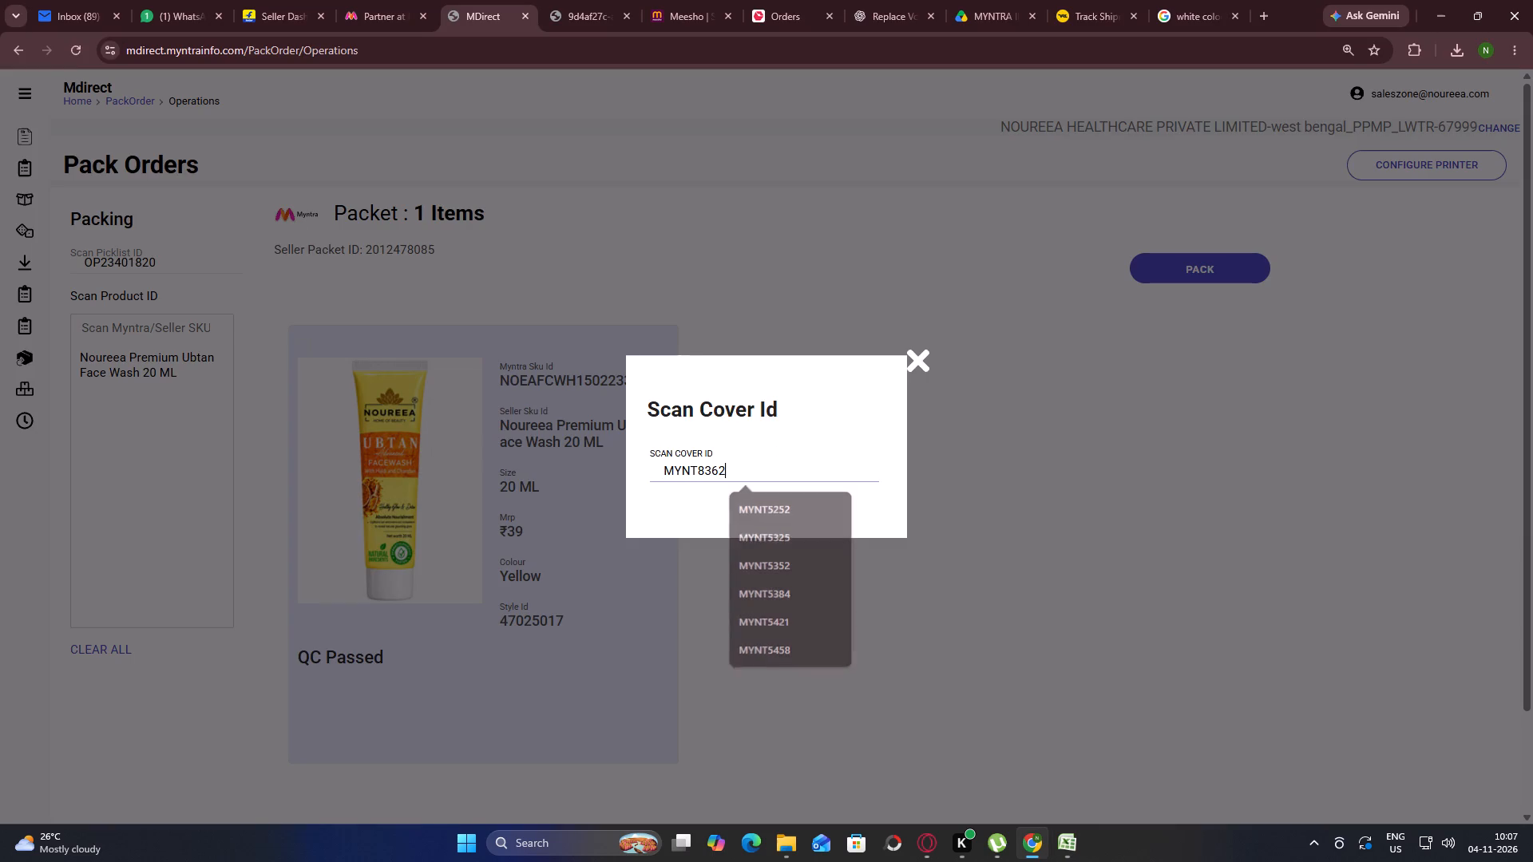
pyautogui.press('Return')
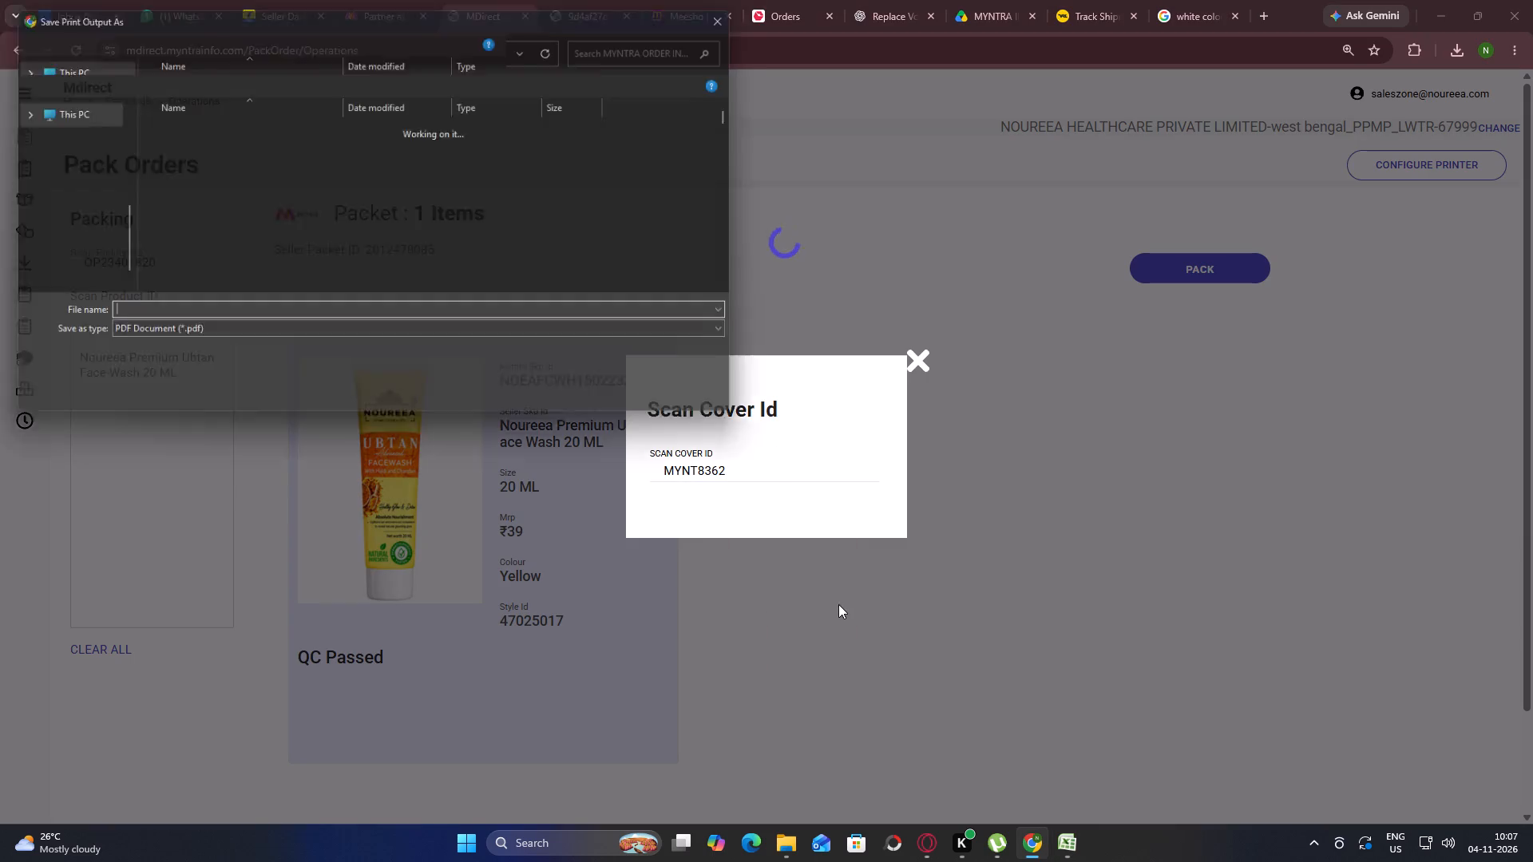
pyautogui.hotkey('ctrl', 'v')
pyautogui.press('Return')
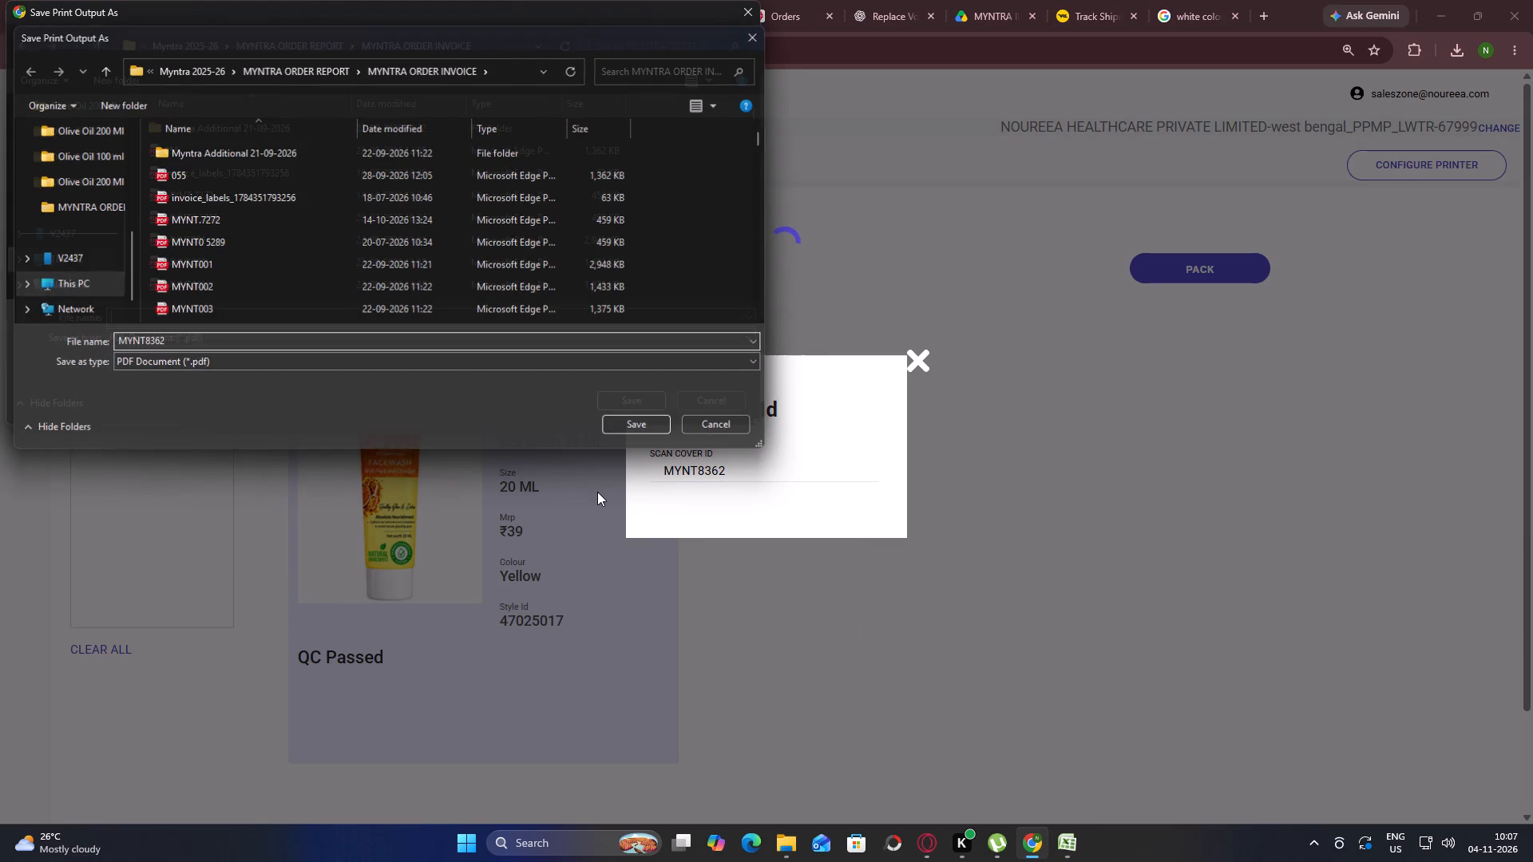
pyautogui.hotkey('ctrl', 'v')
pyautogui.press('Left')
pyautogui.press('Left')
pyautogui.press('Left')
pyautogui.press('Left')
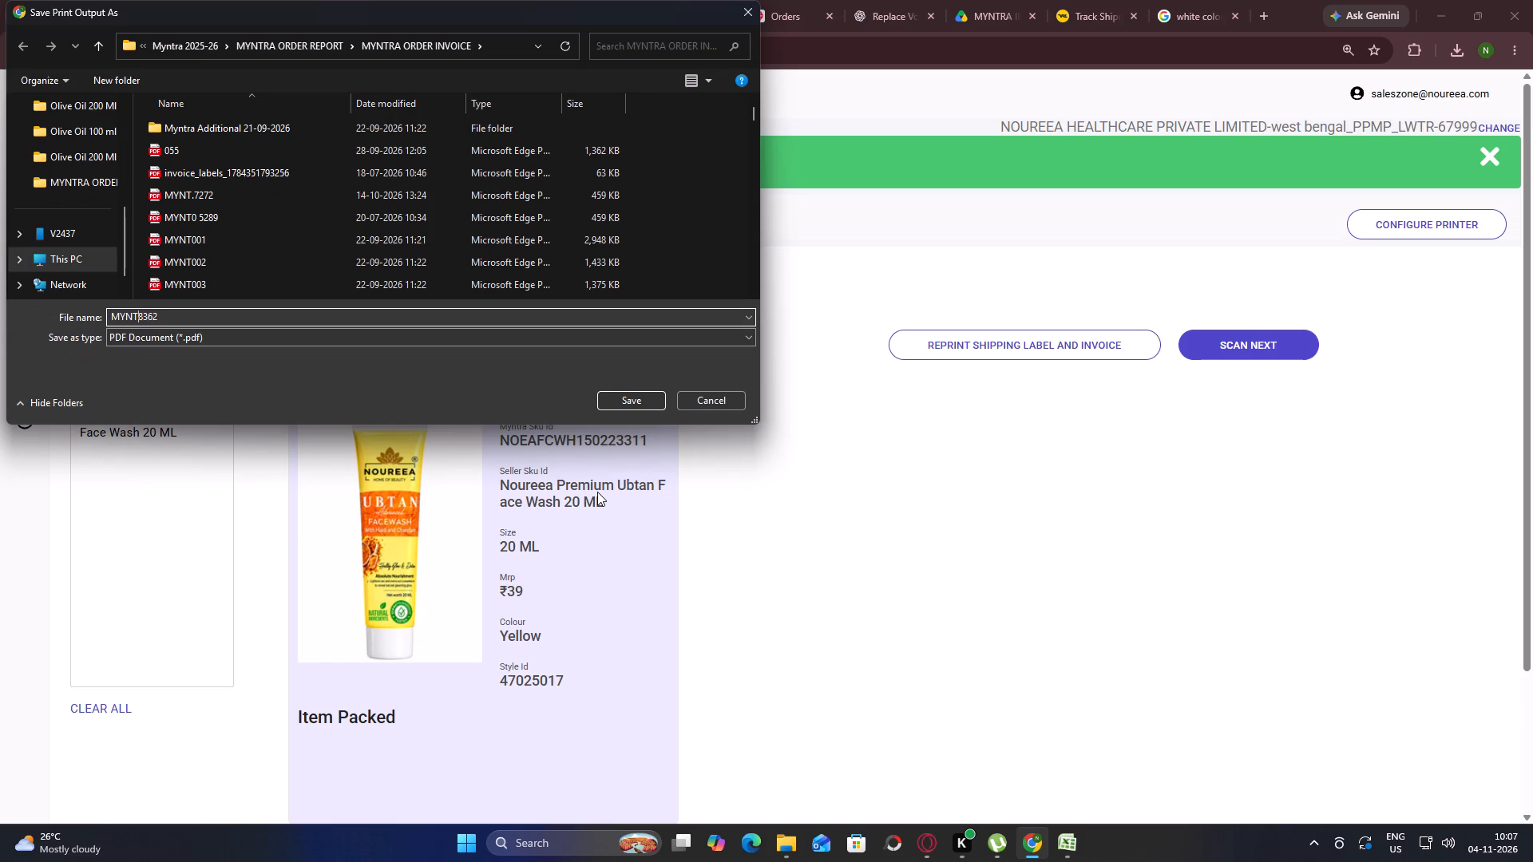
pyautogui.press('0')
pyautogui.press('Return')
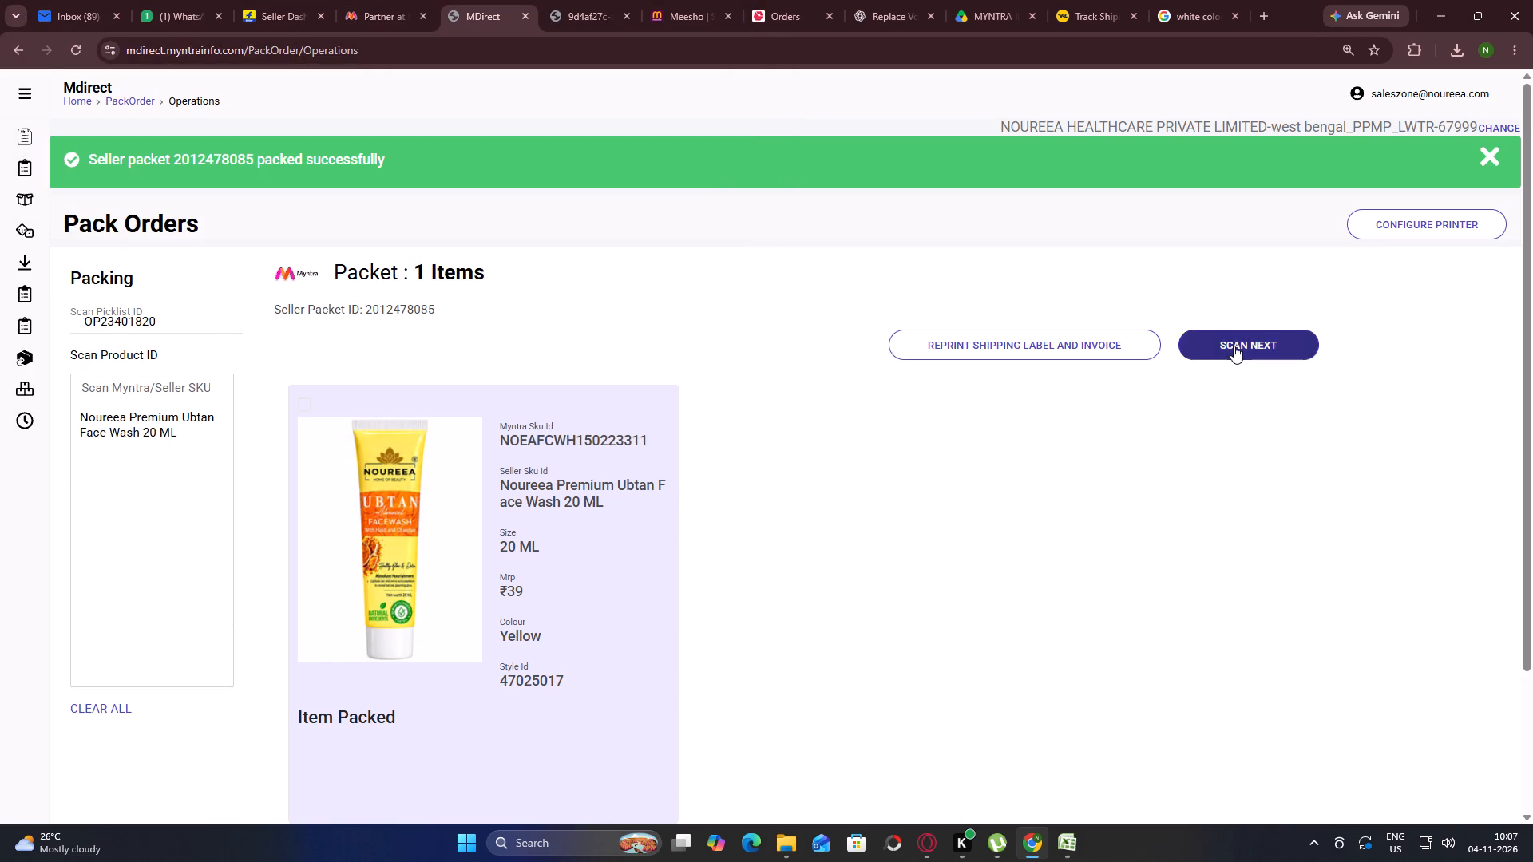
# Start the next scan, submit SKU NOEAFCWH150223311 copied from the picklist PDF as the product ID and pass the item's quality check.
pyautogui.click(1234, 346)
pyautogui.click(561, 0)
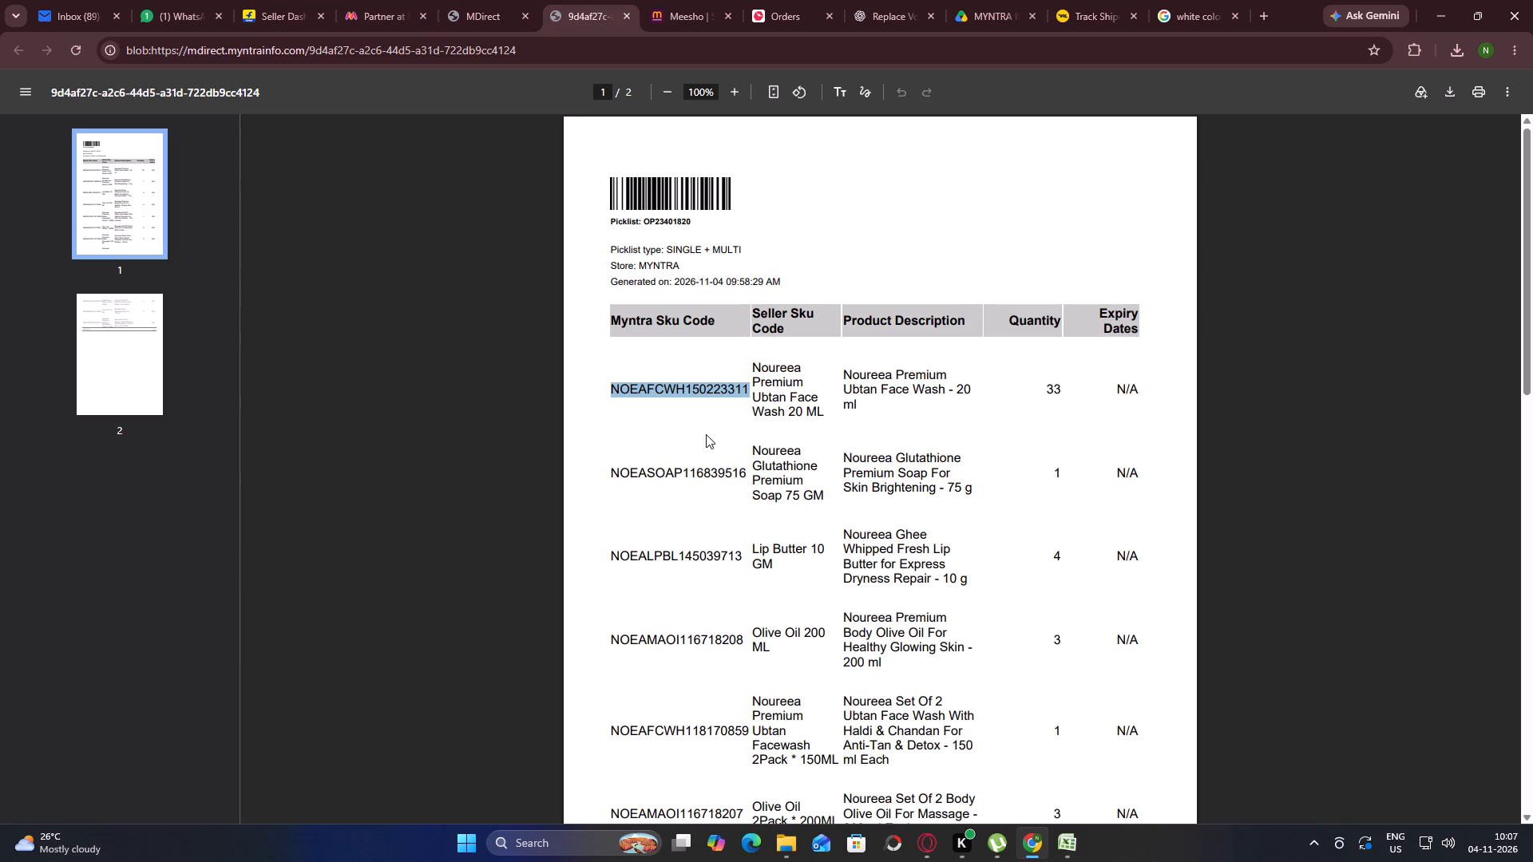
pyautogui.hotkey('ctrl', 'c')
pyautogui.click(468, 7)
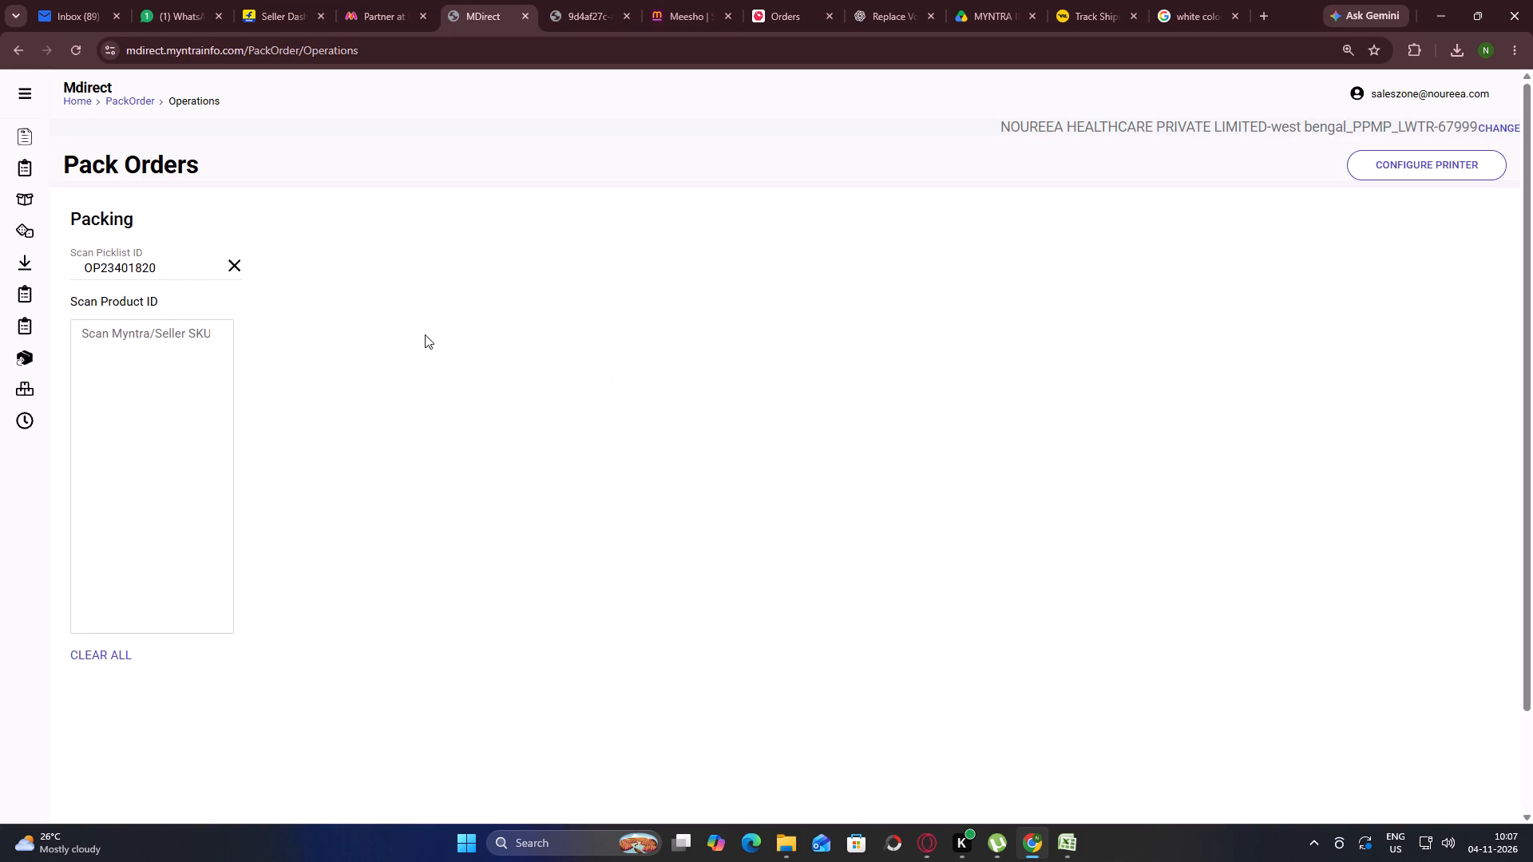
pyautogui.hotkey('ctrl', 'v')
pyautogui.press('Return')
pyautogui.click(652, 681)
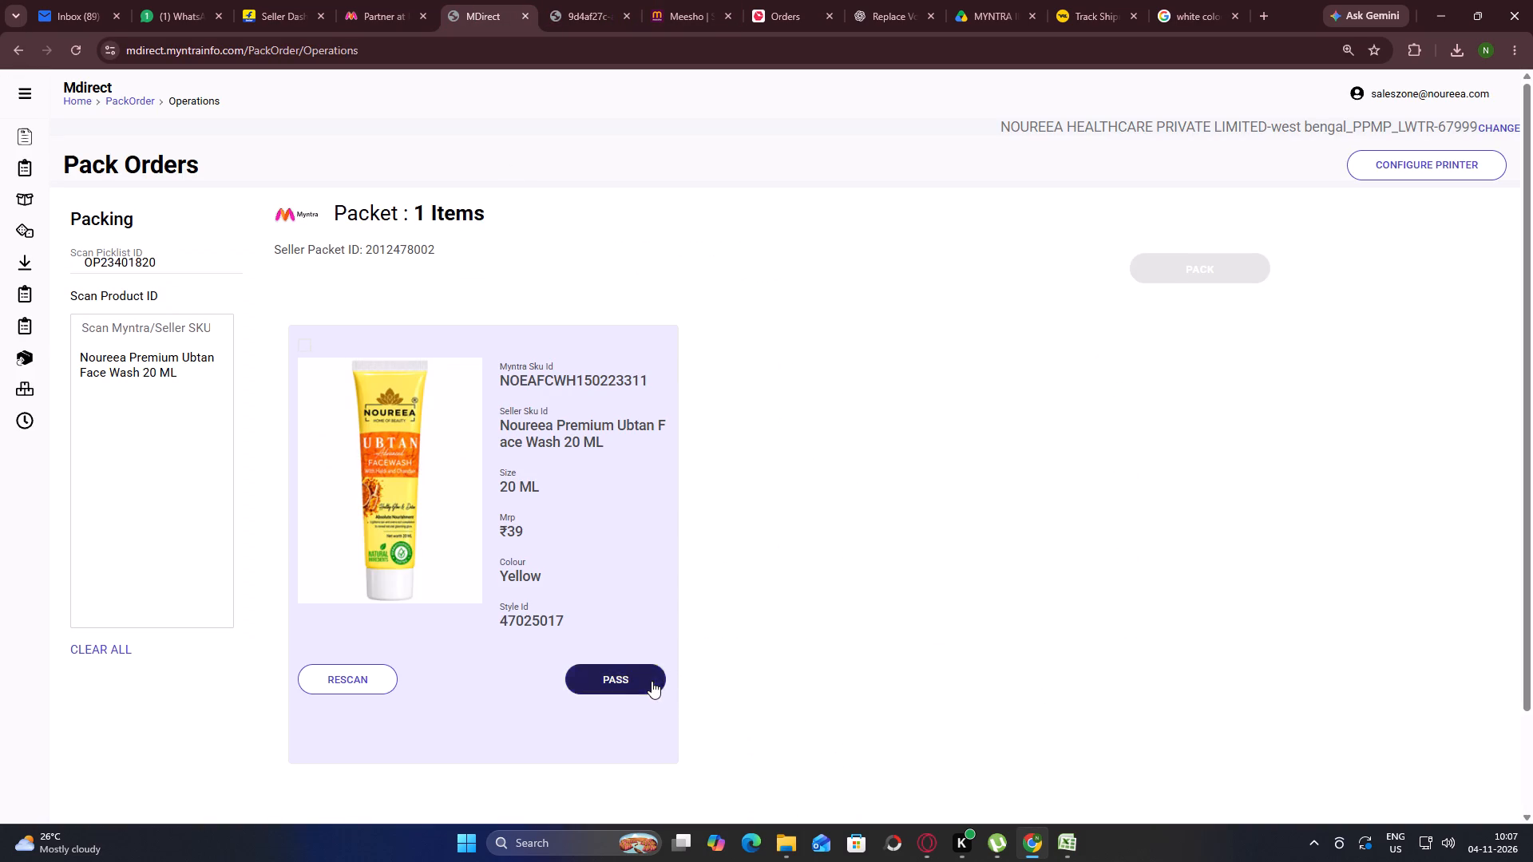
pyautogui.click(1201, 267)
pyautogui.hotkey('alt', 'Tab')
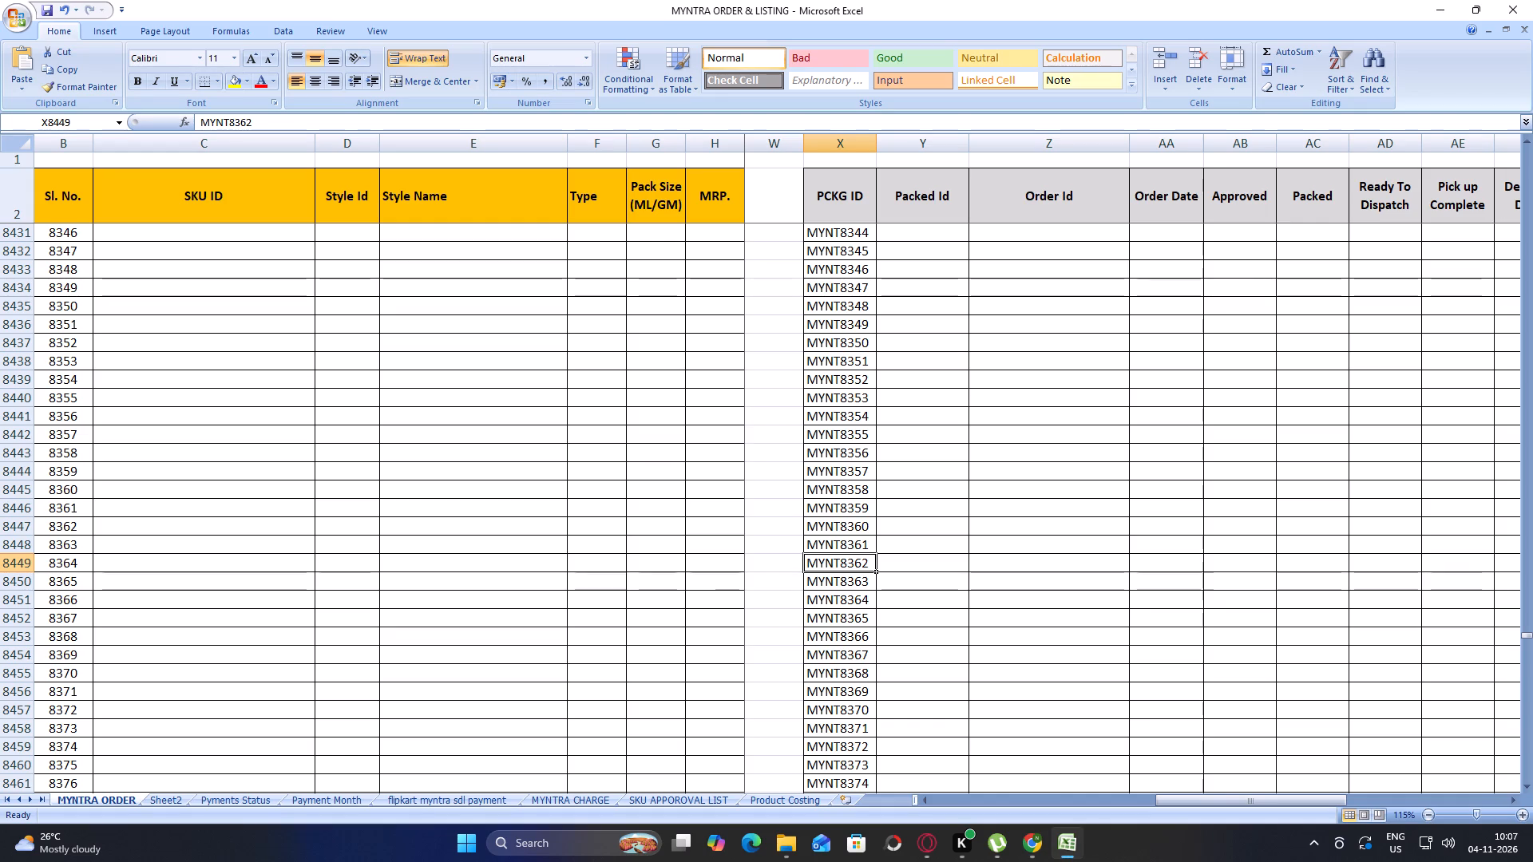
pyautogui.click(850, 582)
pyautogui.hotkey('ctrl', 'c')
pyautogui.hotkey('alt', 'Tab')
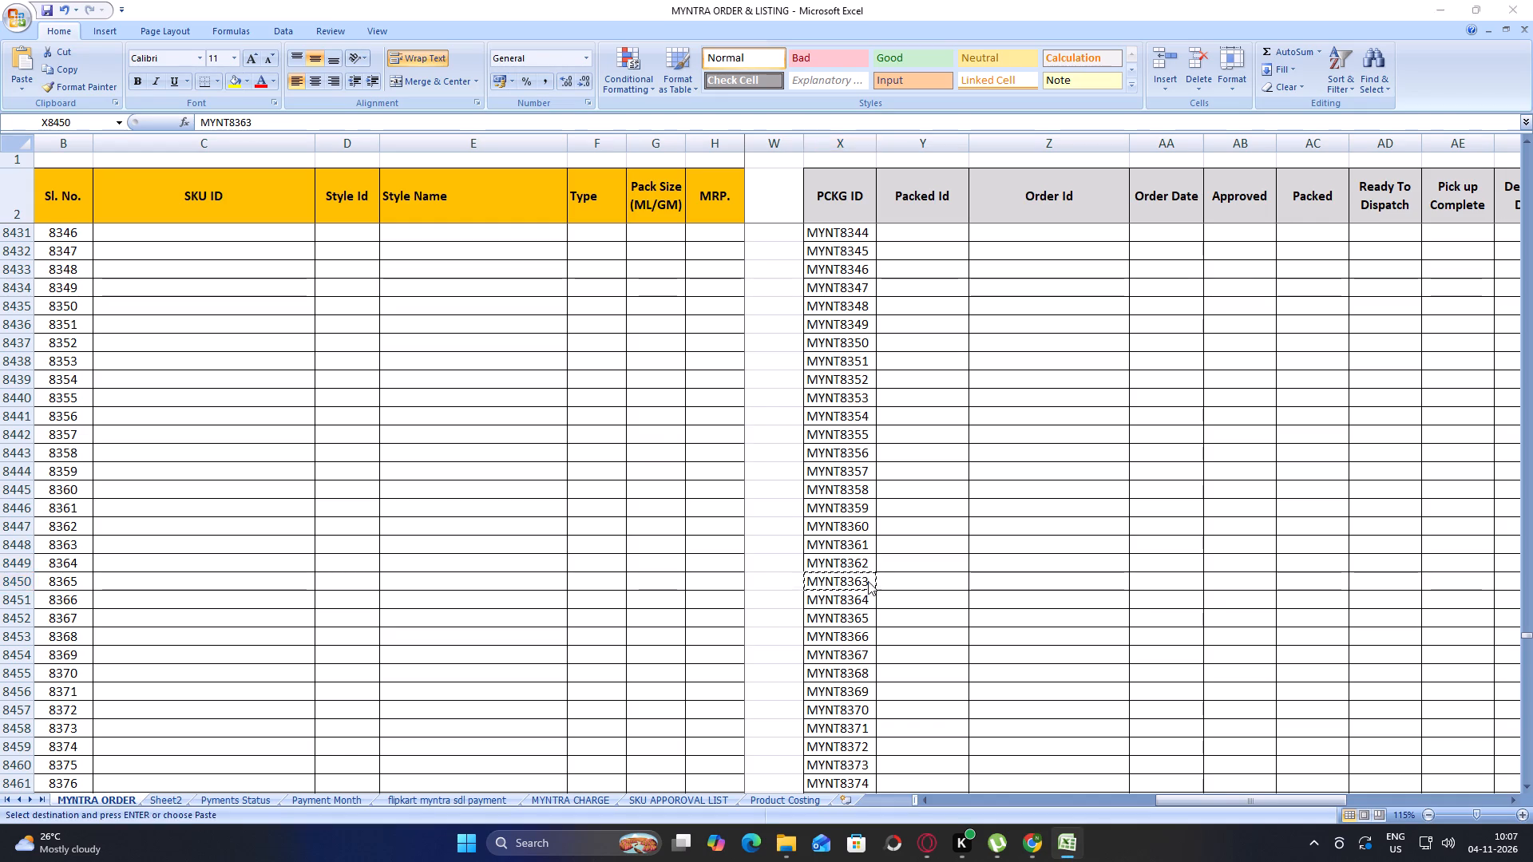
pyautogui.click(801, 475)
pyautogui.hotkey('ctrl', 'v')
pyautogui.press('Return')
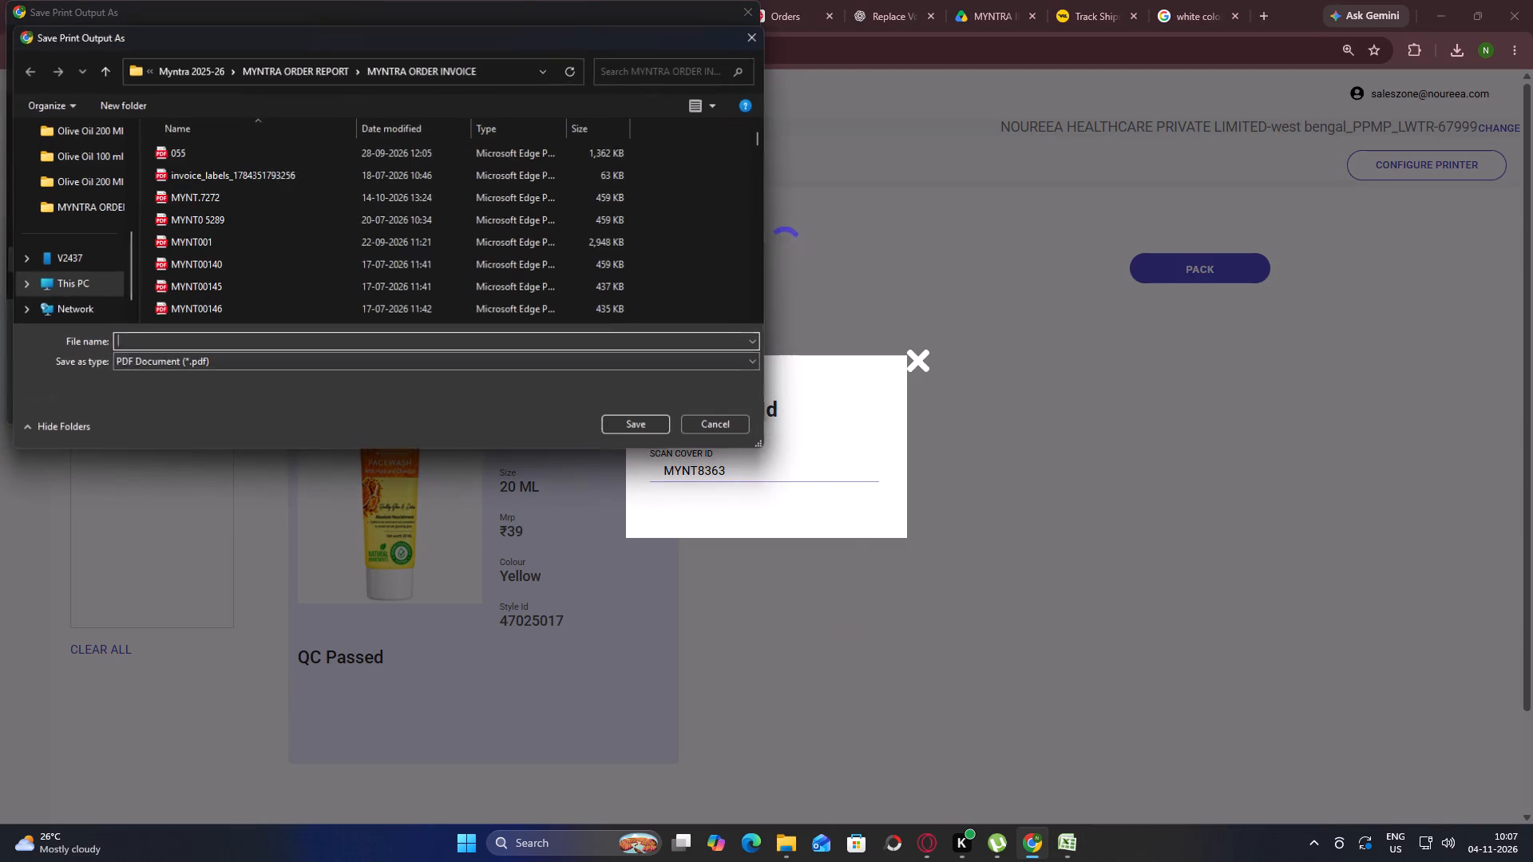
# Save the two print outputs as PDFs MYNT8363 and MYNT08363 in the MYNTRA ORDER INVOICE folder.
pyautogui.hotkey('ctrl', 'v')
pyautogui.press('Return')
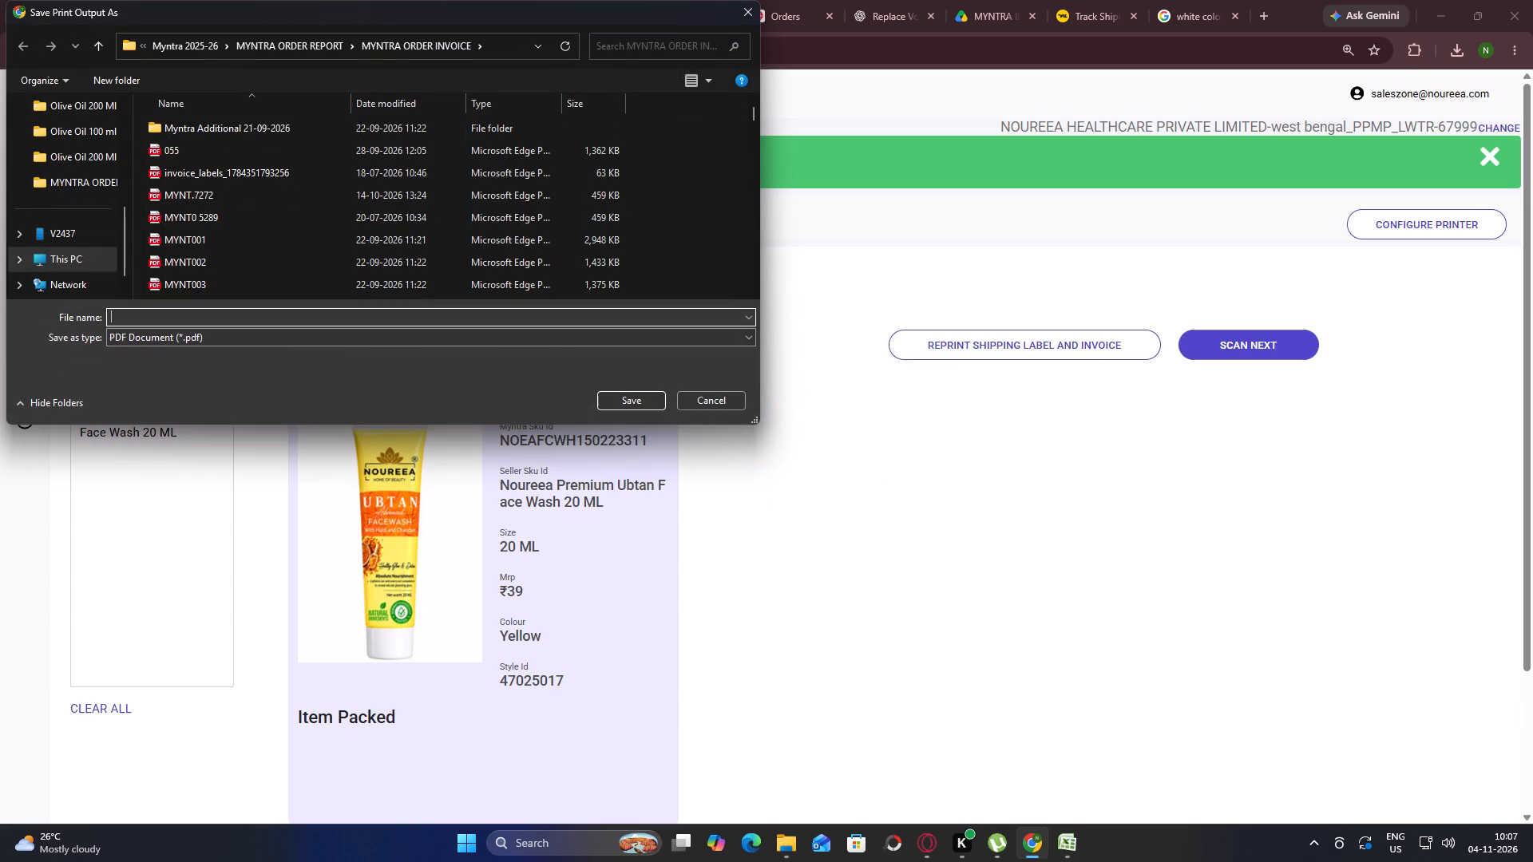
pyautogui.hotkey('ctrl', 'v')
pyautogui.press('Left')
pyautogui.press('Left')
pyautogui.press('Left')
pyautogui.press('Left')
pyautogui.press('0')
pyautogui.press('Return')
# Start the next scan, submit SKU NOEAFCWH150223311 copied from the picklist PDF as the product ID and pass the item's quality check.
pyautogui.click(1250, 347)
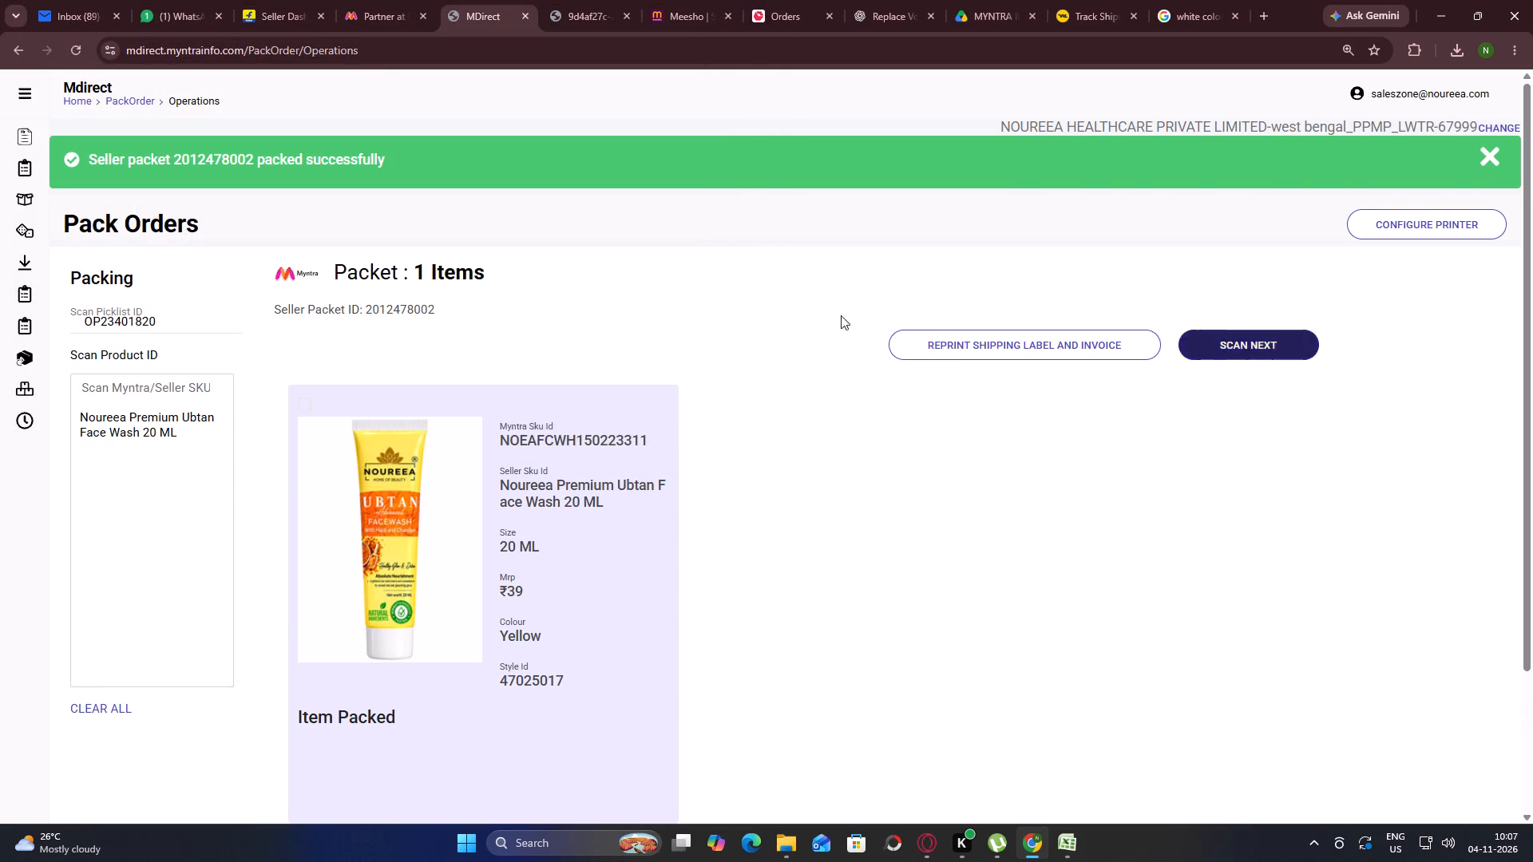
pyautogui.click(603, 7)
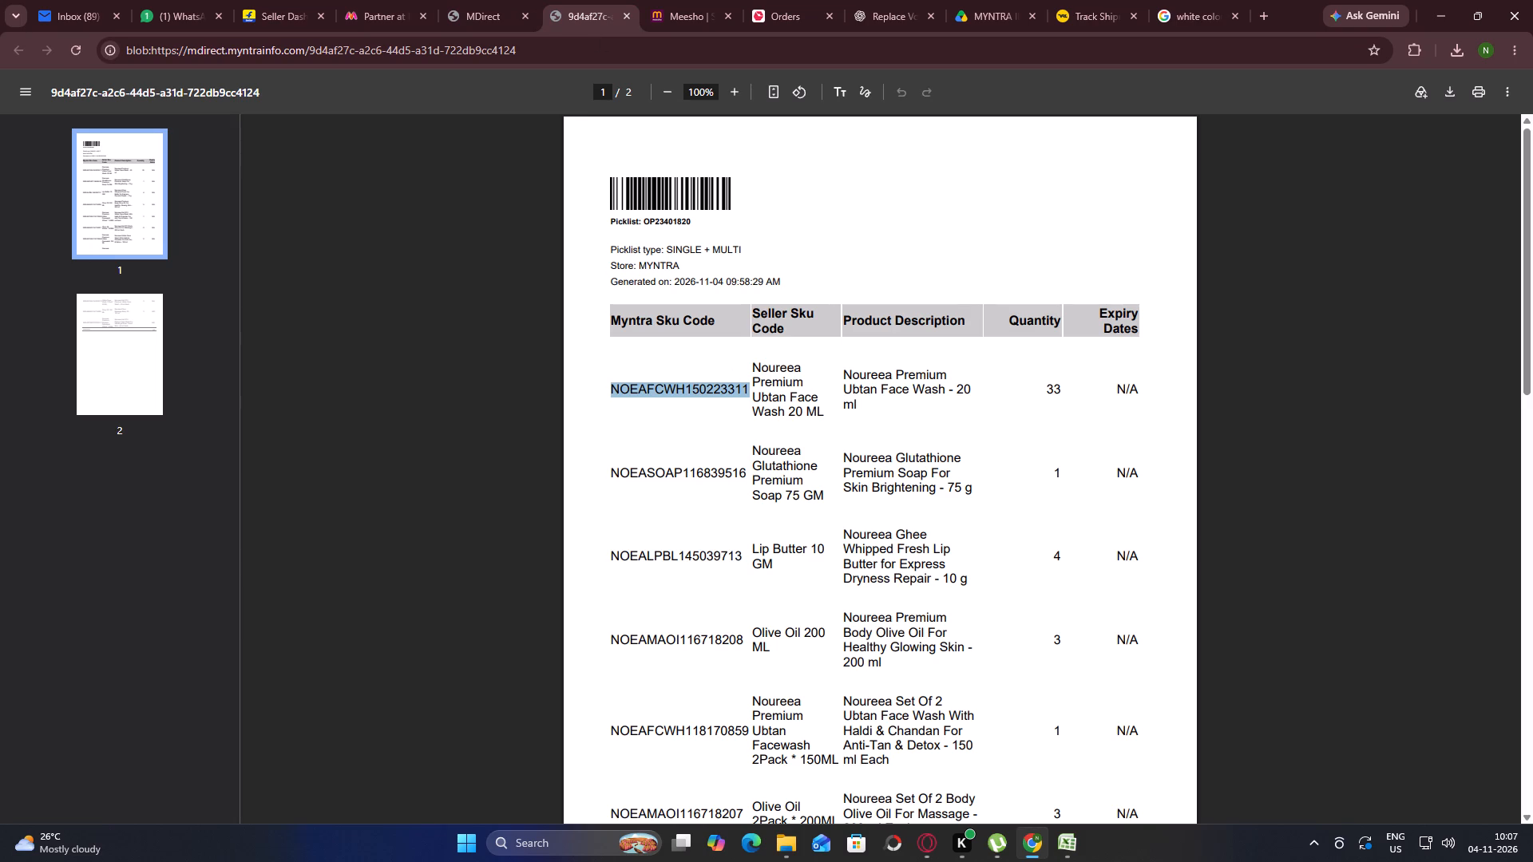
pyautogui.hotkey('ctrl', 'c')
pyautogui.click(478, 0)
pyautogui.hotkey('ctrl', 'v')
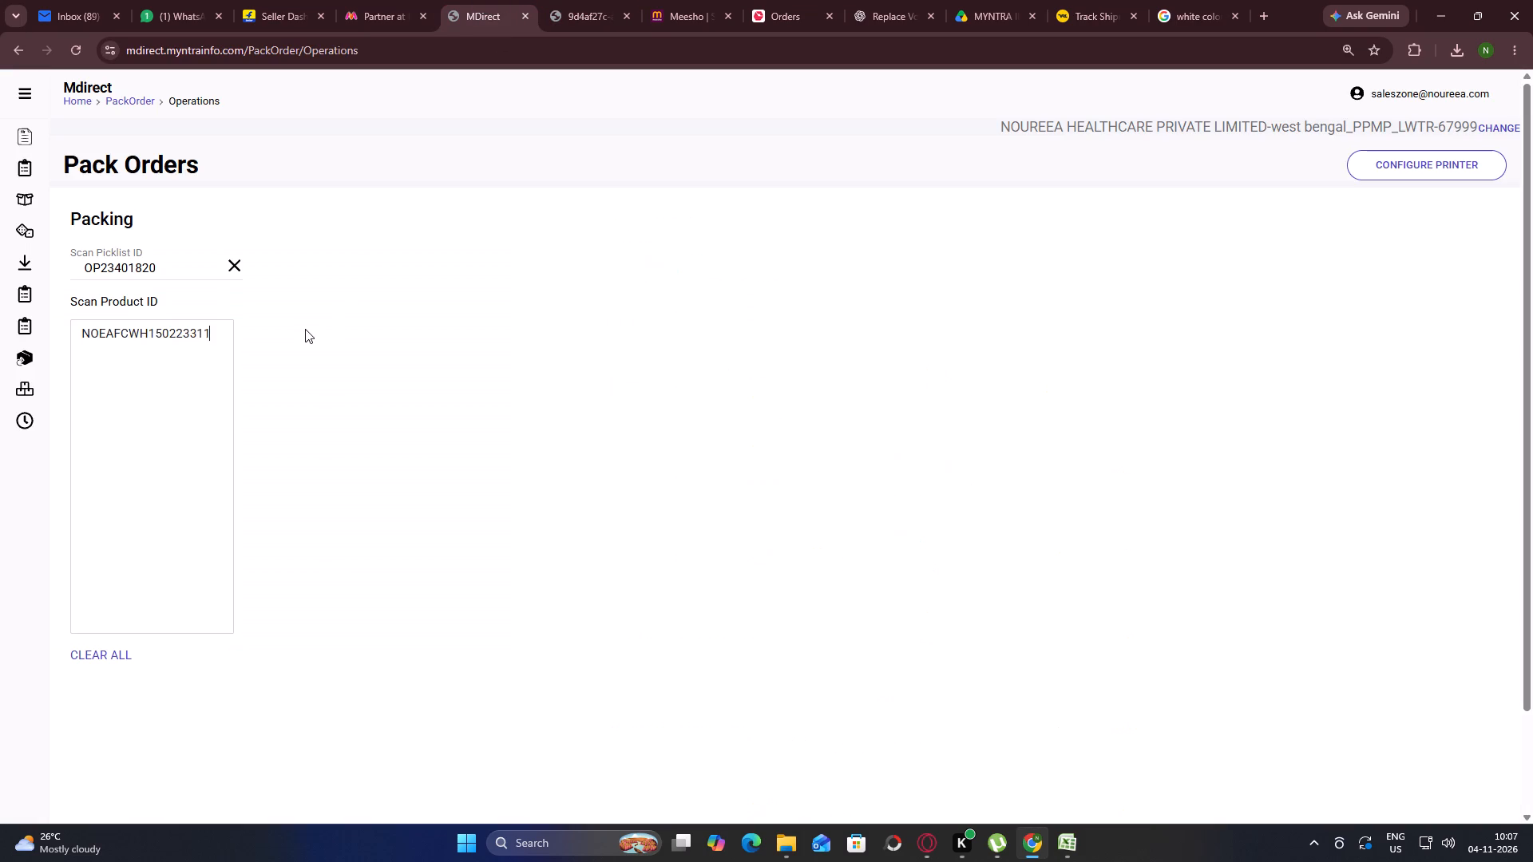
pyautogui.press('Return')
pyautogui.click(613, 670)
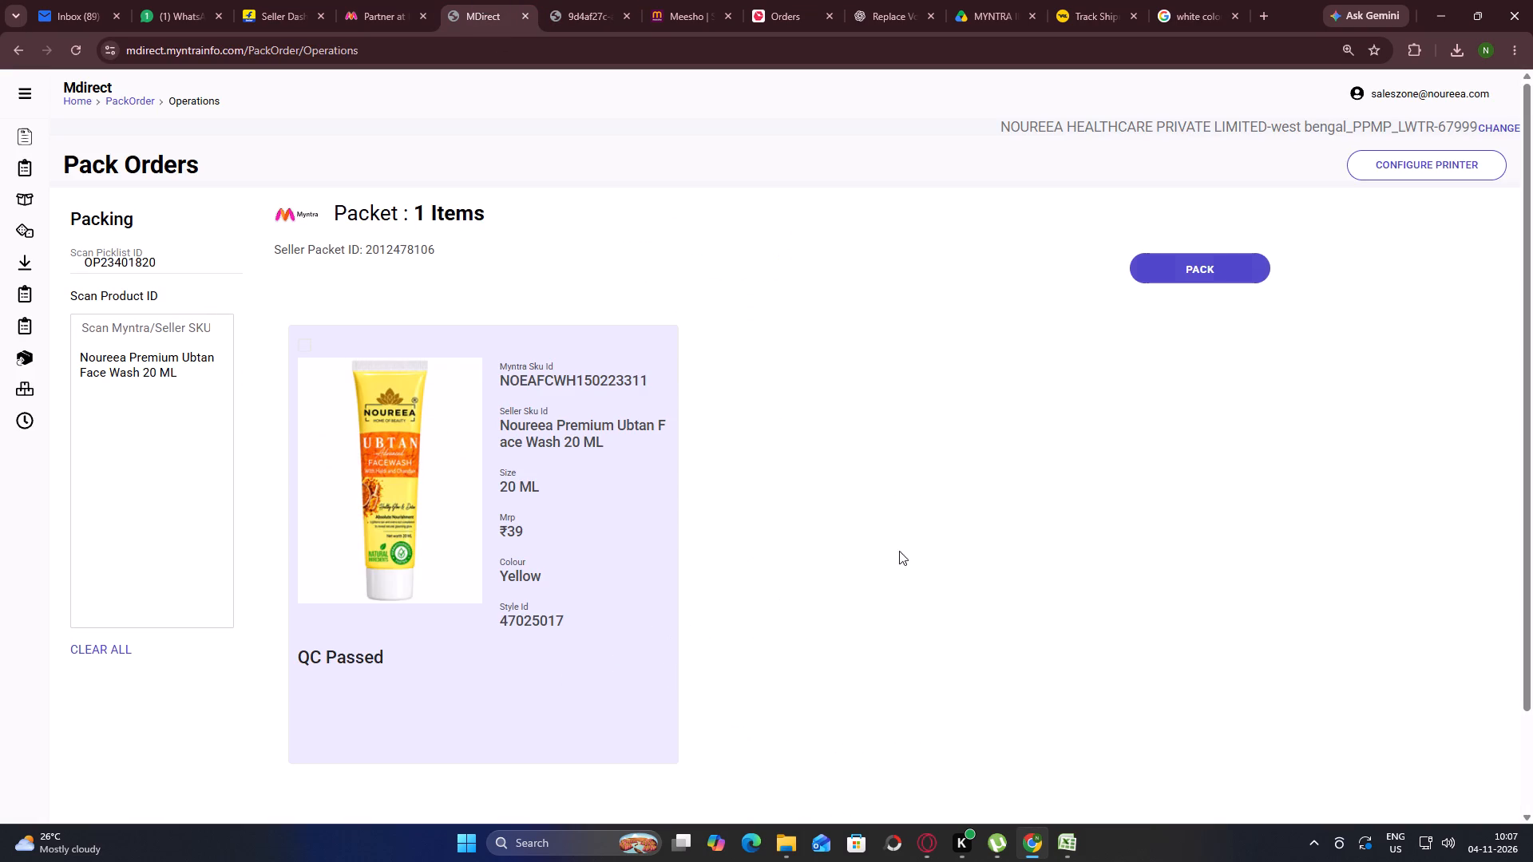
pyautogui.click(1226, 259)
pyautogui.hotkey('alt', 'Tab')
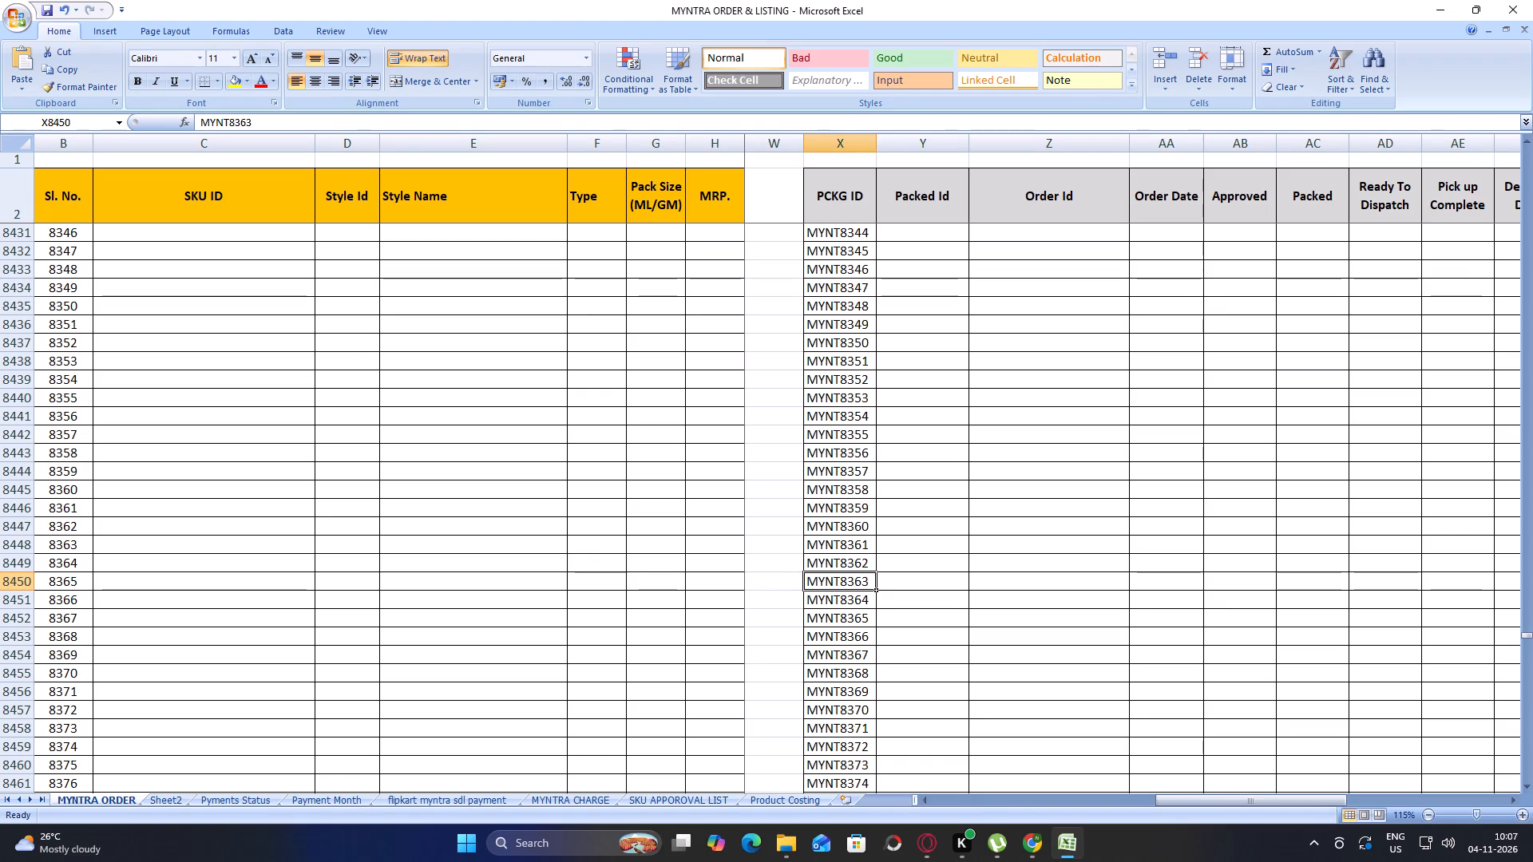
pyautogui.click(839, 602)
pyautogui.hotkey('ctrl', 'c')
pyautogui.hotkey('alt', 'Tab')
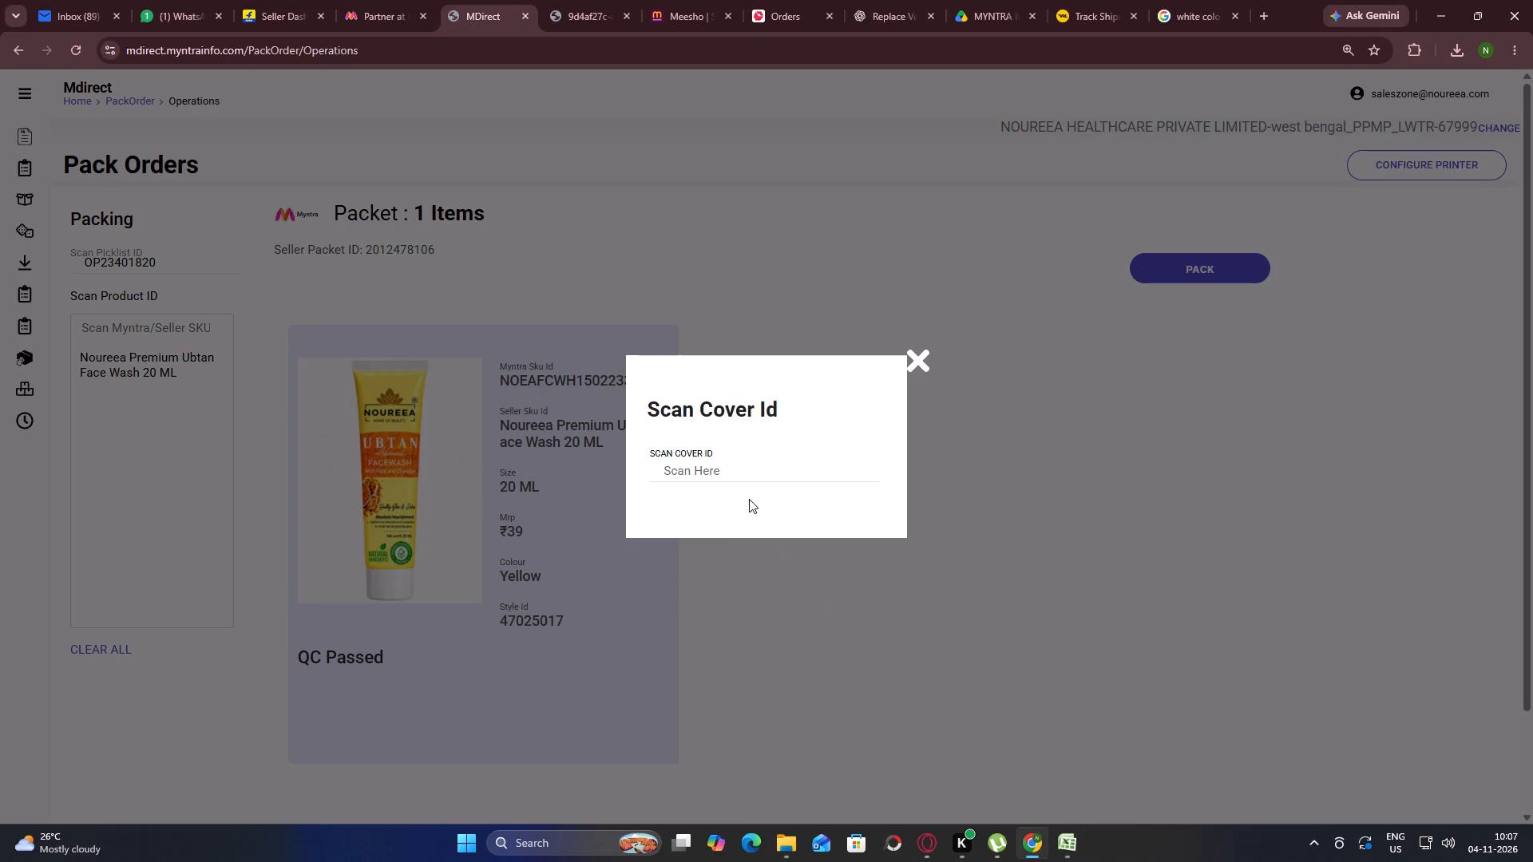
pyautogui.click(741, 475)
pyautogui.hotkey('ctrl', 'v')
pyautogui.press('Return')
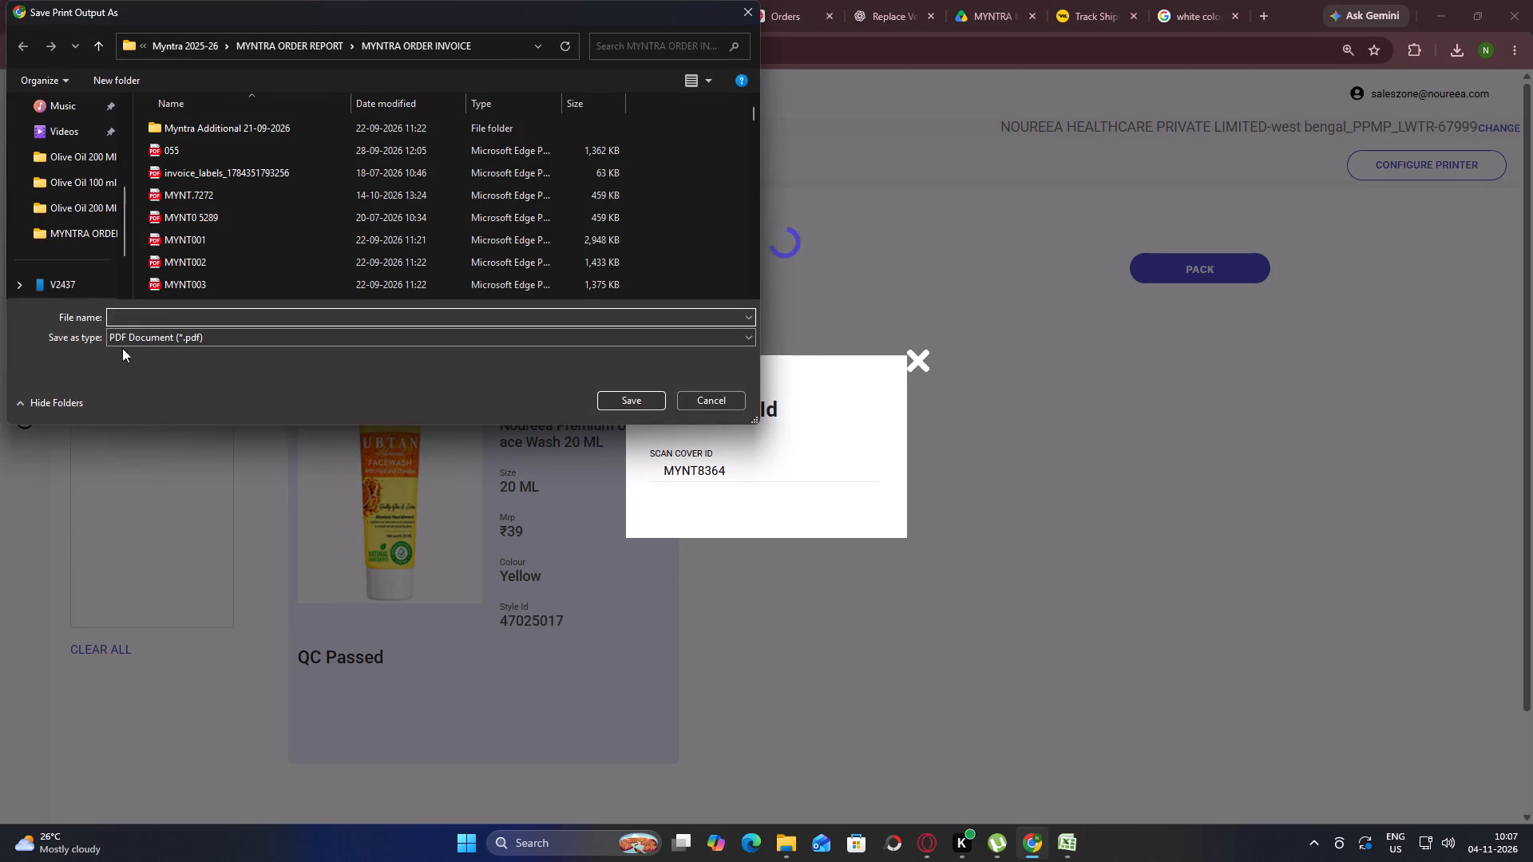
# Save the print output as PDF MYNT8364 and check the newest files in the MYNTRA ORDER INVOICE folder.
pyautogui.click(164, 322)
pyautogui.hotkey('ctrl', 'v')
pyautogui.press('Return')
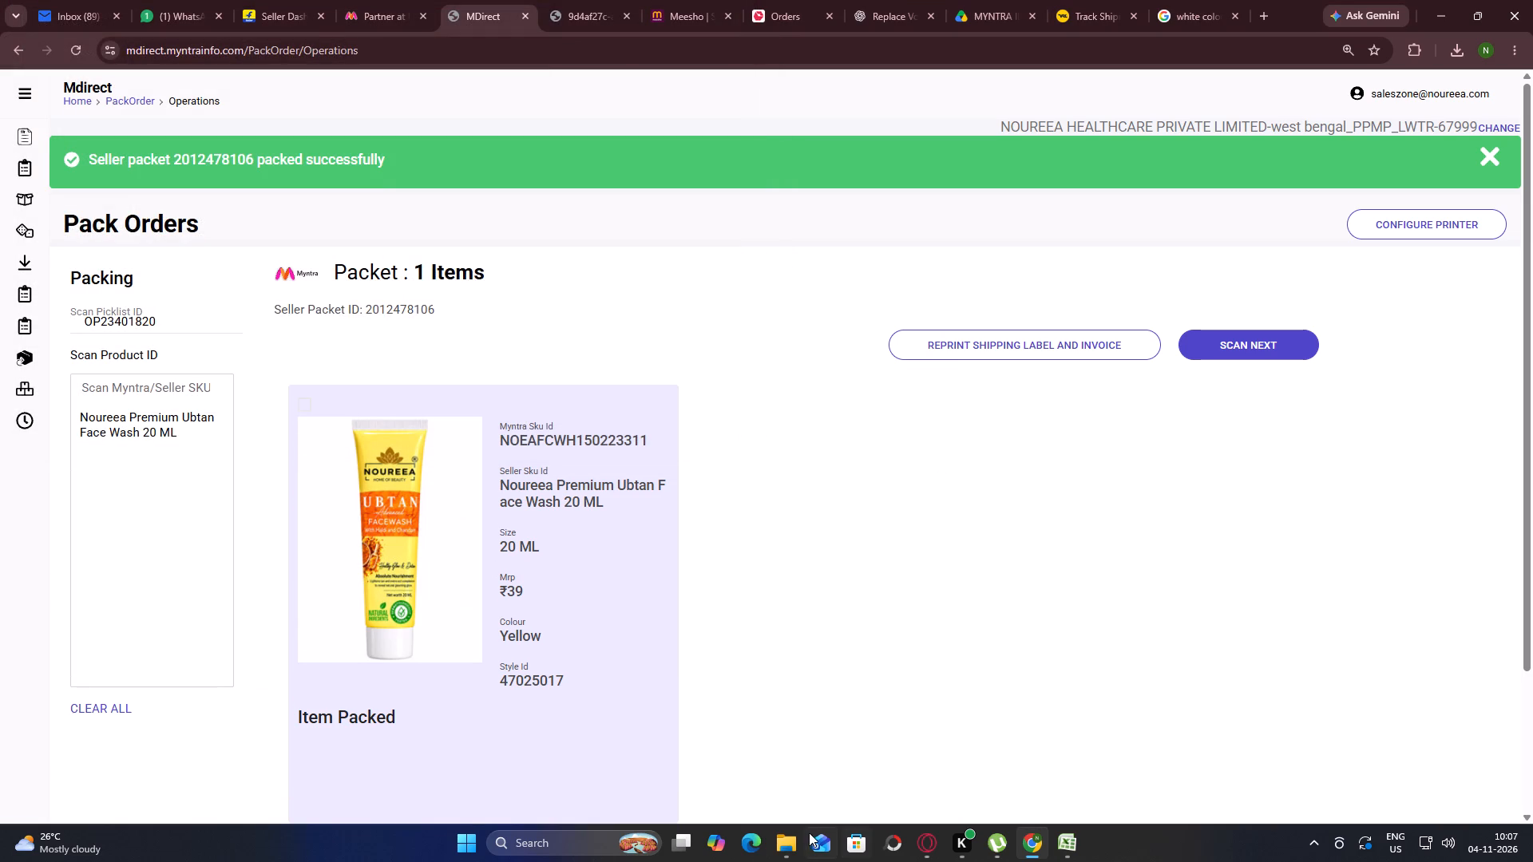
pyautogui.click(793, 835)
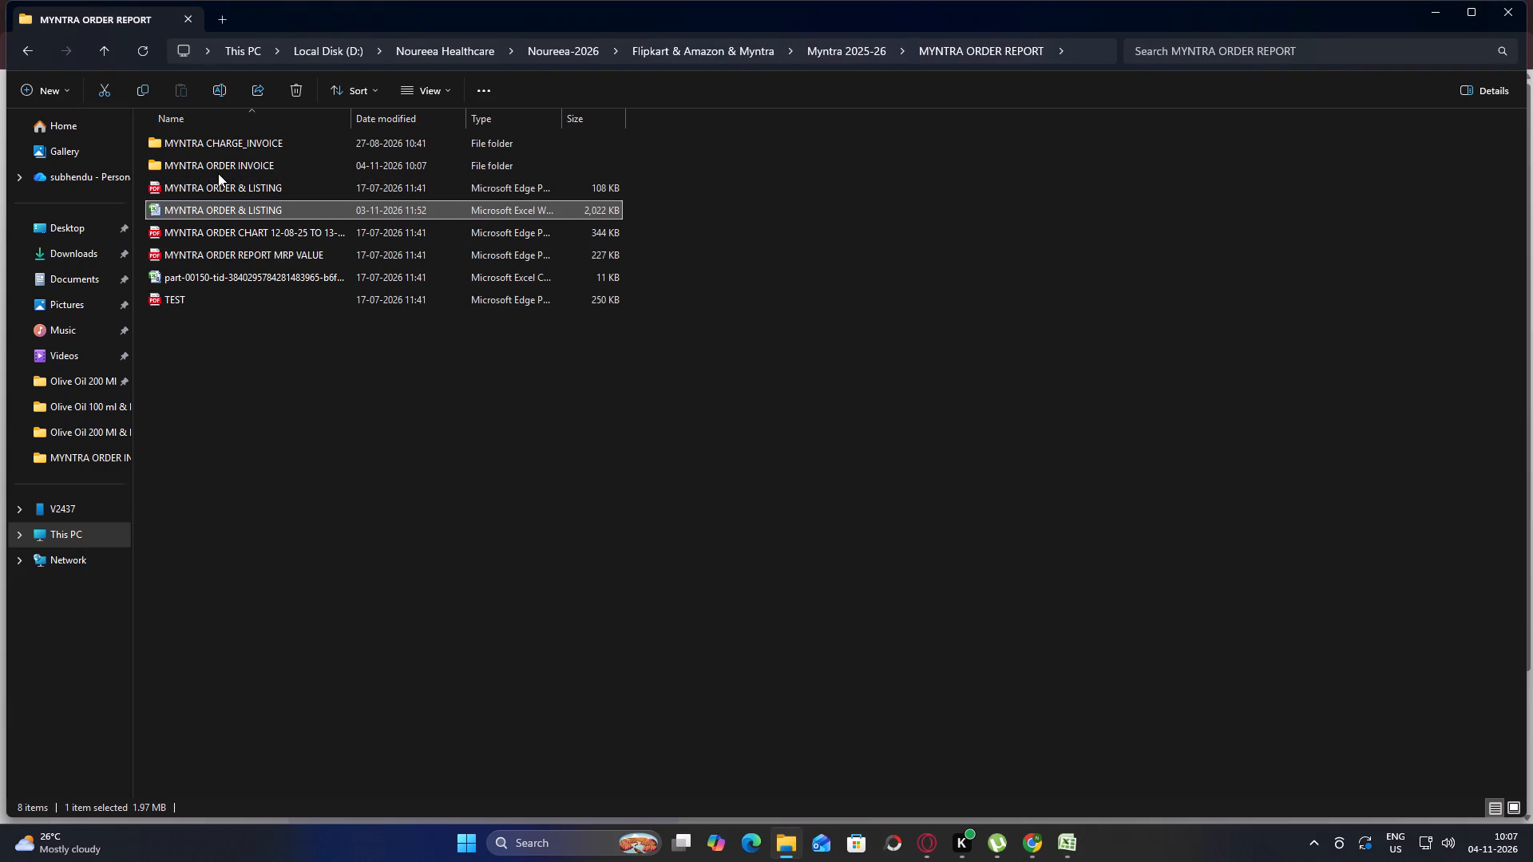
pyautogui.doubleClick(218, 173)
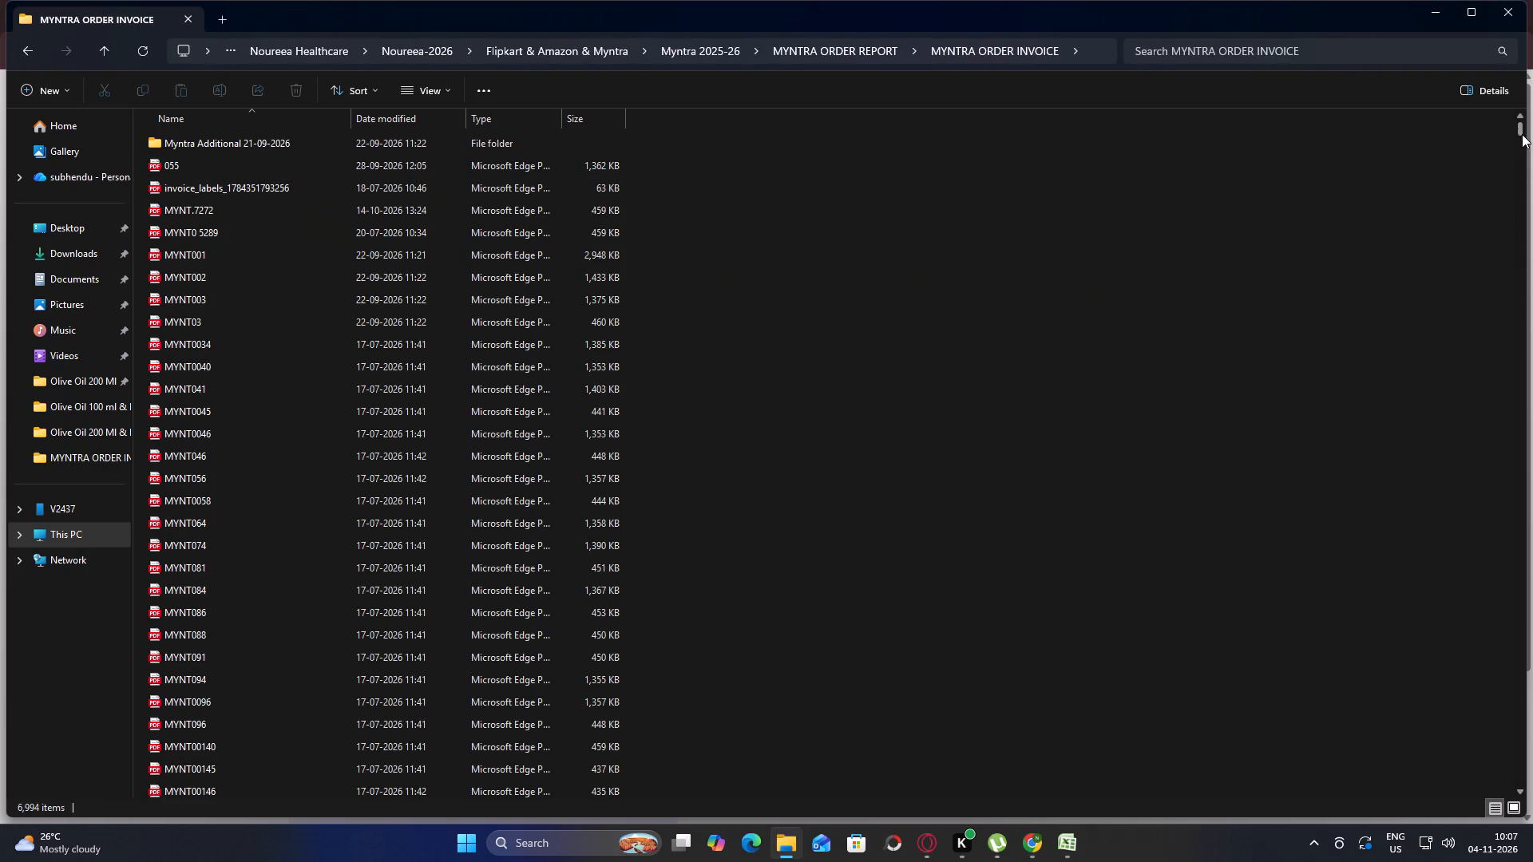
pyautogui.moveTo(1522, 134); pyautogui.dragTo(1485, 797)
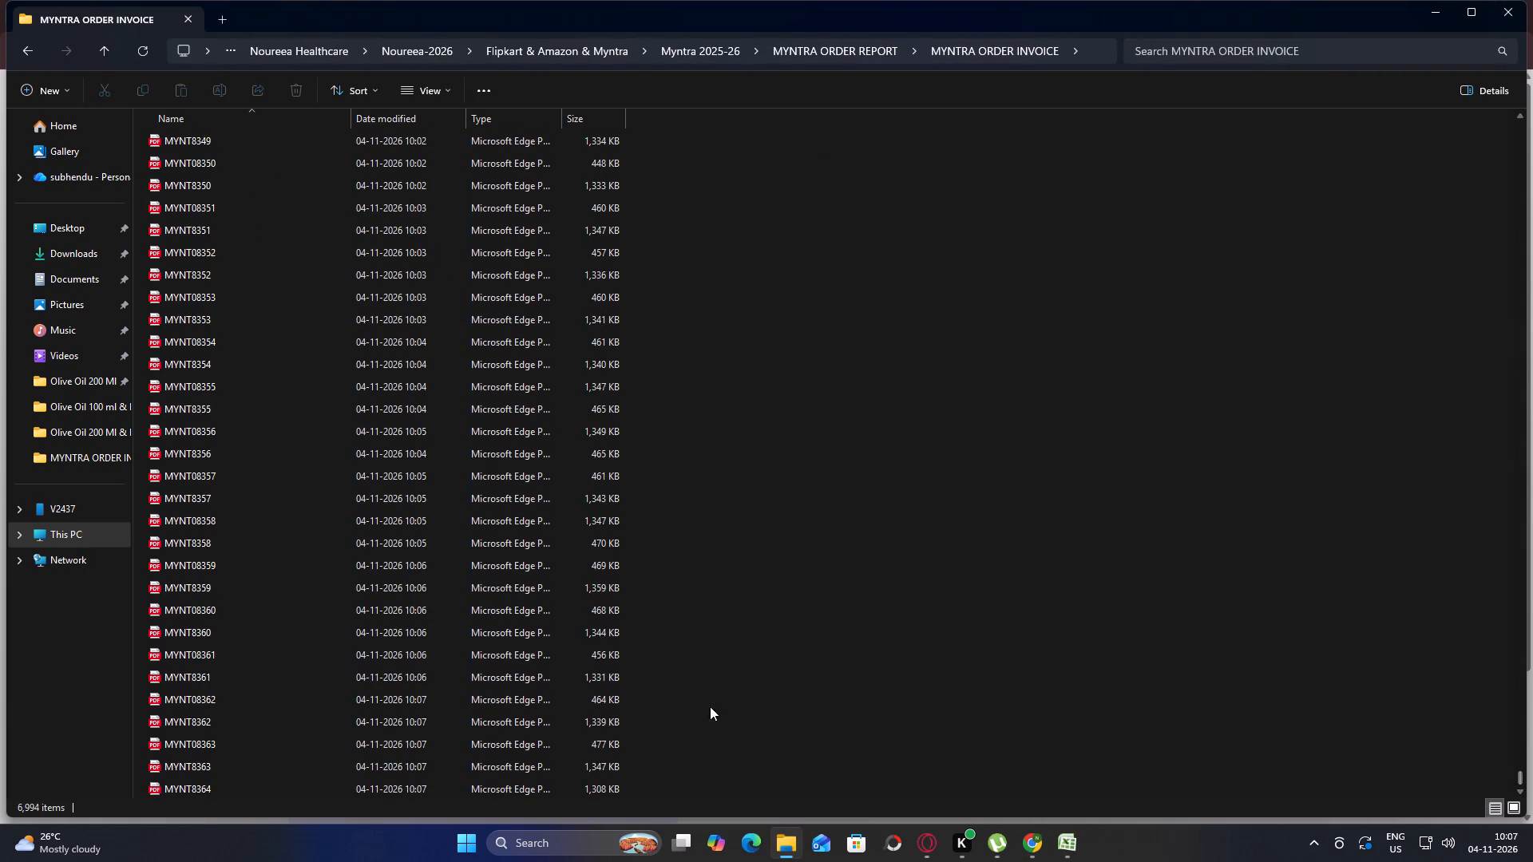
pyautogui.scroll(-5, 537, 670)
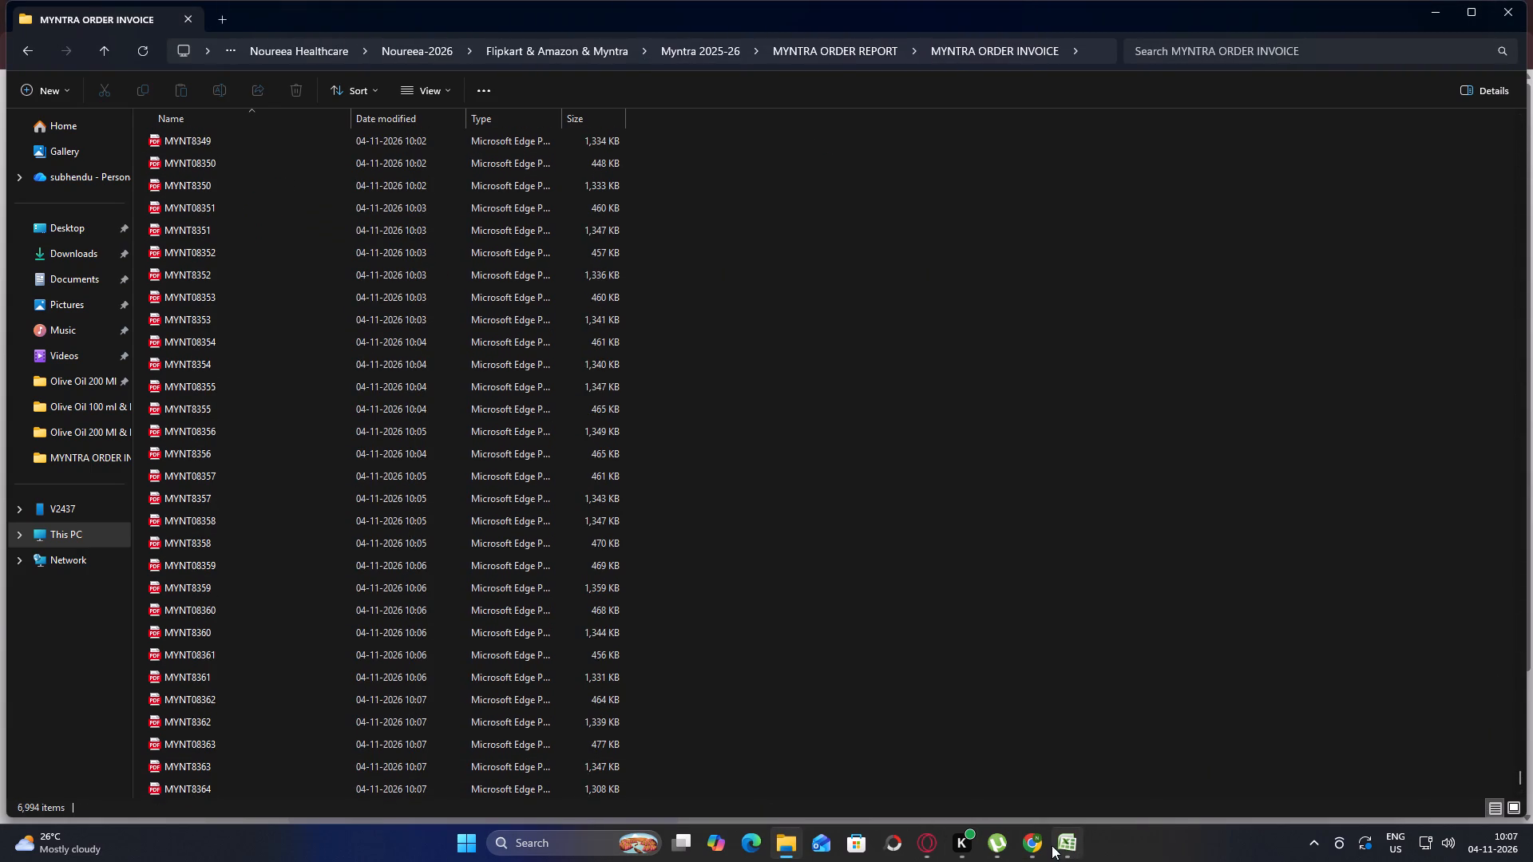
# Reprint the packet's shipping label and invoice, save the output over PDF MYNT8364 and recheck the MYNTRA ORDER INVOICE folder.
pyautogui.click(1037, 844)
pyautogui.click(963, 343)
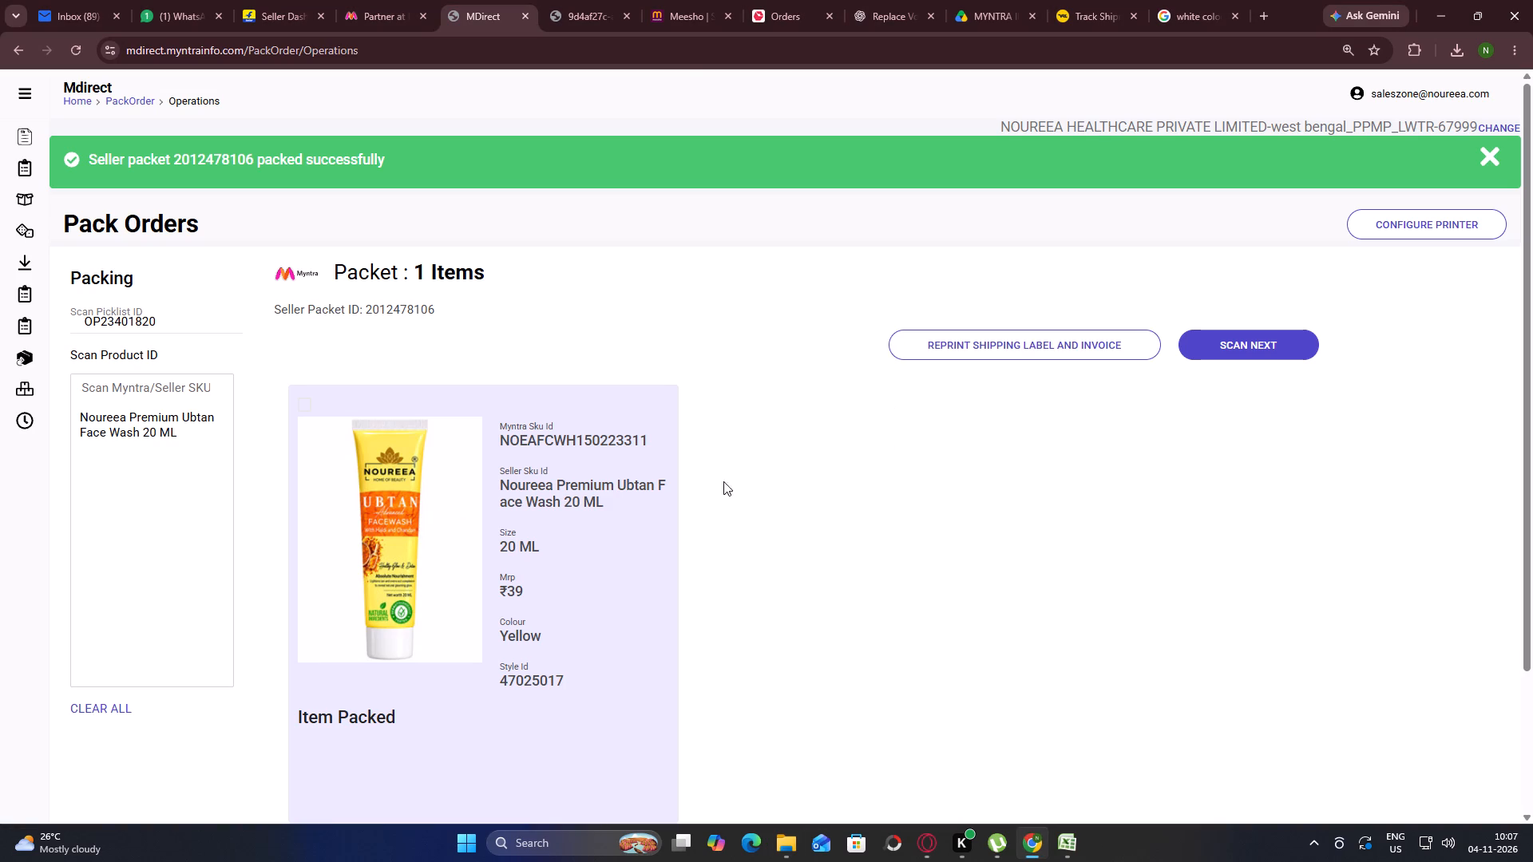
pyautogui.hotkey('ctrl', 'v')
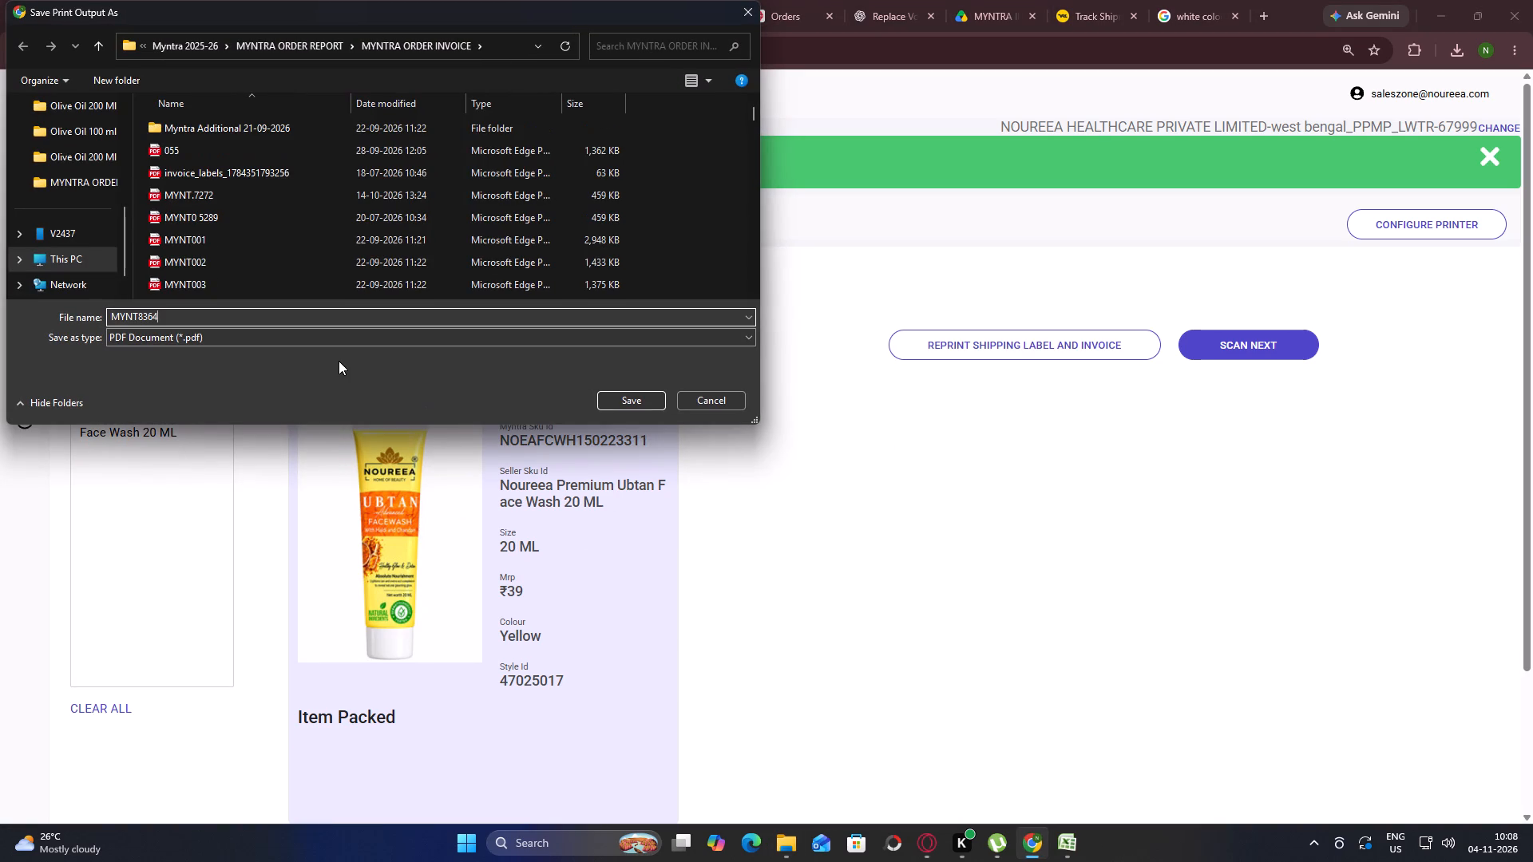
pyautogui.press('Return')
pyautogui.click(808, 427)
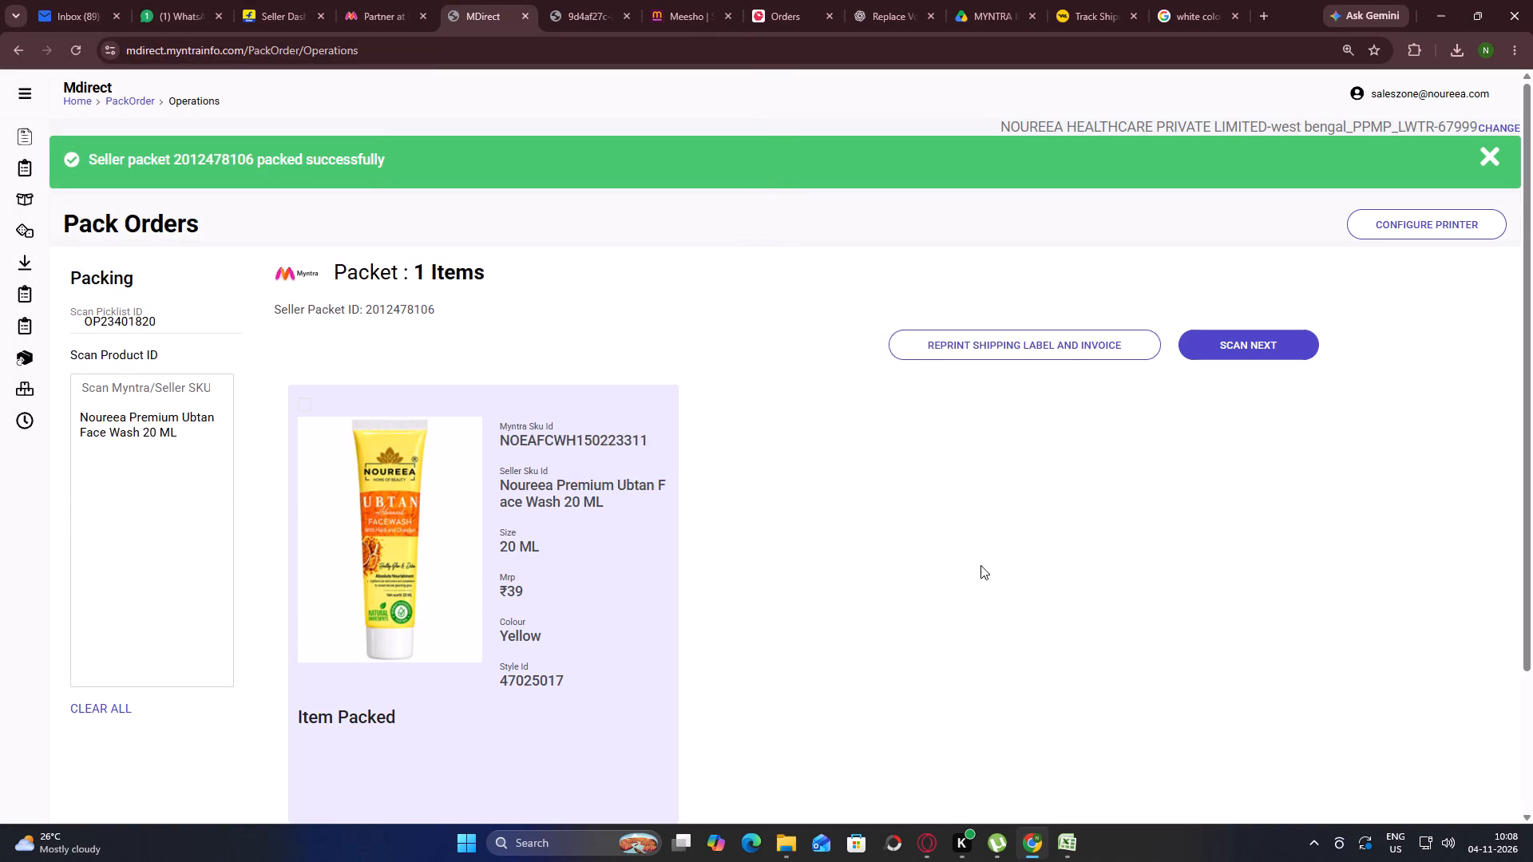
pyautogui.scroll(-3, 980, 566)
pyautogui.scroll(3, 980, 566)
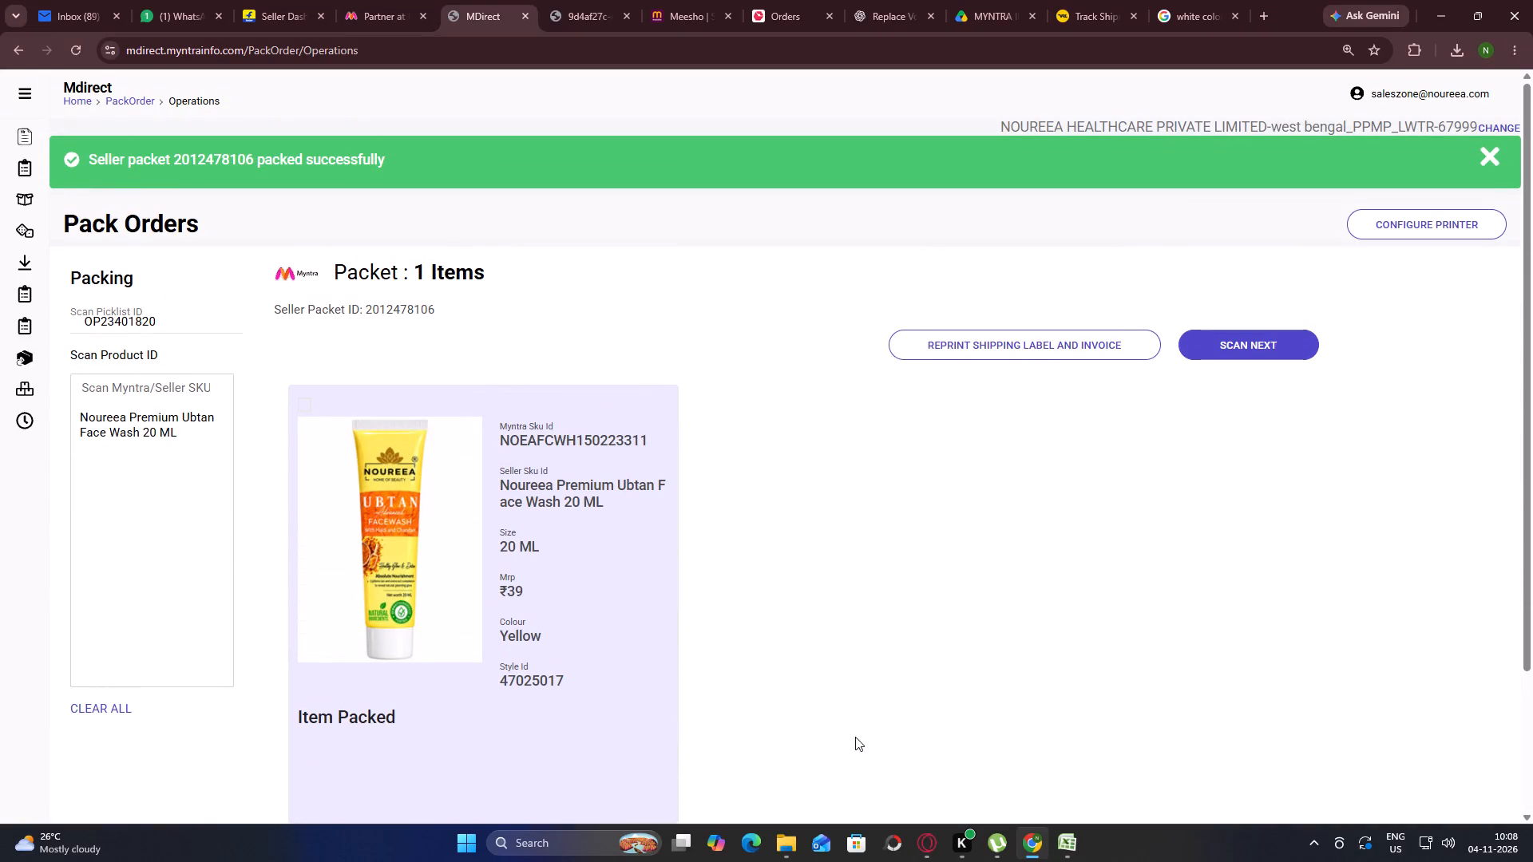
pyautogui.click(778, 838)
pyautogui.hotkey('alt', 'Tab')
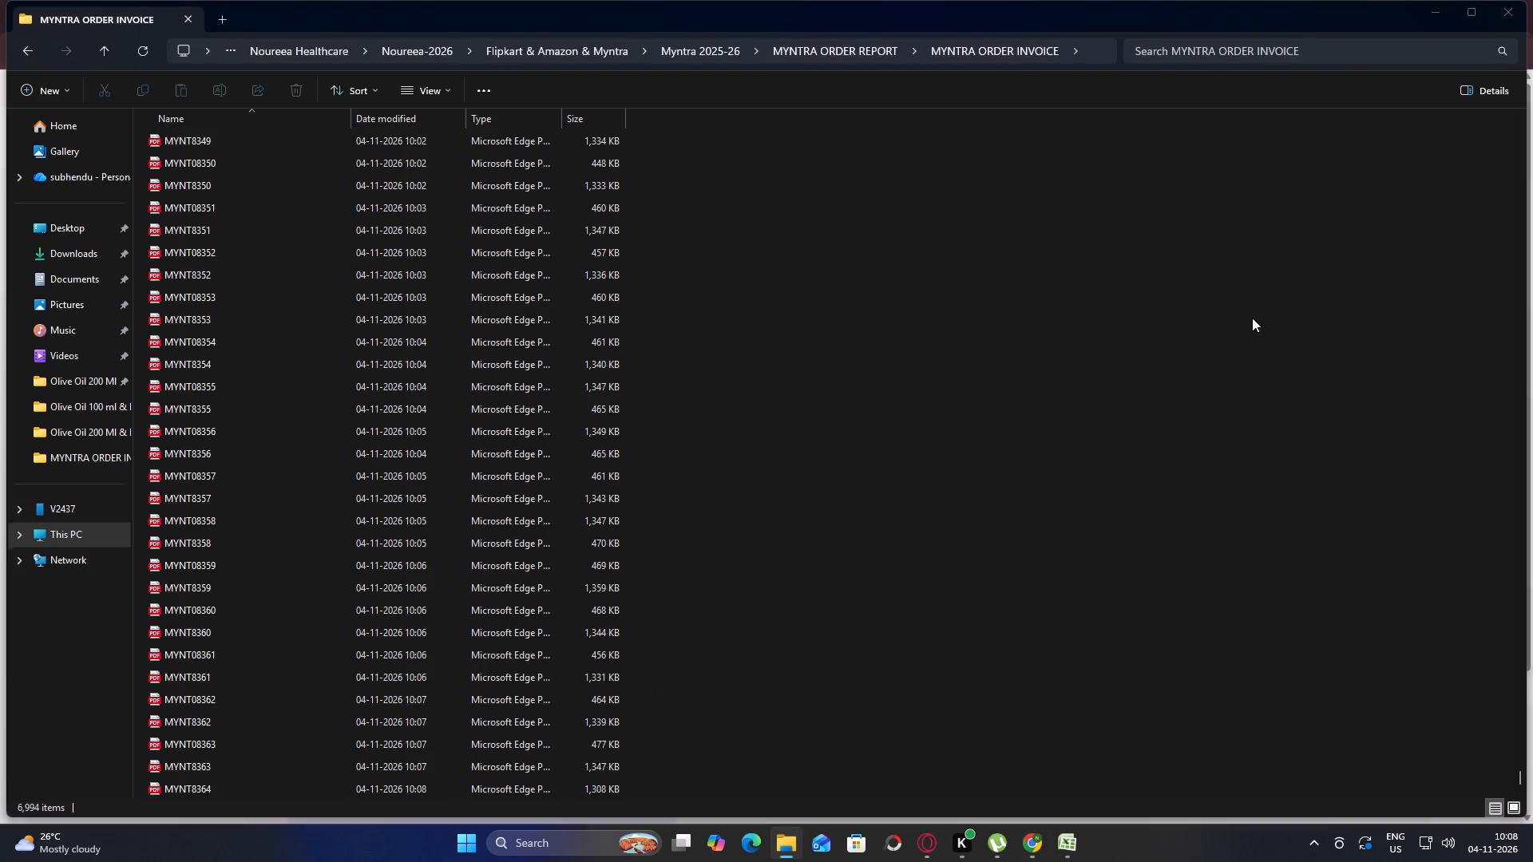
# Reprint the shipping label and invoice, save the outputs as MYNT8364, replacing the existing PDF, and MYNT08364, and check them in the folder.
pyautogui.click(1079, 345)
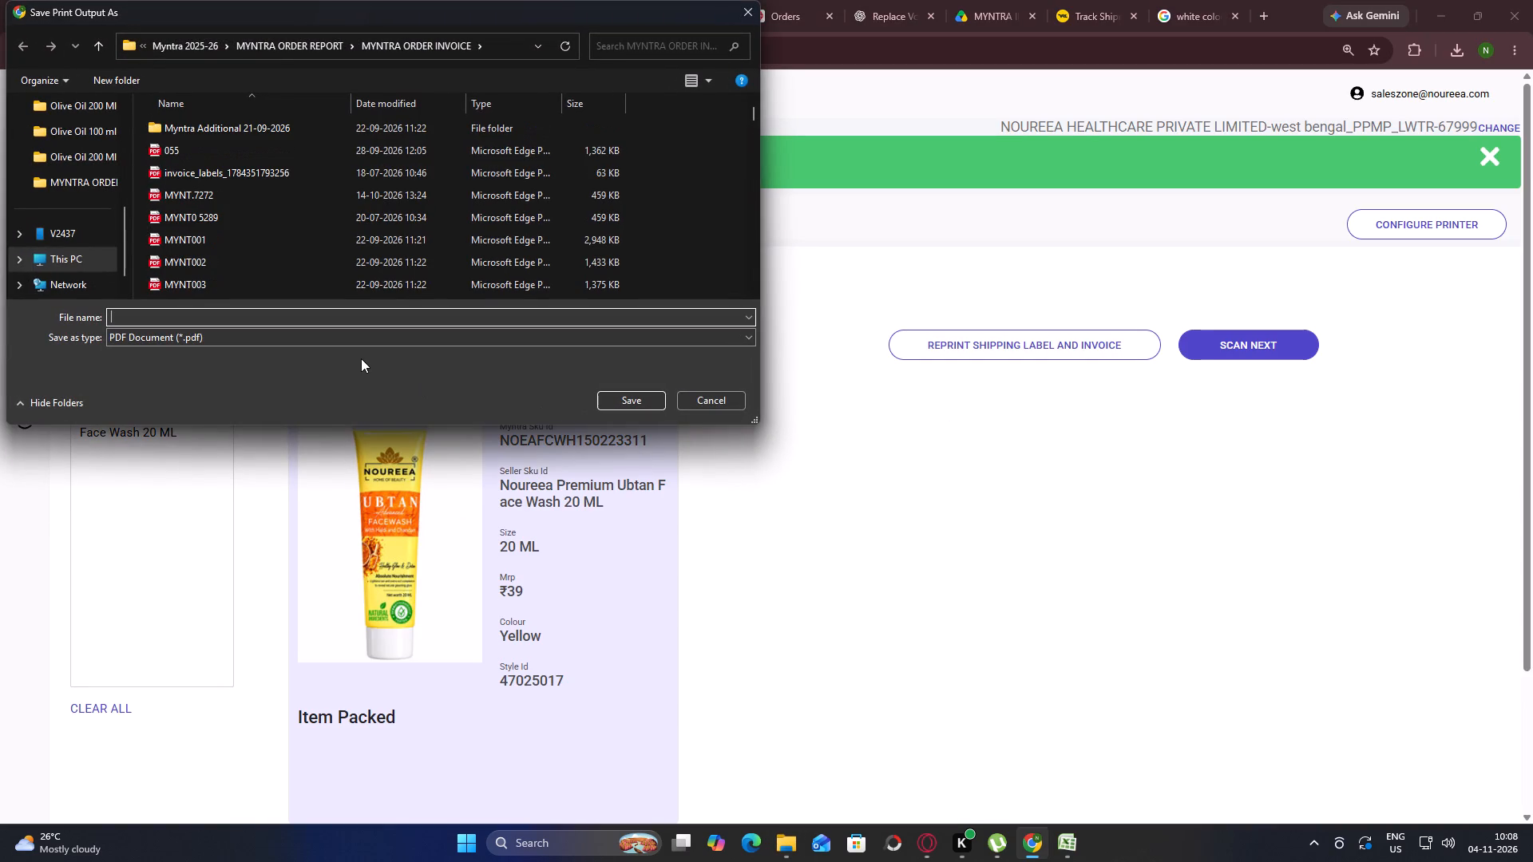
pyautogui.hotkey('ctrl', 'v')
pyautogui.press('Return')
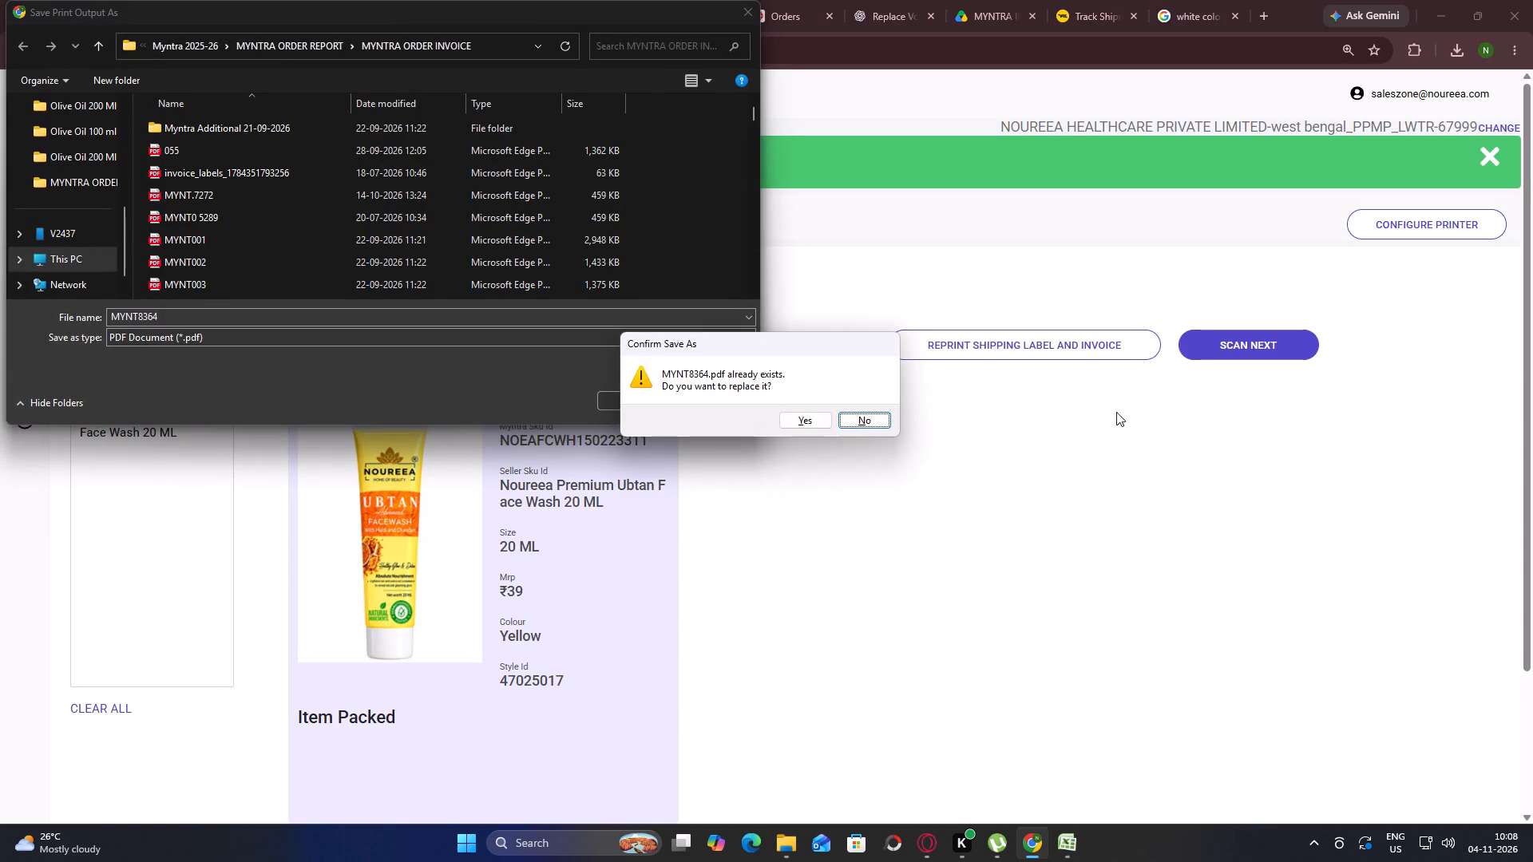
pyautogui.click(794, 419)
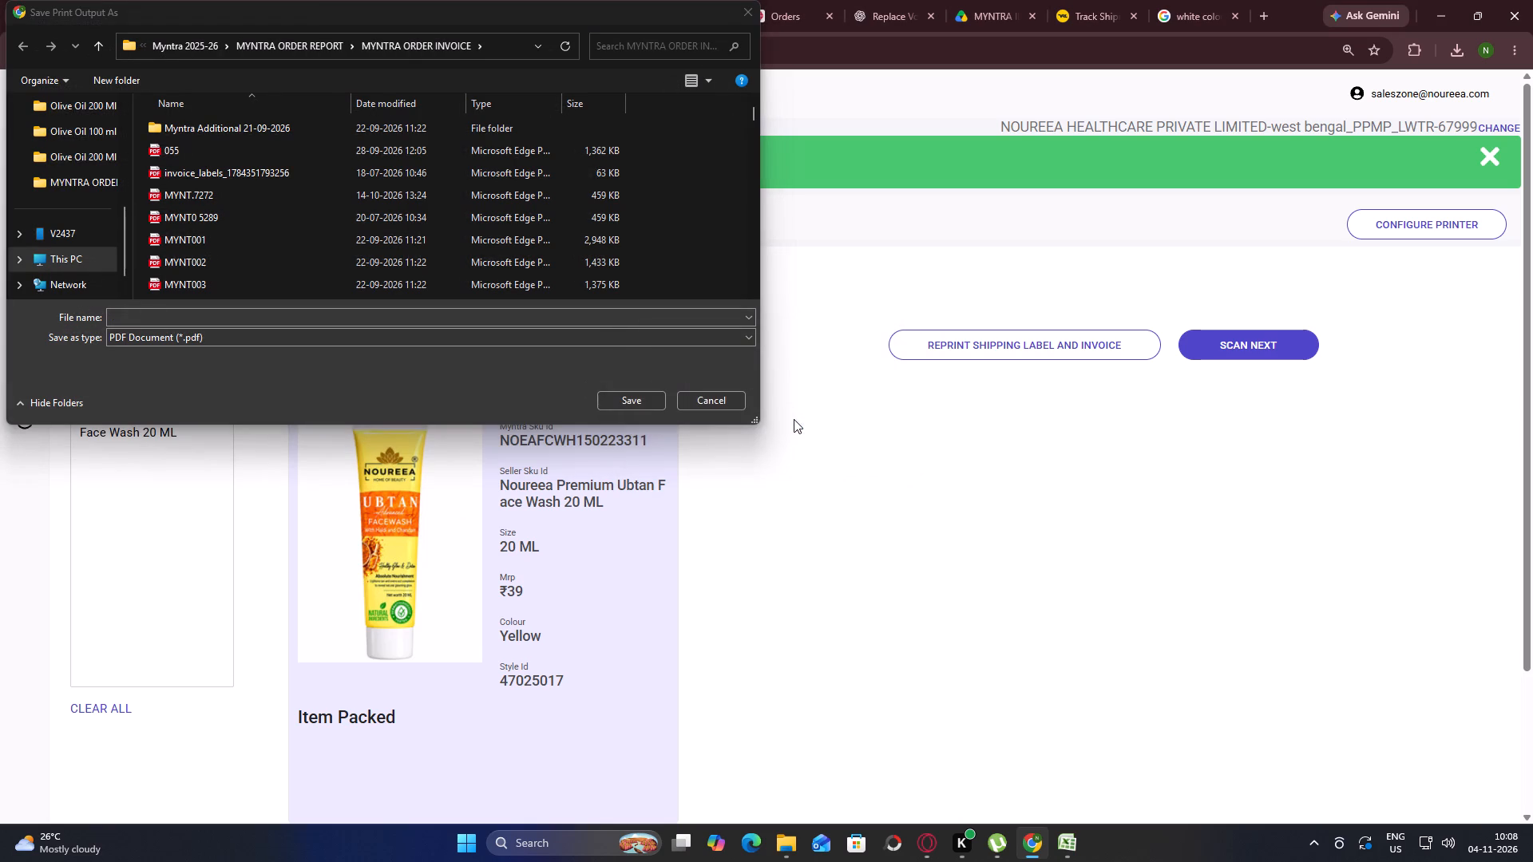
pyautogui.click(123, 320)
pyautogui.hotkey('ctrl', 'v')
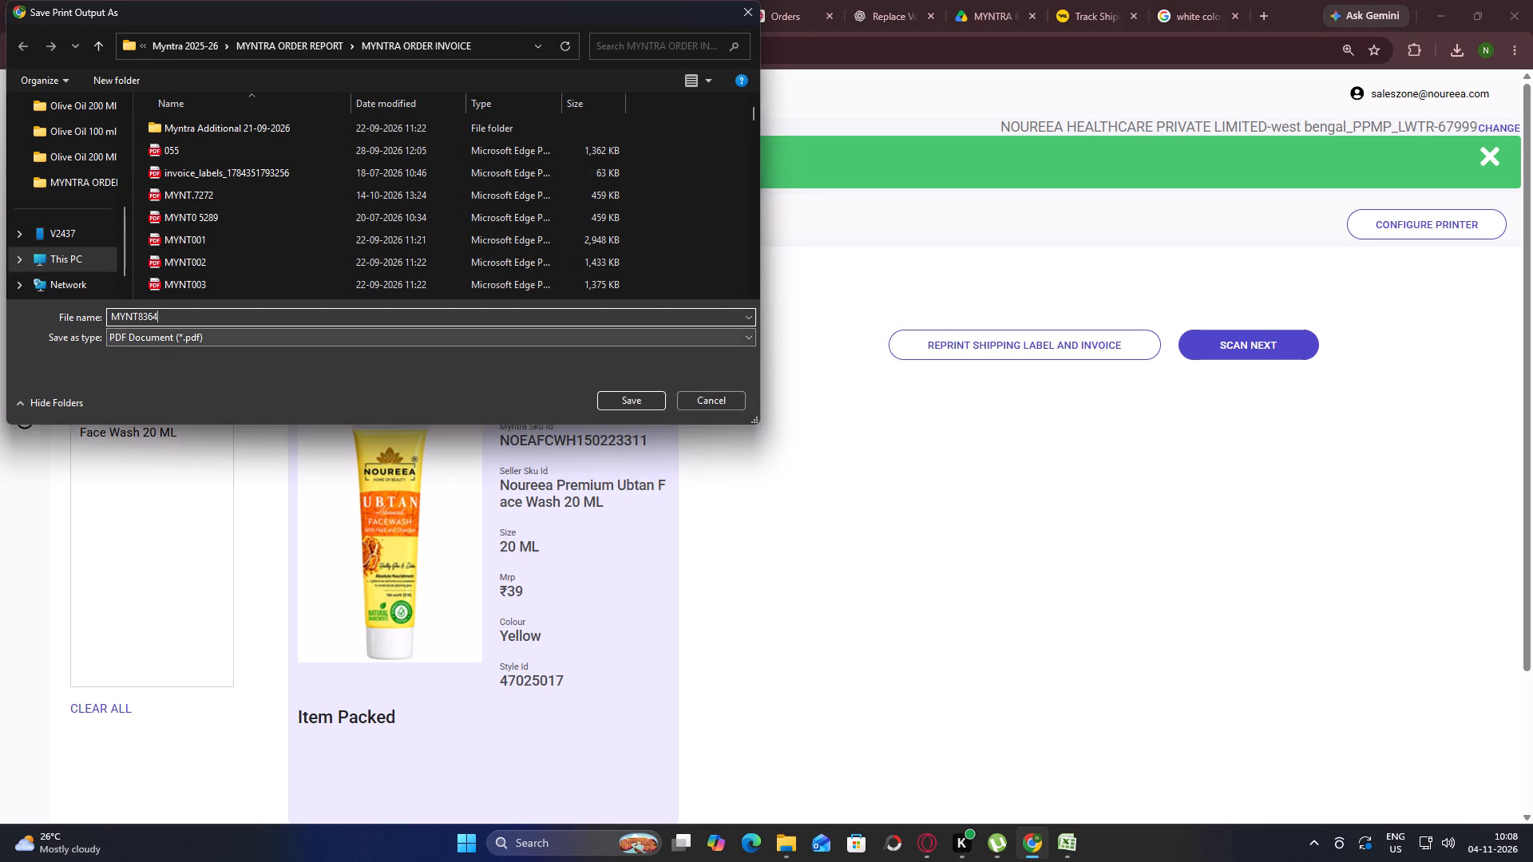
pyautogui.click(136, 318)
pyautogui.press('0')
pyautogui.click(635, 392)
pyautogui.hotkey('alt', 'Tab')
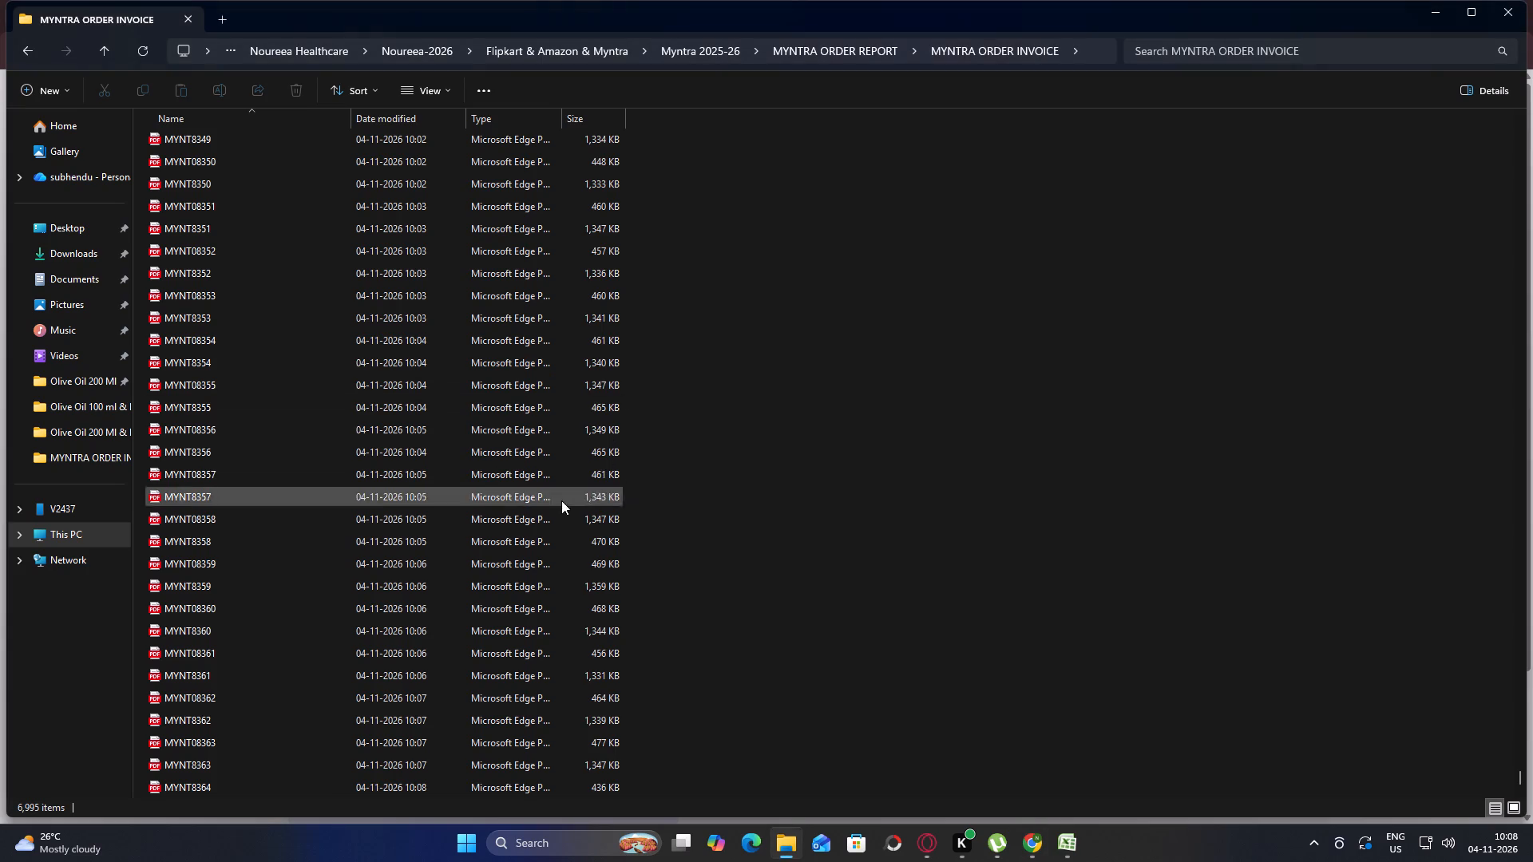
pyautogui.scroll(-7, 561, 528)
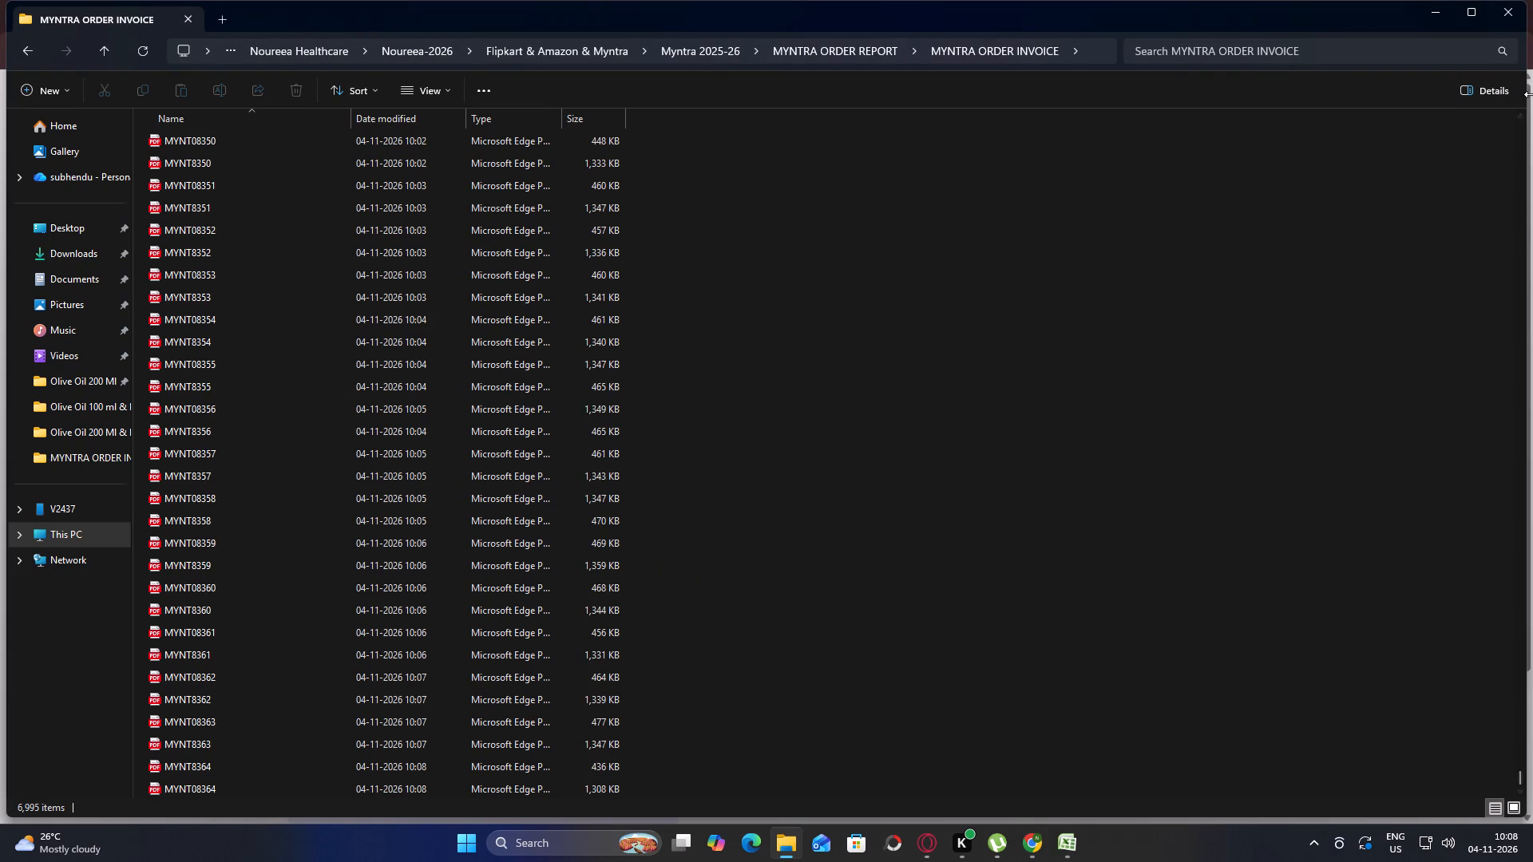
pyautogui.scroll(-10, 1420, 454)
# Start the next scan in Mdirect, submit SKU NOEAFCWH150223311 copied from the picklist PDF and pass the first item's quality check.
pyautogui.hotkey('alt', 'Tab')
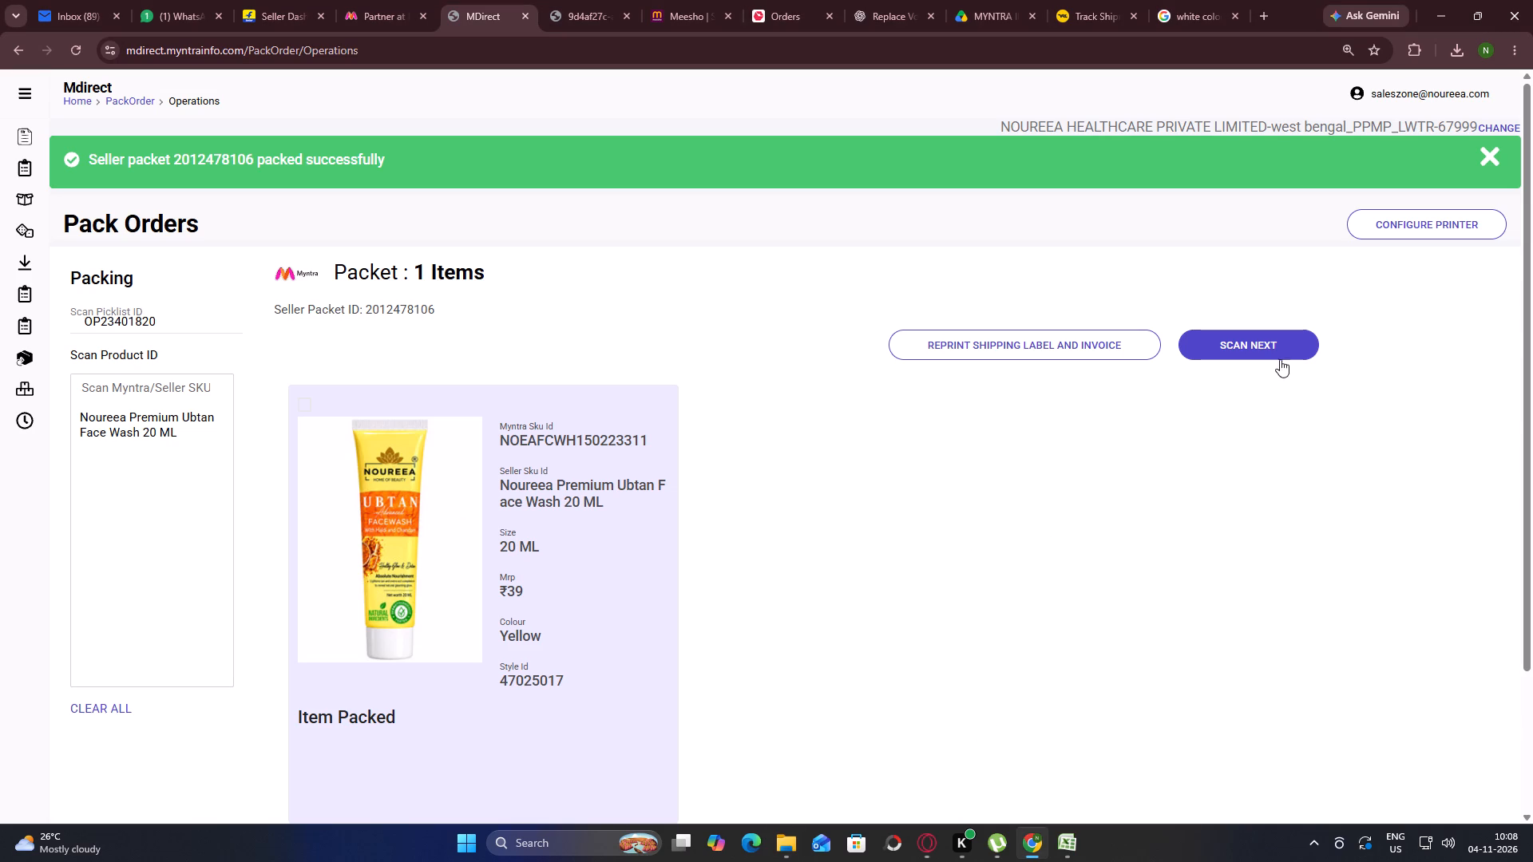
pyautogui.click(1276, 344)
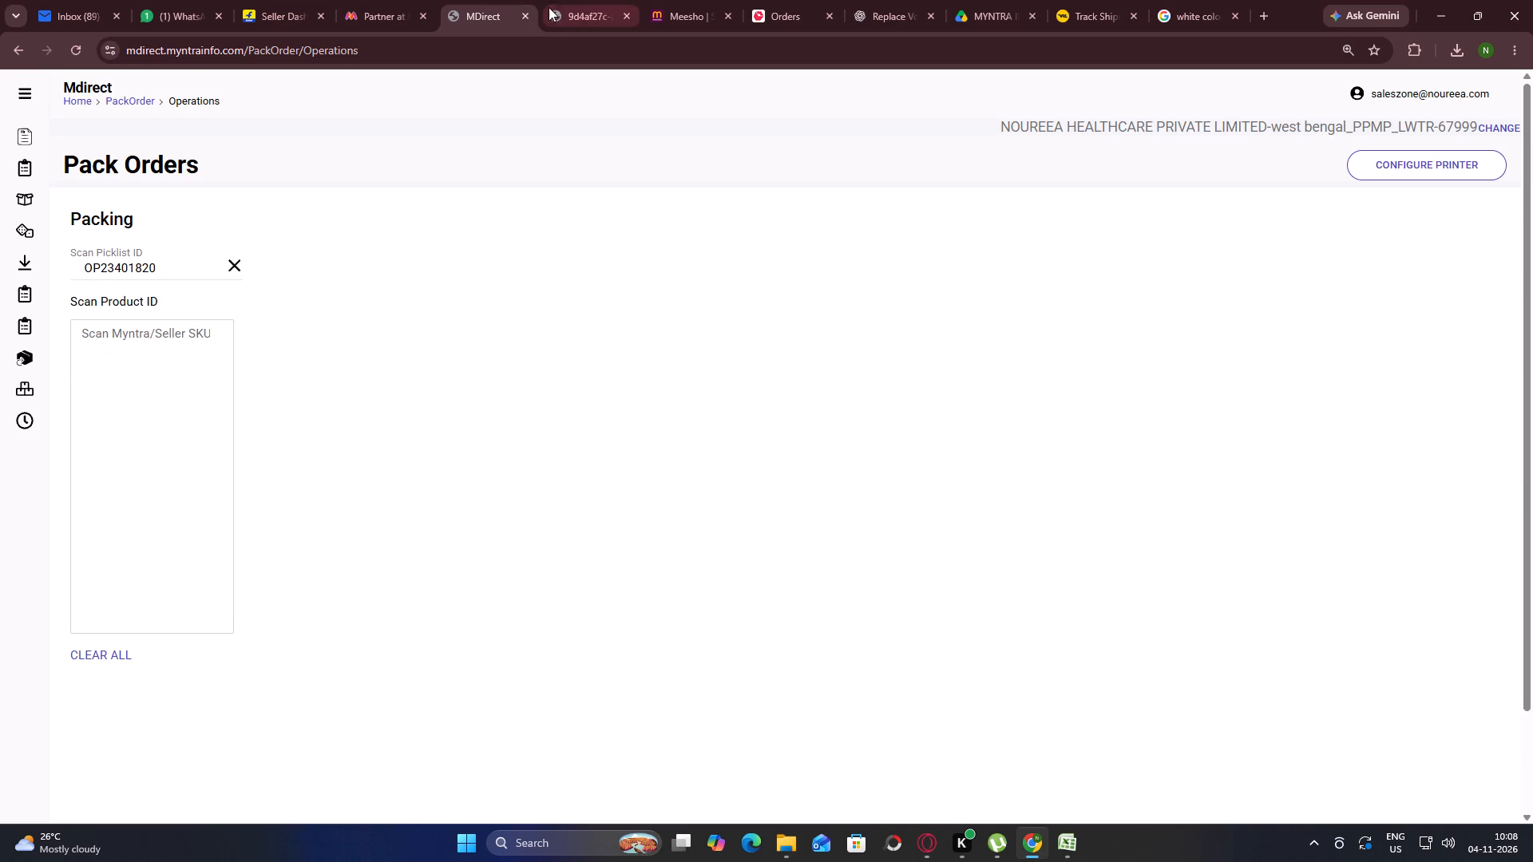
pyautogui.click(554, 3)
pyautogui.hotkey('ctrl', 'c')
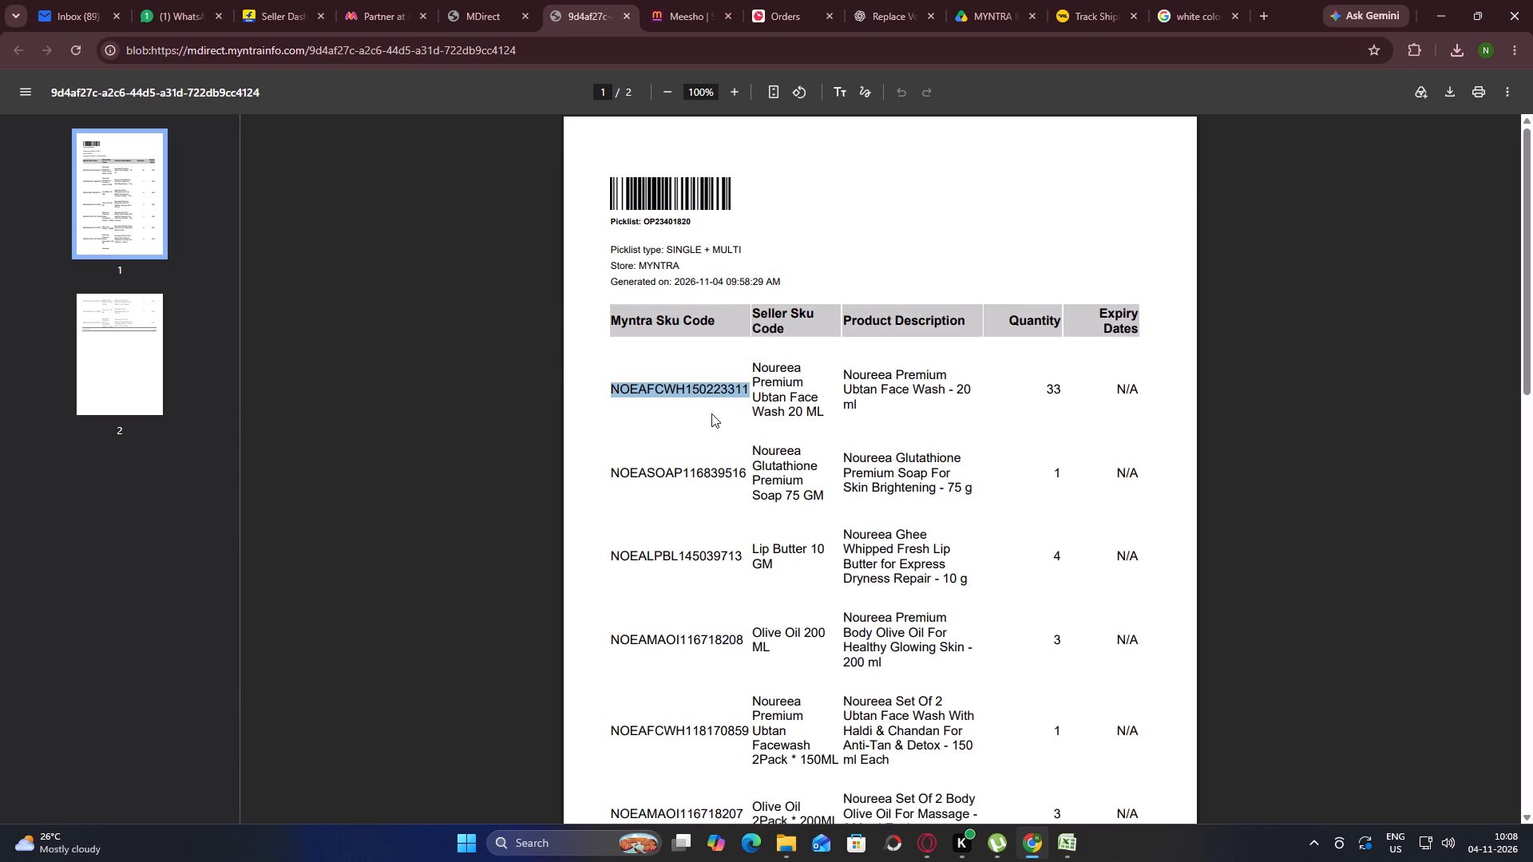
pyautogui.click(500, 26)
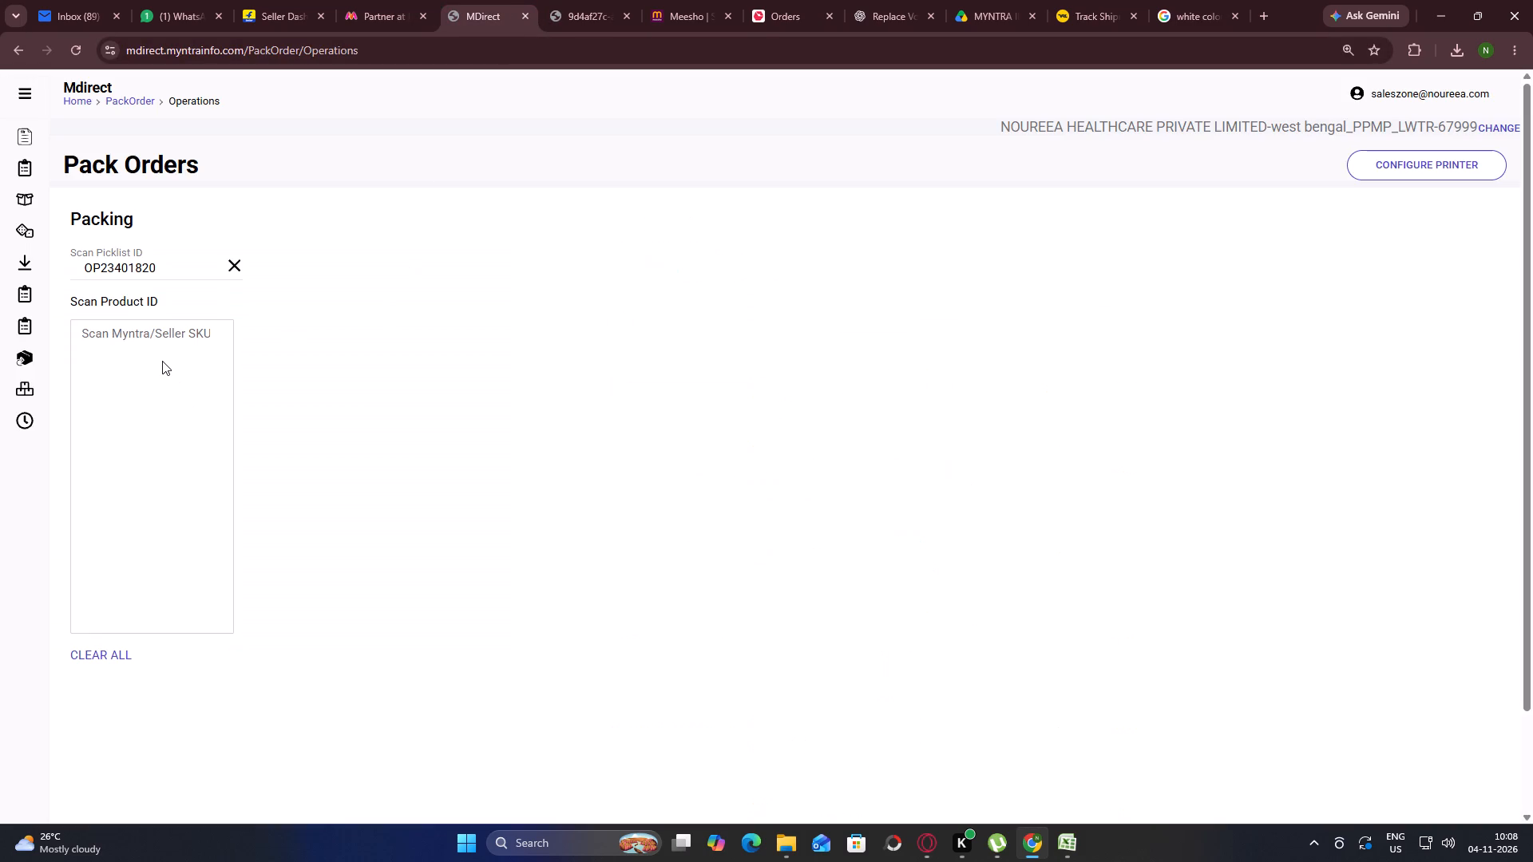
pyautogui.hotkey('ctrl', 'v')
pyautogui.press('Return')
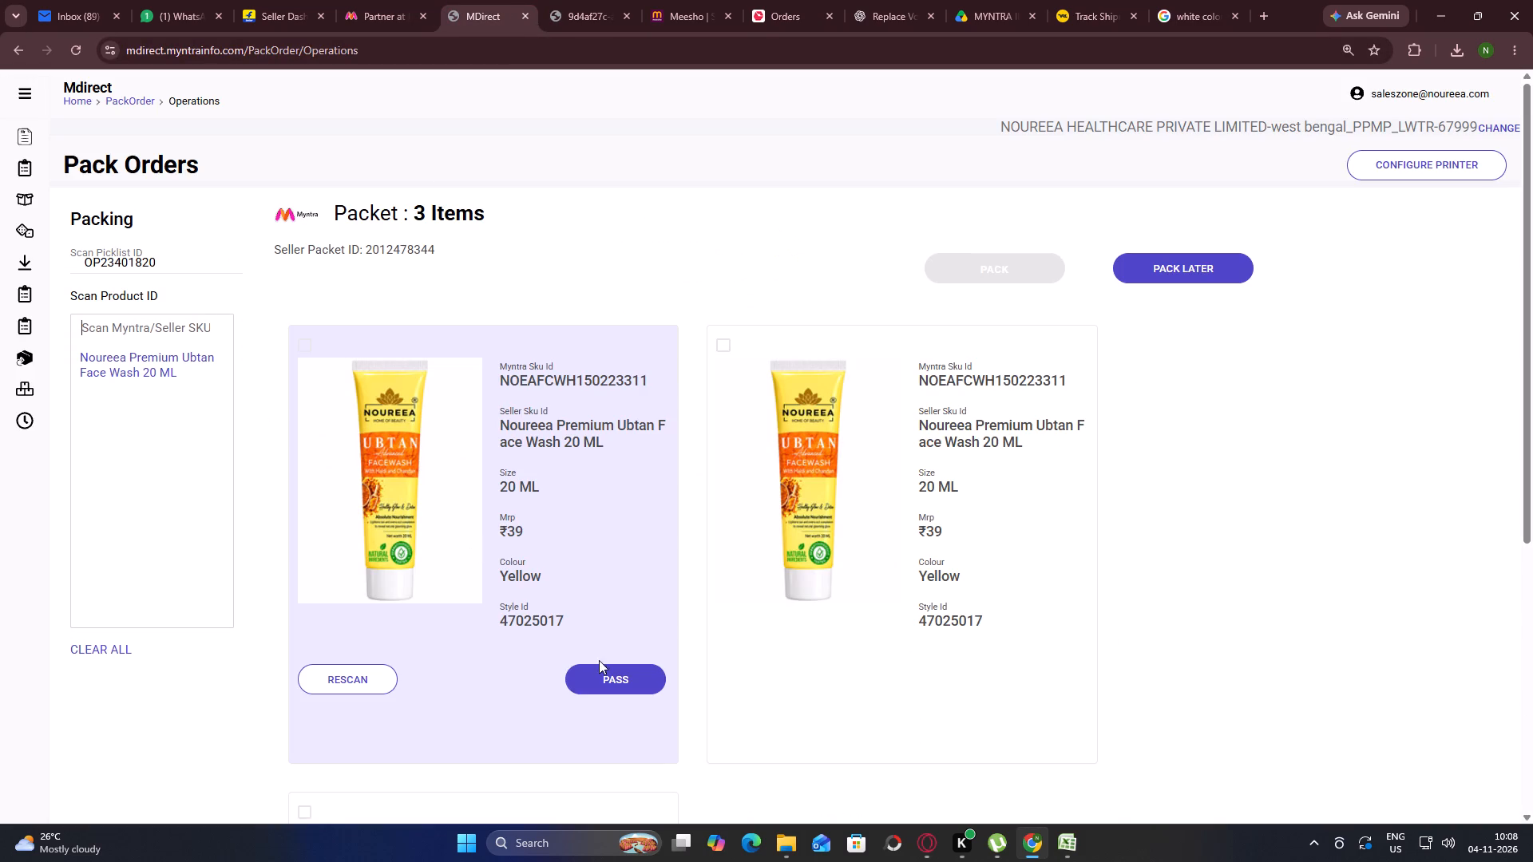
pyautogui.click(611, 669)
# Submit the same SKU again as the product ID and pass the packet's second face wash item.
pyautogui.click(123, 331)
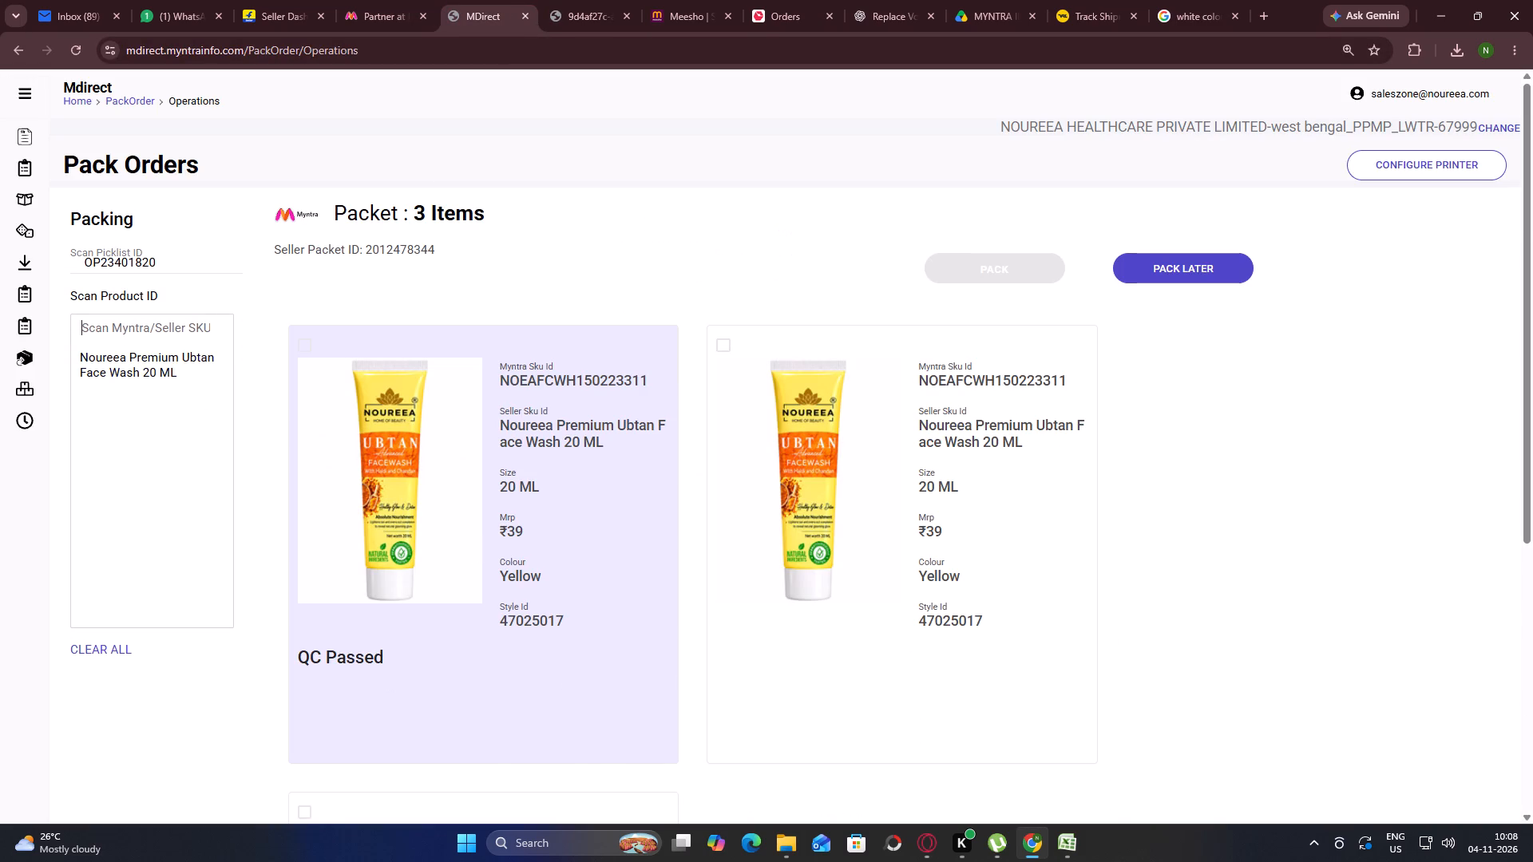
pyautogui.hotkey('ctrl', 'v')
pyautogui.press('Return')
pyautogui.click(1066, 444)
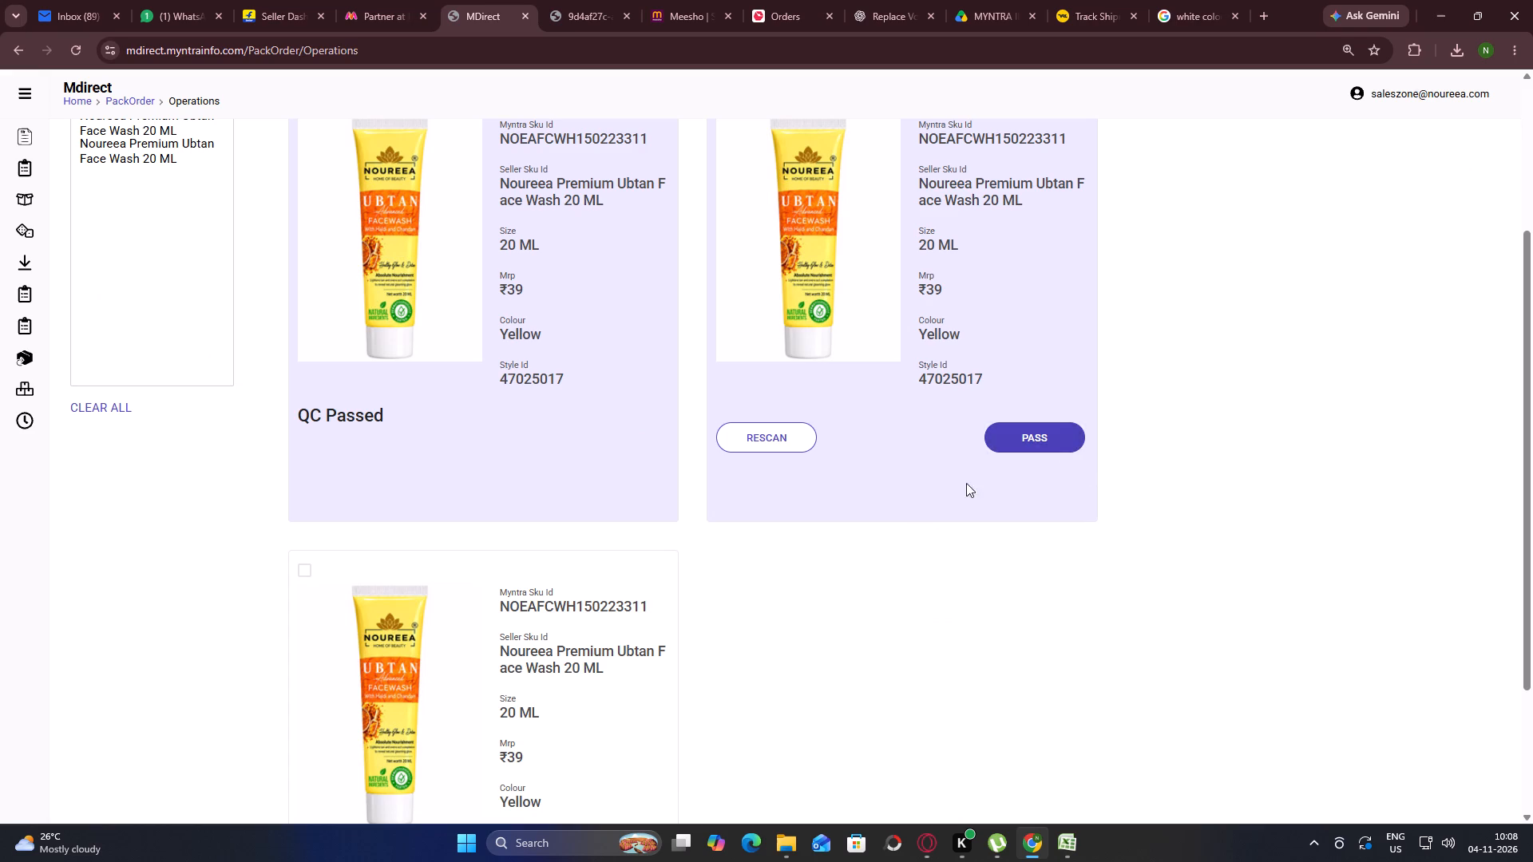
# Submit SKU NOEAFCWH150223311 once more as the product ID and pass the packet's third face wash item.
pyautogui.scroll(4, 309, 524)
pyautogui.click(190, 338)
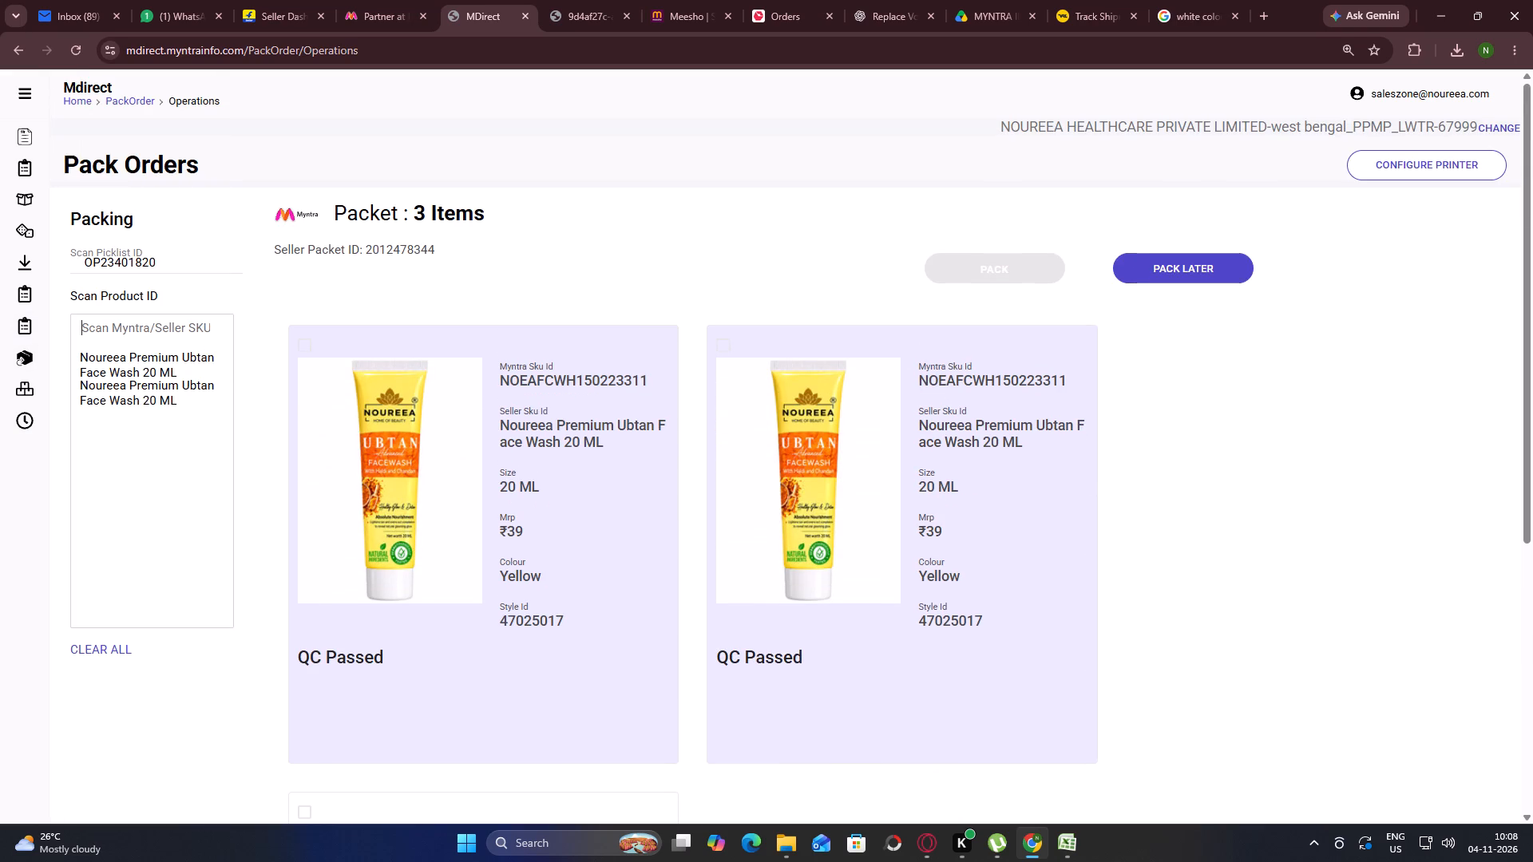
pyautogui.hotkey('ctrl', 'v')
pyautogui.press('Return')
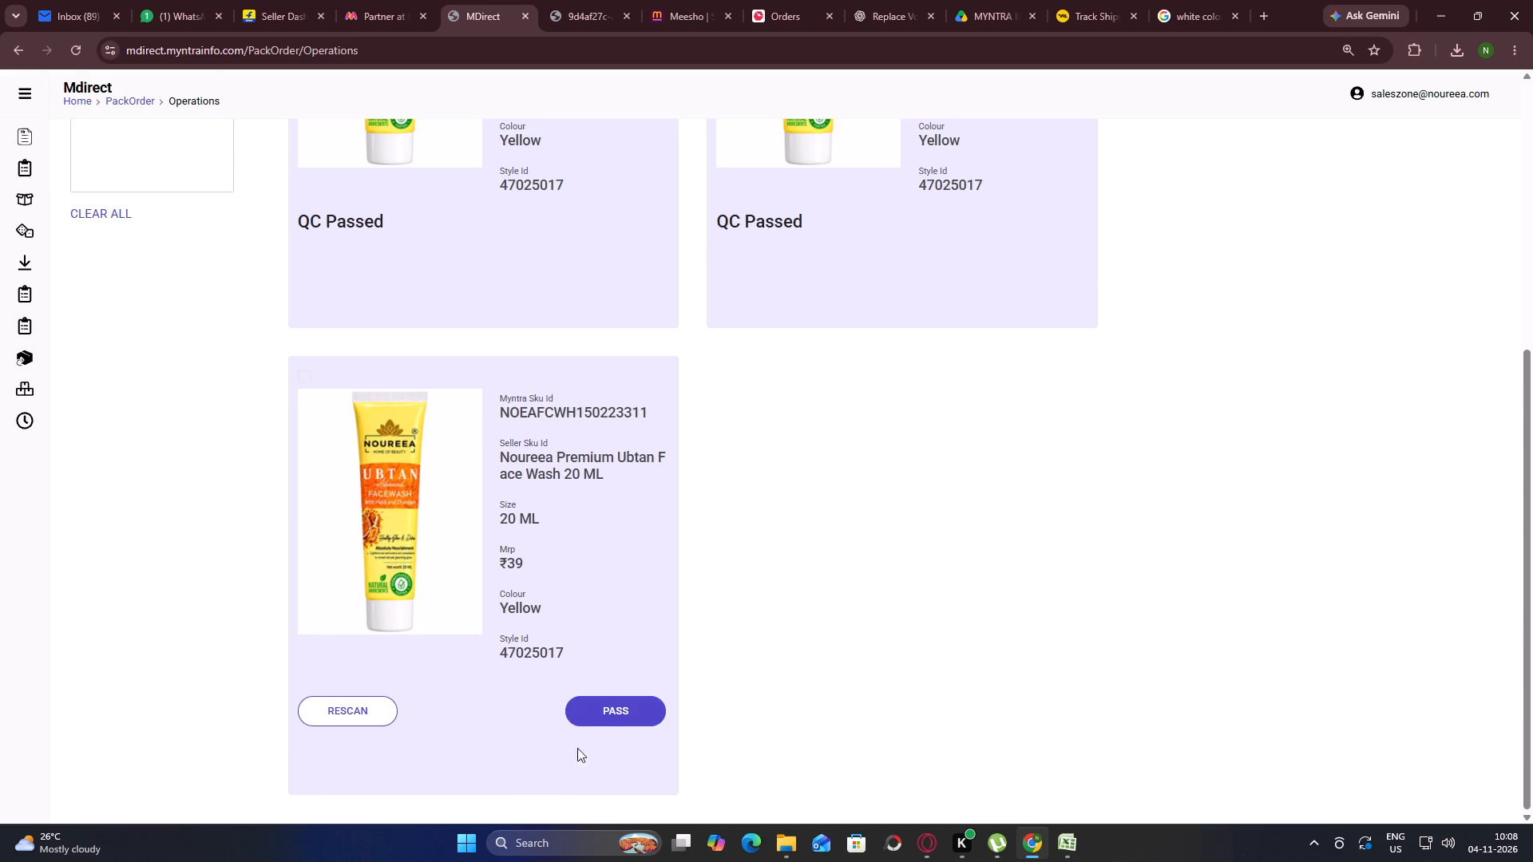
pyautogui.click(607, 703)
pyautogui.scroll(11, 603, 706)
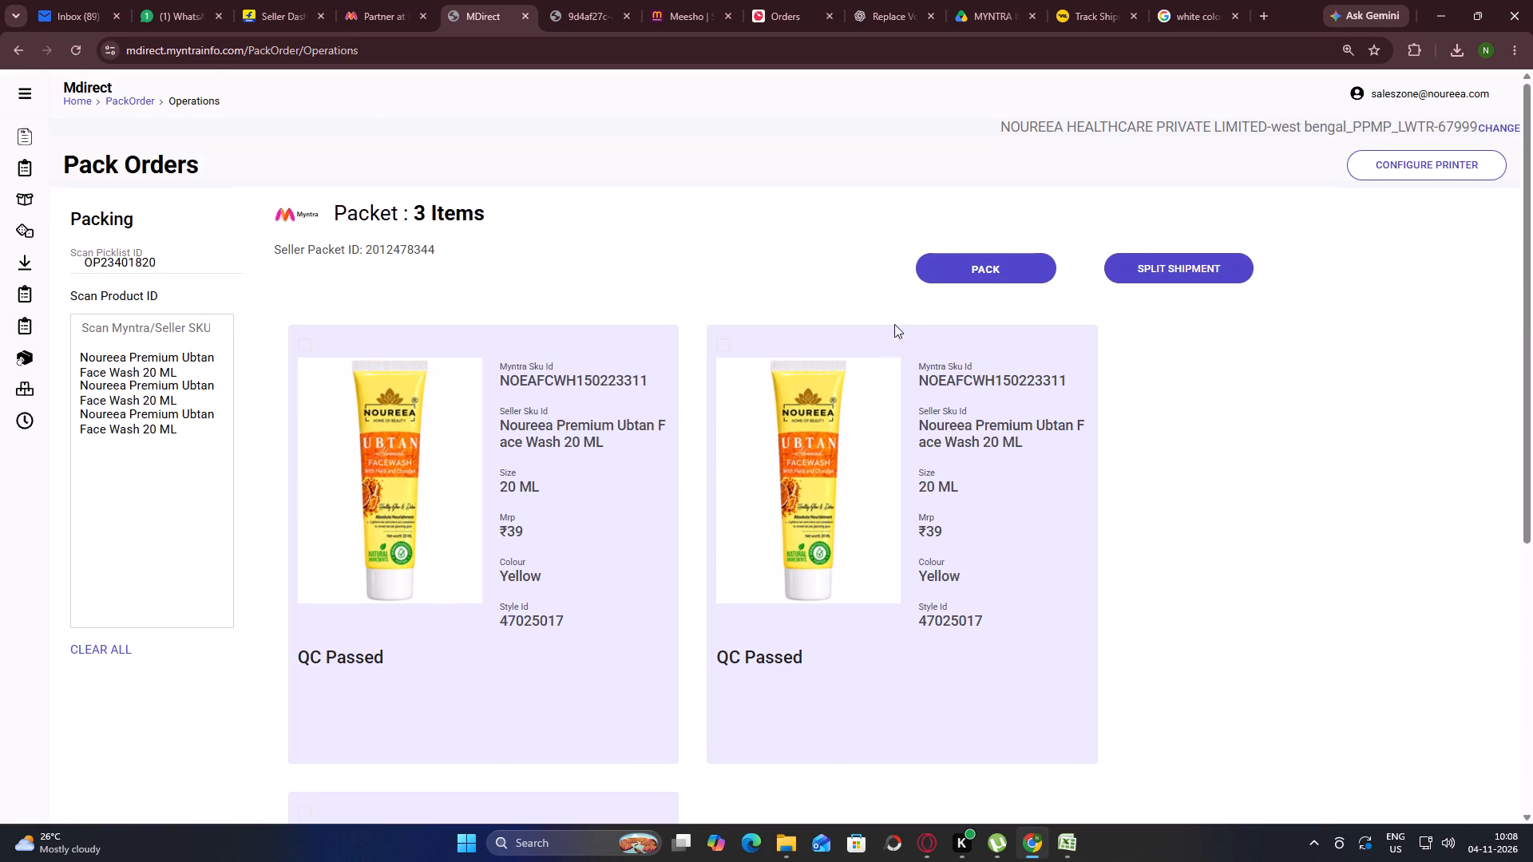
pyautogui.click(970, 259)
pyautogui.hotkey('alt', 'Tab')
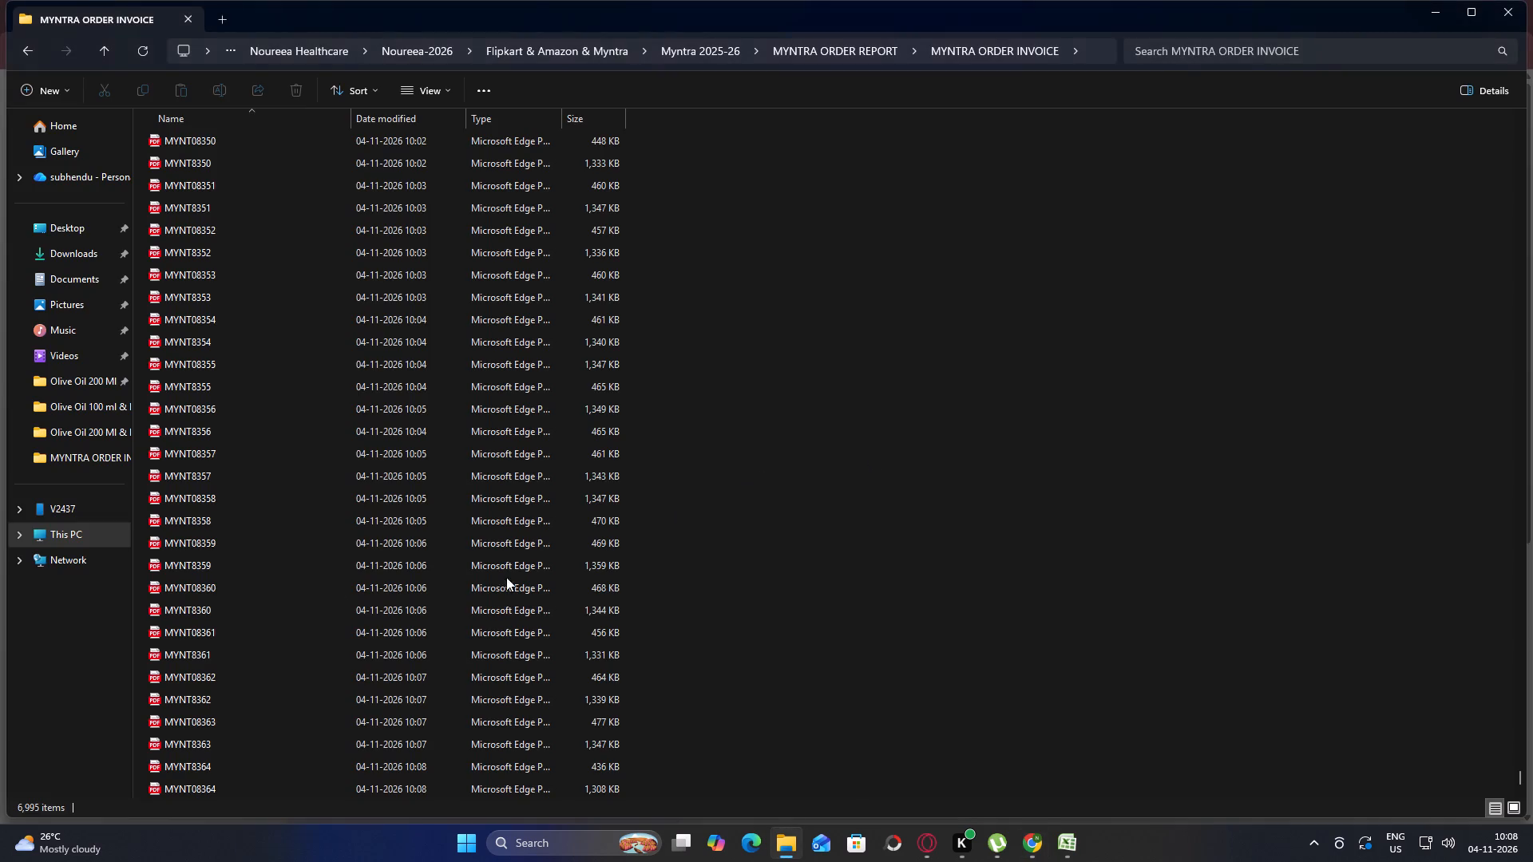
pyautogui.hotkey('alt', 'Tab')
pyautogui.click(1056, 837)
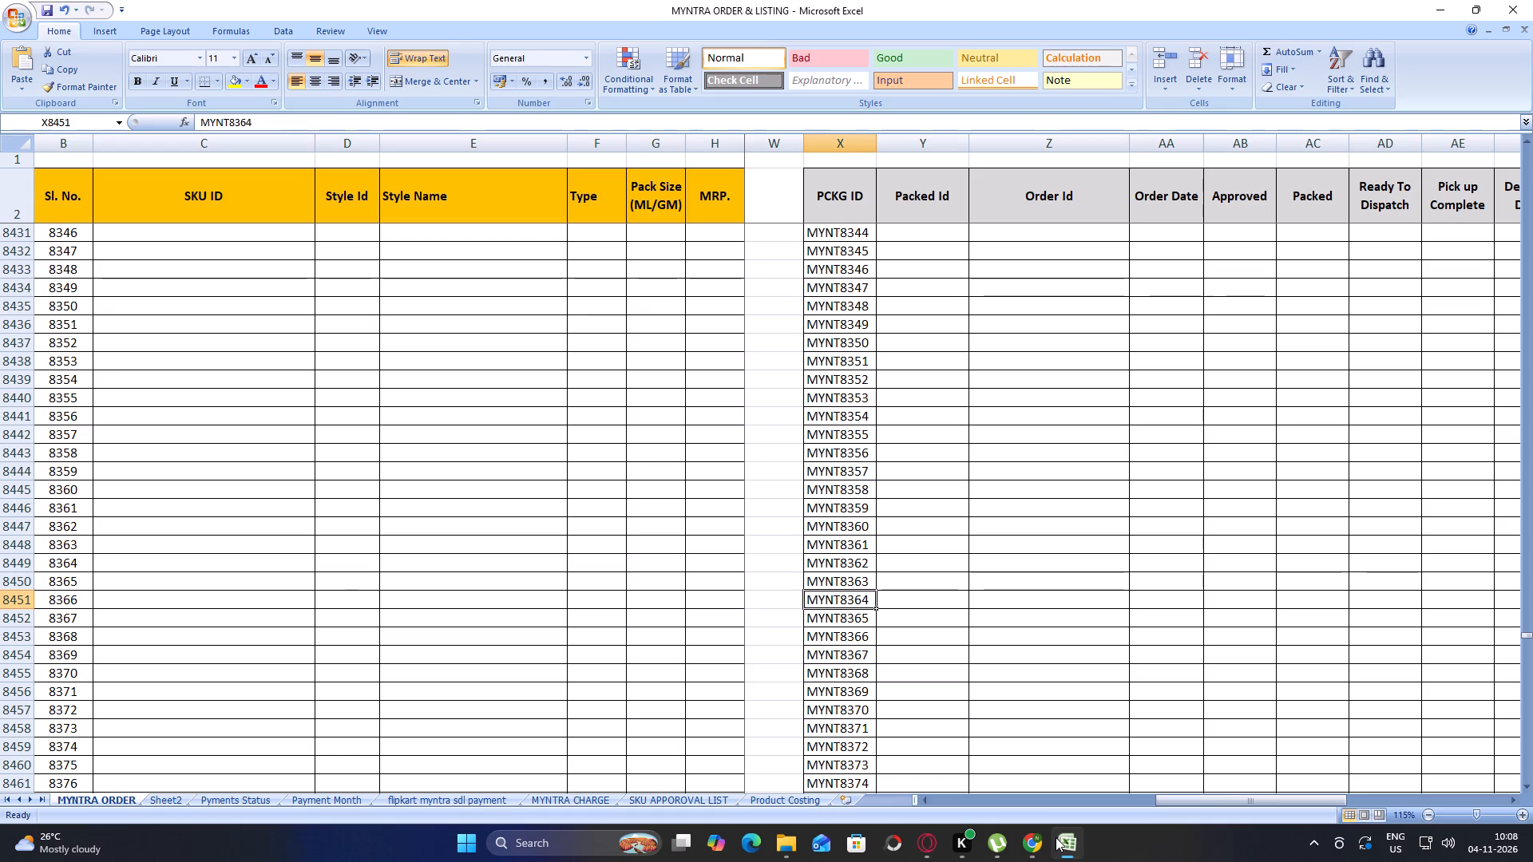
pyautogui.click(854, 615)
pyautogui.hotkey('ctrl', 'c')
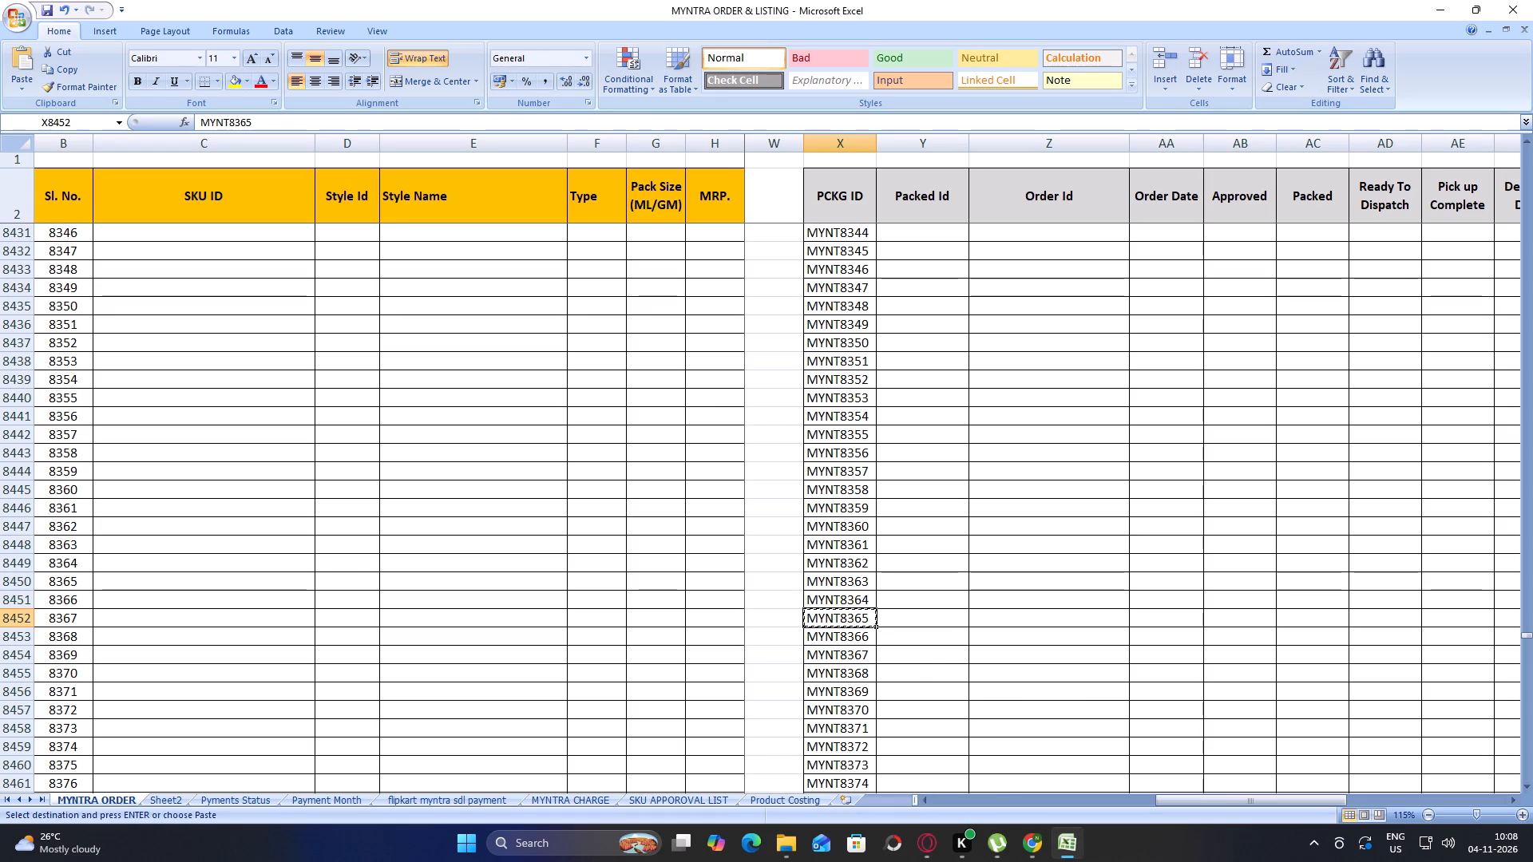
pyautogui.hotkey('alt', 'Tab')
pyautogui.click(766, 473)
pyautogui.hotkey('ctrl', 'v')
pyautogui.press('Return')
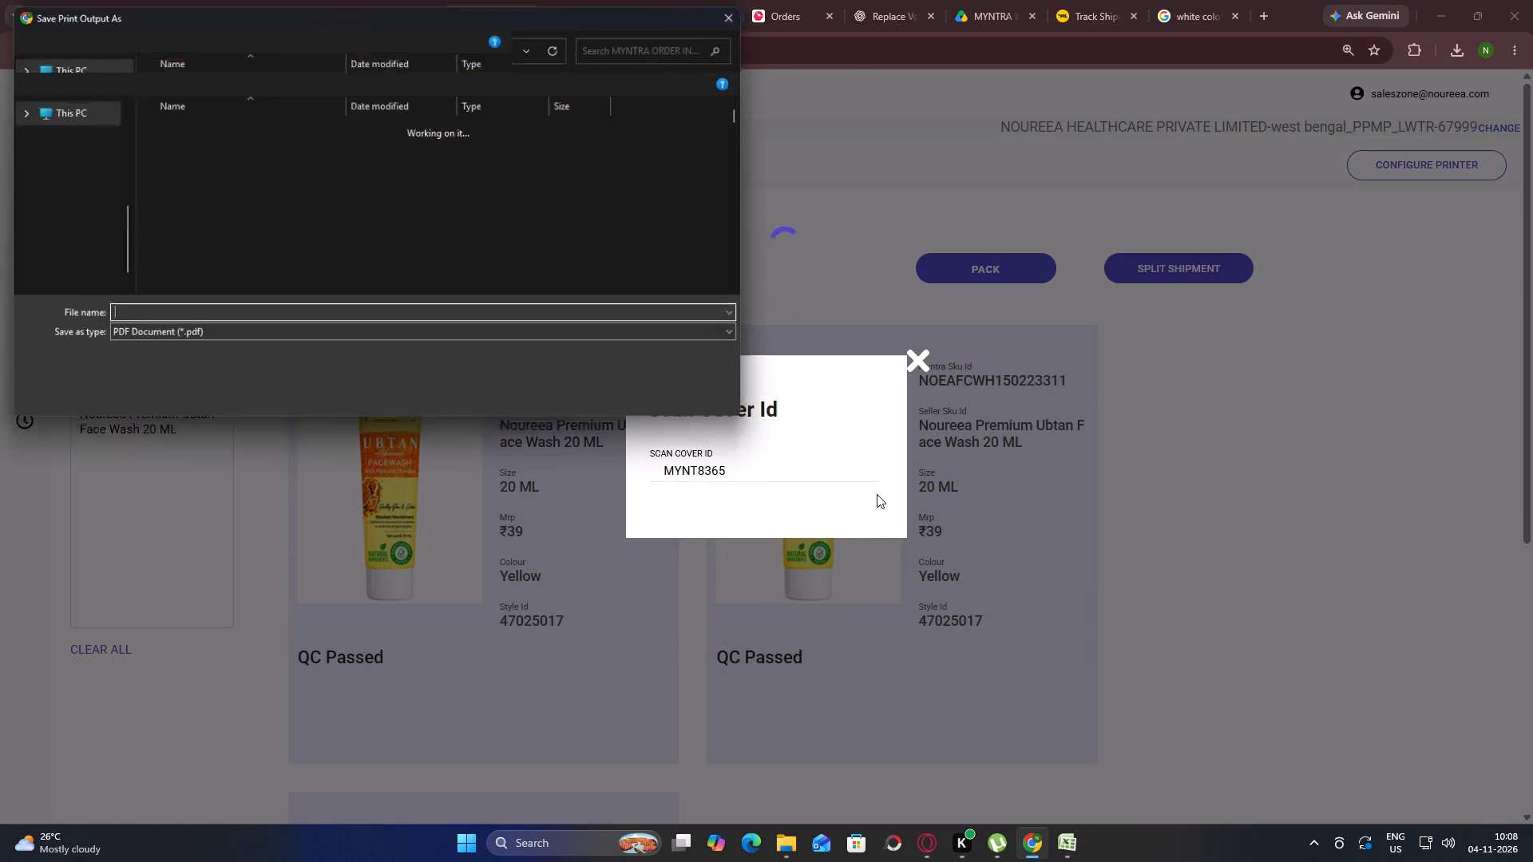
pyautogui.hotkey('ctrl', 'v')
pyautogui.press('Return')
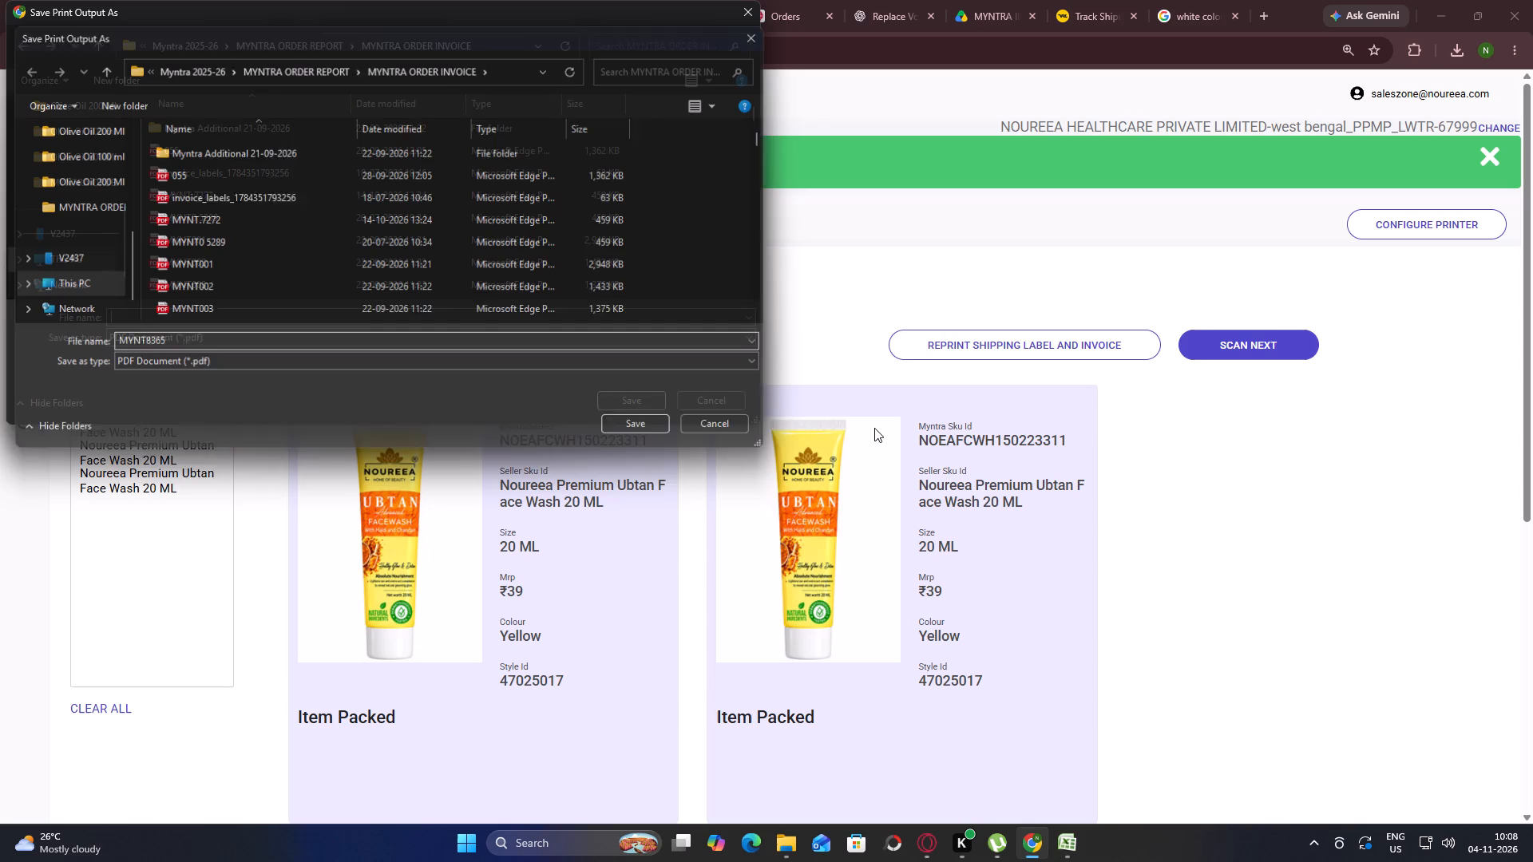
pyautogui.hotkey('ctrl', 'v')
pyautogui.press('Left')
pyautogui.press('Left')
pyautogui.press('Left')
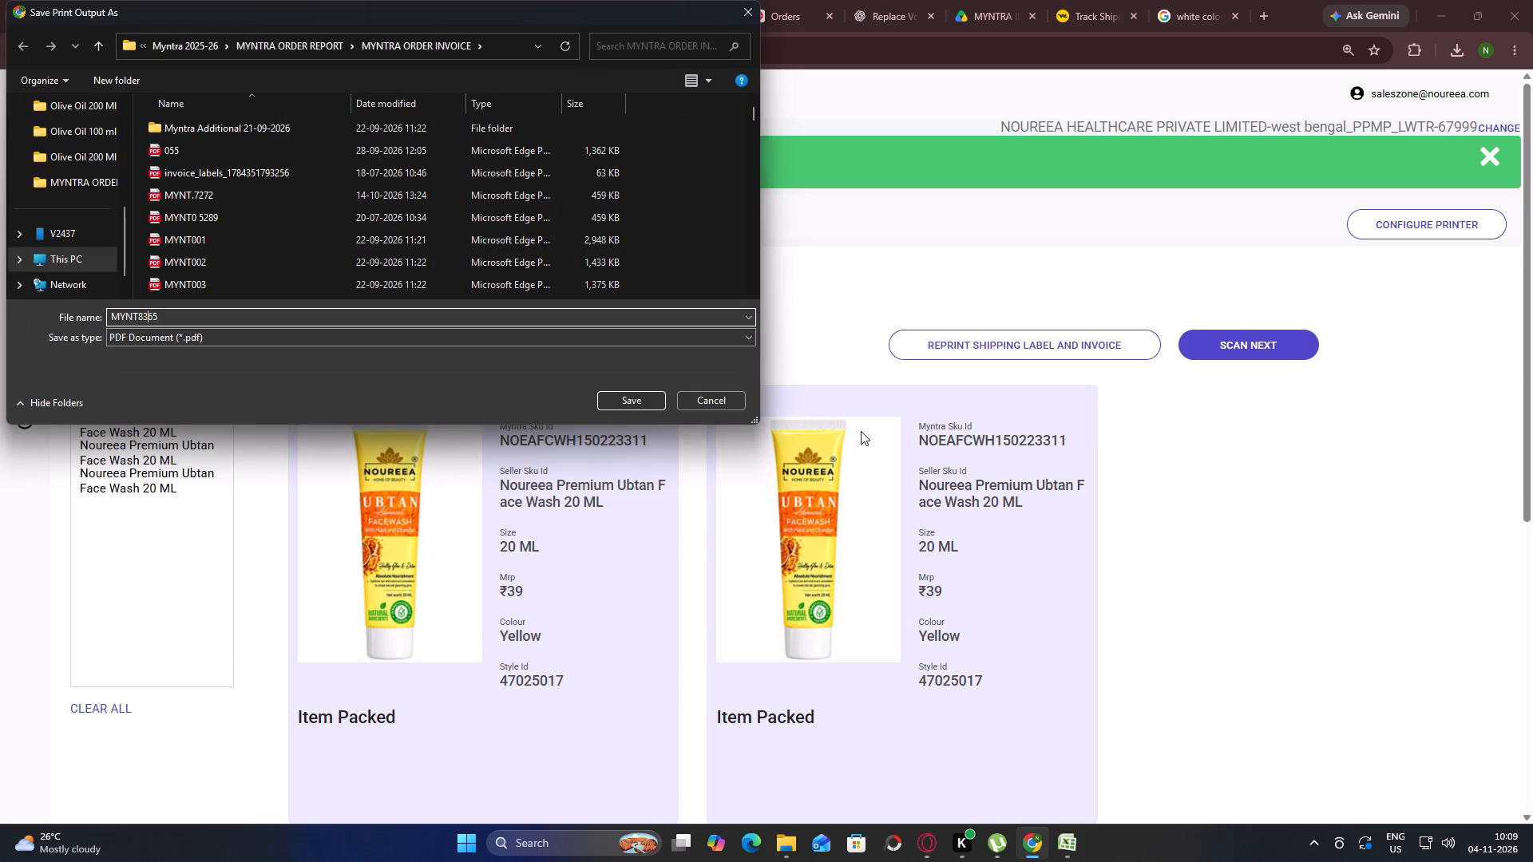
pyautogui.press('Left')
pyautogui.press('0')
pyautogui.press('Return')
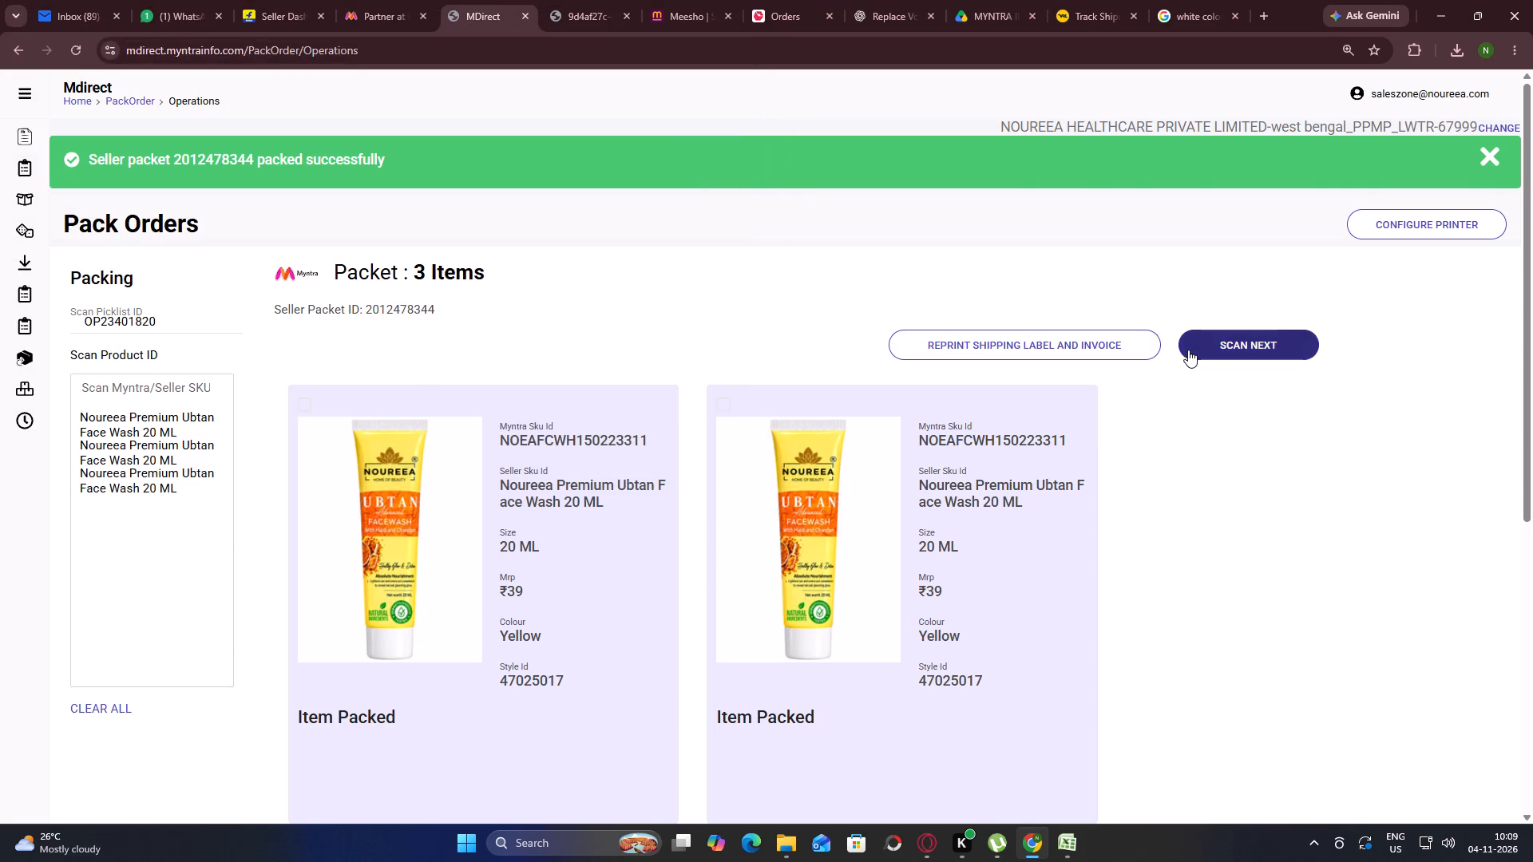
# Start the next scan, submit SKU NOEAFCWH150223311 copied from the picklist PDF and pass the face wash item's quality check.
pyautogui.click(1188, 350)
pyautogui.click(576, 0)
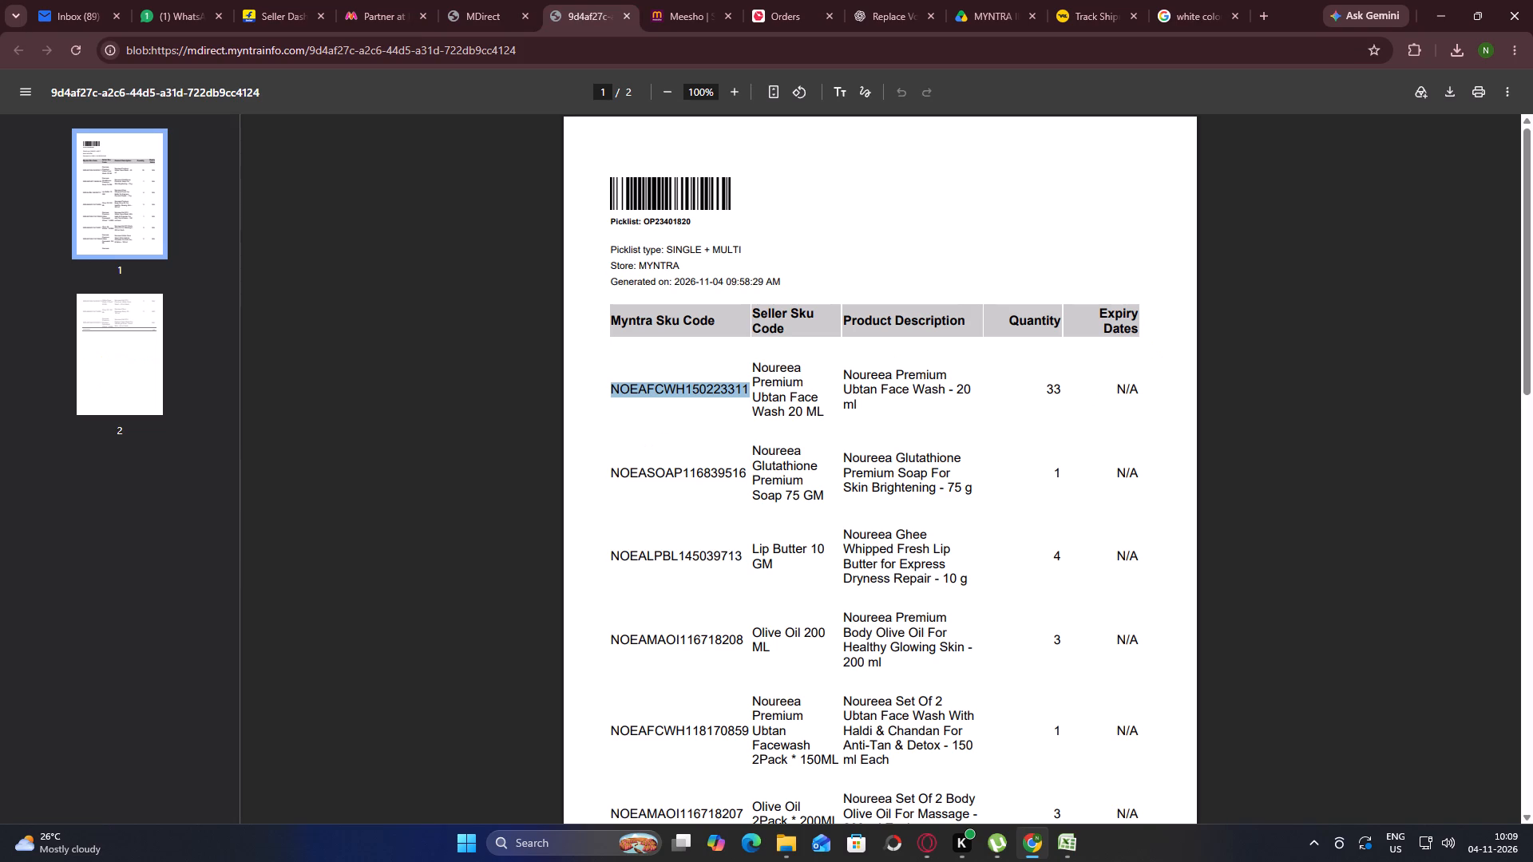
pyautogui.hotkey('ctrl', 'c')
pyautogui.click(500, 0)
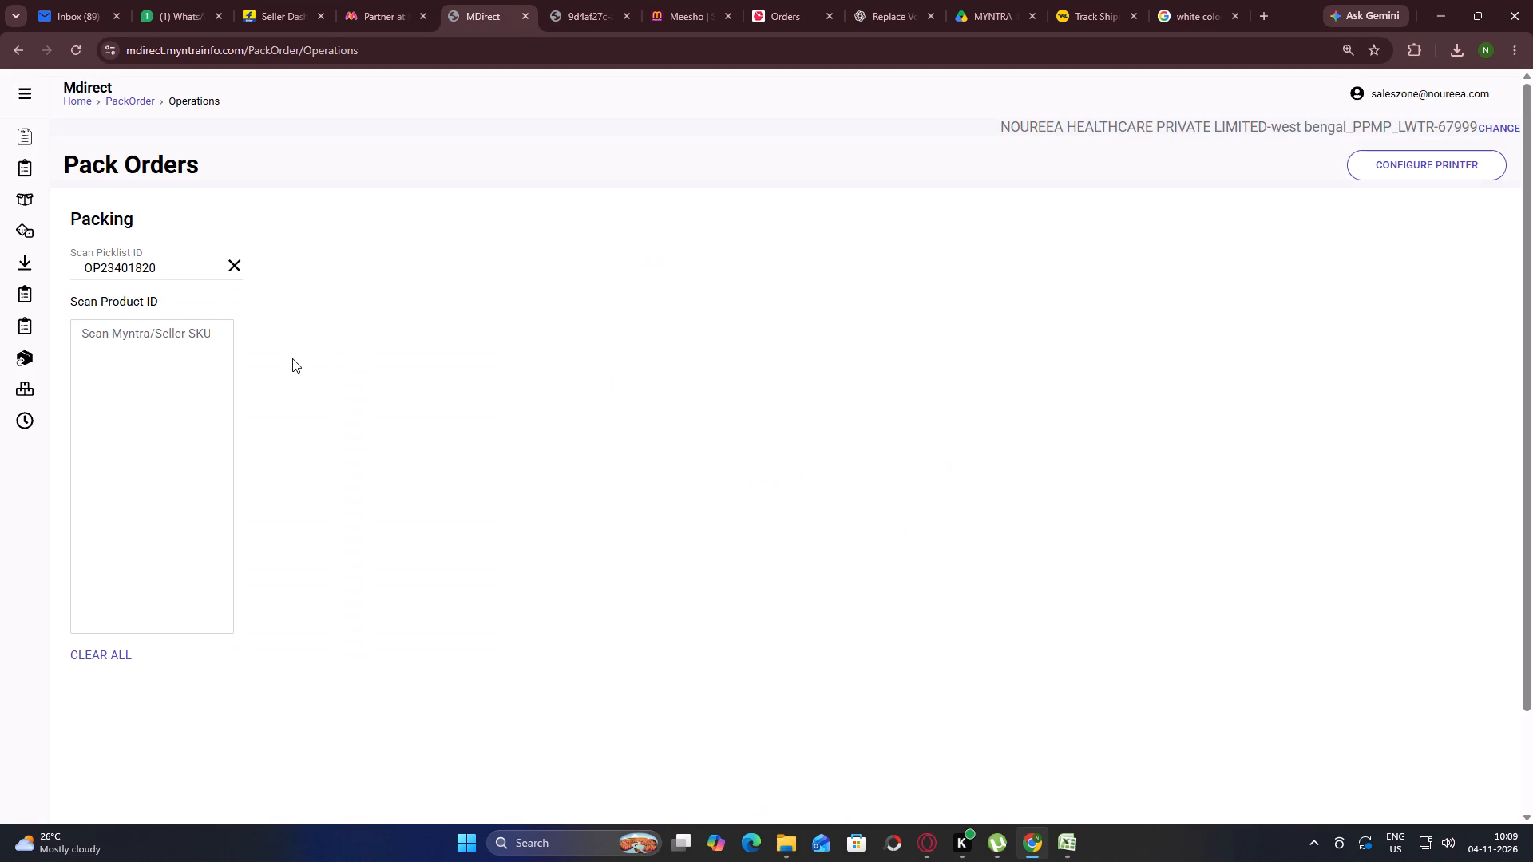
pyautogui.hotkey('ctrl', 'v')
pyautogui.press('Return')
pyautogui.click(590, 671)
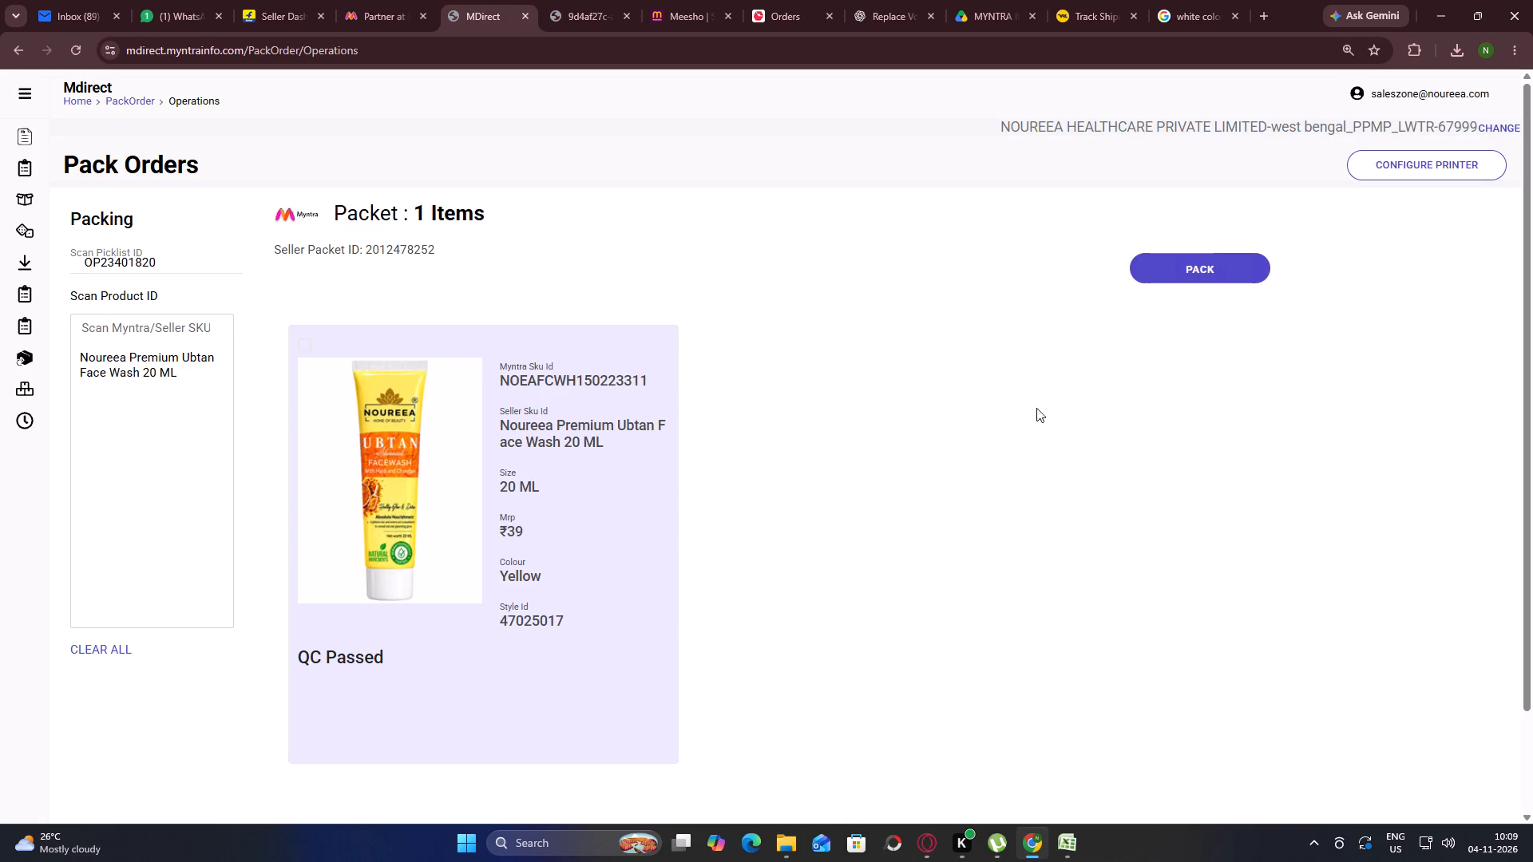
# Pack the single-item packet with cover ID MYNT8366 copied from the order workbook and save the print output as MYNT8366.
pyautogui.click(1191, 274)
pyautogui.hotkey('alt', 'Tab')
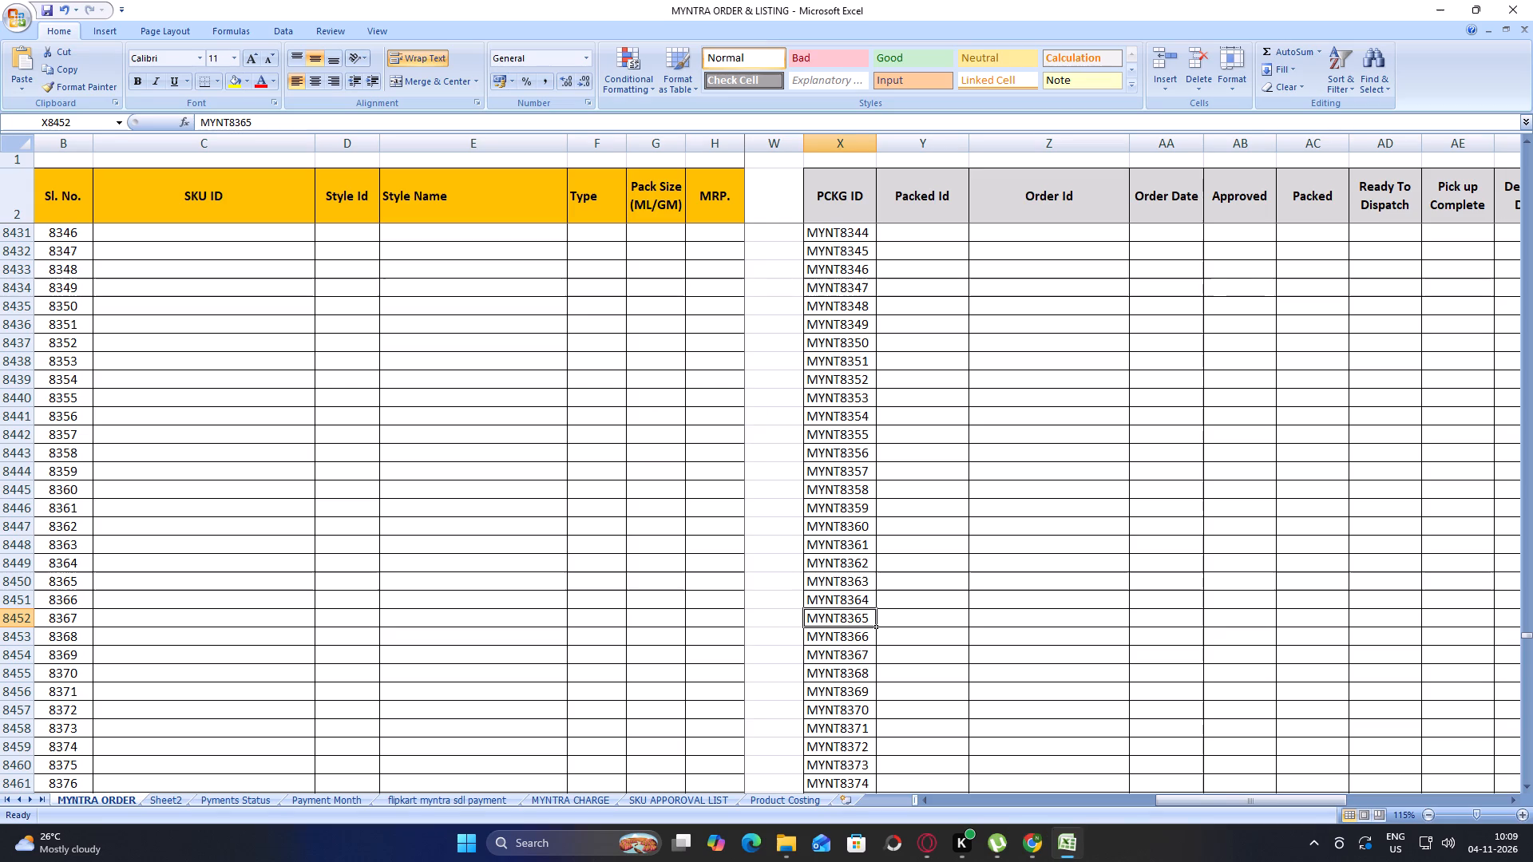
pyautogui.click(859, 639)
pyautogui.hotkey('ctrl', 'c')
pyautogui.hotkey('alt', 'Tab')
pyautogui.click(795, 451)
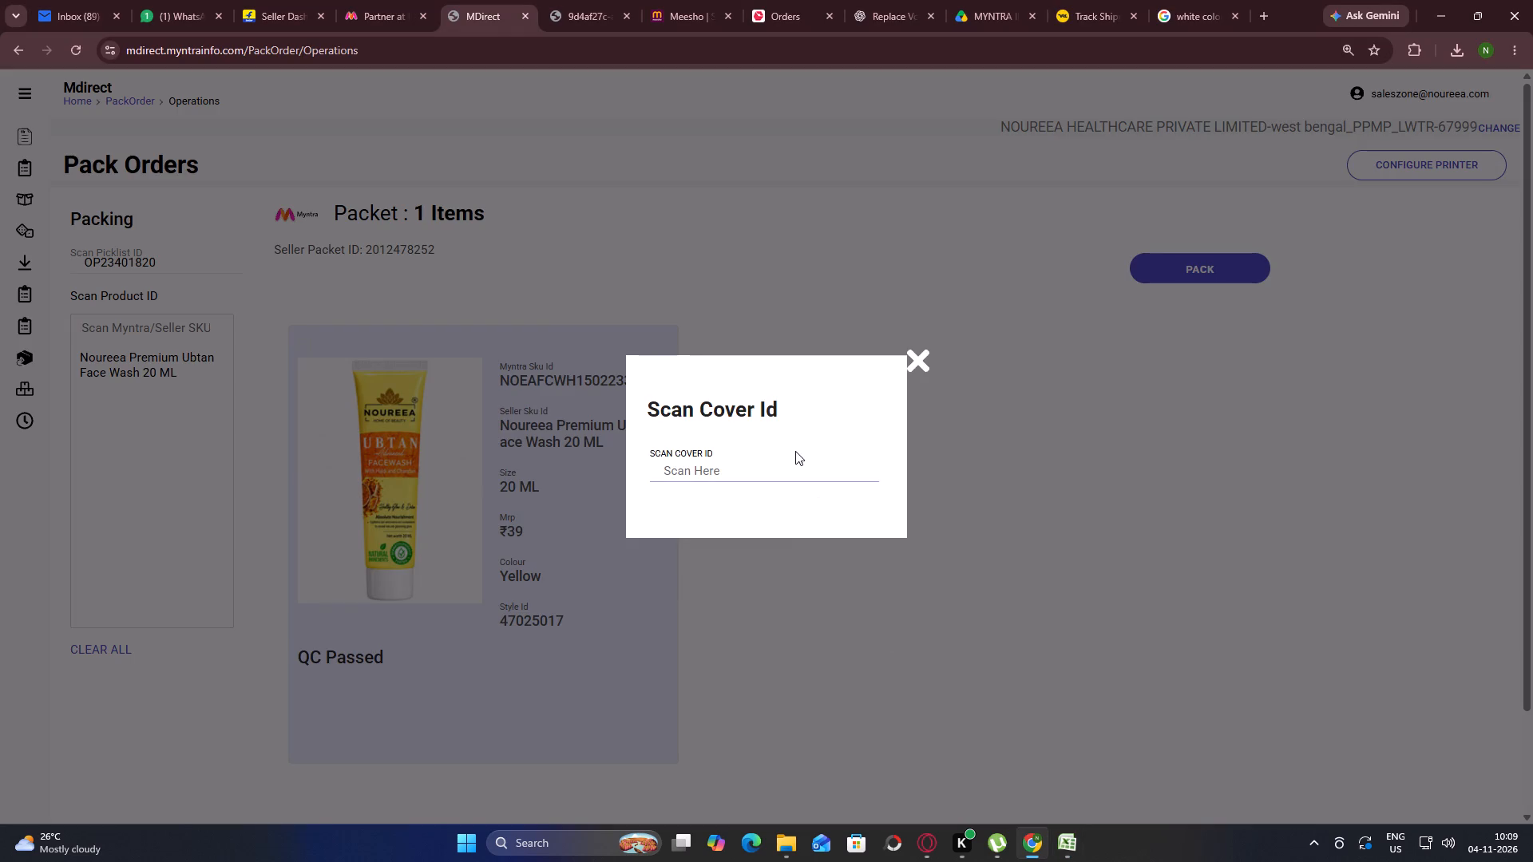
pyautogui.hotkey('ctrl', 'v')
pyautogui.press('Return')
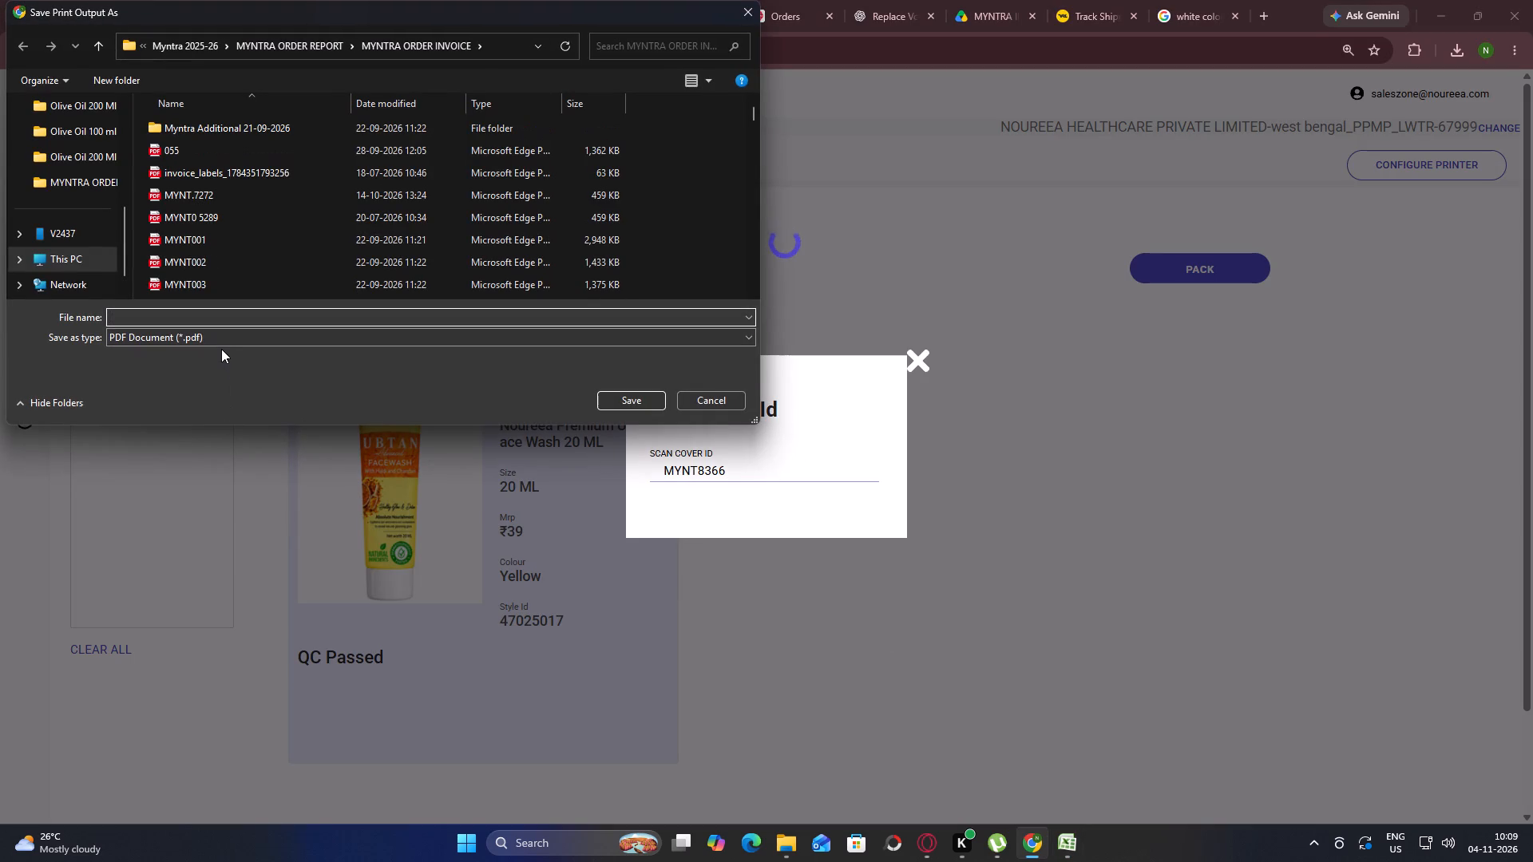
pyautogui.hotkey('ctrl', 'v')
pyautogui.press('Return')
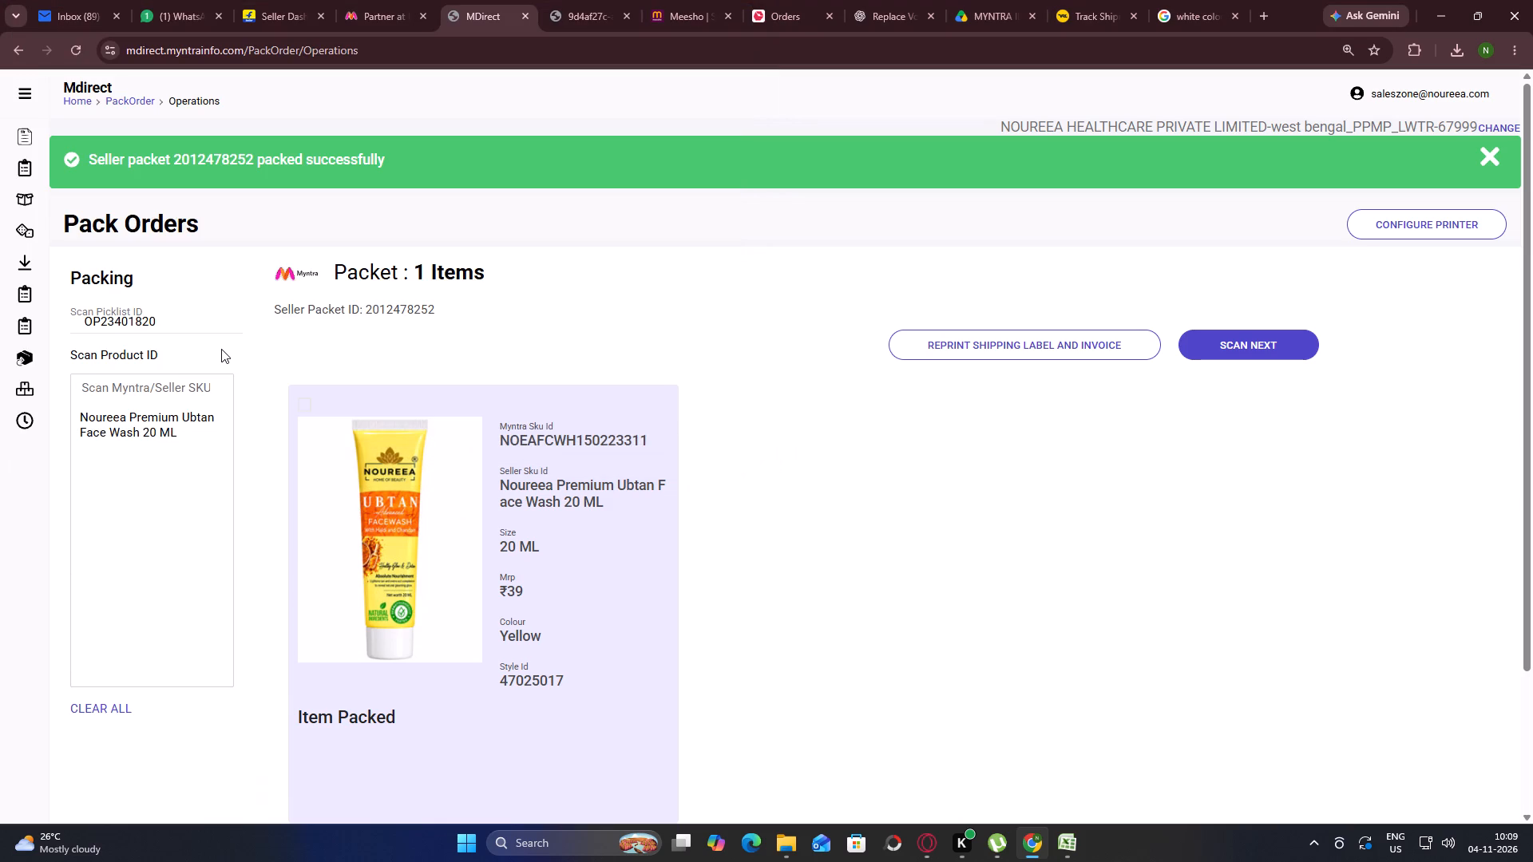
# Check the MYNTRA ORDER INVOICE folder for the packet's saved label and invoice PDFs.
pyautogui.hotkey('alt', 'Tab')
pyautogui.hotkey('alt', 'Tab')
pyautogui.click(1070, 847)
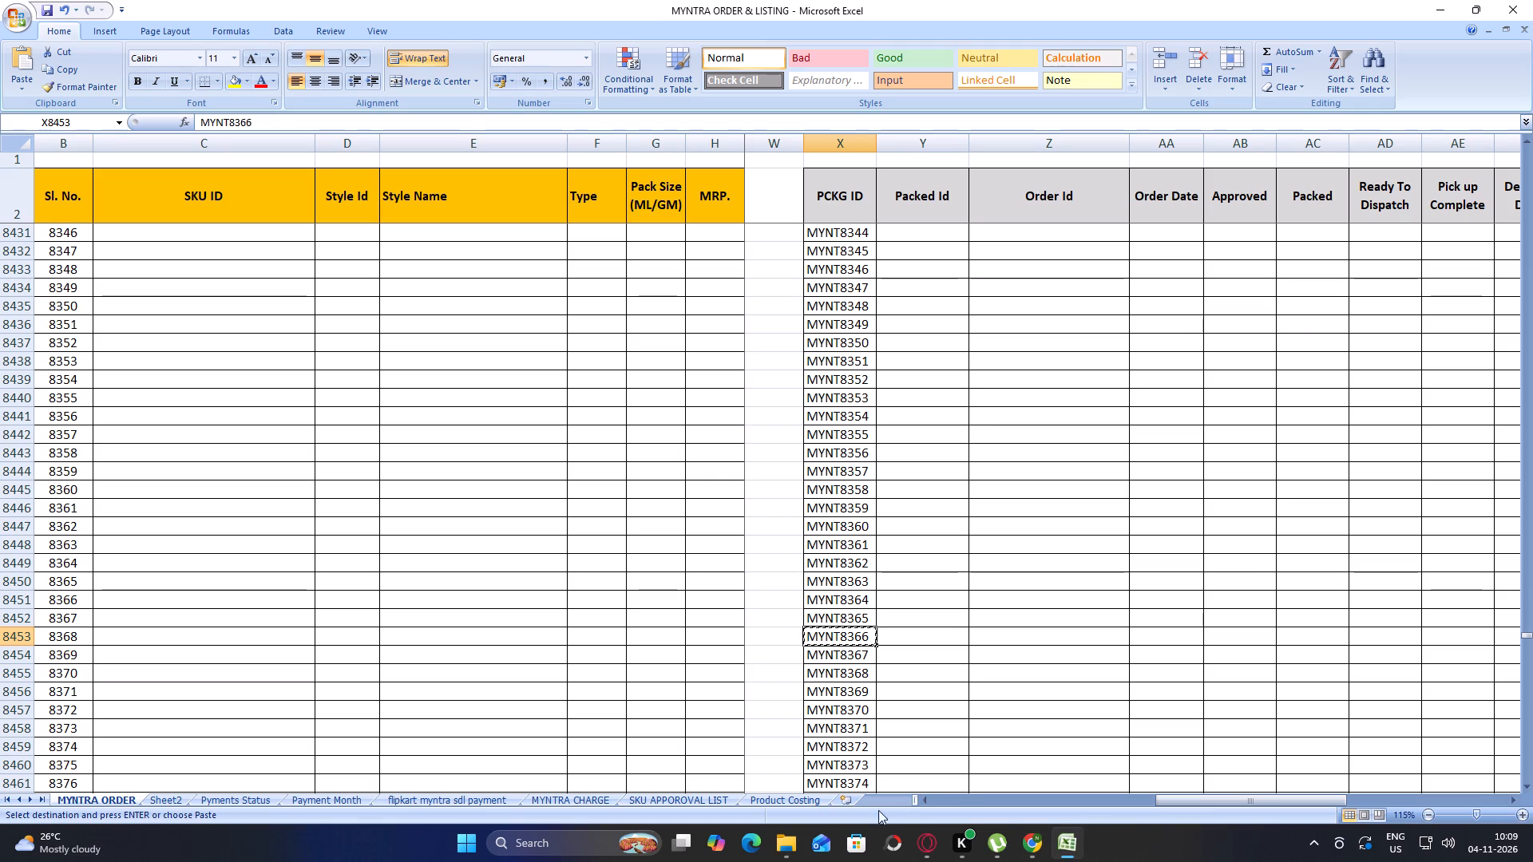
pyautogui.click(776, 832)
pyautogui.scroll(-11, 327, 575)
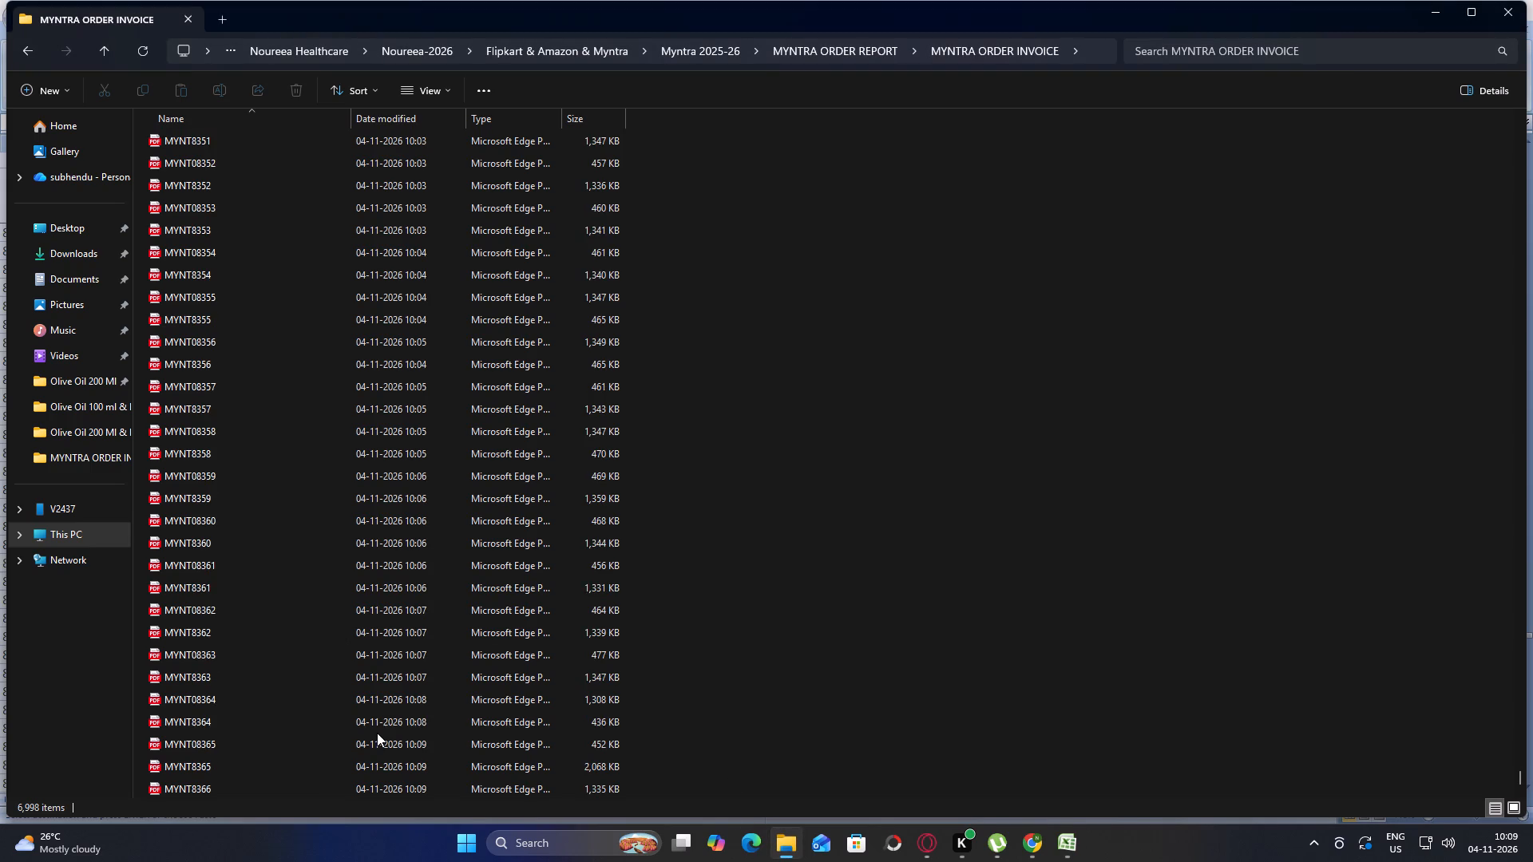
pyautogui.scroll(-7, 377, 733)
pyautogui.scroll(-4, 307, 795)
pyautogui.hotkey('alt', 'Tab')
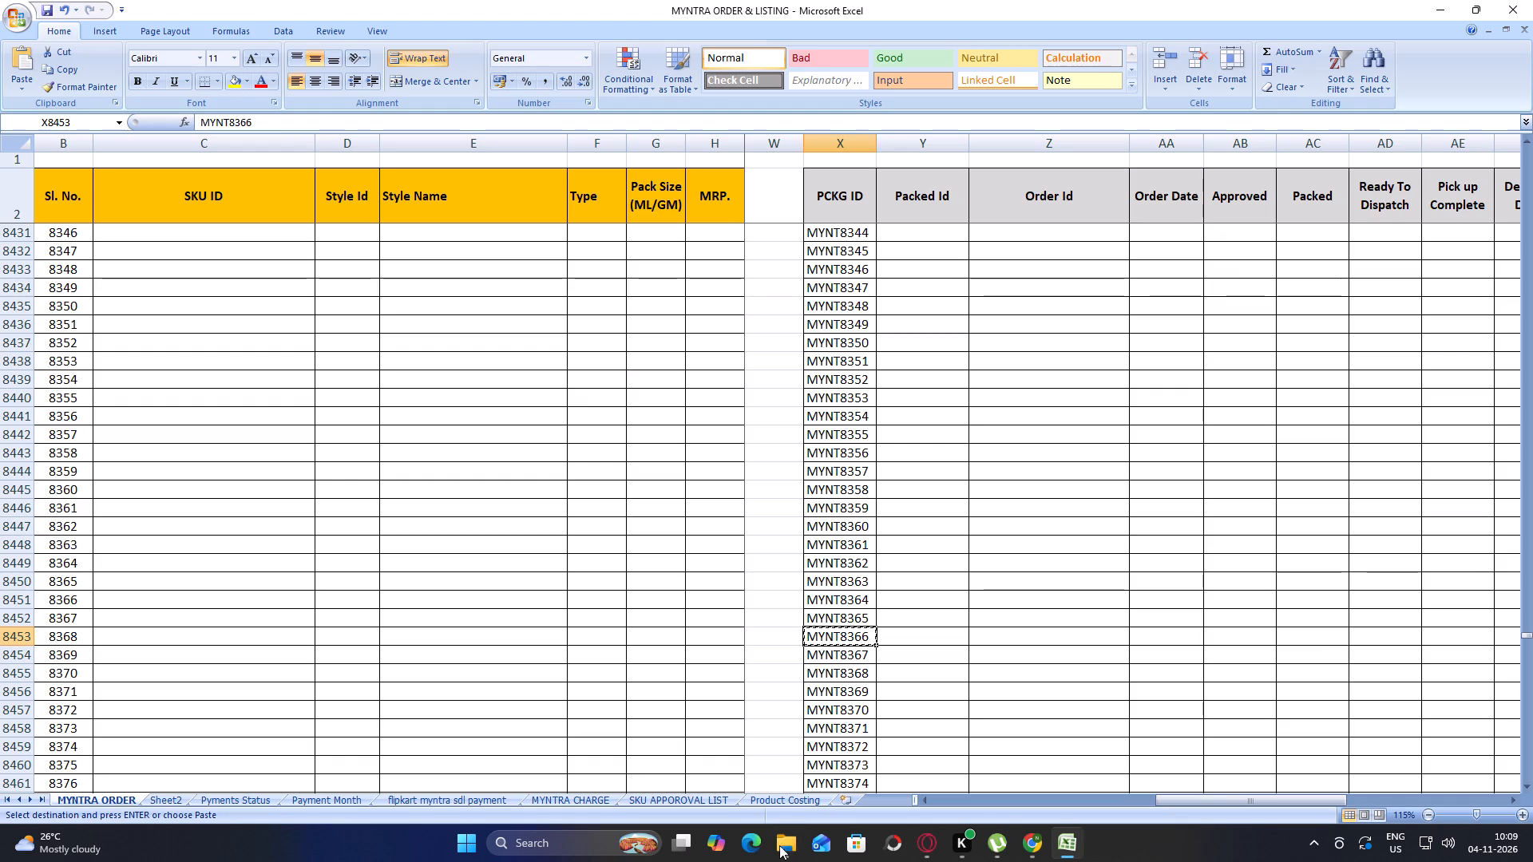
pyautogui.hotkey('alt', 'Tab')
# Reprint the packet's shipping label and invoice in Mdirect, saving the outputs as MYNT8366, replacing the existing PDF, and MYNT08366.
pyautogui.click(1024, 852)
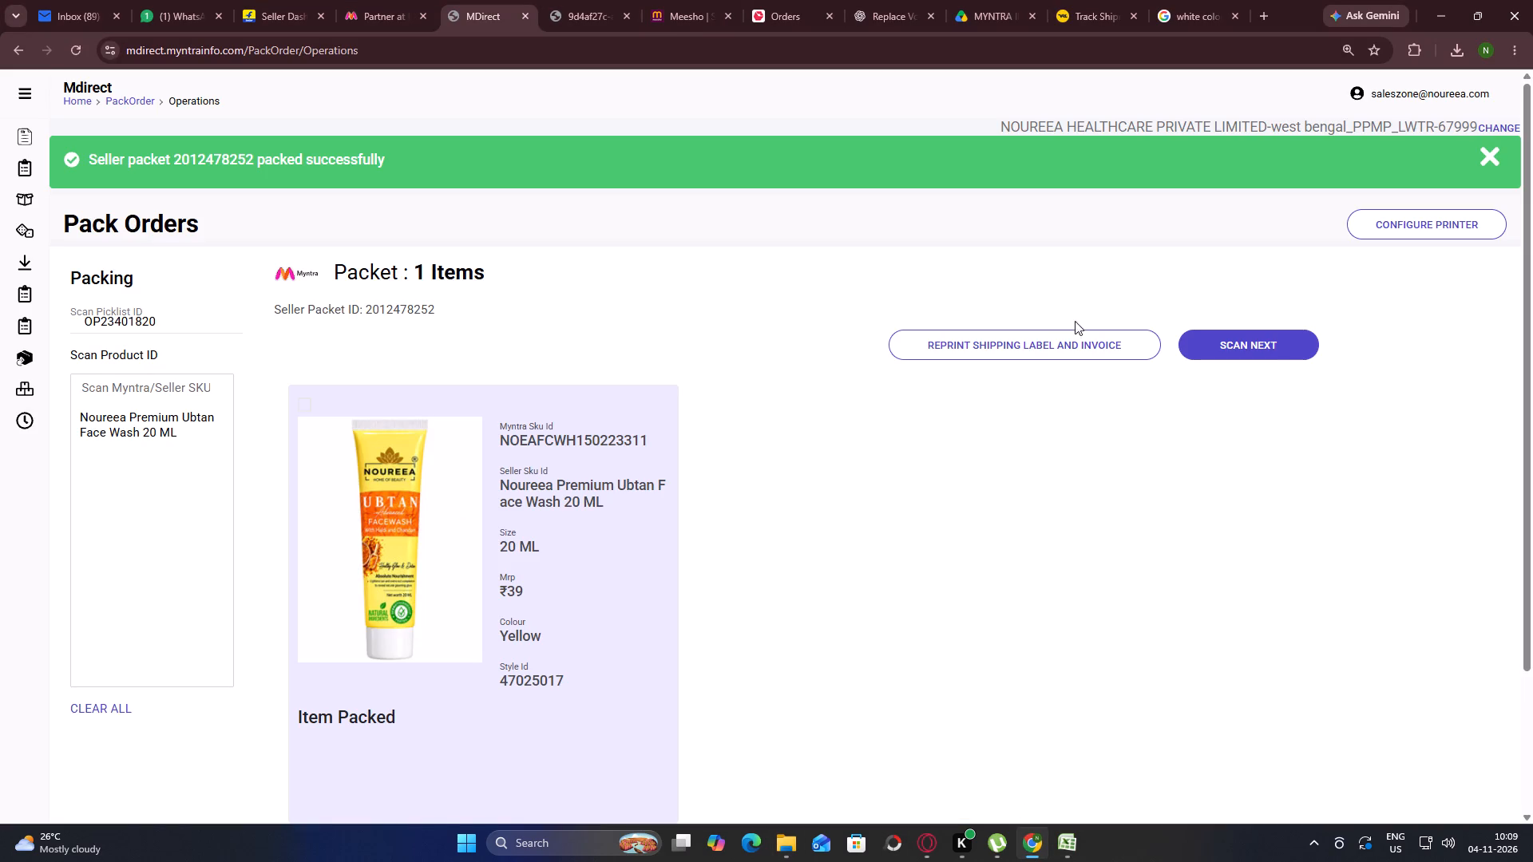
pyautogui.click(1071, 333)
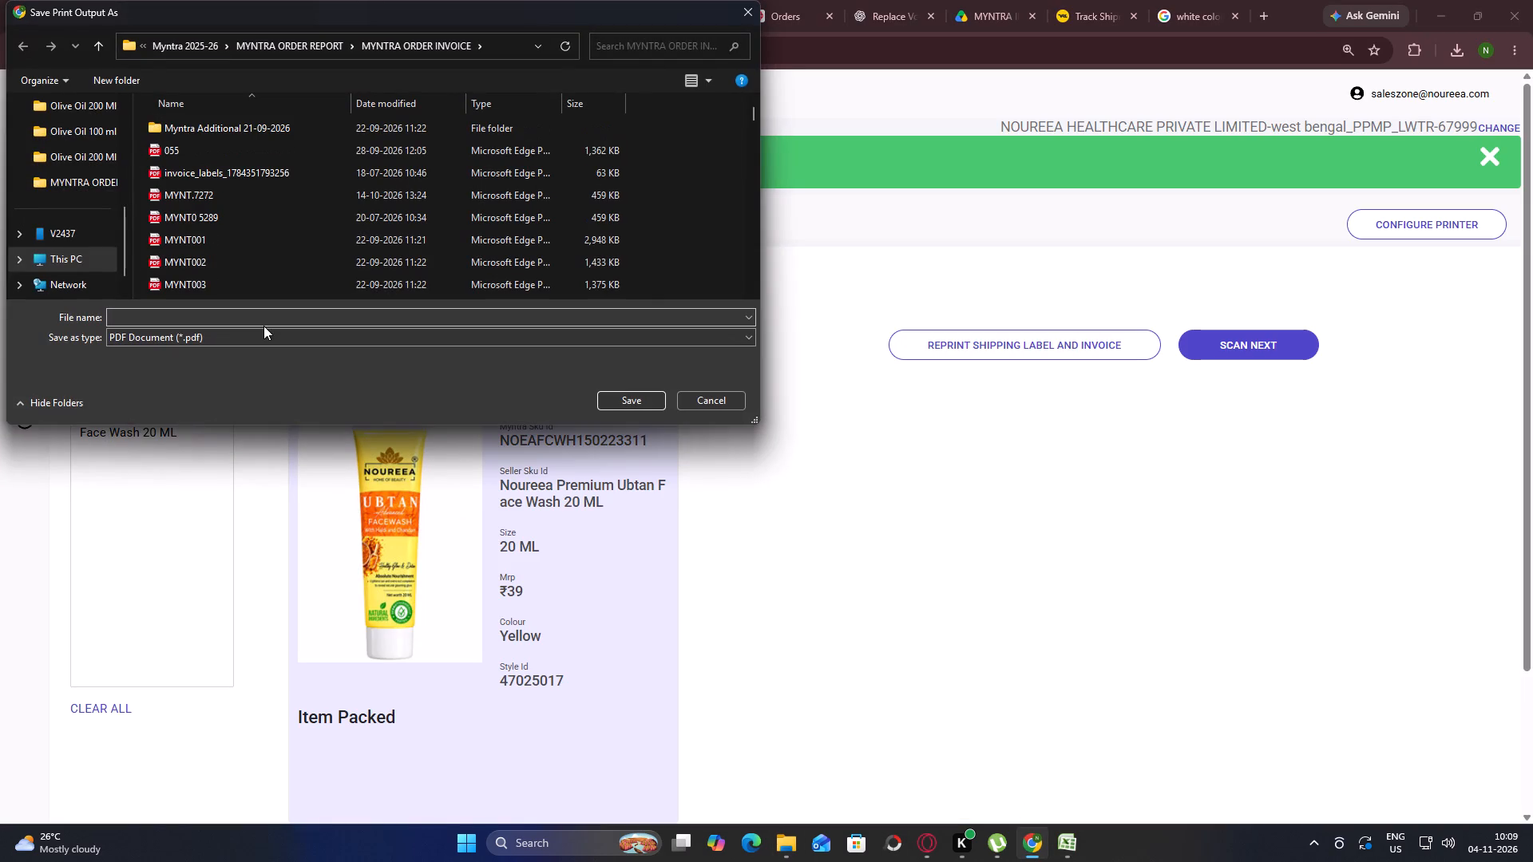
pyautogui.click(271, 315)
pyautogui.hotkey('ctrl', 'v')
pyautogui.press('Return')
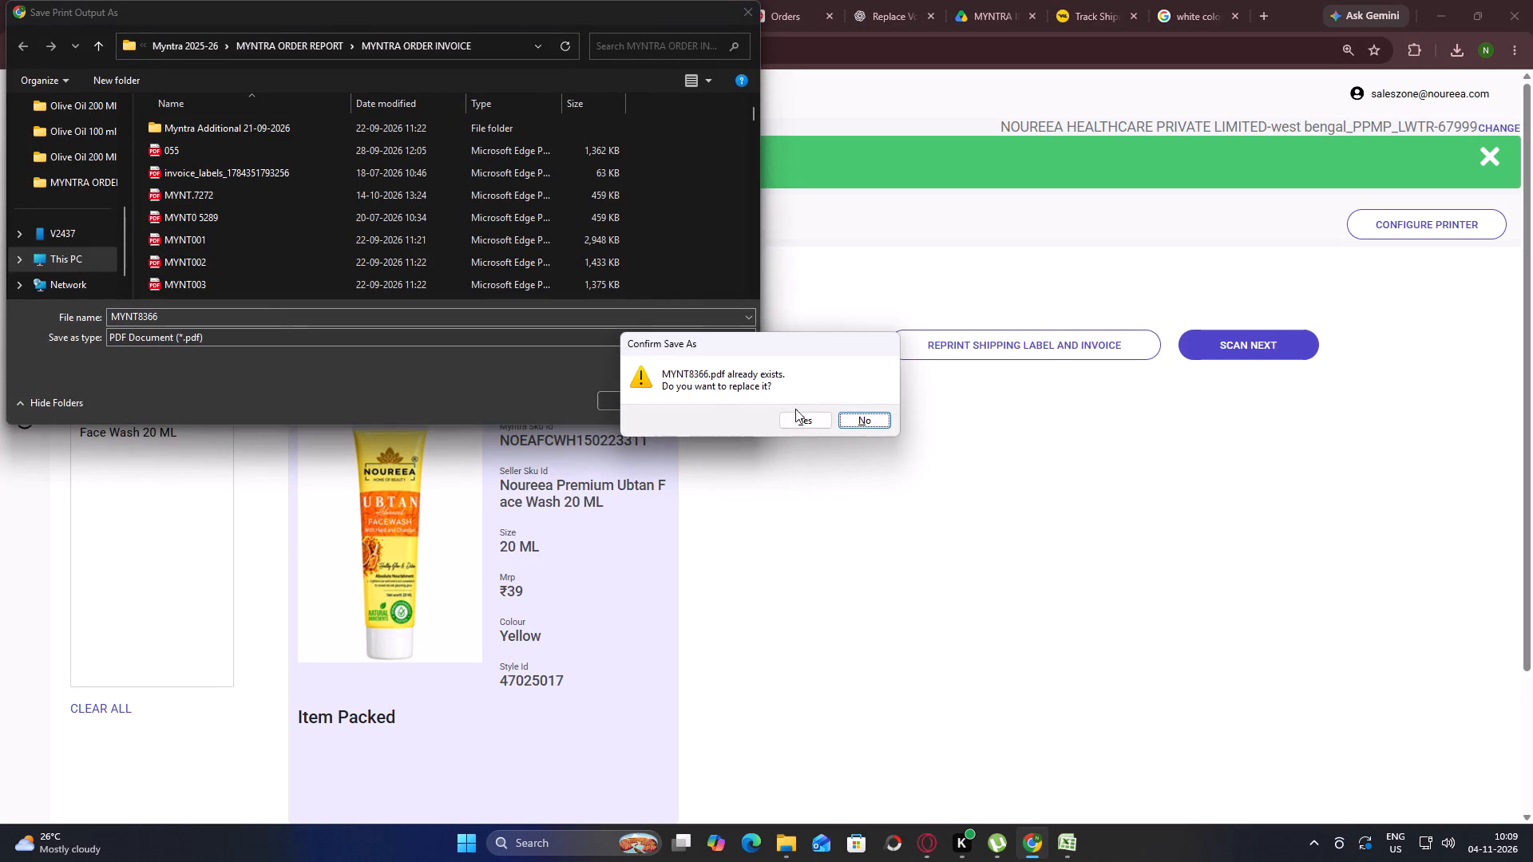
pyautogui.click(796, 413)
pyautogui.click(323, 319)
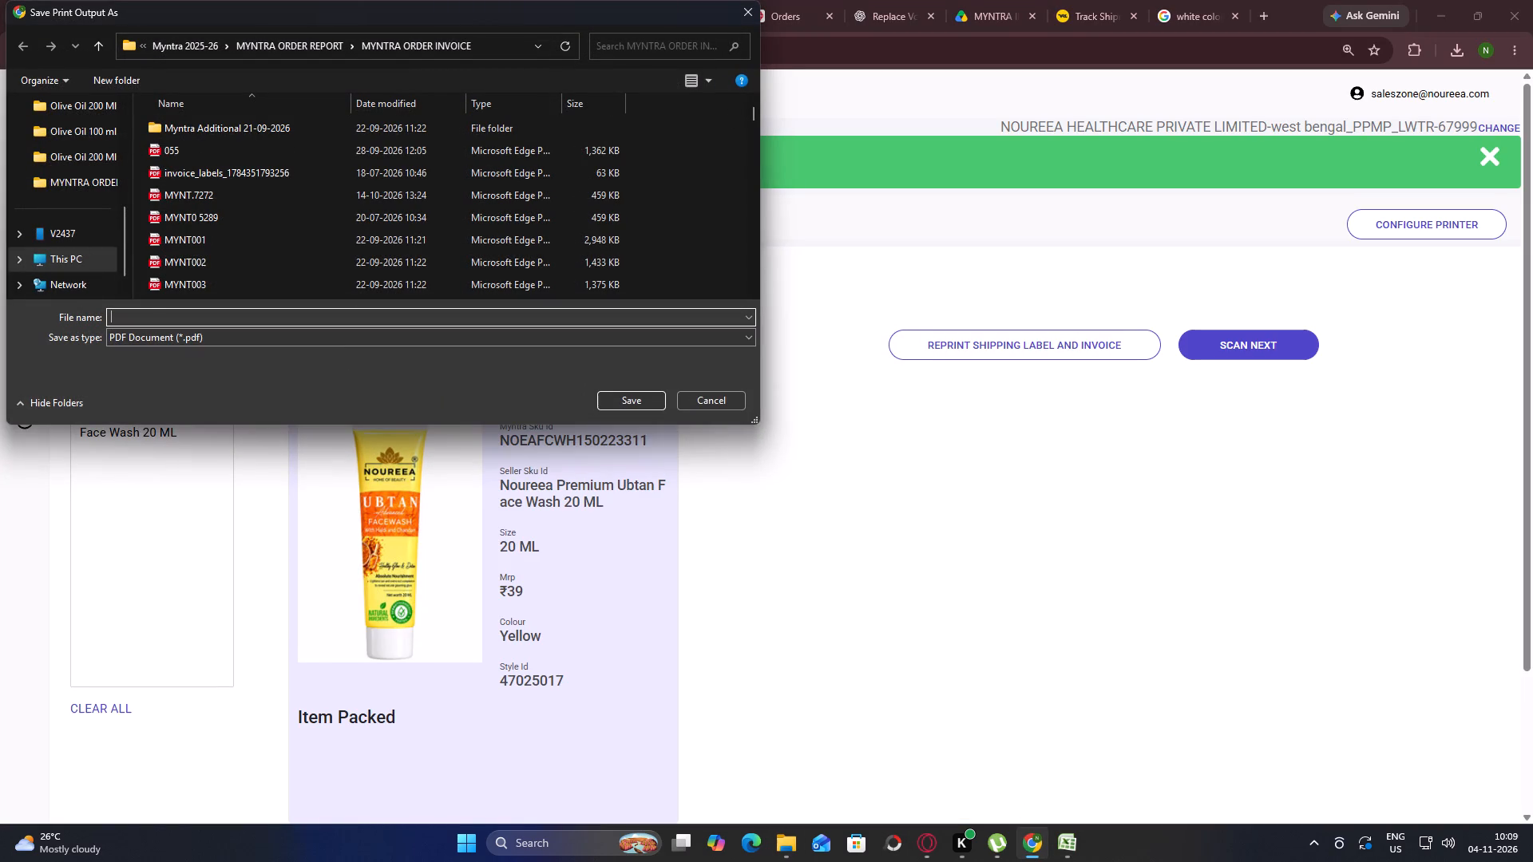
pyautogui.hotkey('ctrl', 'v')
pyautogui.click(137, 315)
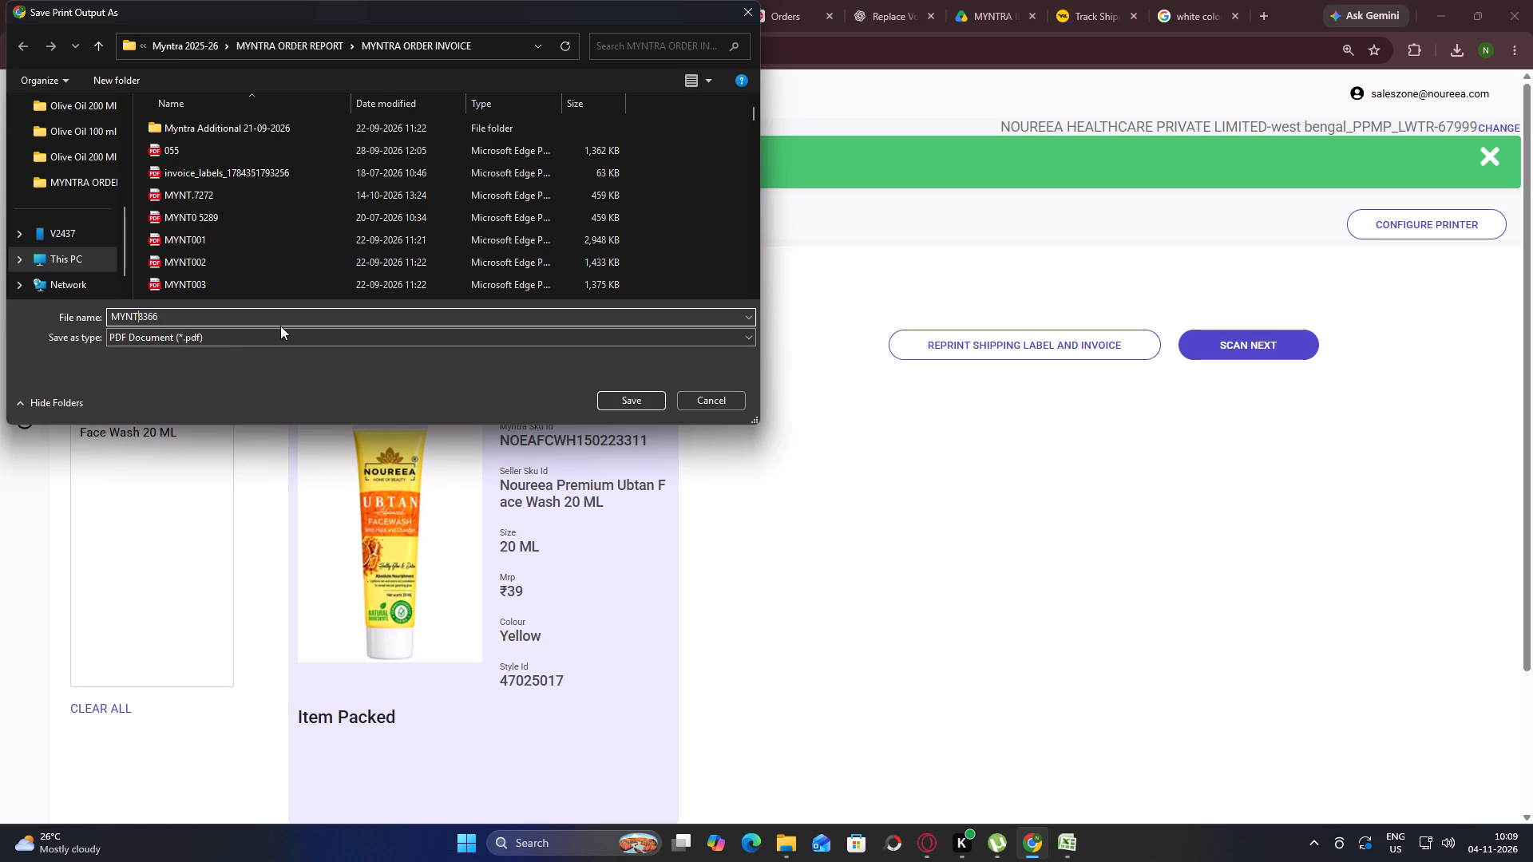
pyautogui.press('0')
pyautogui.press('Return')
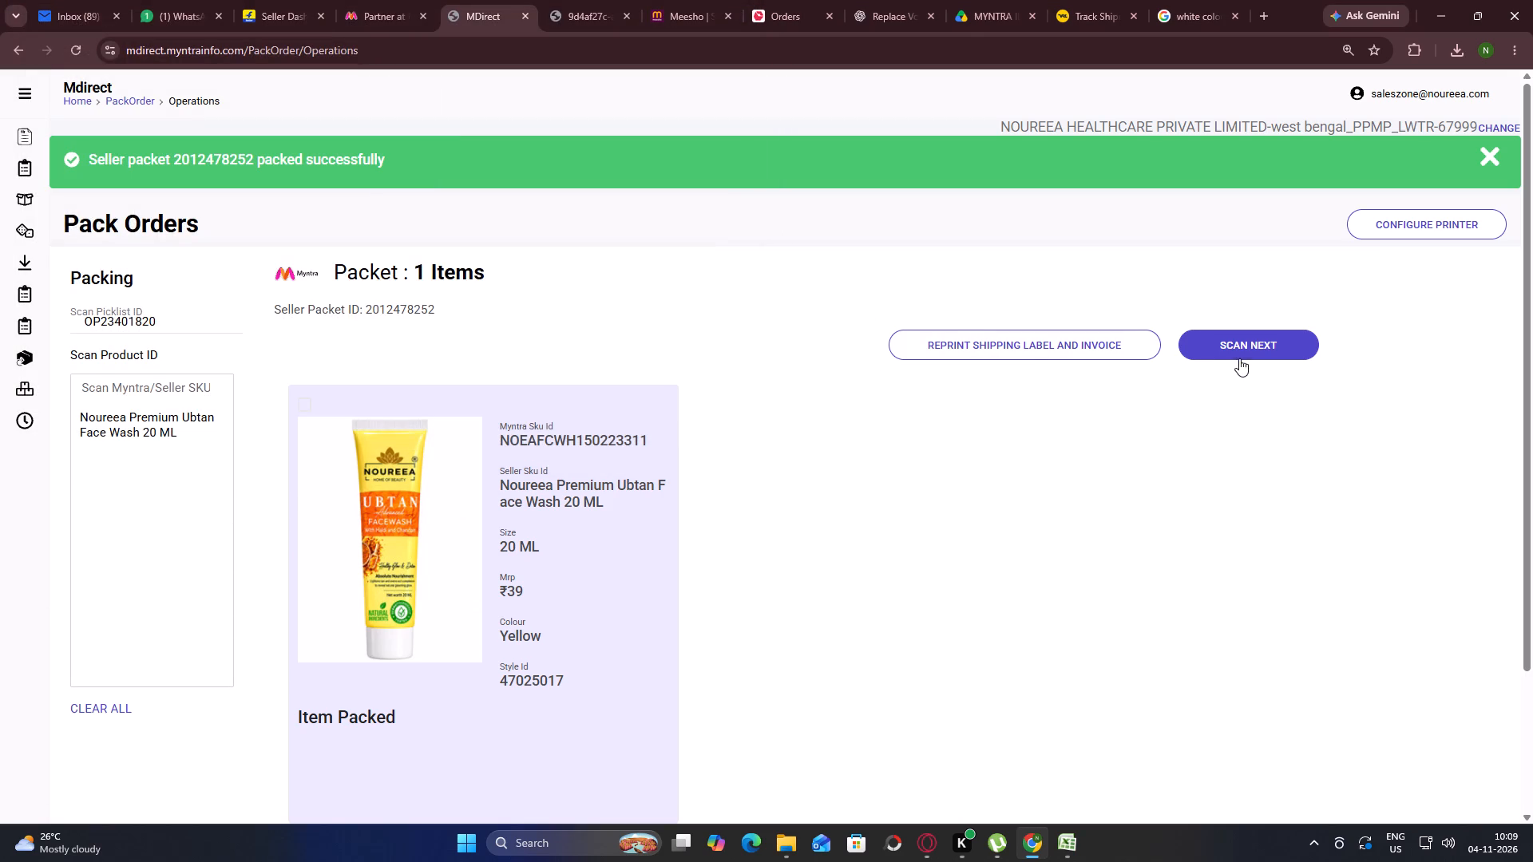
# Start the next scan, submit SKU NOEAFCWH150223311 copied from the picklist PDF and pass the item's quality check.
pyautogui.click(1240, 358)
pyautogui.click(563, 0)
pyautogui.scroll(-2, 724, 449)
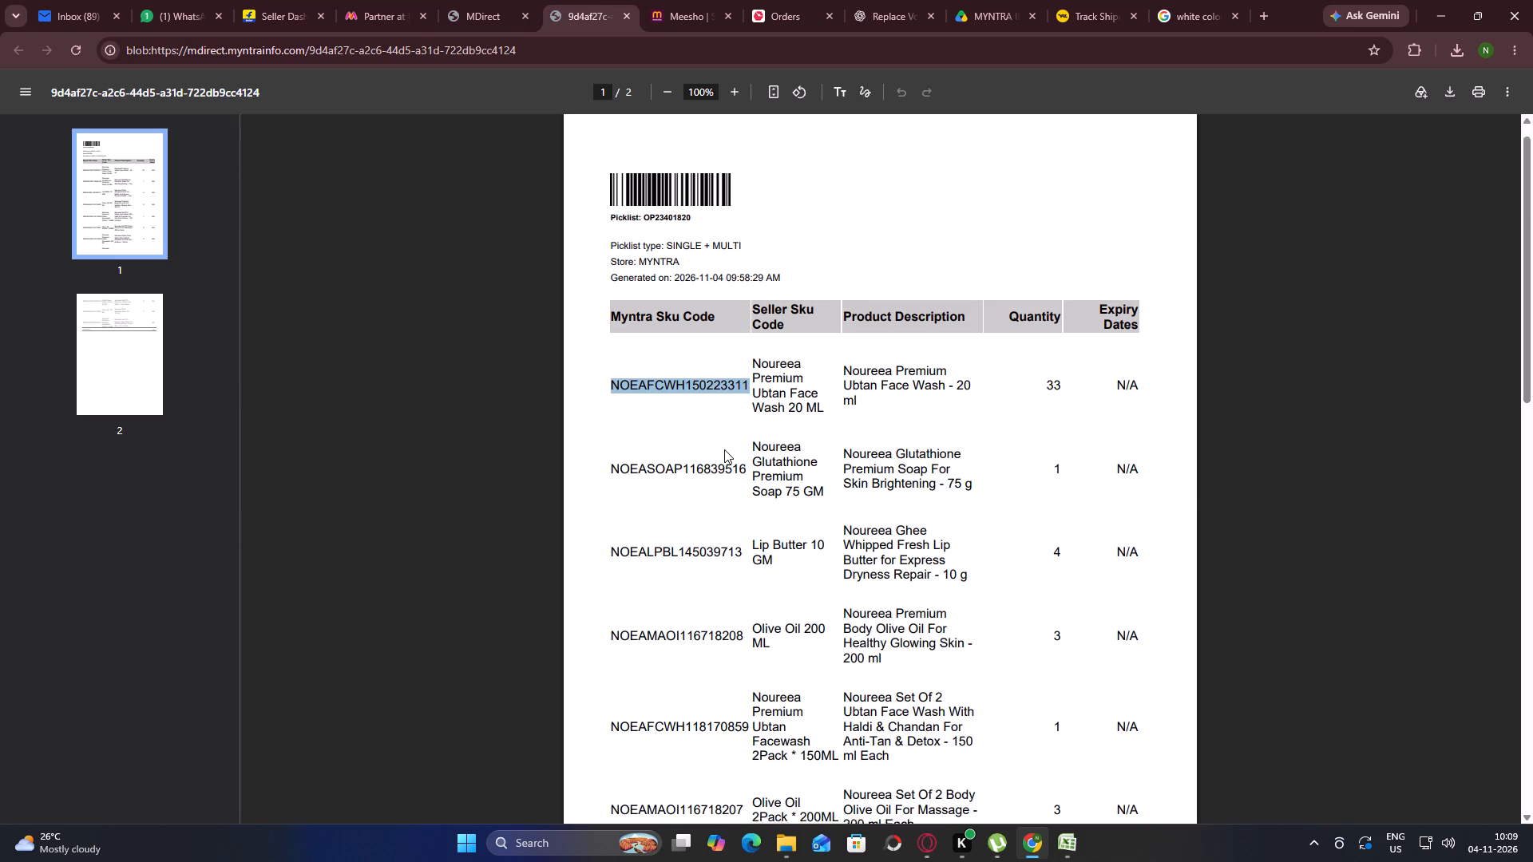
pyautogui.scroll(-1, 724, 449)
pyautogui.scroll(3, 724, 449)
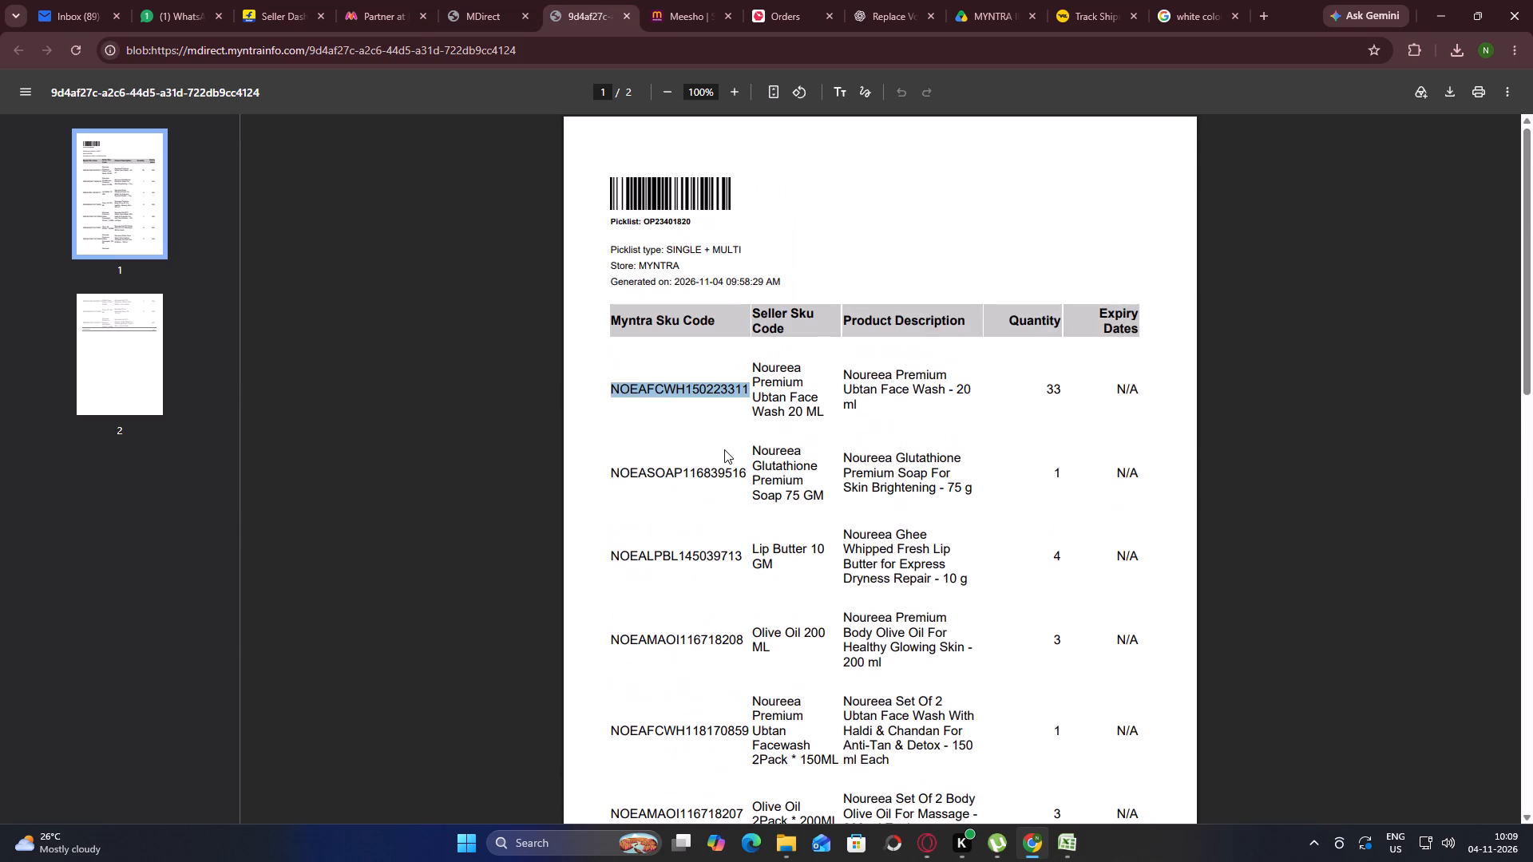
pyautogui.hotkey('ctrl', 'c')
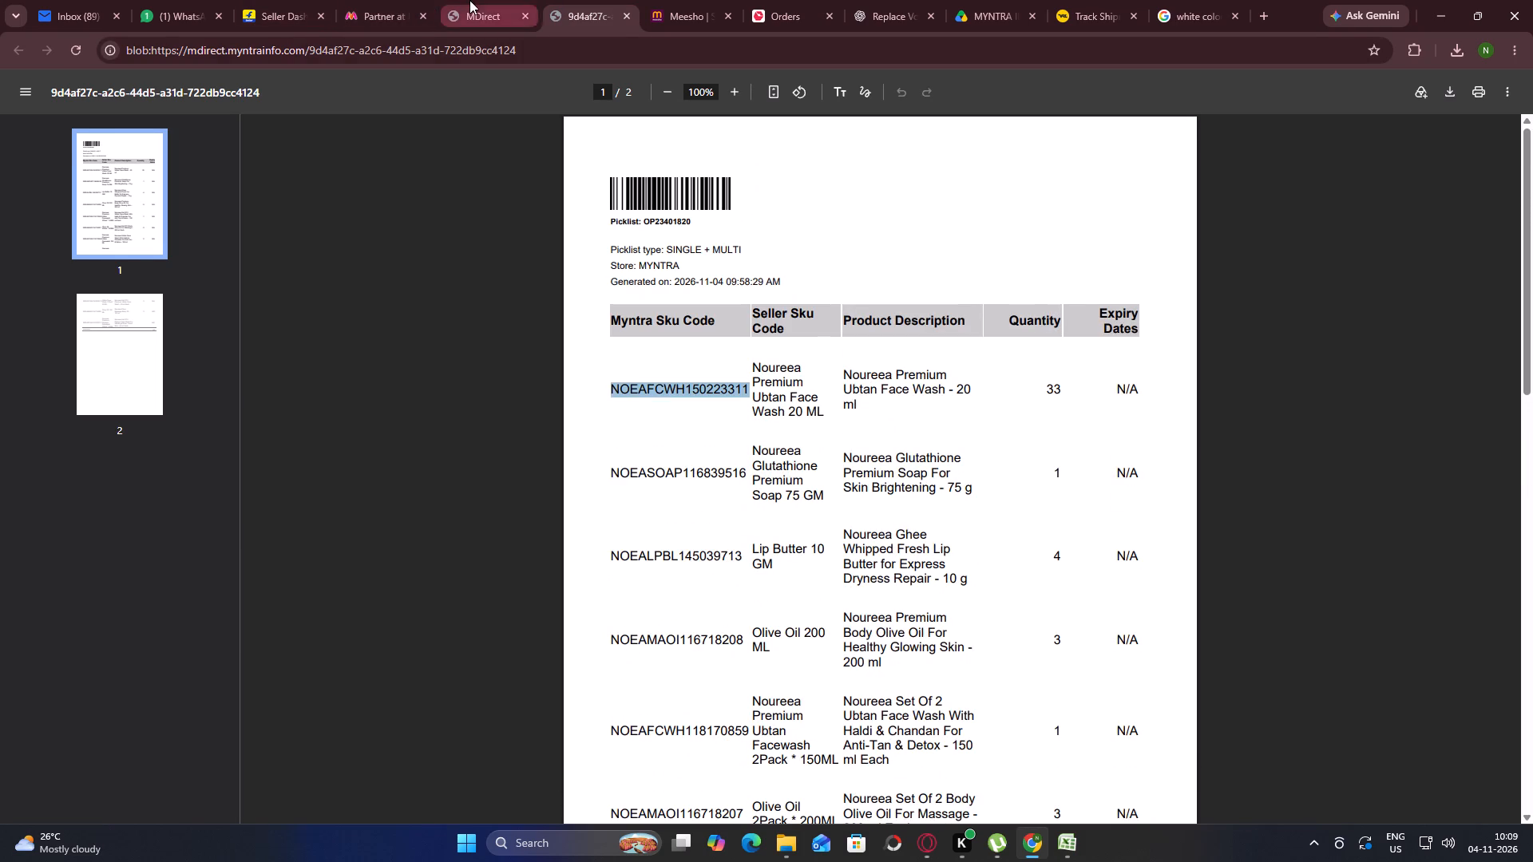
pyautogui.click(469, 0)
pyautogui.hotkey('ctrl', 'v')
pyautogui.press('Return')
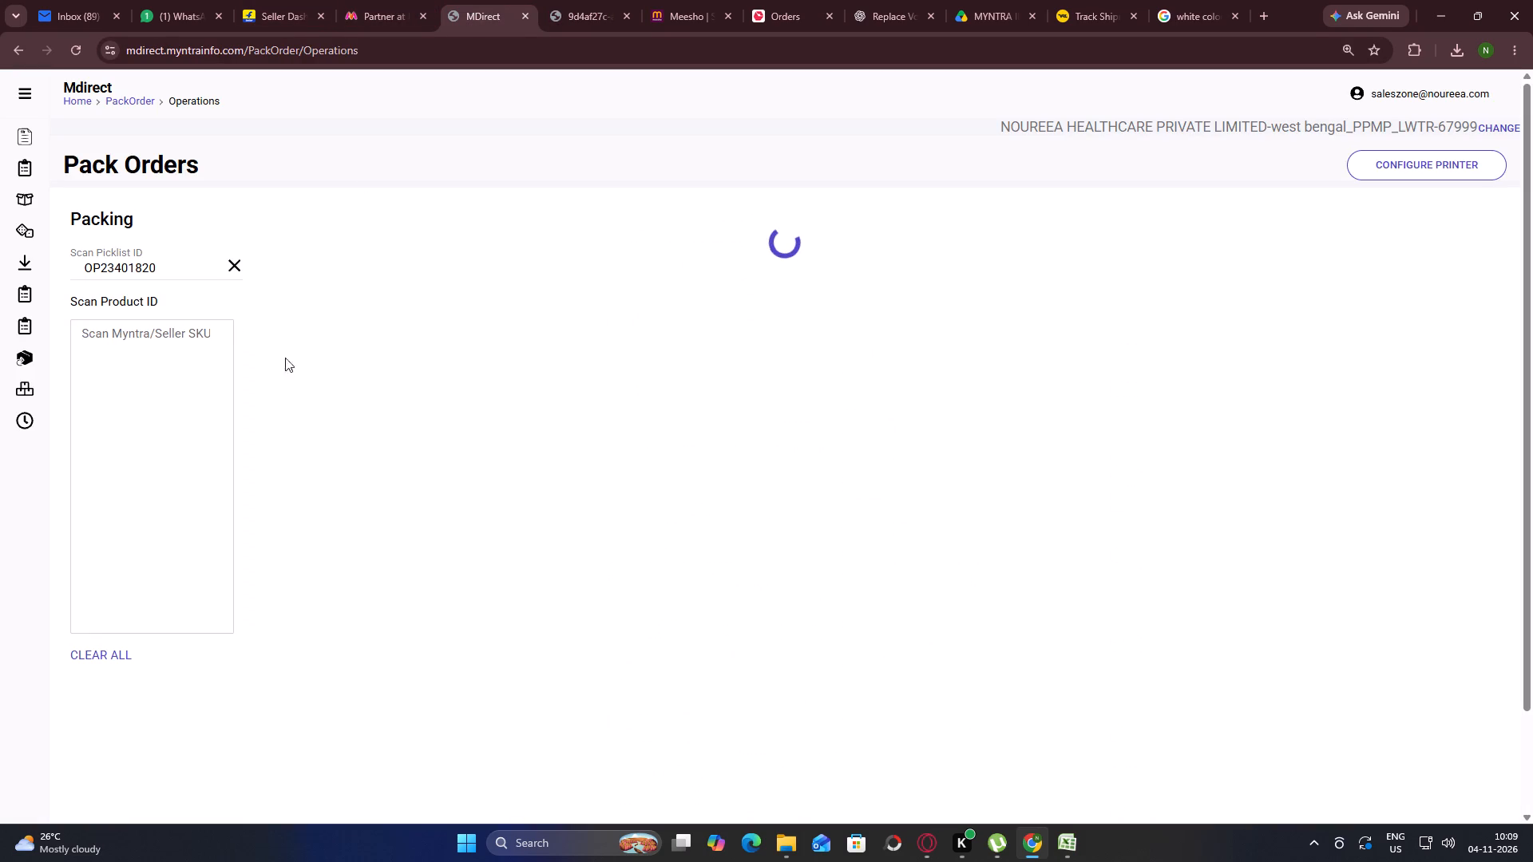
pyautogui.click(598, 668)
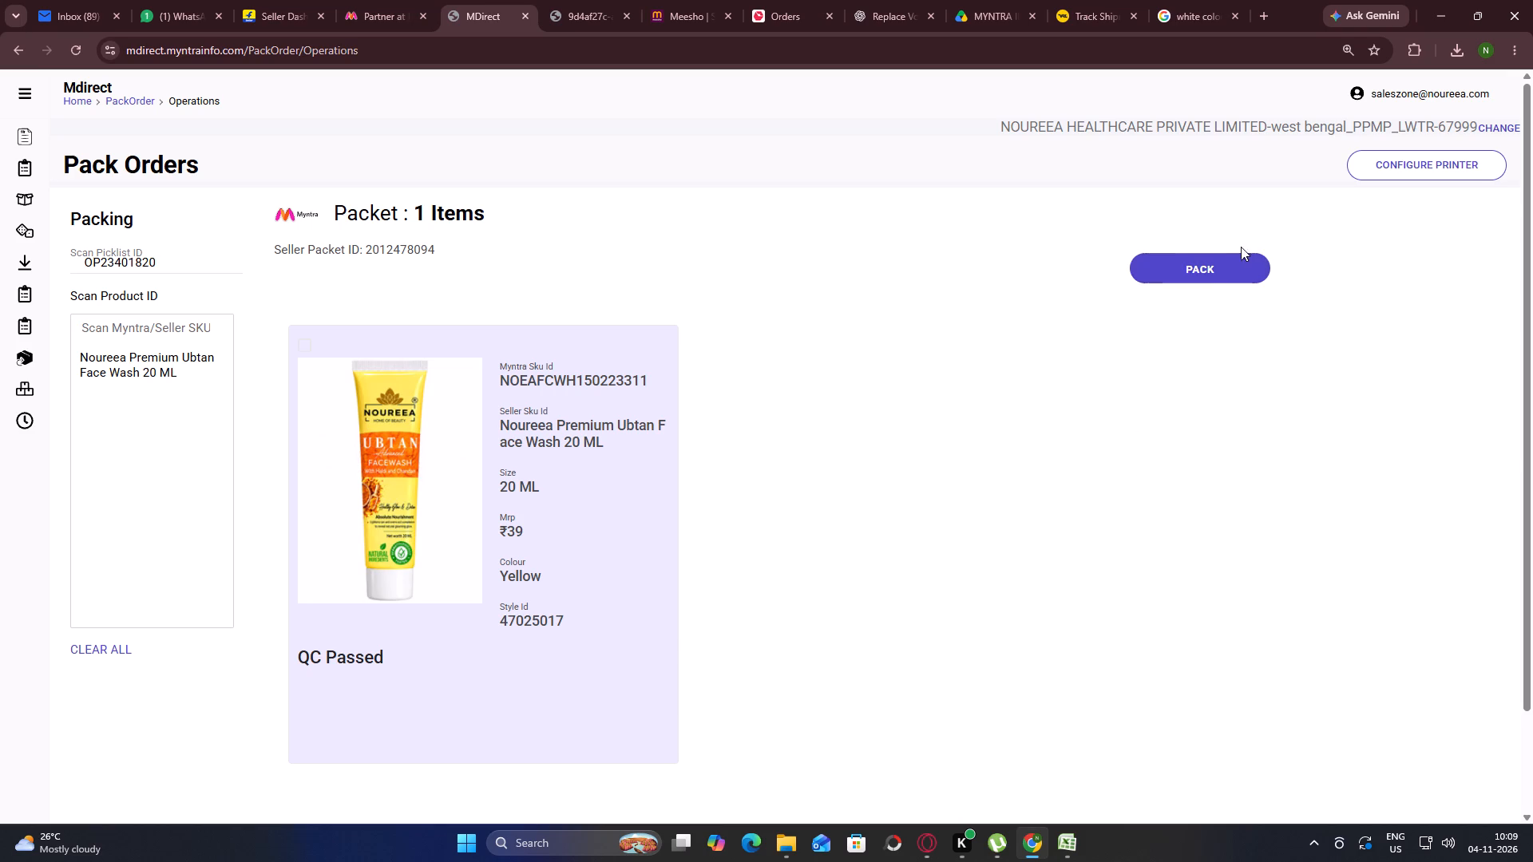
pyautogui.click(1226, 273)
pyautogui.hotkey('alt', 'Tab')
pyautogui.hotkey('alt', 'Tab')
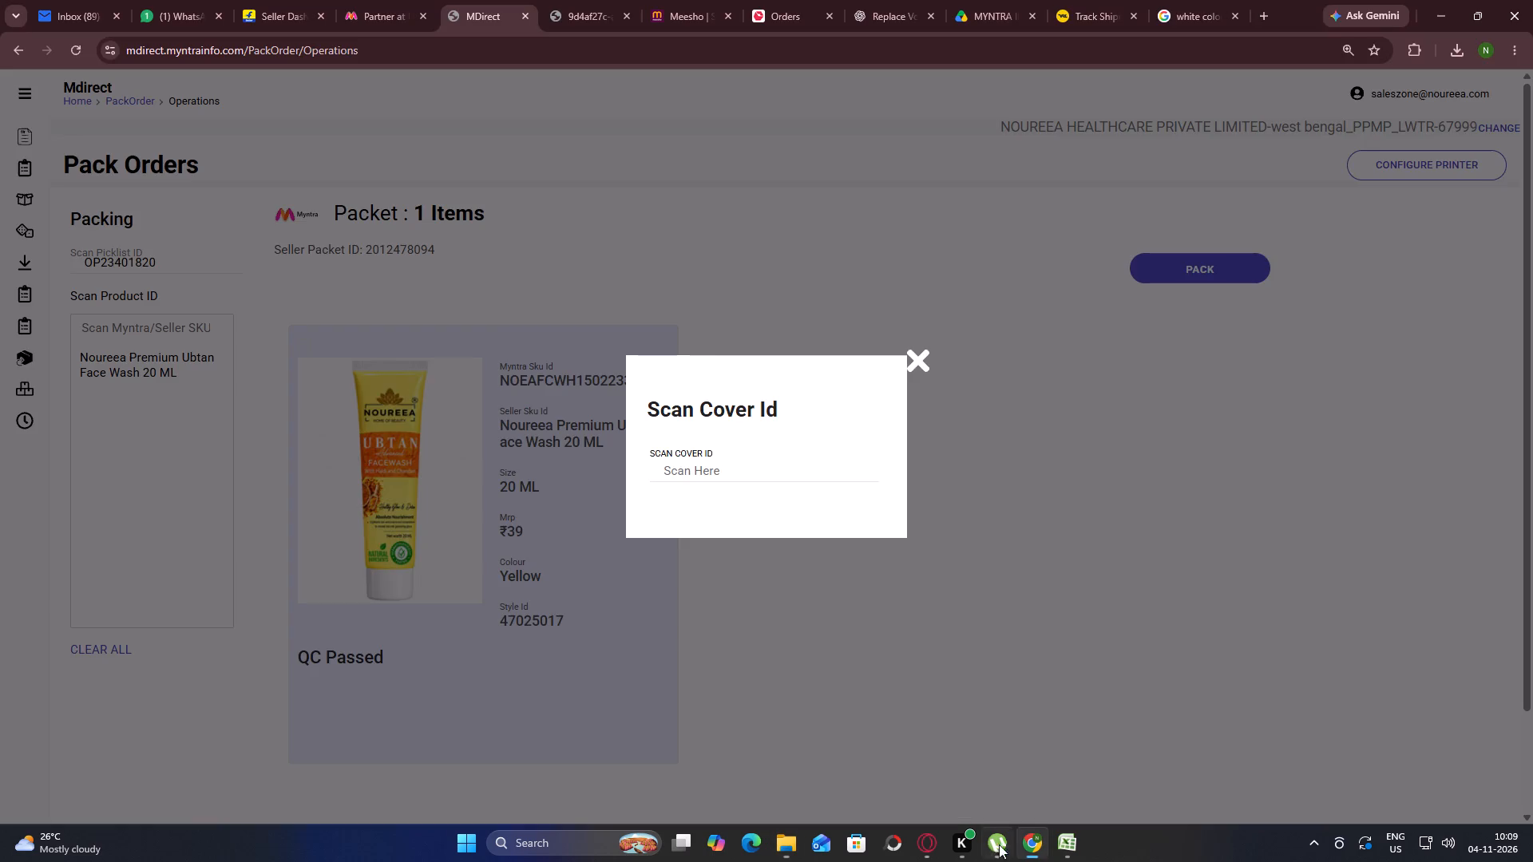
pyautogui.click(1064, 836)
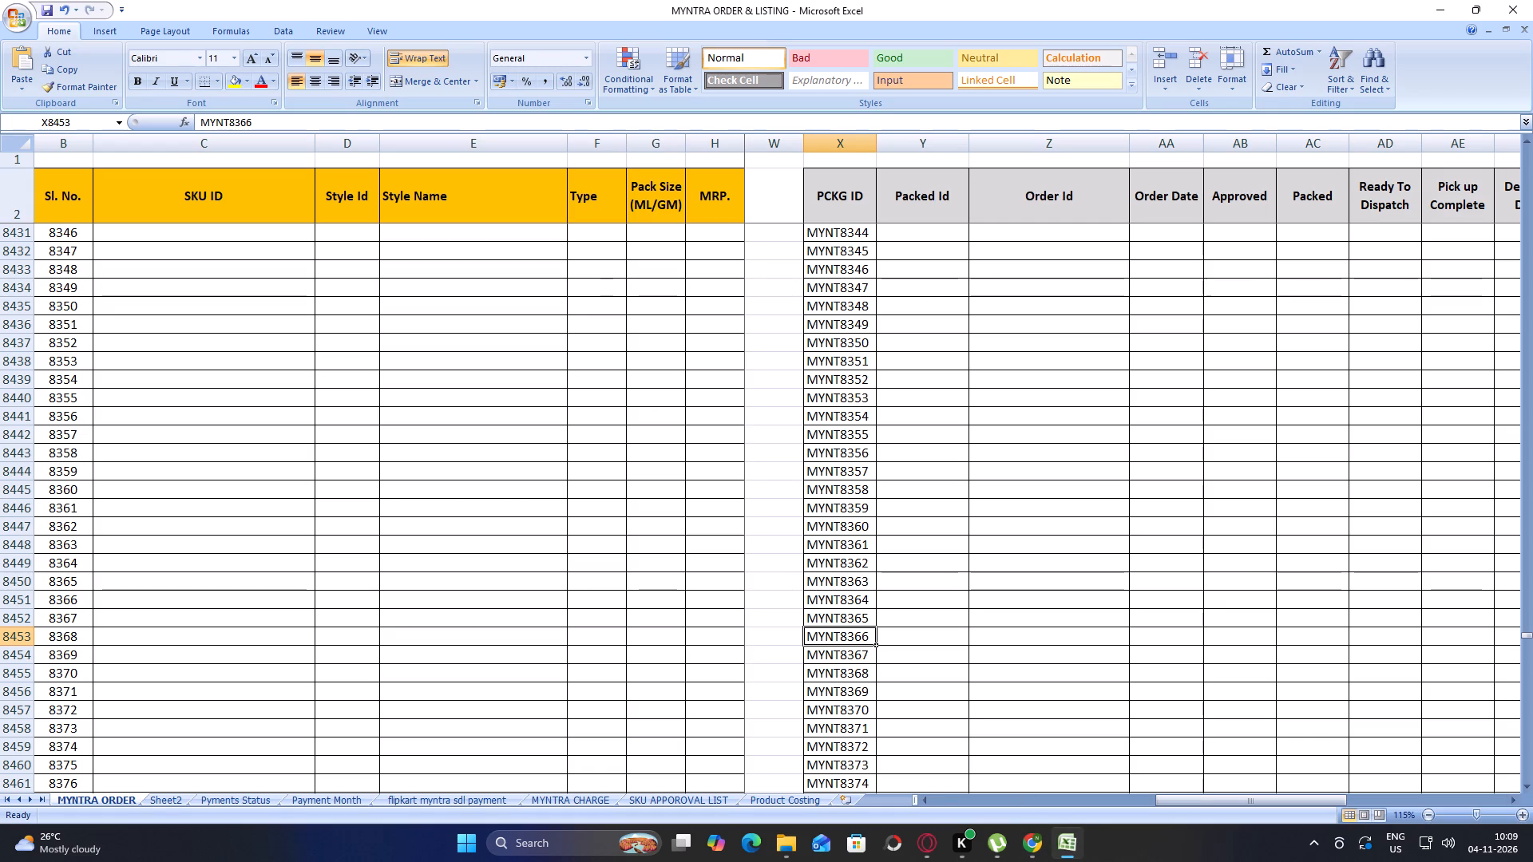
pyautogui.click(859, 660)
pyautogui.hotkey('ctrl', 'c')
pyautogui.hotkey('alt', 'Tab')
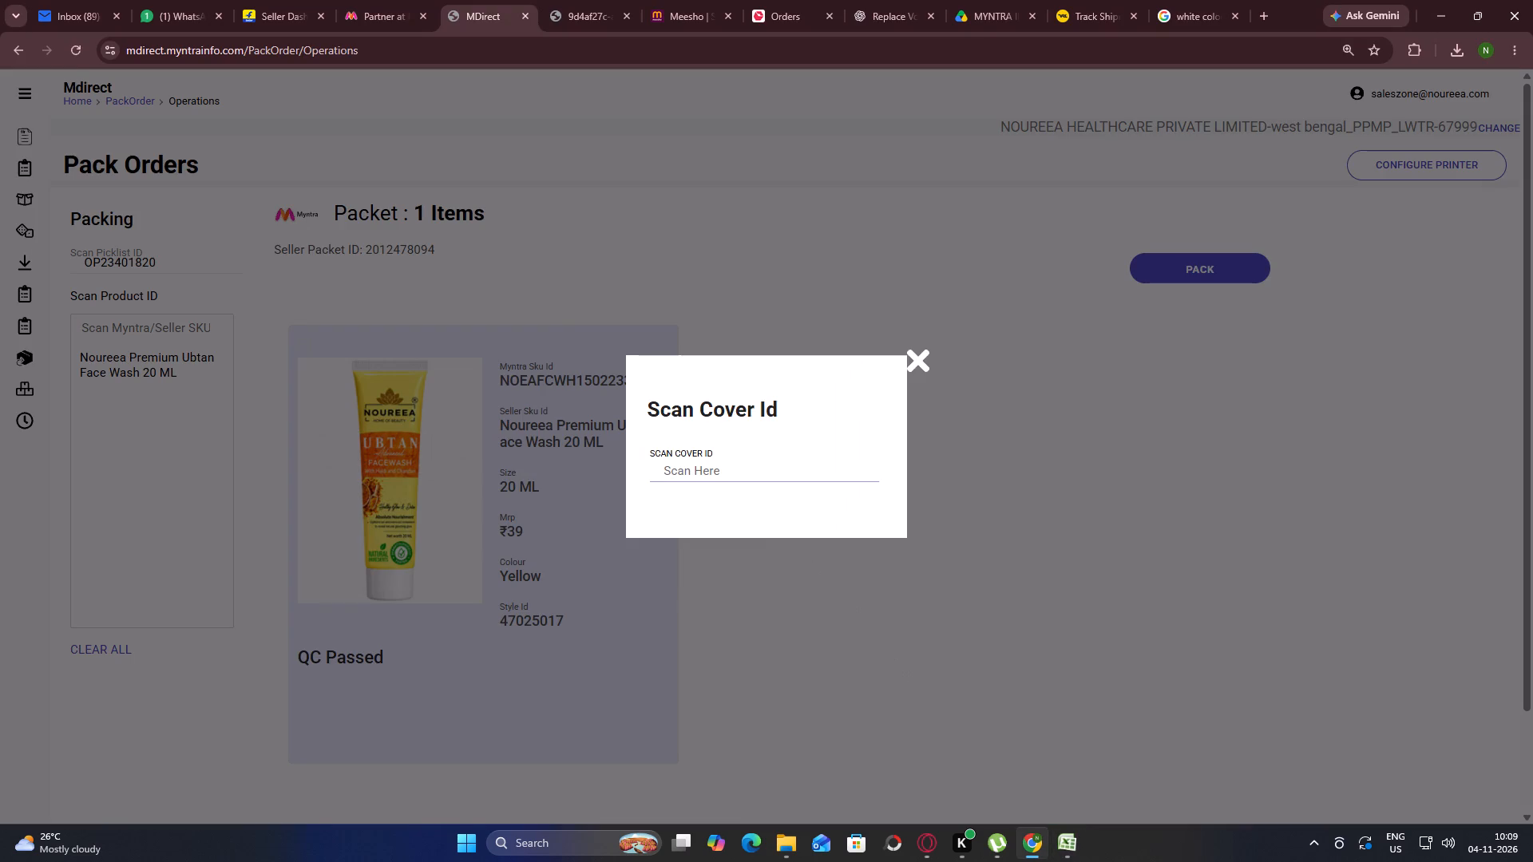
pyautogui.click(689, 472)
pyautogui.hotkey('ctrl', 'v')
pyautogui.press('Return')
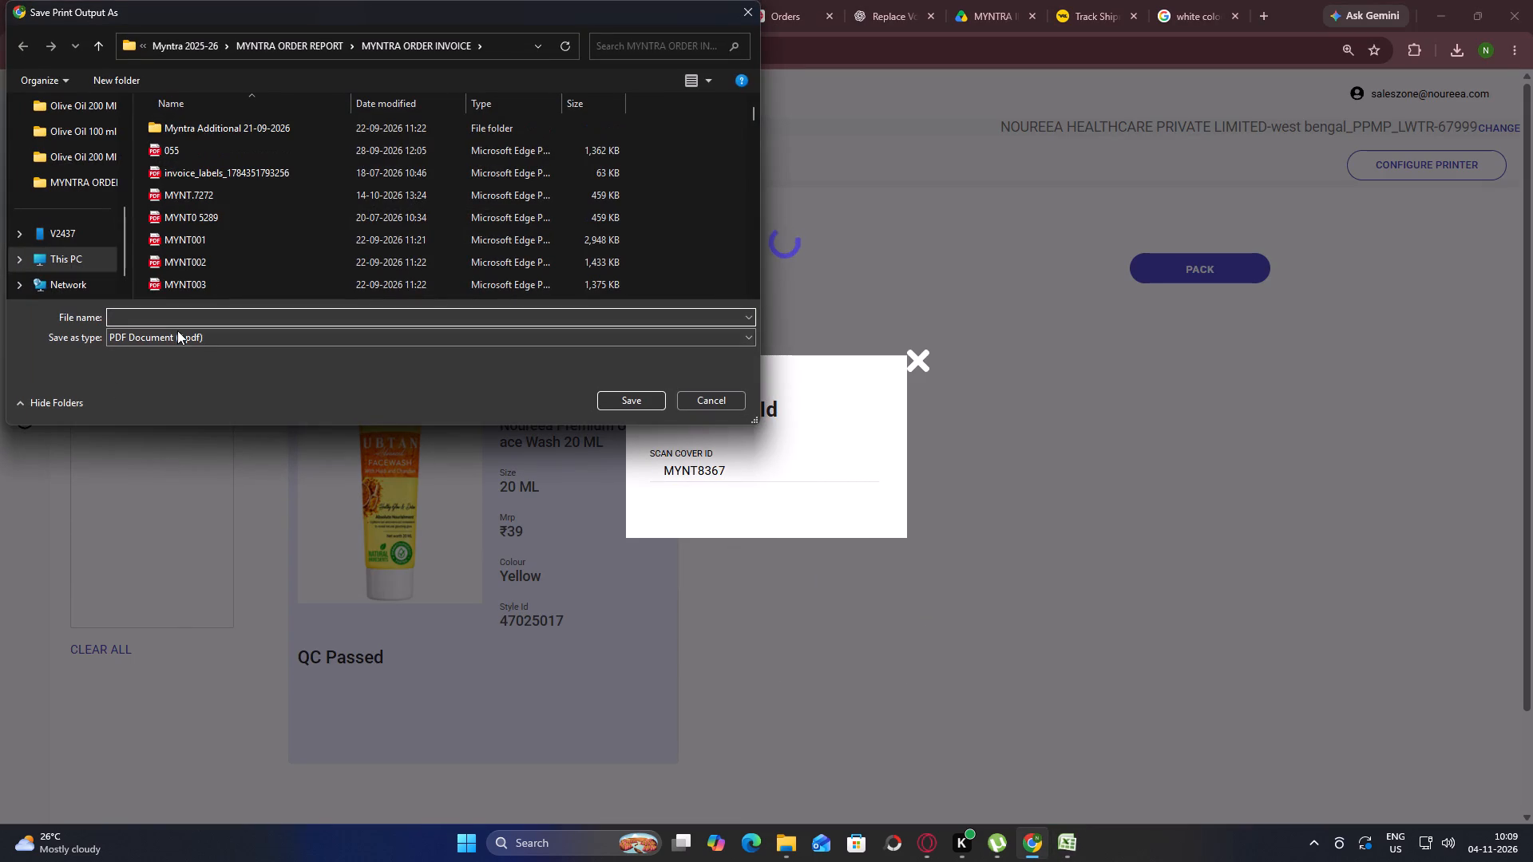
# Save the packet's two print outputs as MYNT8367 and MYNT08367 in the MYNTRA ORDER INVOICE folder.
pyautogui.hotkey('ctrl', 'v')
pyautogui.press('Return')
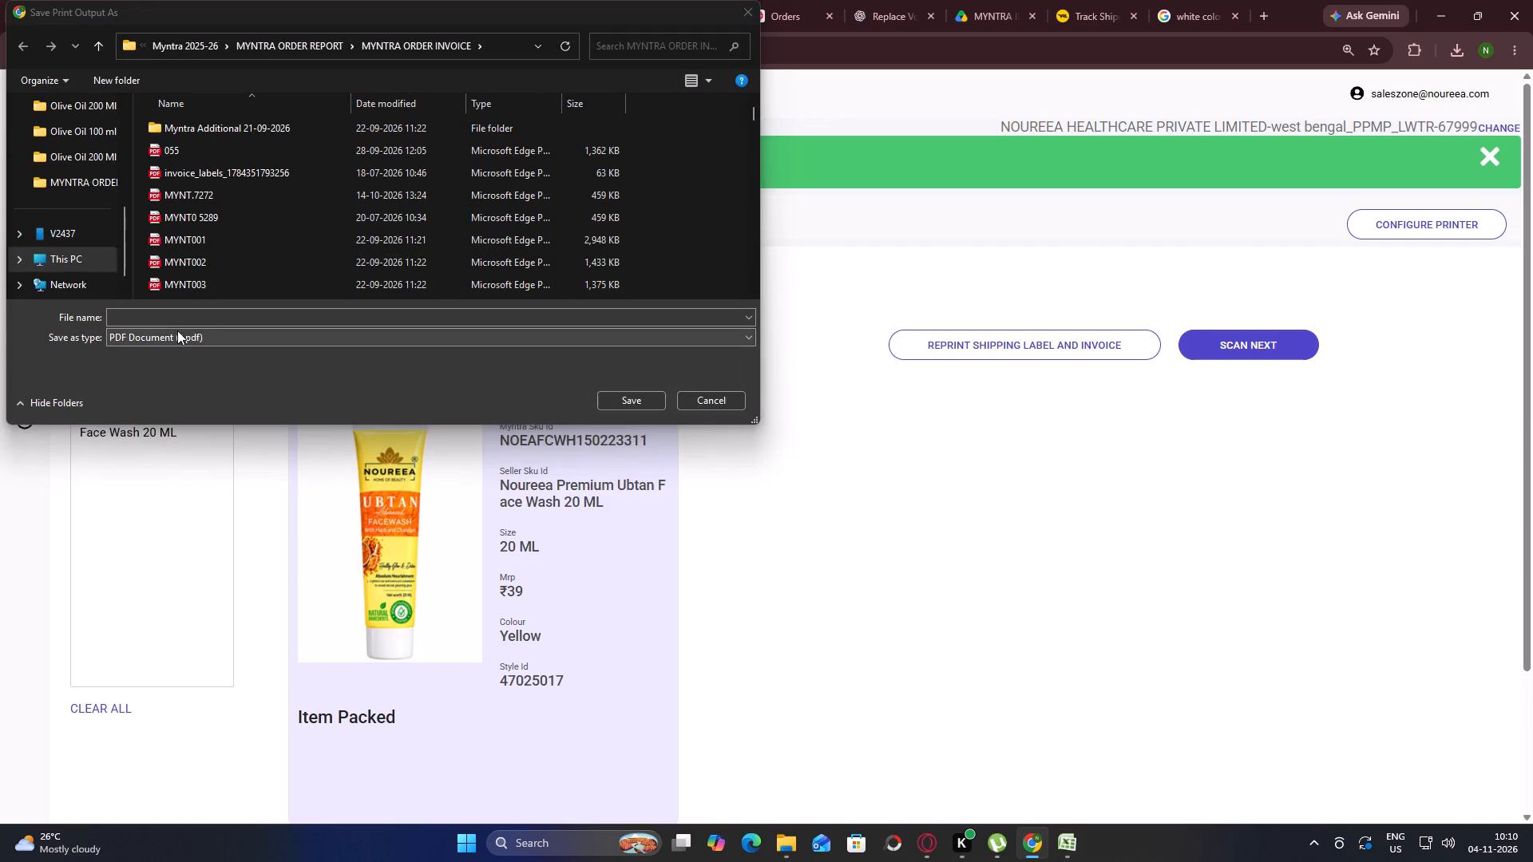
pyautogui.click(180, 322)
pyautogui.hotkey('ctrl', 'v')
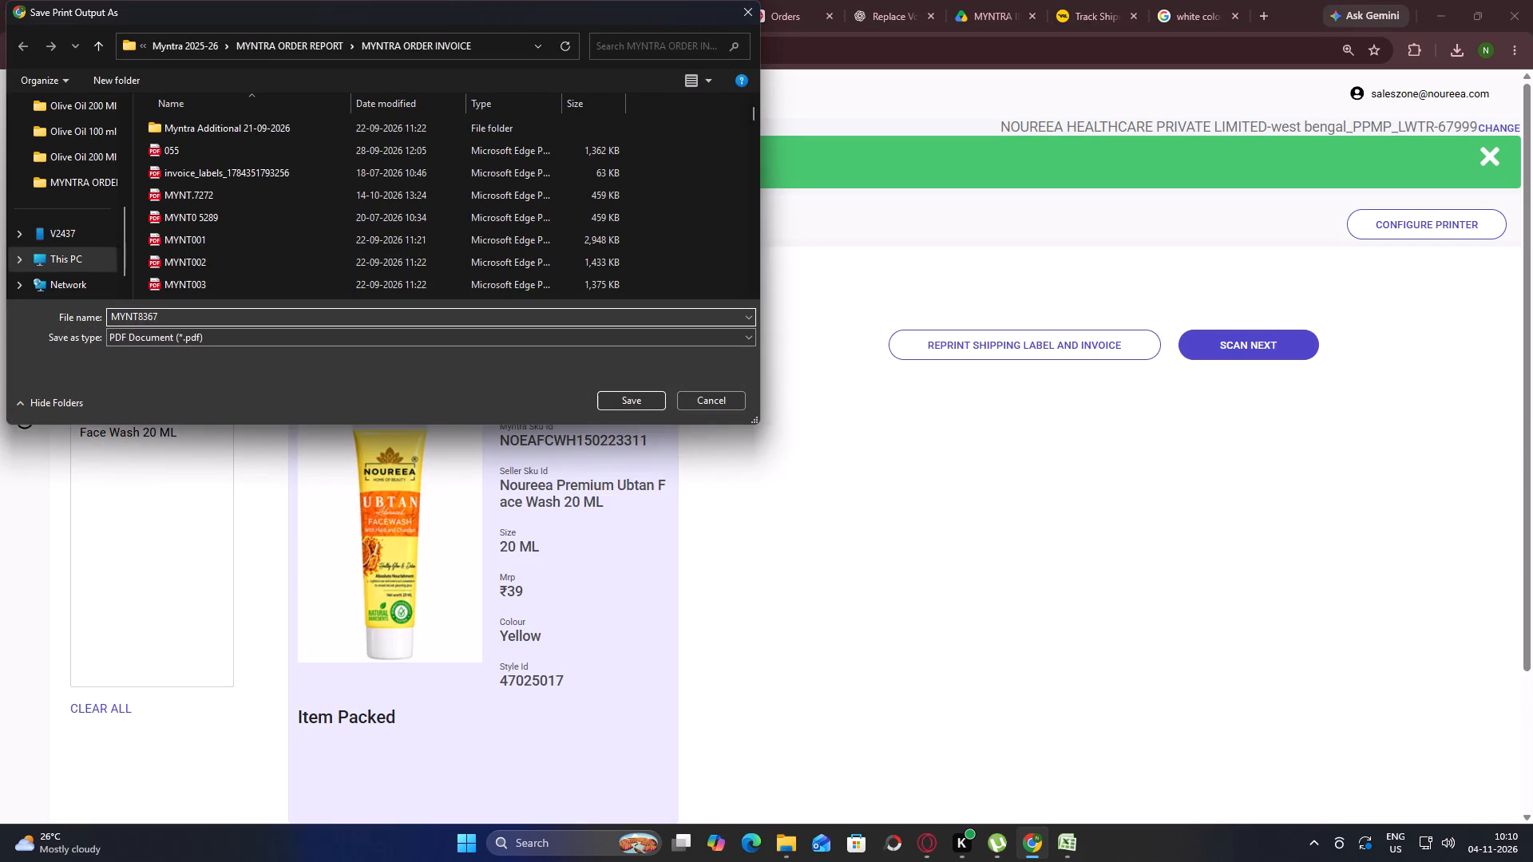
pyautogui.press('Left')
pyautogui.press('Left')
pyautogui.press('Left')
pyautogui.press('Left')
pyautogui.press('0')
pyautogui.press('Return')
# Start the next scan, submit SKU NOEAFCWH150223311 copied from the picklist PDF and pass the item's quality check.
pyautogui.click(1211, 329)
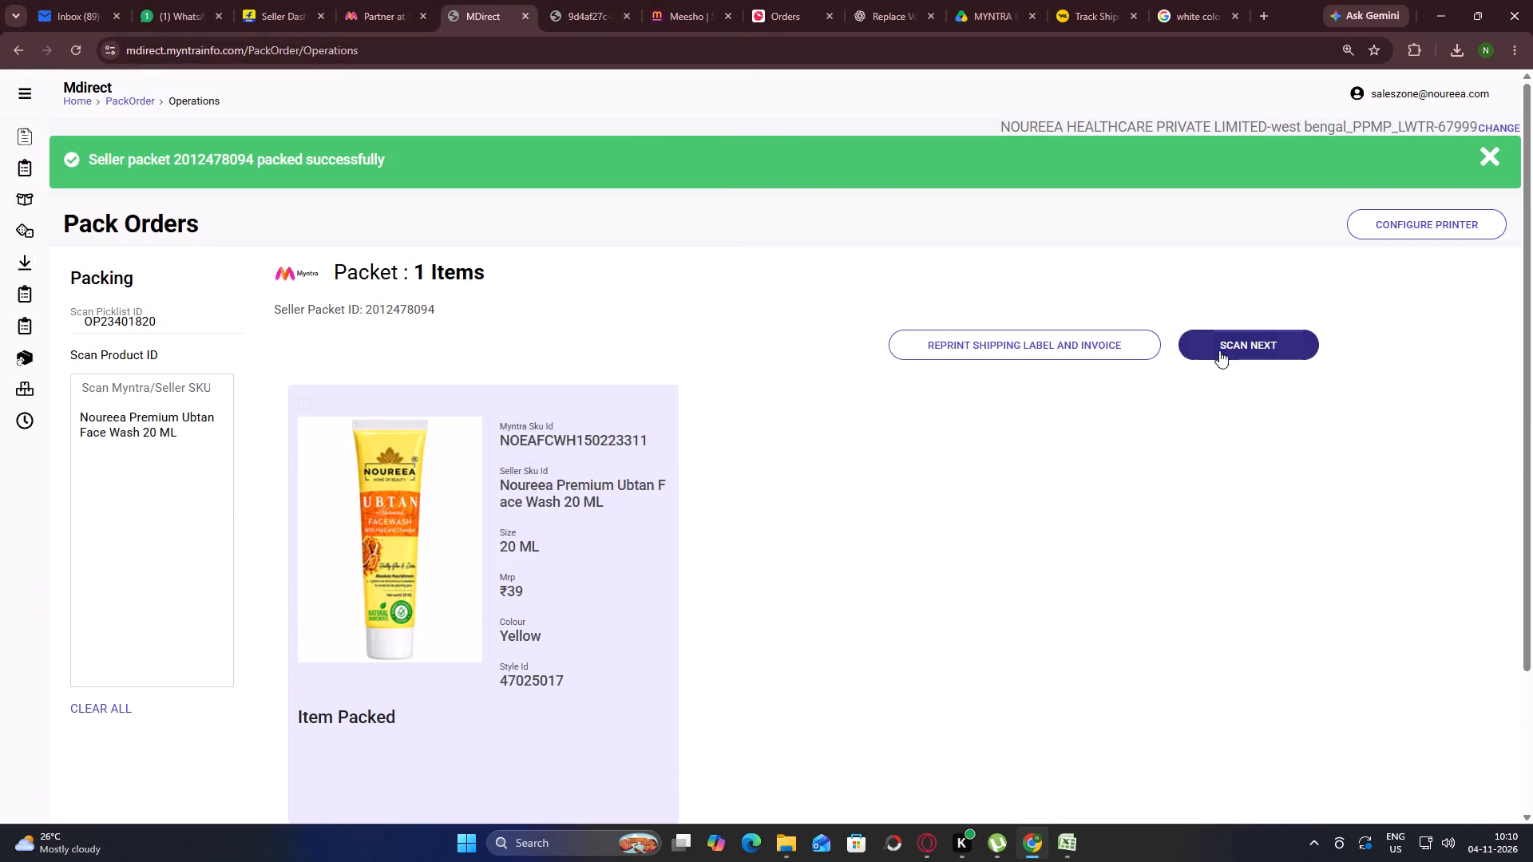
pyautogui.click(1221, 346)
pyautogui.click(578, 12)
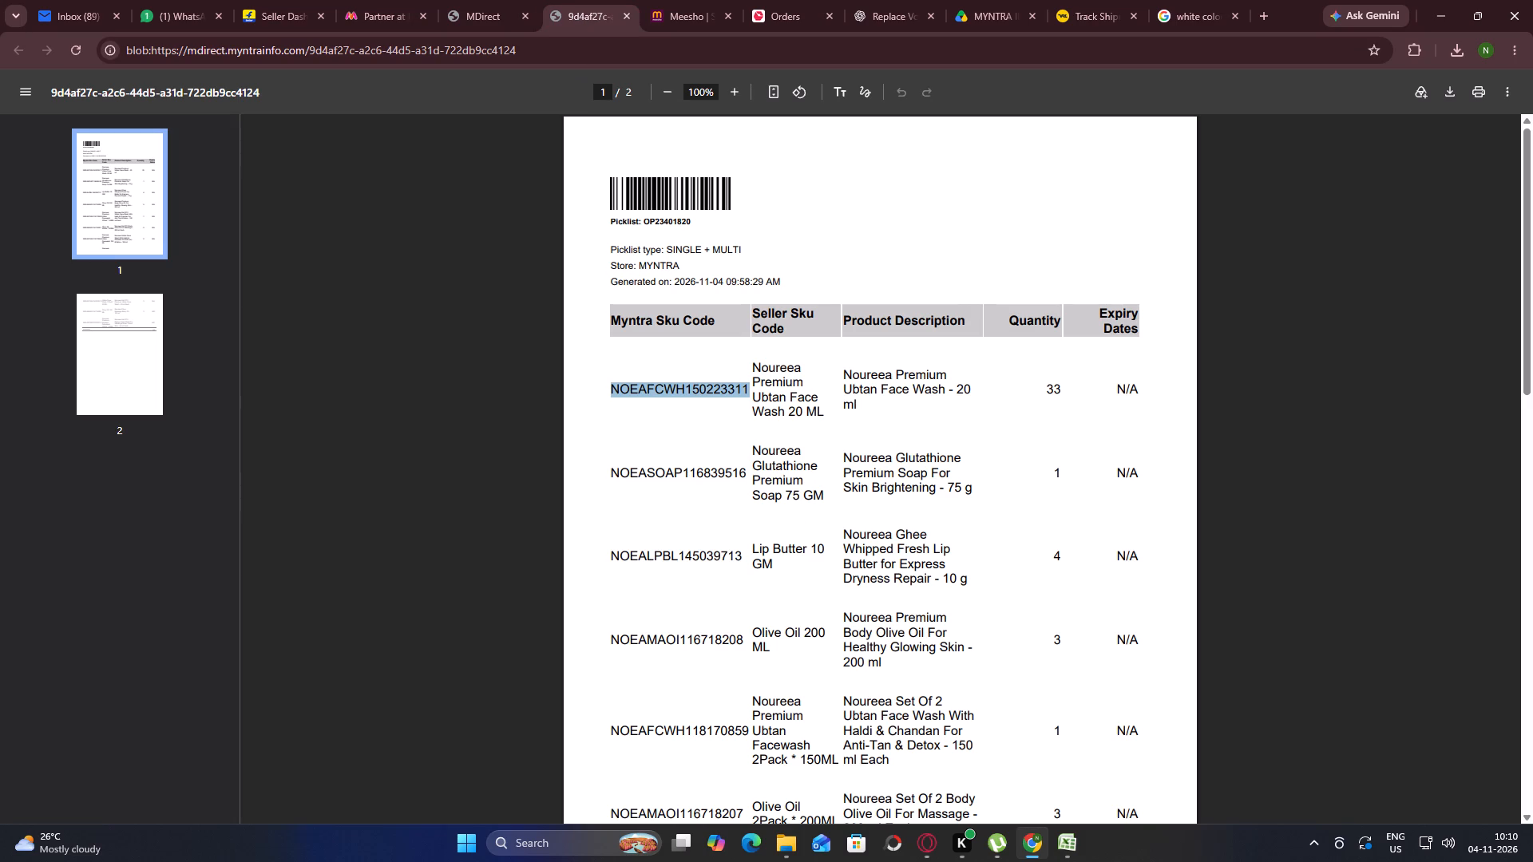
pyautogui.hotkey('ctrl', 'c')
pyautogui.click(489, 8)
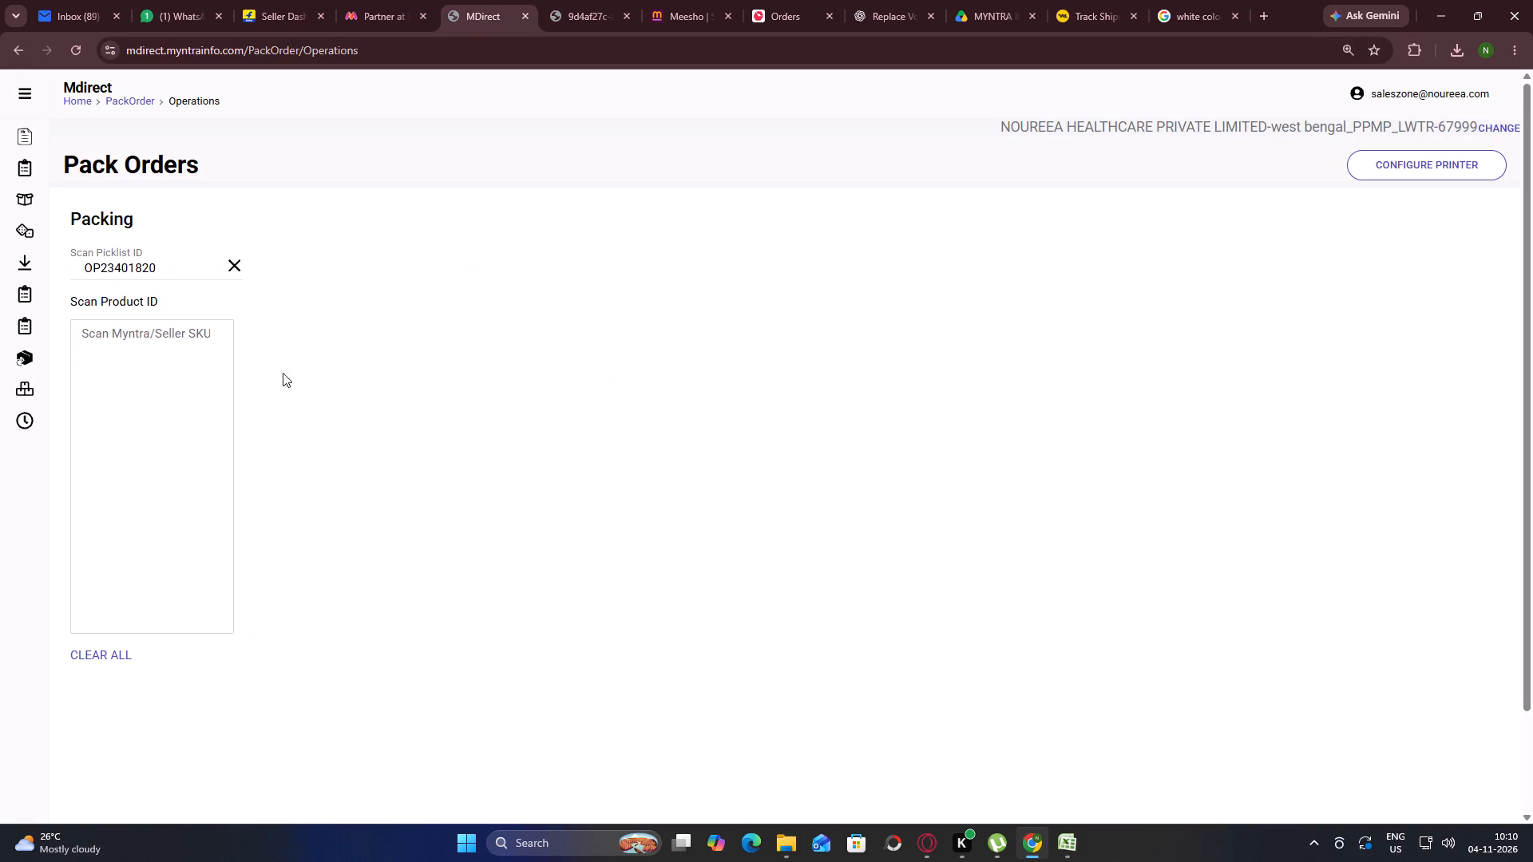
pyautogui.hotkey('ctrl', 'v')
pyautogui.press('Return')
pyautogui.click(597, 686)
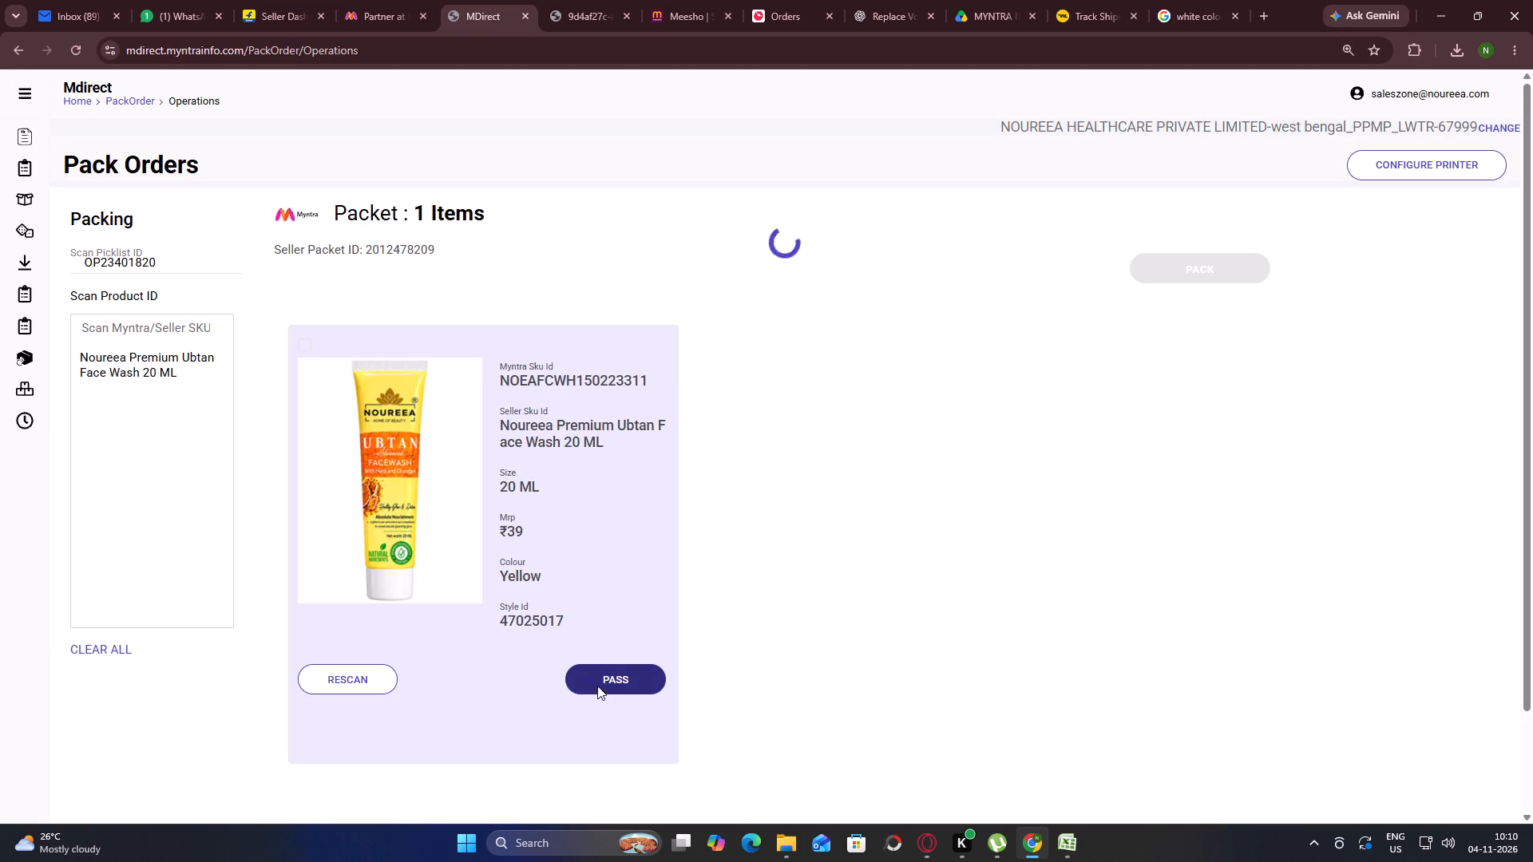
pyautogui.click(1163, 276)
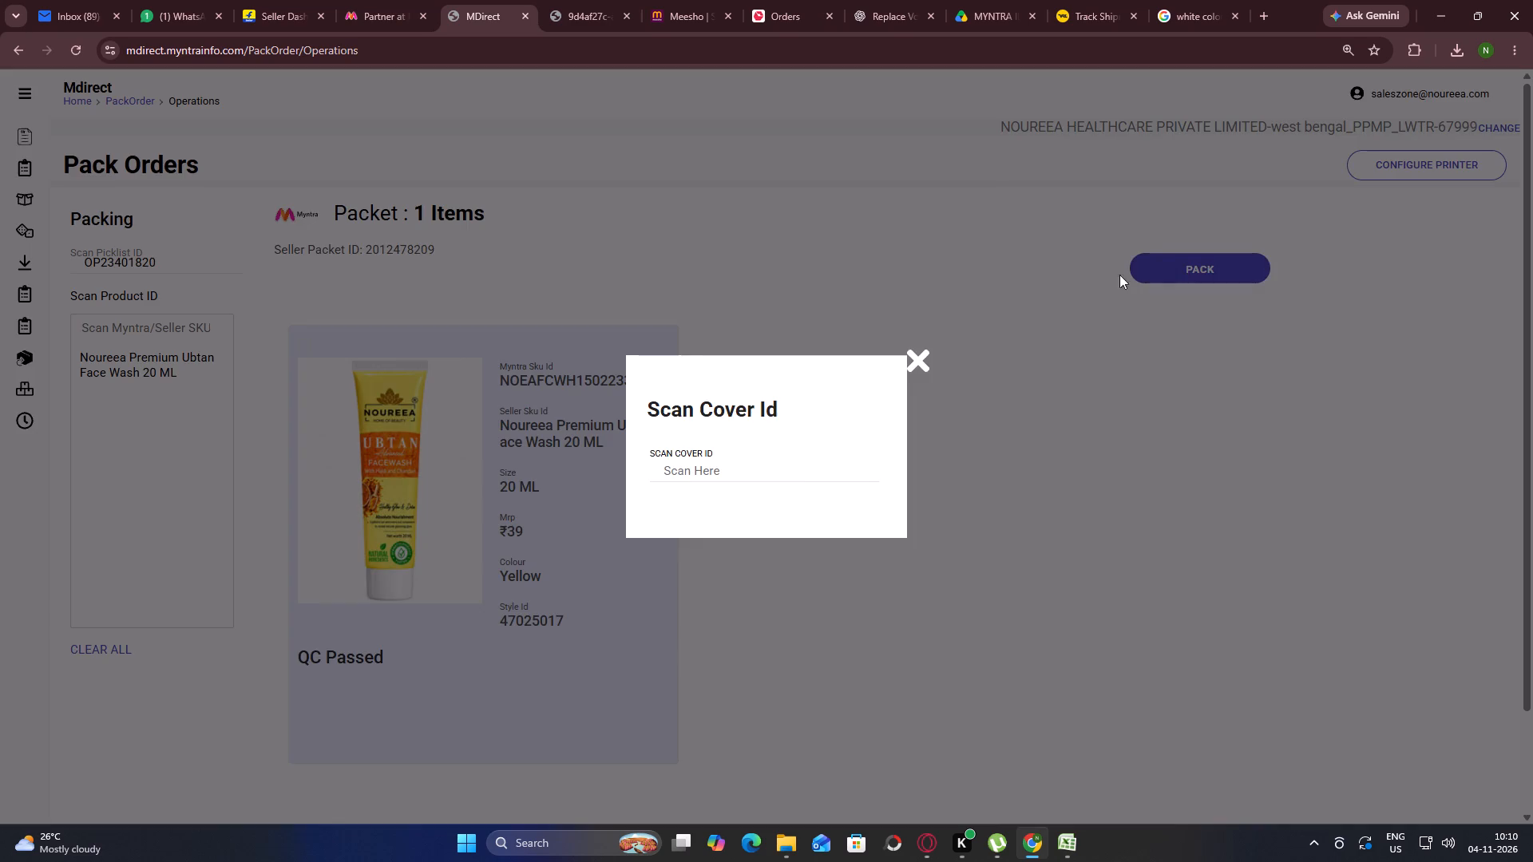
pyautogui.hotkey('alt', 'Tab')
pyautogui.click(850, 679)
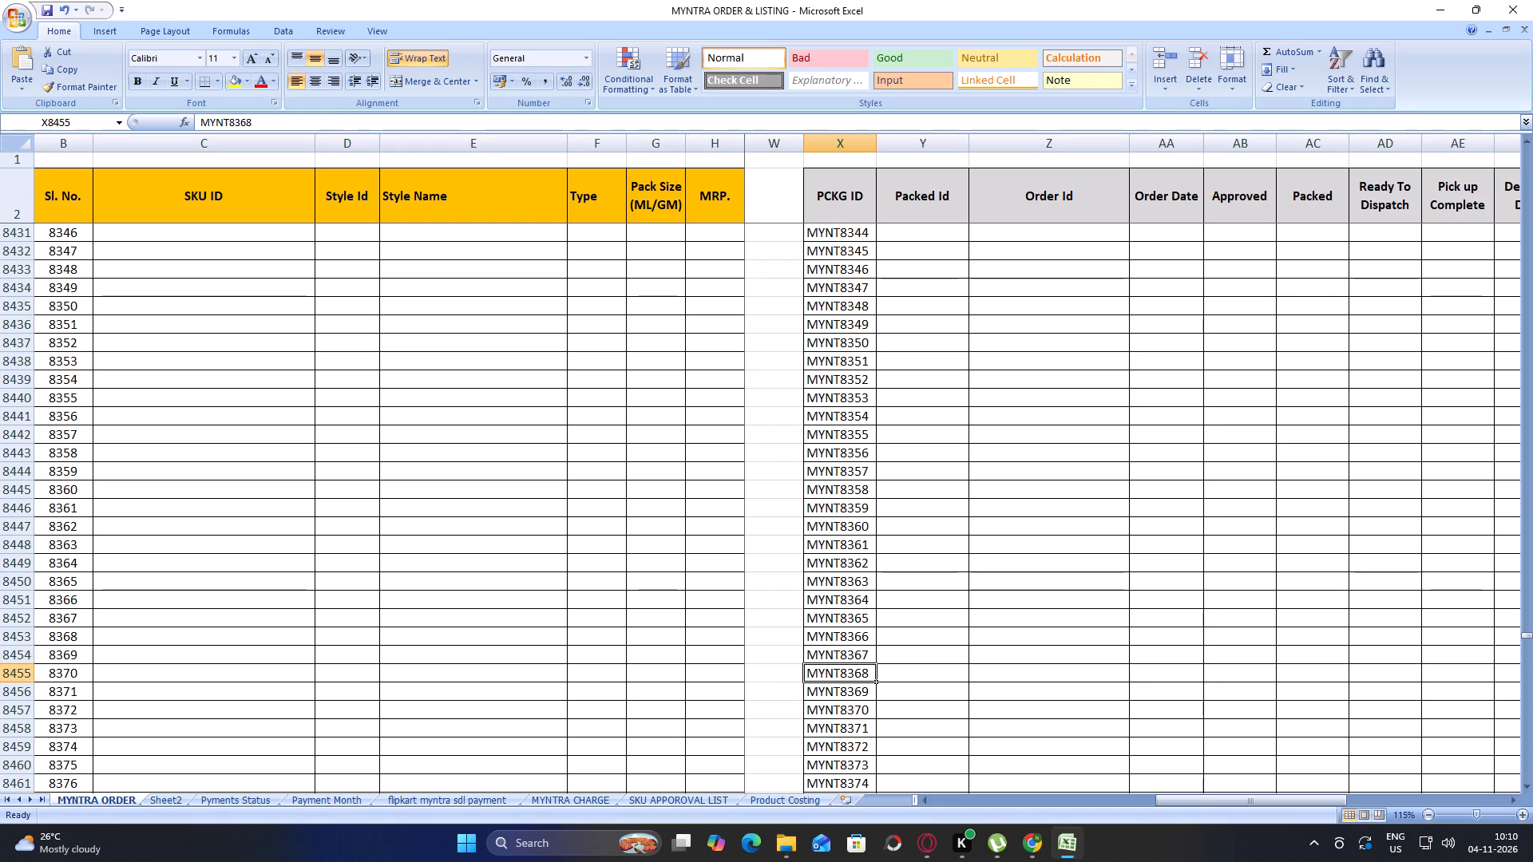
pyautogui.hotkey('ctrl', 'c')
pyautogui.hotkey('alt', 'Tab')
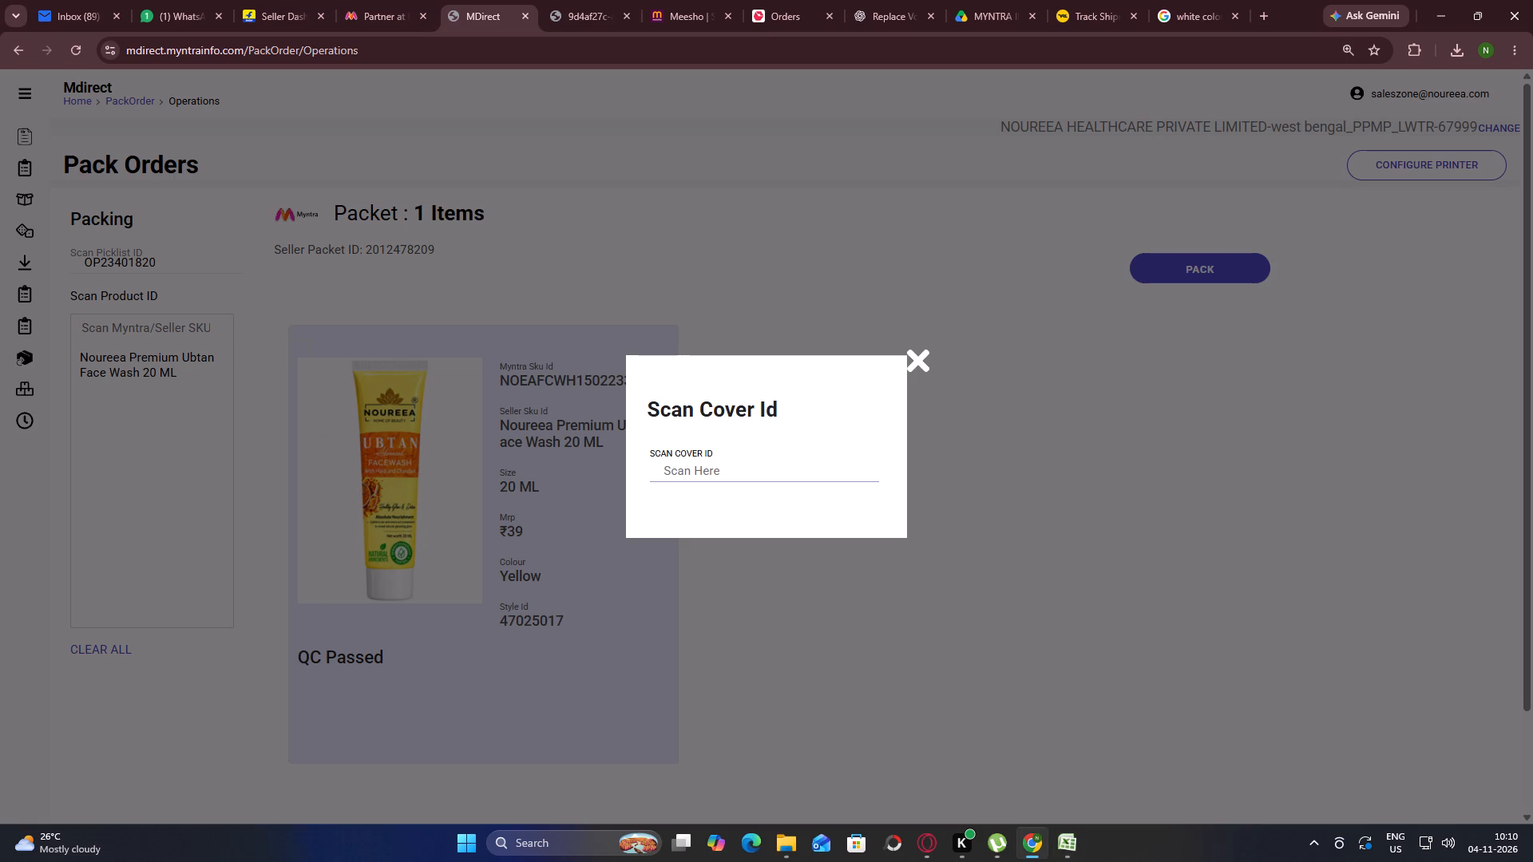
pyautogui.click(774, 482)
pyautogui.hotkey('ctrl', 'v')
pyautogui.press('Return')
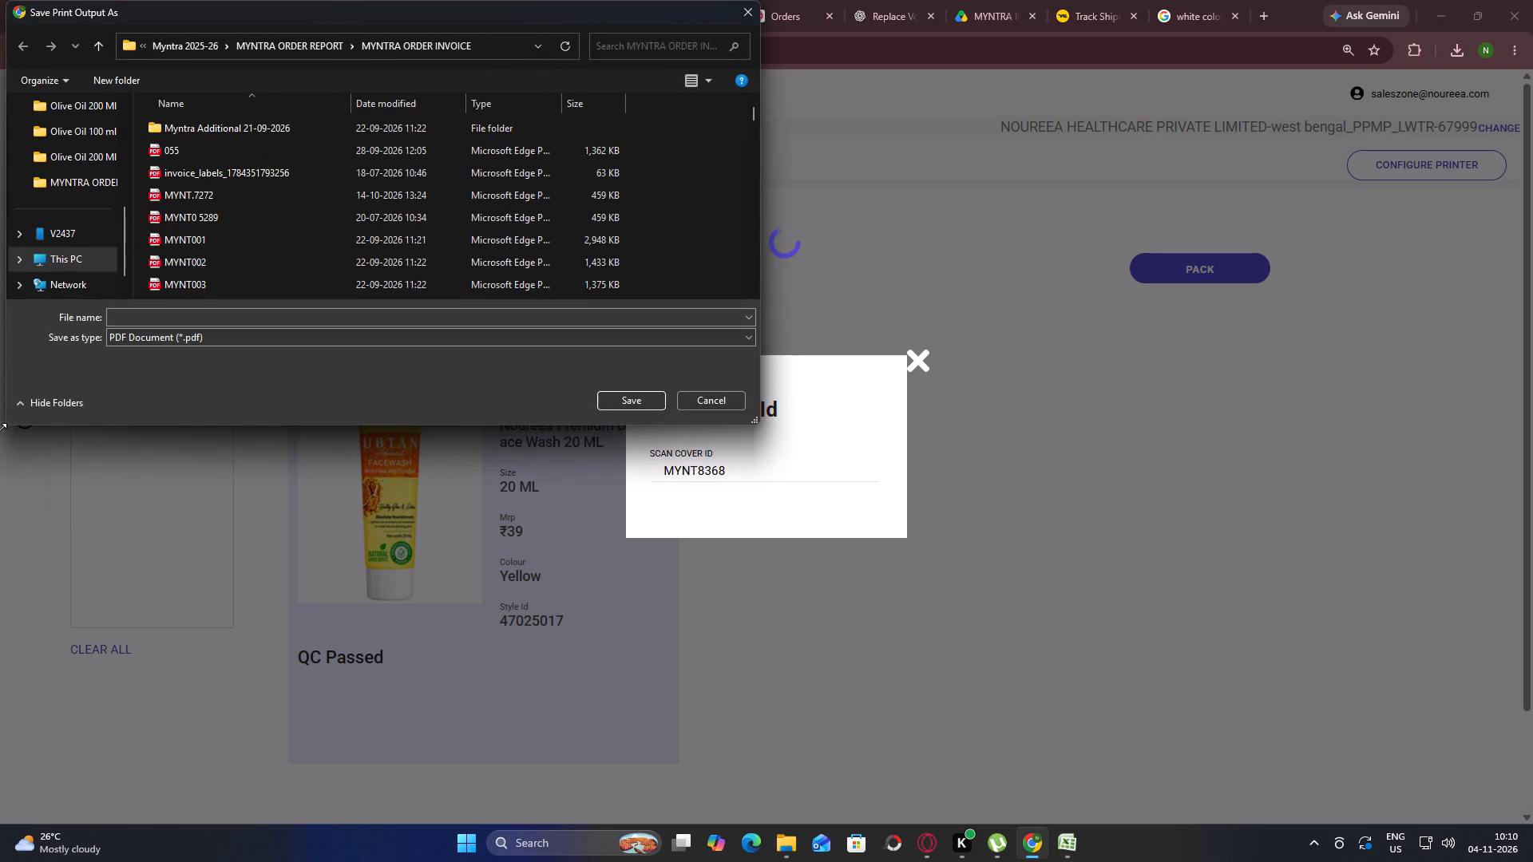
# Save the packet's two print outputs as MYNT8368 and MYNT08368 in the MYNTRA ORDER INVOICE folder.
pyautogui.click(170, 315)
pyautogui.hotkey('ctrl', 'v')
pyautogui.press('Return')
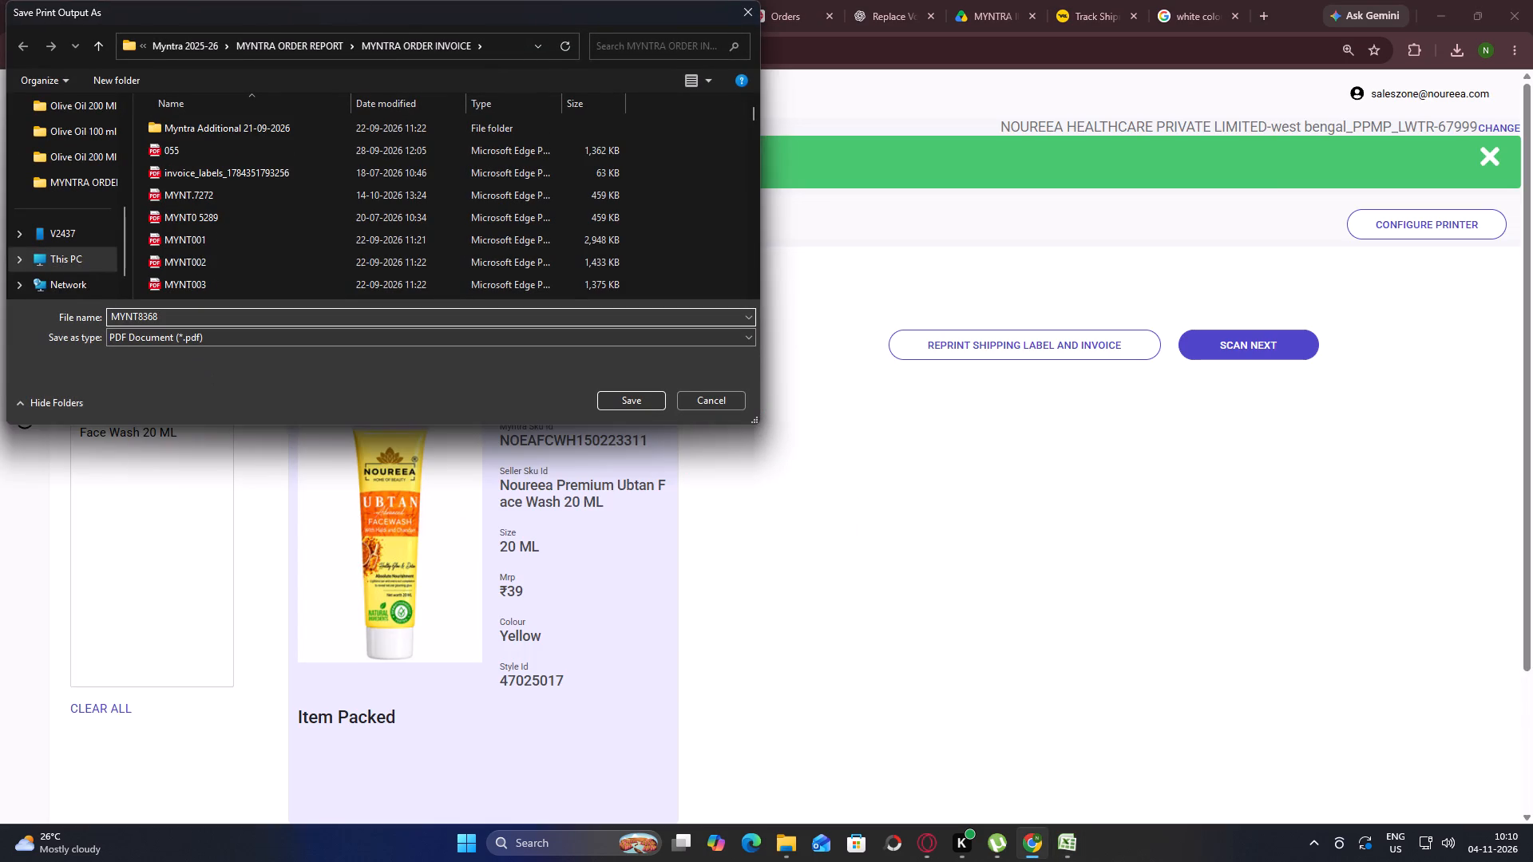
pyautogui.click(170, 315)
pyautogui.hotkey('ctrl', 'v')
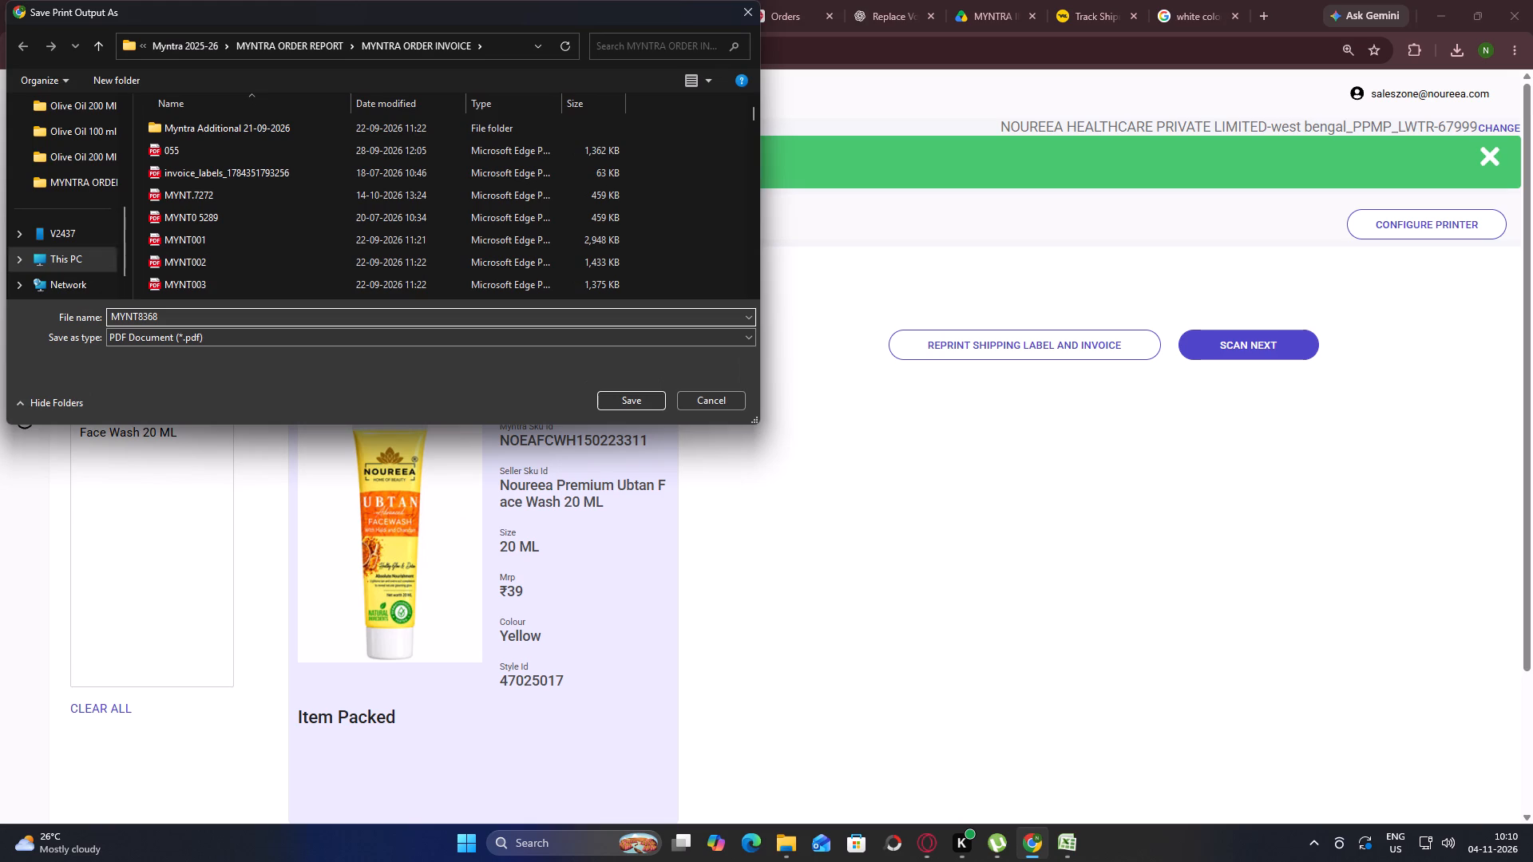
pyautogui.press('Left')
pyautogui.press('Left')
pyautogui.press('Left')
pyautogui.press('Left')
pyautogui.press('0')
pyautogui.press('Return')
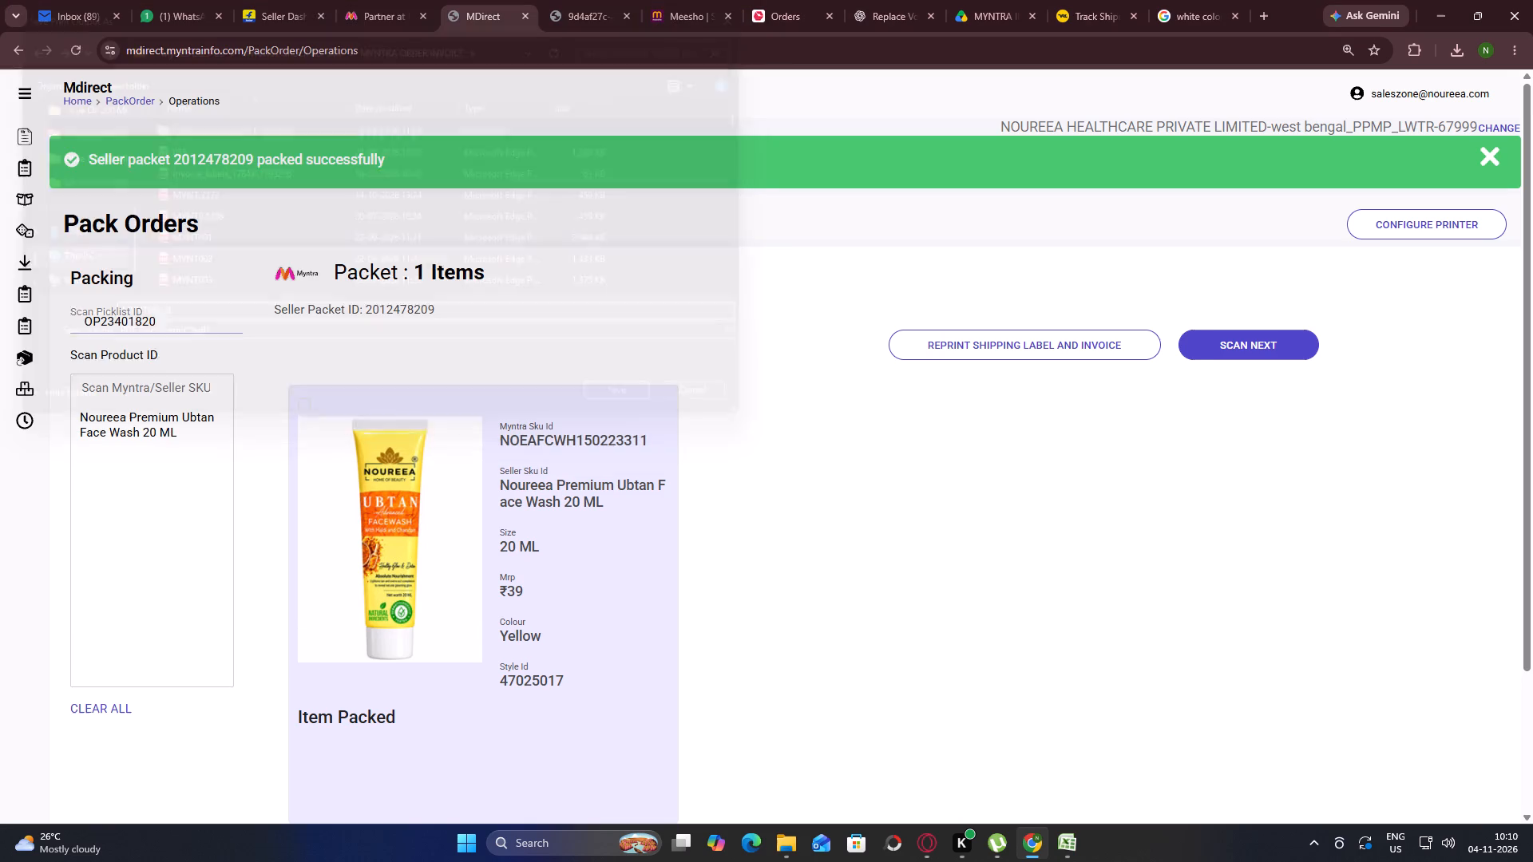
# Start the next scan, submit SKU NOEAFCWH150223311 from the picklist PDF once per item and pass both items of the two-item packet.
pyautogui.click(1277, 338)
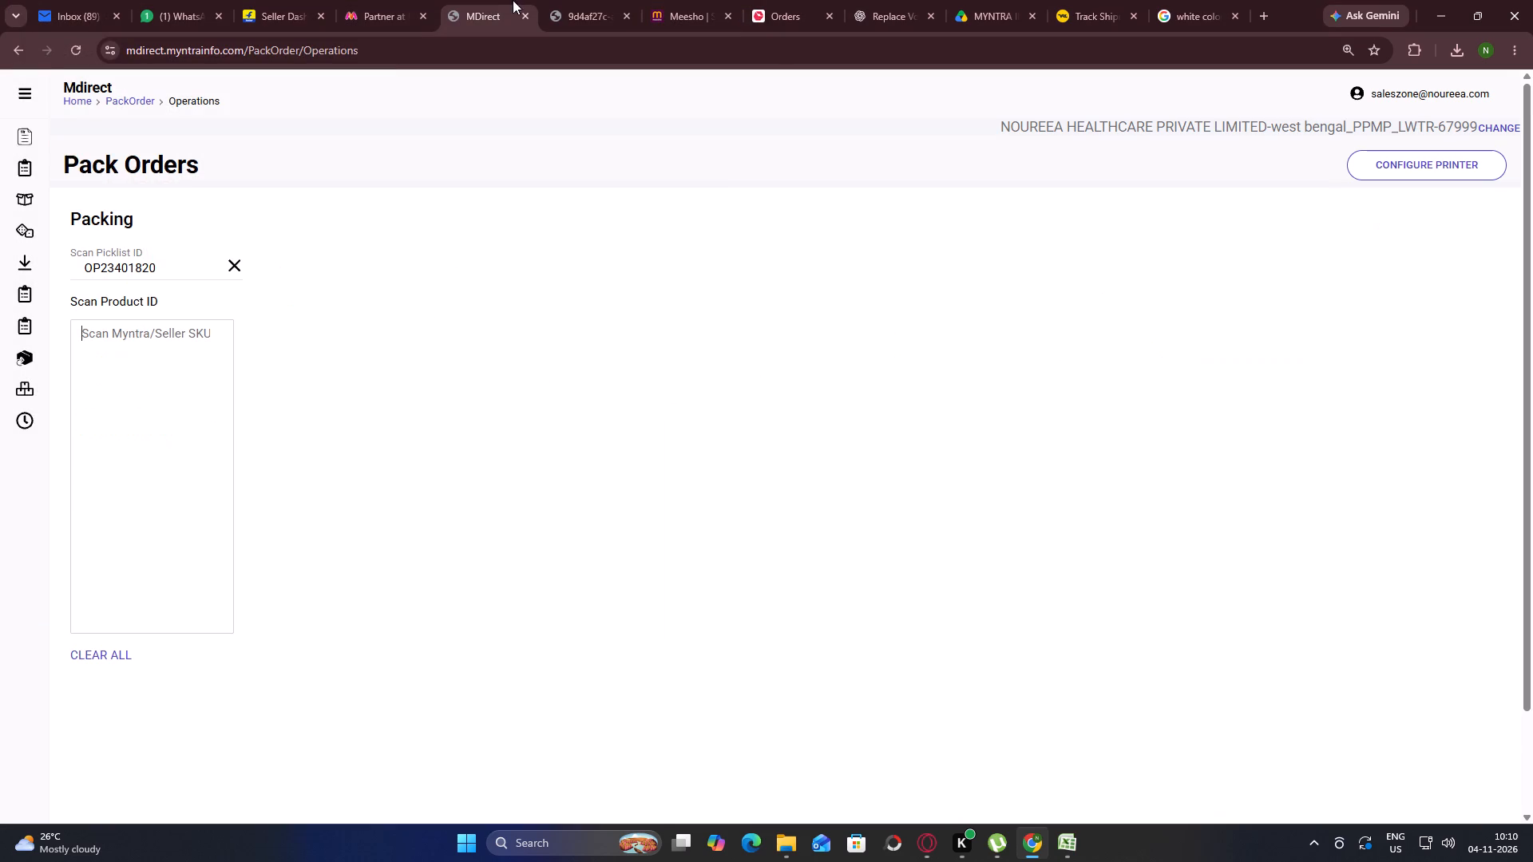
pyautogui.click(563, 0)
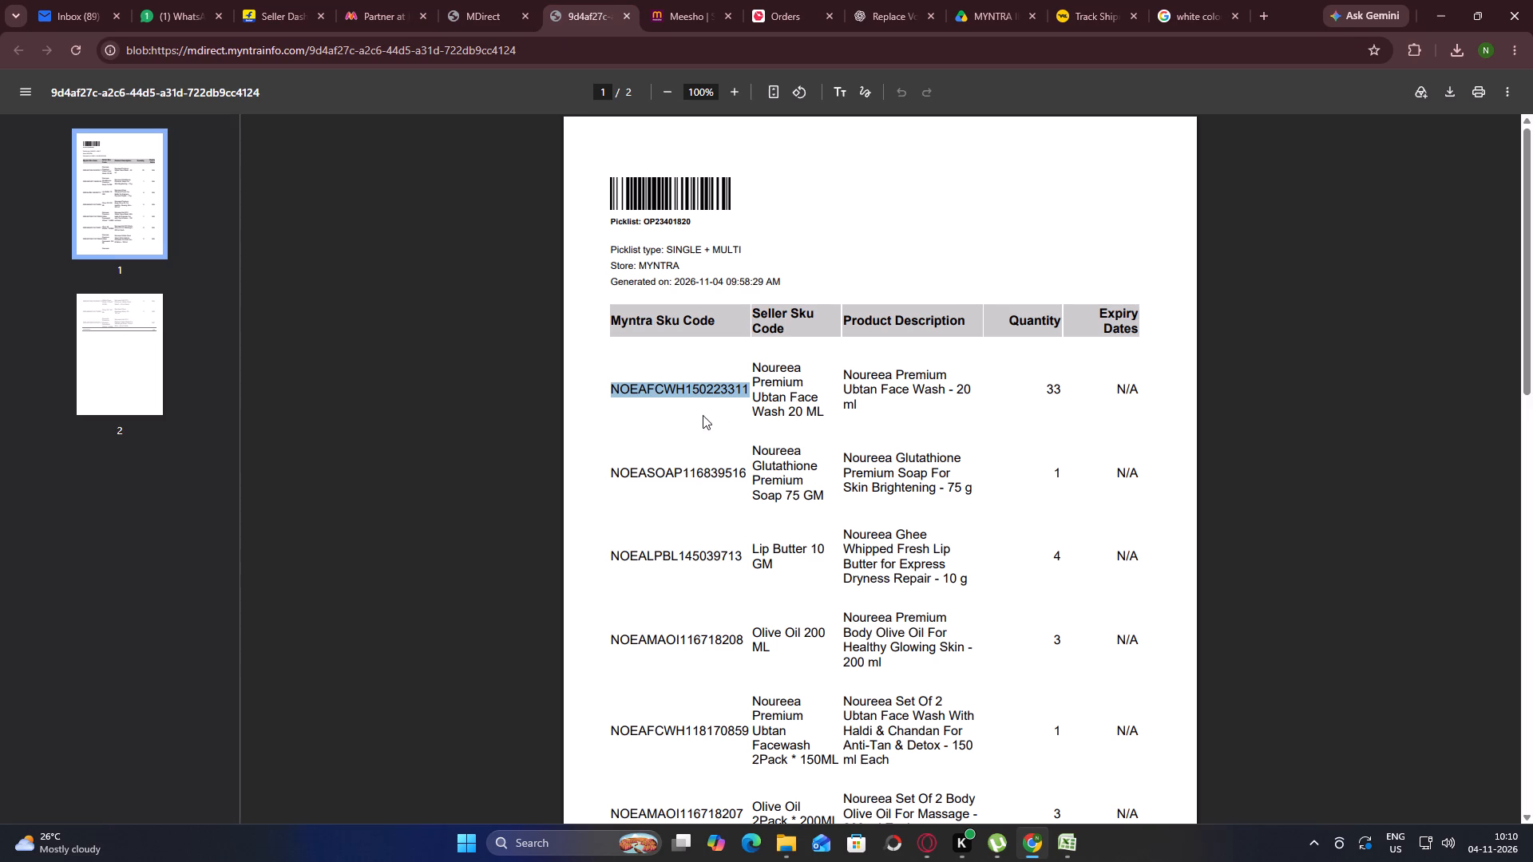
pyautogui.hotkey('ctrl', 'c')
pyautogui.click(509, 0)
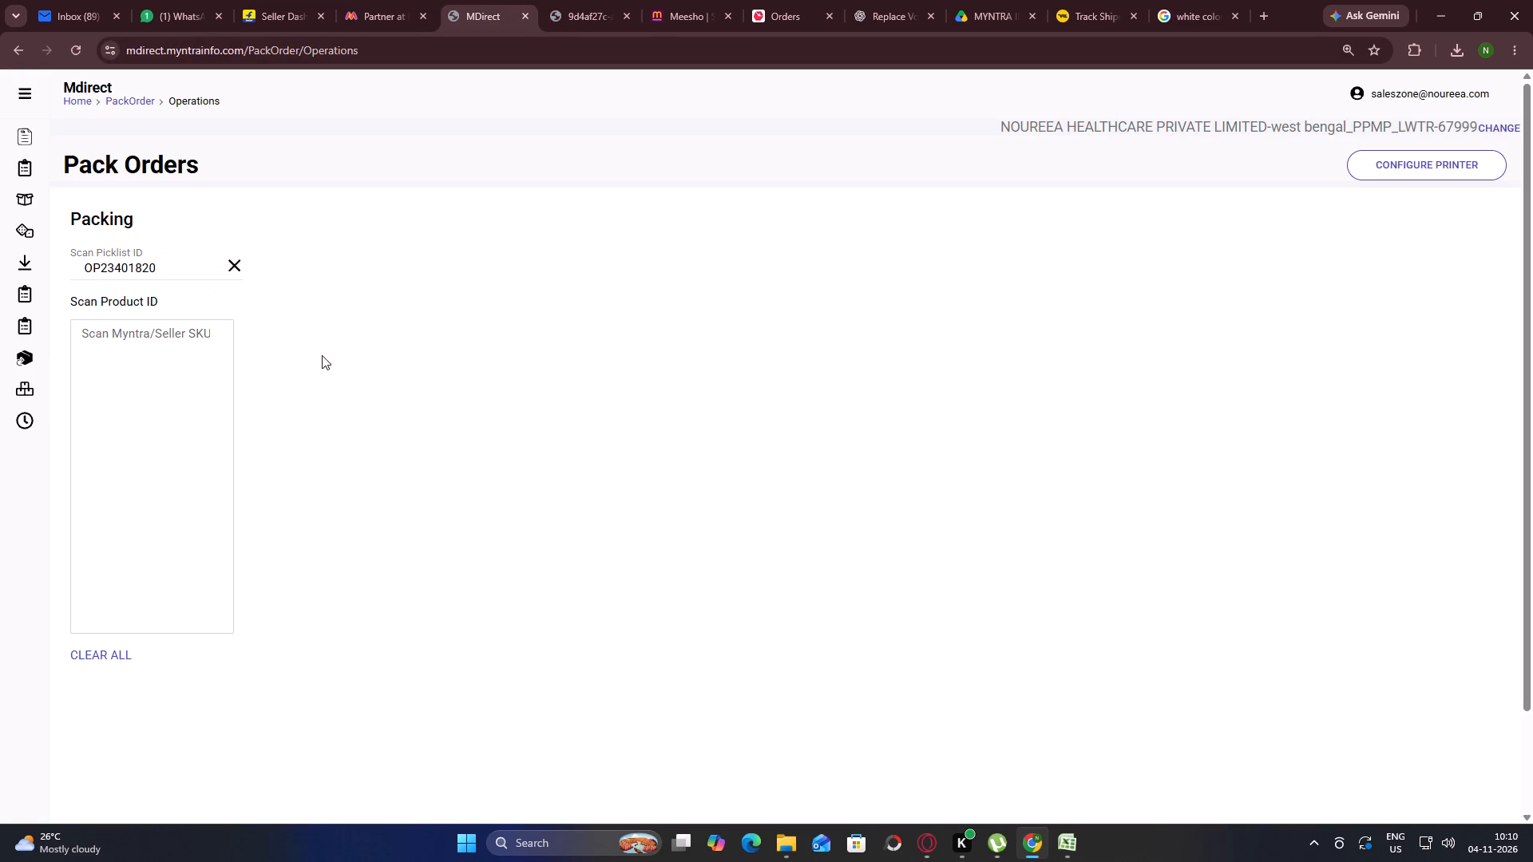
pyautogui.hotkey('ctrl', 'v')
pyautogui.press('Return')
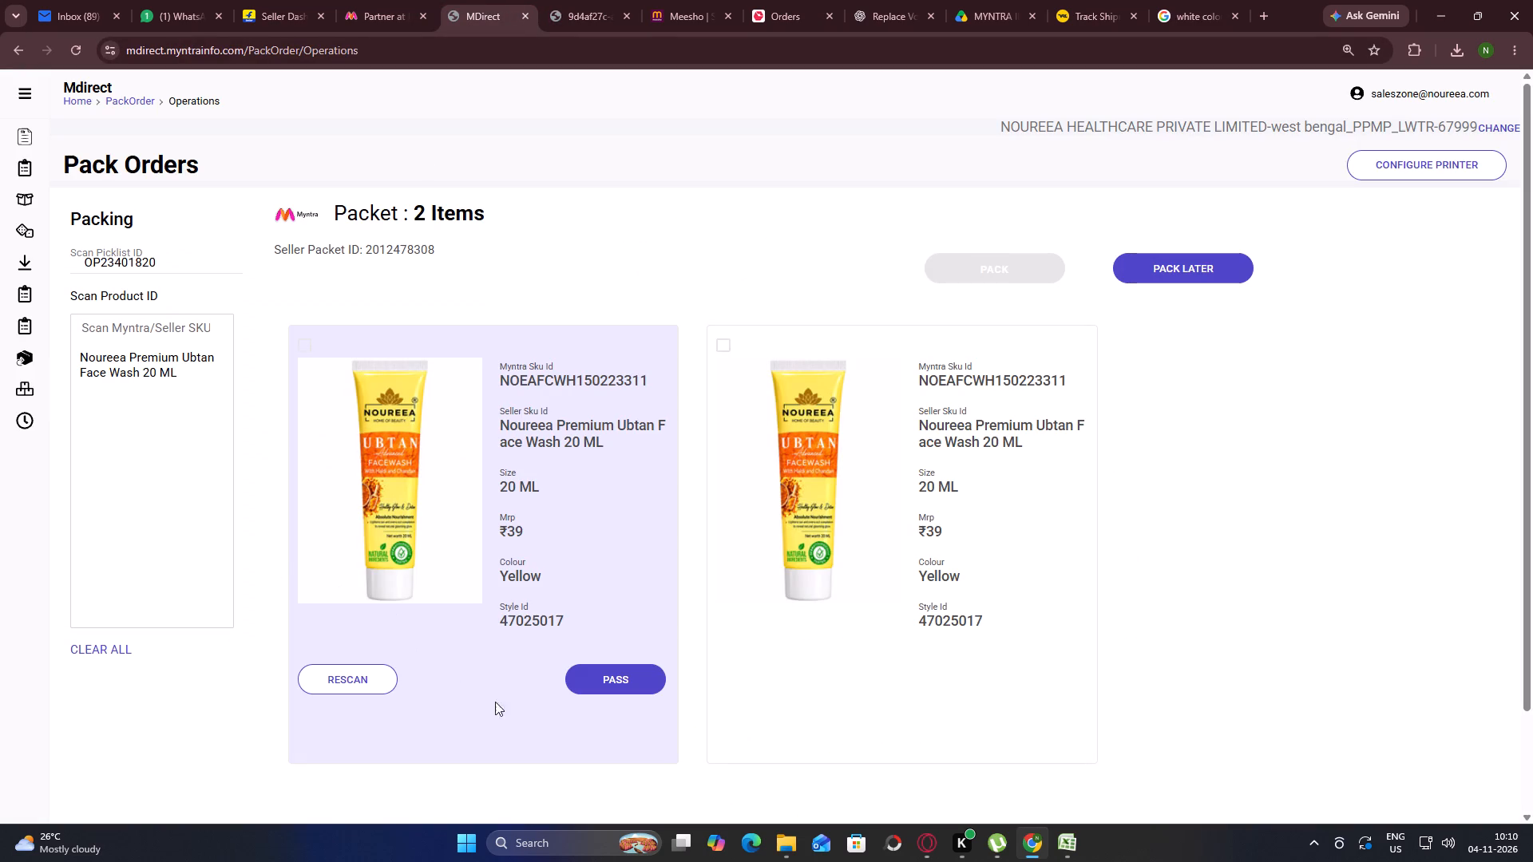
pyautogui.click(604, 671)
pyautogui.click(105, 332)
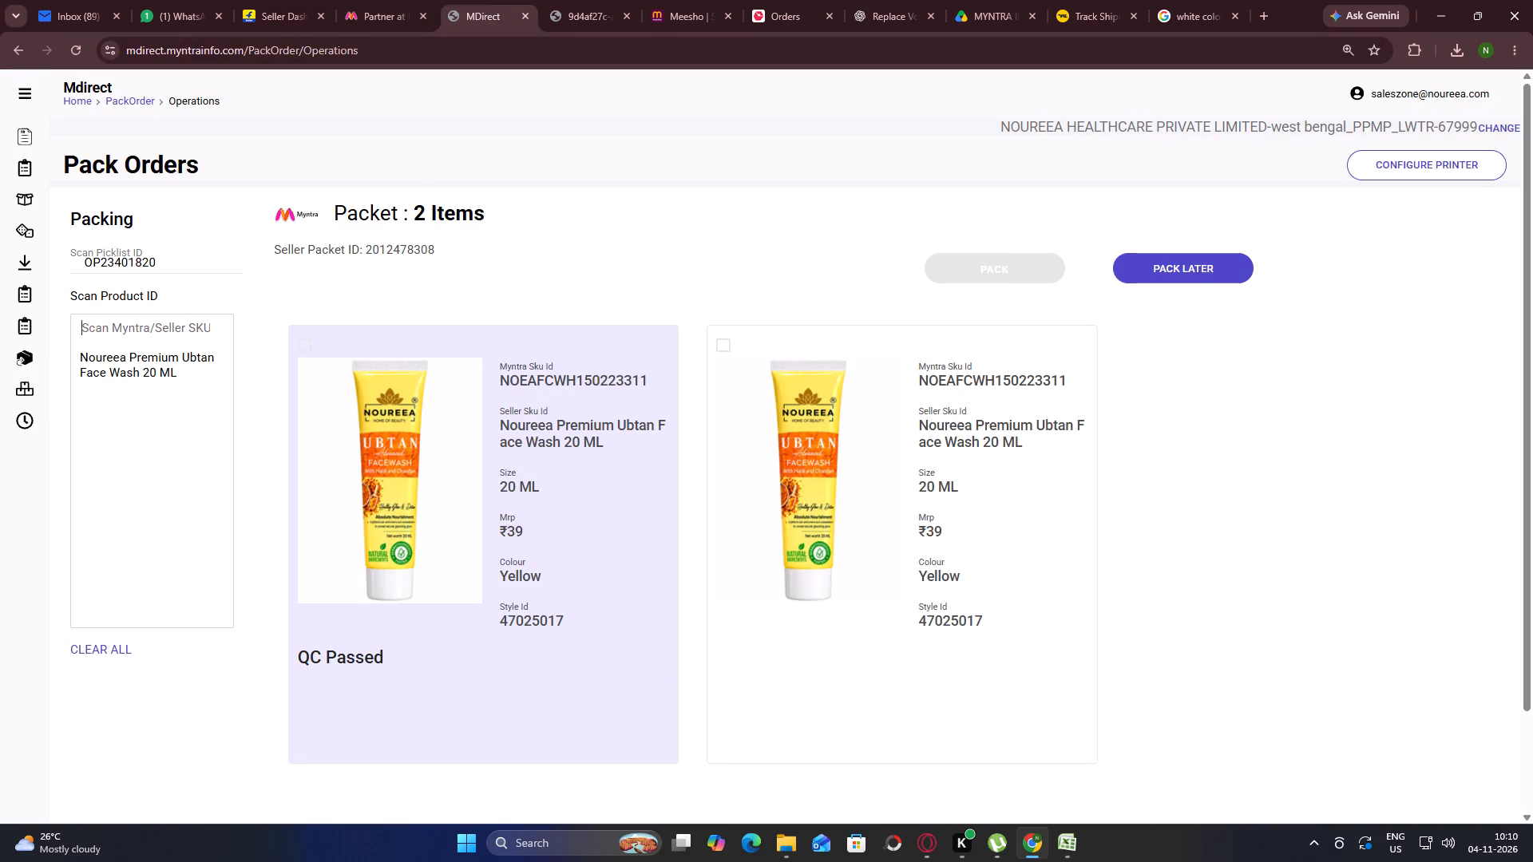
pyautogui.hotkey('ctrl', 'v')
pyautogui.press('Return')
pyautogui.click(1048, 555)
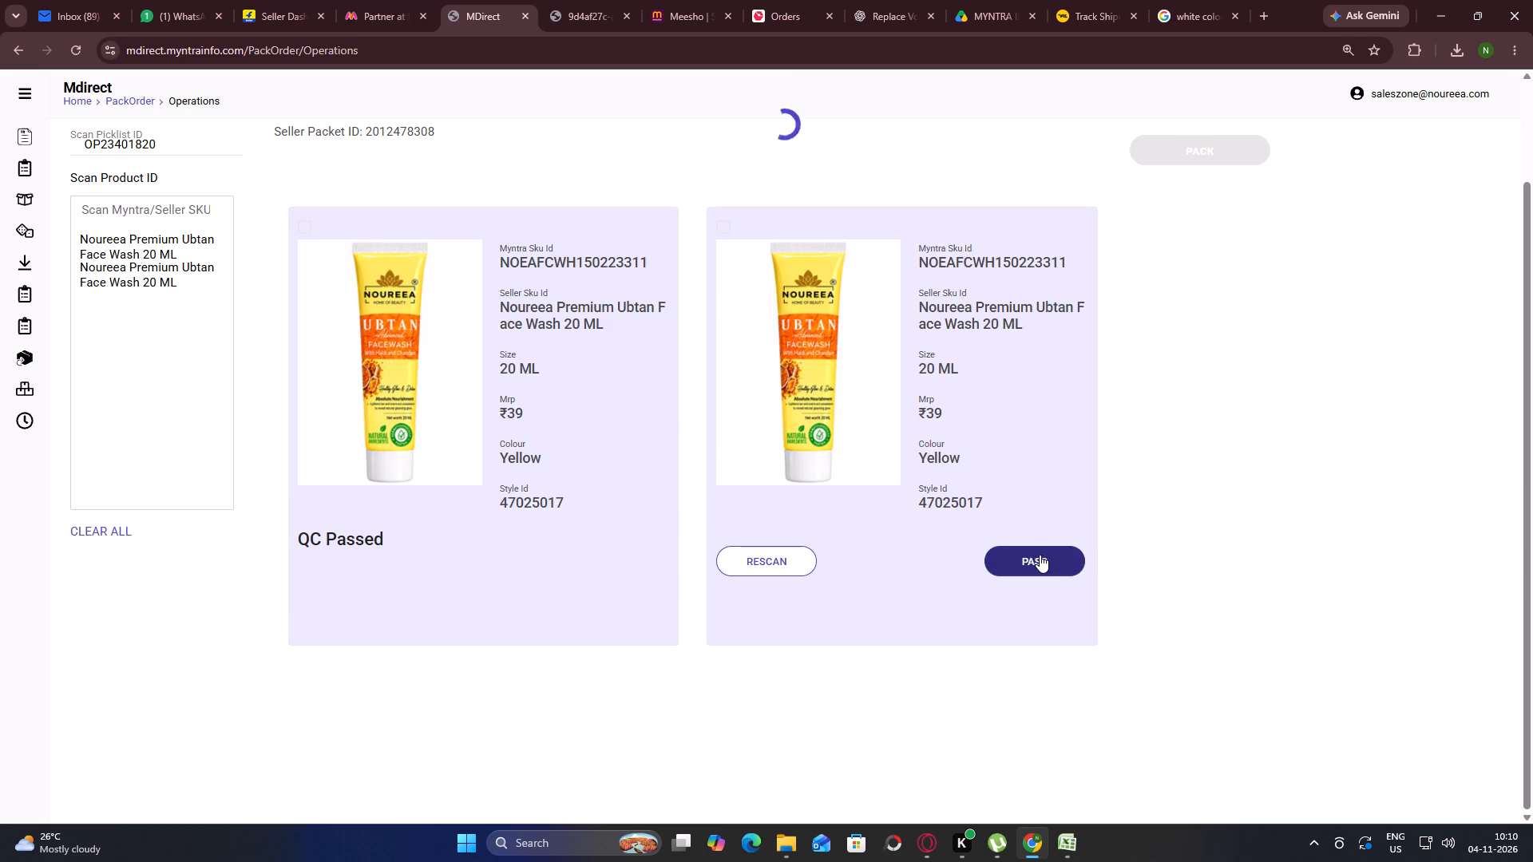
# Pack the two-item packet with cover ID MYNT8369 copied from the order workbook.
pyautogui.click(1032, 157)
pyautogui.hotkey('alt', 'Tab')
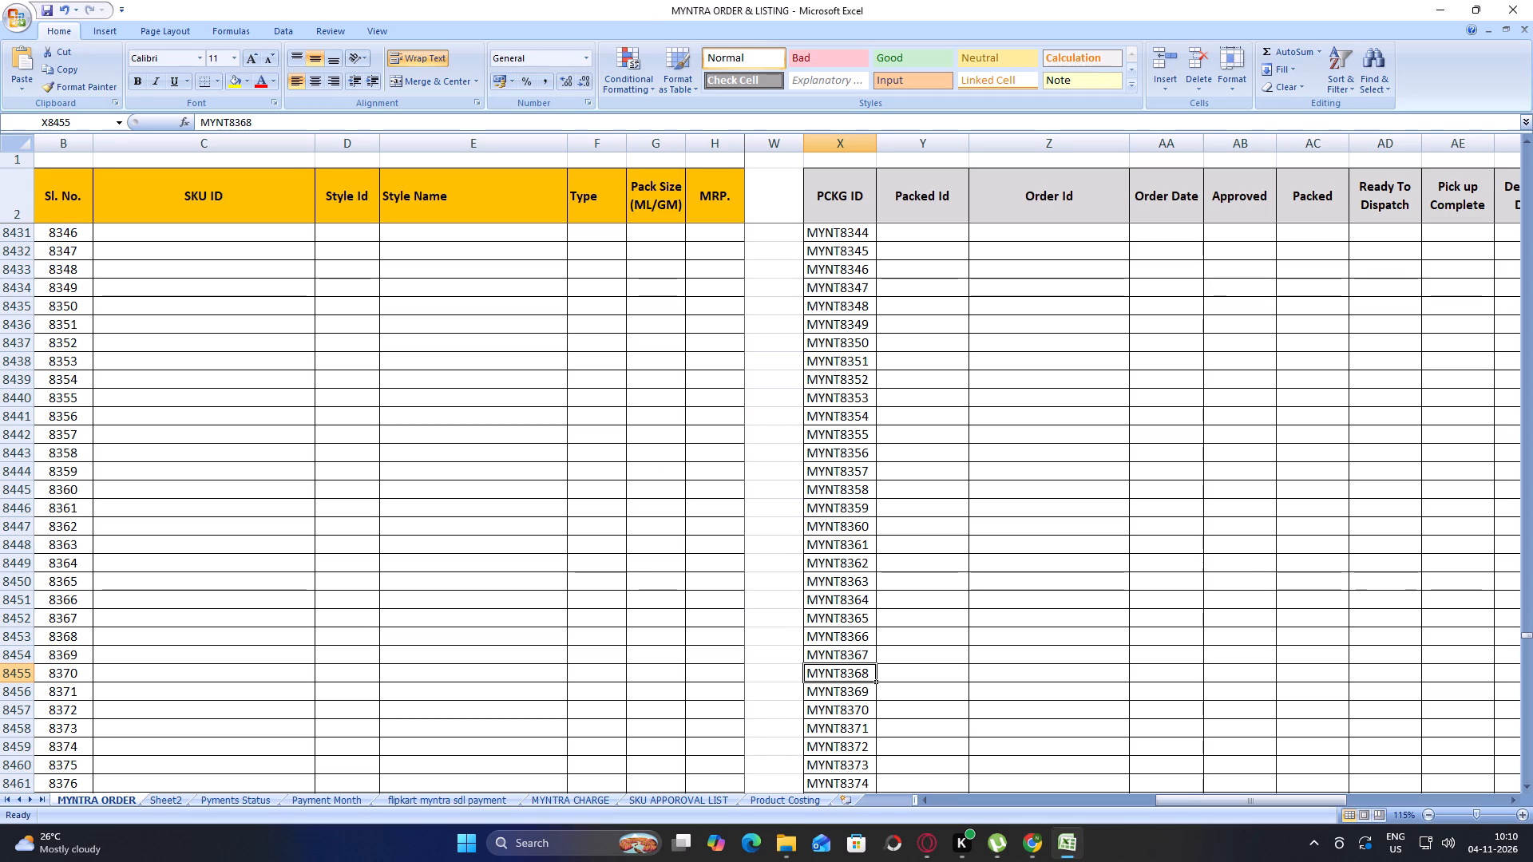
pyautogui.scroll(-3, 823, 536)
pyautogui.click(850, 534)
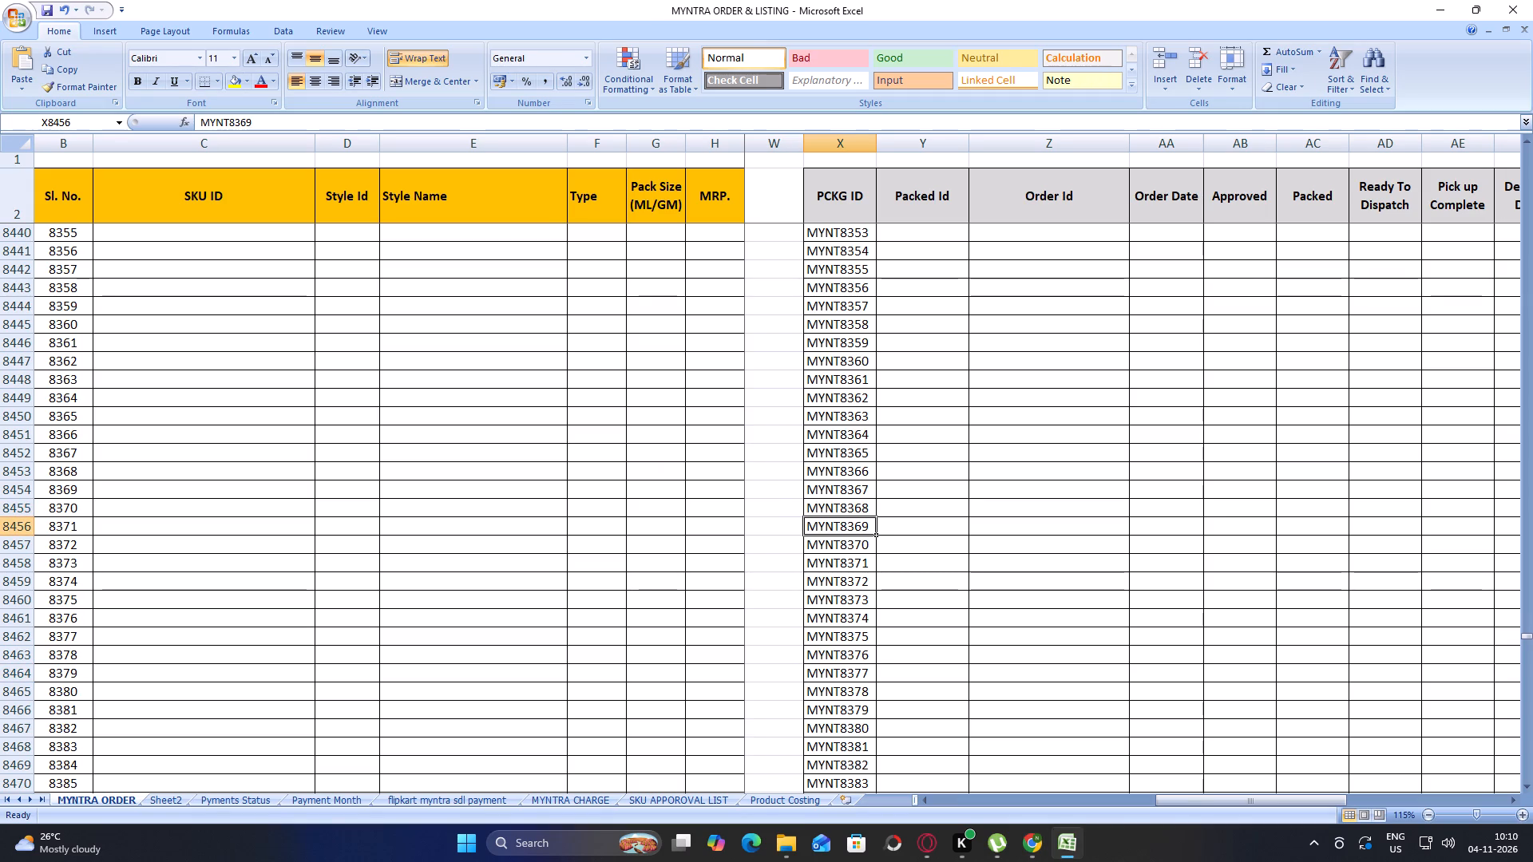
pyautogui.hotkey('ctrl', 'c')
pyautogui.hotkey('alt', 'Tab')
pyautogui.click(830, 476)
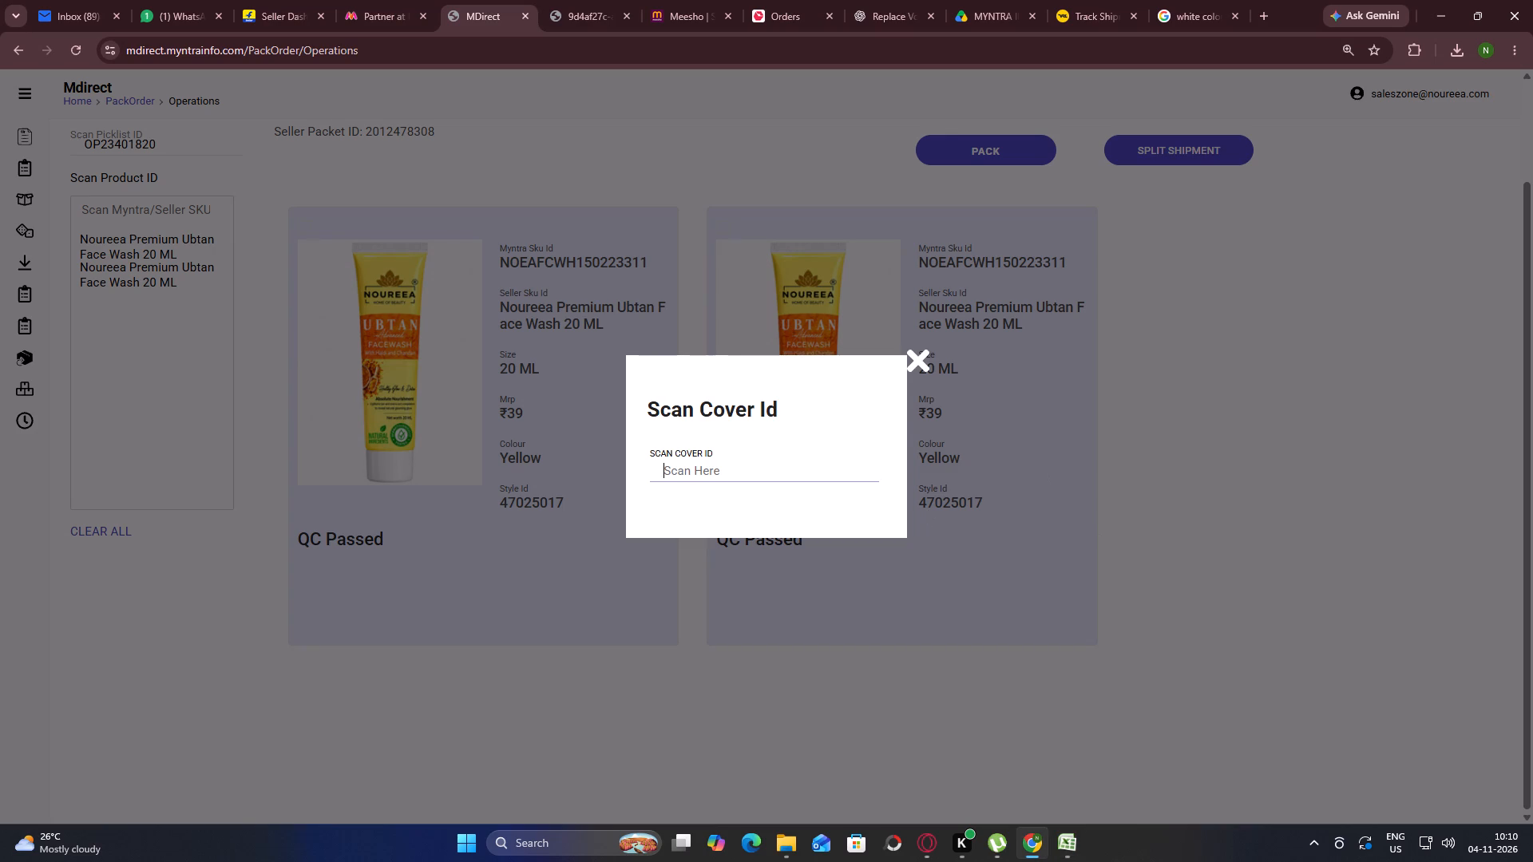
pyautogui.hotkey('ctrl', 'v')
pyautogui.press('Return')
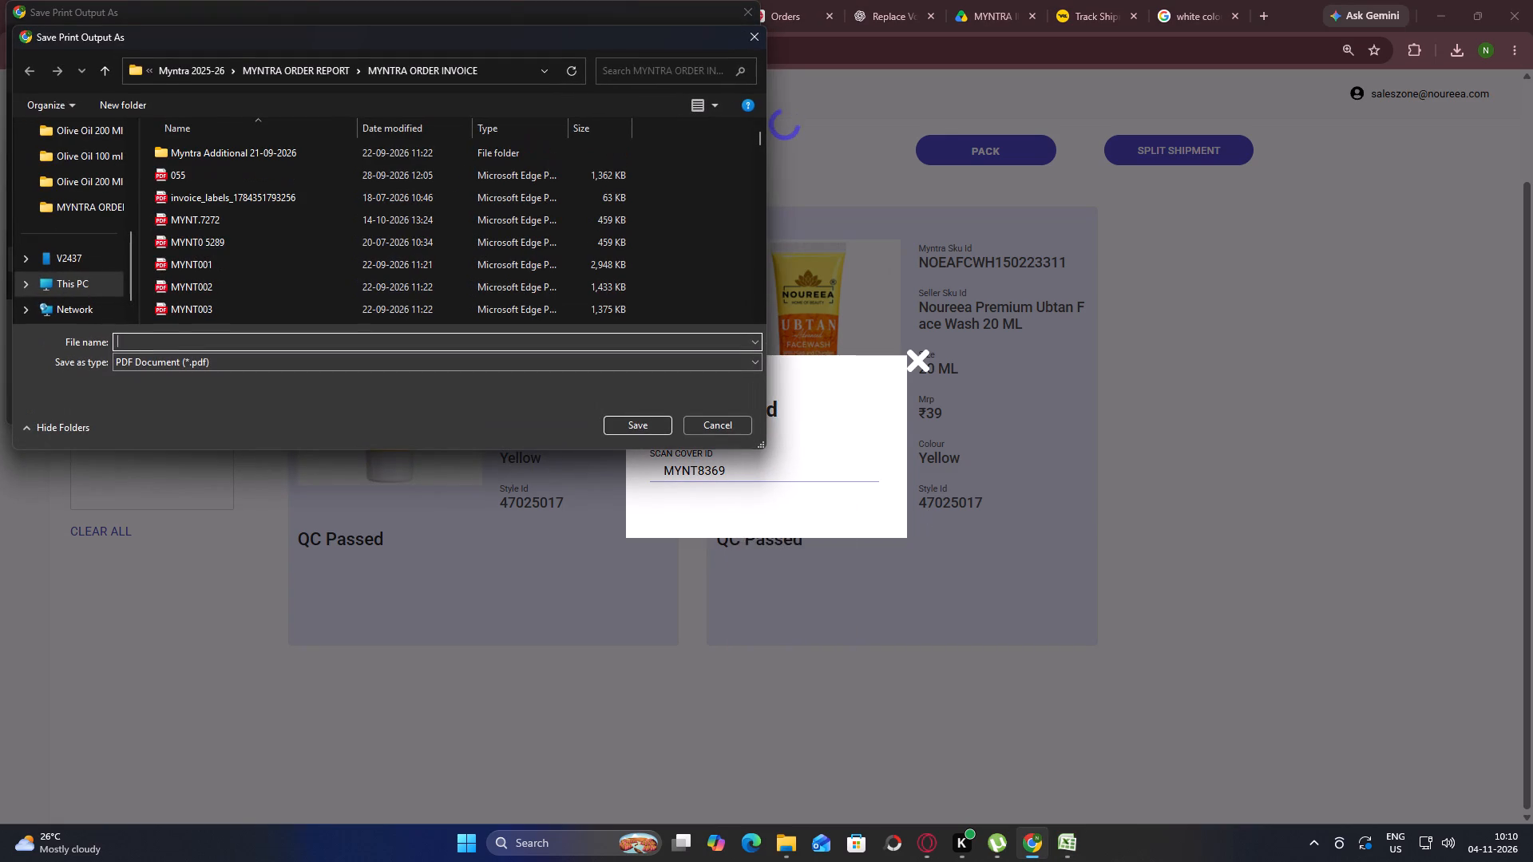
# Save the two-item packet's print outputs as MYNT8369 and MYNT08369 in the MYNTRA ORDER INVOICE folder.
pyautogui.click(144, 346)
pyautogui.hotkey('ctrl', 'v')
pyautogui.press('Return')
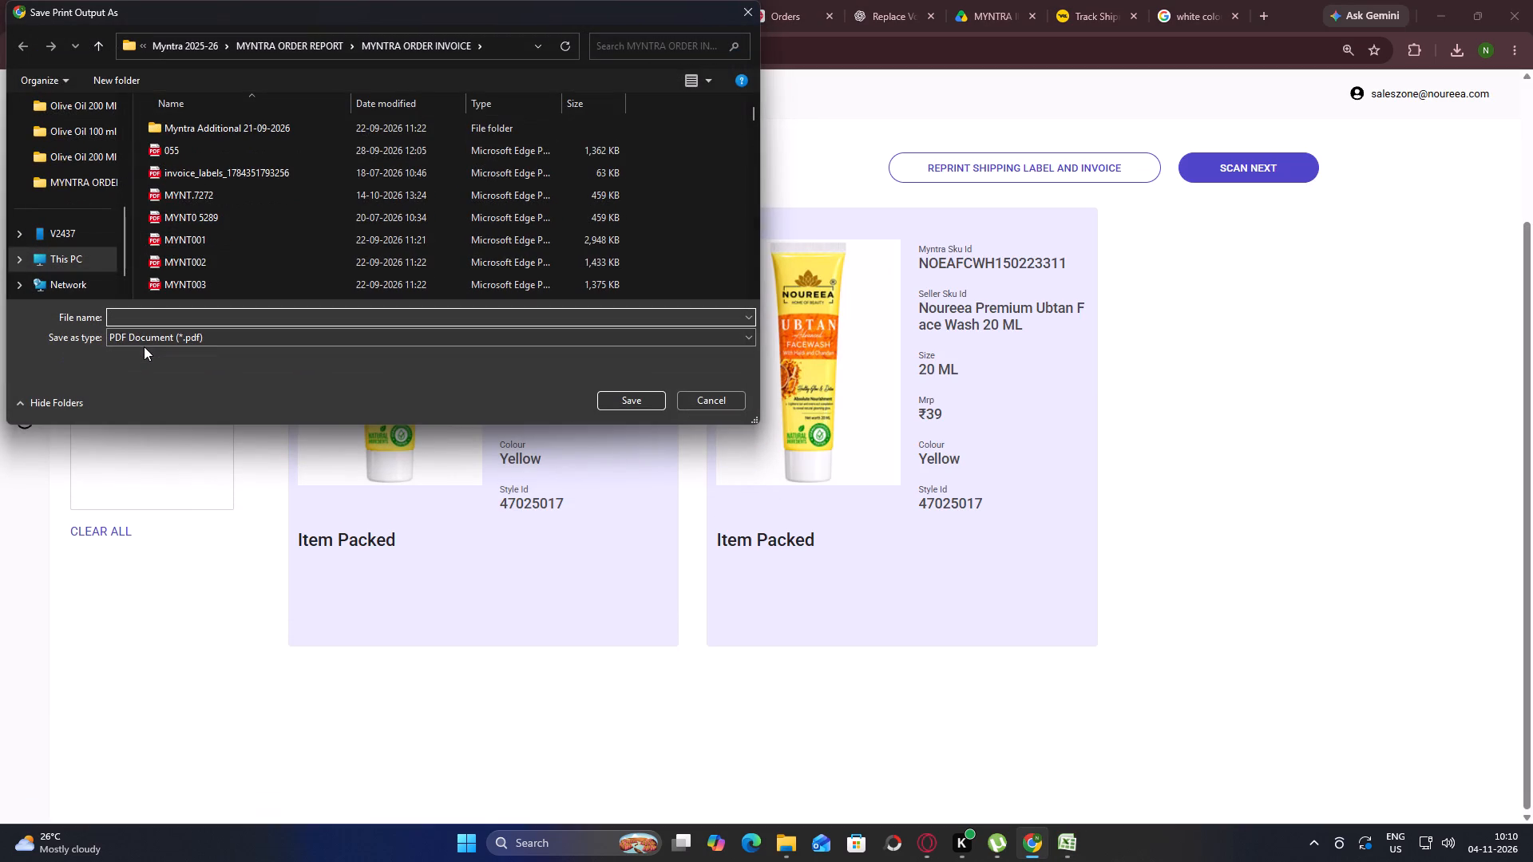
pyautogui.hotkey('ctrl', 'v')
pyautogui.press('Left')
pyautogui.press('Left')
pyautogui.press('Left')
pyautogui.press('Left')
pyautogui.press('0')
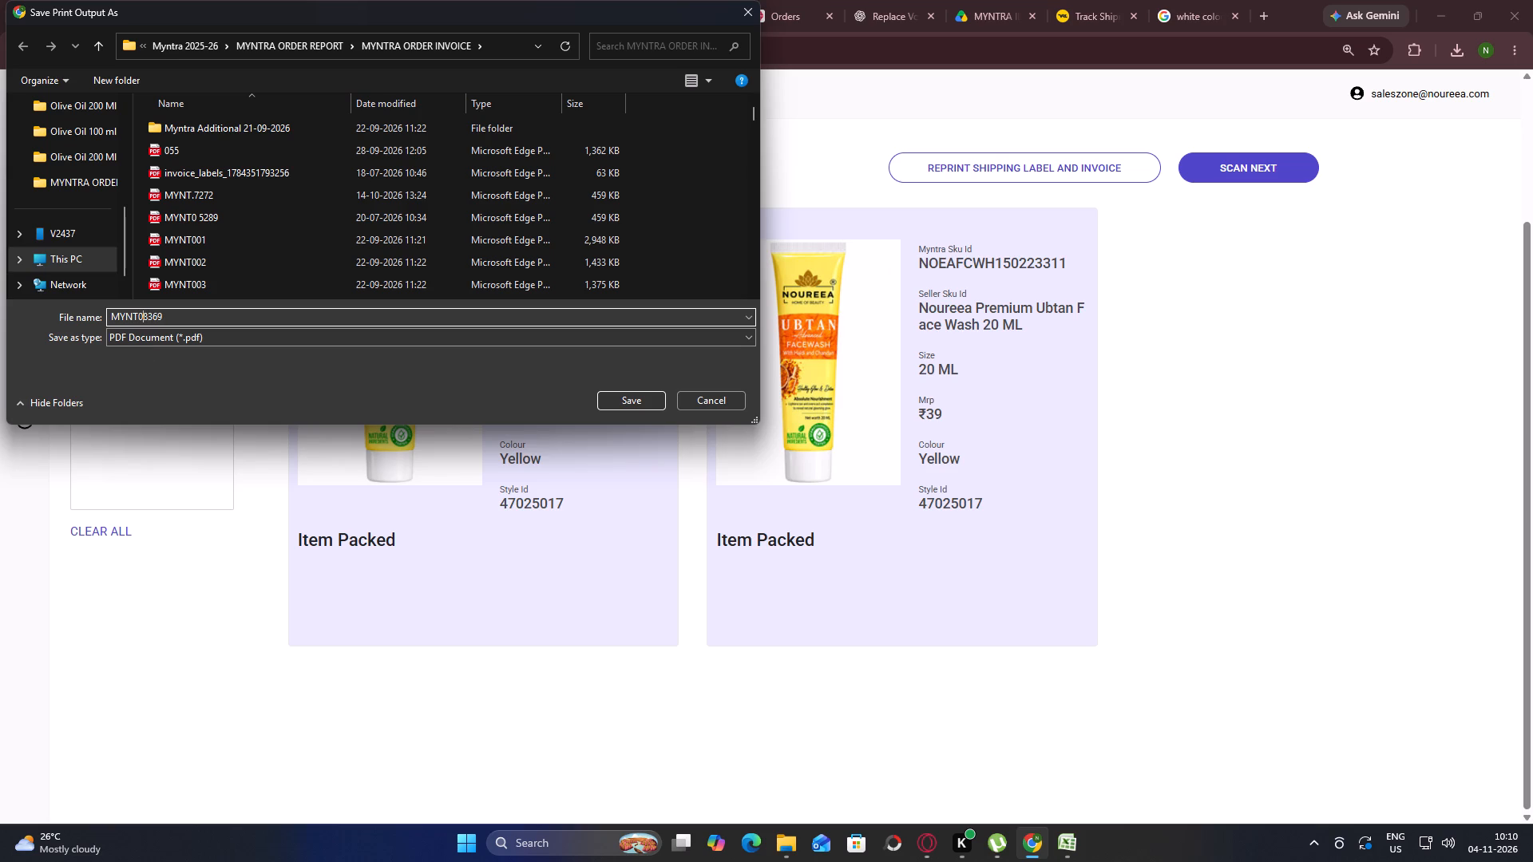
pyautogui.press('Return')
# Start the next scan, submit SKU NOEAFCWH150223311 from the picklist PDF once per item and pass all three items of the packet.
pyautogui.click(1265, 160)
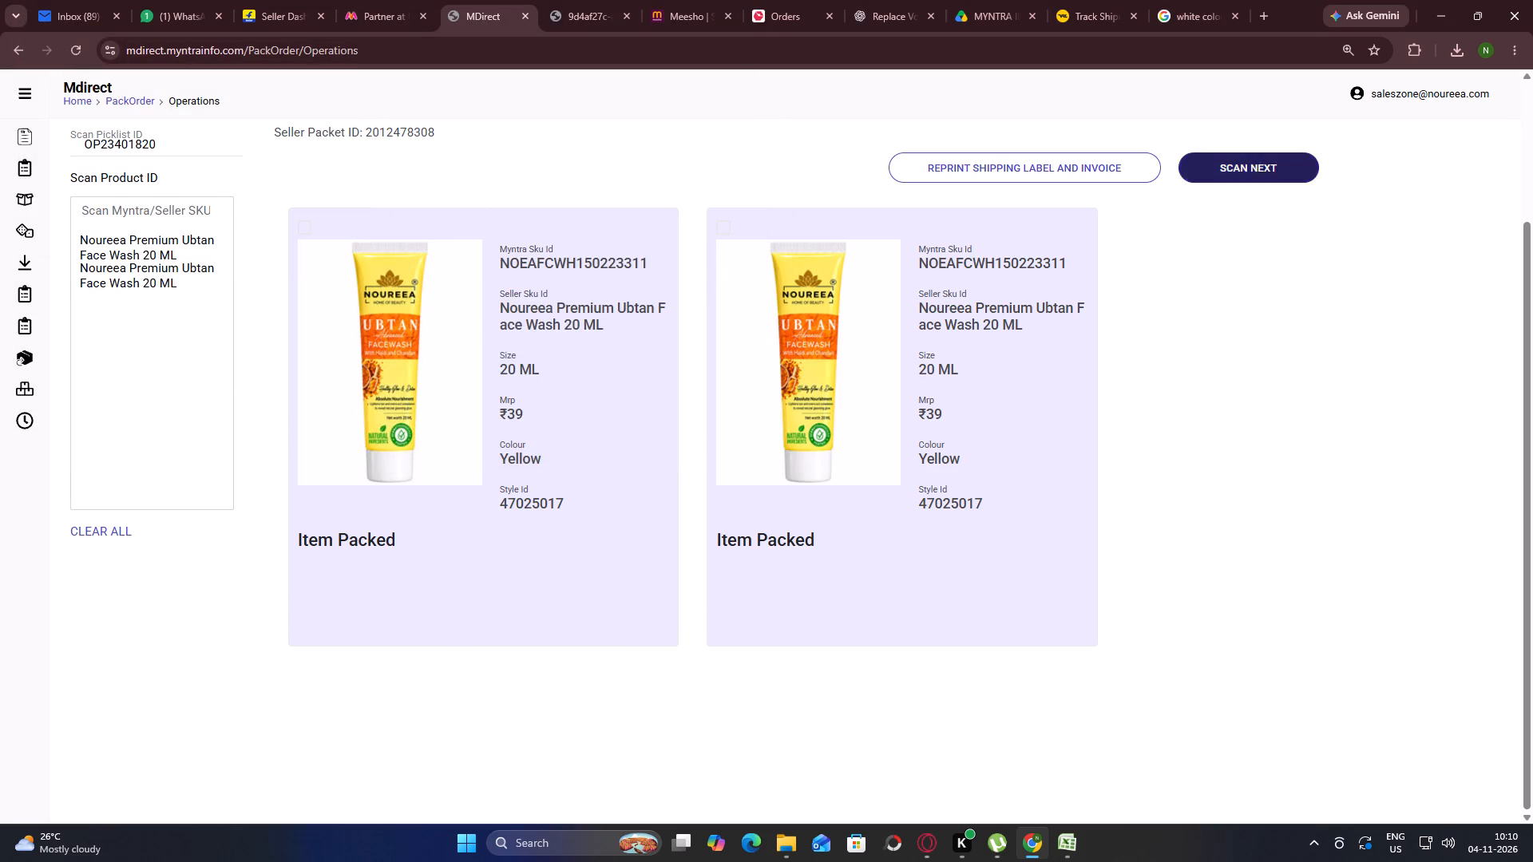
pyautogui.click(568, 1)
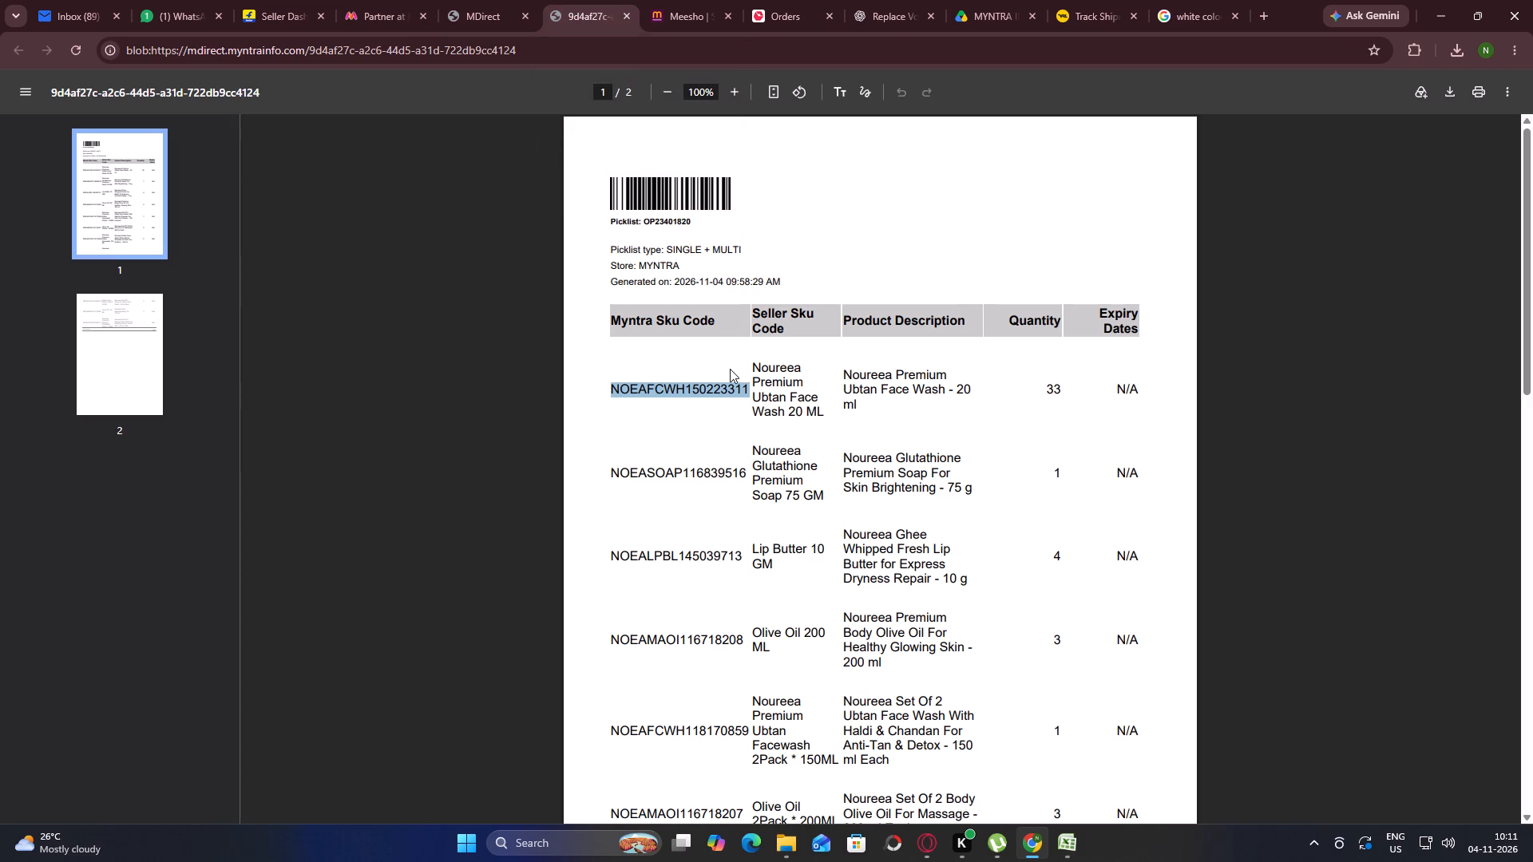
pyautogui.hotkey('ctrl', 'c')
pyautogui.click(488, 0)
pyautogui.hotkey('ctrl', 'v')
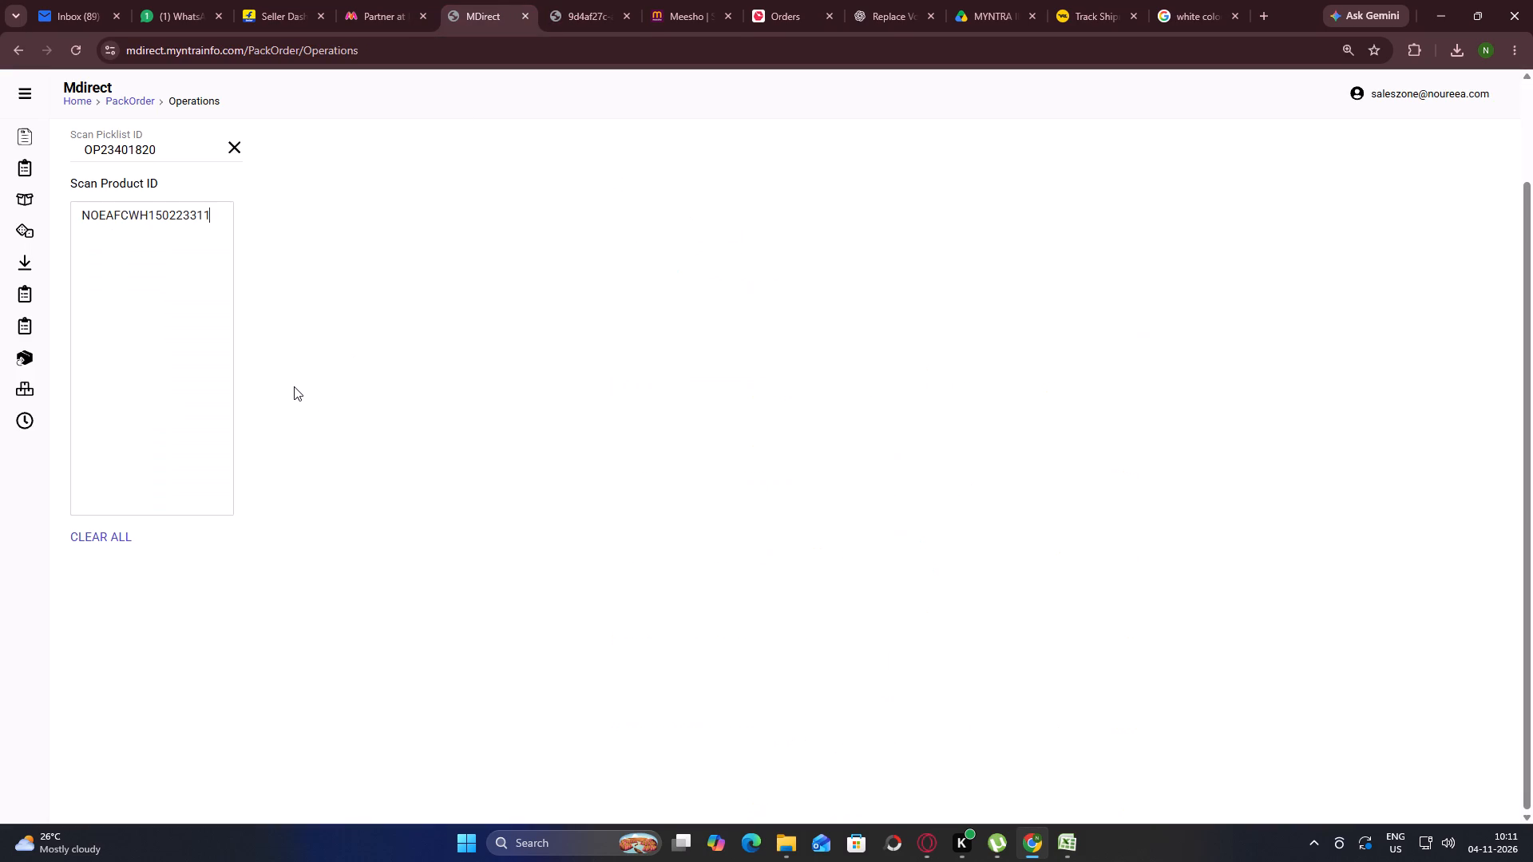
pyautogui.press('Return')
pyautogui.click(647, 552)
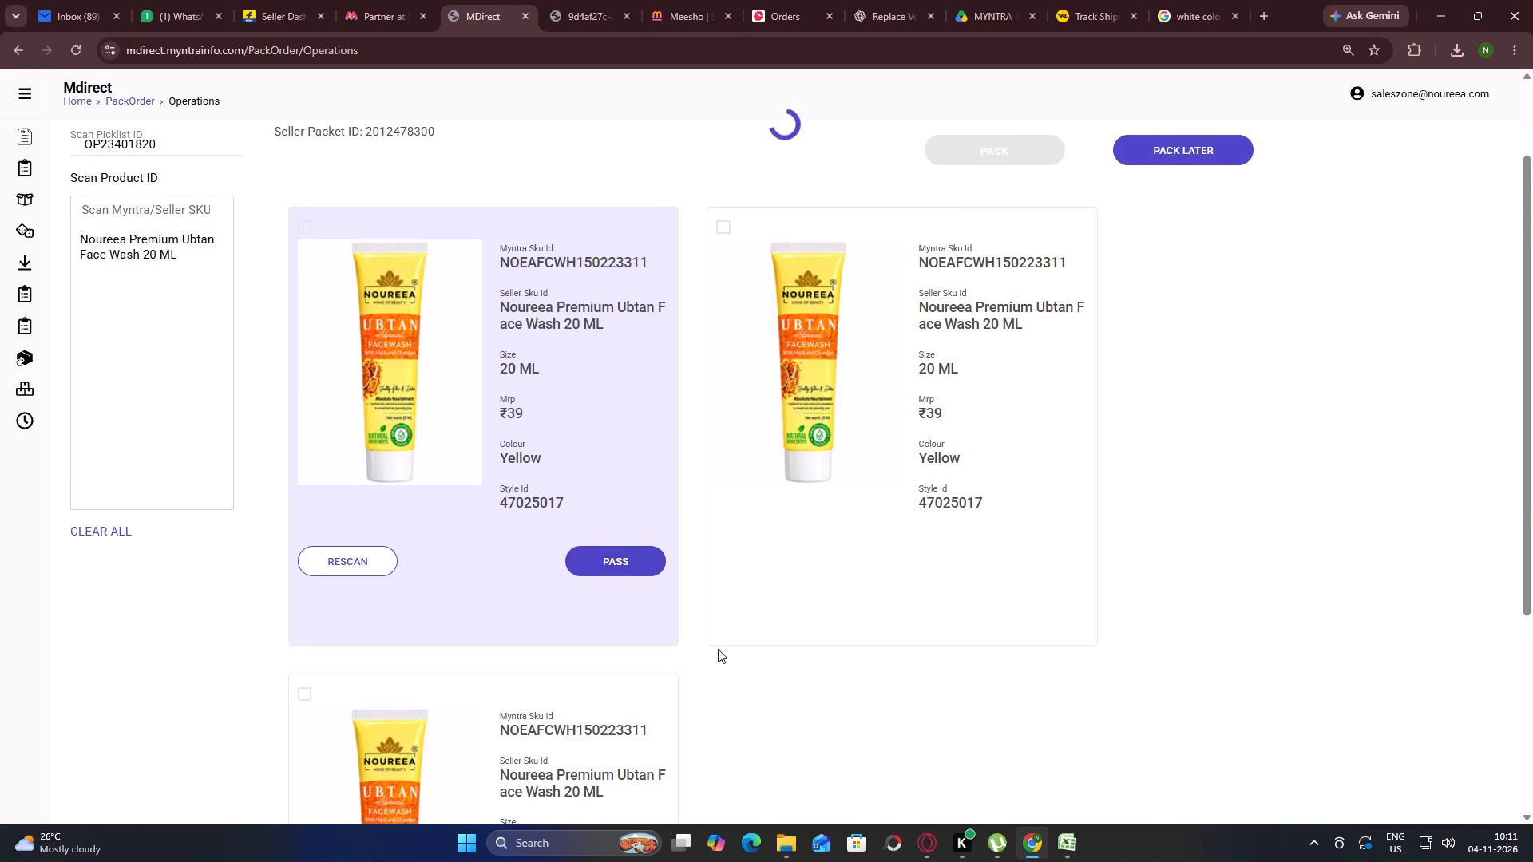
pyautogui.click(145, 212)
pyautogui.hotkey('ctrl', 'v')
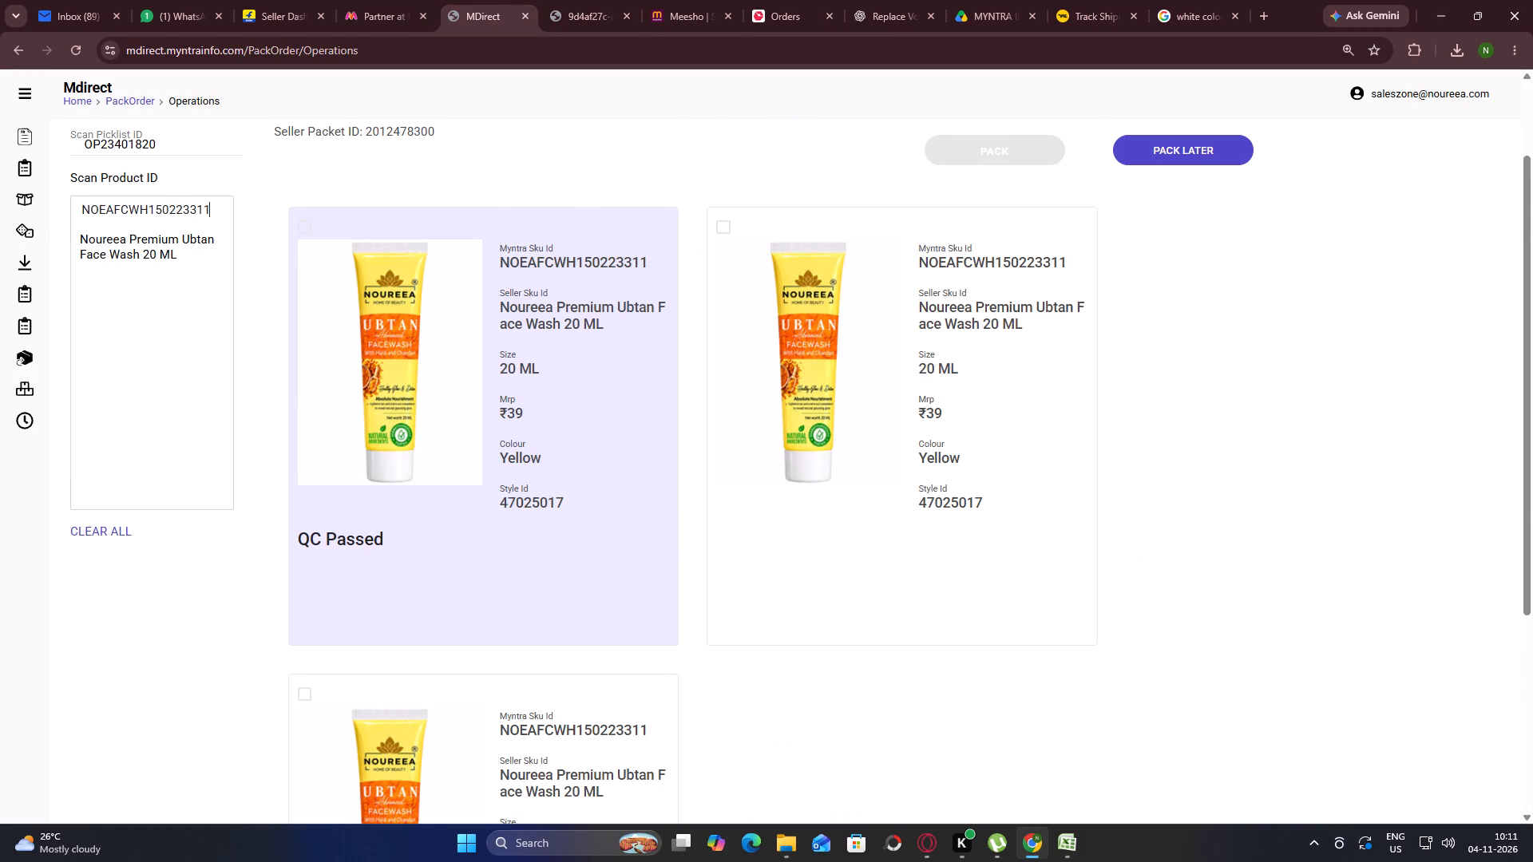
pyautogui.press('Return')
pyautogui.click(1049, 450)
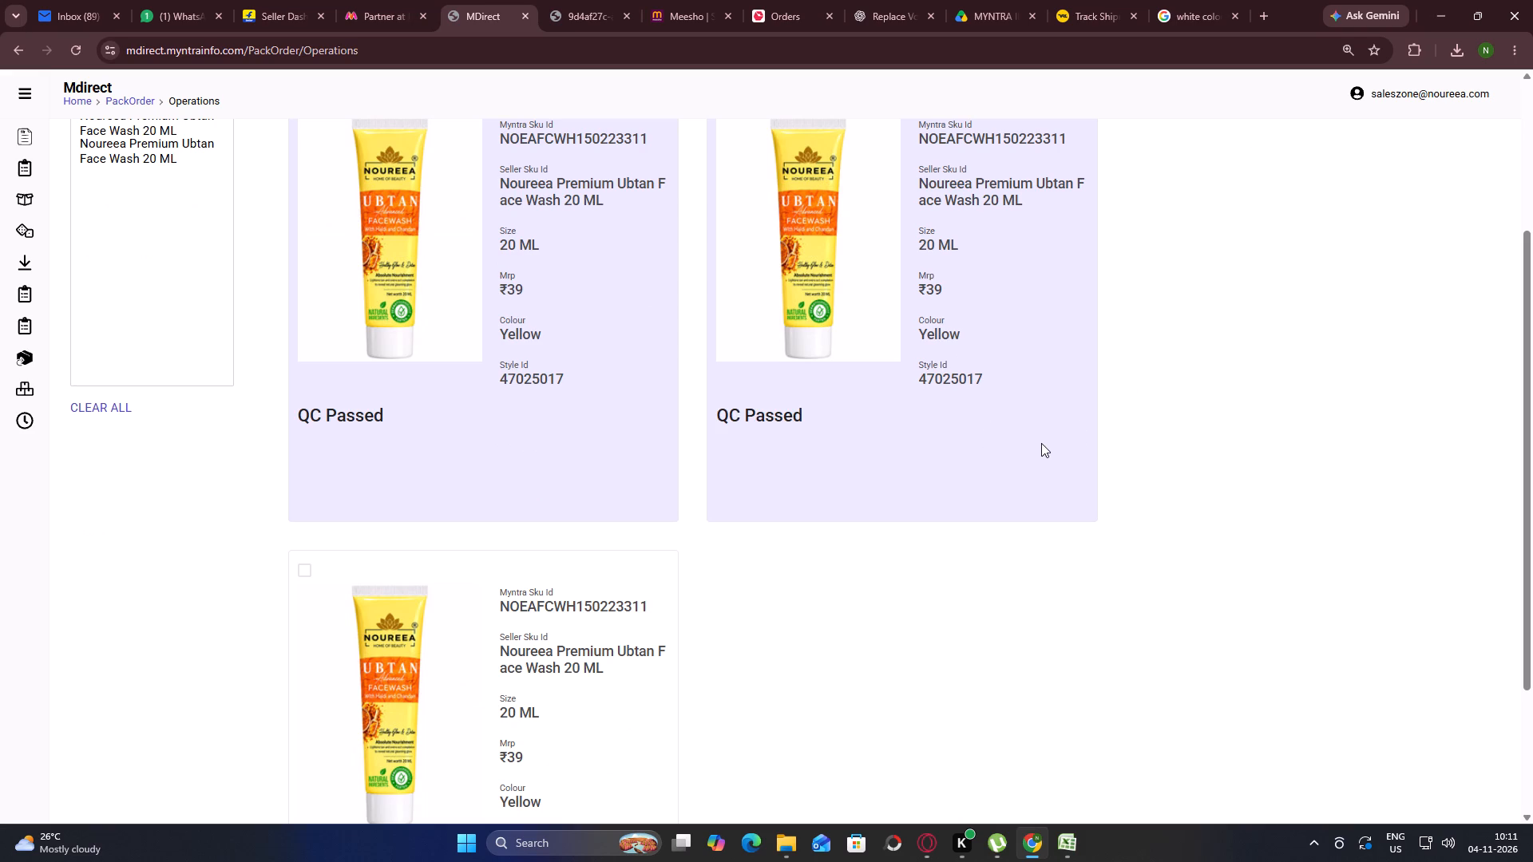
pyautogui.scroll(4, 489, 468)
pyautogui.click(171, 334)
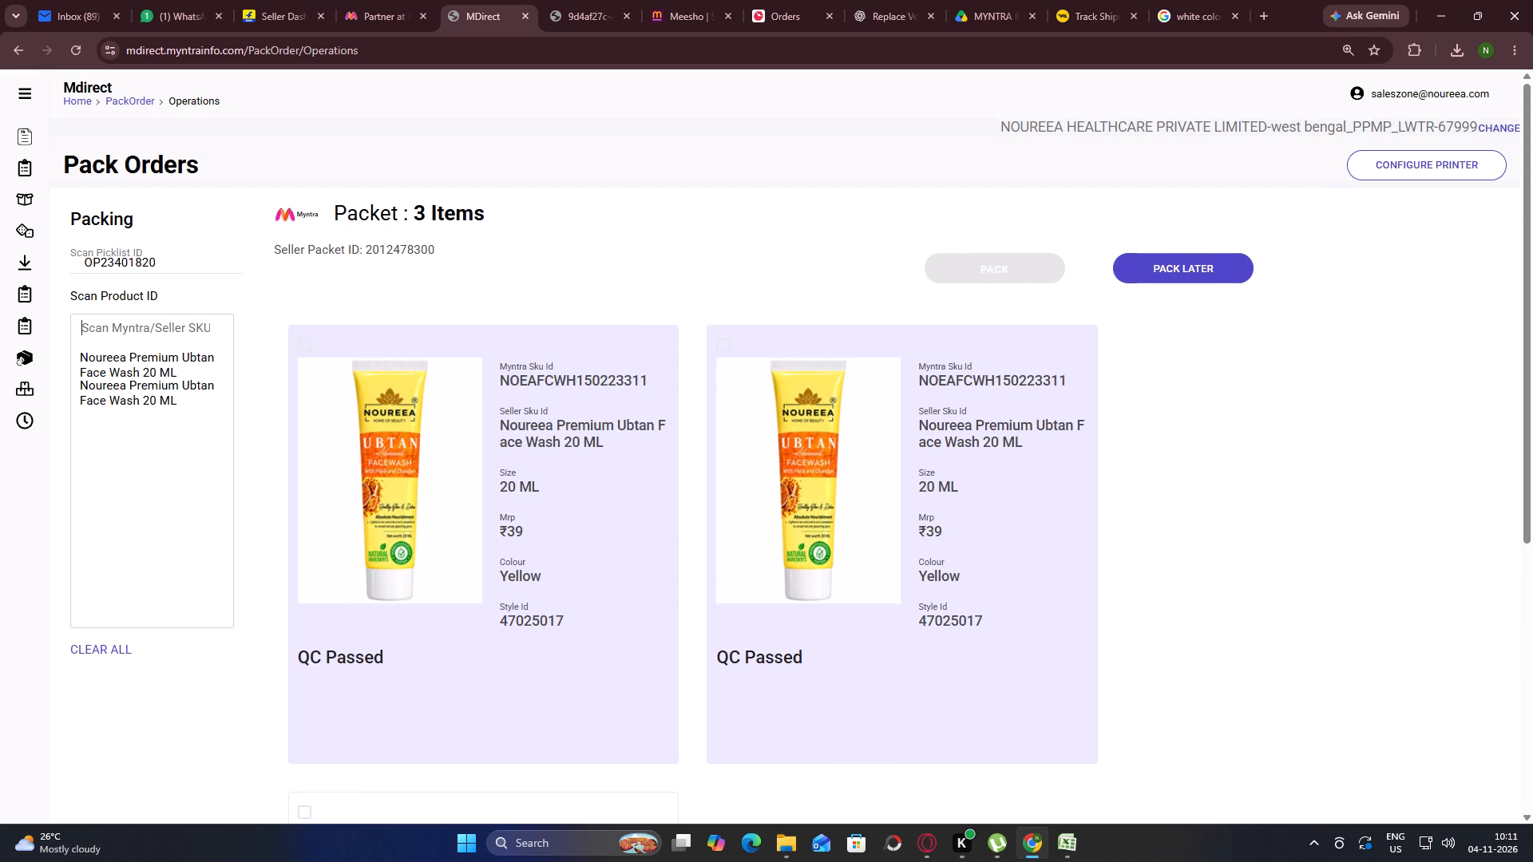
pyautogui.hotkey('ctrl', 'v')
pyautogui.press('Return')
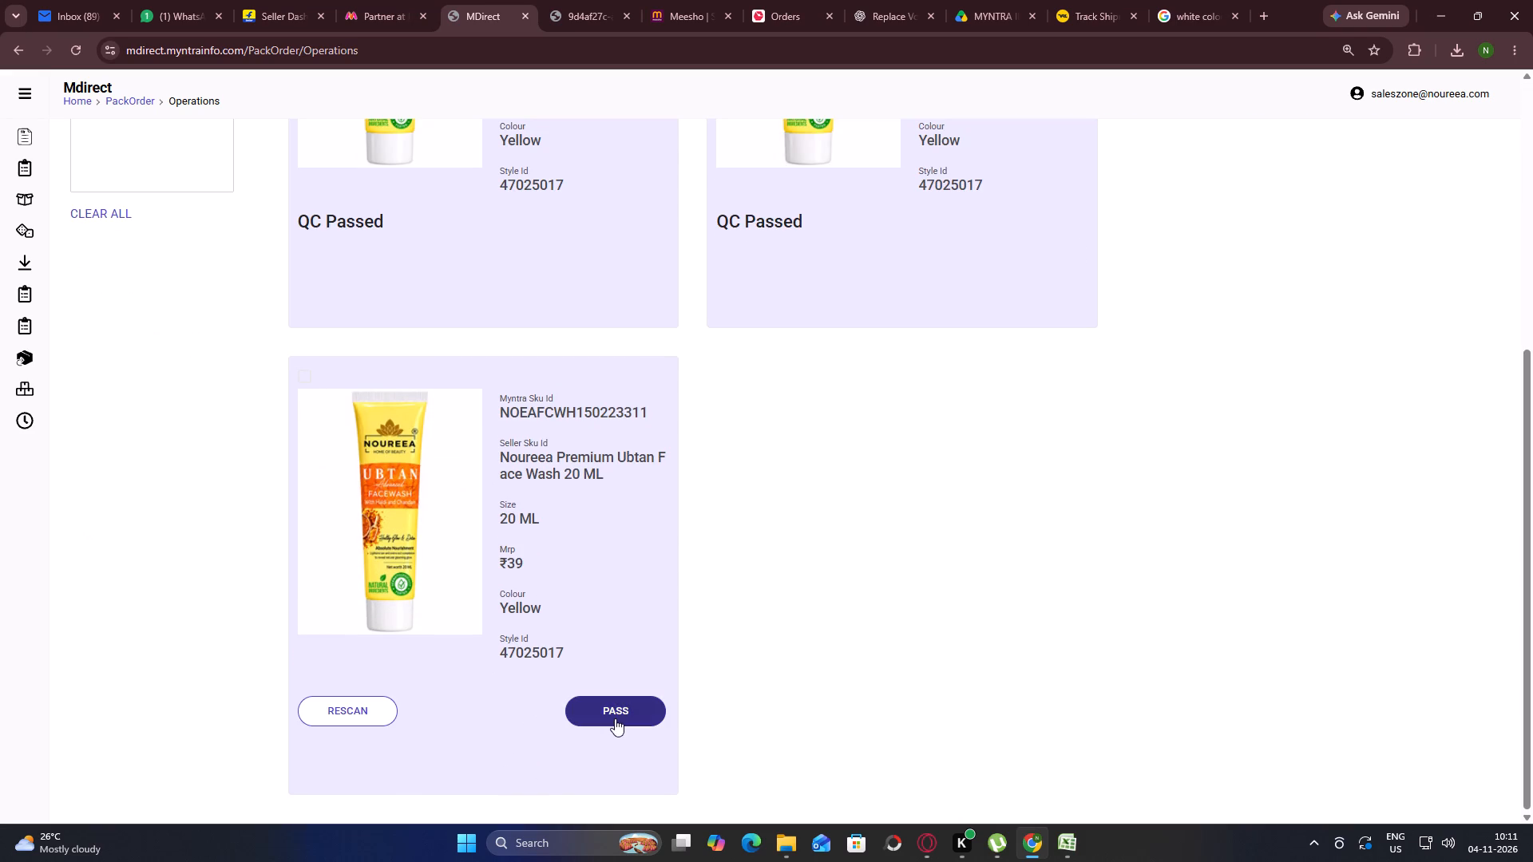
pyautogui.click(615, 714)
pyautogui.scroll(13, 647, 699)
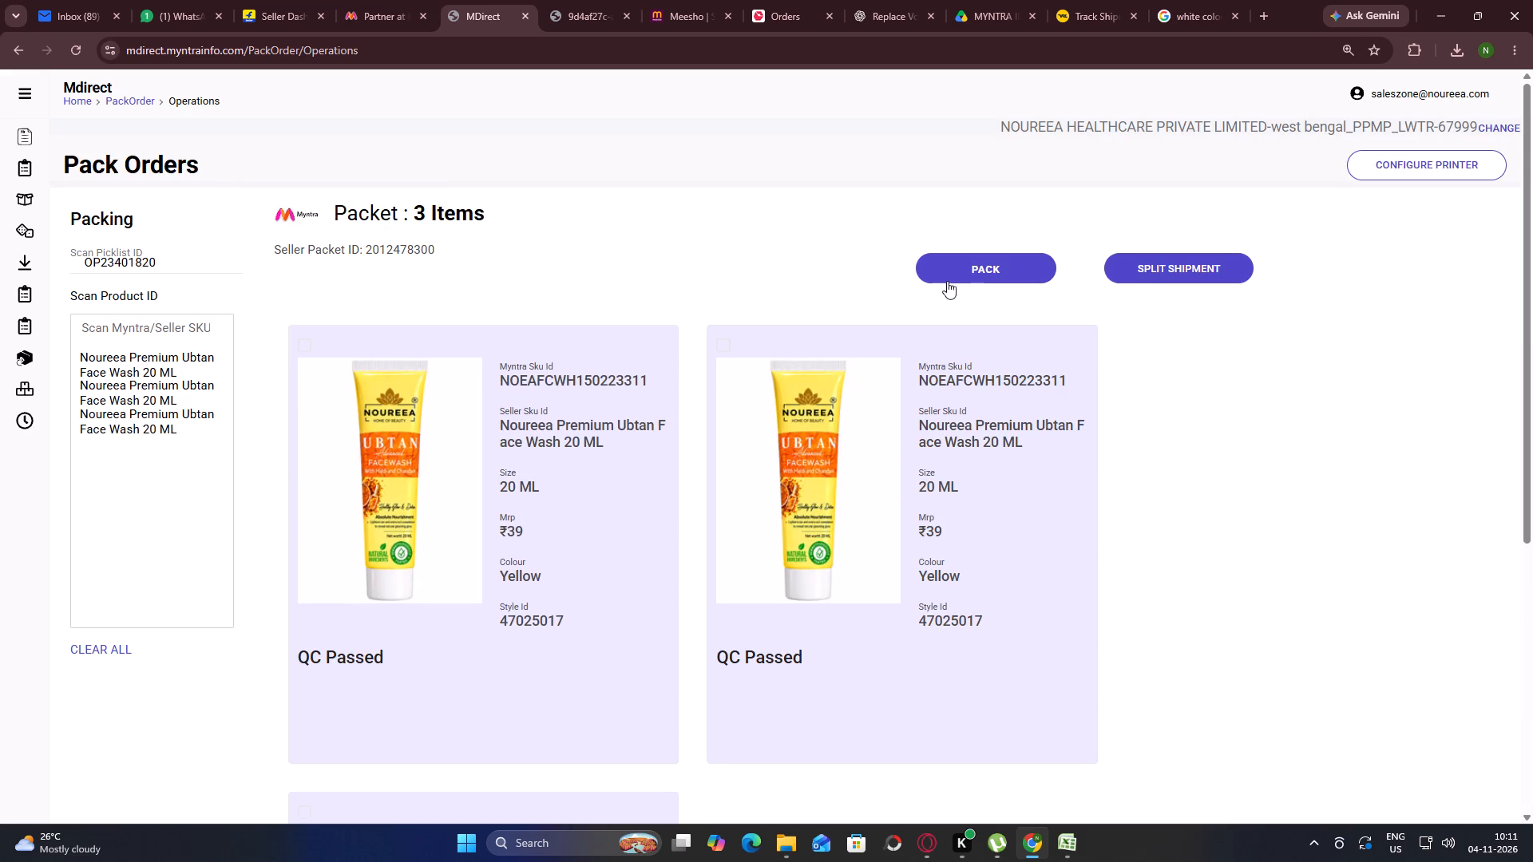
pyautogui.click(965, 273)
pyautogui.hotkey('alt', 'Tab')
pyautogui.click(858, 536)
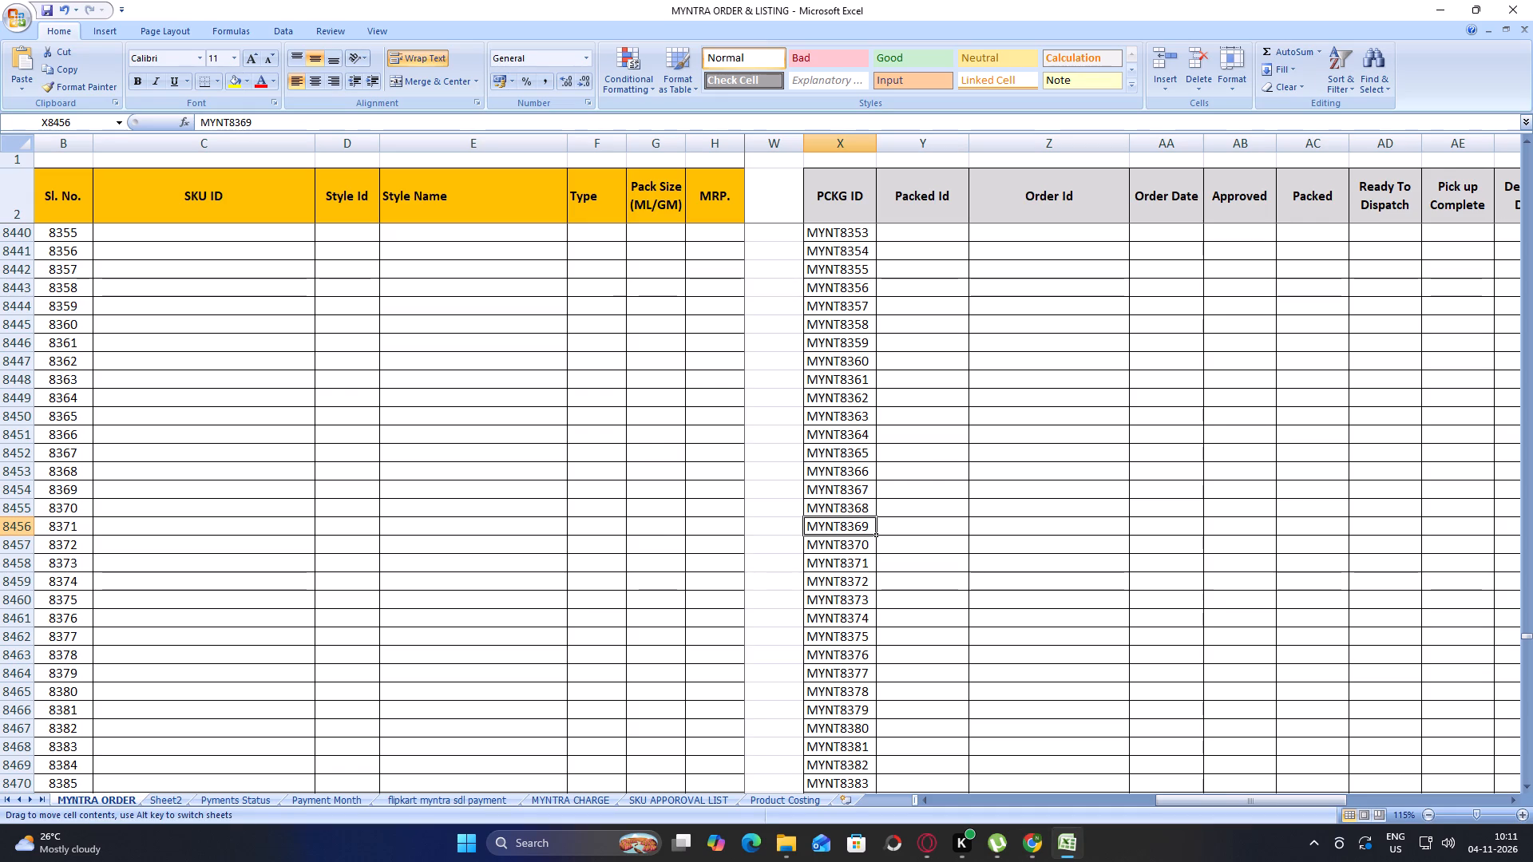
pyautogui.click(858, 539)
pyautogui.hotkey('ctrl', 'c')
pyautogui.hotkey('alt', 'Tab')
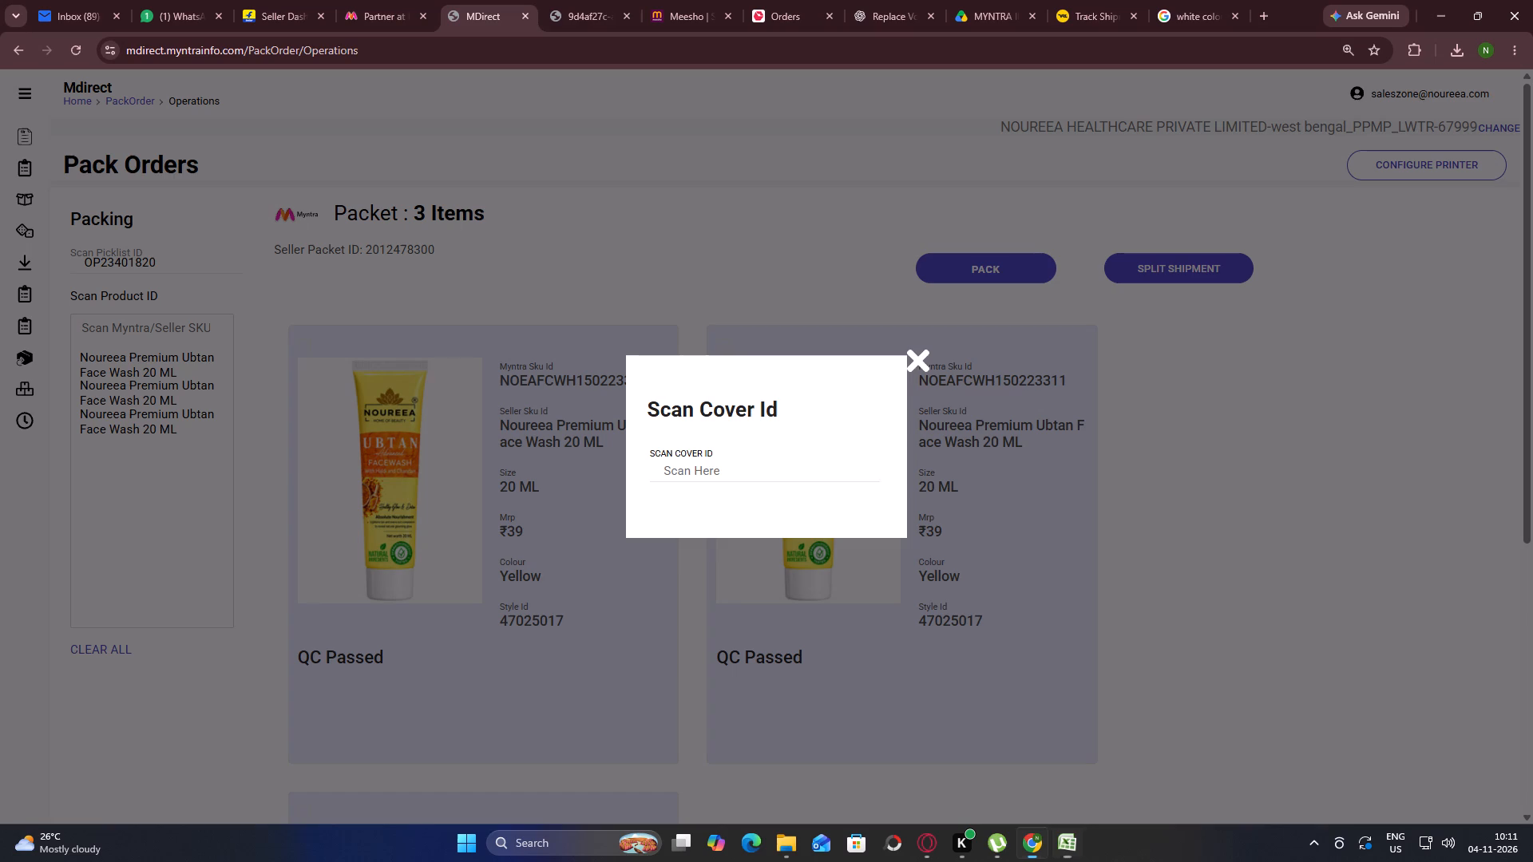
pyautogui.click(806, 477)
pyautogui.hotkey('ctrl', 'v')
pyautogui.press('Return')
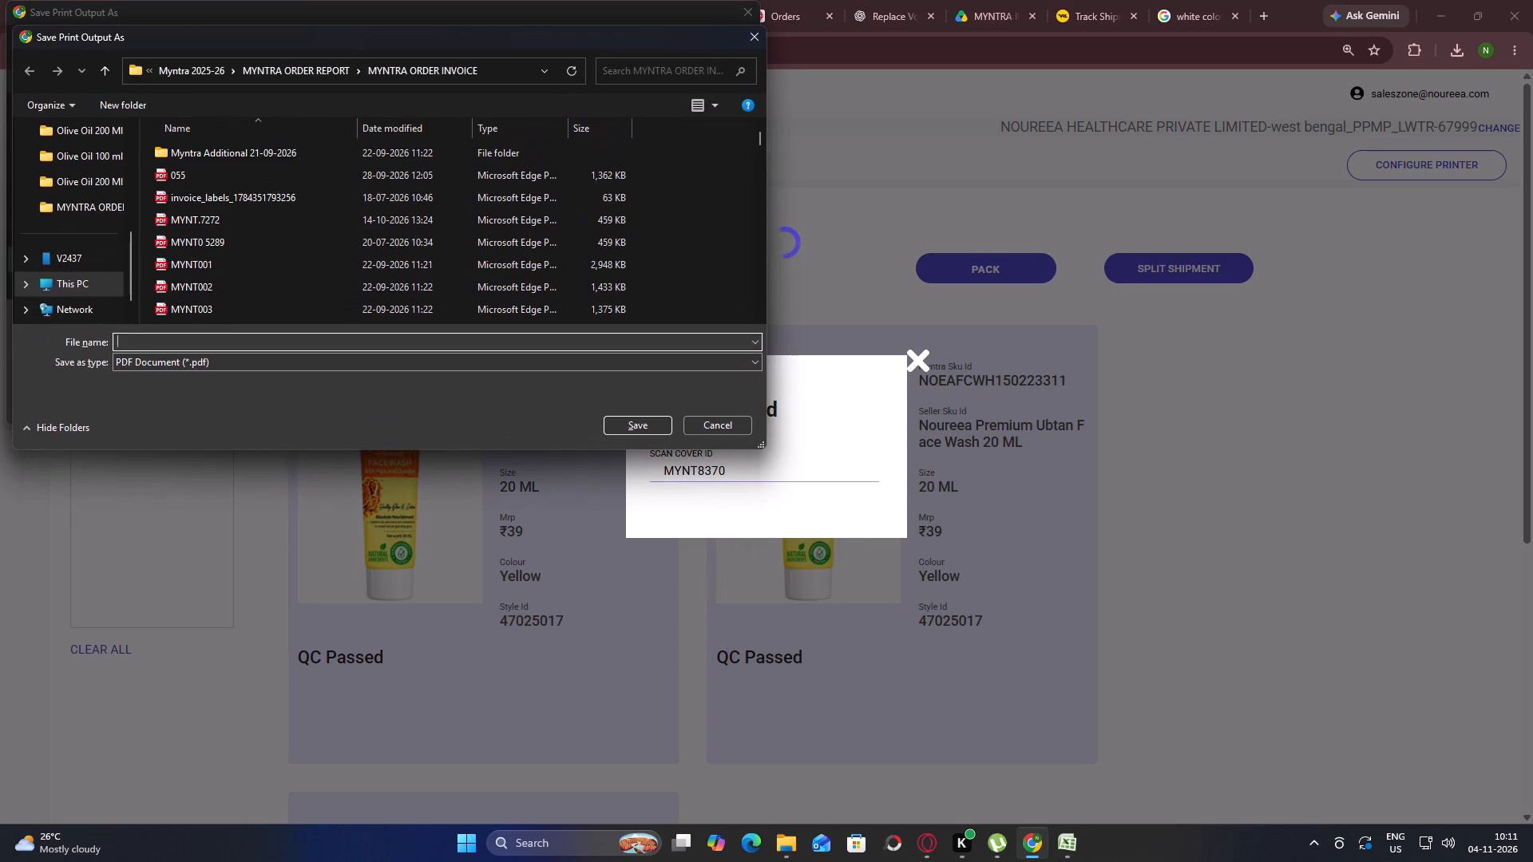
pyautogui.hotkey('ctrl', 'v')
pyautogui.press('Return')
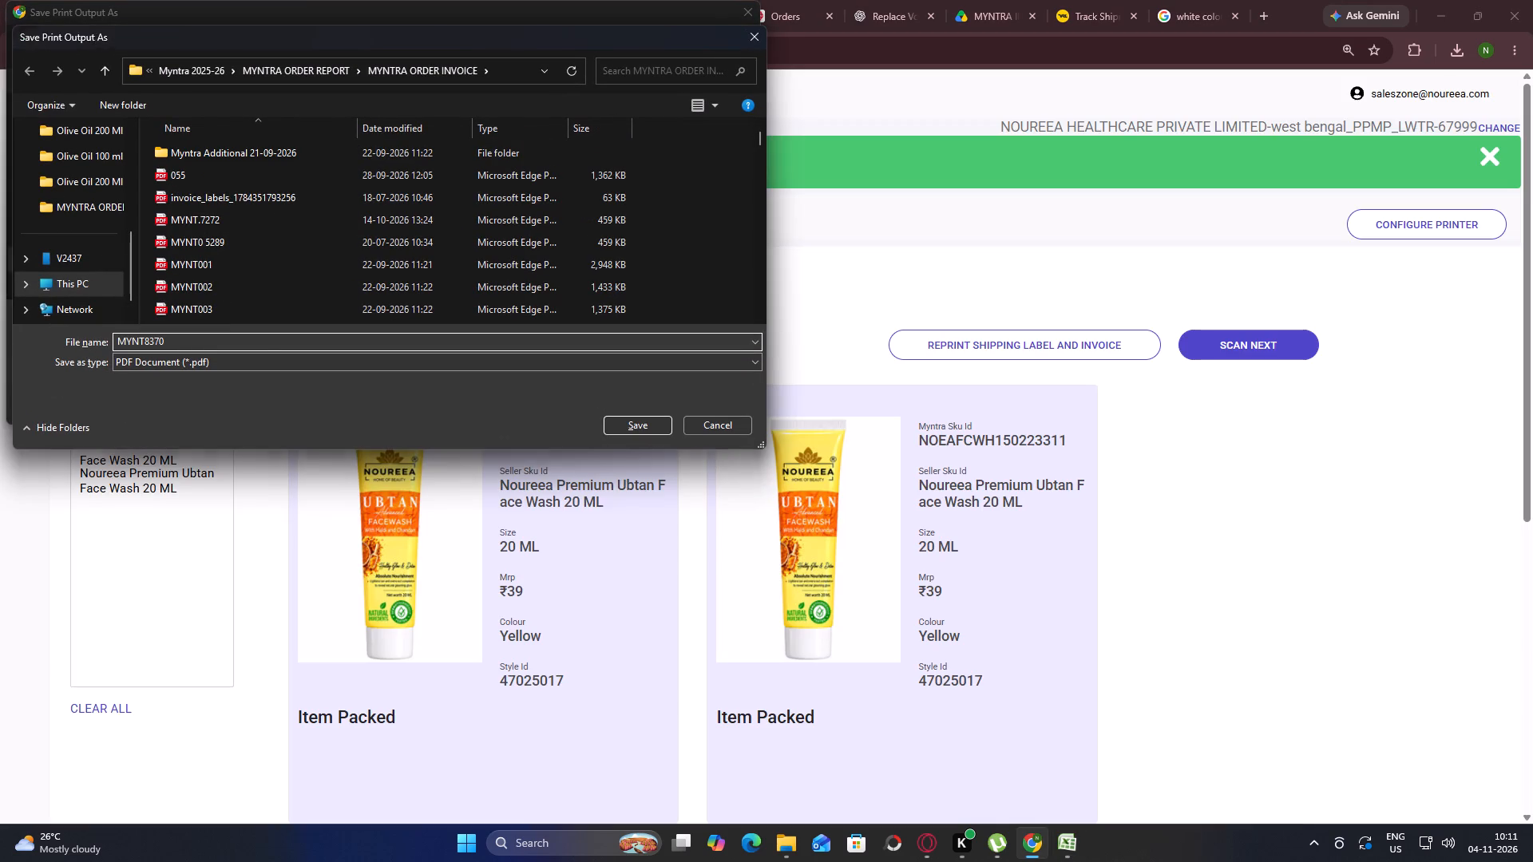
pyautogui.hotkey('ctrl', 'v')
pyautogui.press('Left')
pyautogui.press('Left')
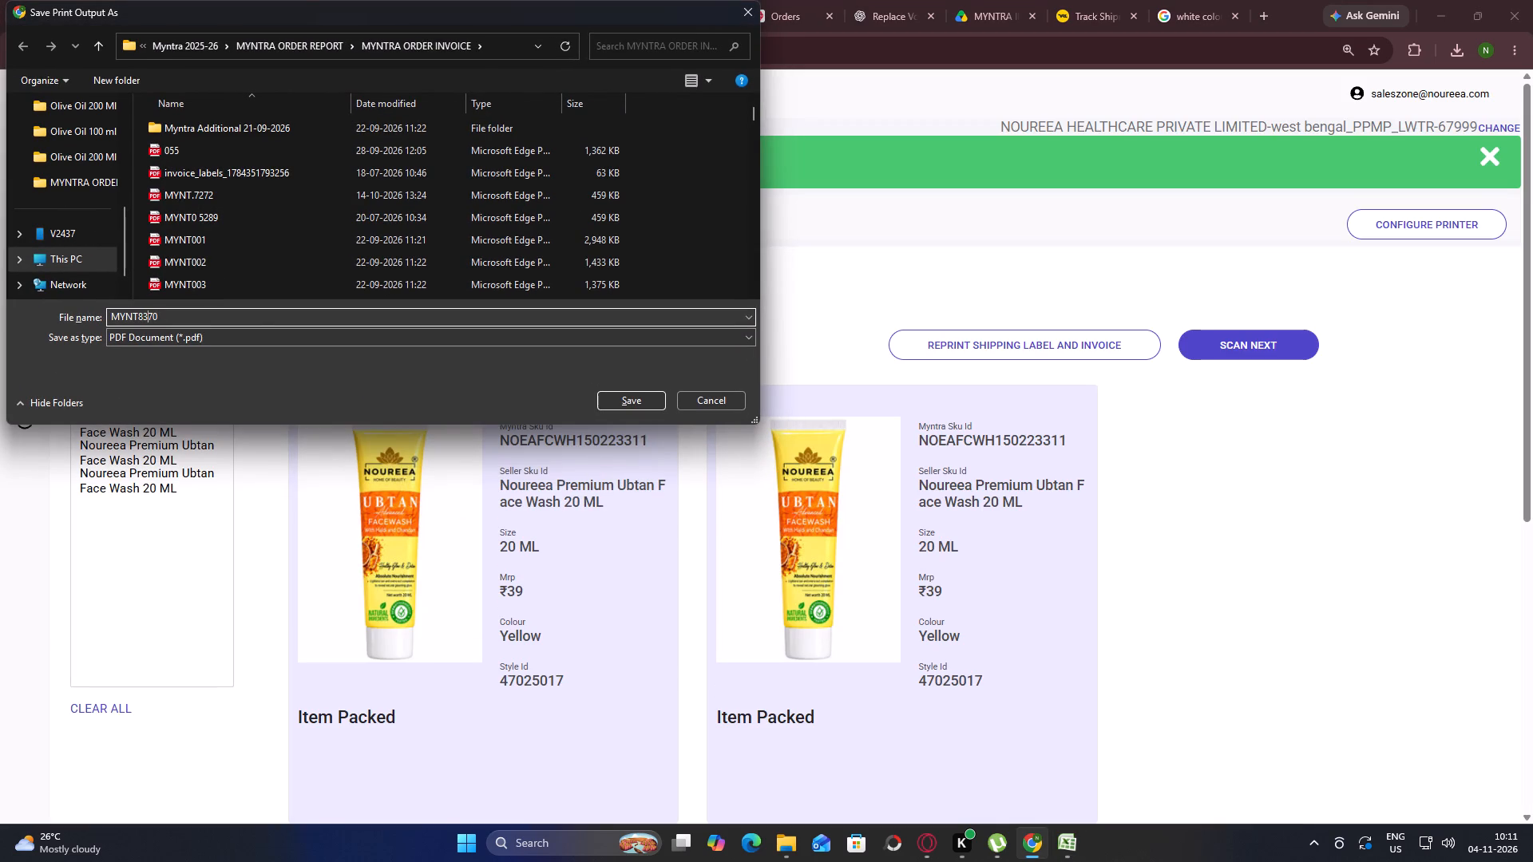
pyautogui.press('Left')
pyautogui.press('Left')
pyautogui.press('0')
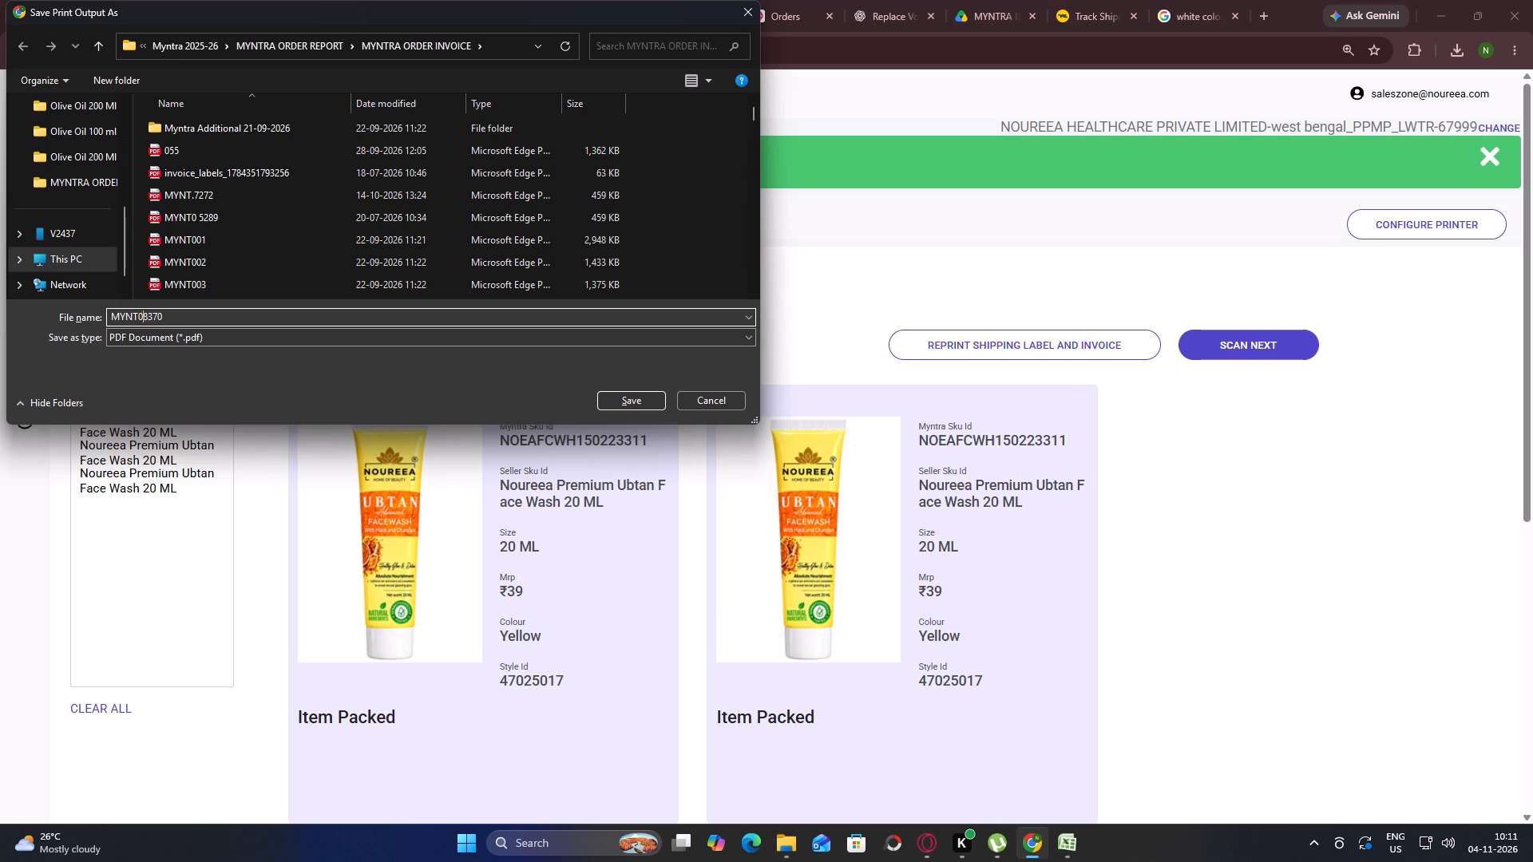
pyautogui.press('Return')
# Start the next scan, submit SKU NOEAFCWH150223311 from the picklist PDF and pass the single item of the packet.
pyautogui.click(1276, 334)
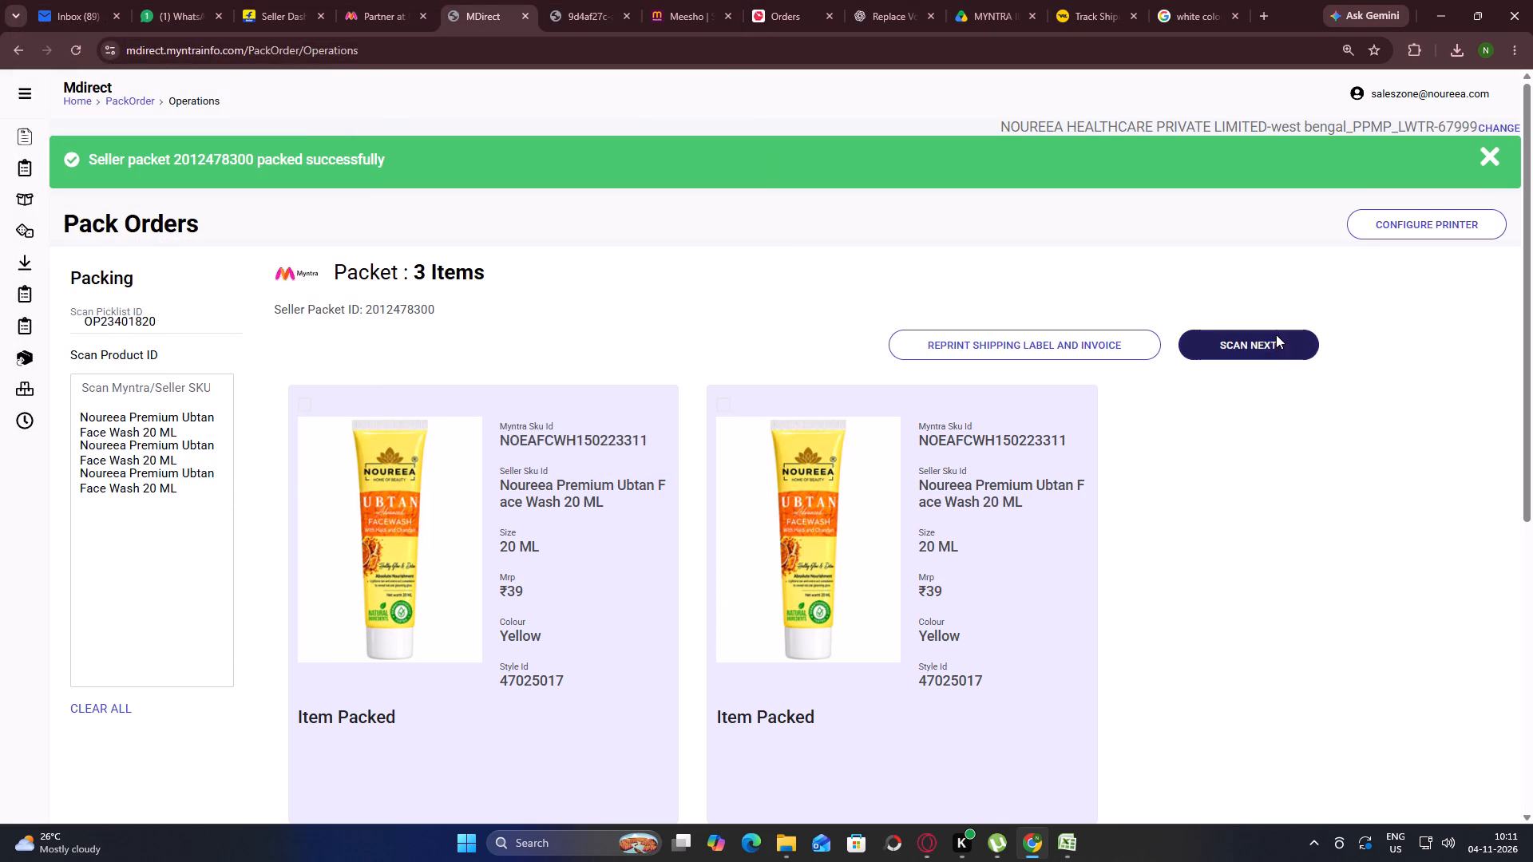
pyautogui.click(607, 6)
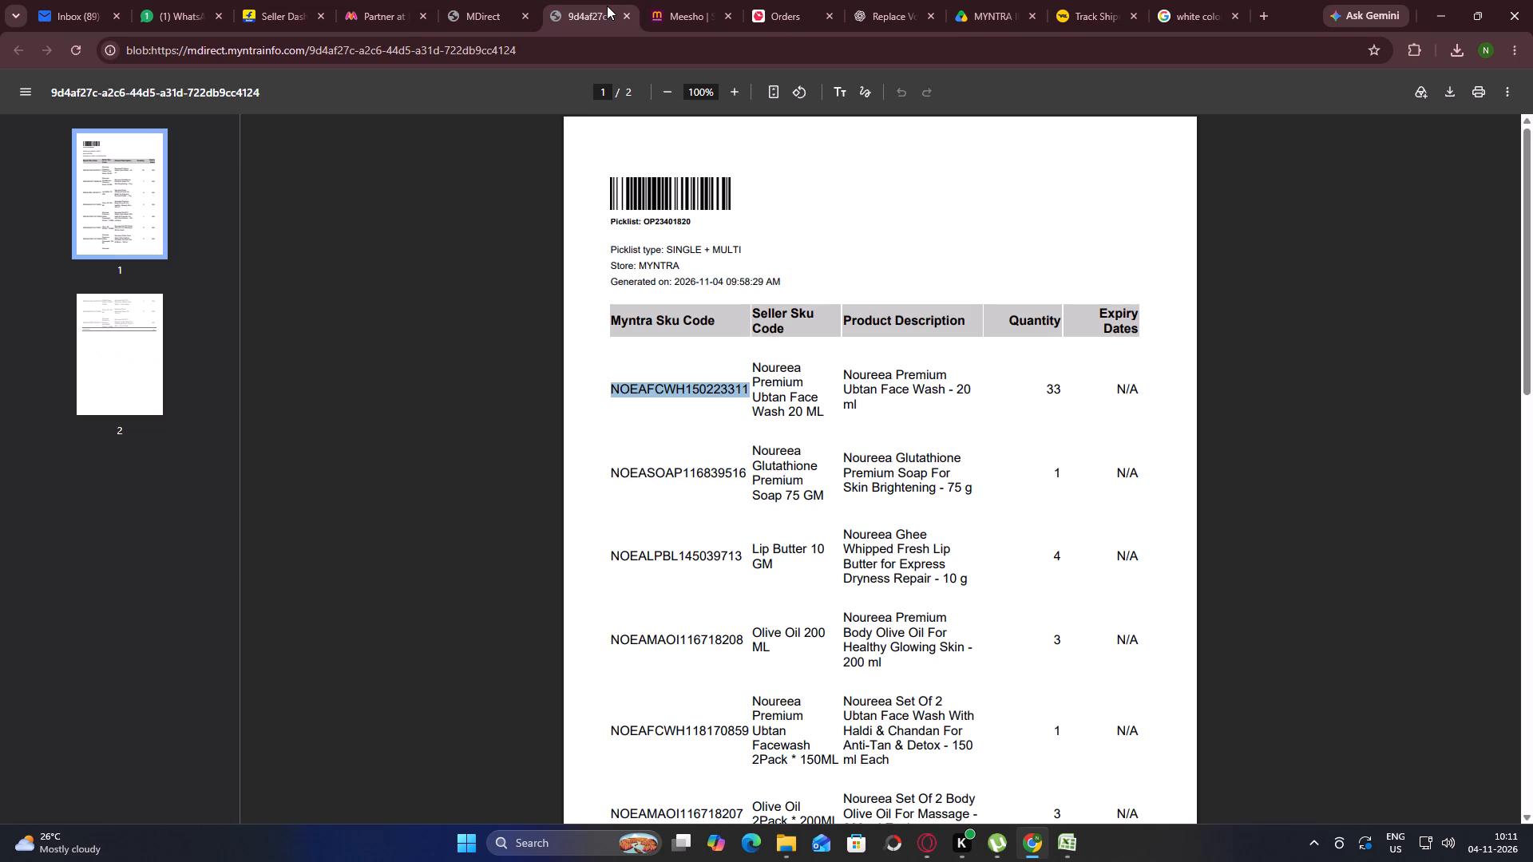
pyautogui.hotkey('ctrl', 'c')
pyautogui.click(495, 2)
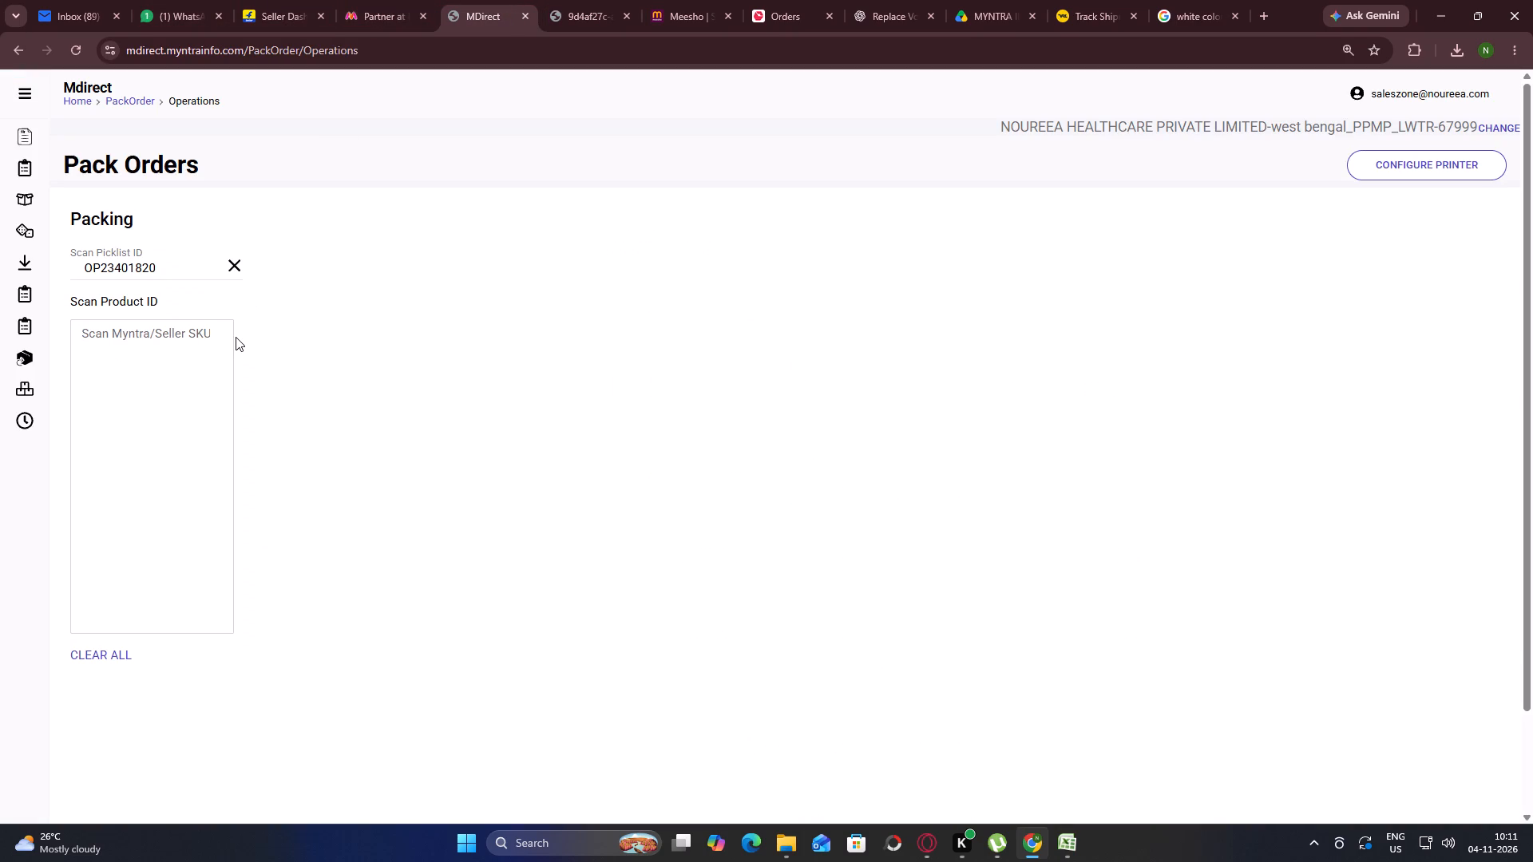
pyautogui.hotkey('ctrl', 'v')
pyautogui.press('Return')
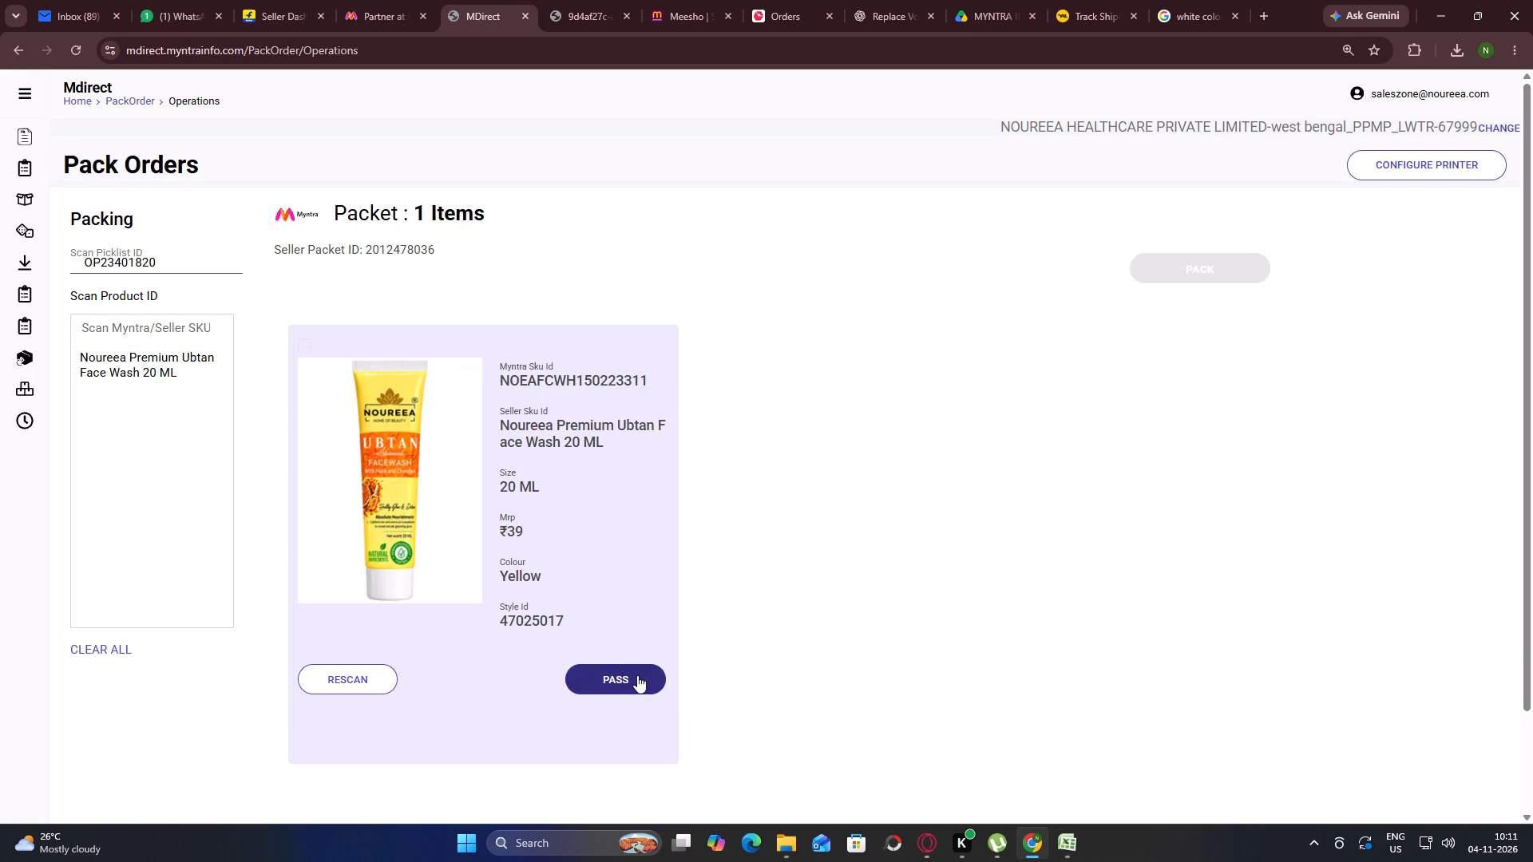
pyautogui.click(637, 675)
# Pack the single-item packet with cover ID MYNT8371 copied from the order workbook.
pyautogui.click(1237, 267)
pyautogui.hotkey('alt', 'Tab')
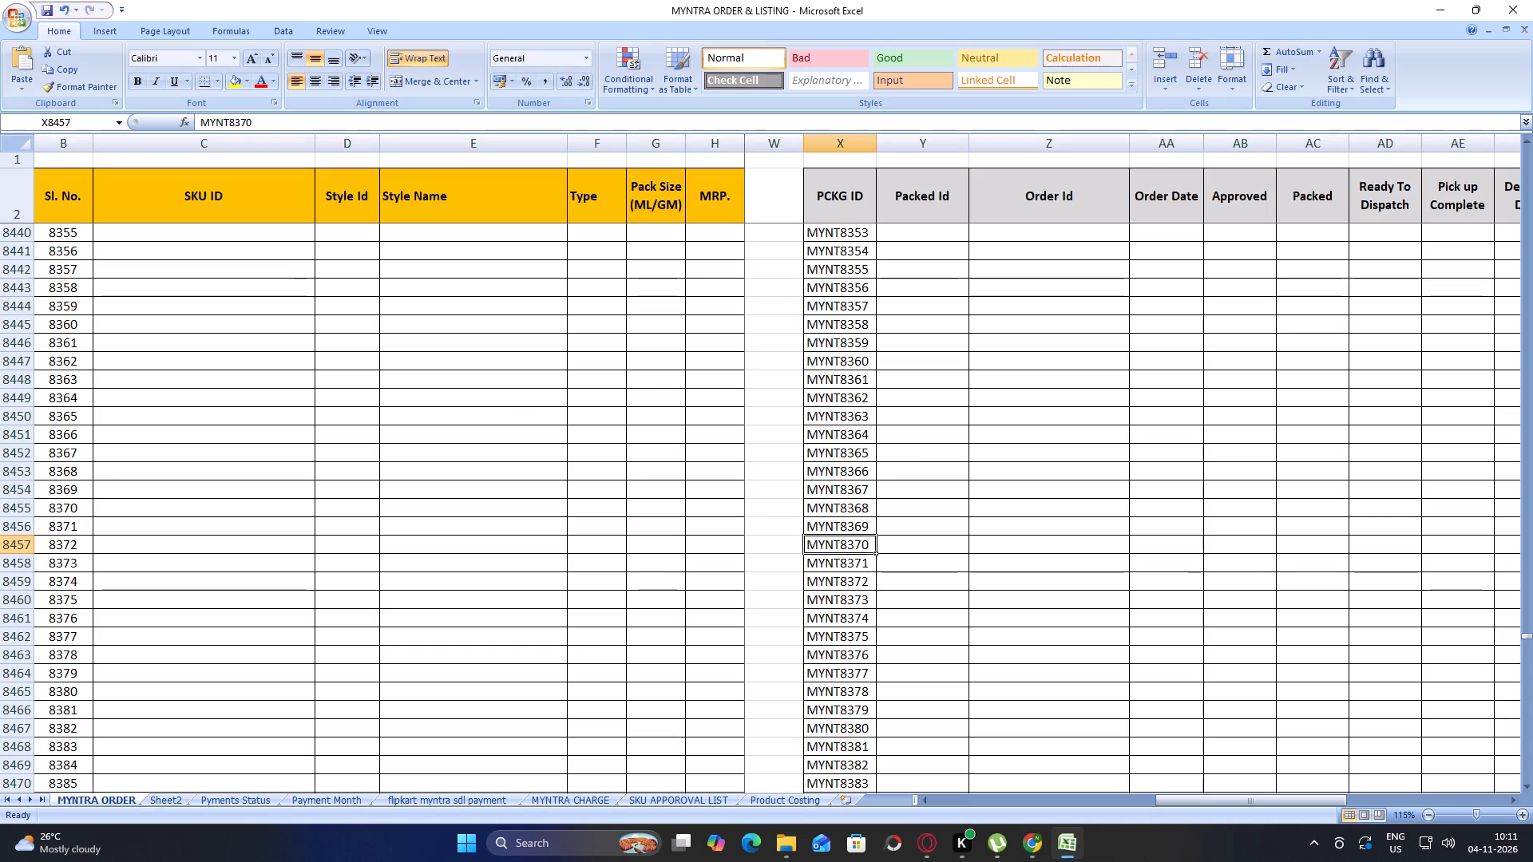
pyautogui.click(861, 556)
pyautogui.hotkey('ctrl', 'c')
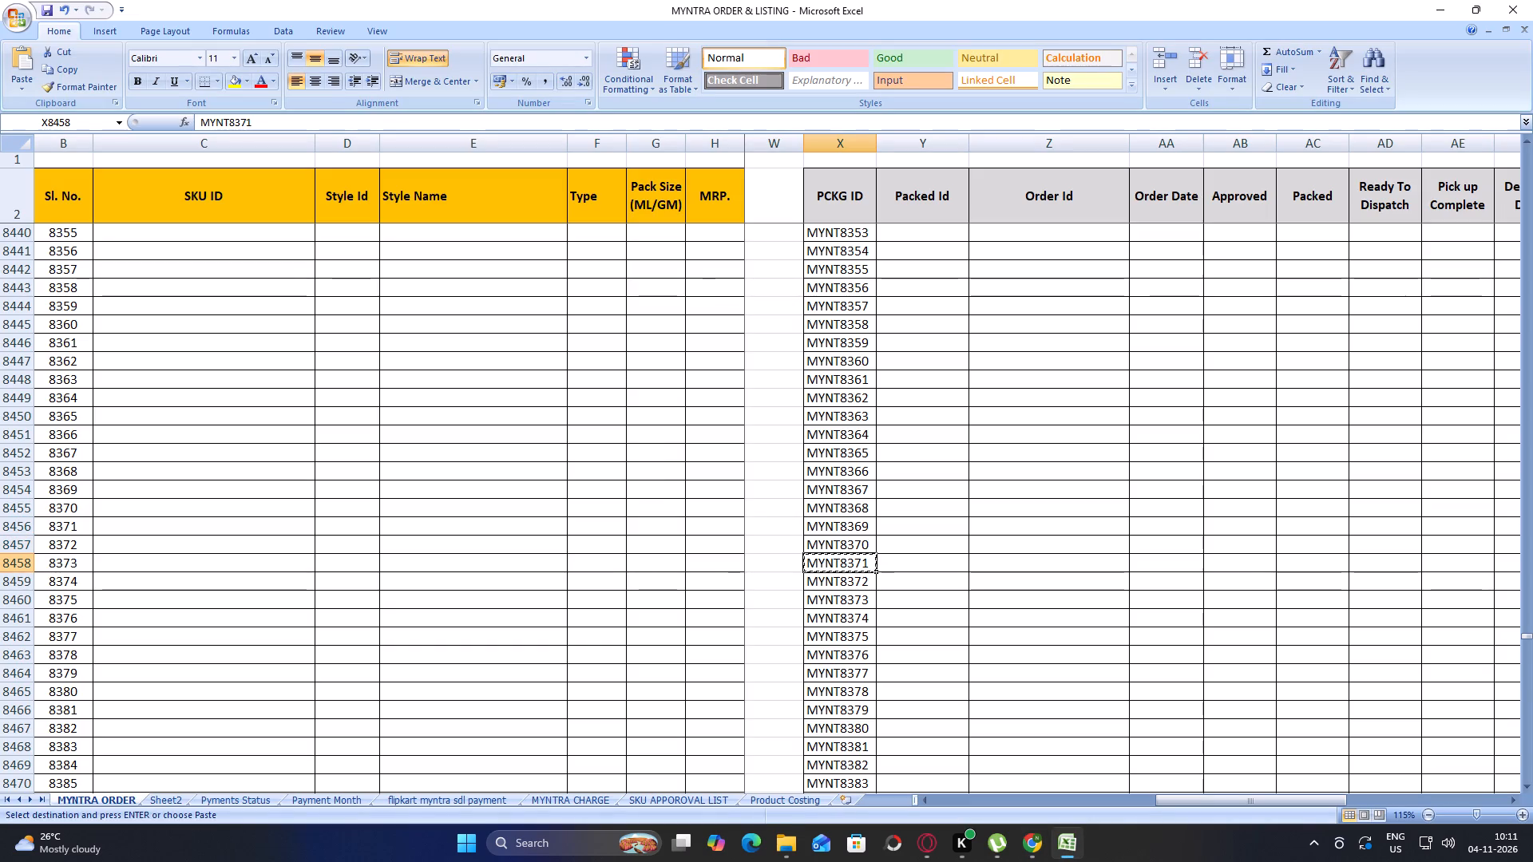
pyautogui.hotkey('alt', 'Tab')
pyautogui.click(766, 471)
pyautogui.hotkey('ctrl', 'v')
pyautogui.press('Return')
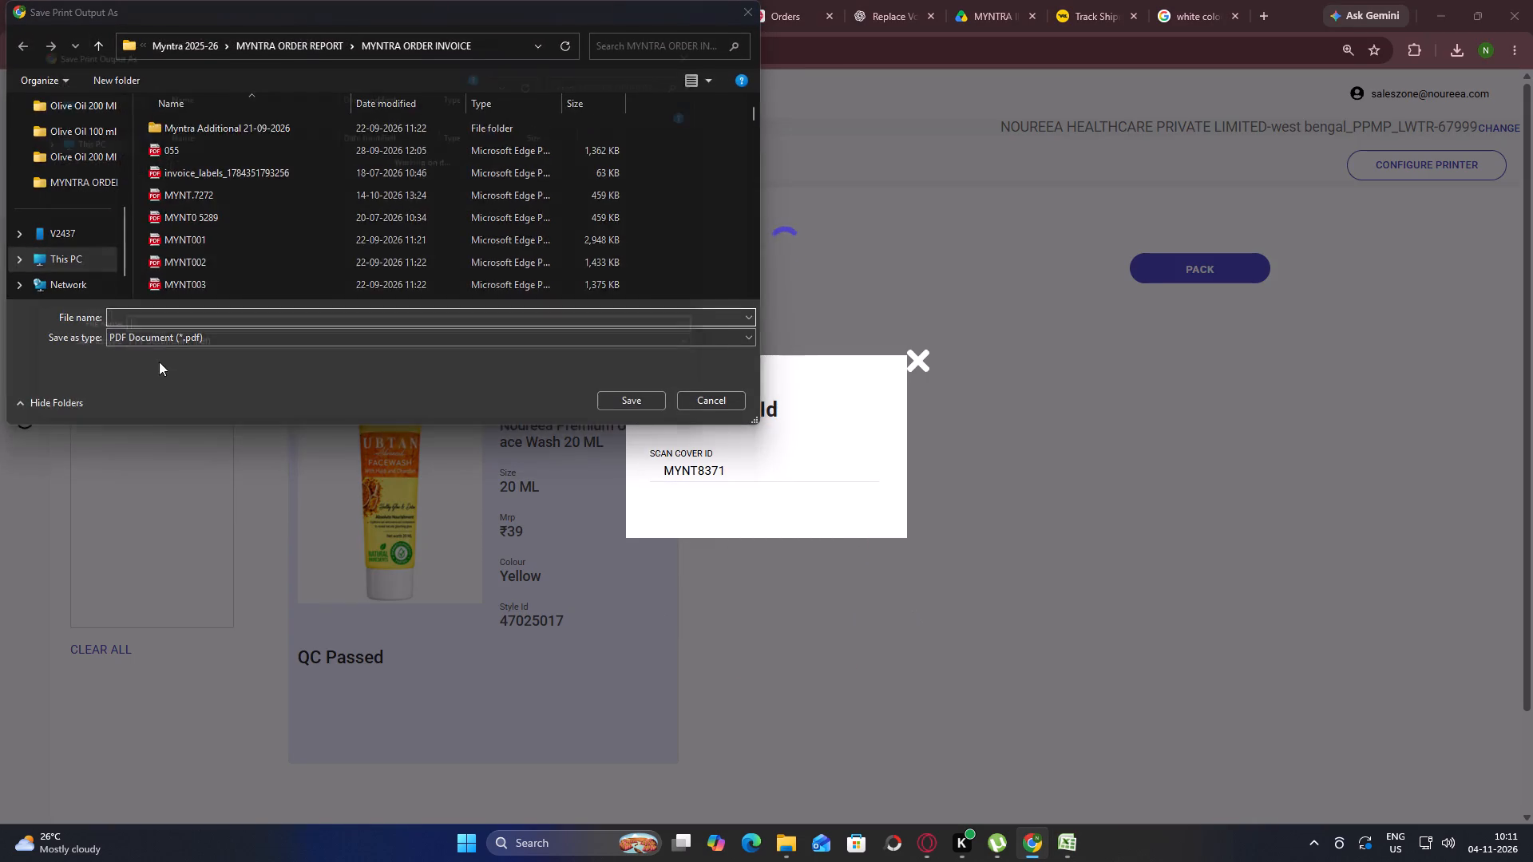
# Save the single-item packet's two print outputs as MYNT8371 and MYNT08371 in the MYNTRA ORDER INVOICE folder.
pyautogui.hotkey('ctrl', 'v')
pyautogui.press('Return')
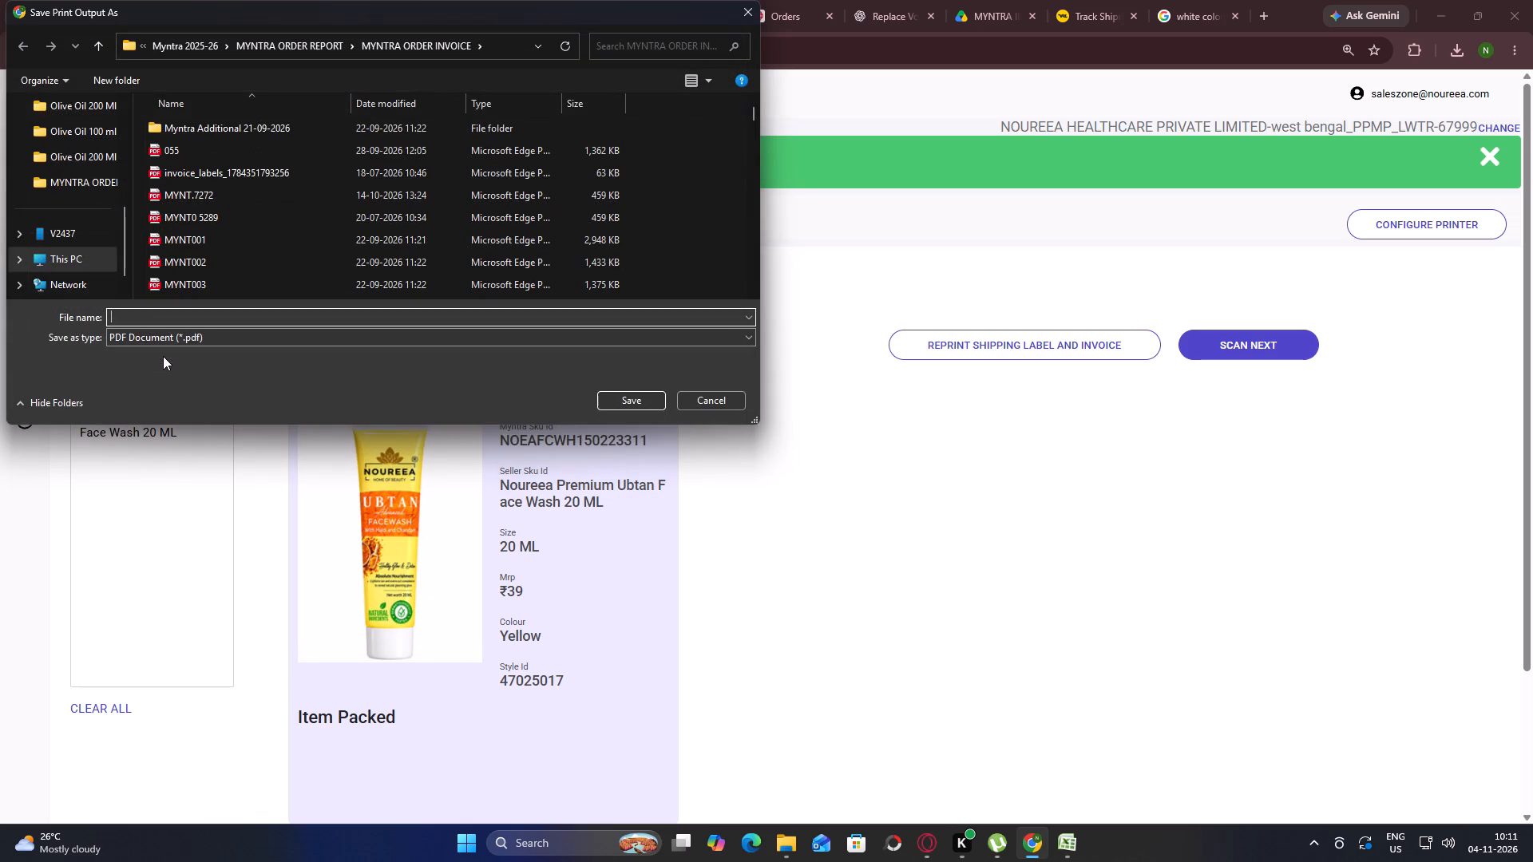
pyautogui.hotkey('ctrl', 'v')
pyautogui.press('Left')
pyautogui.press('Left')
pyautogui.press('Left')
pyautogui.press('Left')
pyautogui.press('0')
pyautogui.press('Return')
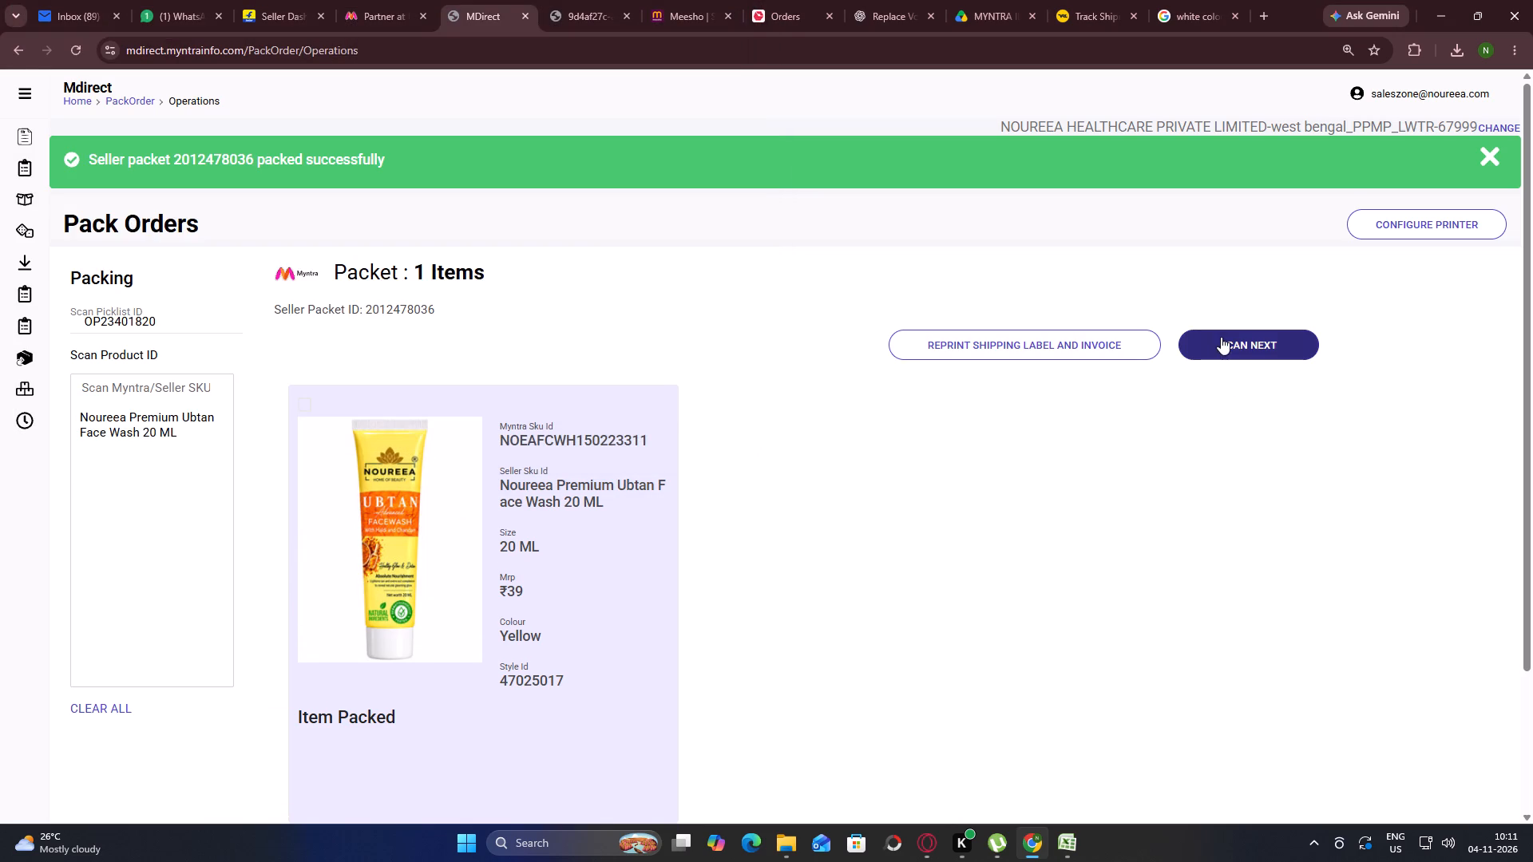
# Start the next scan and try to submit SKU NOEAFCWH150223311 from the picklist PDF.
pyautogui.click(1221, 337)
pyautogui.click(595, 20)
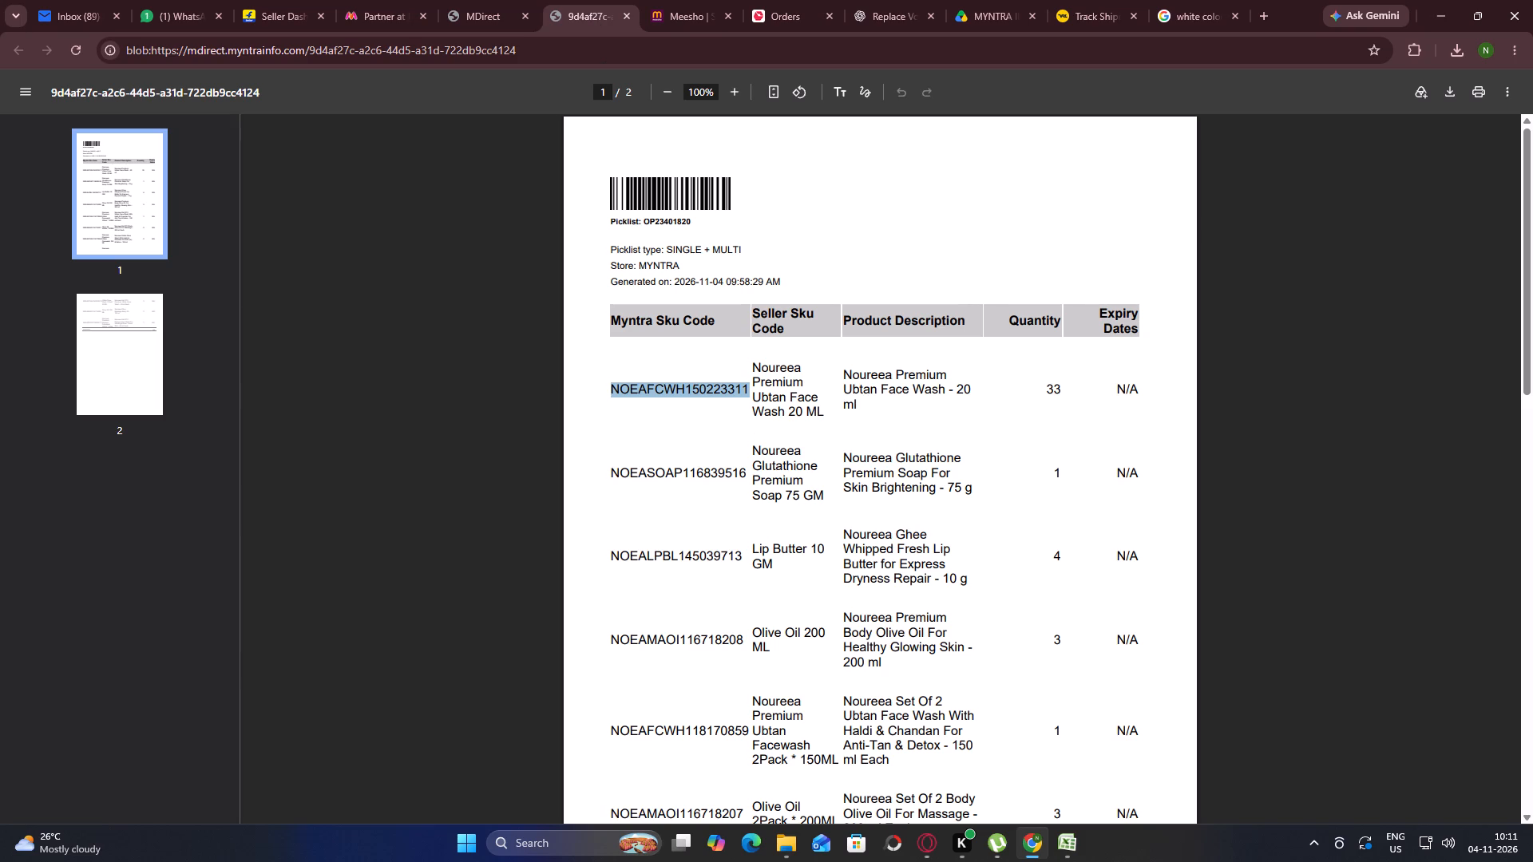
pyautogui.hotkey('ctrl', 'c')
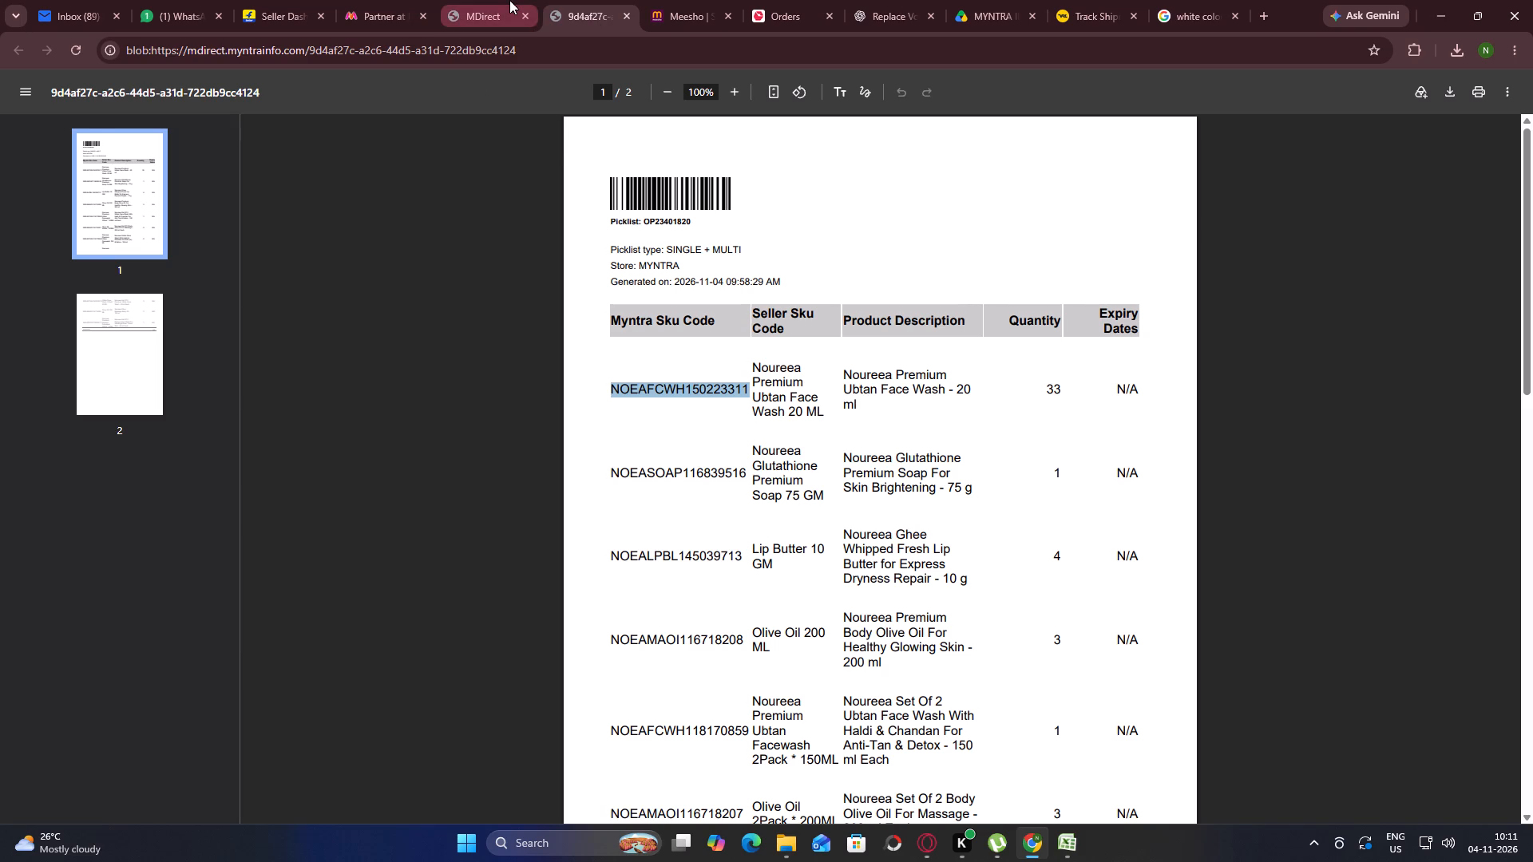
pyautogui.click(507, 0)
pyautogui.hotkey('ctrl', 'v')
pyautogui.press('Return')
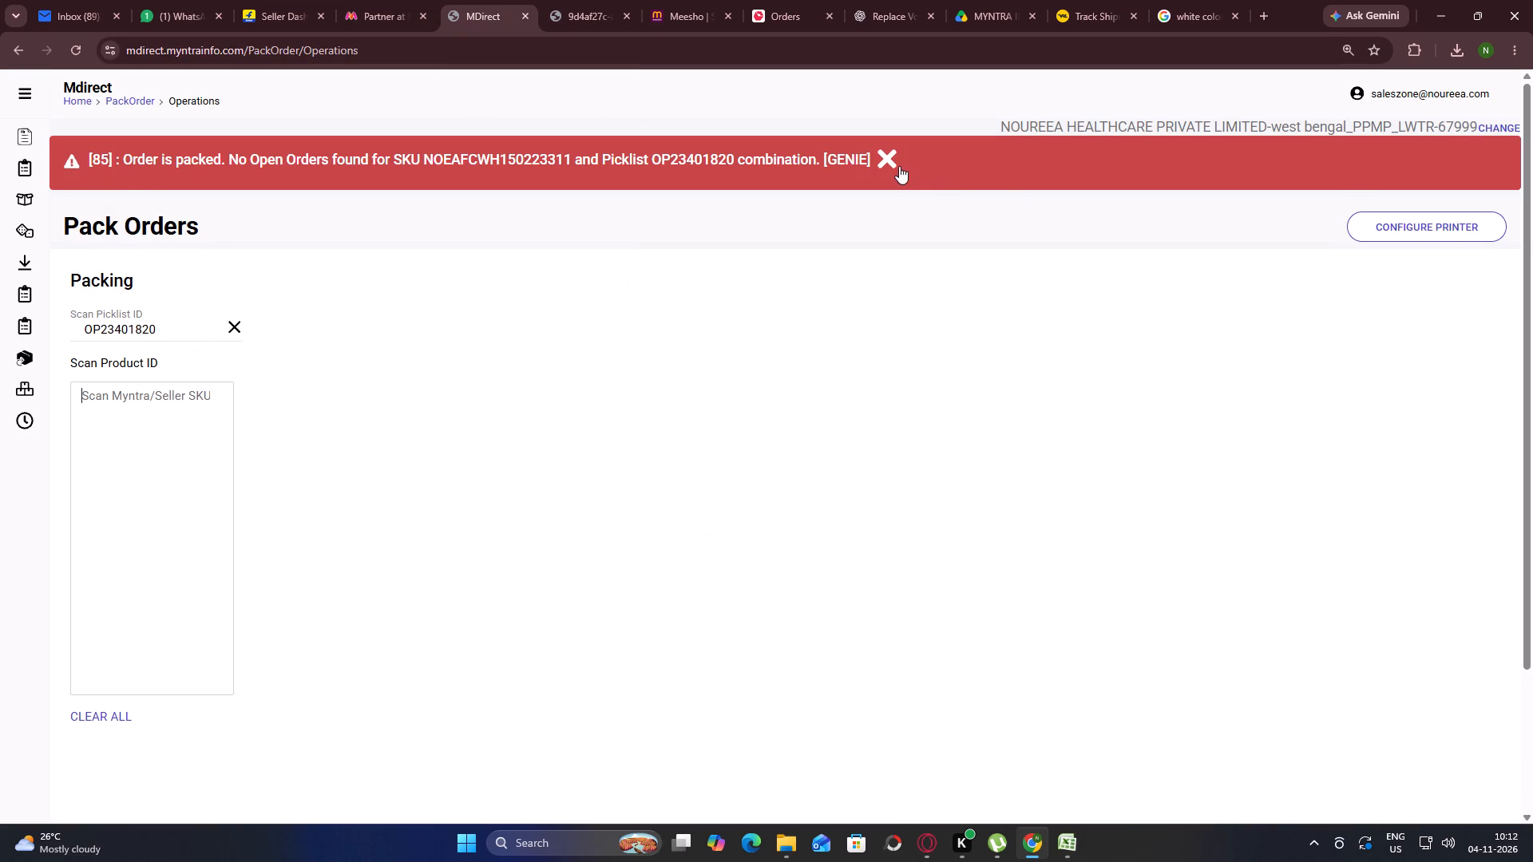
pyautogui.click(899, 166)
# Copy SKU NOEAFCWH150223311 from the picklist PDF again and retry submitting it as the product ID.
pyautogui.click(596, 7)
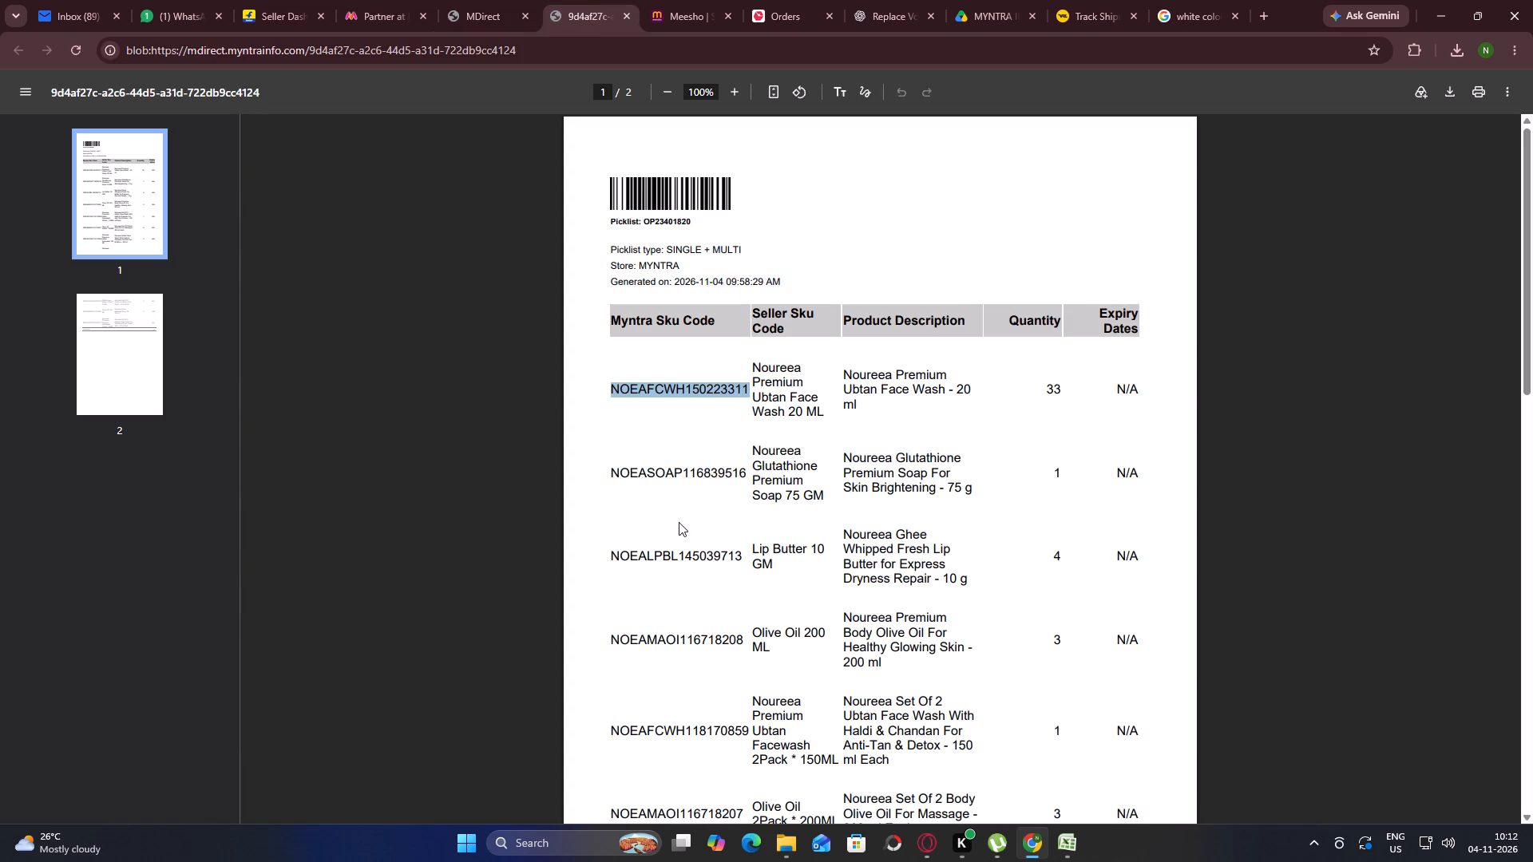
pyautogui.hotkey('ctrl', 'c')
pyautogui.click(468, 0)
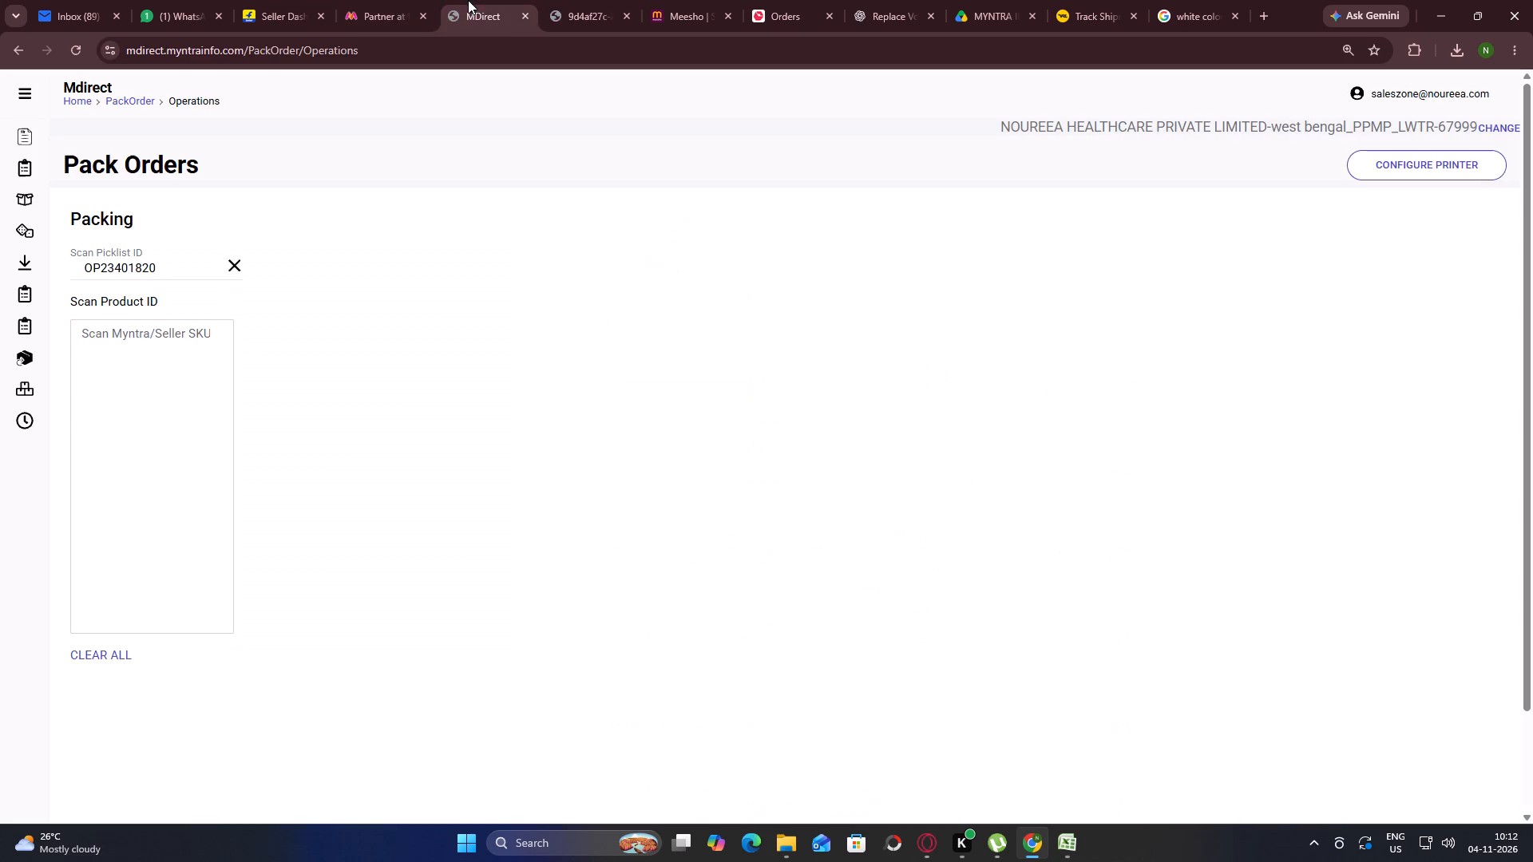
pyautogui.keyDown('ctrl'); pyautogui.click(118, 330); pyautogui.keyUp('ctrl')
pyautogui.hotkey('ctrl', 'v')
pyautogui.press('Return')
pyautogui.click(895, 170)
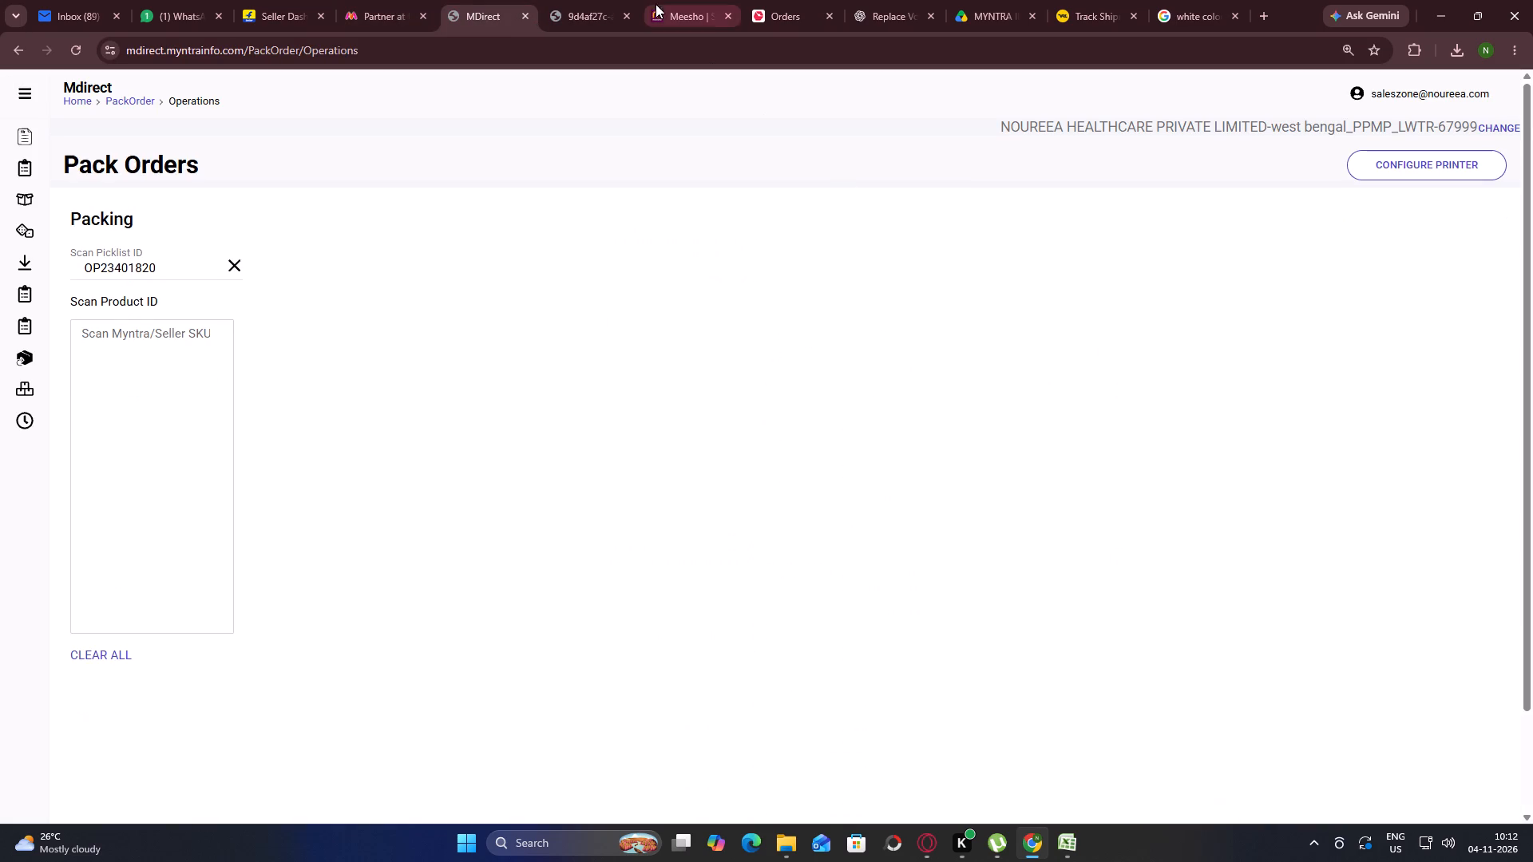
# Submit SKU NOEASOAP116839516, copied from the picklist PDF, as the product ID for picklist OP23401820.
pyautogui.click(600, 2)
pyautogui.doubleClick(683, 479)
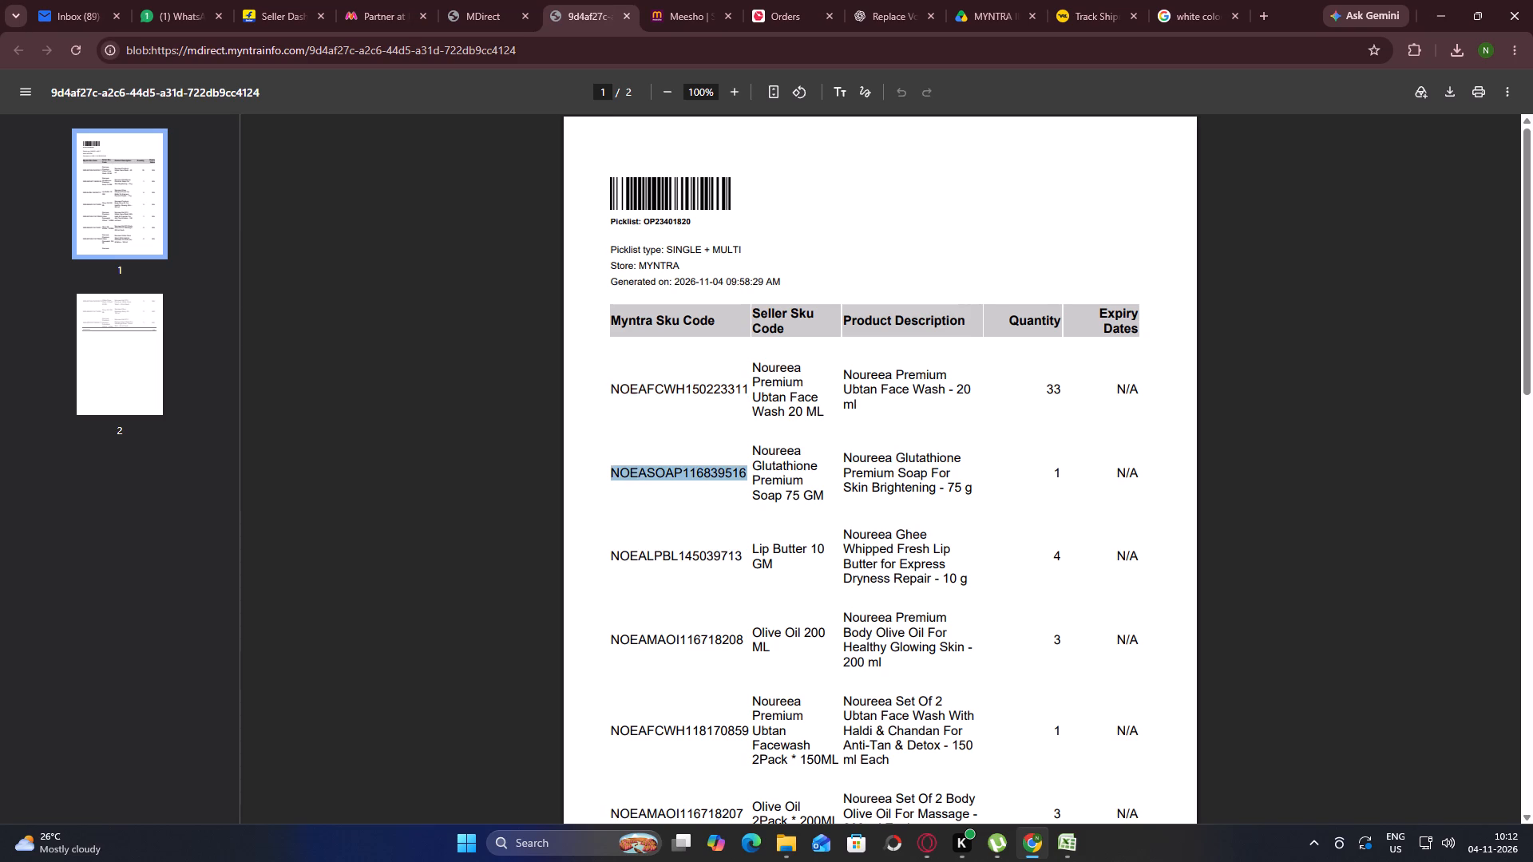
pyautogui.hotkey('ctrl', 'c')
pyautogui.click(494, 2)
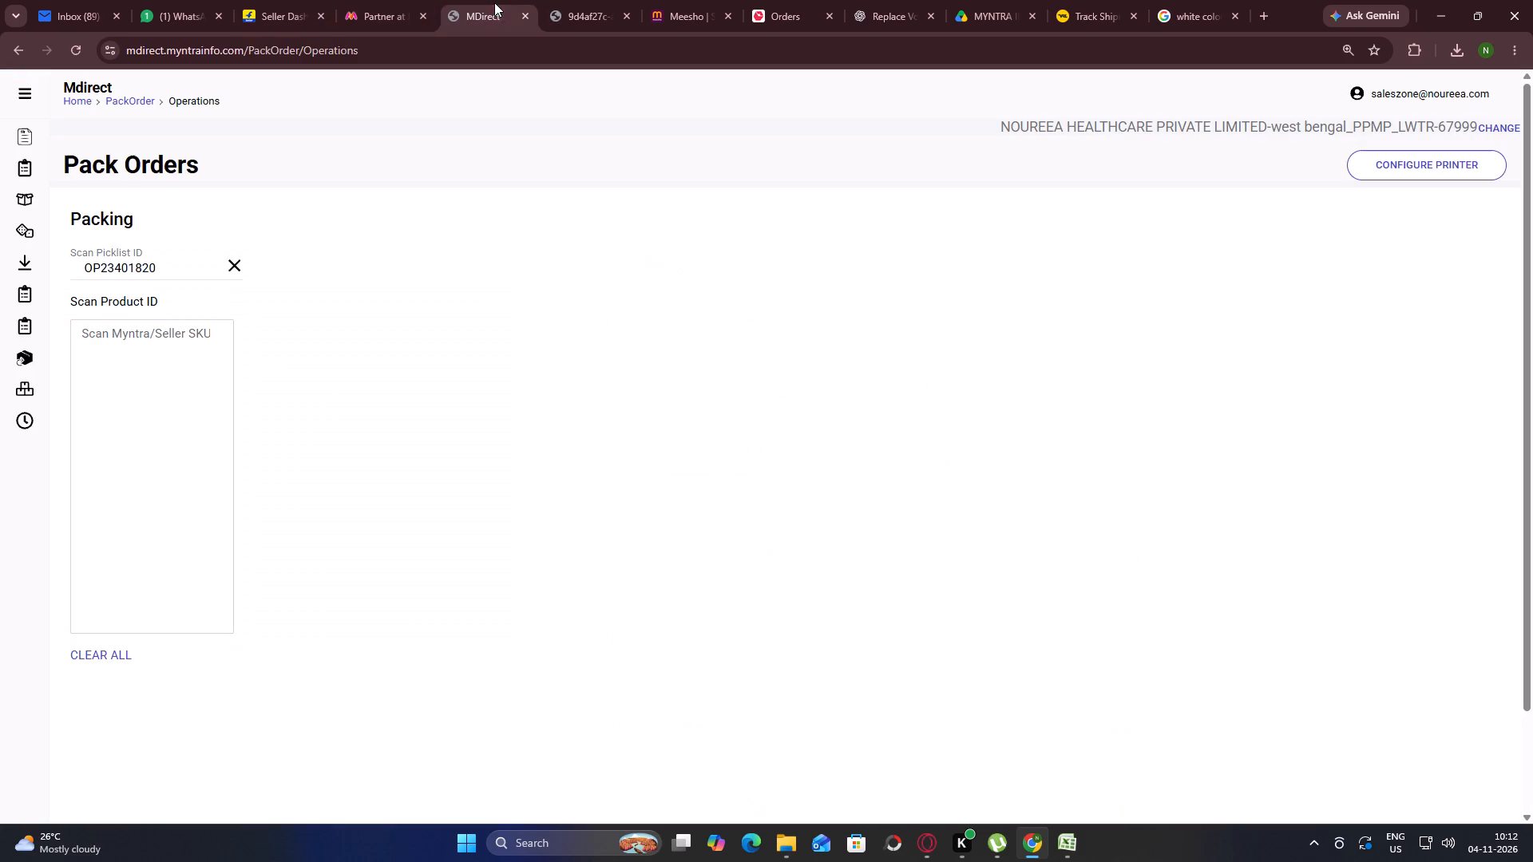
pyautogui.click(172, 324)
pyautogui.hotkey('ctrl', 'v')
pyautogui.press('Return')
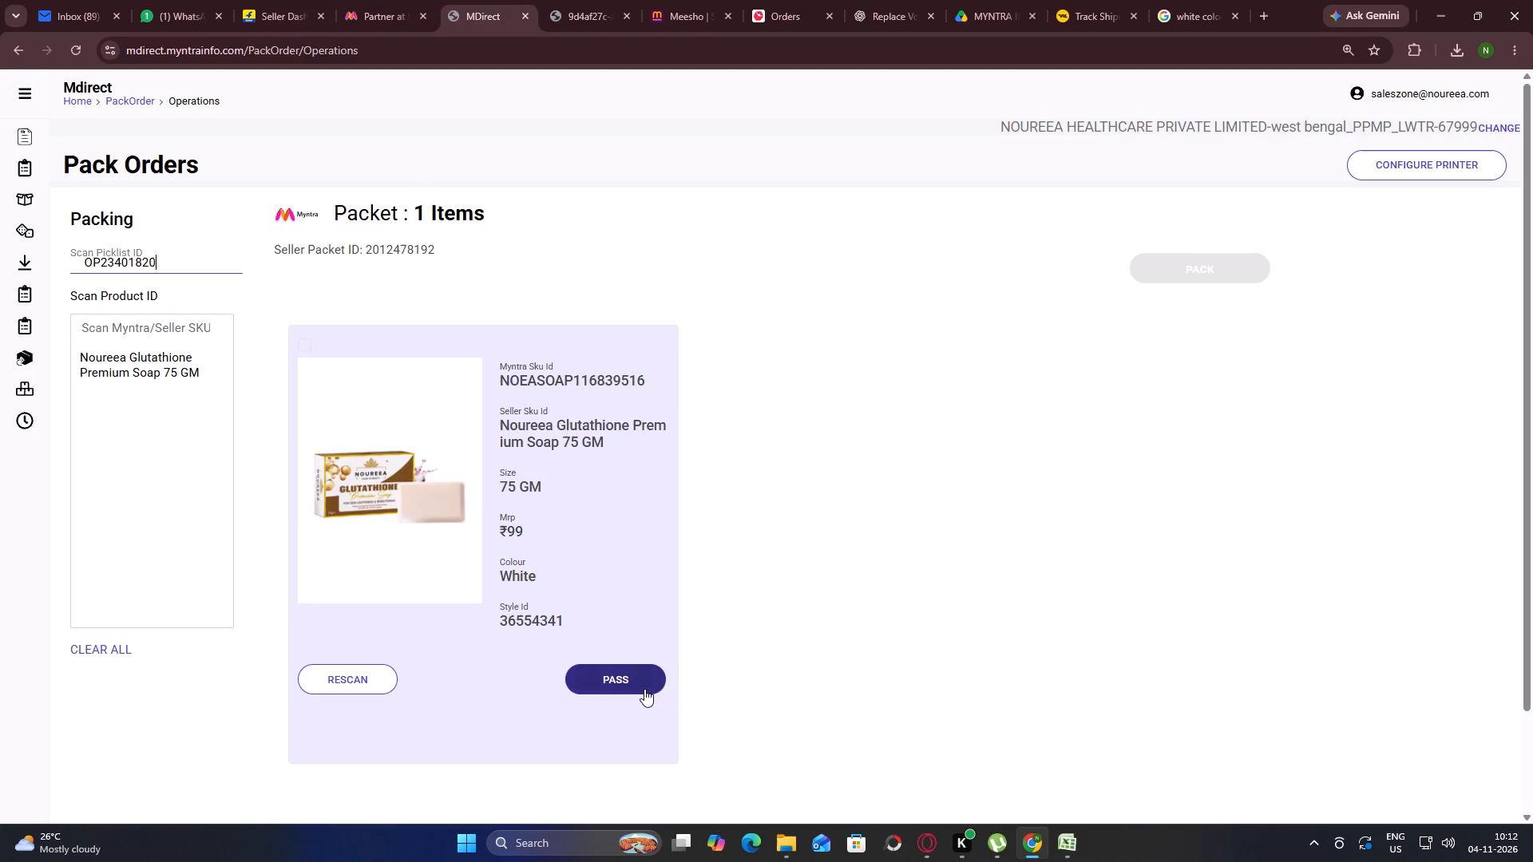
# Pass the Glutathione soap item and pack its packet with cover ID MYNT8372 copied from the order workbook.
pyautogui.click(644, 689)
pyautogui.click(1215, 259)
pyautogui.hotkey('alt', 'Tab')
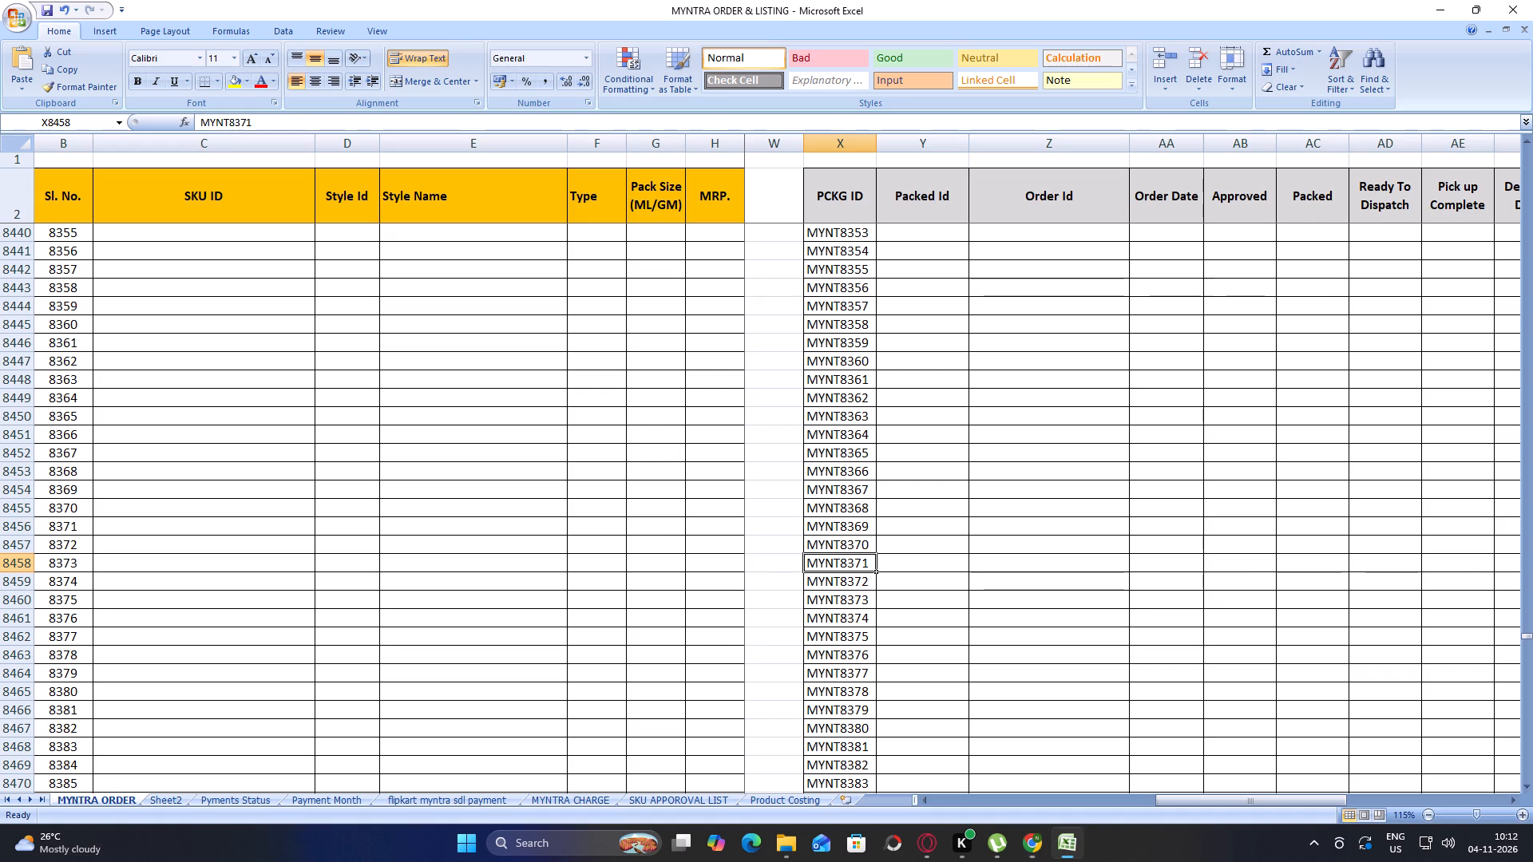
pyautogui.click(838, 583)
pyautogui.hotkey('ctrl', 'c')
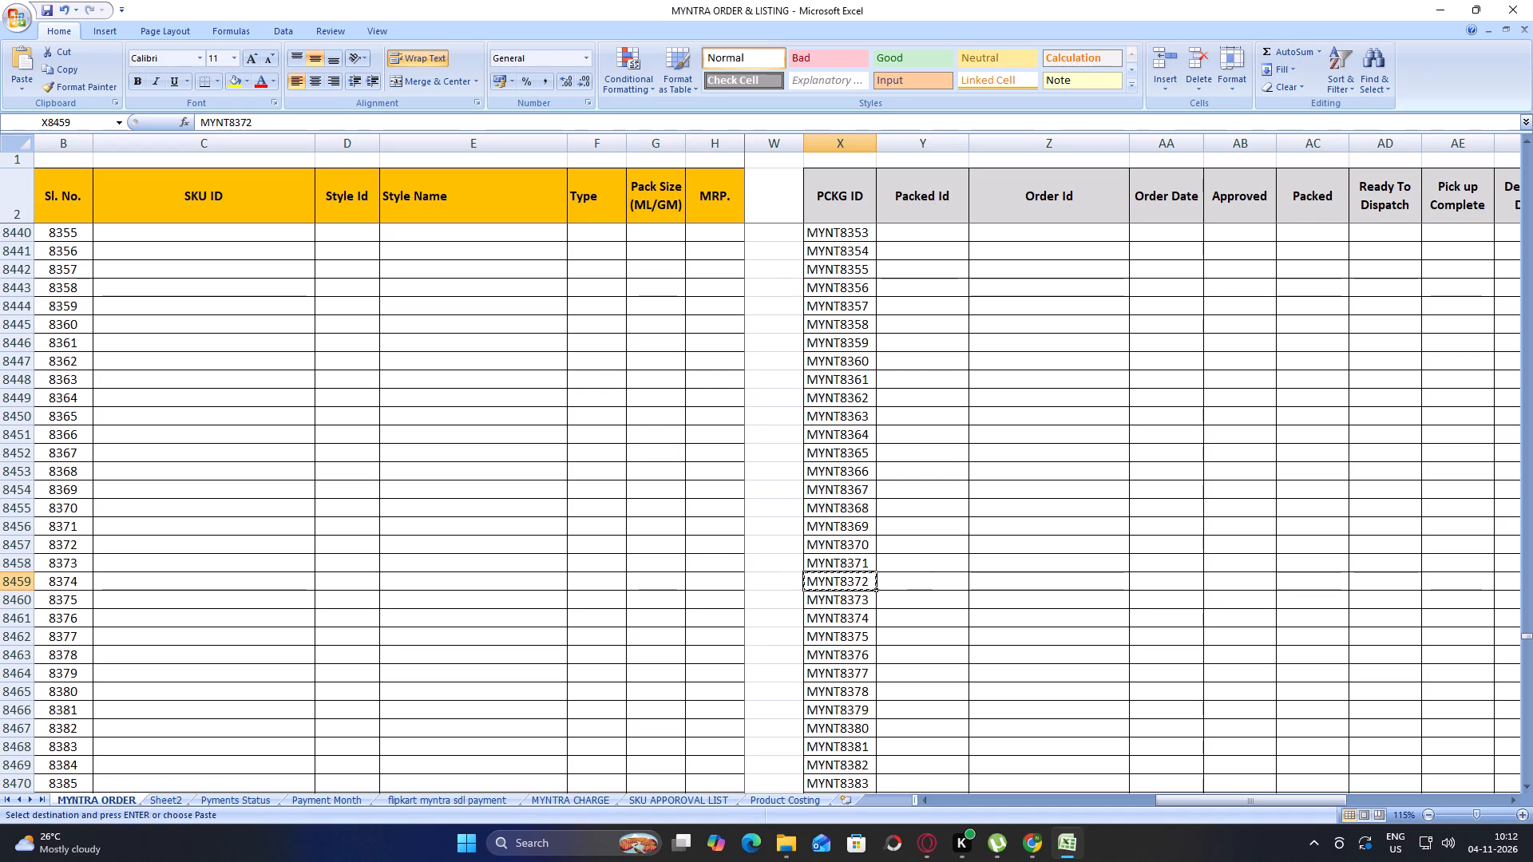
pyautogui.hotkey('alt', 'Tab')
pyautogui.click(697, 476)
pyautogui.hotkey('ctrl', 'v')
pyautogui.press('Return')
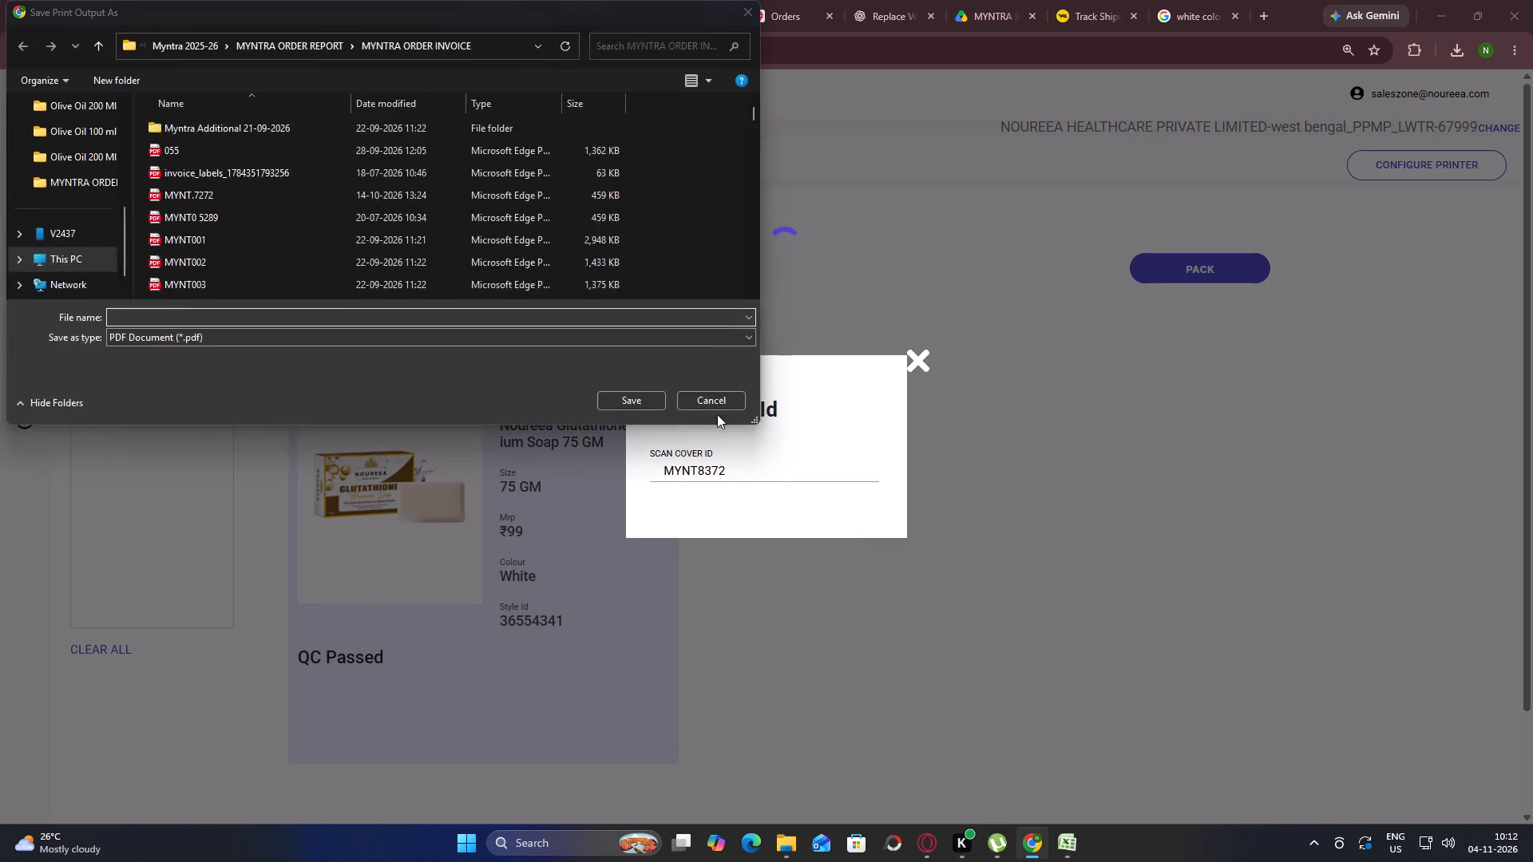
# Save the soap packet's two print outputs as MYNT8372 and MYNT08372 in the MYNTRA ORDER INVOICE folder.
pyautogui.hotkey('ctrl', 'v')
pyautogui.press('Return')
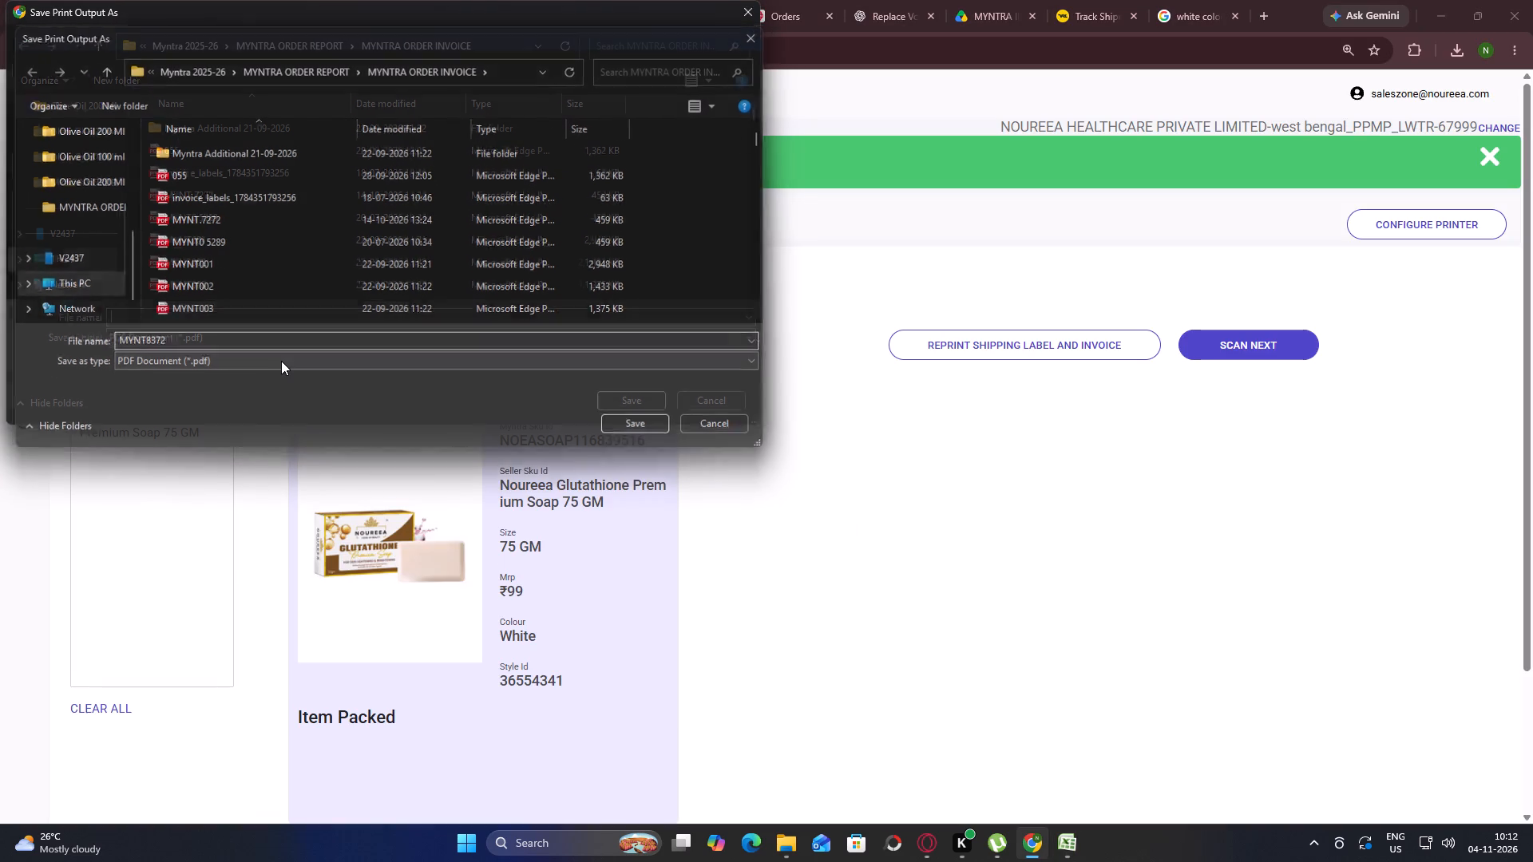
pyautogui.hotkey('ctrl', 'v')
pyautogui.press('Left')
pyautogui.press('Left')
pyautogui.press('Left')
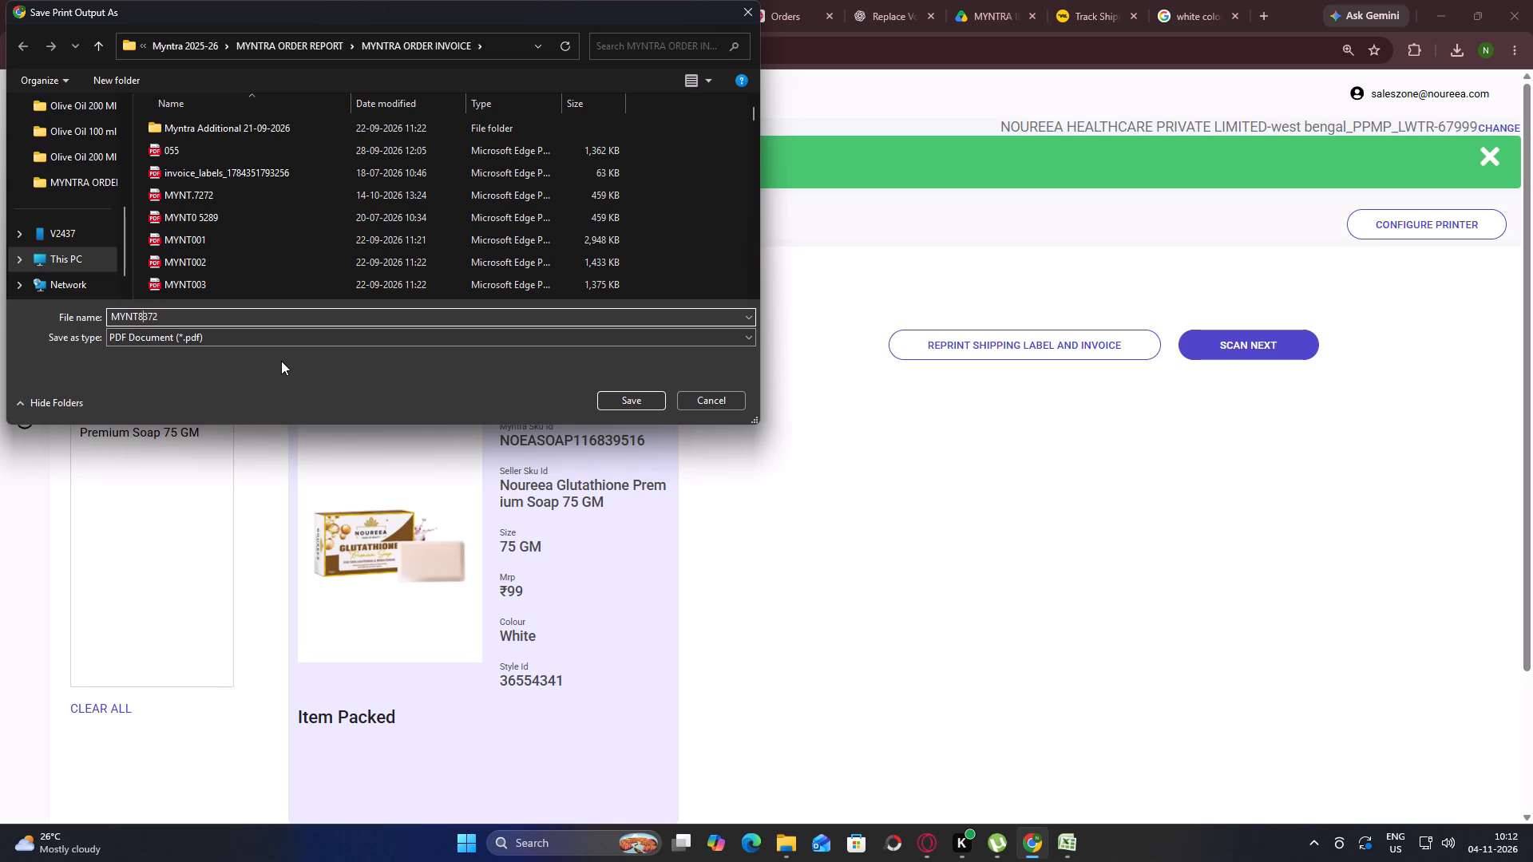
pyautogui.press('Left')
pyautogui.press('0')
pyautogui.press('Return')
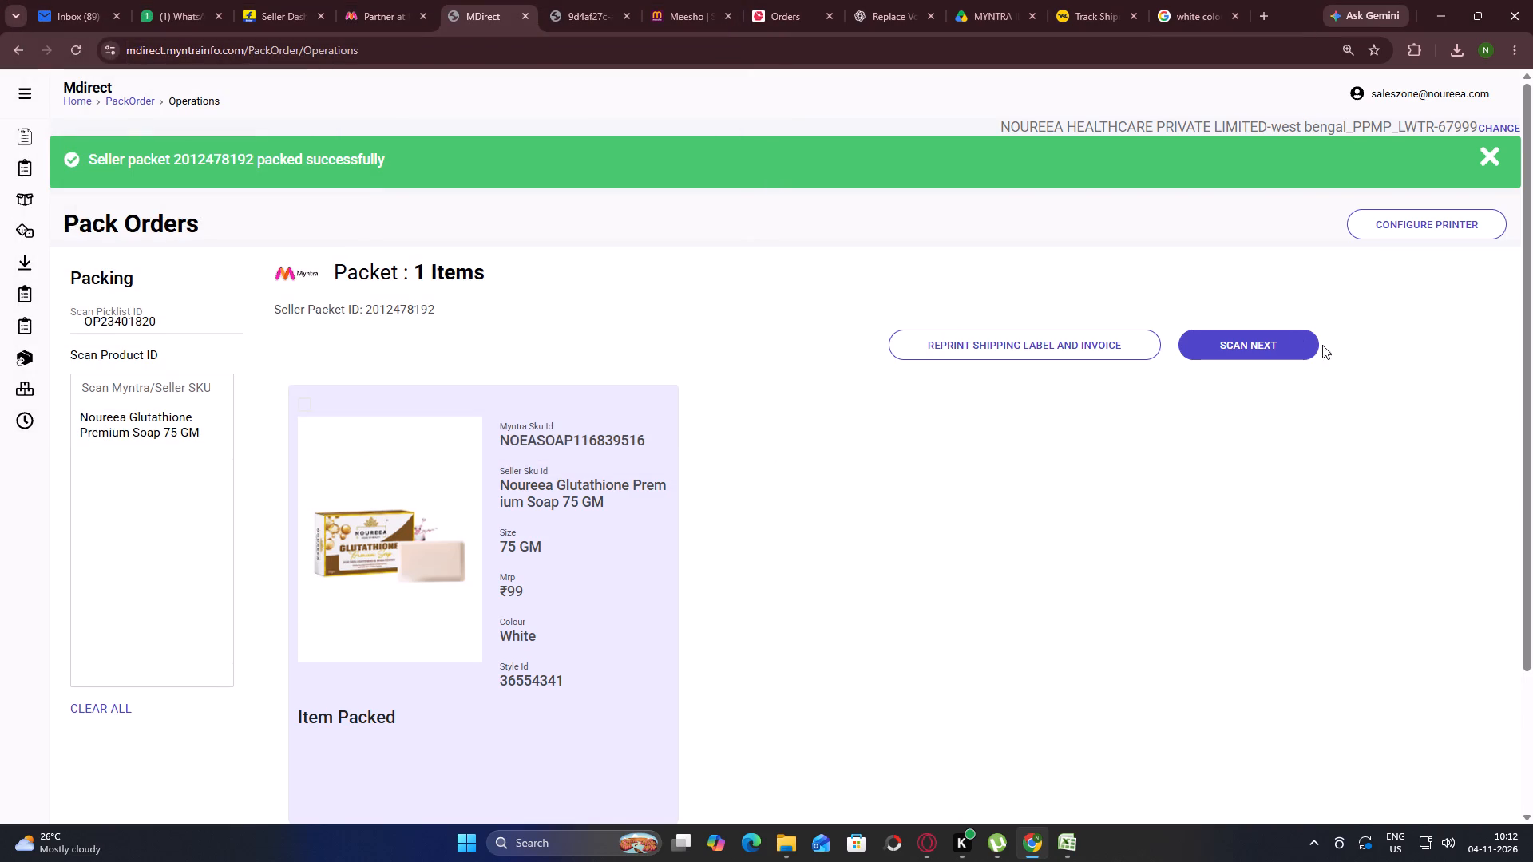
# Start the next scan and submit the Lip Butter SKU NOEALPBL145039713, copied from the picklist PDF, as the product ID.
pyautogui.click(1245, 342)
pyautogui.click(535, 0)
pyautogui.click(559, 0)
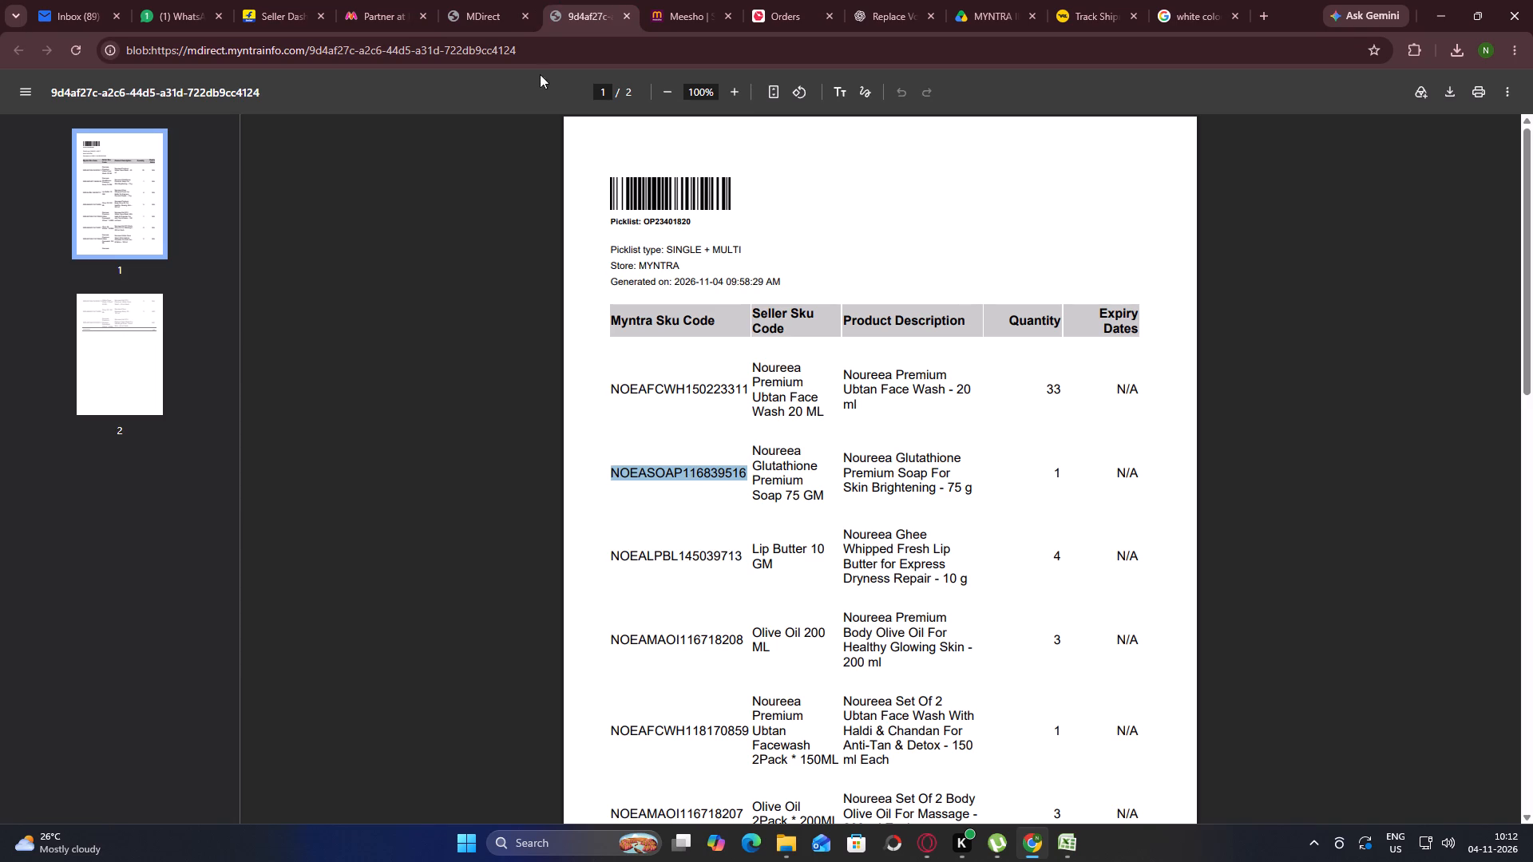
pyautogui.scroll(-2, 735, 479)
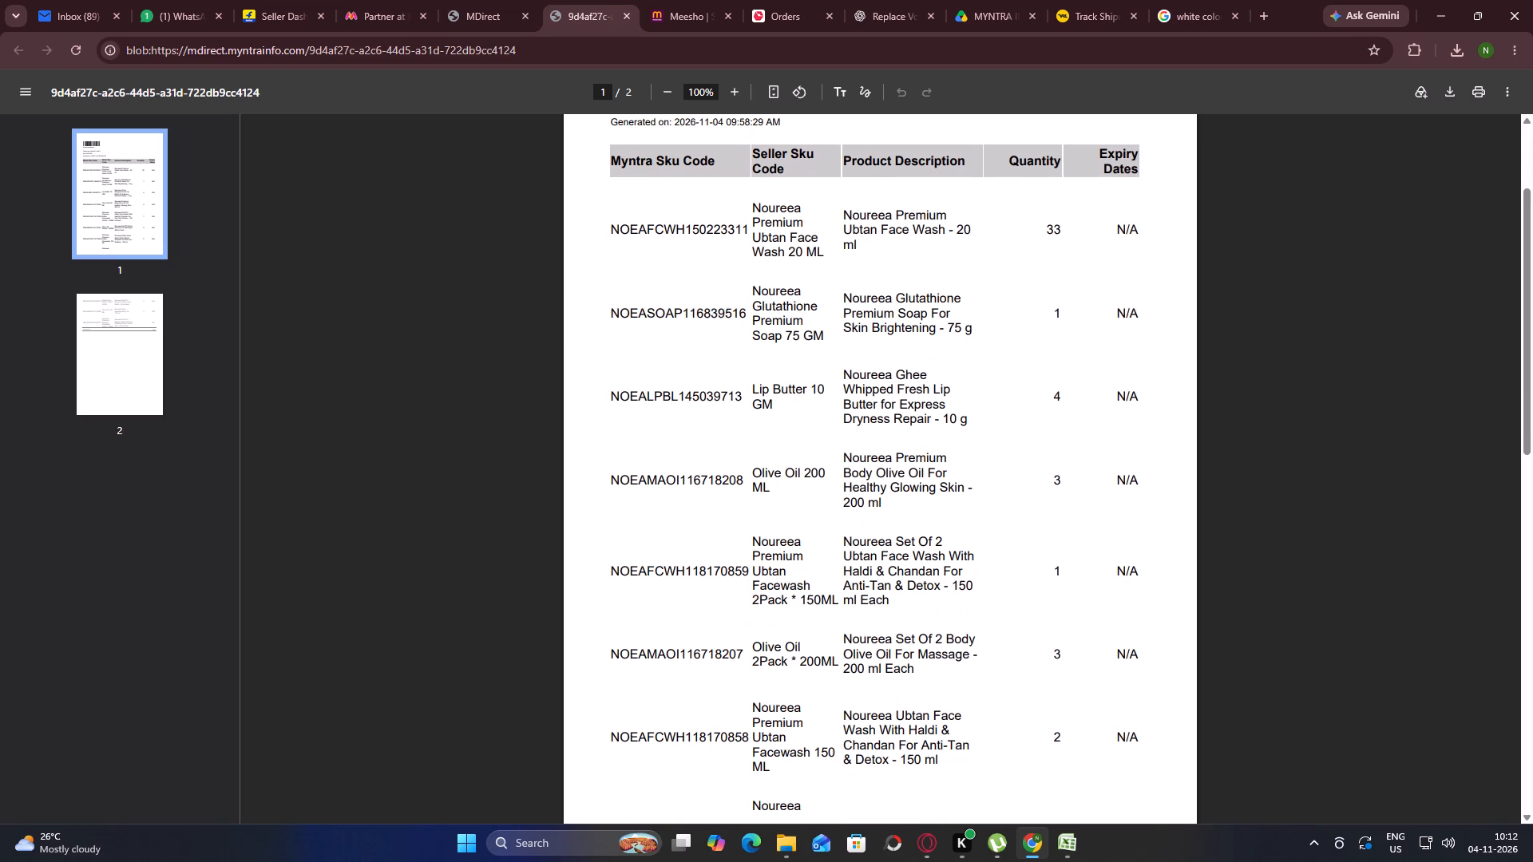
pyautogui.doubleClick(704, 401)
pyautogui.hotkey('ctrl', 'c')
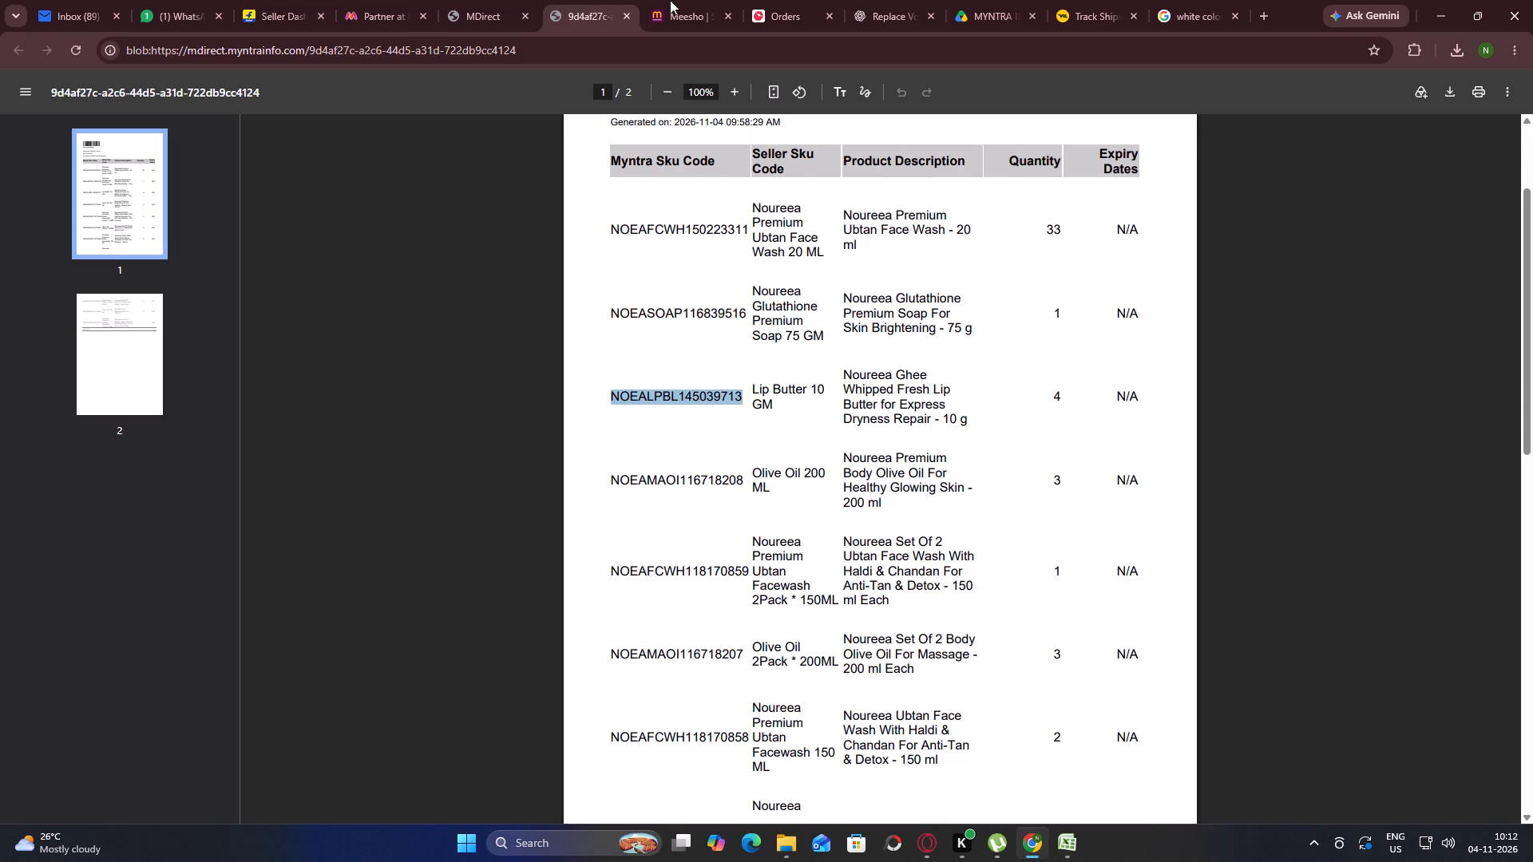
pyautogui.click(479, 6)
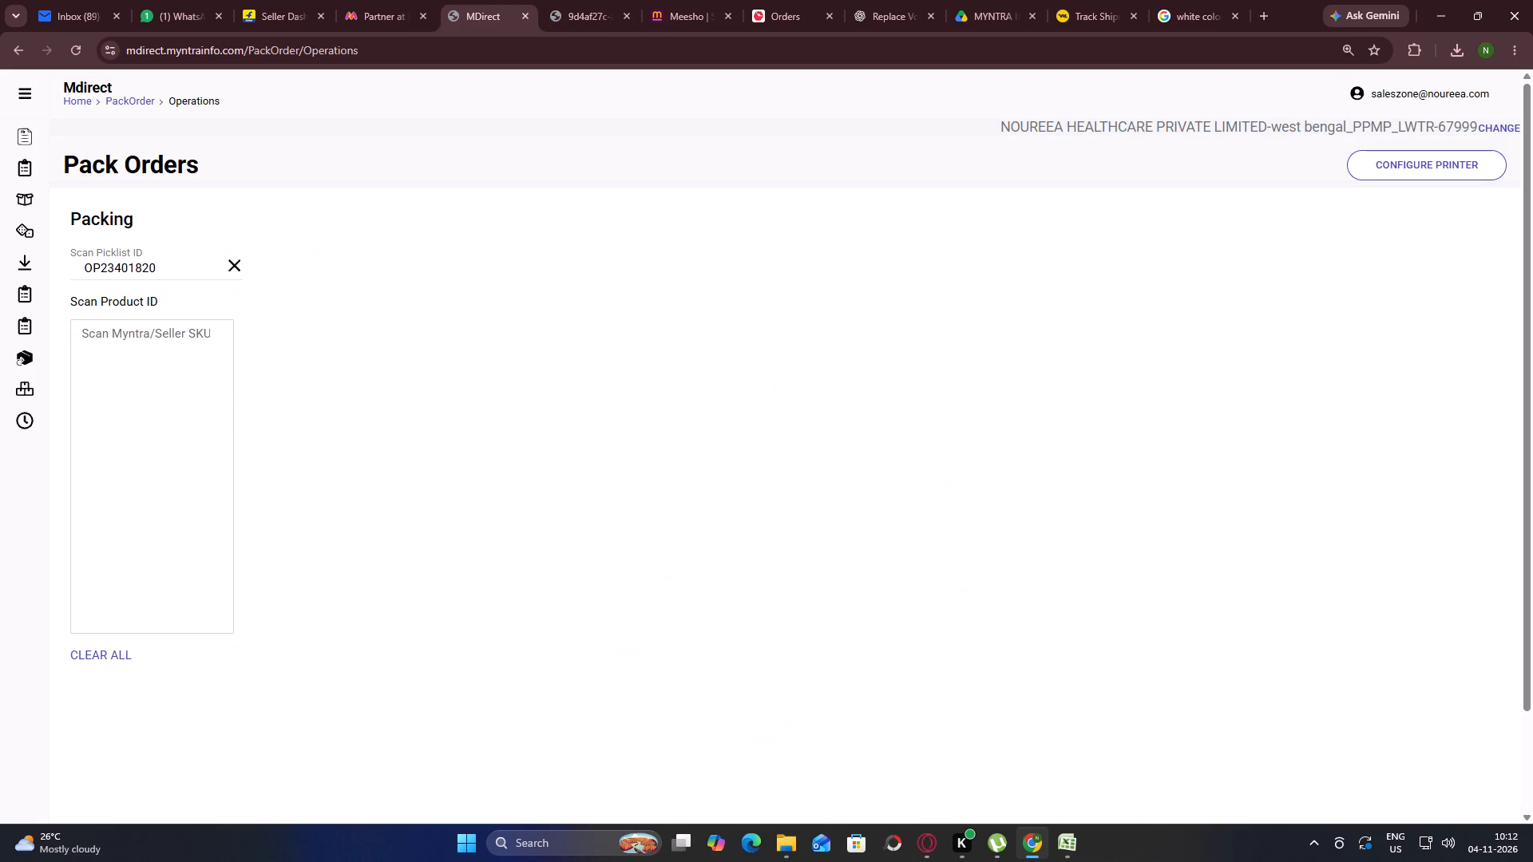
pyautogui.click(141, 328)
pyautogui.hotkey('ctrl', 'v')
pyautogui.press('Return')
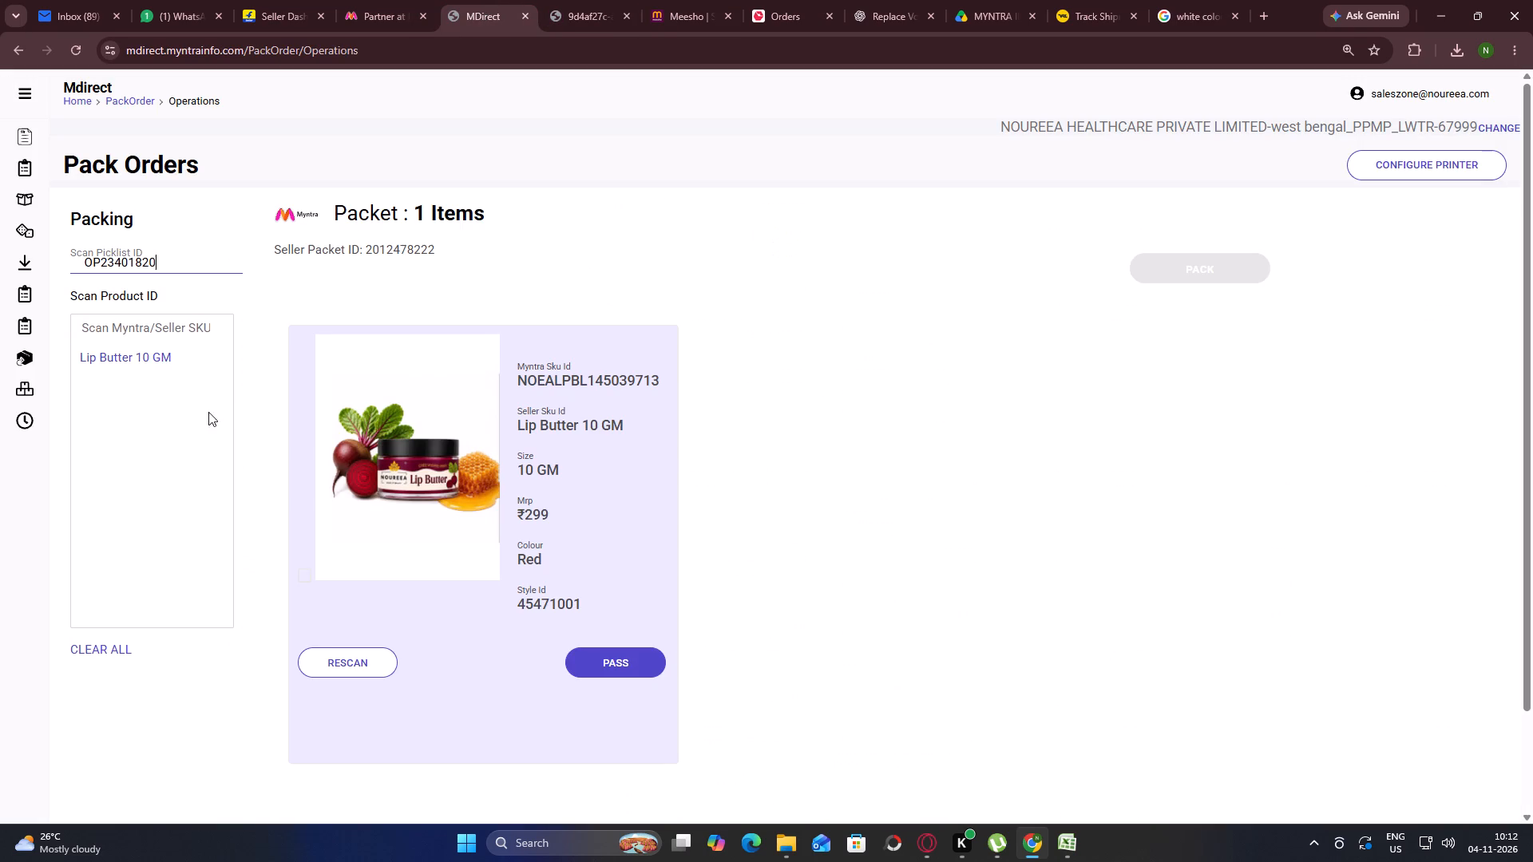
# Pass the Lip Butter 10 GM item and pack its packet with cover ID MYNT8373 copied from the order workbook.
pyautogui.click(656, 660)
pyautogui.click(1233, 270)
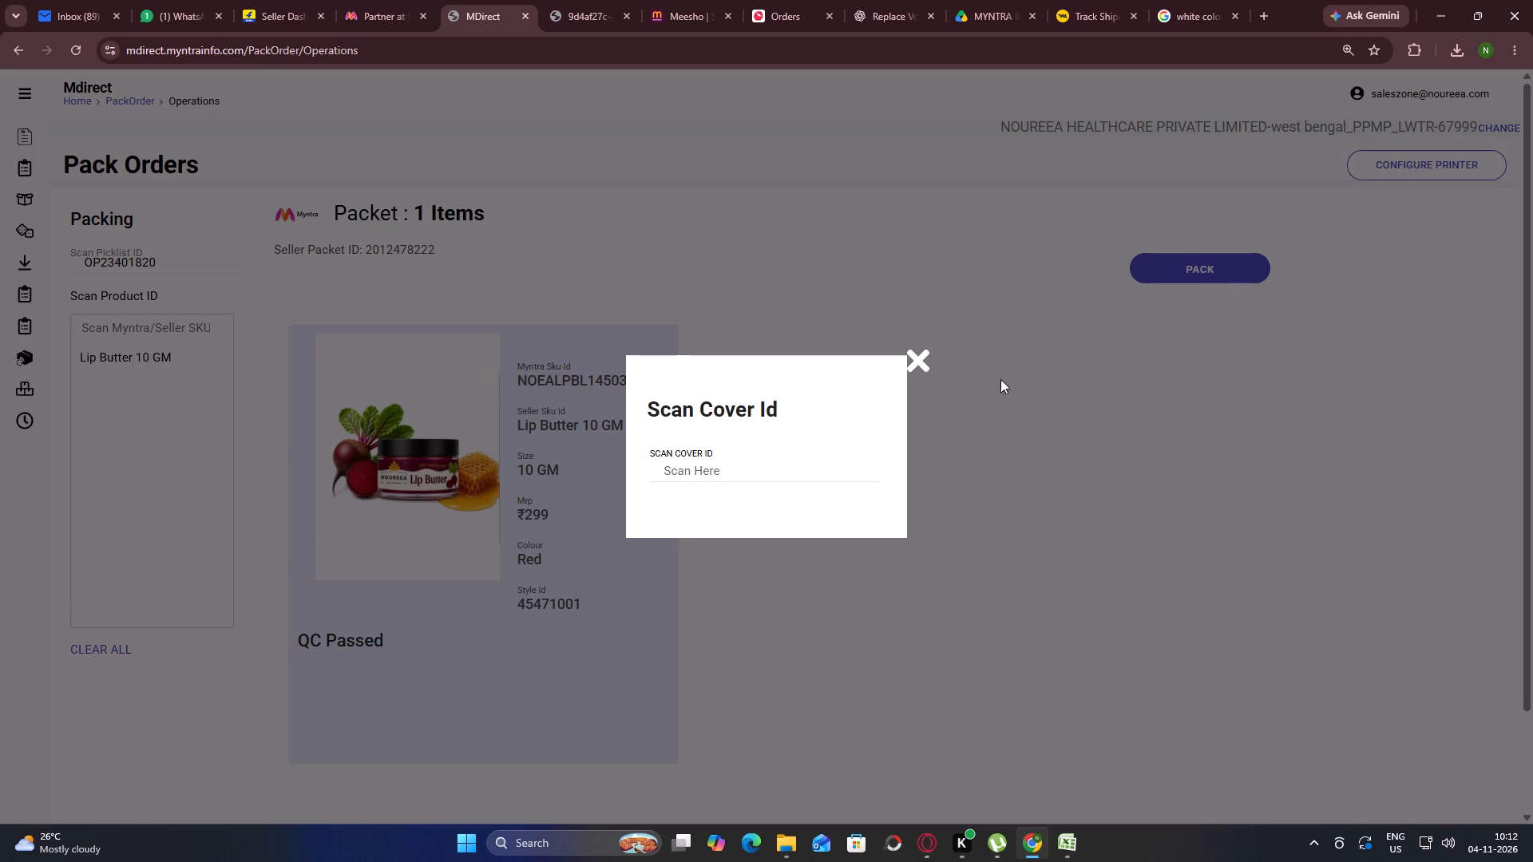
pyautogui.hotkey('alt', 'Tab')
pyautogui.click(834, 602)
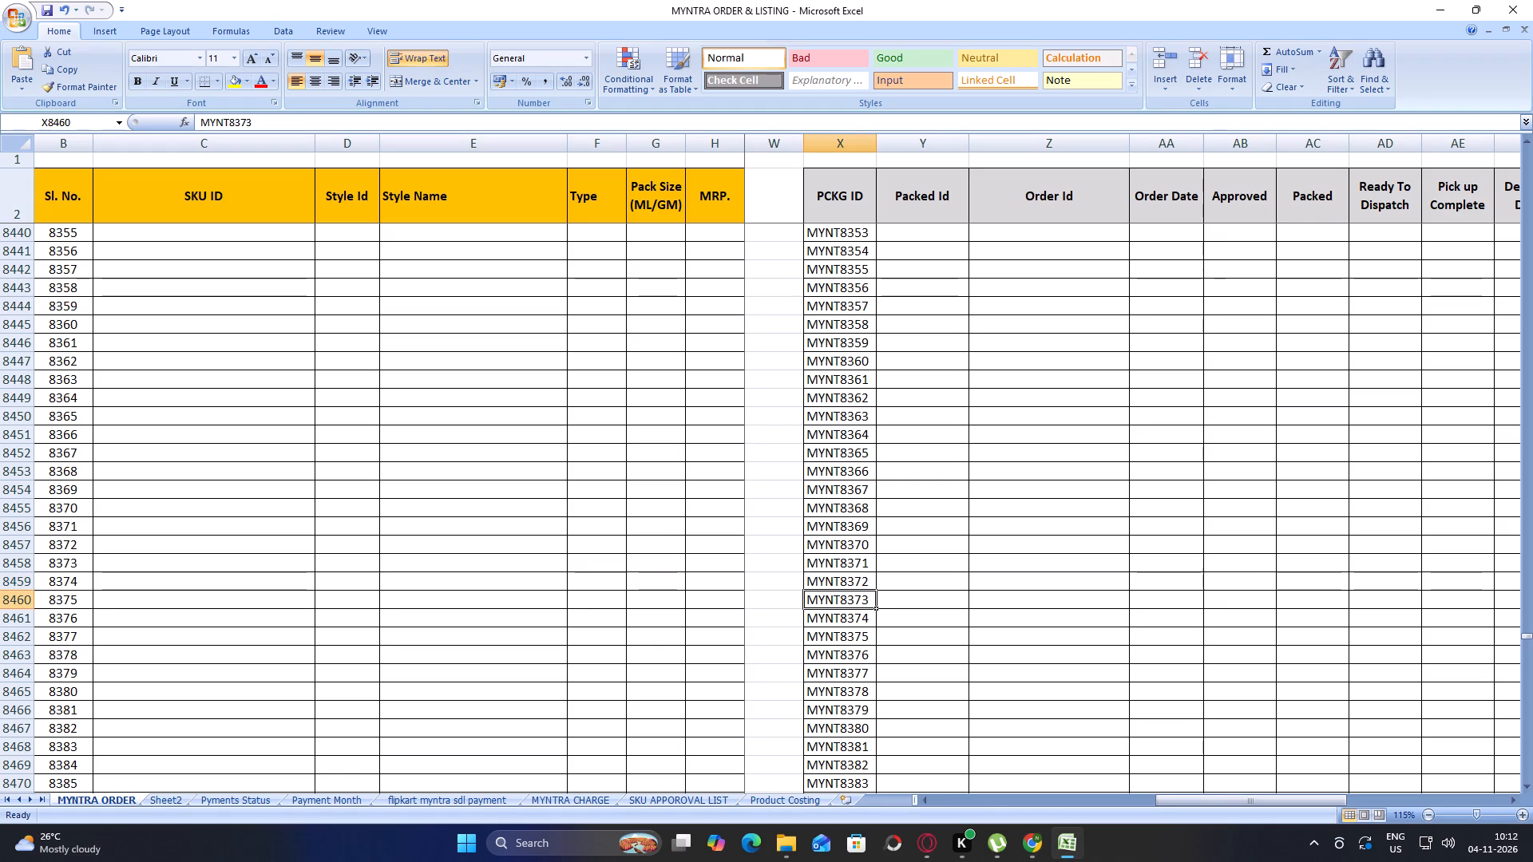
pyautogui.hotkey('ctrl', 'c')
pyautogui.hotkey('alt', 'Tab')
pyautogui.click(718, 479)
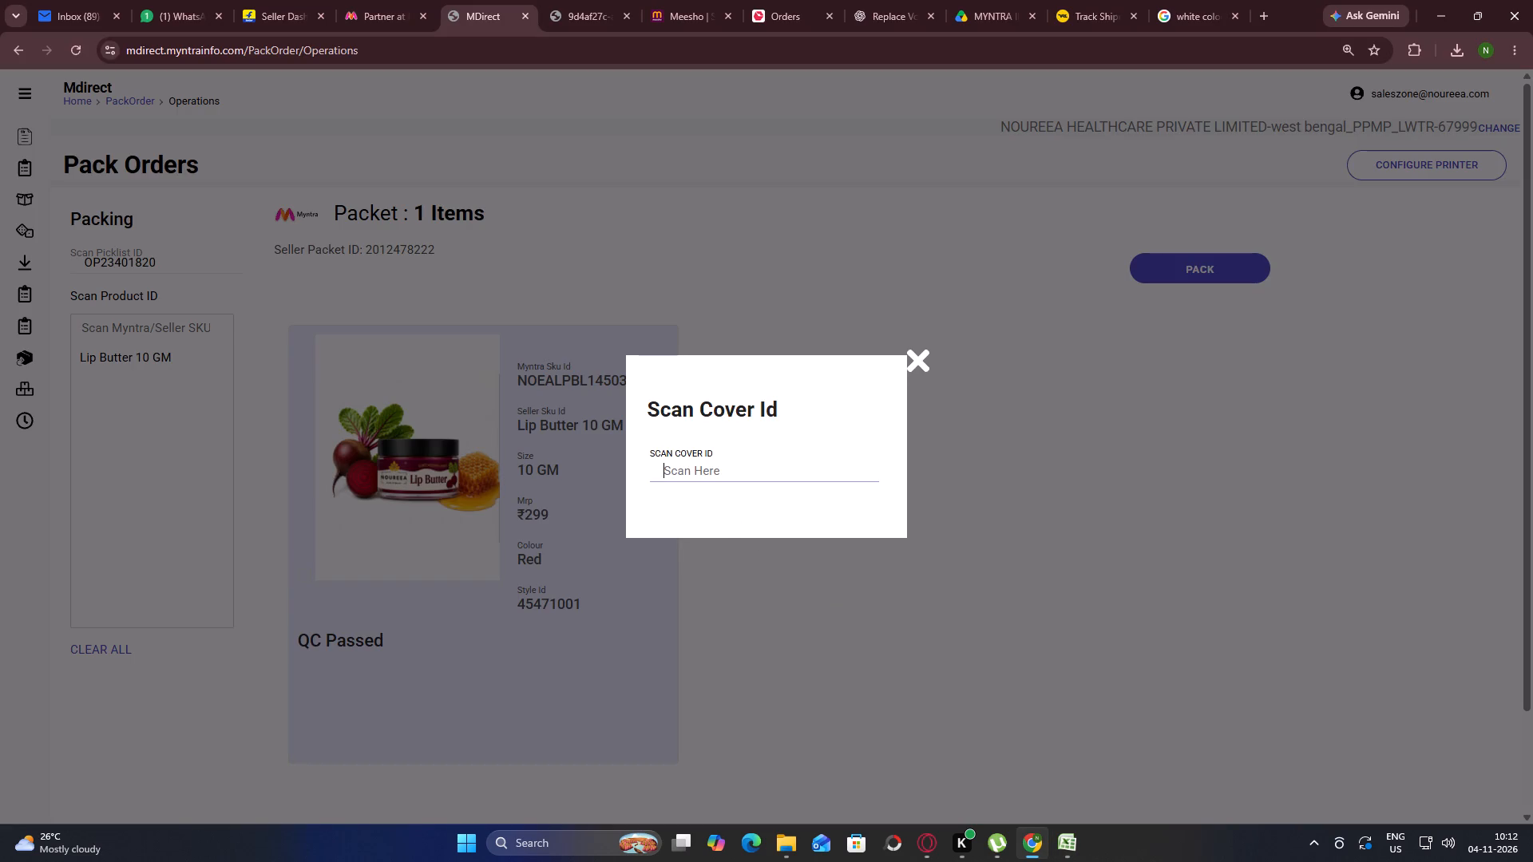
pyautogui.hotkey('ctrl', 'v')
pyautogui.press('Return')
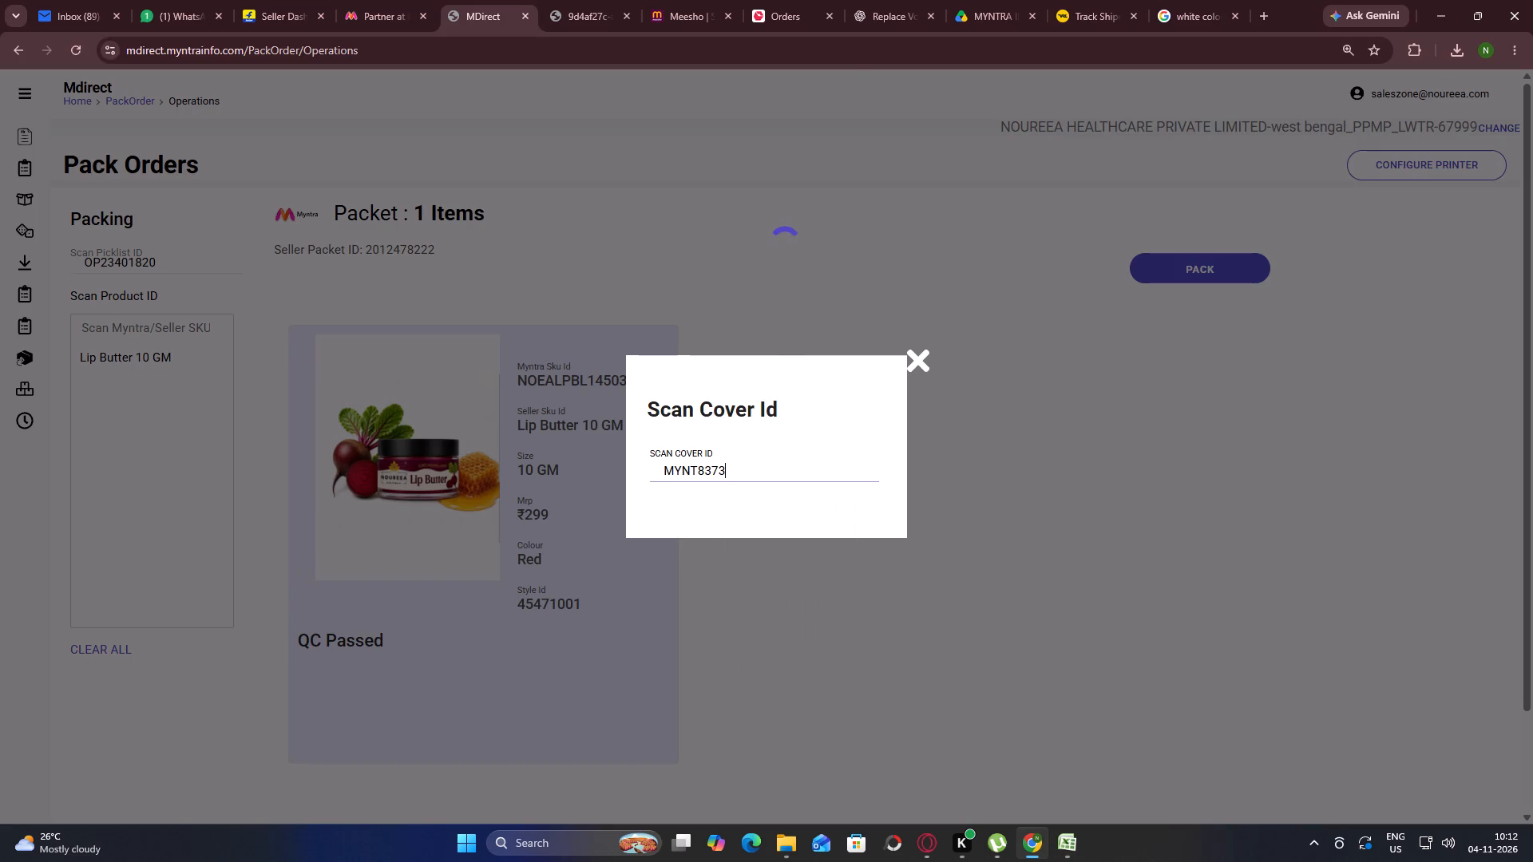
# Save the Lip Butter packet's two print outputs as MYNT8373 and MYNT08373 in the MYNTRA ORDER INVOICE folder.
pyautogui.click(179, 338)
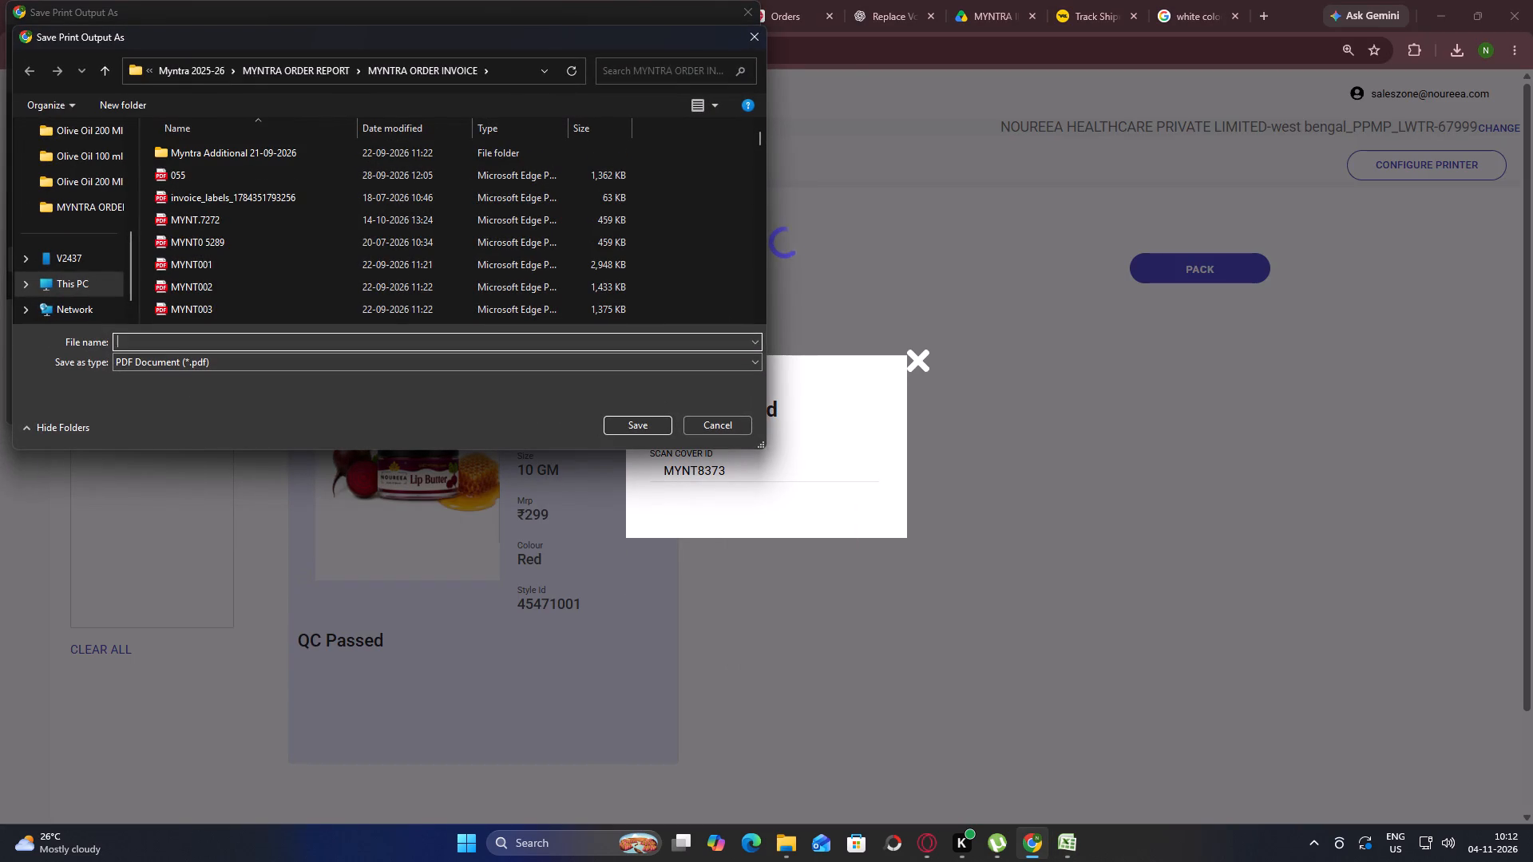
pyautogui.hotkey('ctrl', 'v')
pyautogui.press('Return')
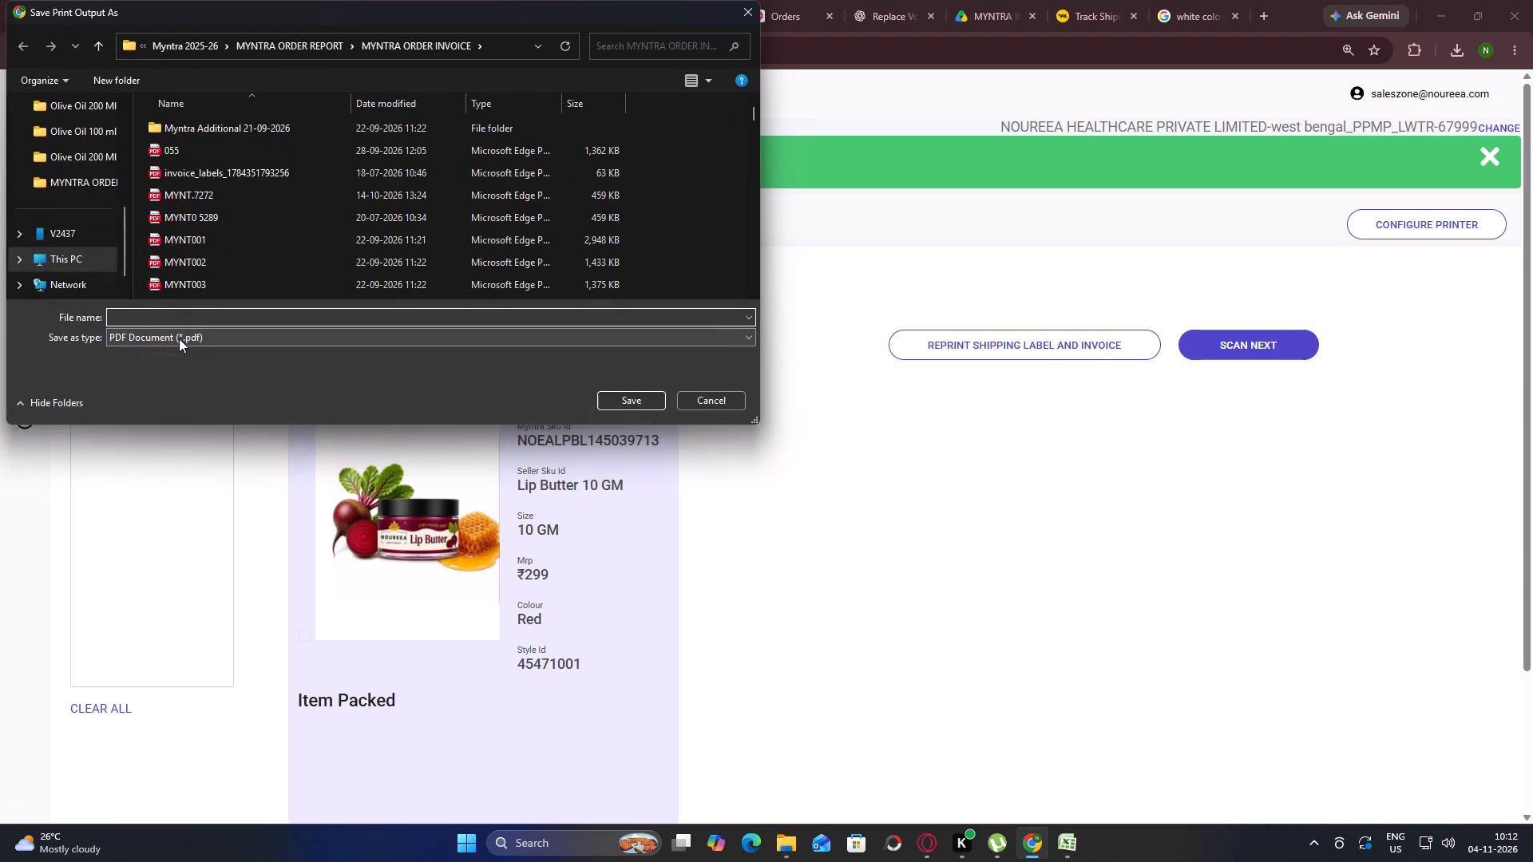
pyautogui.hotkey('ctrl', 'v')
pyautogui.press('Left')
pyautogui.press('Left')
pyautogui.press('Left')
pyautogui.press('Left')
pyautogui.press('0')
pyautogui.press('Return')
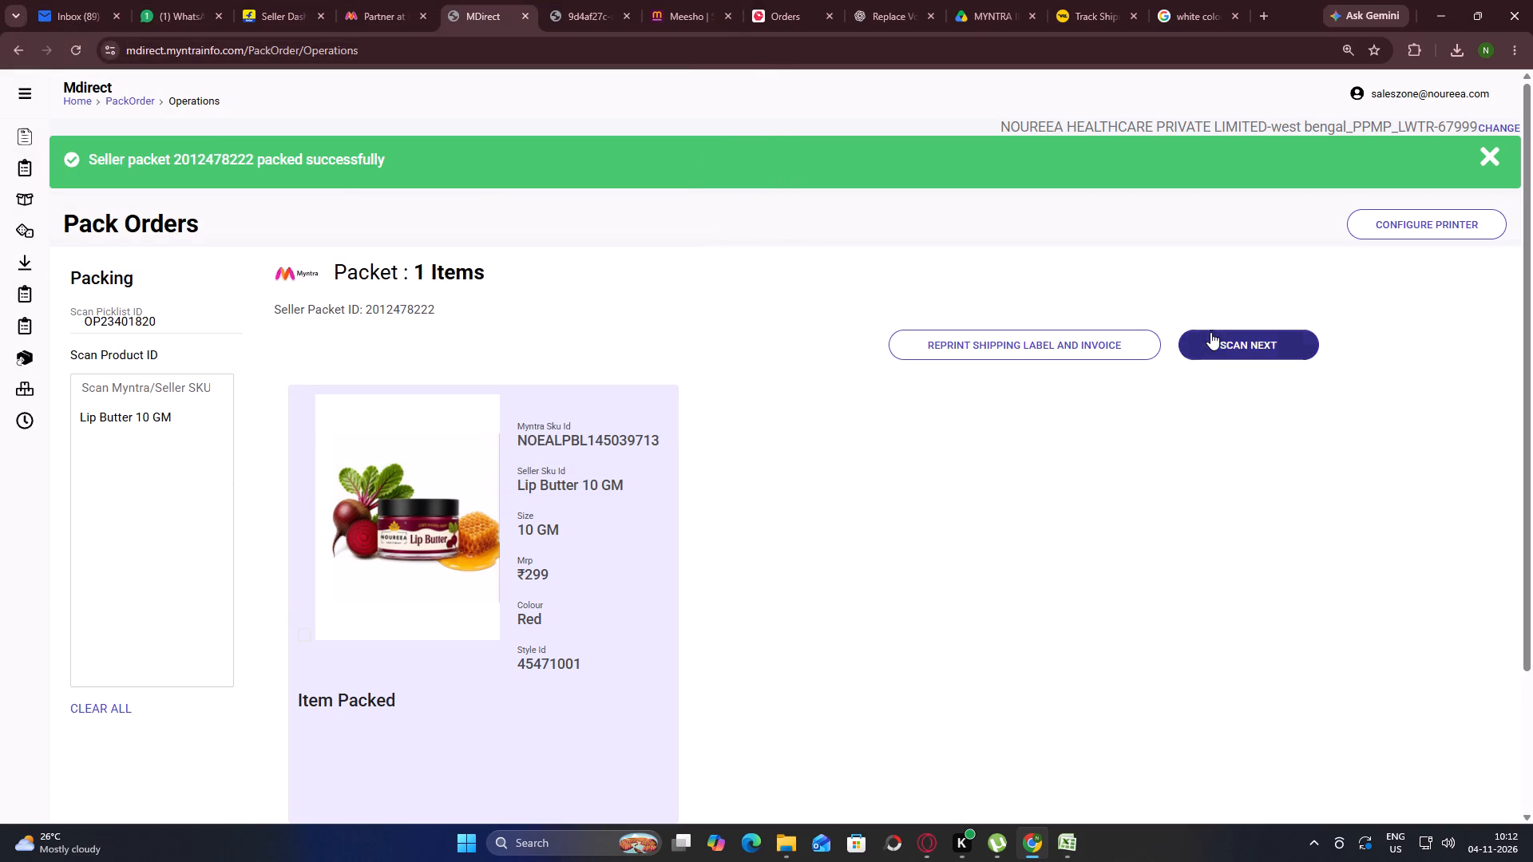
# Start another scan and submit SKU NOEALPBL145039713, copied again from the picklist PDF, for the second Lip Butter packet.
pyautogui.click(1210, 334)
pyautogui.click(560, 7)
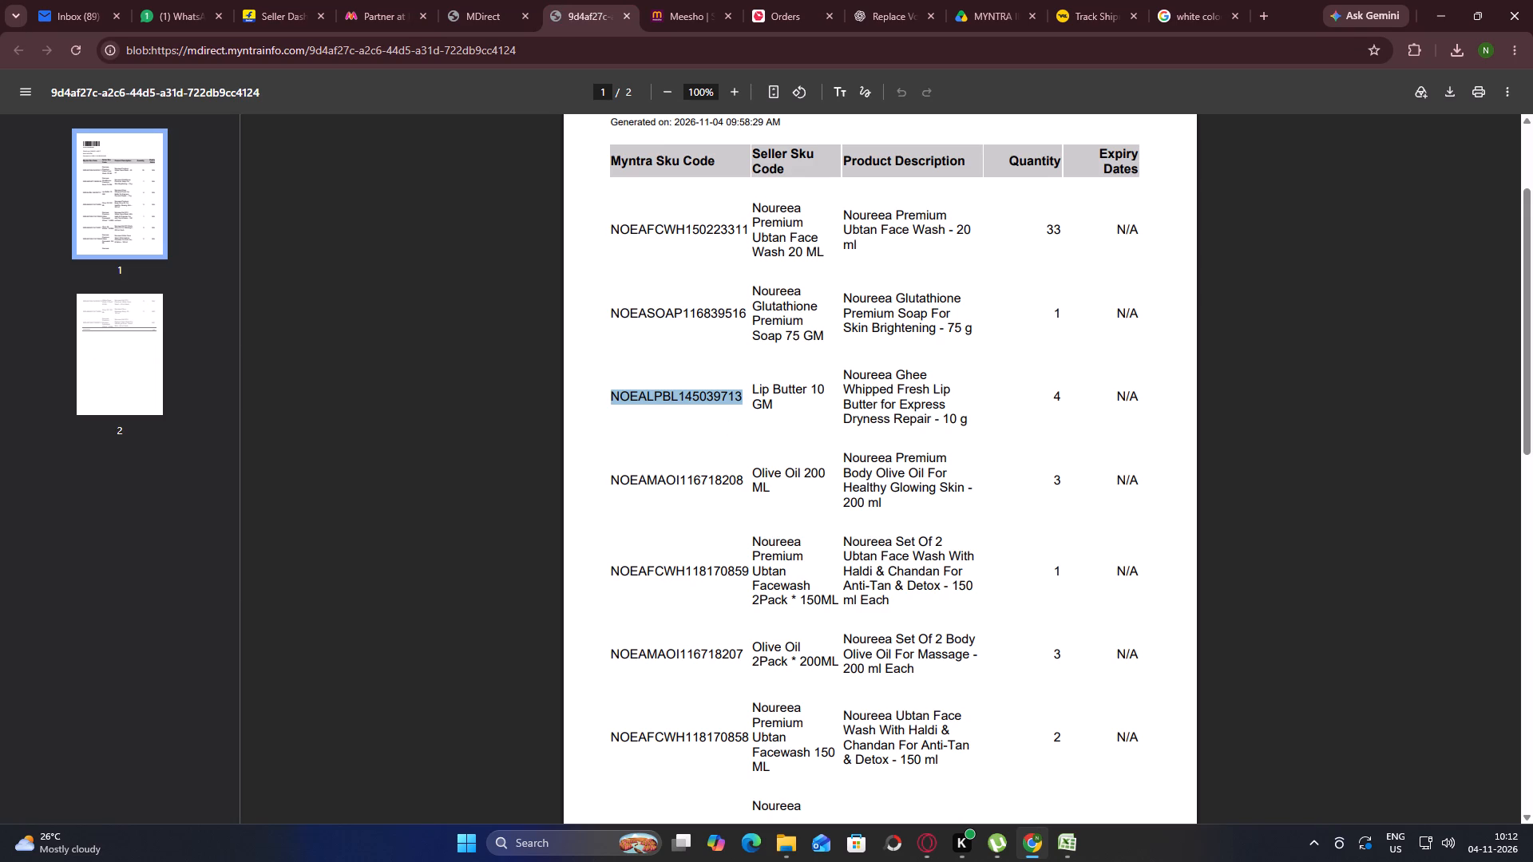
pyautogui.hotkey('ctrl', 'c')
pyautogui.click(493, 5)
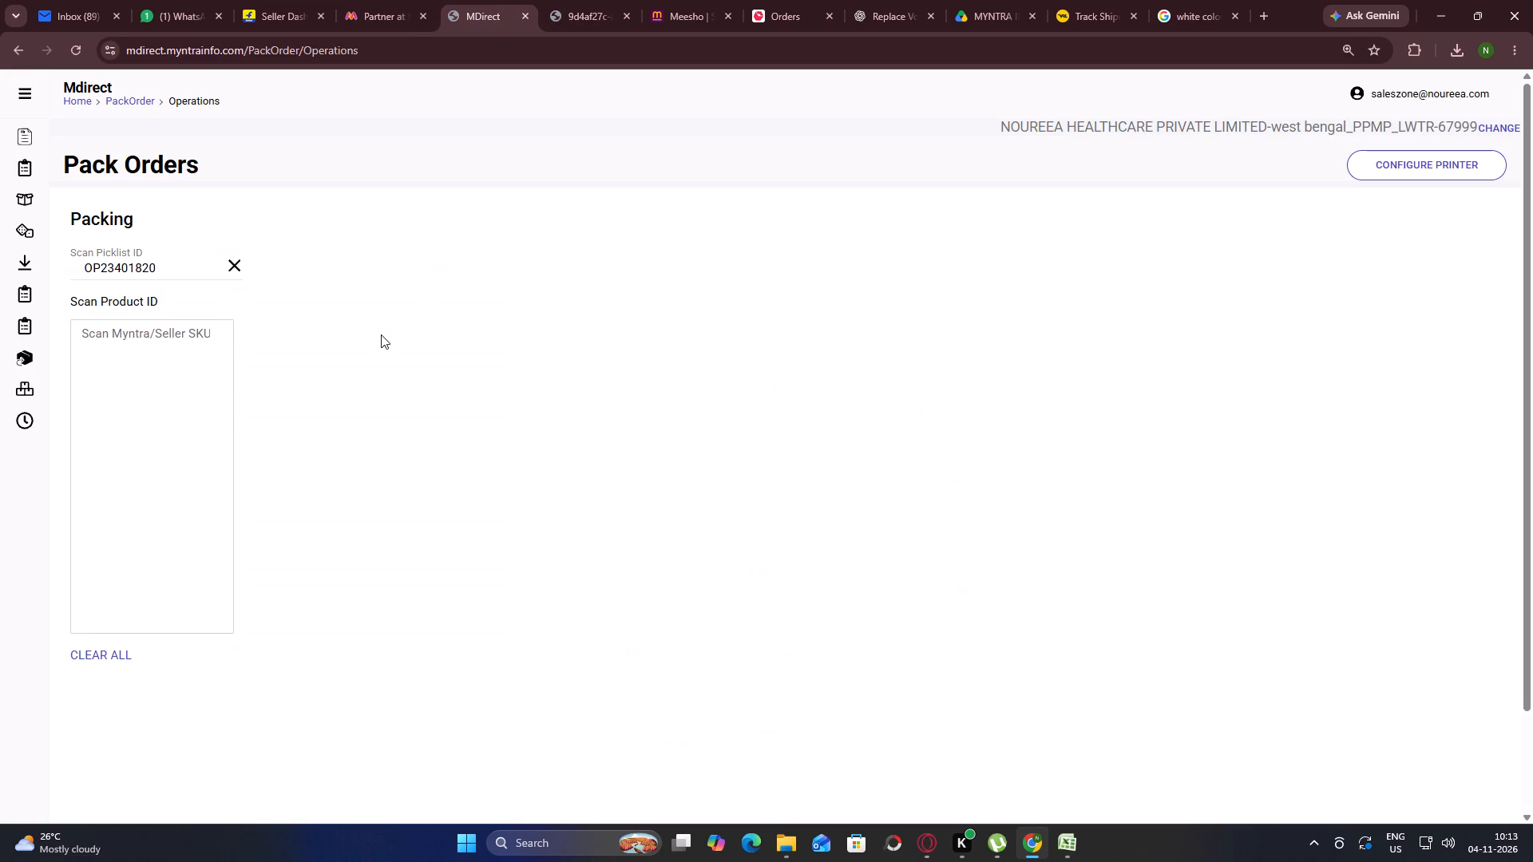
pyautogui.hotkey('ctrl', 'v')
pyautogui.press('Return')
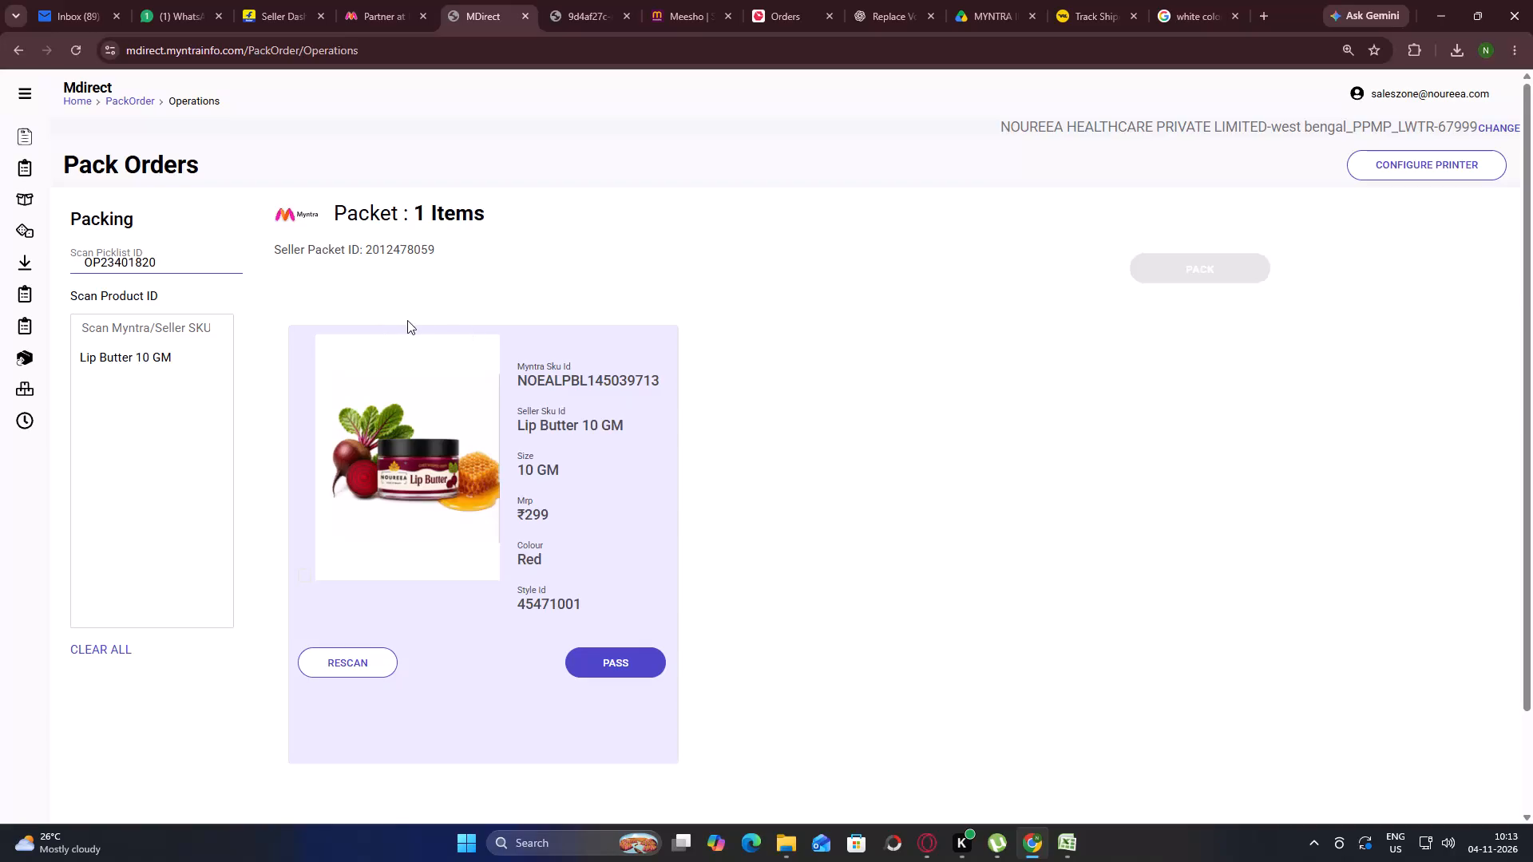
# Pass the second Lip Butter 10 GM item and pack its packet with cover ID MYNT8374 copied from the order workbook.
pyautogui.click(634, 668)
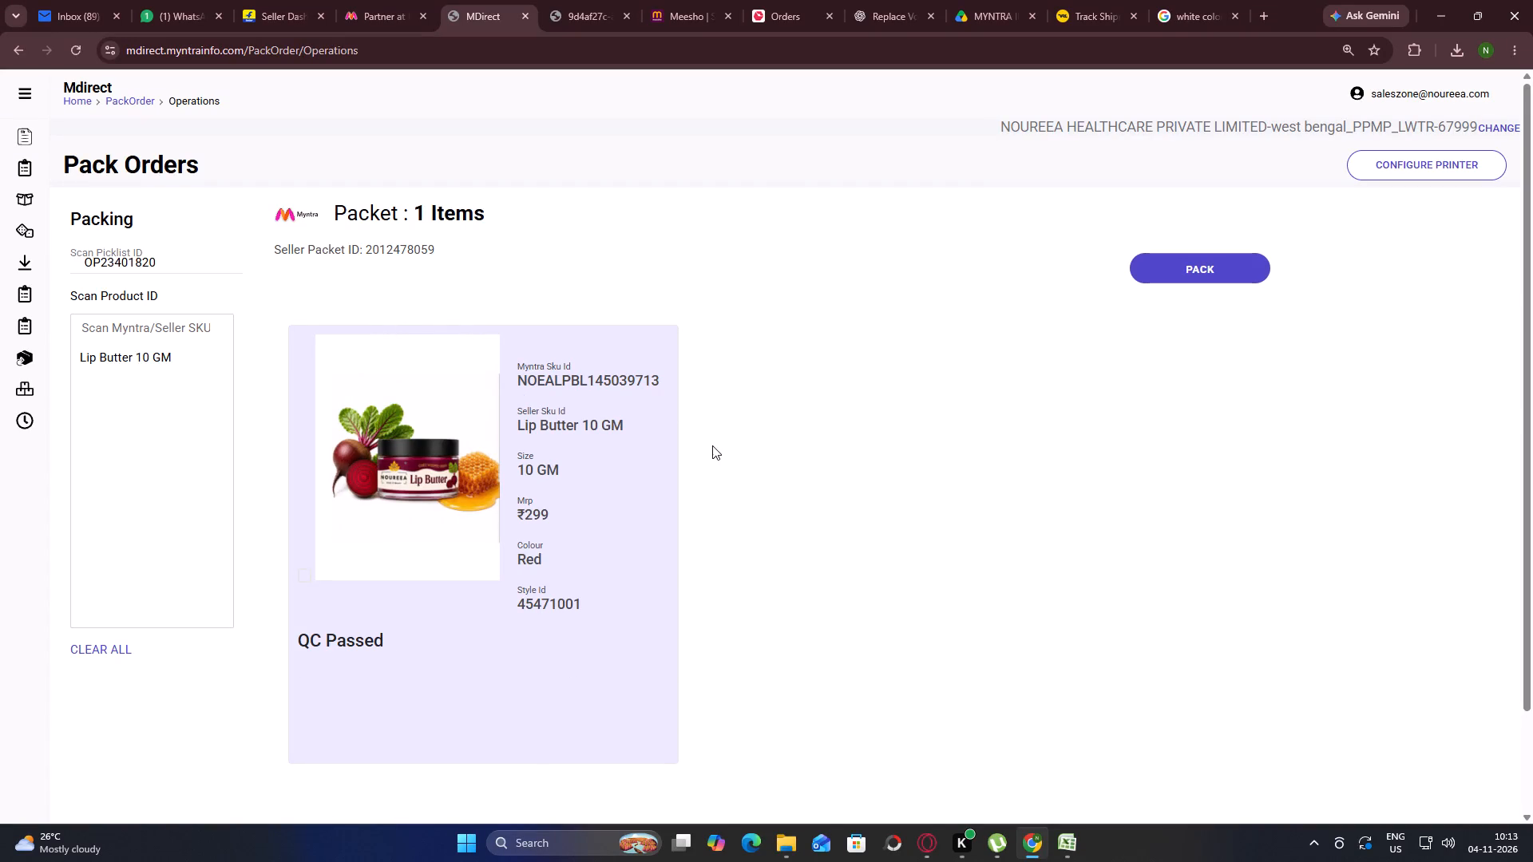
pyautogui.click(1194, 271)
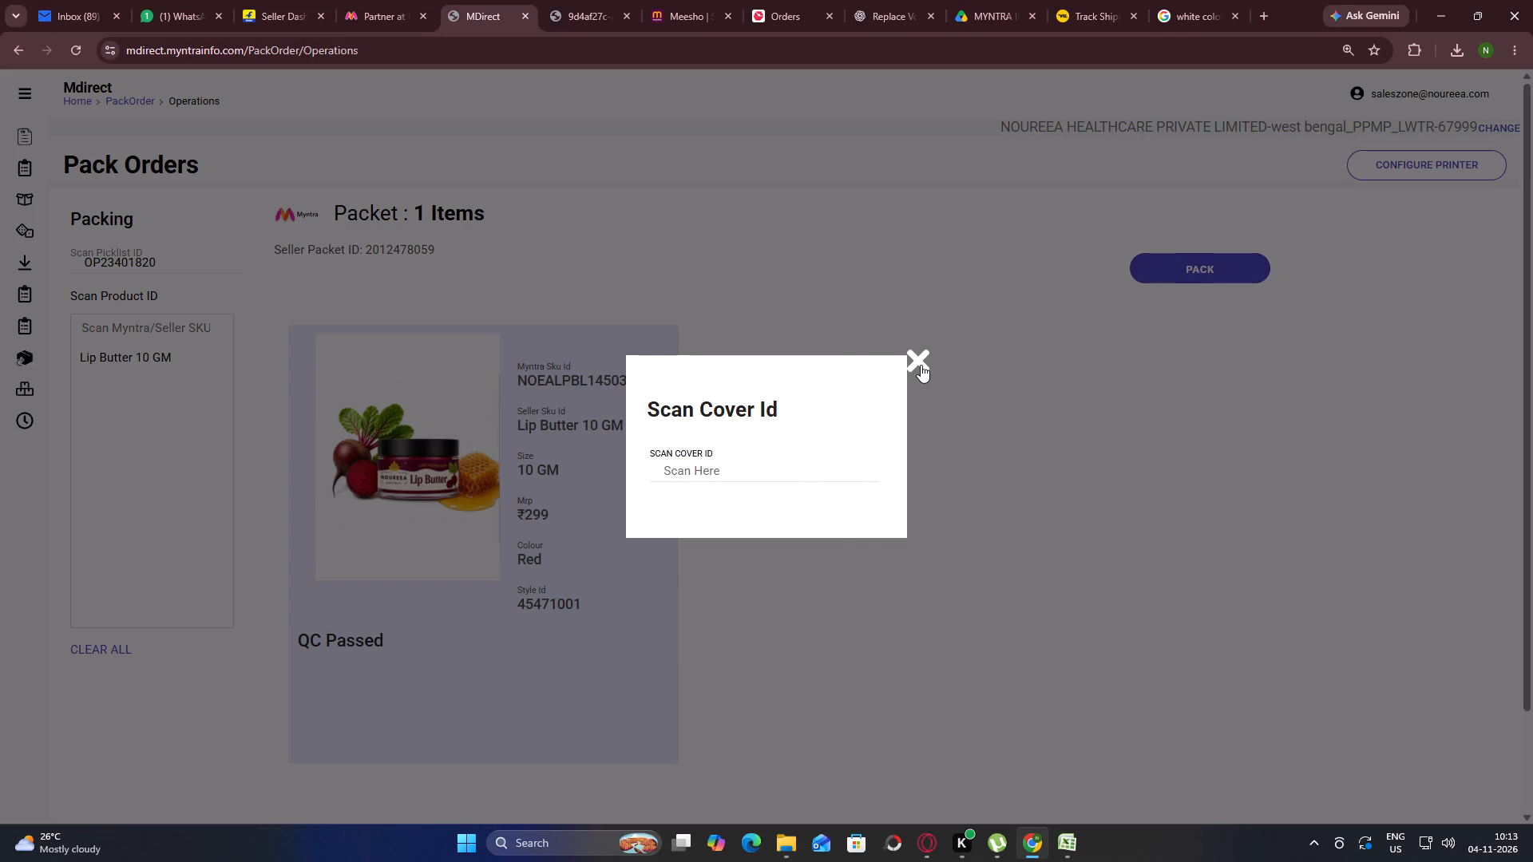
pyautogui.hotkey('alt', 'Tab')
pyautogui.scroll(-3, 807, 534)
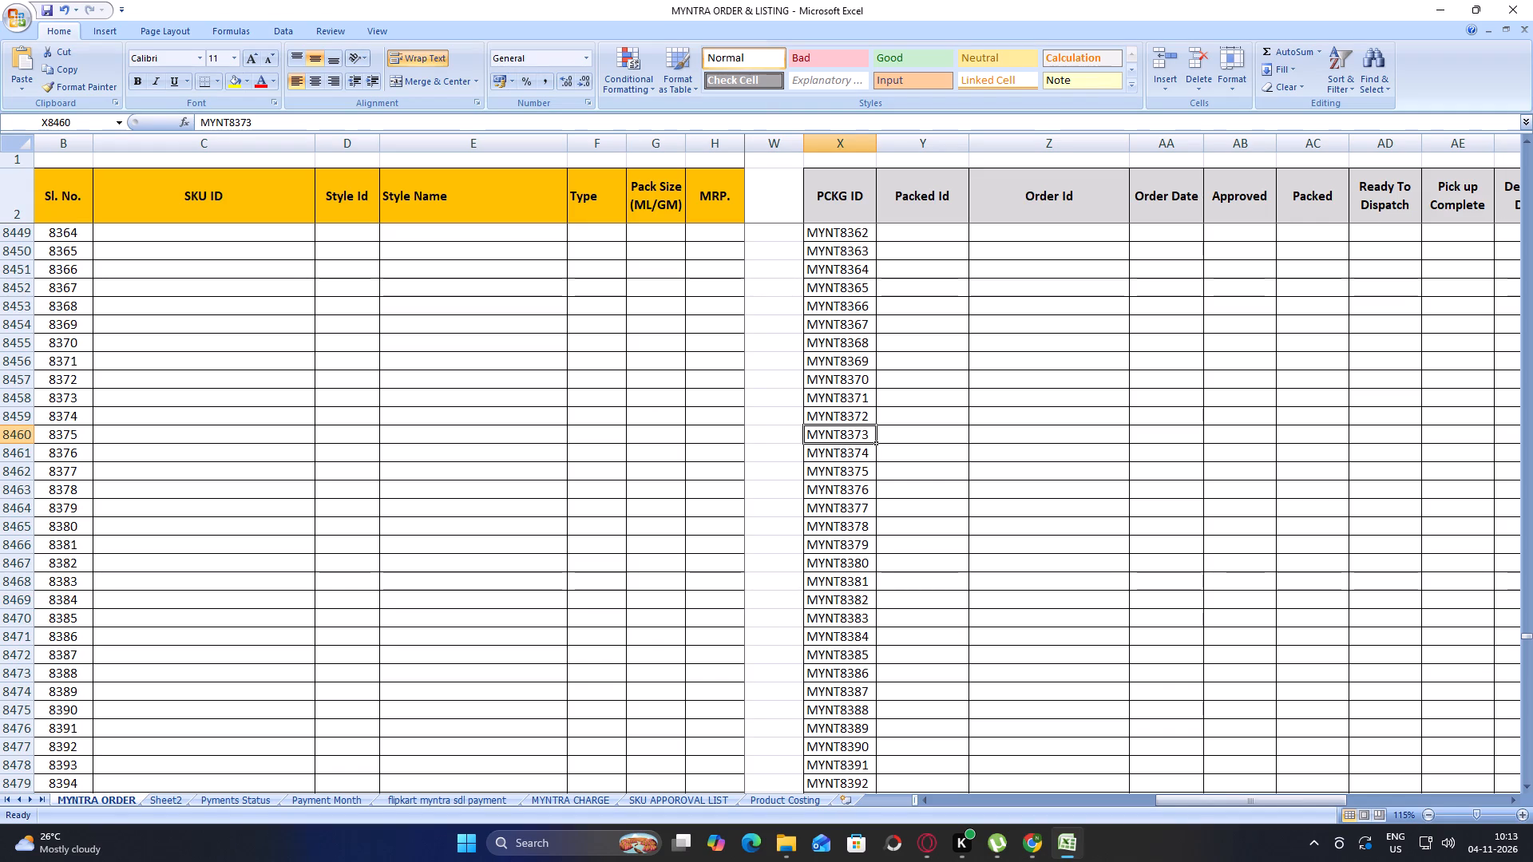
pyautogui.click(856, 449)
pyautogui.hotkey('ctrl', 'c')
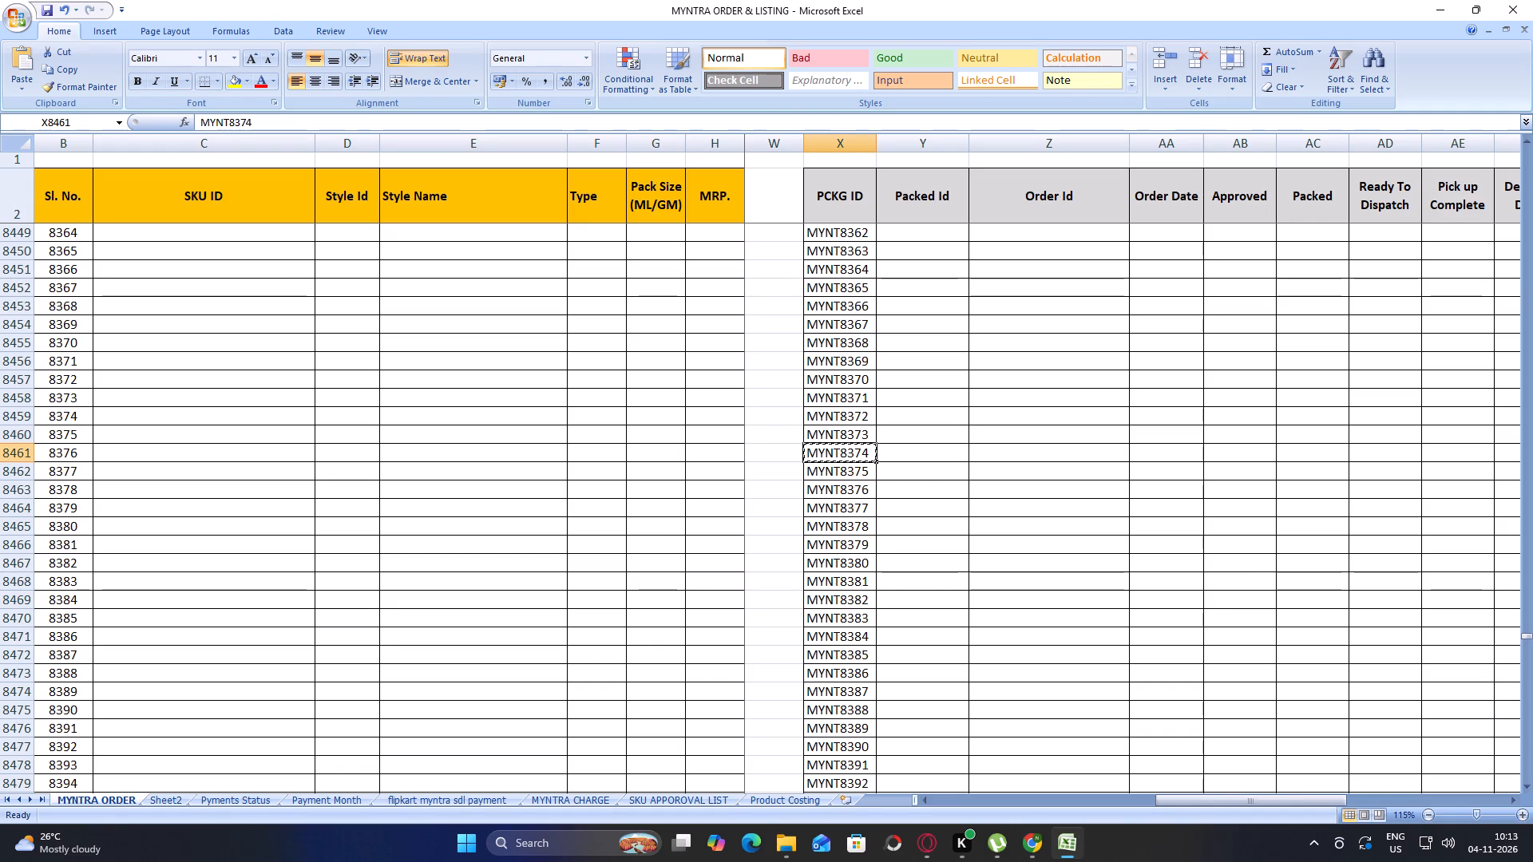
pyautogui.hotkey('alt', 'Tab')
pyautogui.click(774, 470)
pyautogui.hotkey('ctrl', 'v')
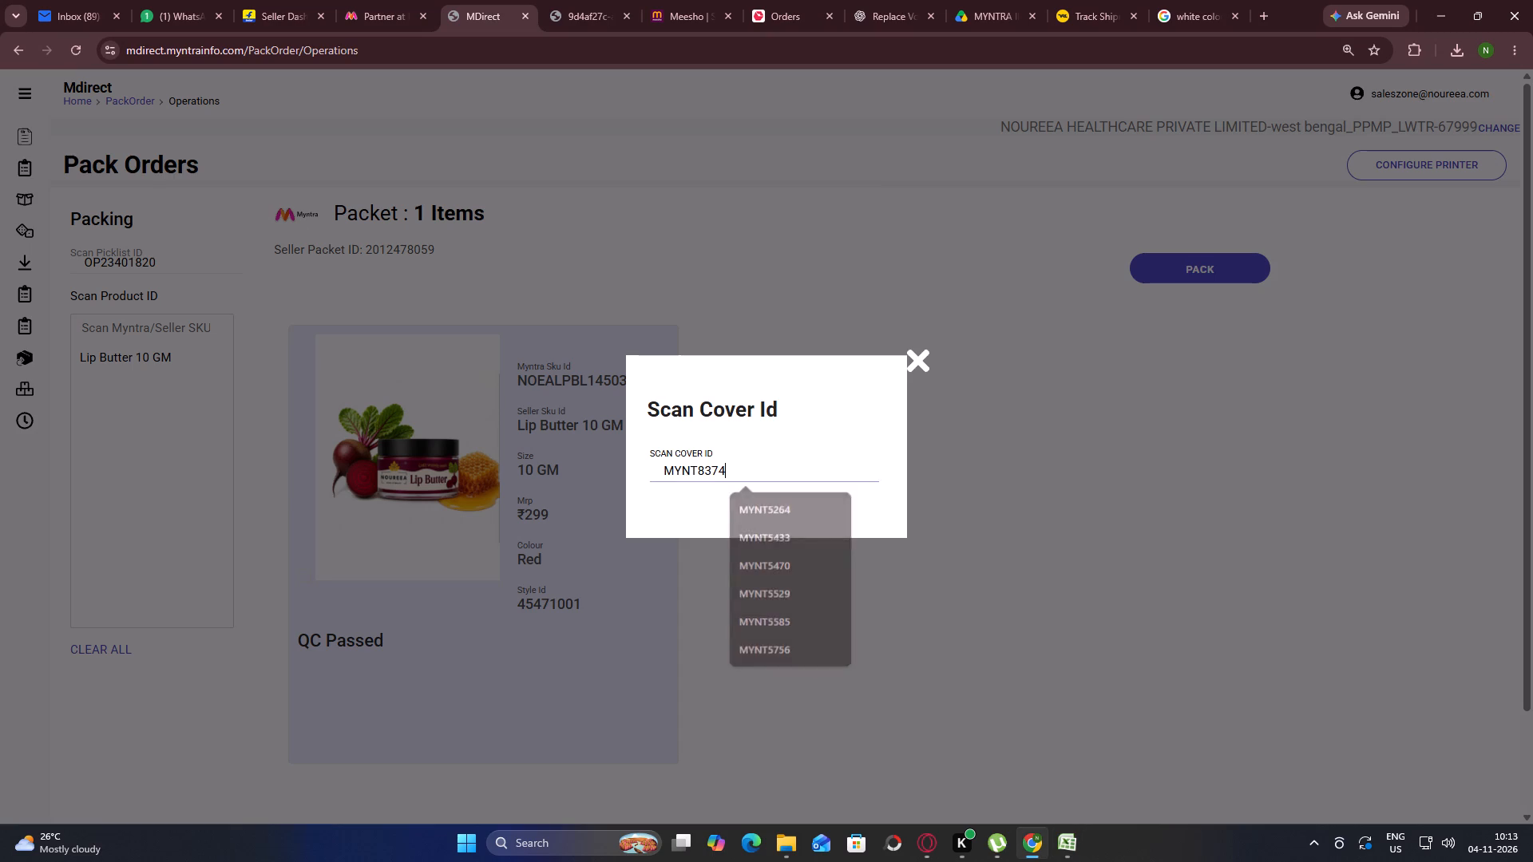
pyautogui.press('Return')
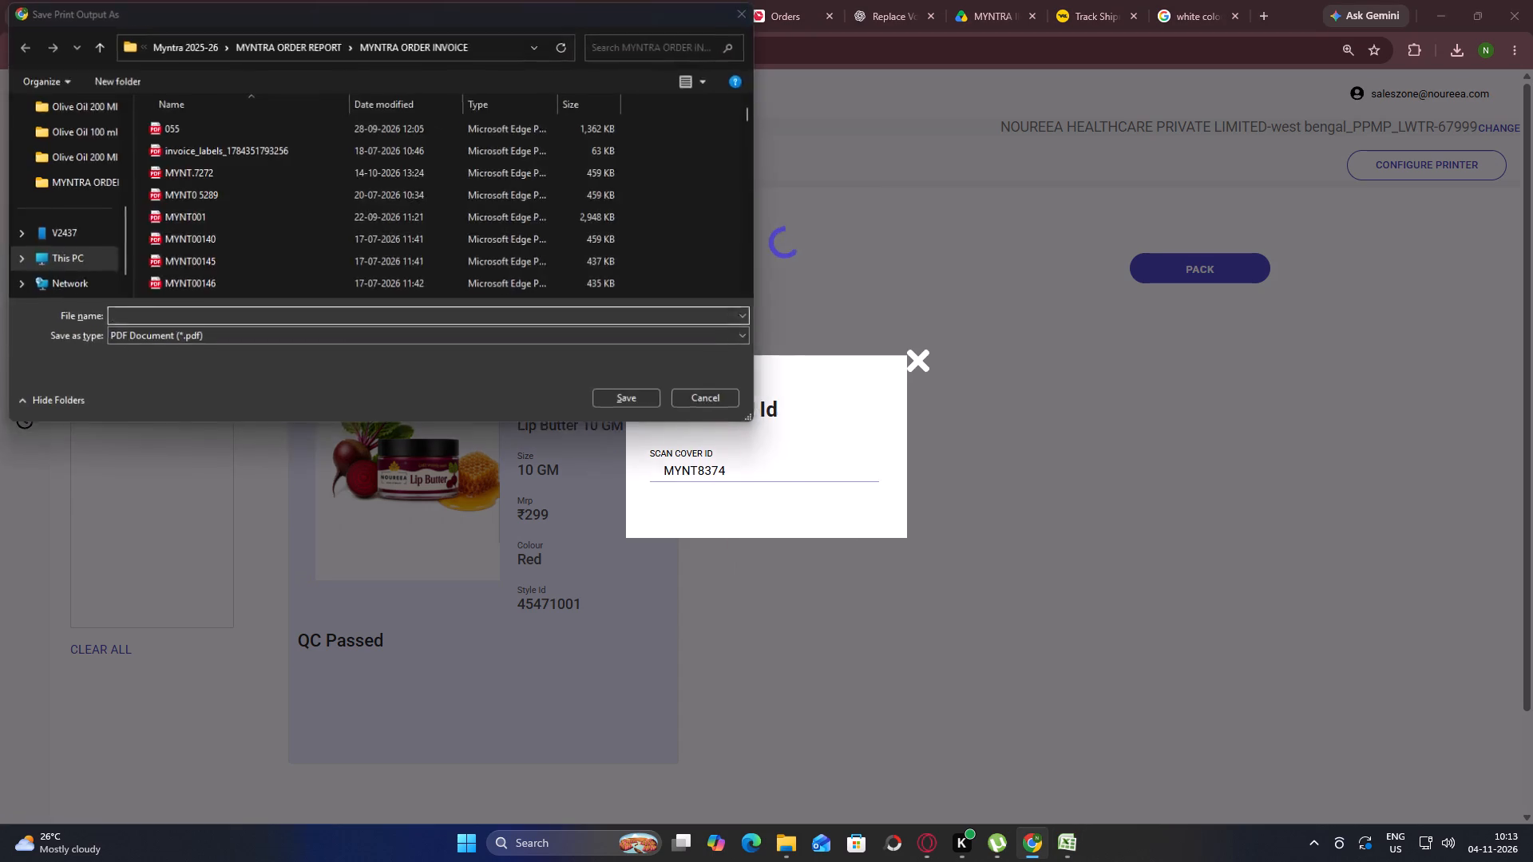
# Save the second Lip Butter packet's two print outputs as MYNT8374 and MYNT08374 in the MYNTRA ORDER INVOICE folder.
pyautogui.hotkey('ctrl', 'v')
pyautogui.press('Return')
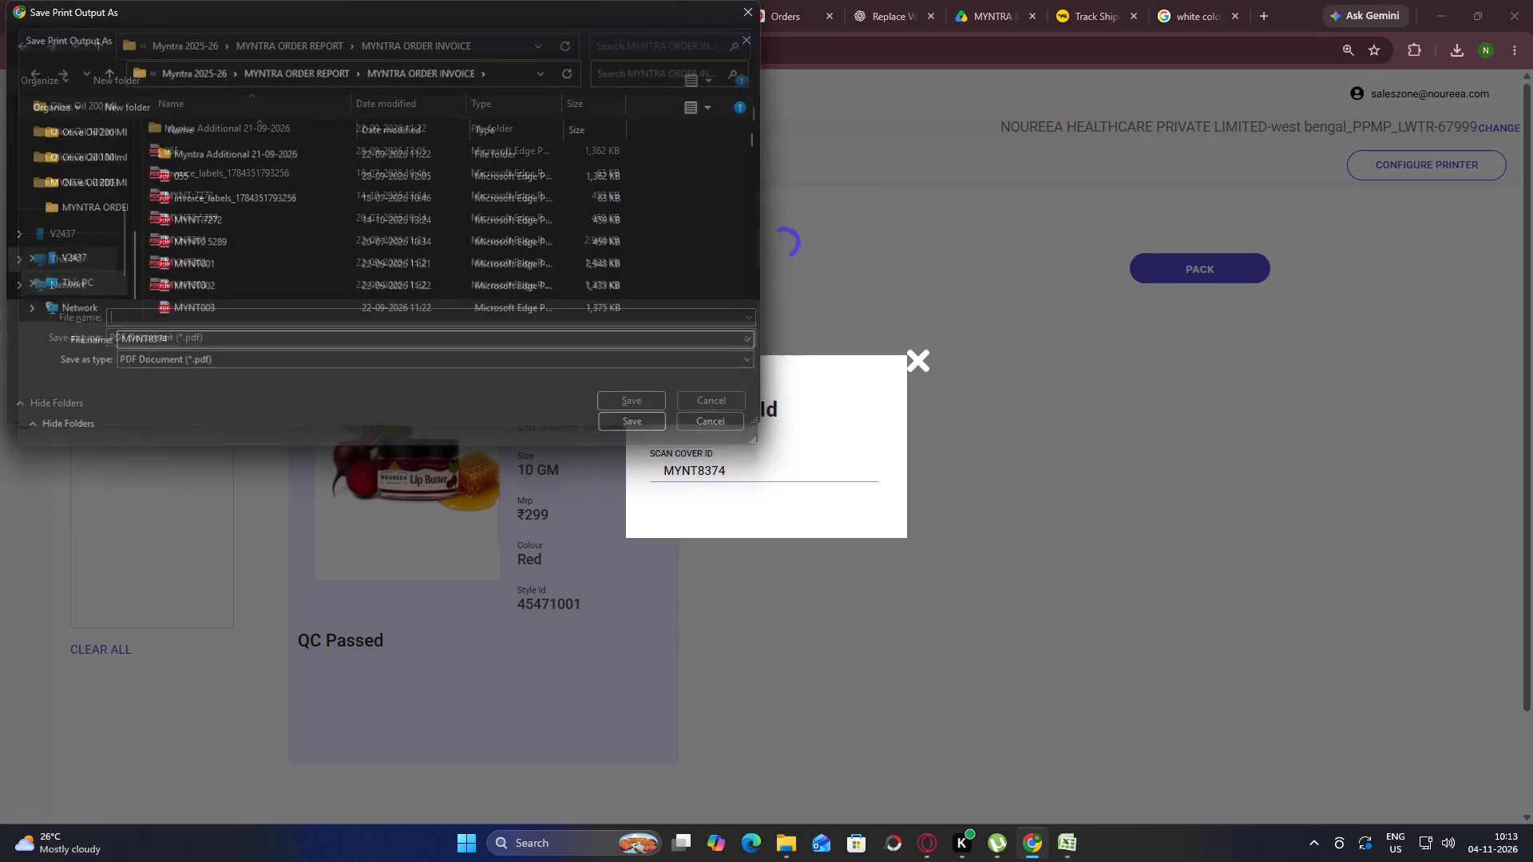
pyautogui.hotkey('ctrl', 'v')
pyautogui.press('Left')
pyautogui.press('Left')
pyautogui.press('Left')
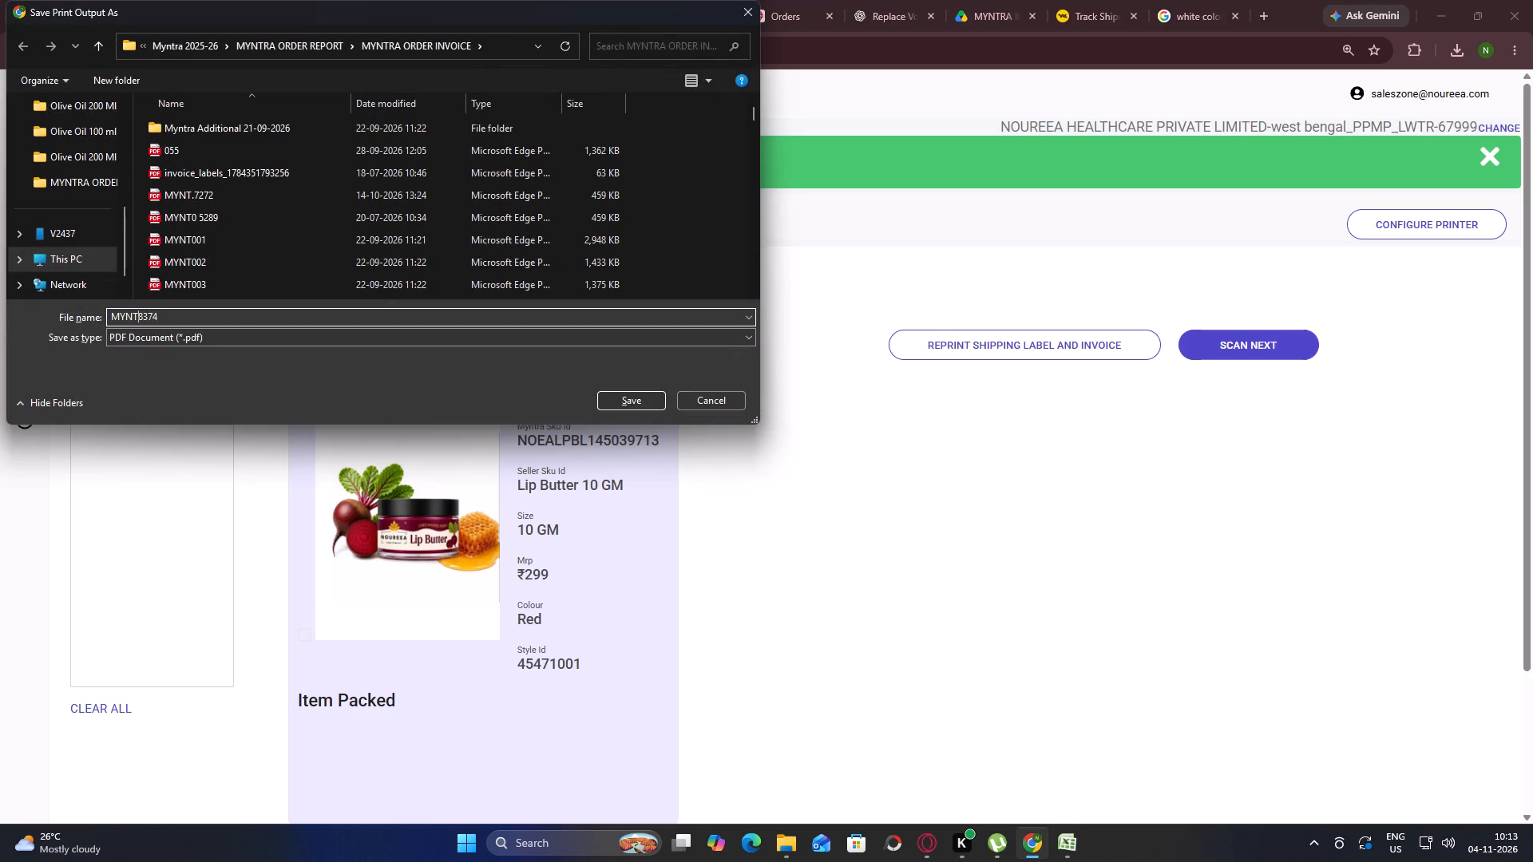
pyautogui.press('Left')
pyautogui.press('0')
pyautogui.press('Return')
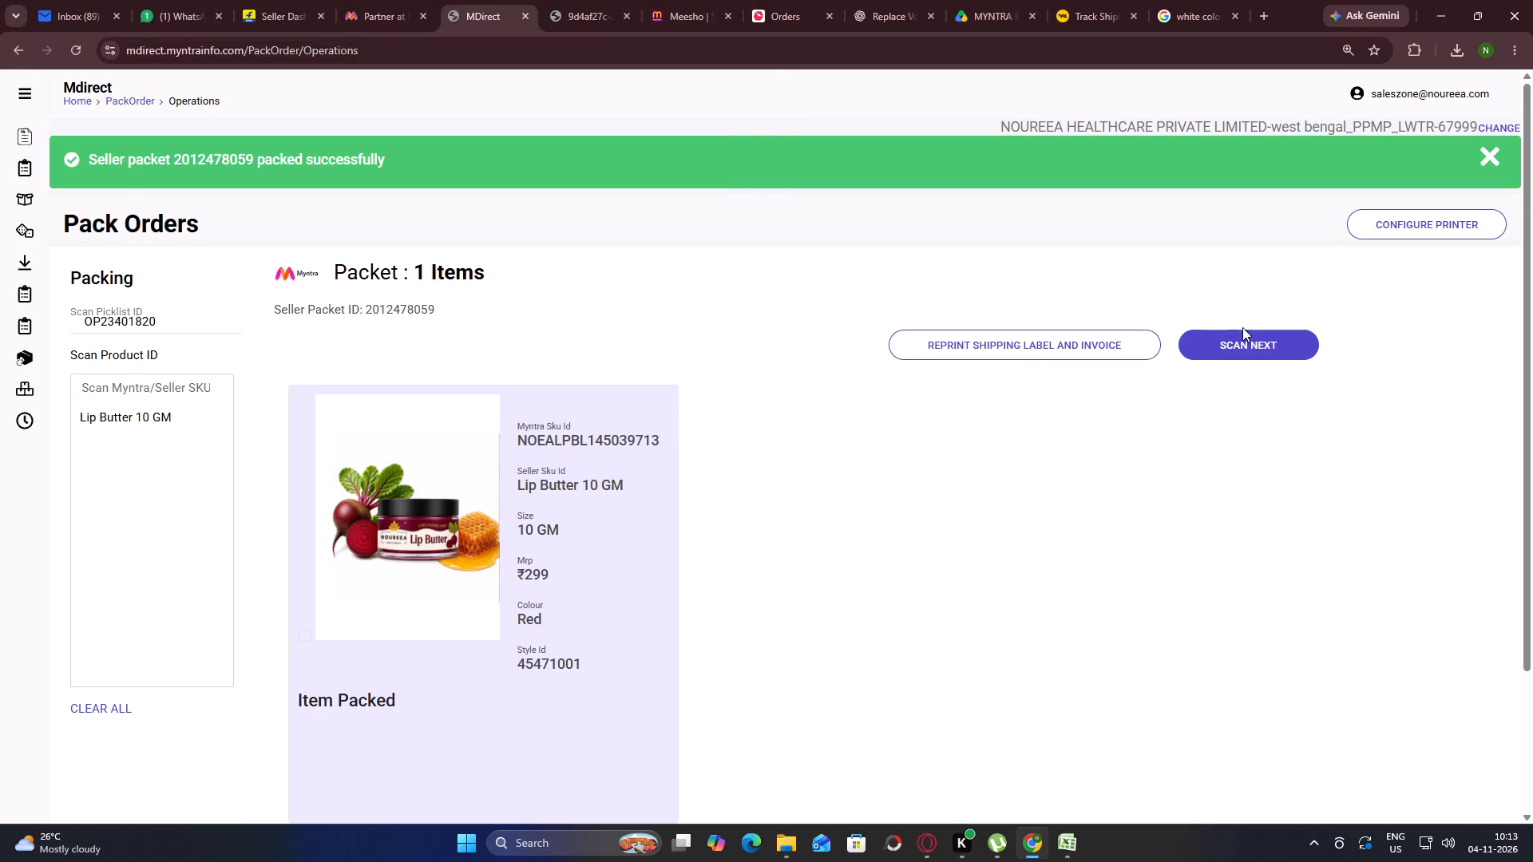
# Start another scan and submit SKU NOEALPBL145039713, copied again from the picklist PDF, for the third Lip Butter packet.
pyautogui.click(1239, 340)
pyautogui.click(562, 0)
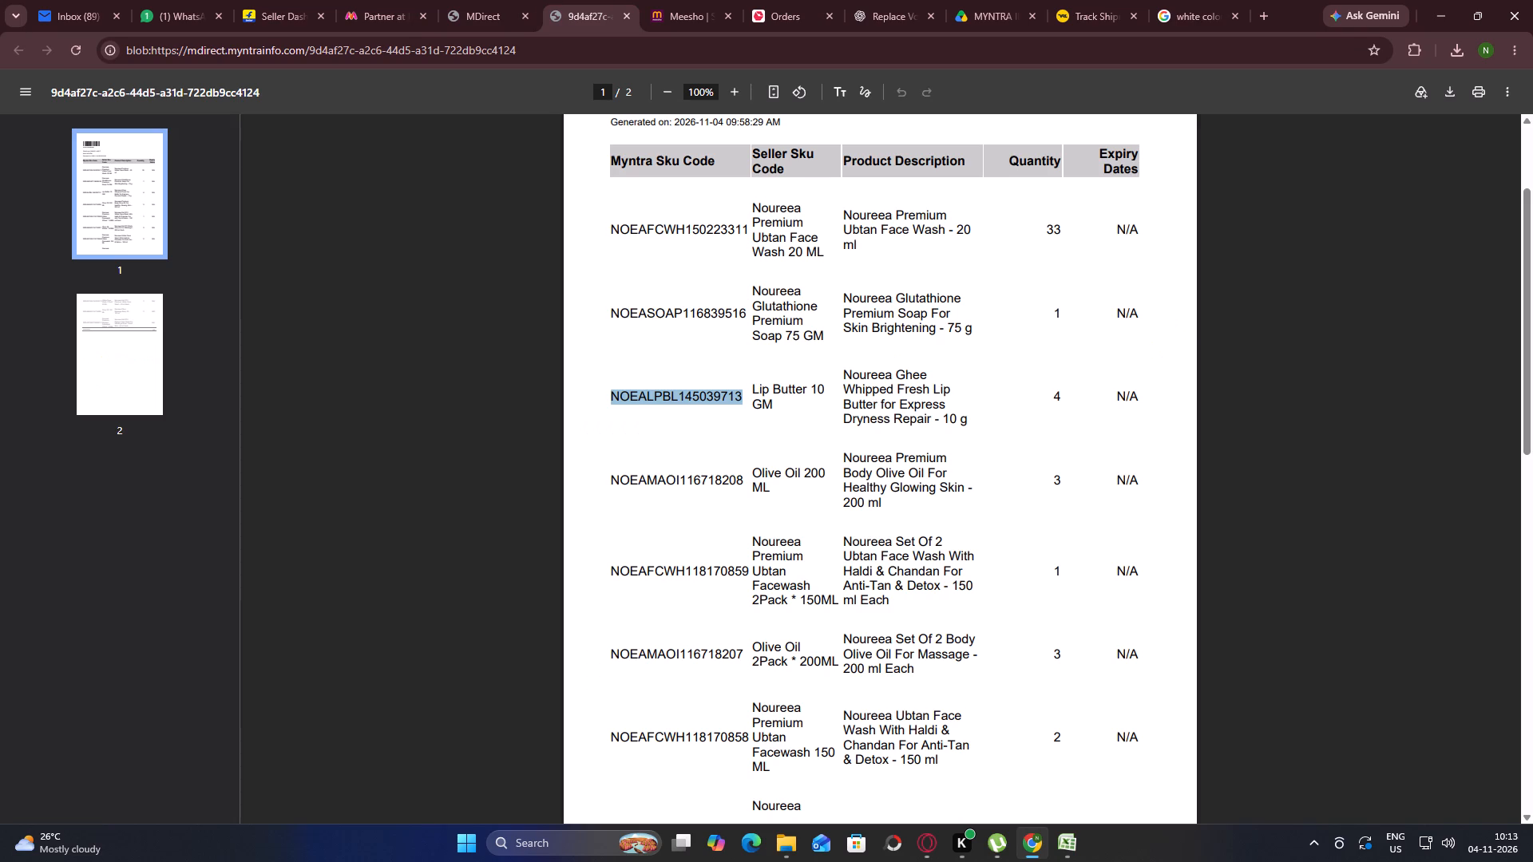
pyautogui.hotkey('ctrl', 'c')
pyautogui.click(489, 0)
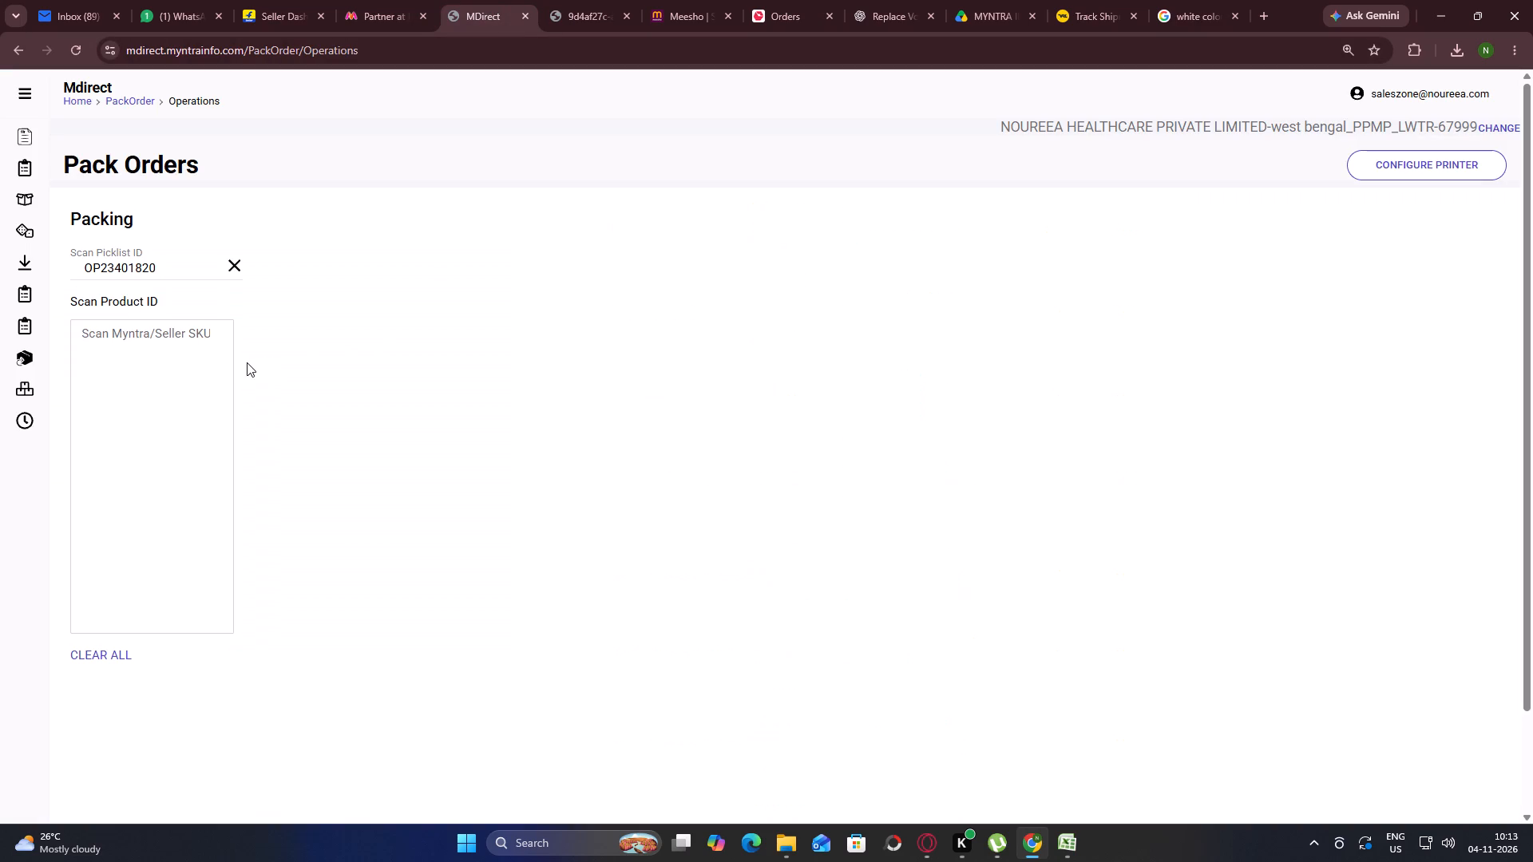
pyautogui.hotkey('ctrl', 'v')
pyautogui.press('Return')
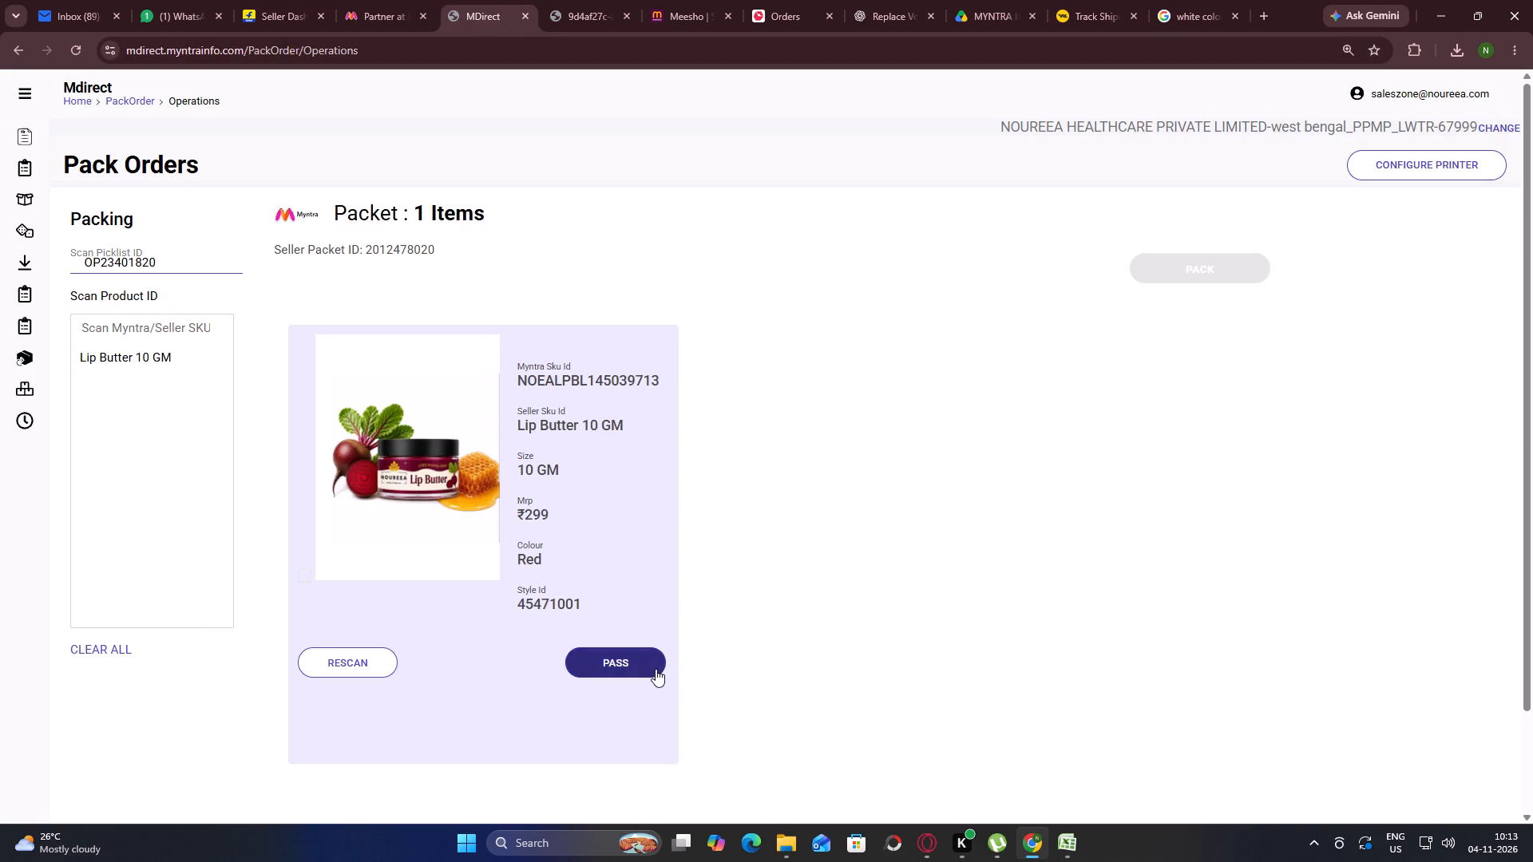
# Pass the third Lip Butter 10 GM item and pack its packet with cover ID MYNT8375 copied from the order workbook.
pyautogui.click(656, 669)
pyautogui.click(1241, 262)
pyautogui.hotkey('alt', 'Tab')
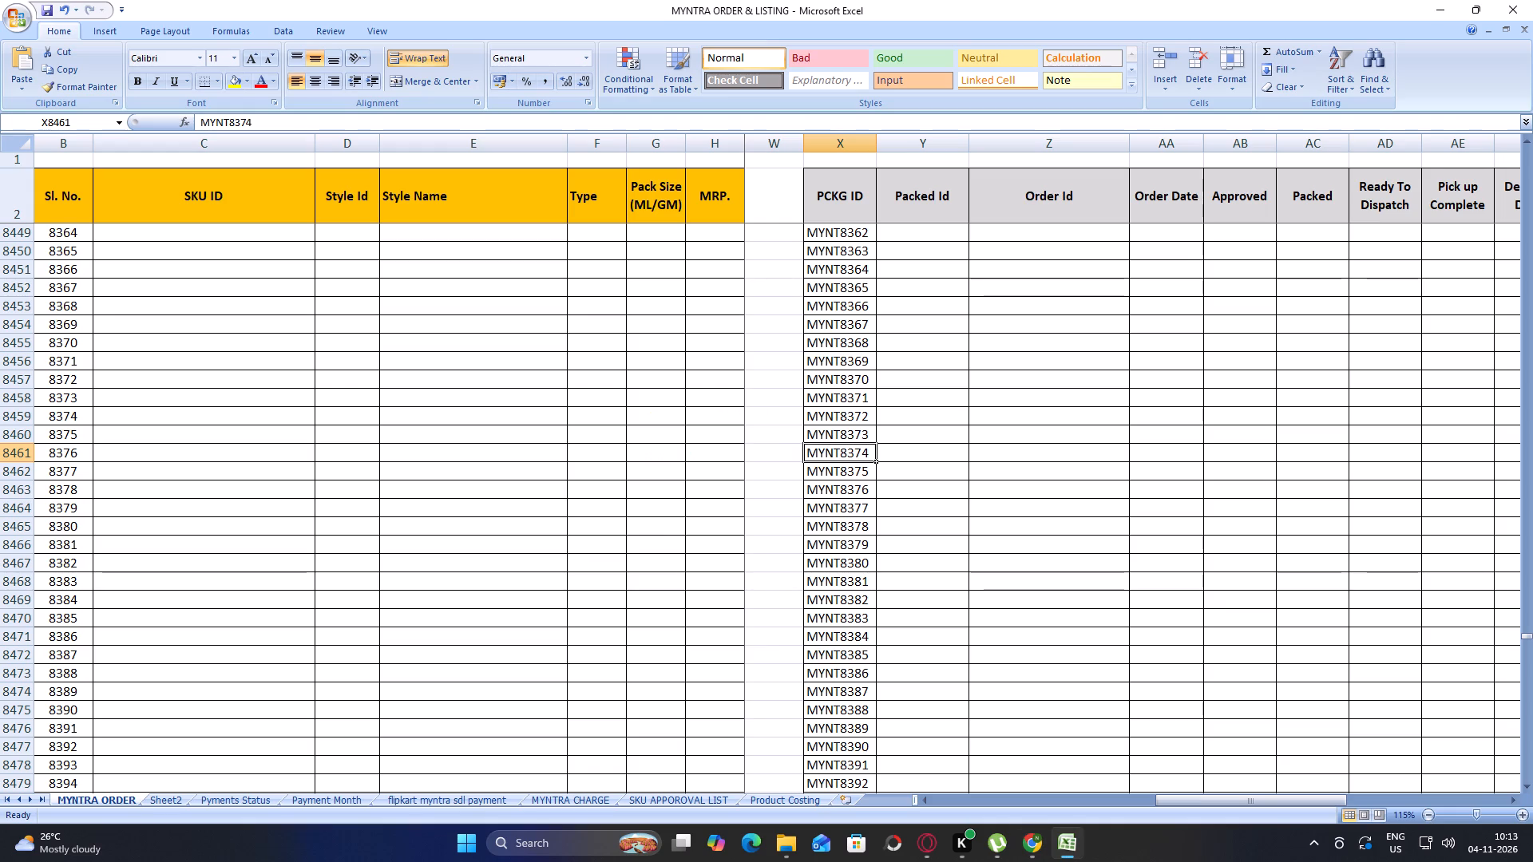
pyautogui.click(854, 477)
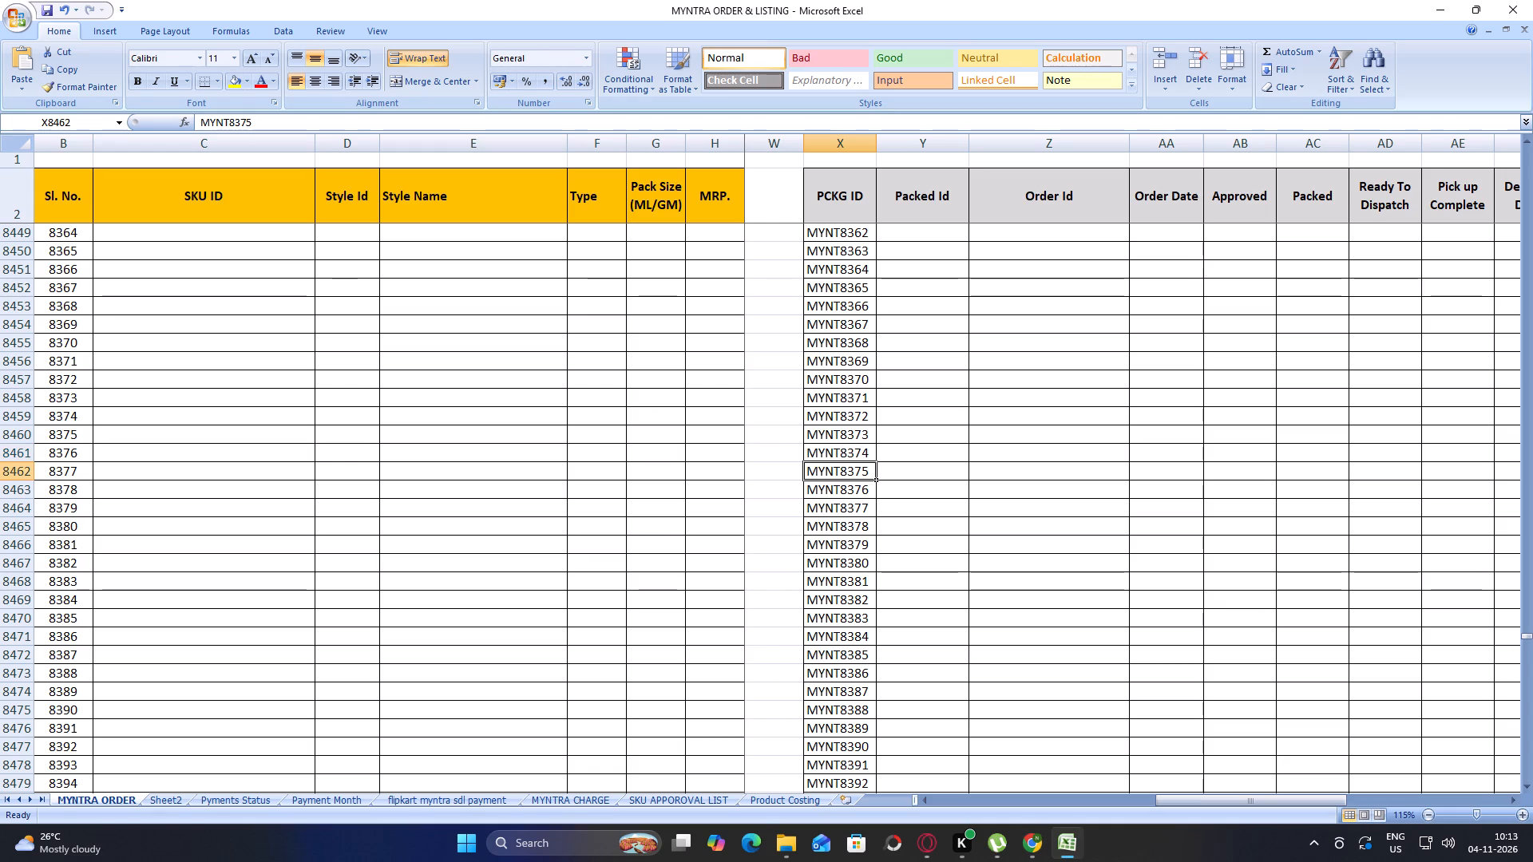
pyautogui.hotkey('ctrl', 'c')
pyautogui.hotkey('alt', 'Tab')
pyautogui.click(781, 467)
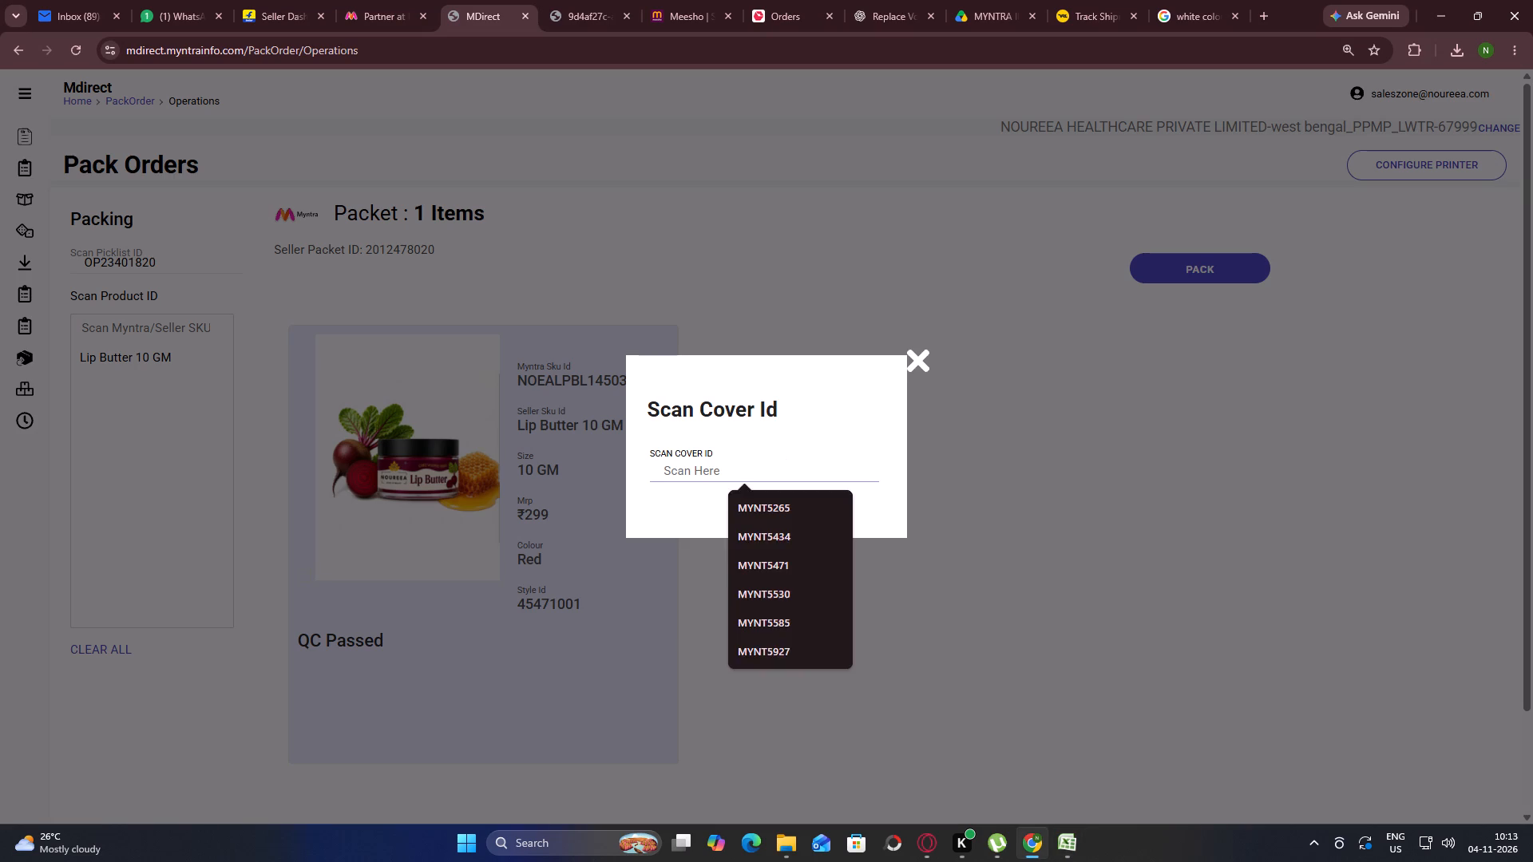
pyautogui.hotkey('ctrl', 'v')
pyautogui.press('Return')
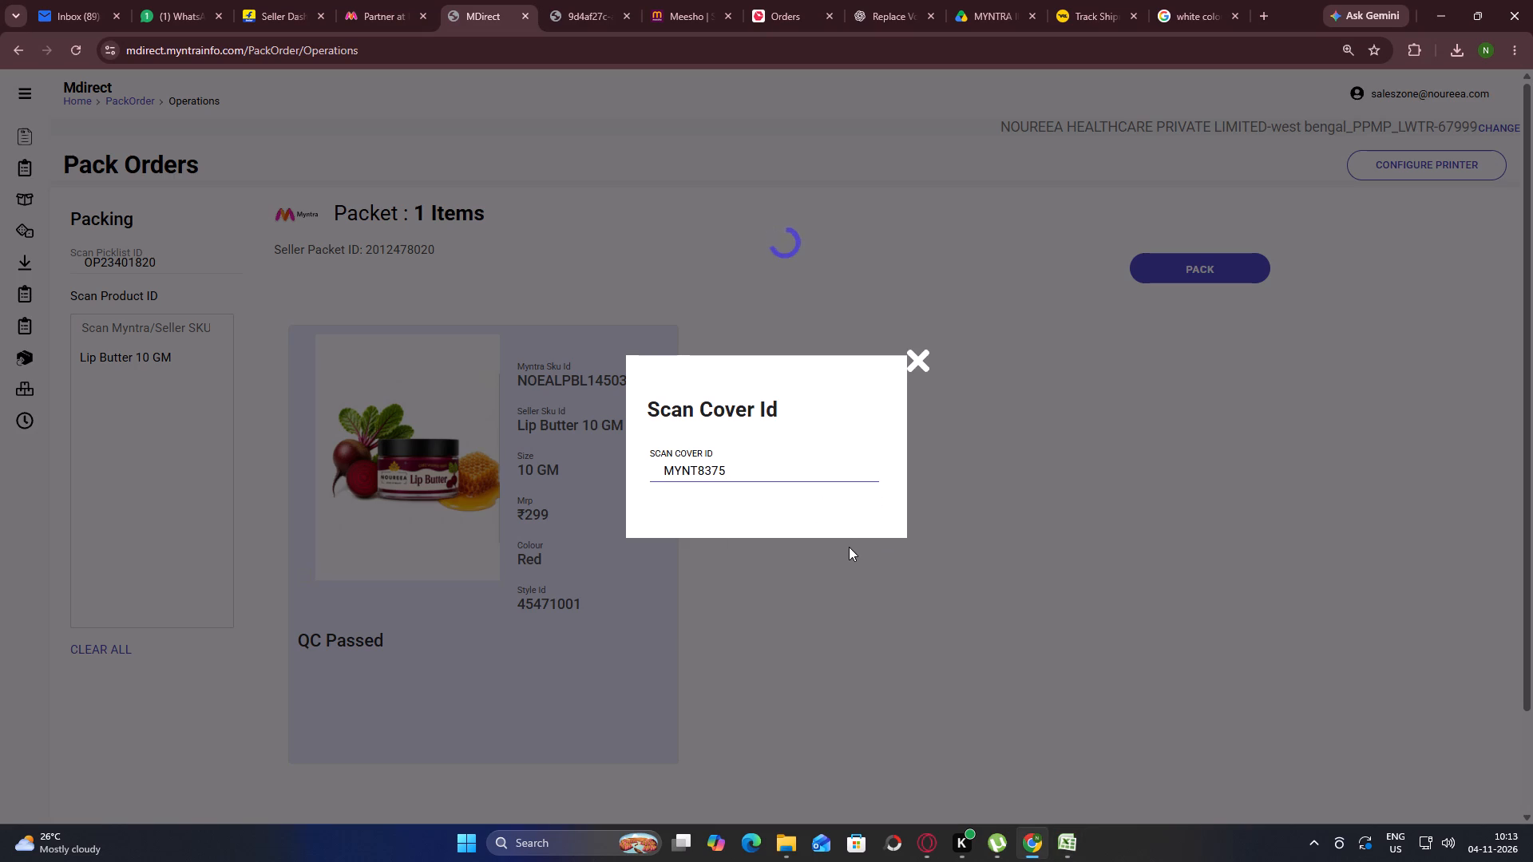
# Save the third Lip Butter packet's two print outputs as MYNT8375 and MYNT08375 in the MYNTRA ORDER INVOICE folder.
pyautogui.click(138, 337)
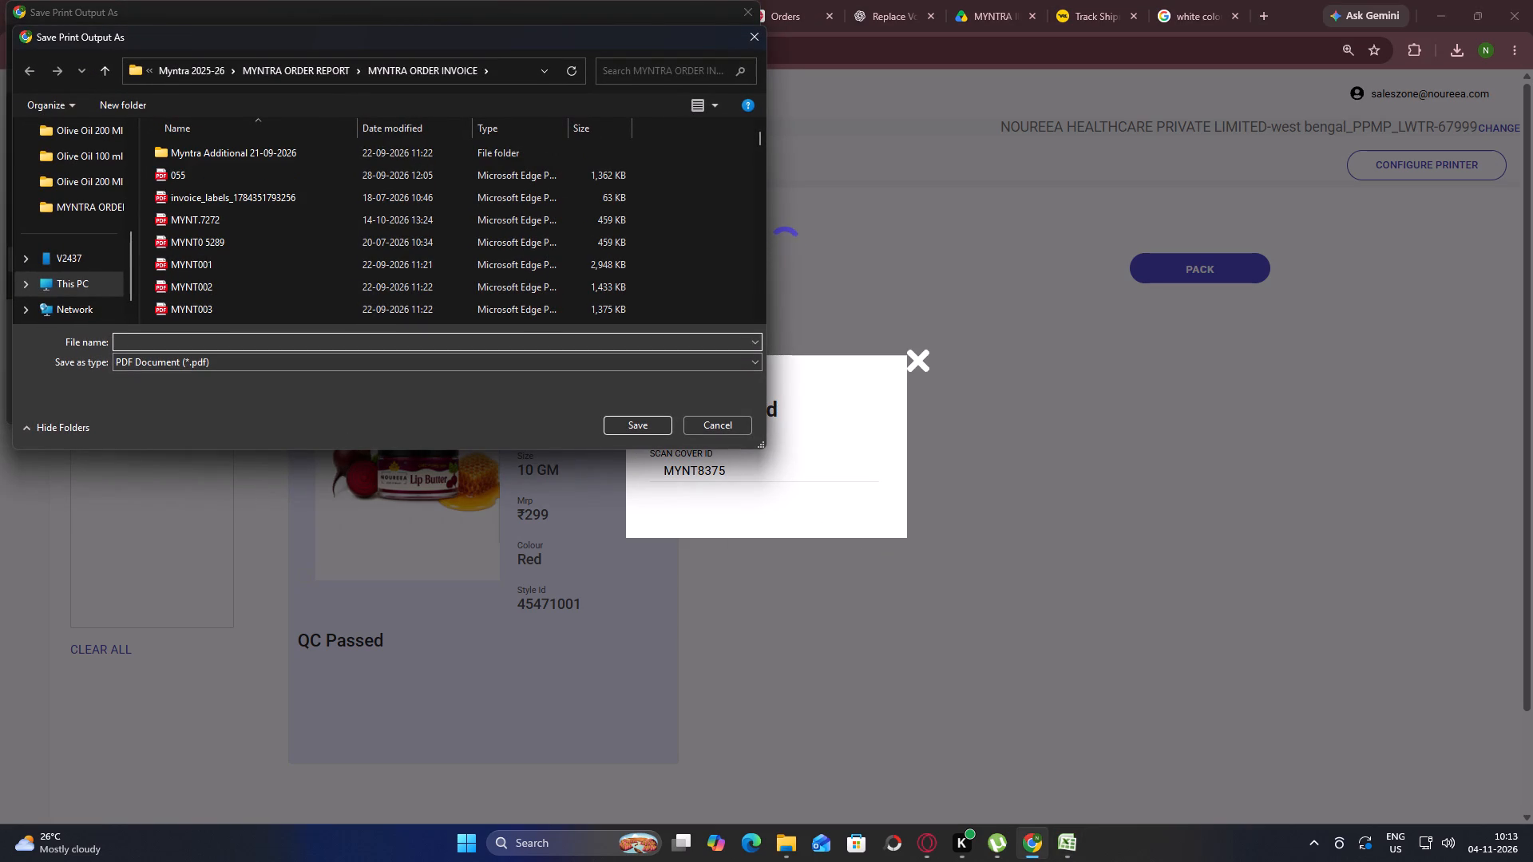
pyautogui.hotkey('ctrl', 'v')
pyautogui.press('Return')
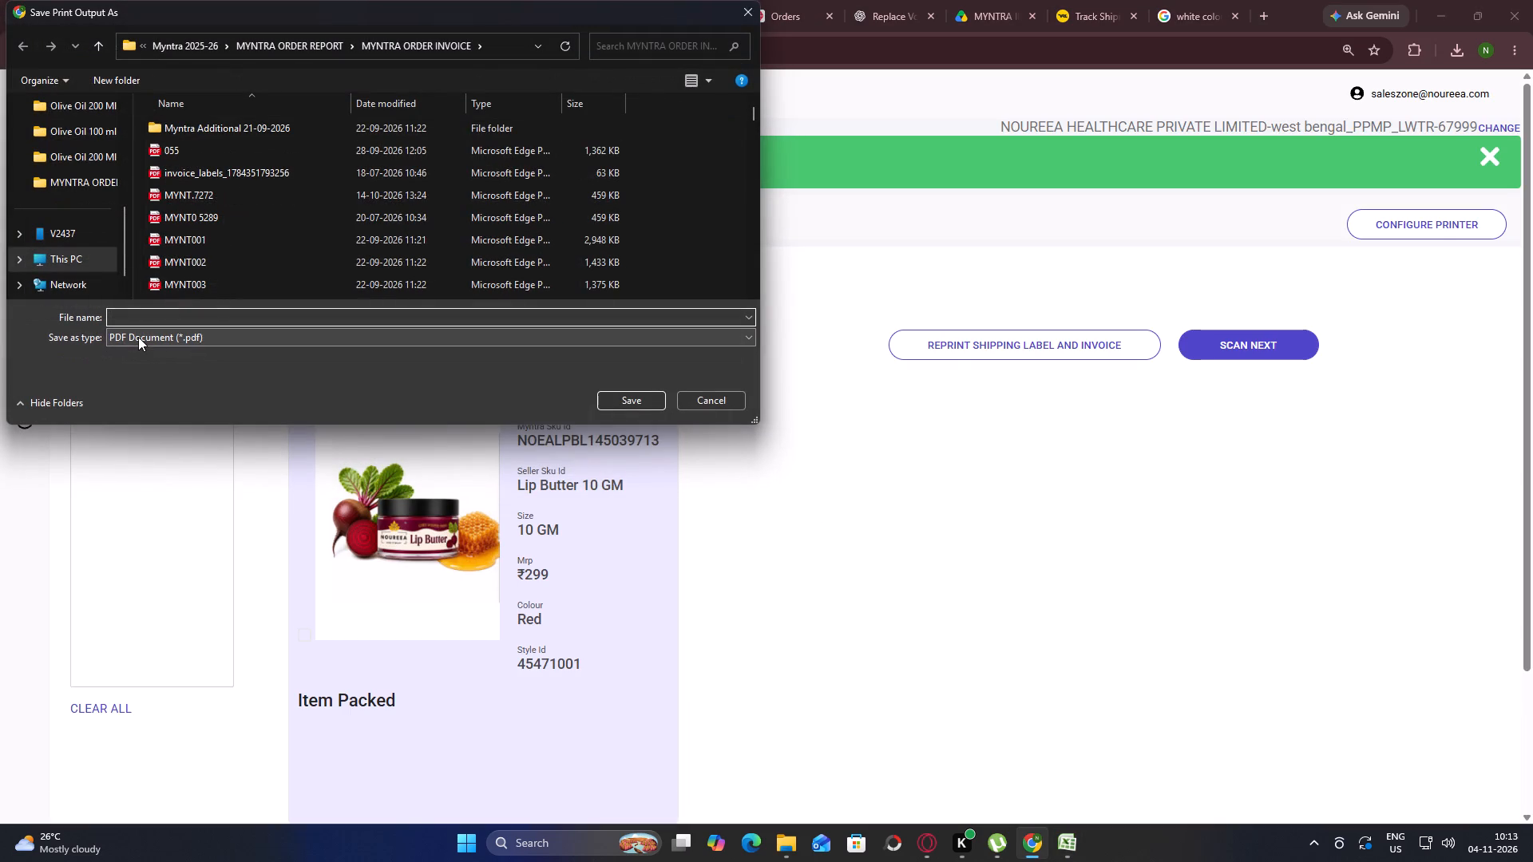
pyautogui.hotkey('ctrl', 'v')
pyautogui.press('Left')
pyautogui.press('Left')
pyautogui.press('Left')
pyautogui.press('Left')
pyautogui.press('0')
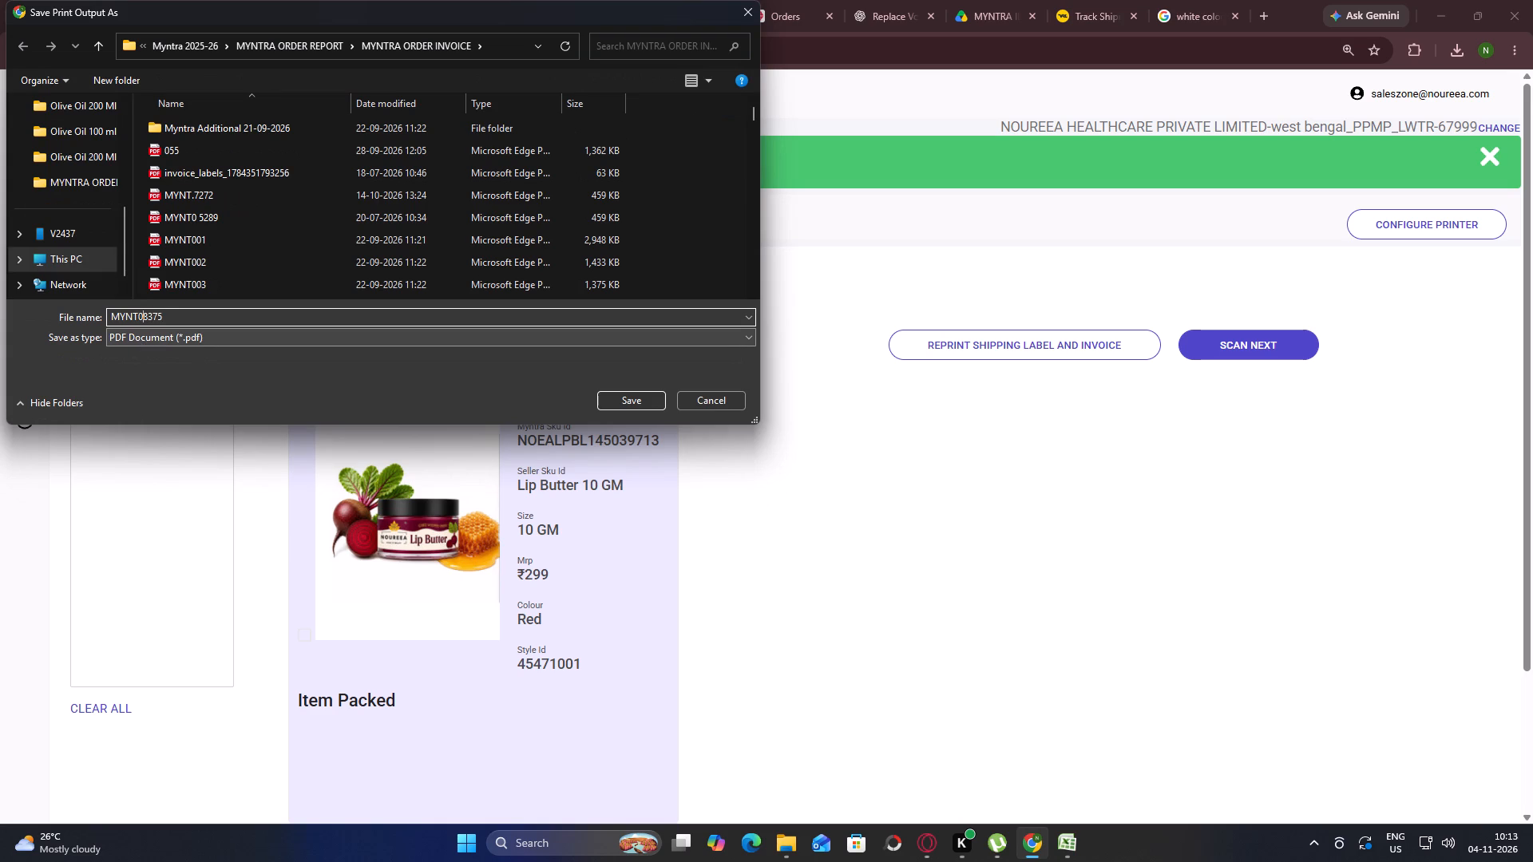
pyautogui.press('Return')
# Start another scan and submit SKU NOEALPBL145039713, copied again from the picklist PDF, for the fourth Lip Butter packet.
pyautogui.click(1262, 351)
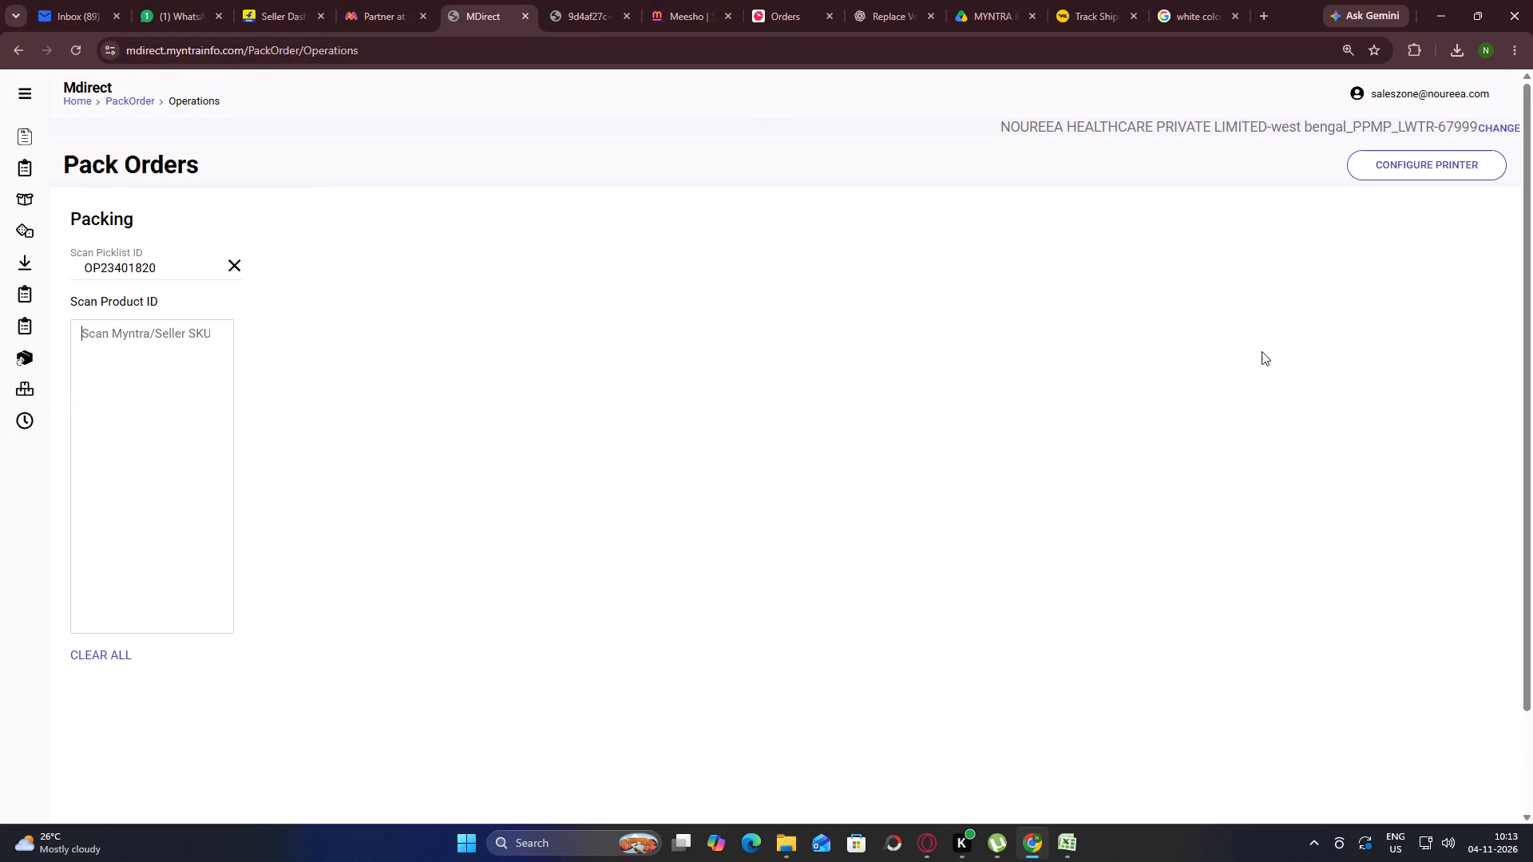
pyautogui.click(600, 3)
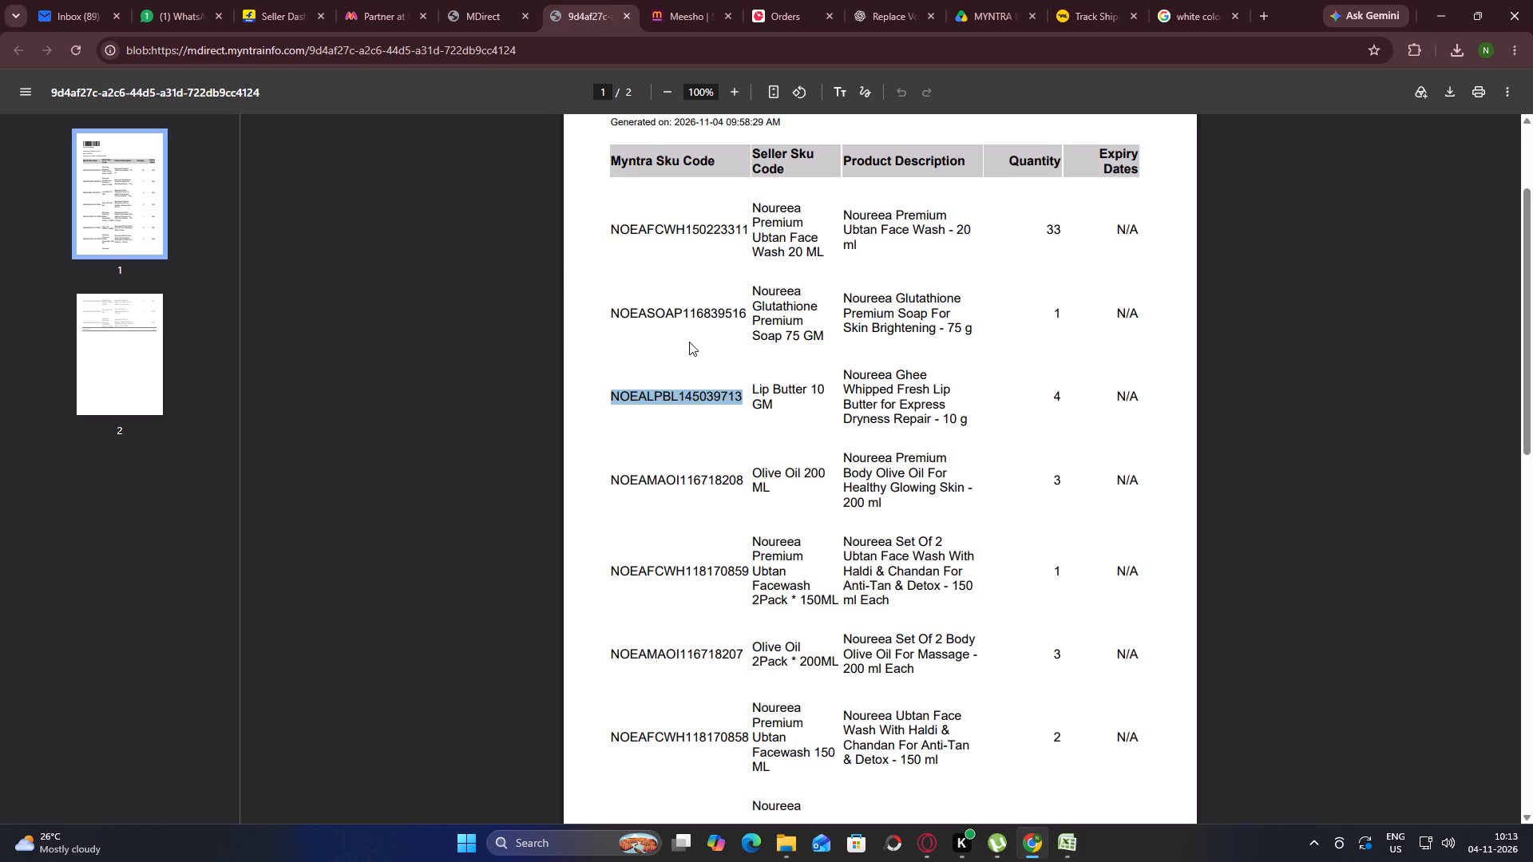
pyautogui.hotkey('ctrl', 'c')
pyautogui.click(472, 17)
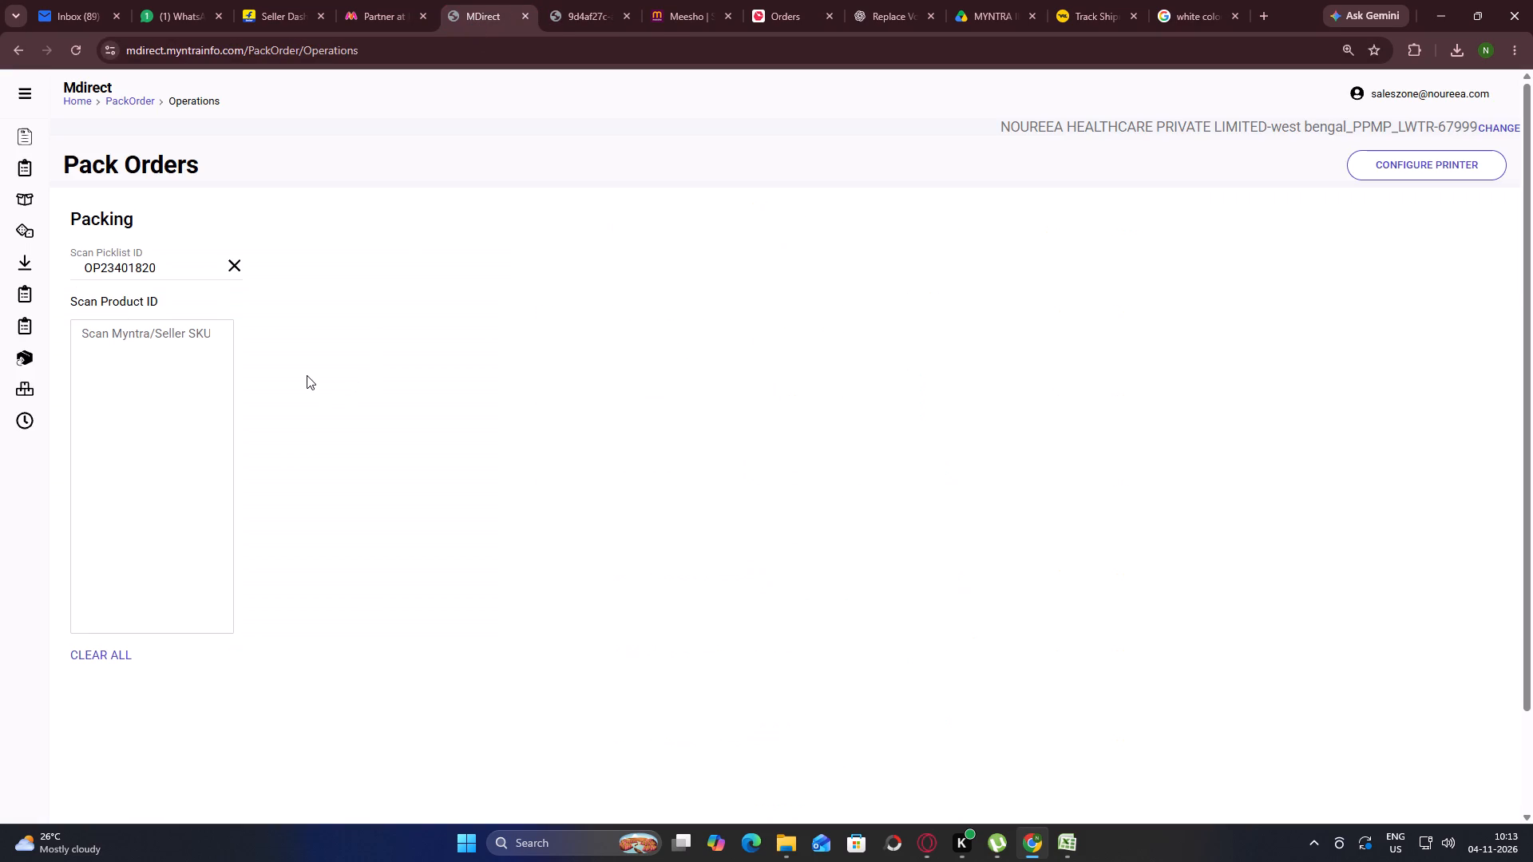
pyautogui.hotkey('ctrl', 'v')
pyautogui.press('Return')
pyautogui.click(674, 669)
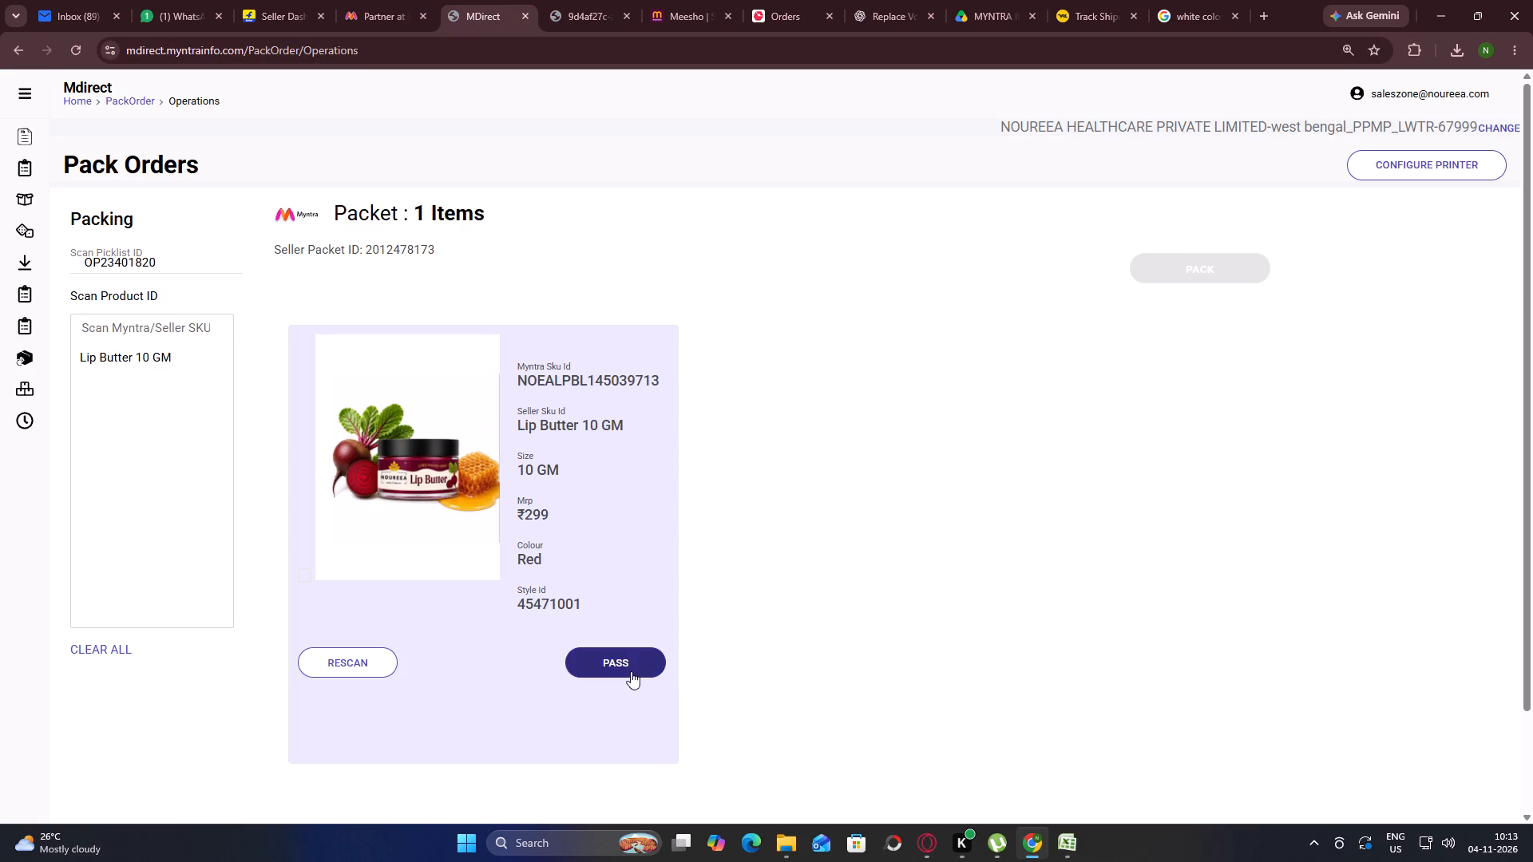
pyautogui.click(631, 671)
pyautogui.click(1226, 265)
pyautogui.hotkey('alt', 'Tab')
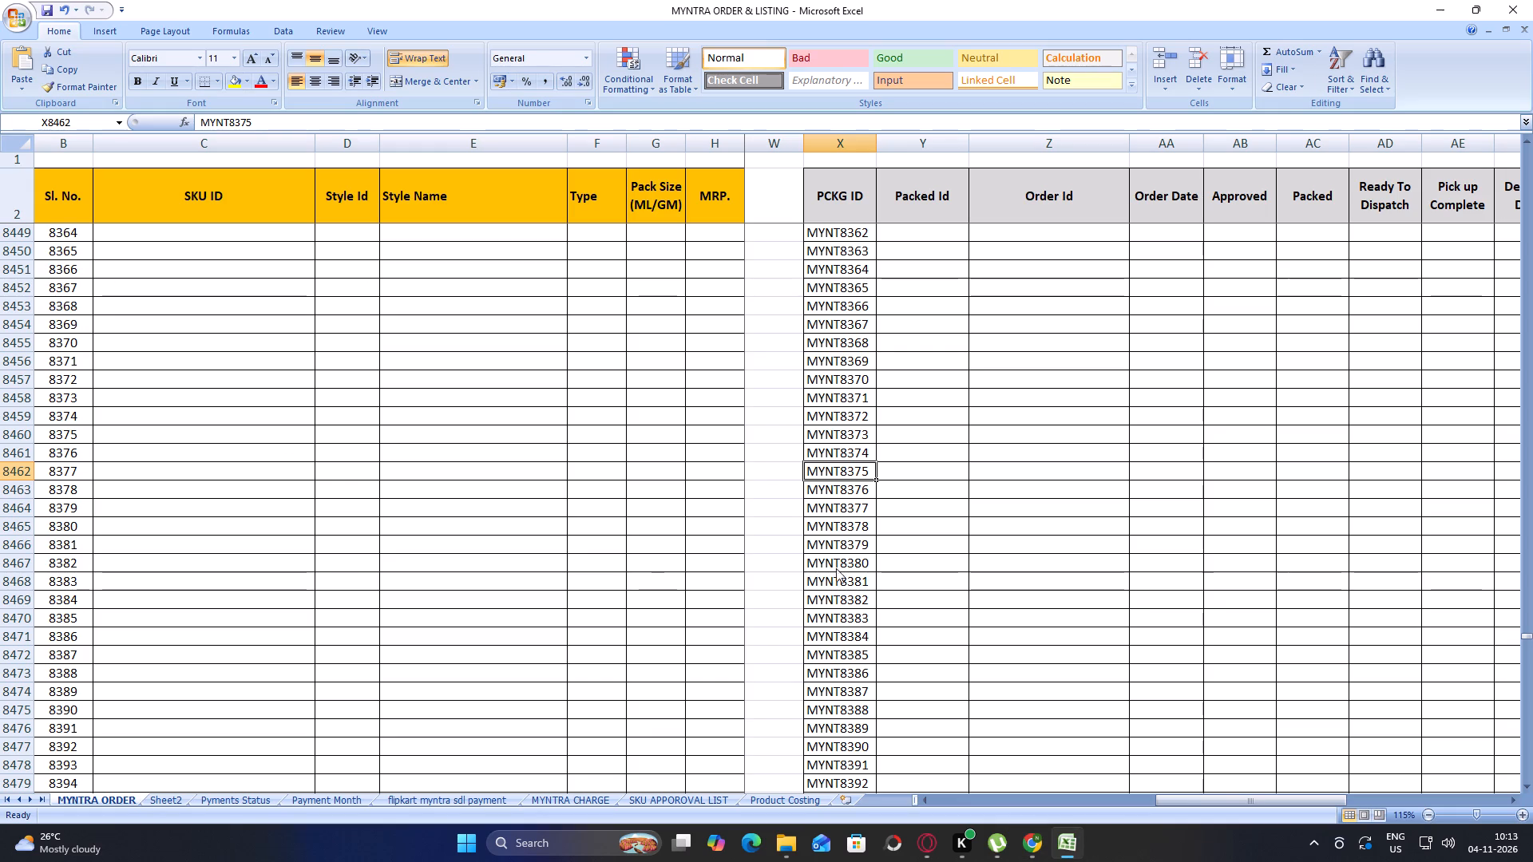
pyautogui.click(836, 493)
pyautogui.hotkey('ctrl', 'c')
pyautogui.hotkey('alt', 'Tab')
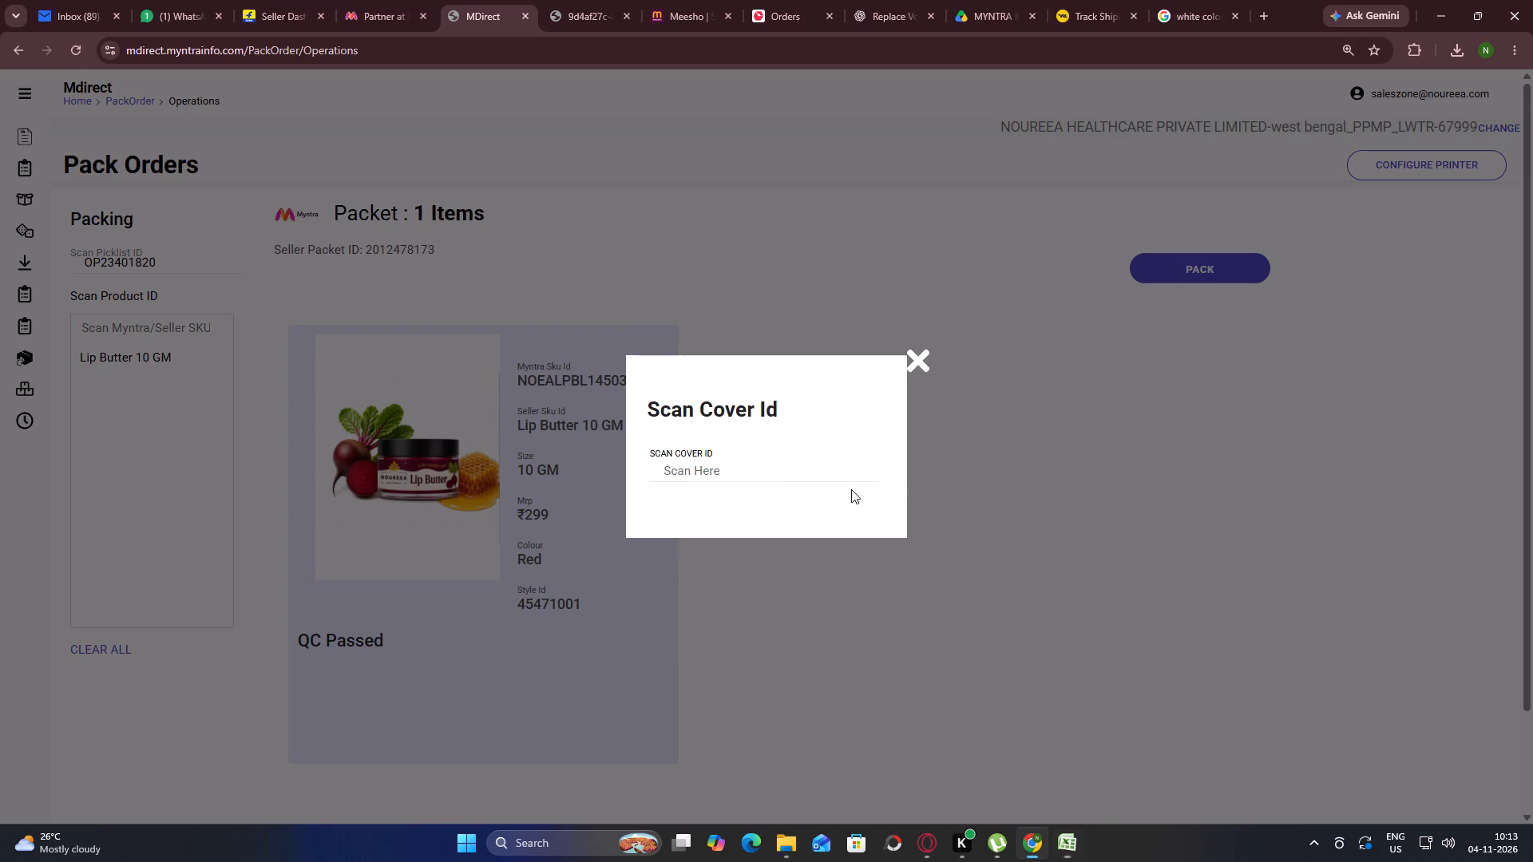
pyautogui.click(781, 471)
pyautogui.hotkey('ctrl', 'v')
pyautogui.press('Return')
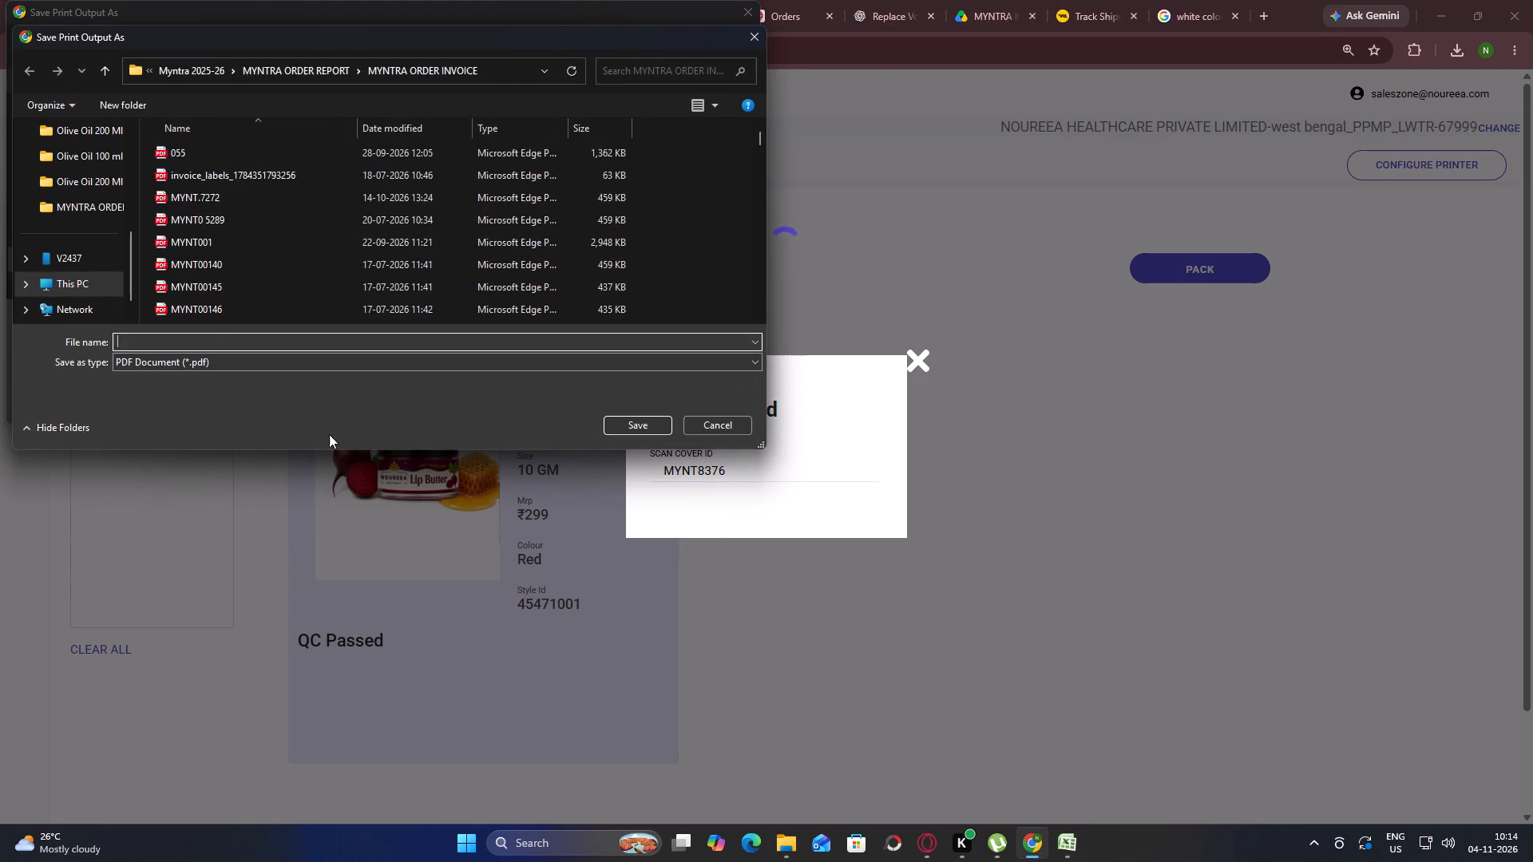
pyautogui.hotkey('ctrl', 'v')
pyautogui.press('Return')
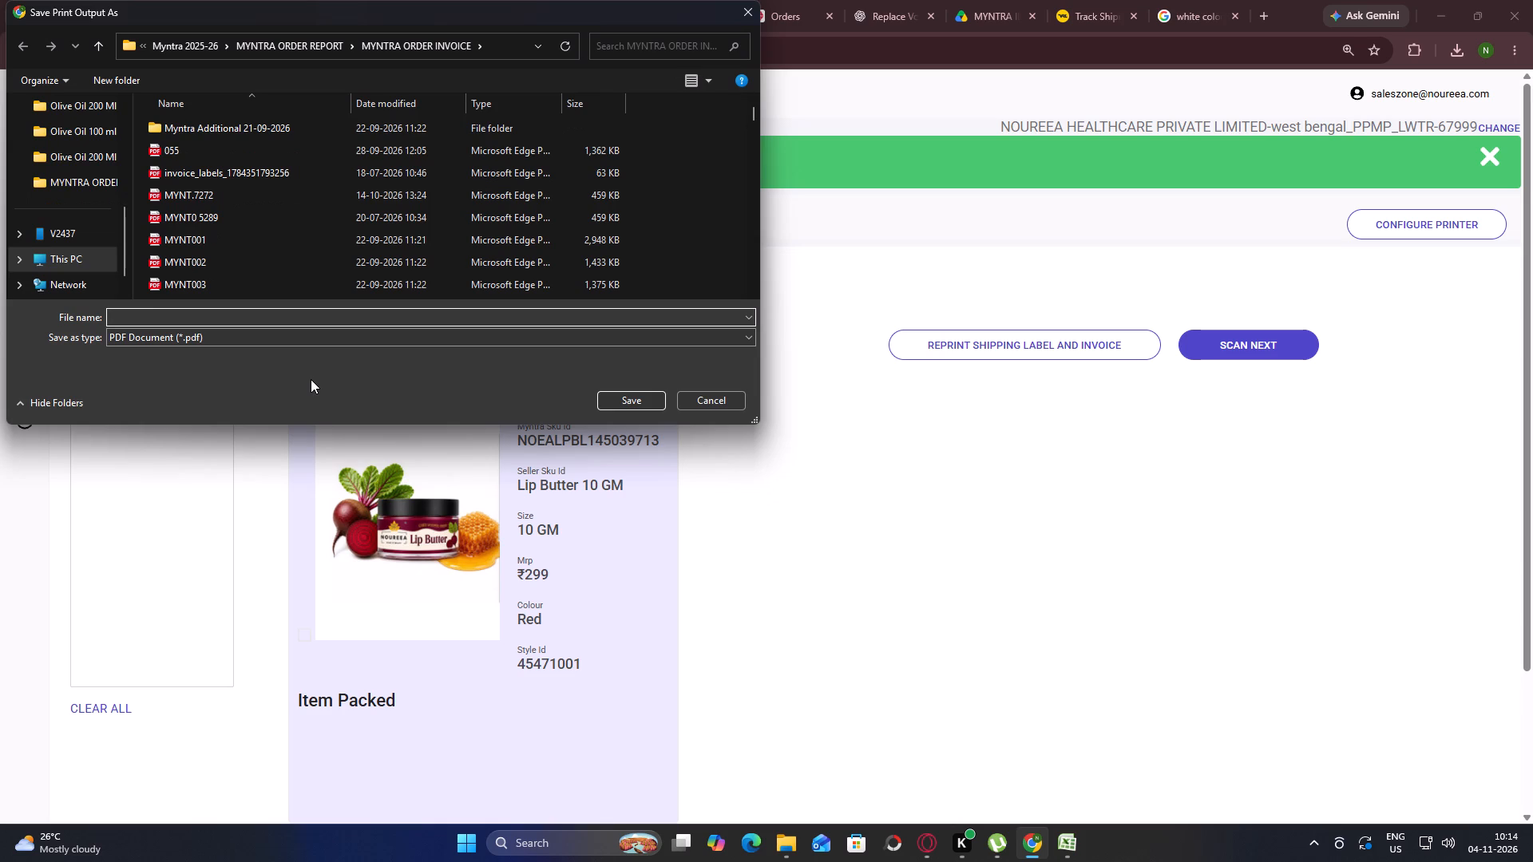
pyautogui.hotkey('ctrl', 'v')
pyautogui.press('Left')
pyautogui.press('Left')
pyautogui.press('Left')
pyautogui.press('Left')
pyautogui.press('0')
pyautogui.press('Return')
pyautogui.click(1258, 345)
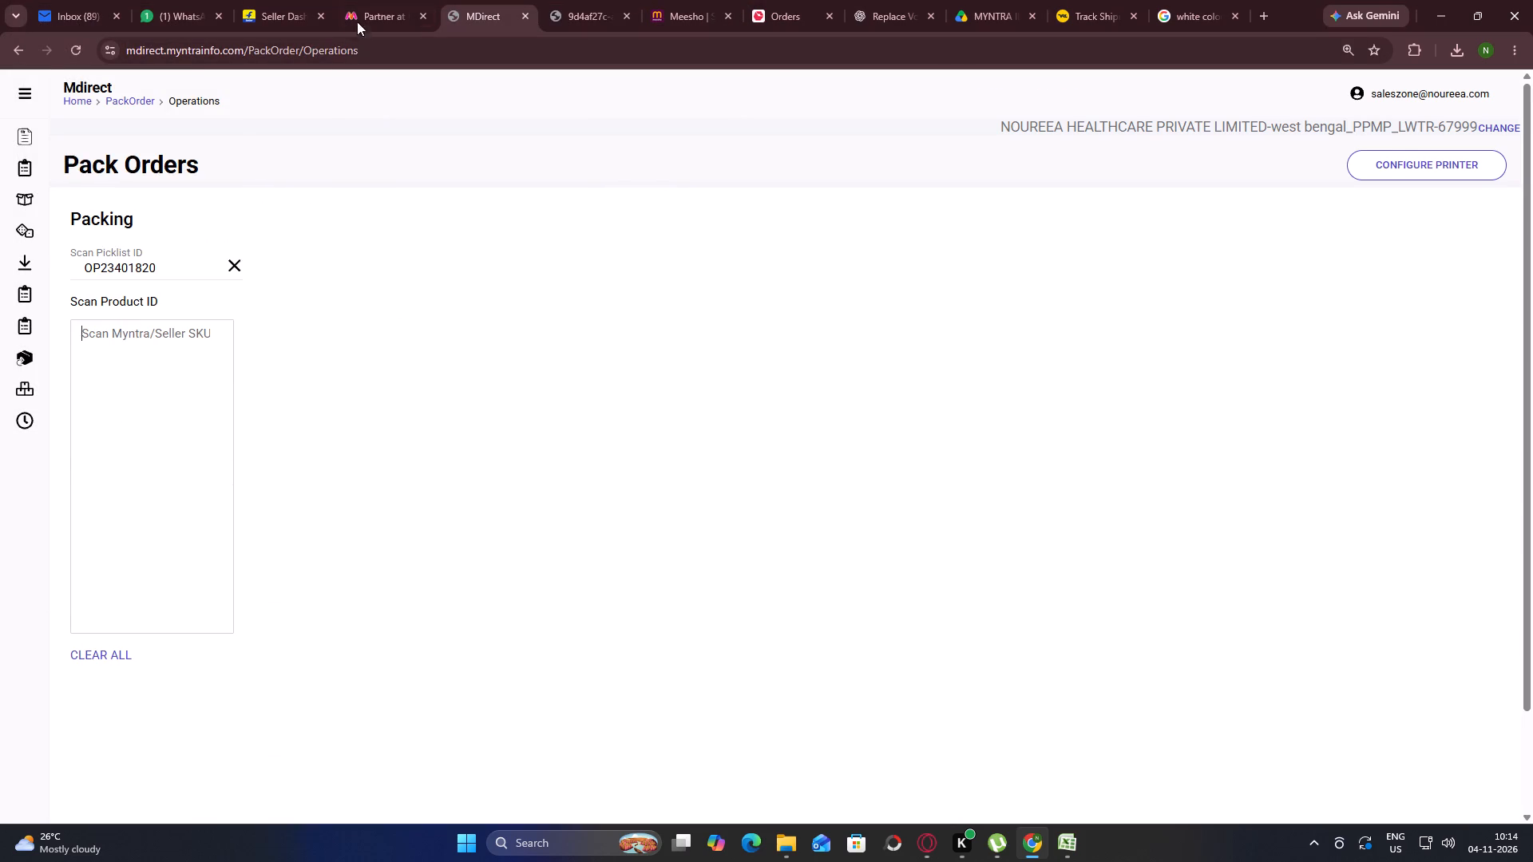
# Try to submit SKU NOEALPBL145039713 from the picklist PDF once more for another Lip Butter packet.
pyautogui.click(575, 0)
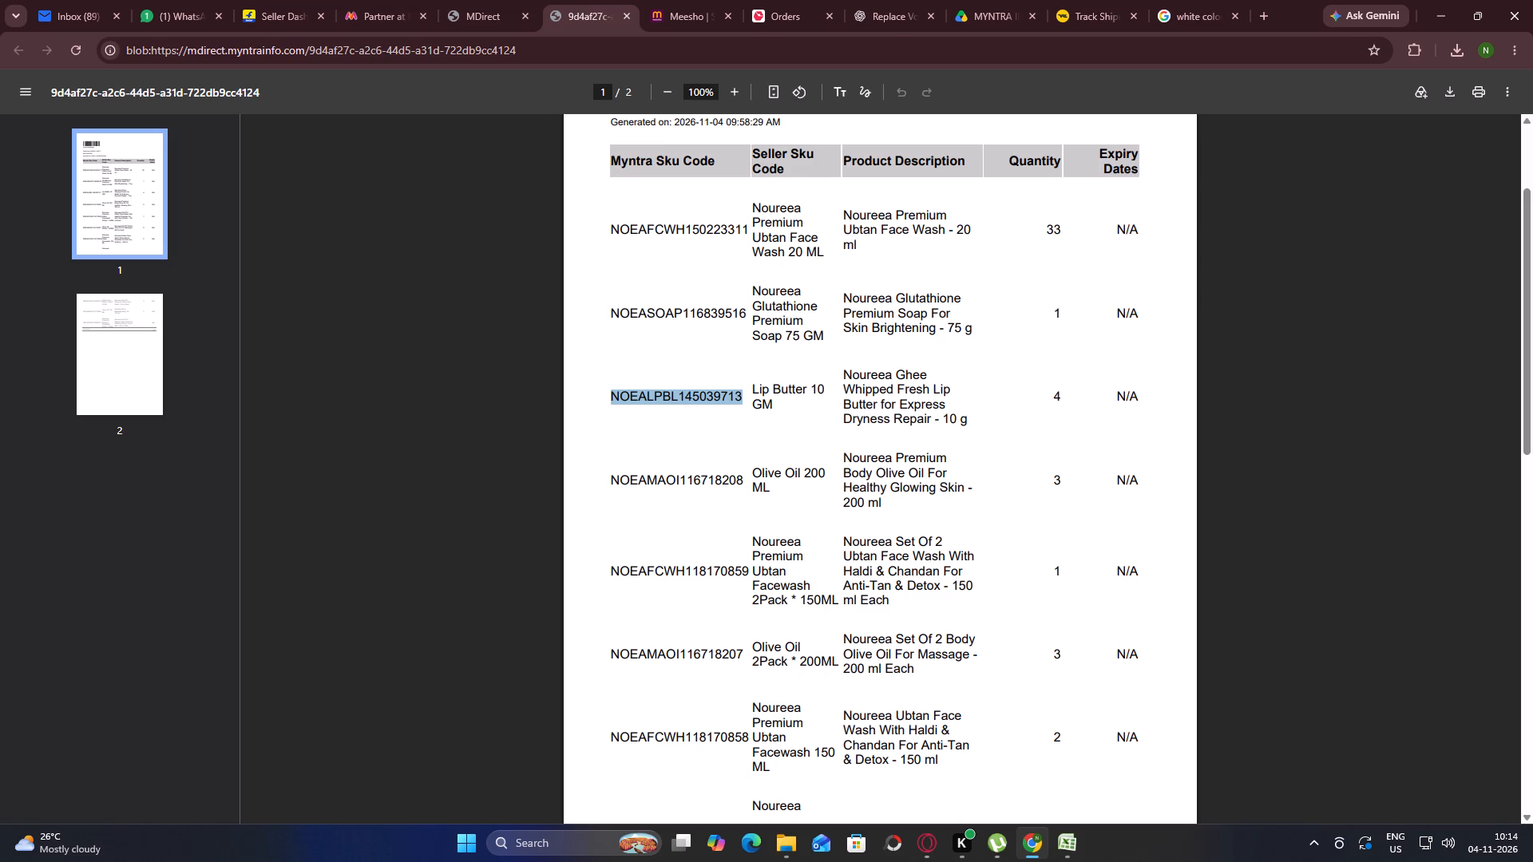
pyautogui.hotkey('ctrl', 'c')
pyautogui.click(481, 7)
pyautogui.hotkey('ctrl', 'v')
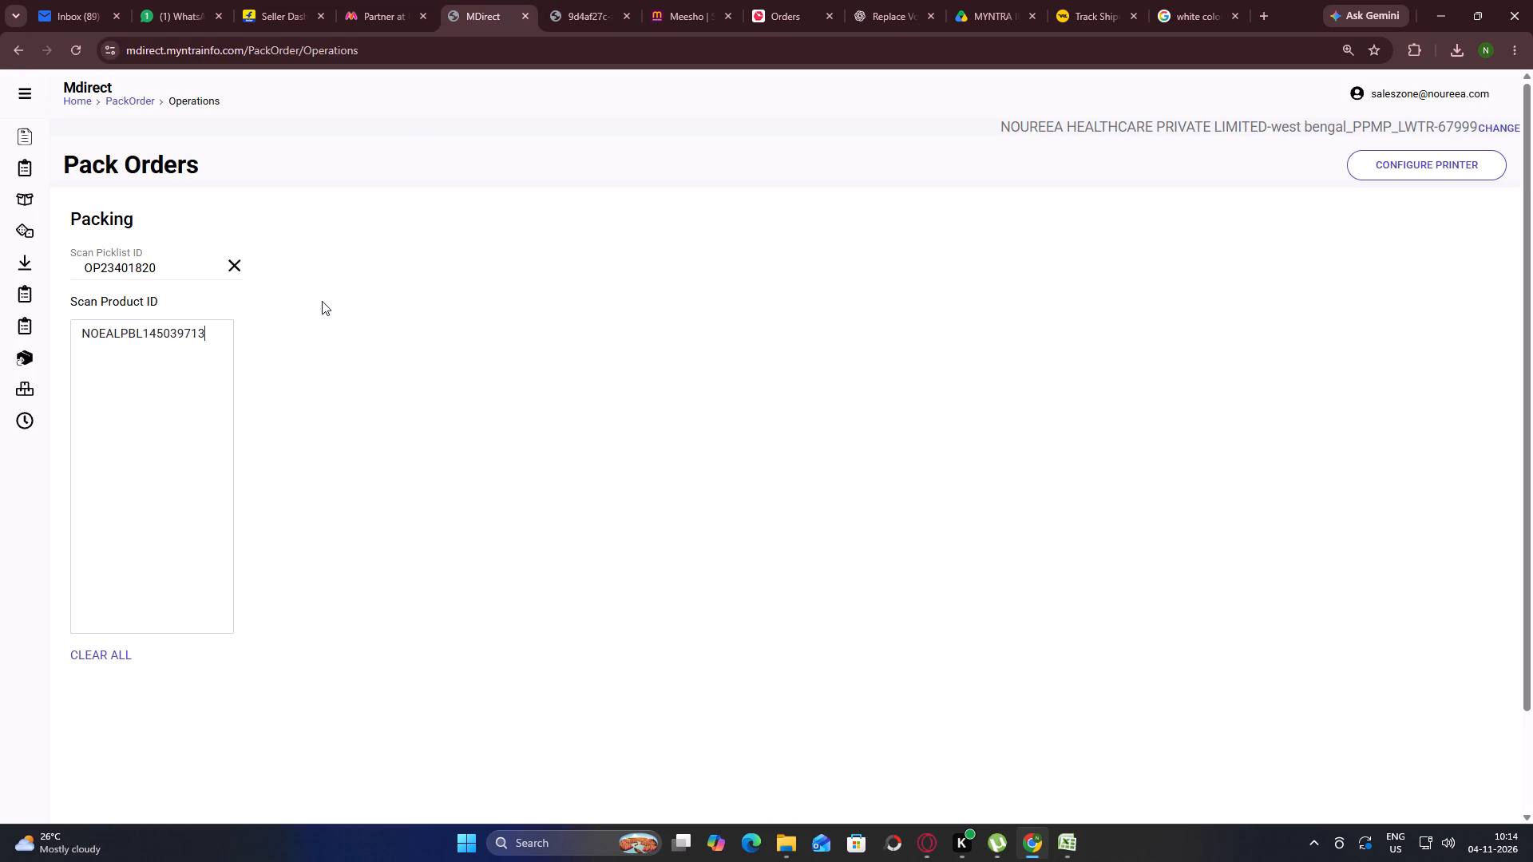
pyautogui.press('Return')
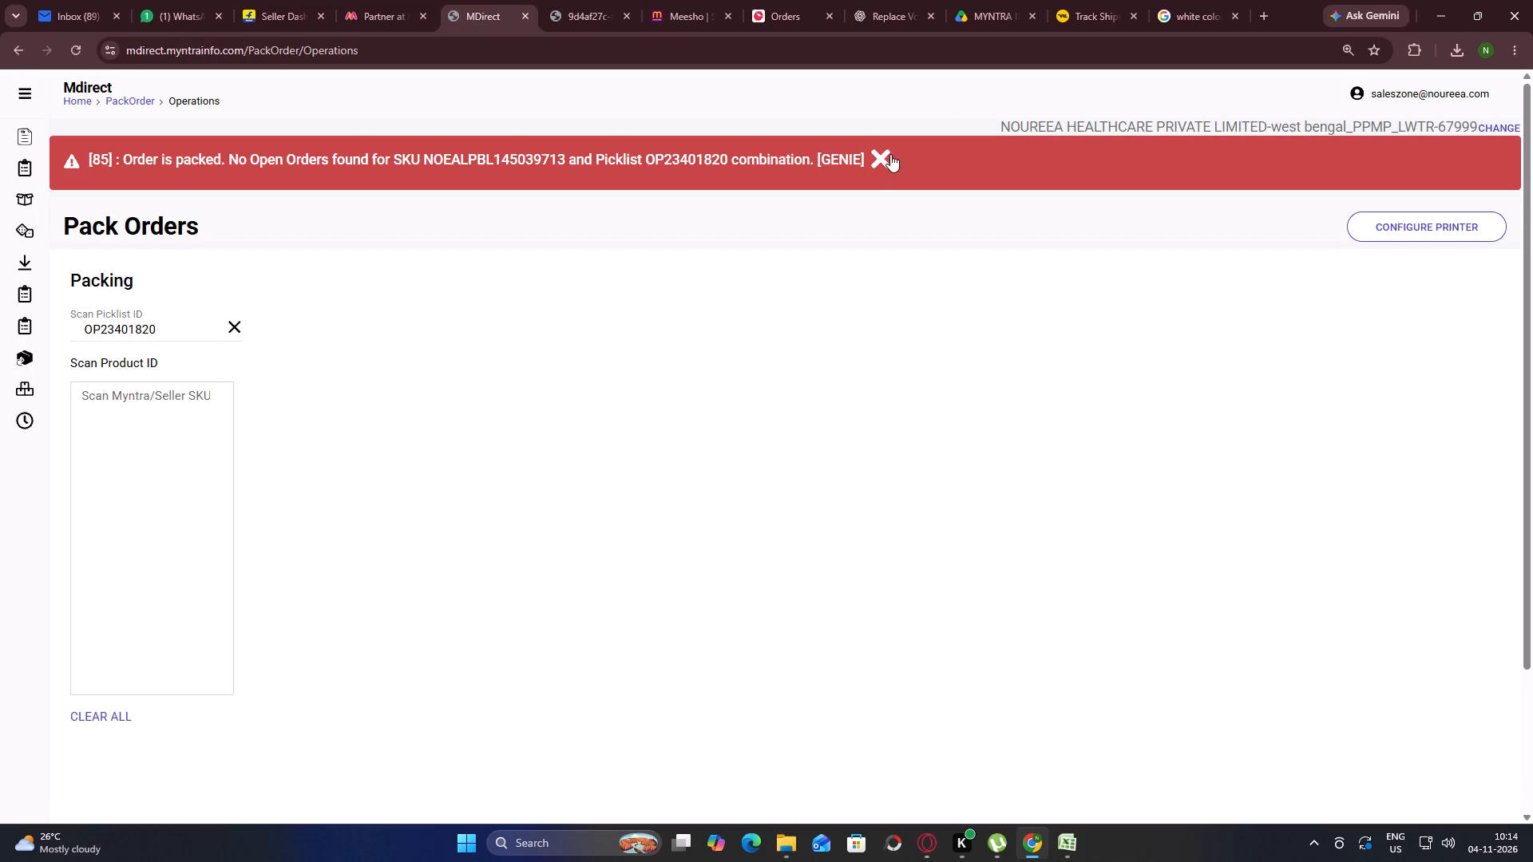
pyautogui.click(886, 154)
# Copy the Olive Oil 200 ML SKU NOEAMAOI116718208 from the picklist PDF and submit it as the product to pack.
pyautogui.click(576, 0)
pyautogui.scroll(-1, 722, 464)
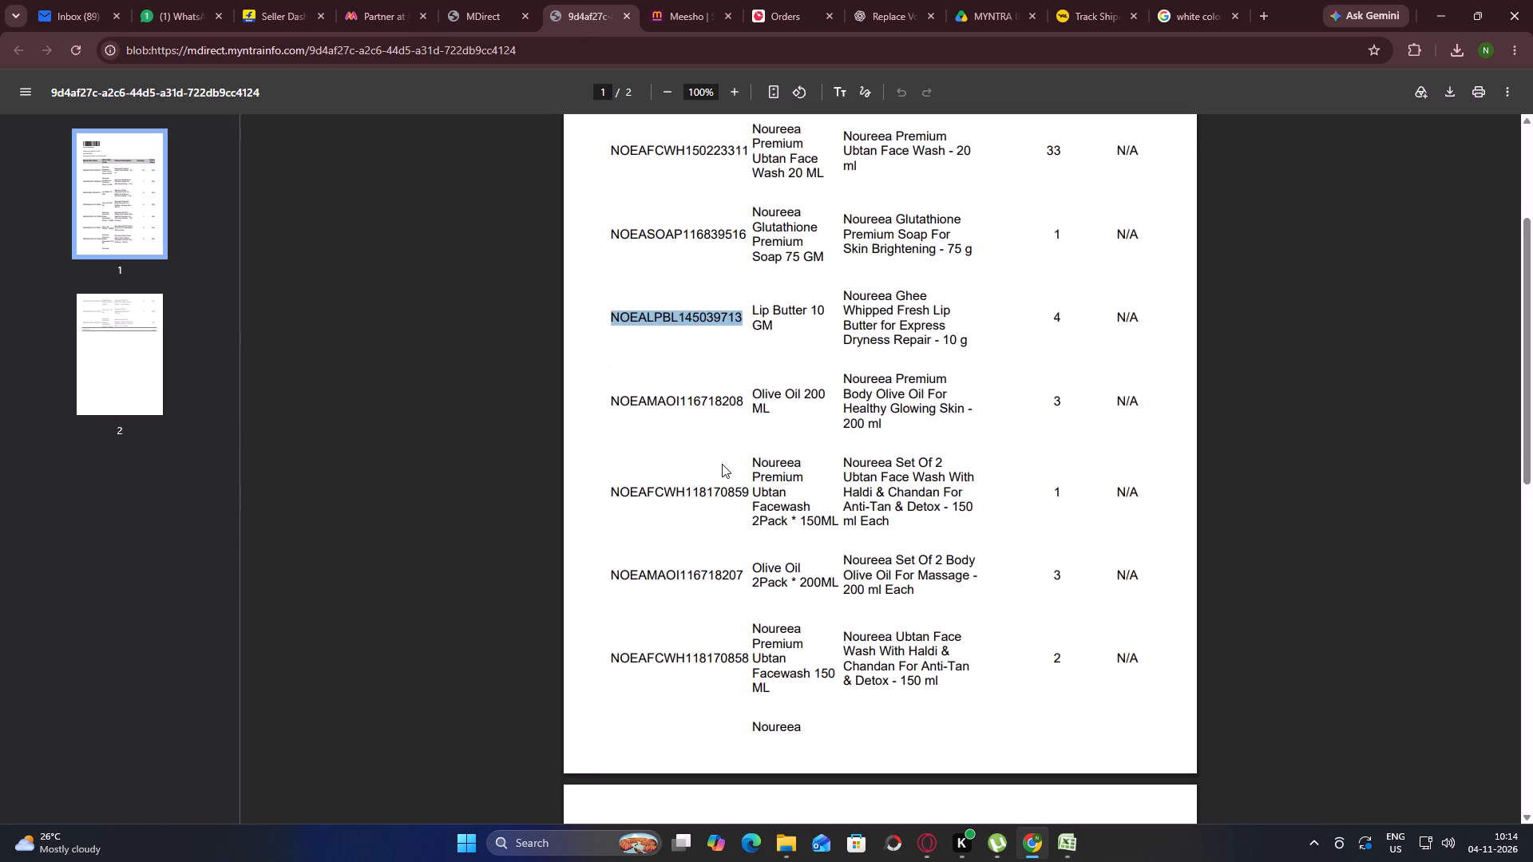
pyautogui.doubleClick(706, 398)
pyautogui.hotkey('ctrl', 'c')
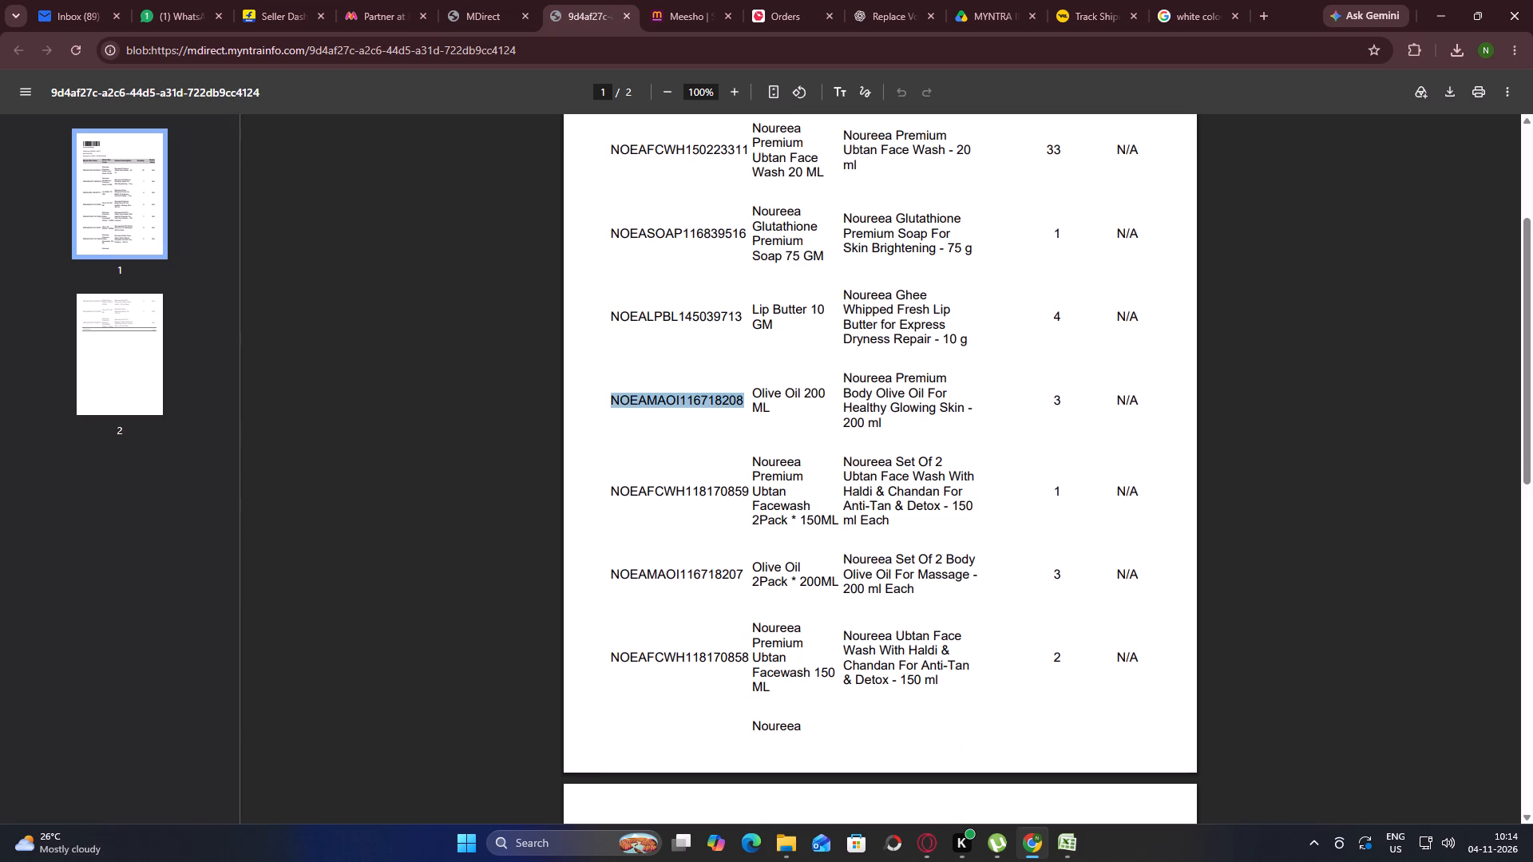
pyautogui.click(481, 4)
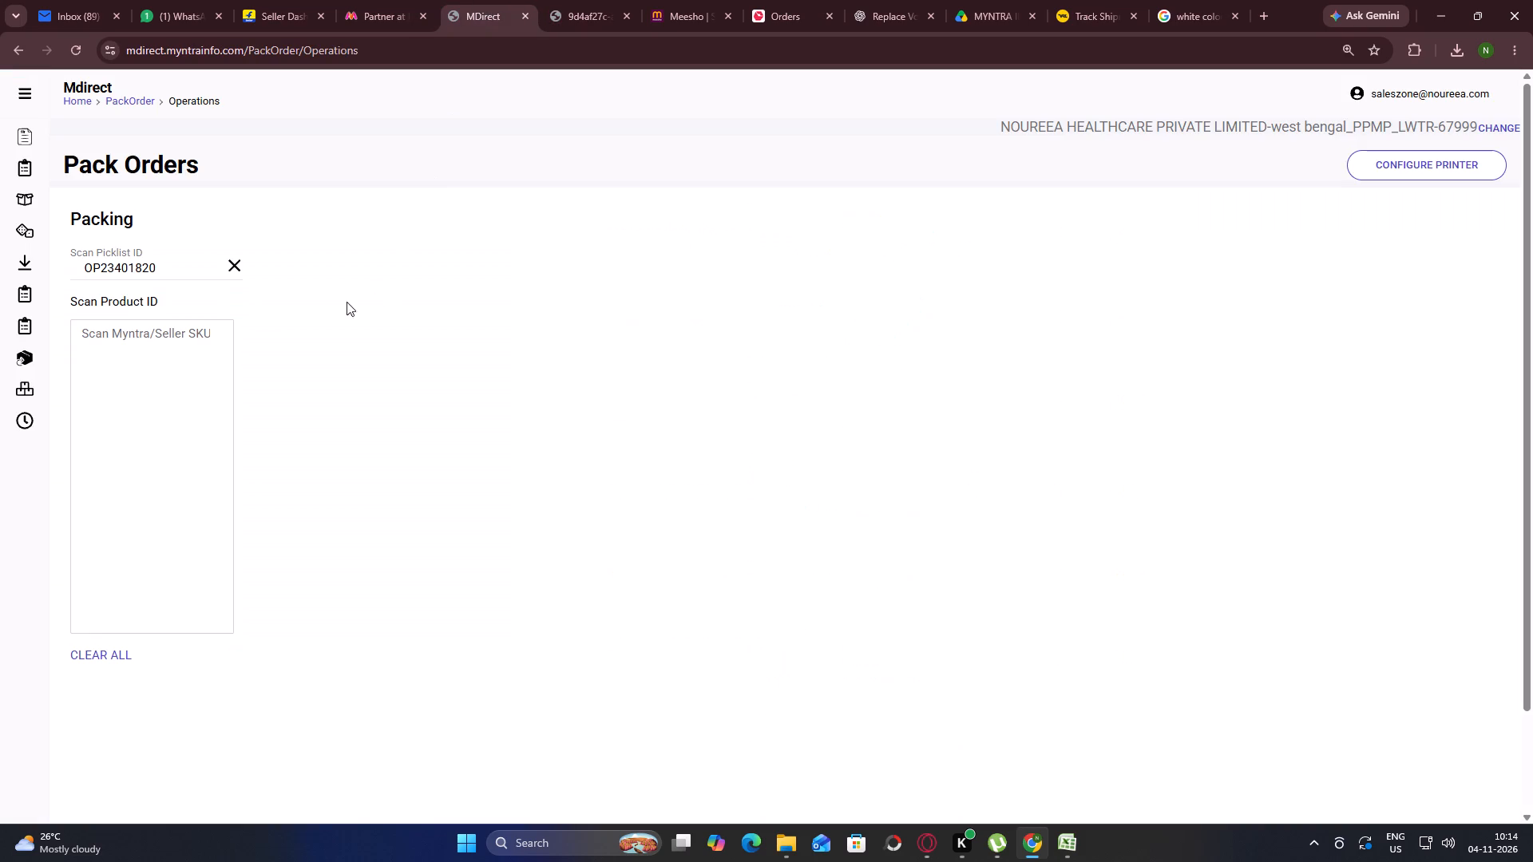
pyautogui.click(216, 330)
pyautogui.hotkey('ctrl', 'v')
pyautogui.press('Return')
# Pass the Olive Oil 200 ML item and pack its packet with cover ID MYNT8377 copied from the order workbook.
pyautogui.click(636, 662)
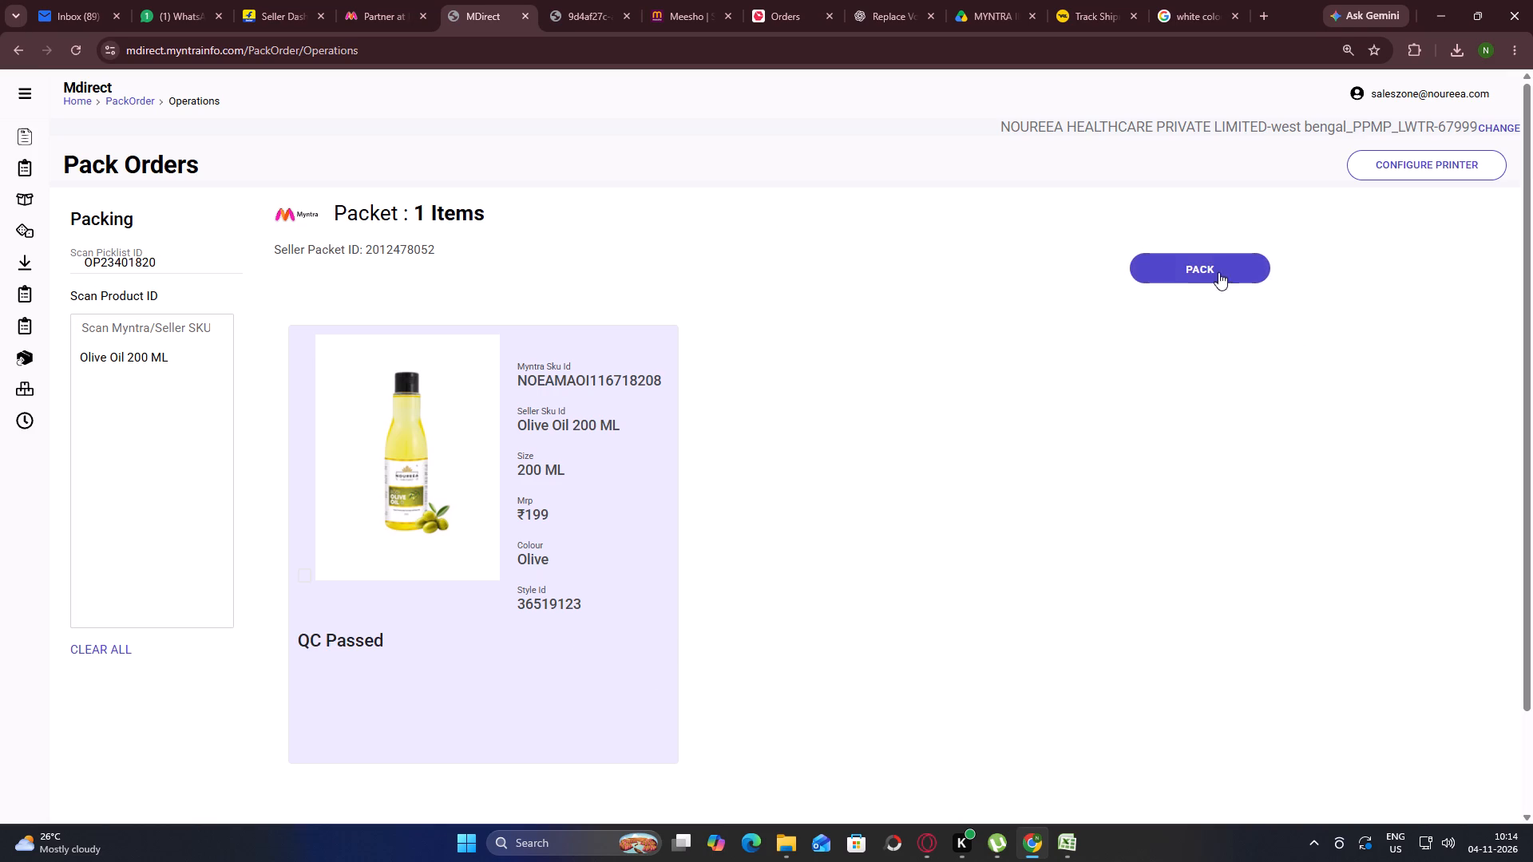
pyautogui.click(1218, 272)
pyautogui.hotkey('alt', 'Tab')
pyautogui.click(845, 510)
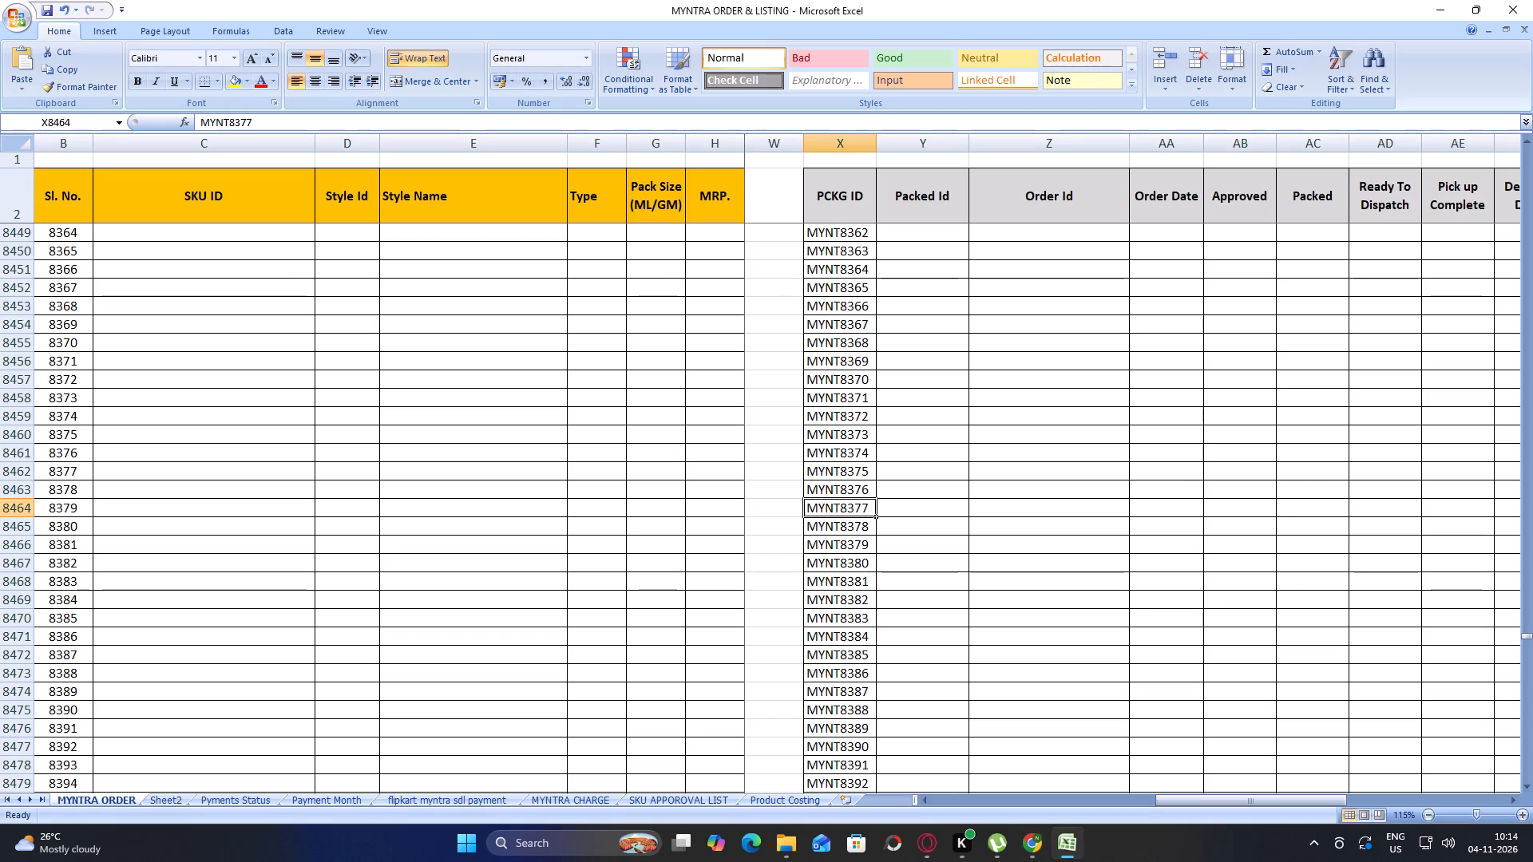
pyautogui.hotkey('ctrl', 'c')
pyautogui.hotkey('alt', 'Tab')
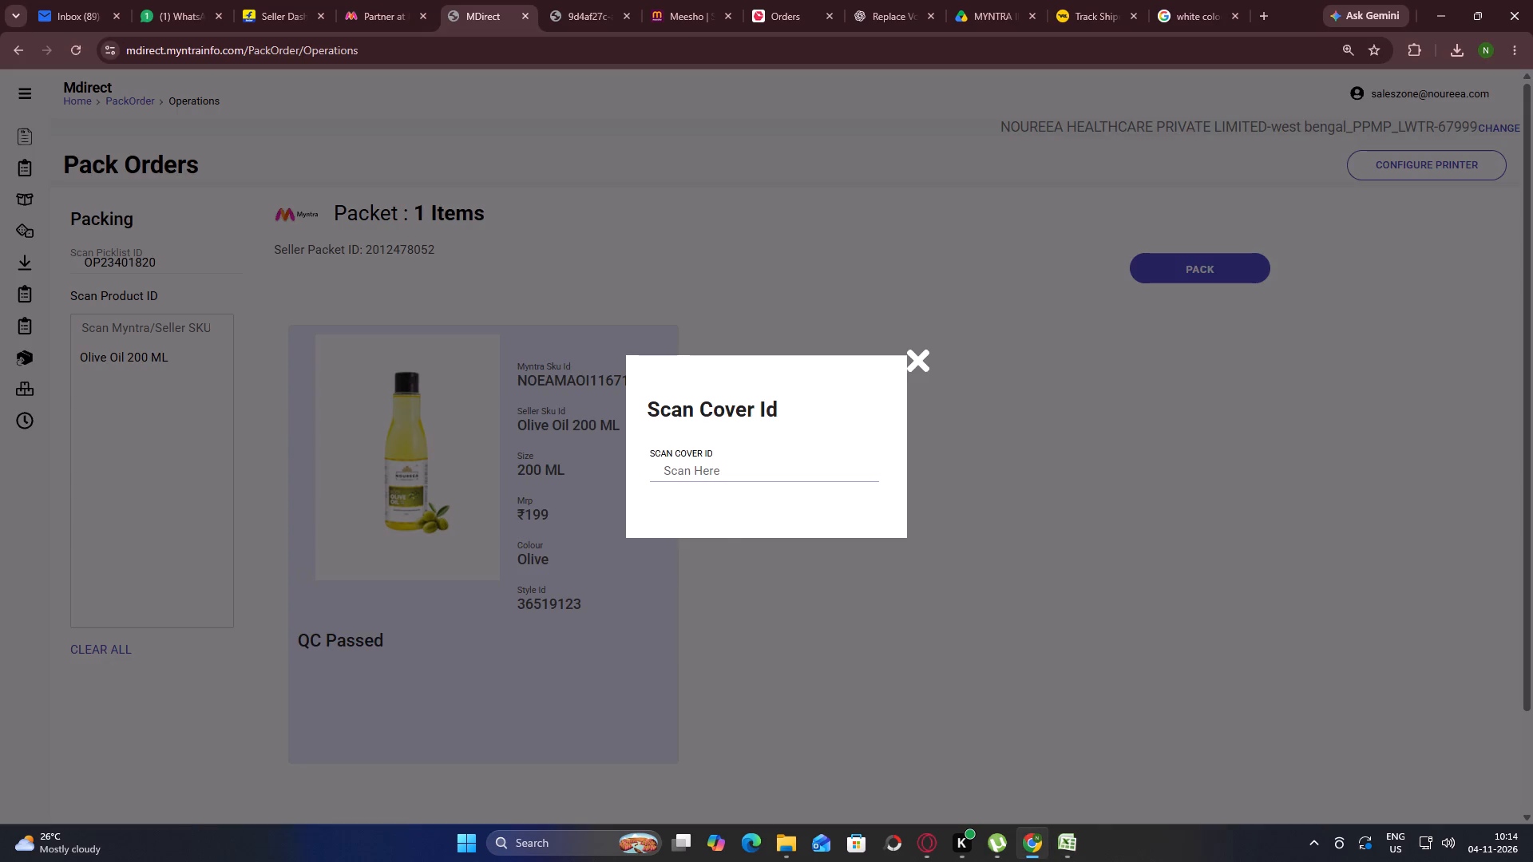
pyautogui.click(722, 476)
pyautogui.hotkey('ctrl', 'v')
pyautogui.press('Return')
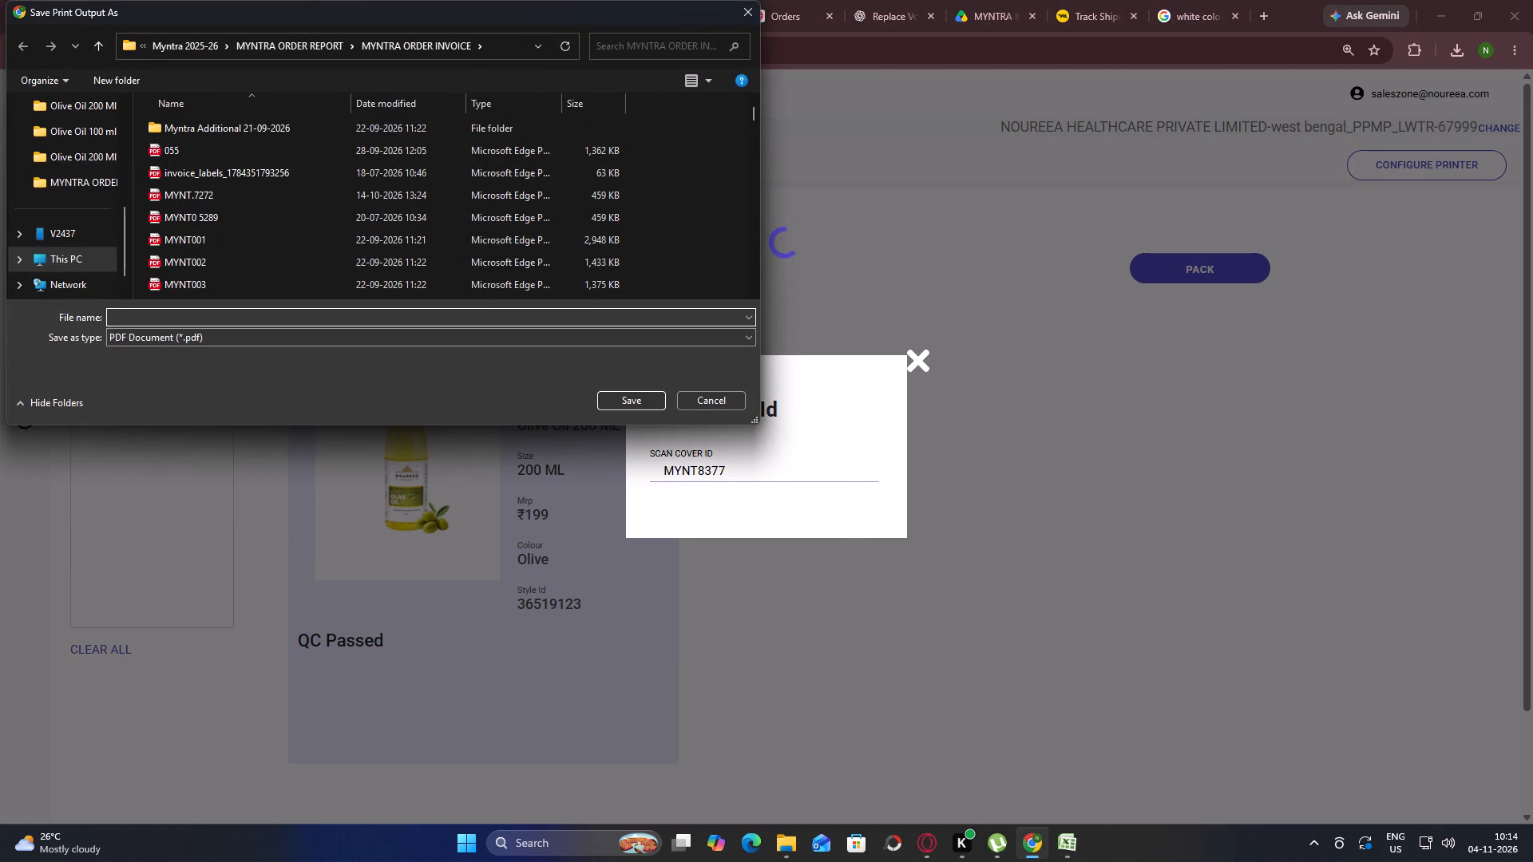
pyautogui.hotkey('ctrl', 'v')
pyautogui.press('Return')
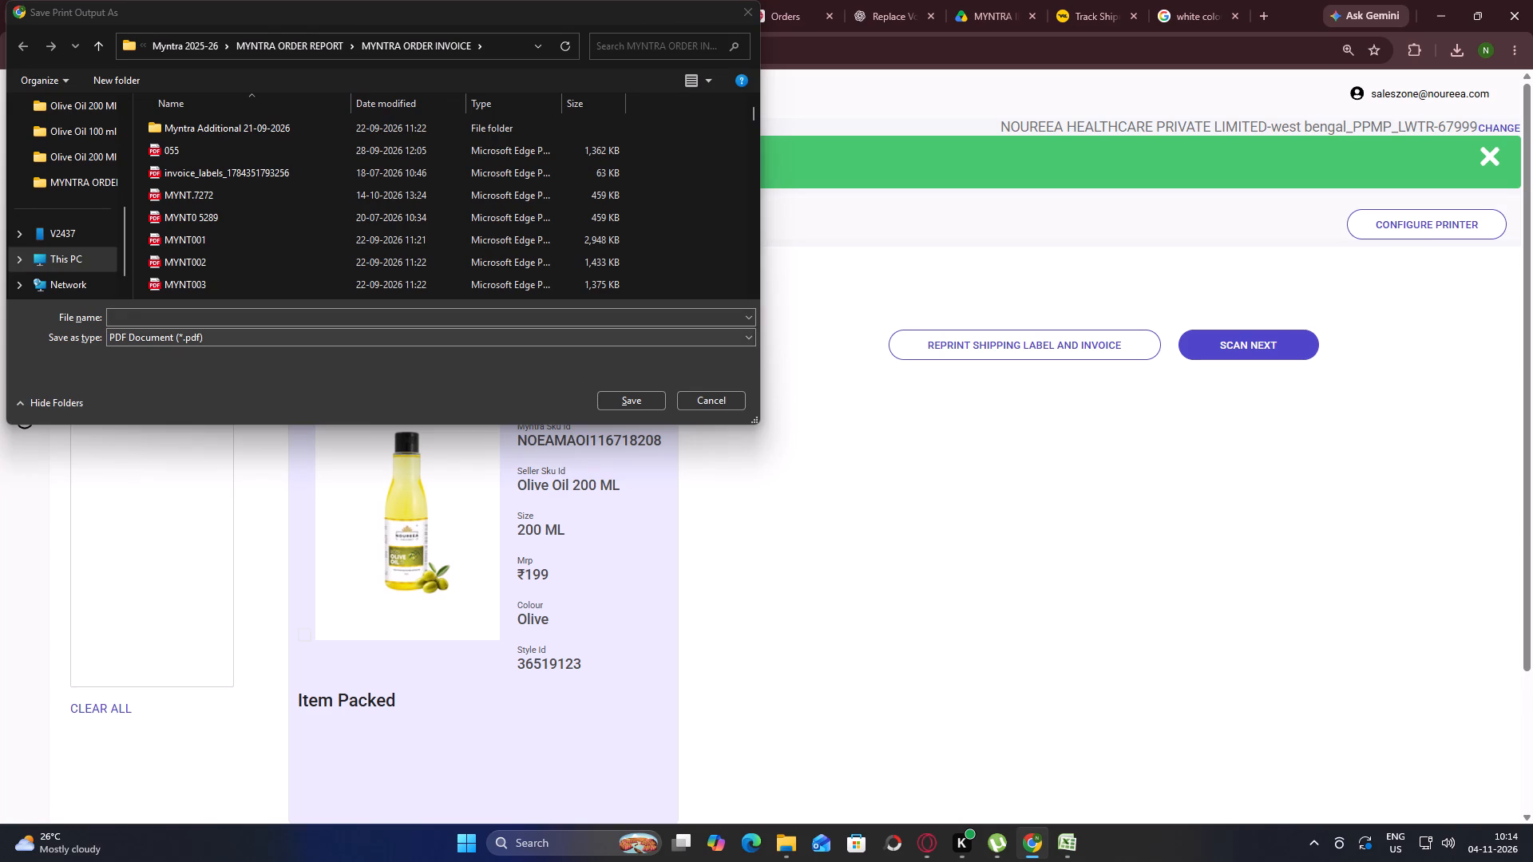
pyautogui.click(248, 313)
pyautogui.hotkey('ctrl', 'v')
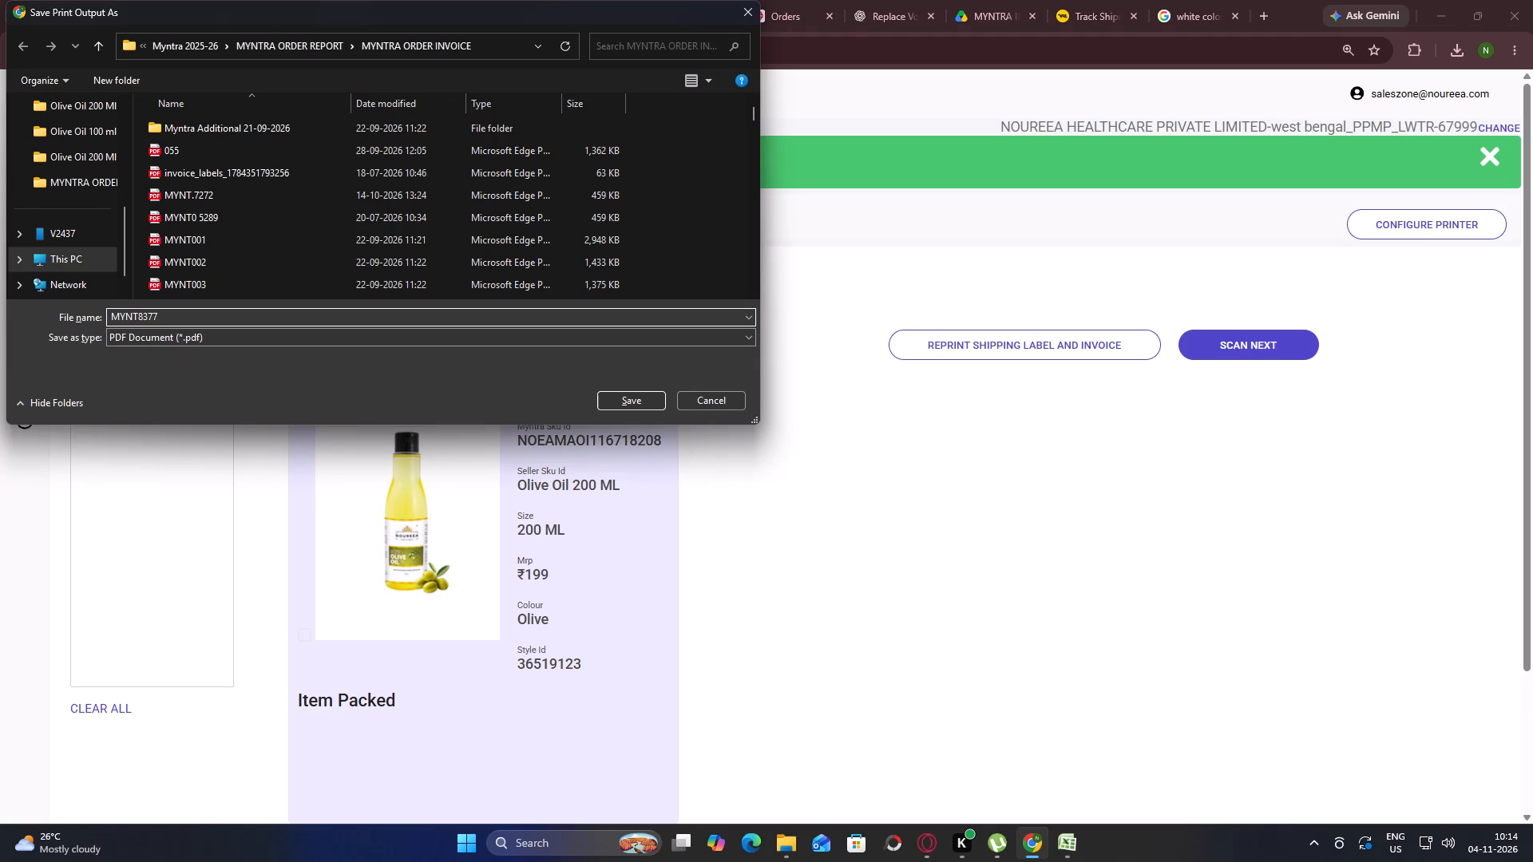
pyautogui.press('Left')
pyautogui.press('Left')
pyautogui.press('Left')
pyautogui.press('Left')
pyautogui.press('0')
pyautogui.press('Return')
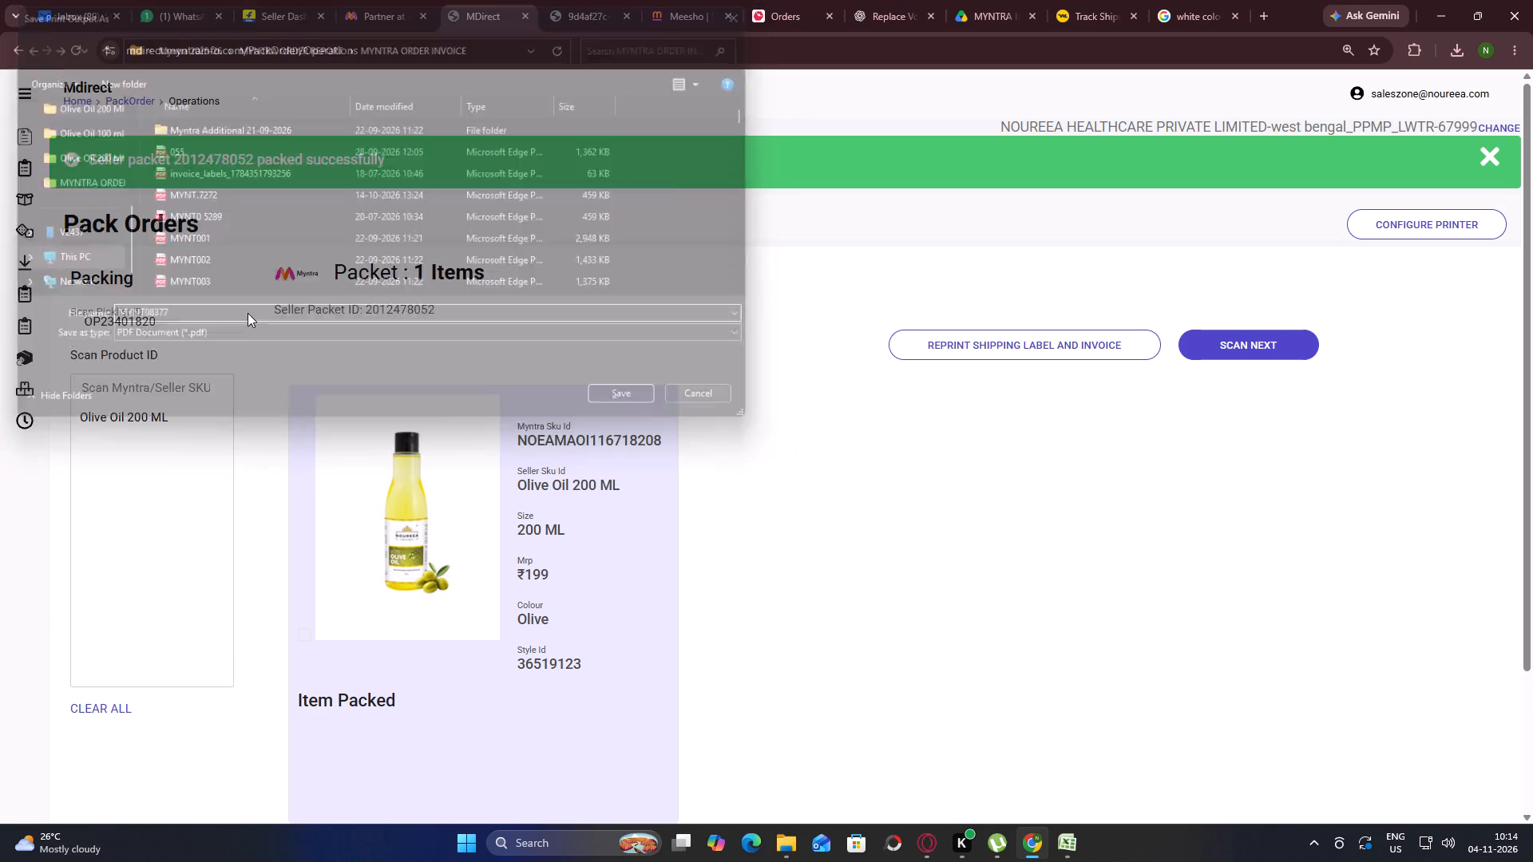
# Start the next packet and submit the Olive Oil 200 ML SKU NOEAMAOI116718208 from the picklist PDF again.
pyautogui.click(1251, 336)
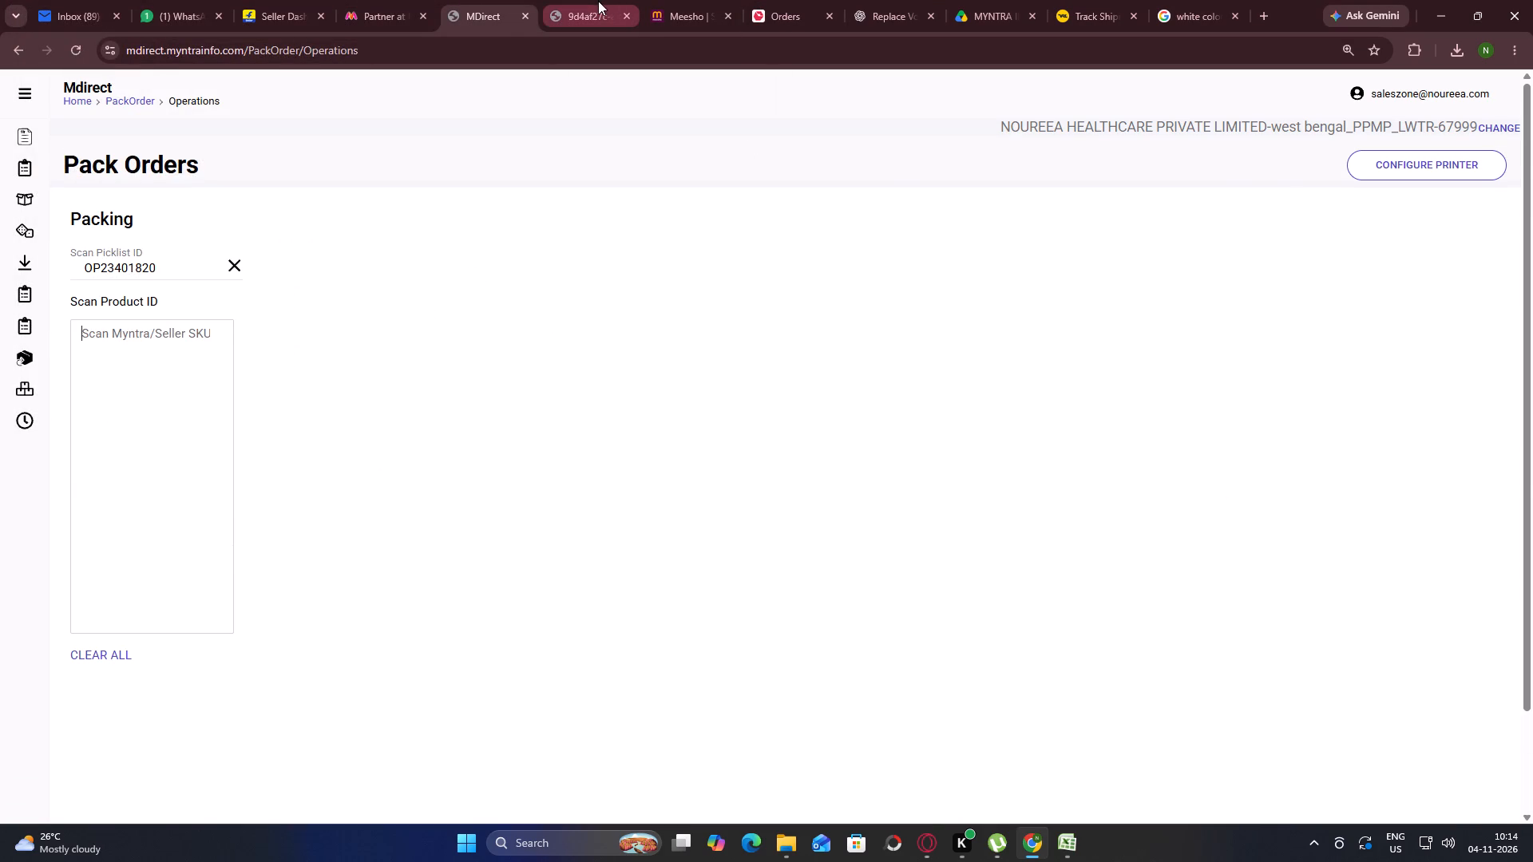
pyautogui.click(598, 1)
pyautogui.hotkey('ctrl', 'c')
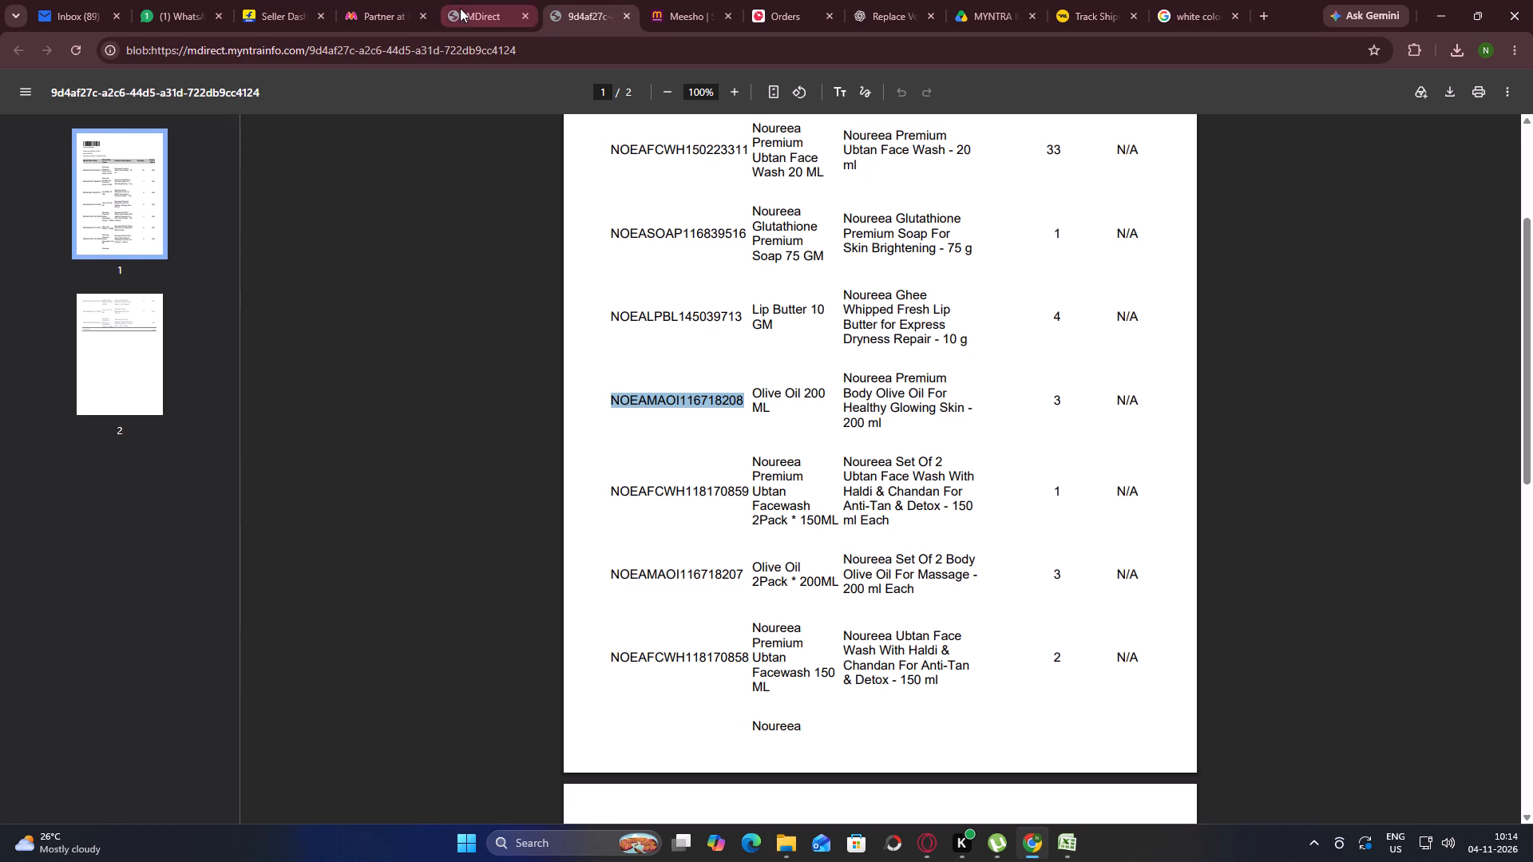
pyautogui.click(461, 8)
pyautogui.hotkey('ctrl', 'v')
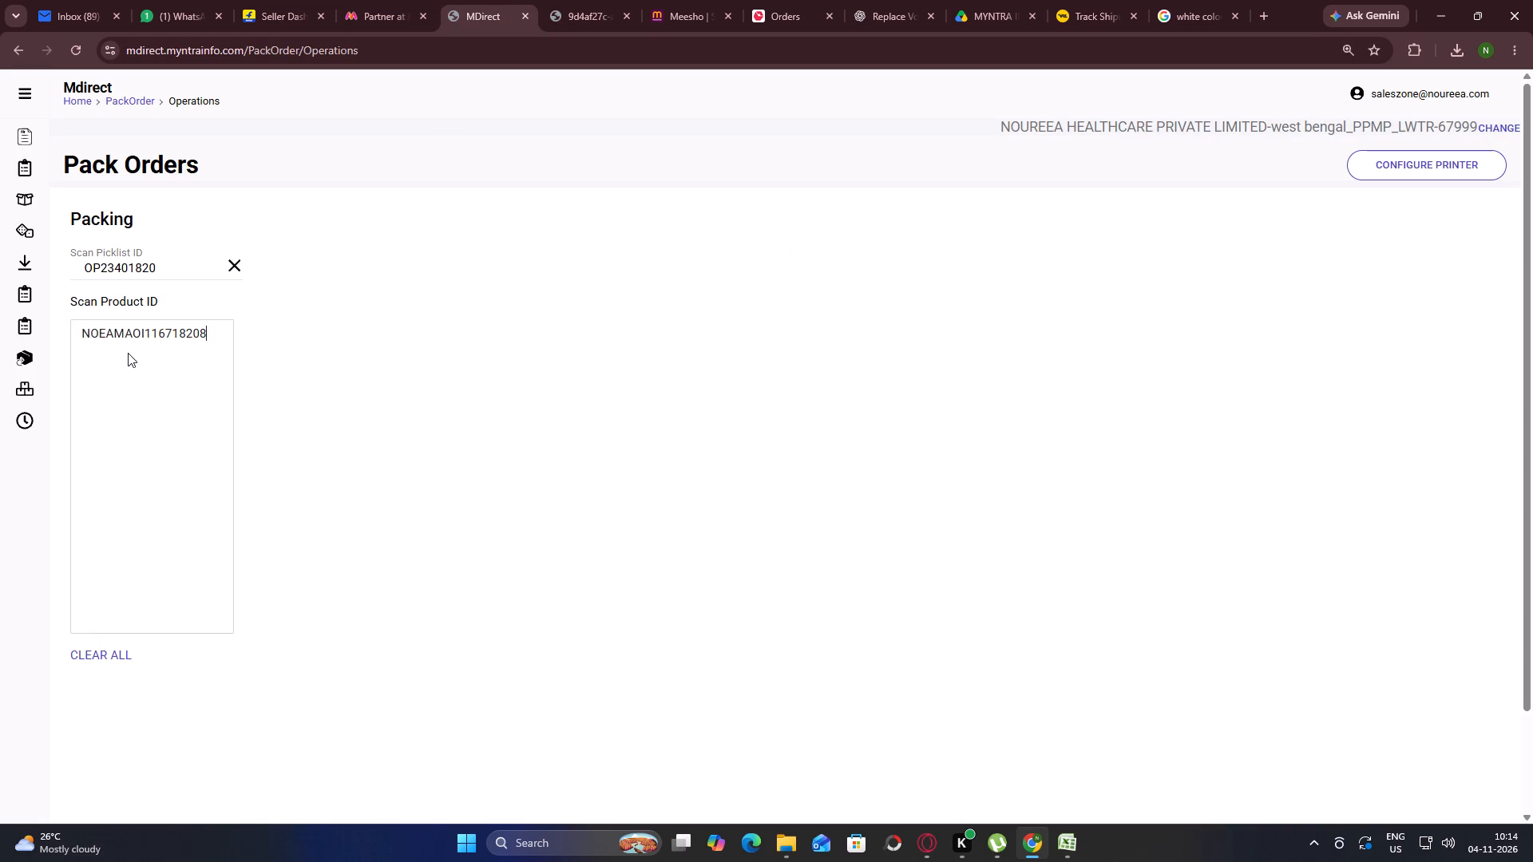
pyautogui.press('Return')
# Pass the second Olive Oil 200 ML item and pack its packet with cover ID MYNT8378 copied from the order workbook.
pyautogui.click(632, 649)
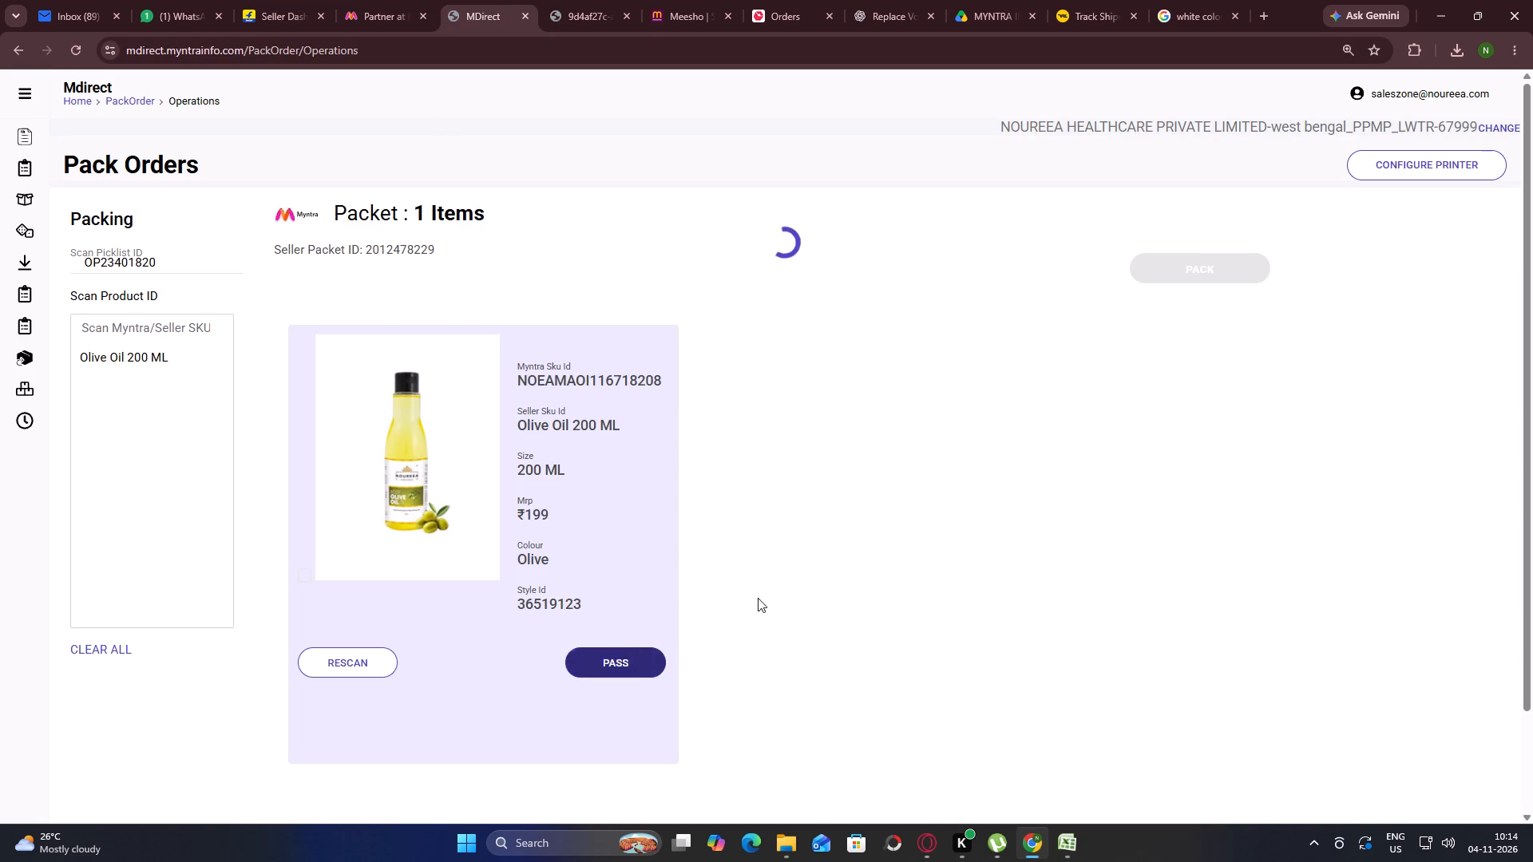
pyautogui.click(1187, 271)
pyautogui.hotkey('alt', 'Tab')
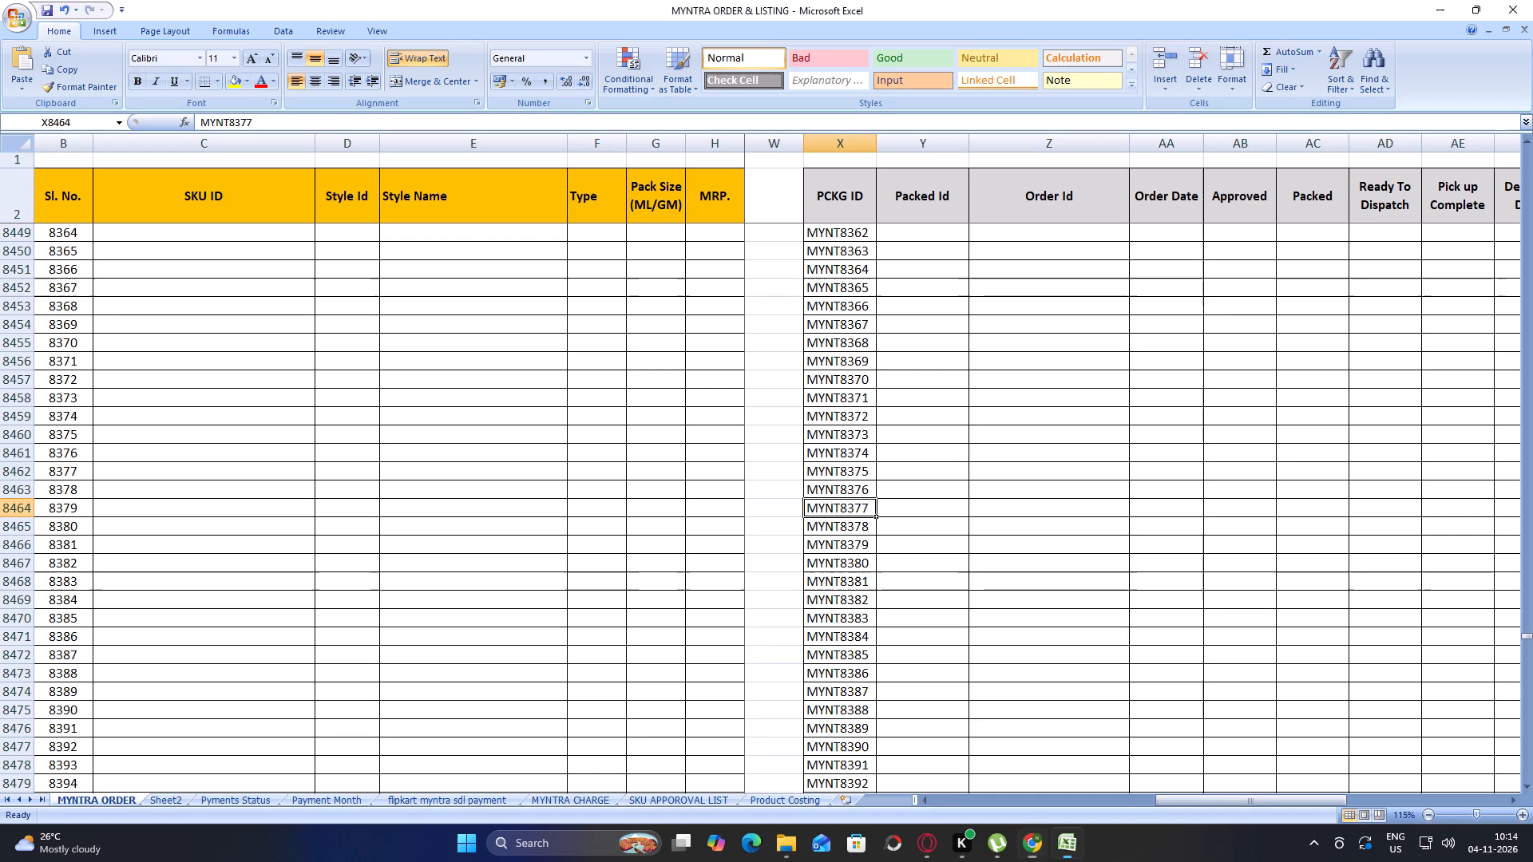
pyautogui.click(832, 525)
pyautogui.hotkey('ctrl', 'c')
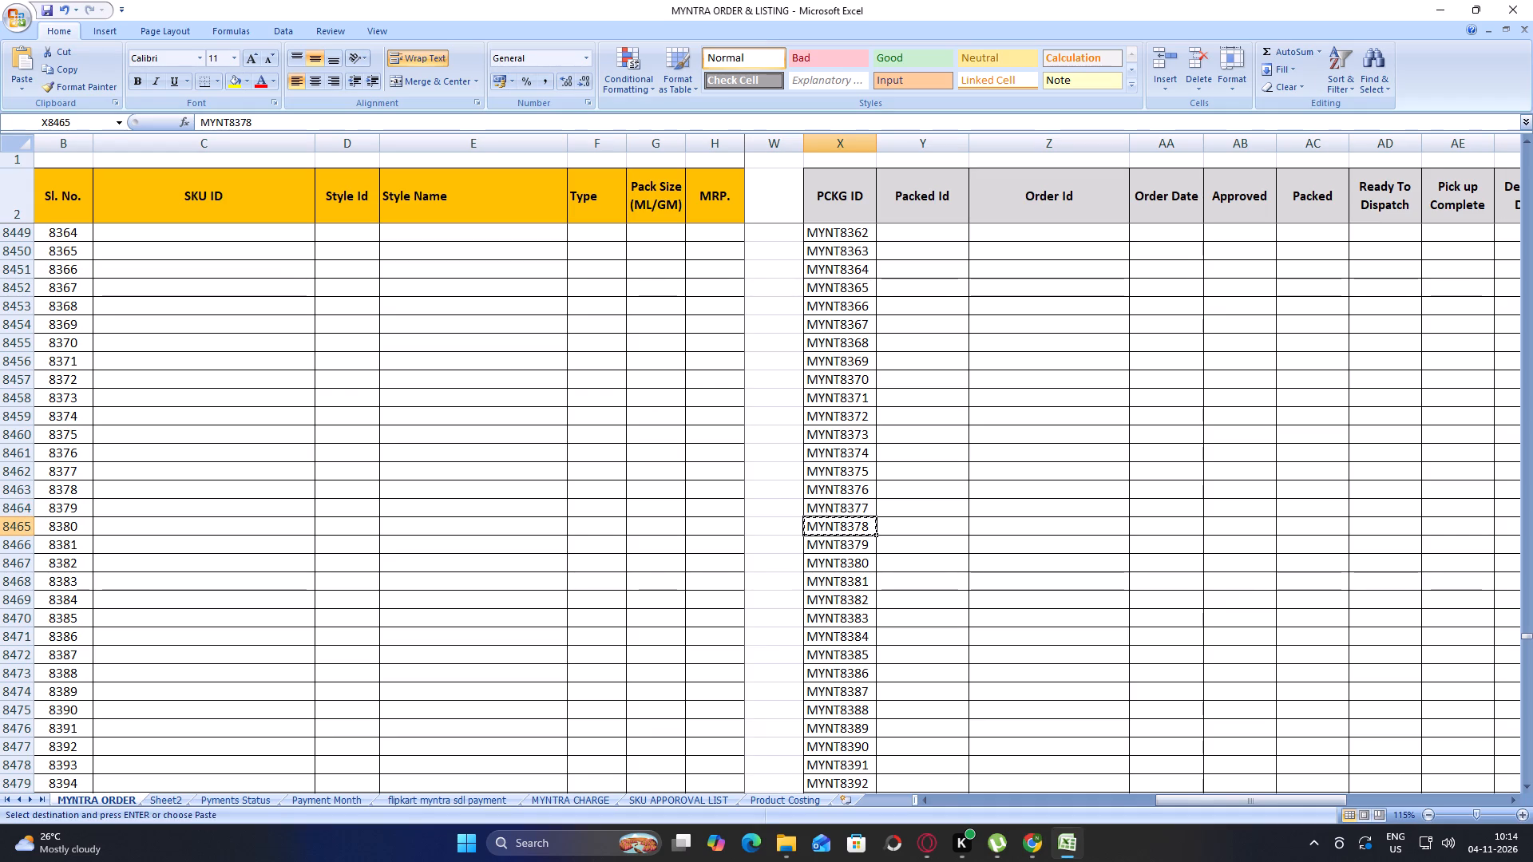
pyautogui.hotkey('alt', 'Tab')
pyautogui.click(756, 457)
pyautogui.hotkey('ctrl', 'v')
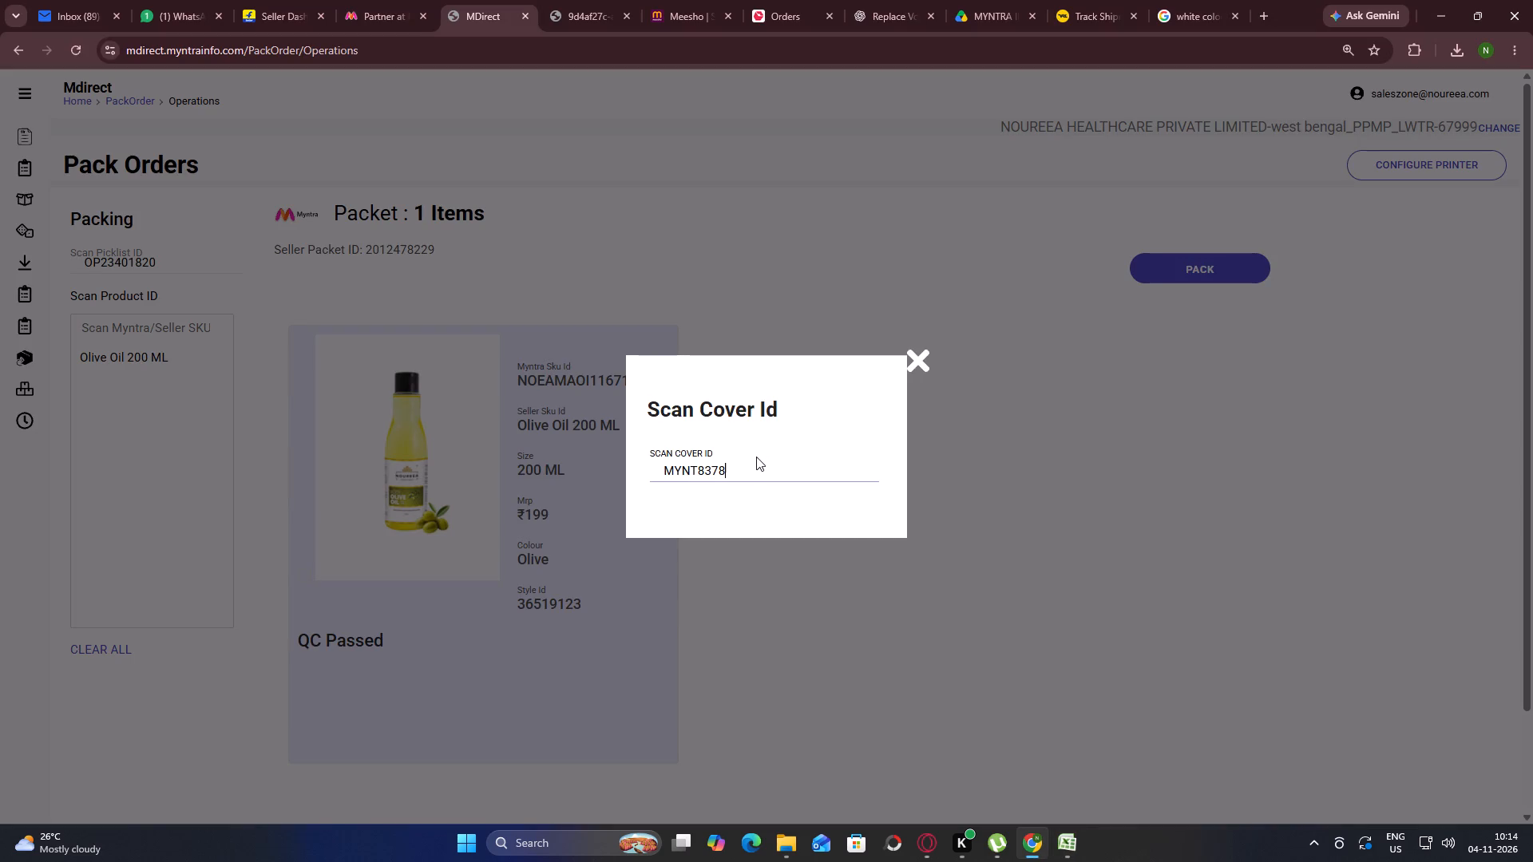
pyautogui.press('Return')
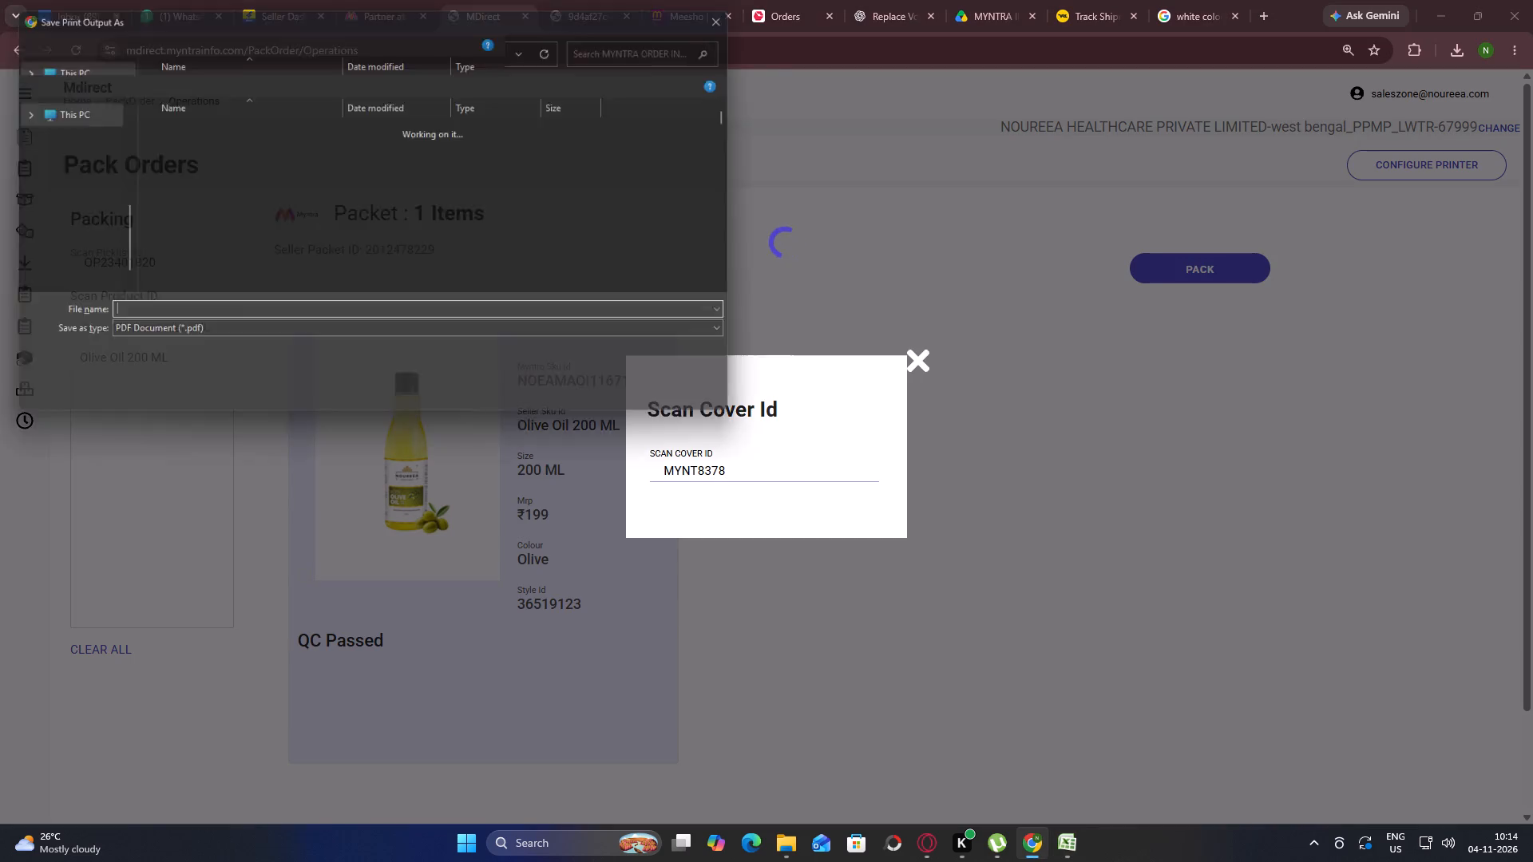
pyautogui.hotkey('ctrl', 'v')
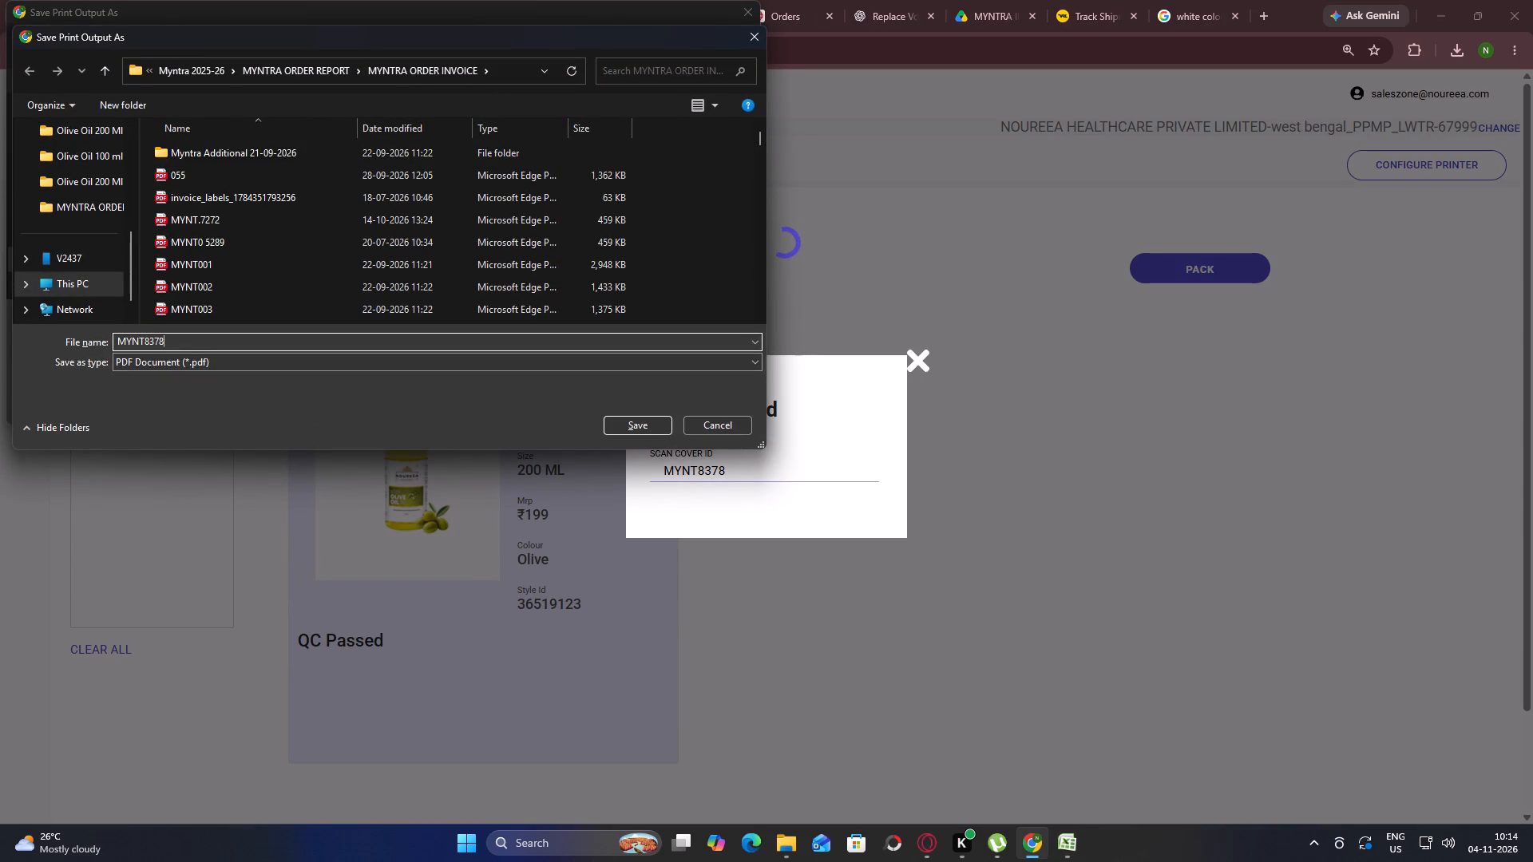
pyautogui.press('Return')
pyautogui.hotkey('ctrl', 'v')
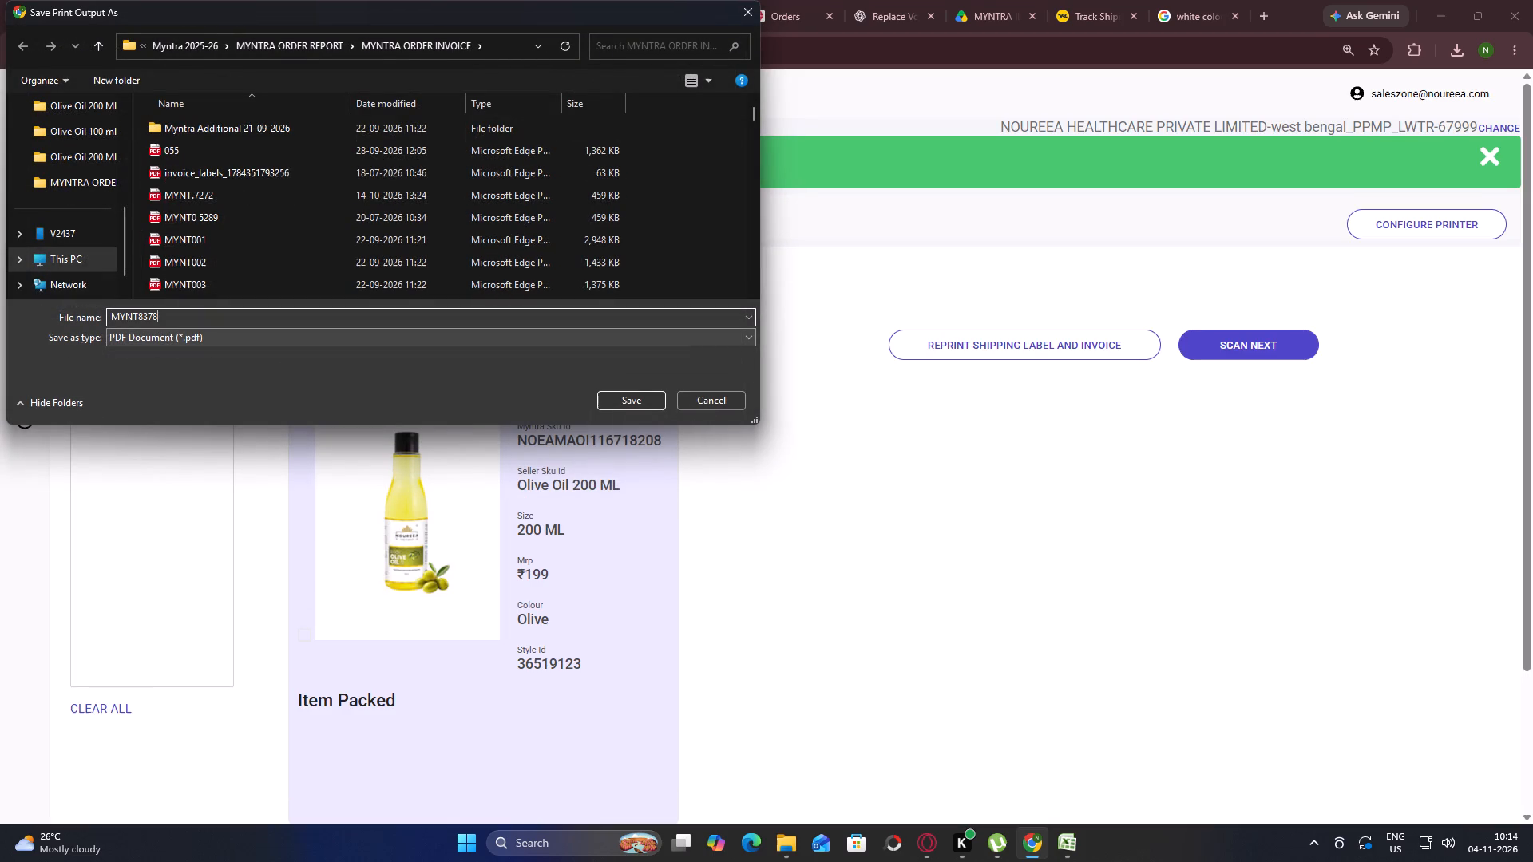
pyautogui.press('Left')
pyautogui.press('Left')
pyautogui.press('Left')
pyautogui.press('Left')
pyautogui.press('0')
pyautogui.press('Return')
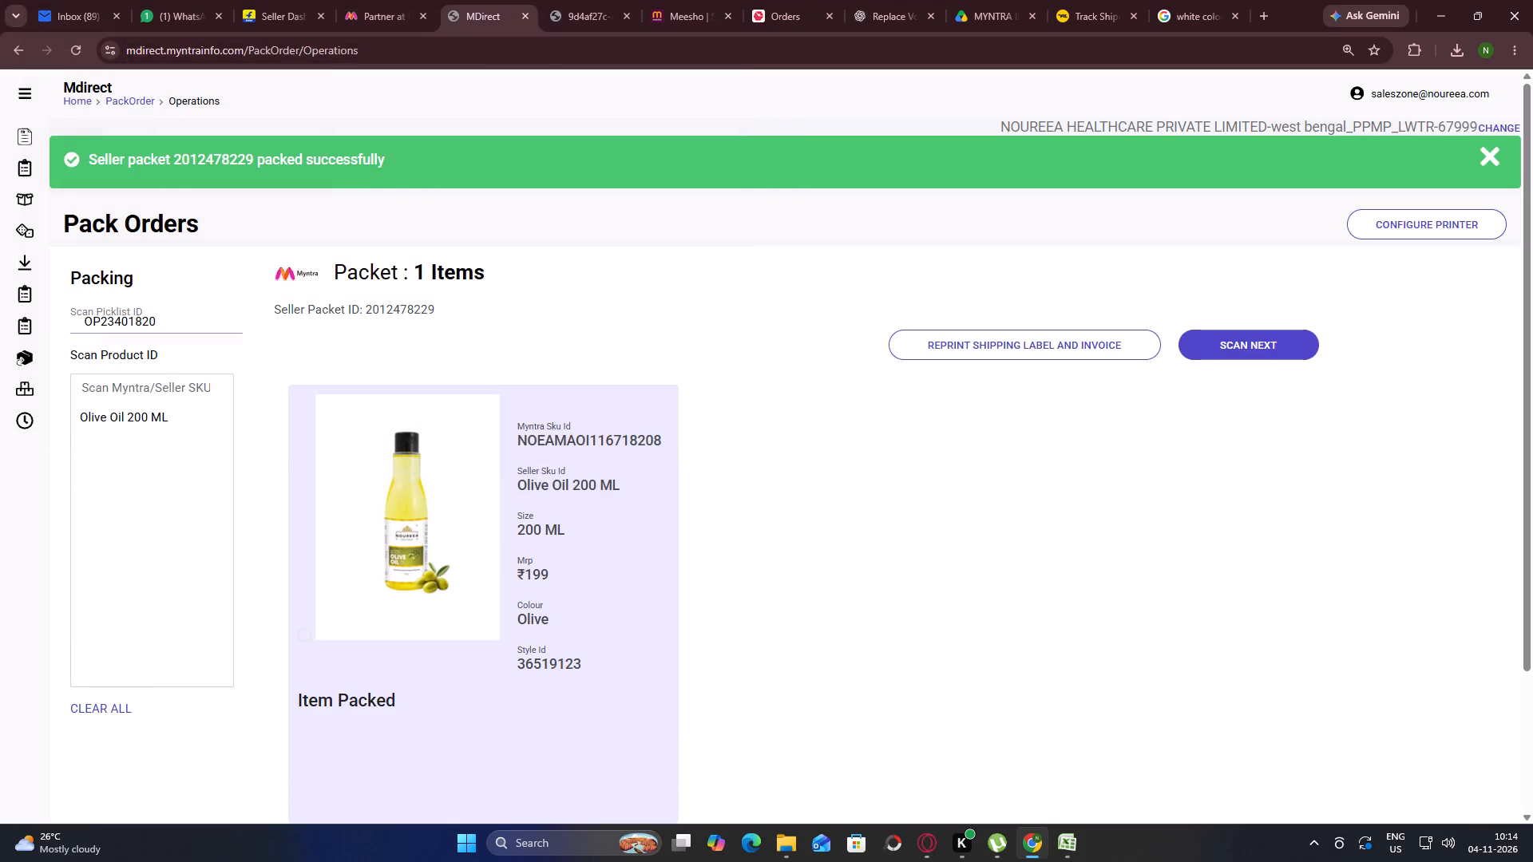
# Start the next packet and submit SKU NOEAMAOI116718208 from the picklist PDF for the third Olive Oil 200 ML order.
pyautogui.click(1227, 339)
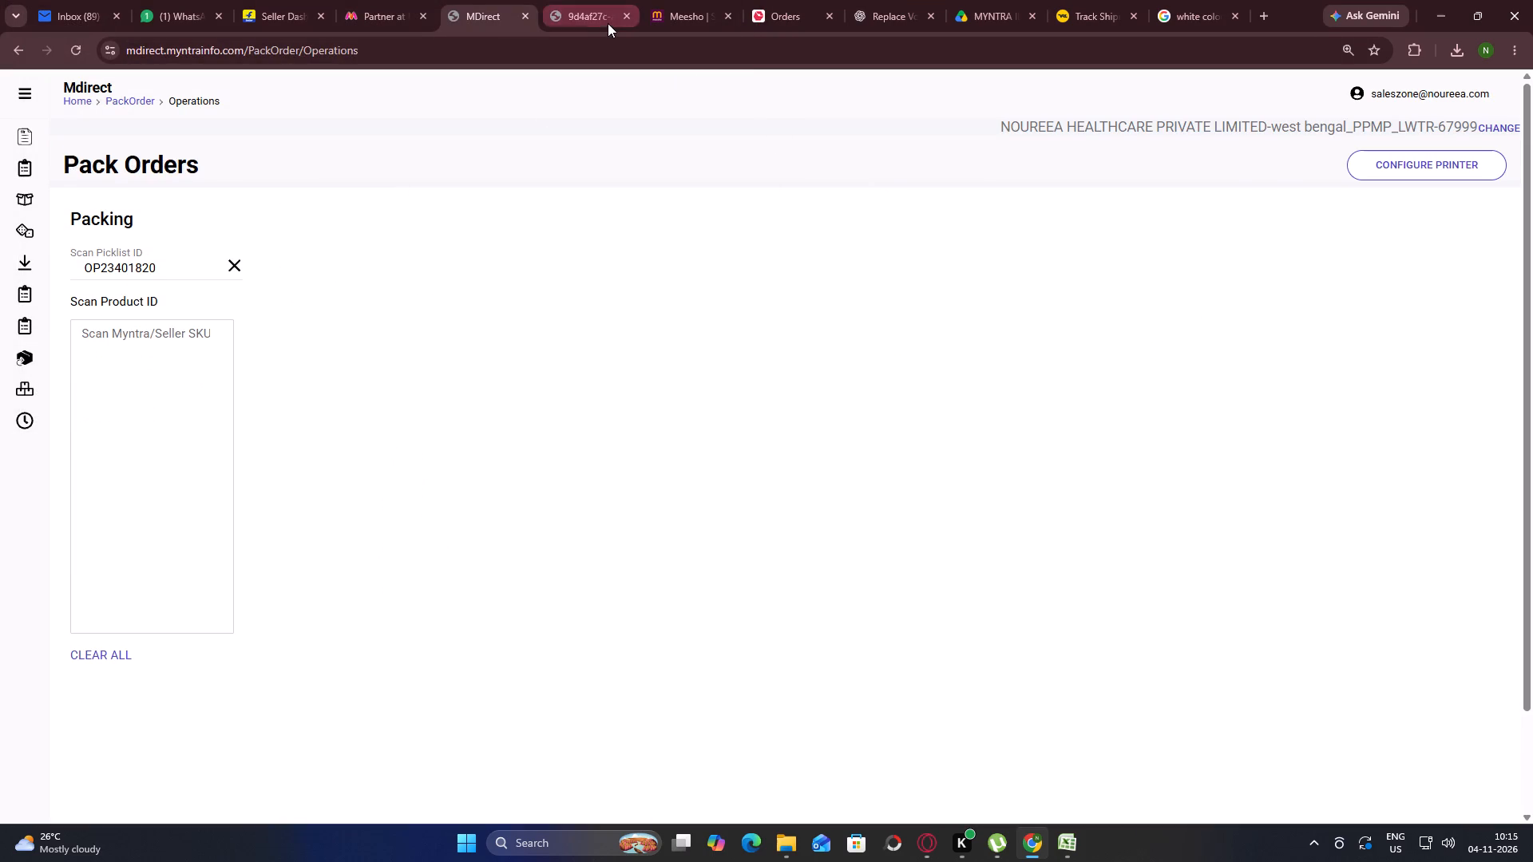
pyautogui.click(608, 23)
pyautogui.hotkey('ctrl', 'c')
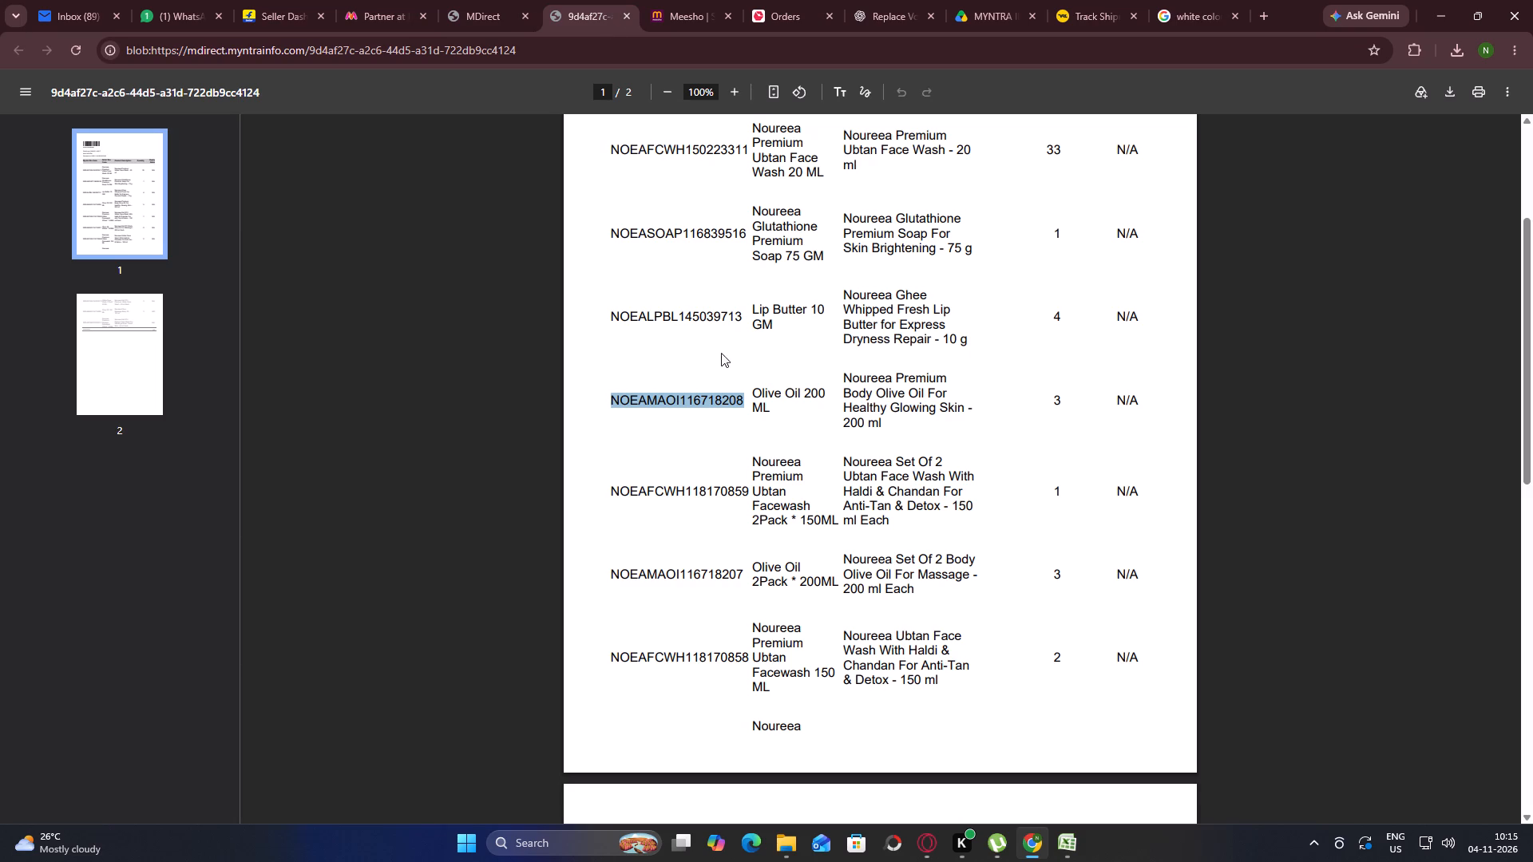
pyautogui.click(475, 2)
pyautogui.hotkey('ctrl', 'v')
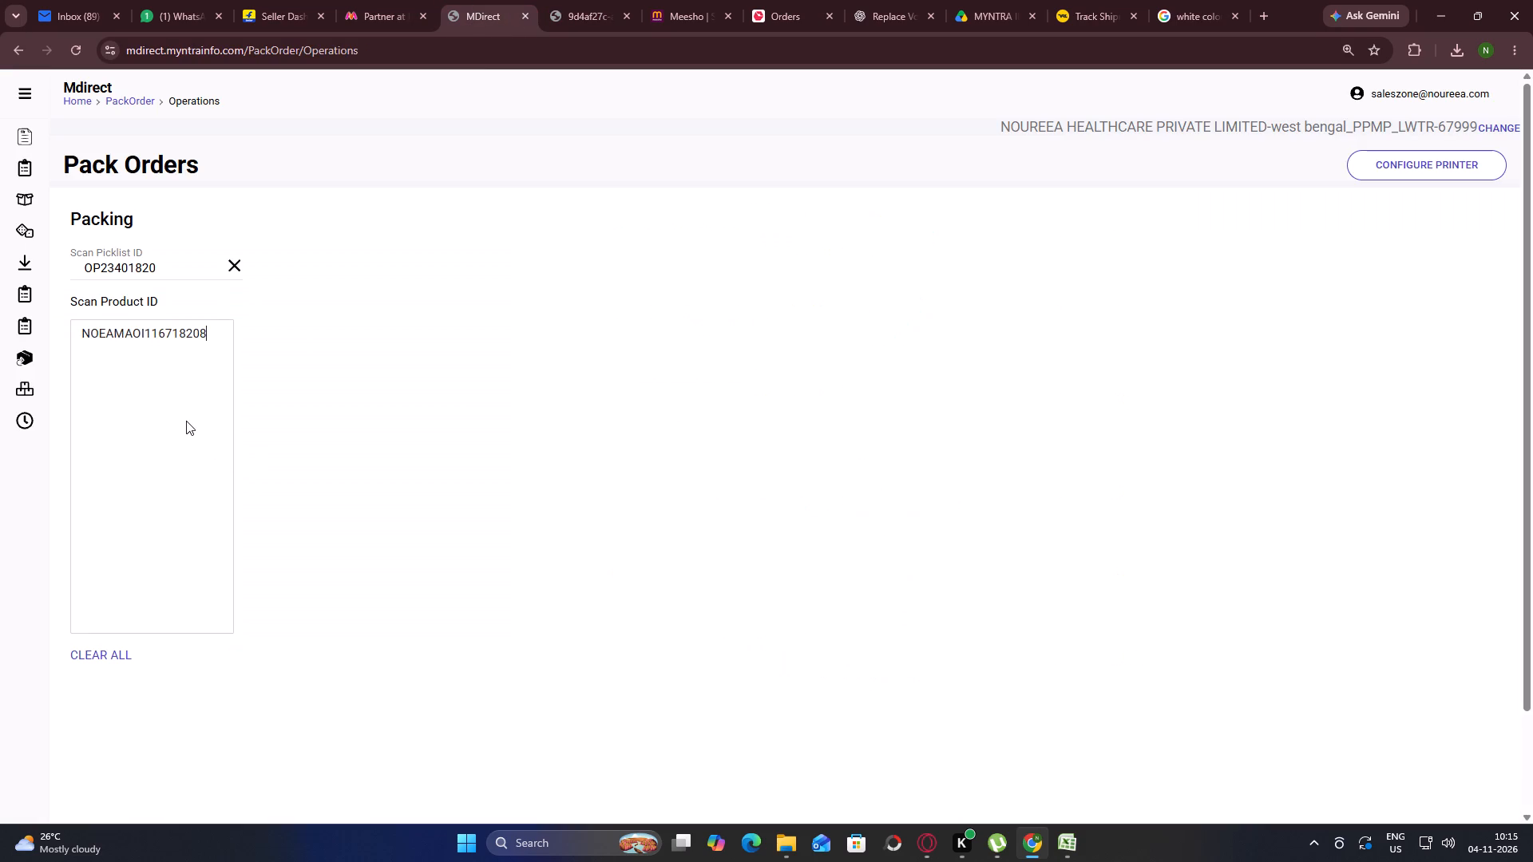
pyautogui.press('Return')
# Pass the third Olive Oil 200 ML item and pack its packet with cover ID MYNT8379 copied from the order workbook.
pyautogui.click(586, 663)
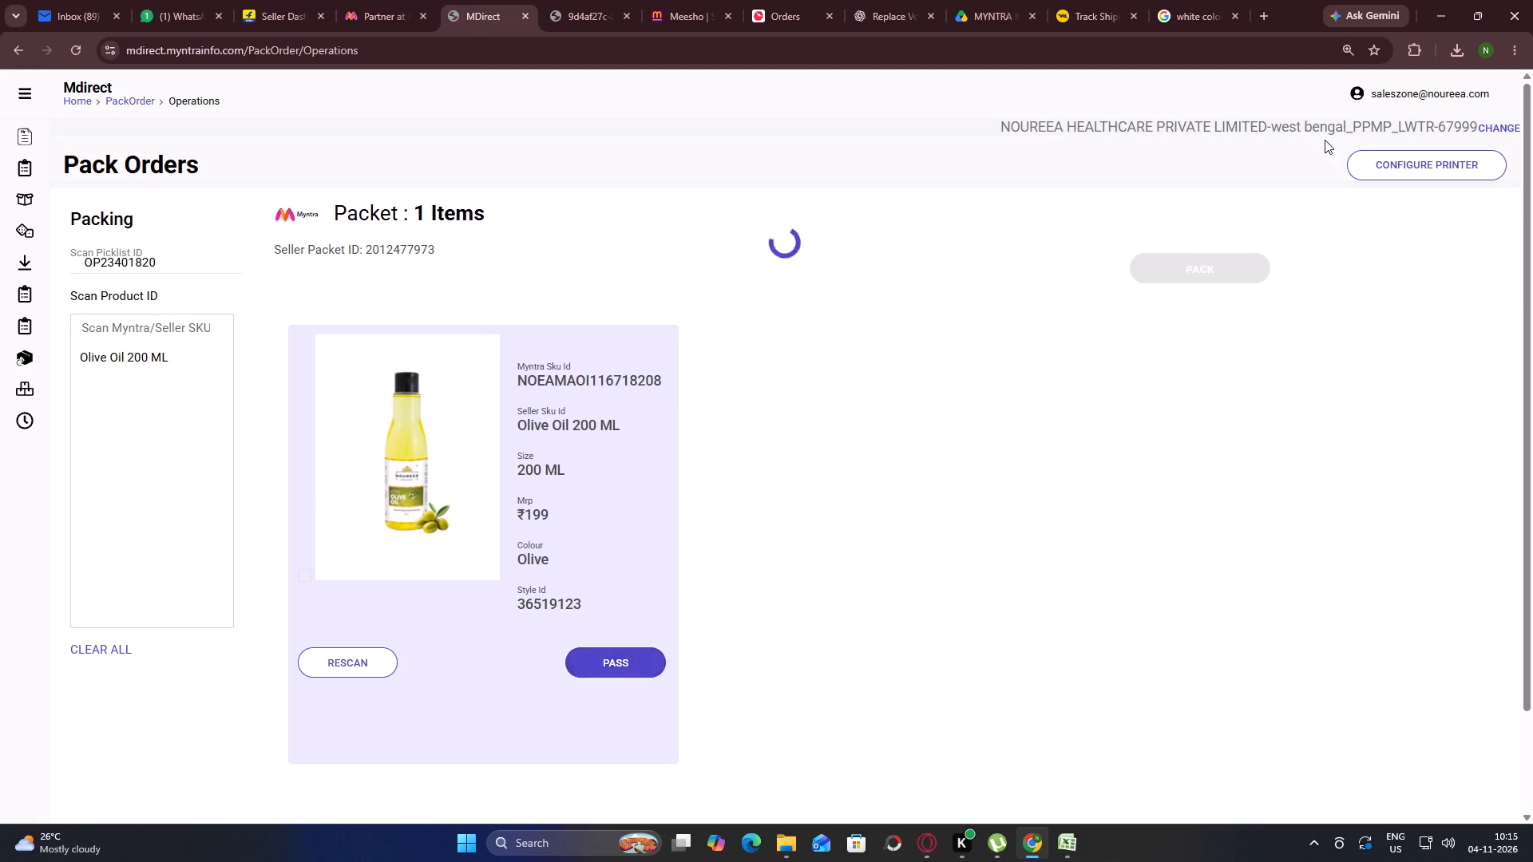
pyautogui.click(1210, 271)
pyautogui.hotkey('alt', 'Tab')
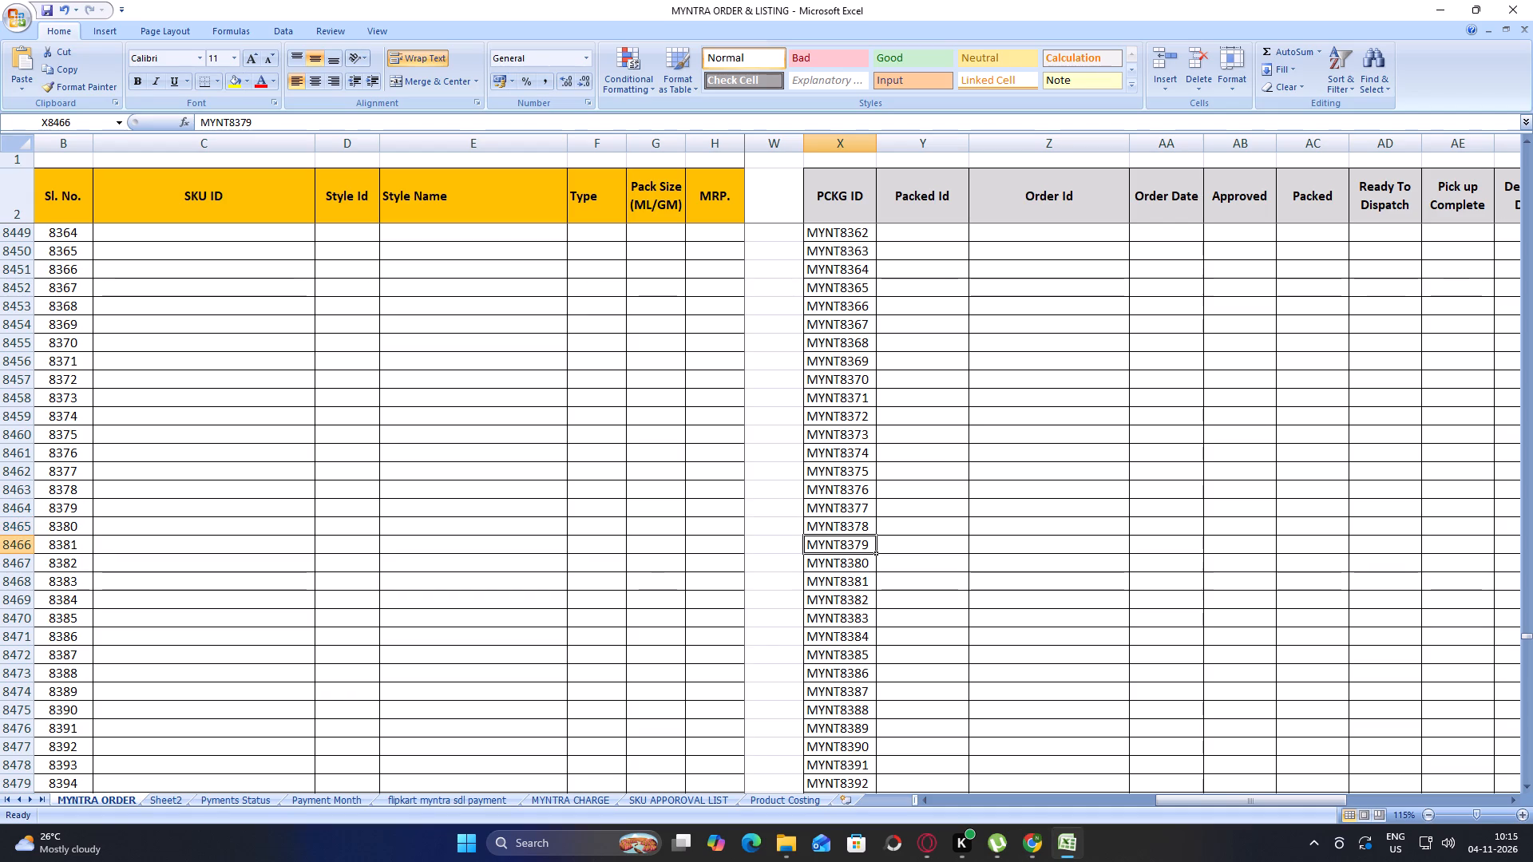
pyautogui.click(858, 551)
pyautogui.hotkey('ctrl', 'c')
pyautogui.hotkey('alt', 'Tab')
pyautogui.click(804, 471)
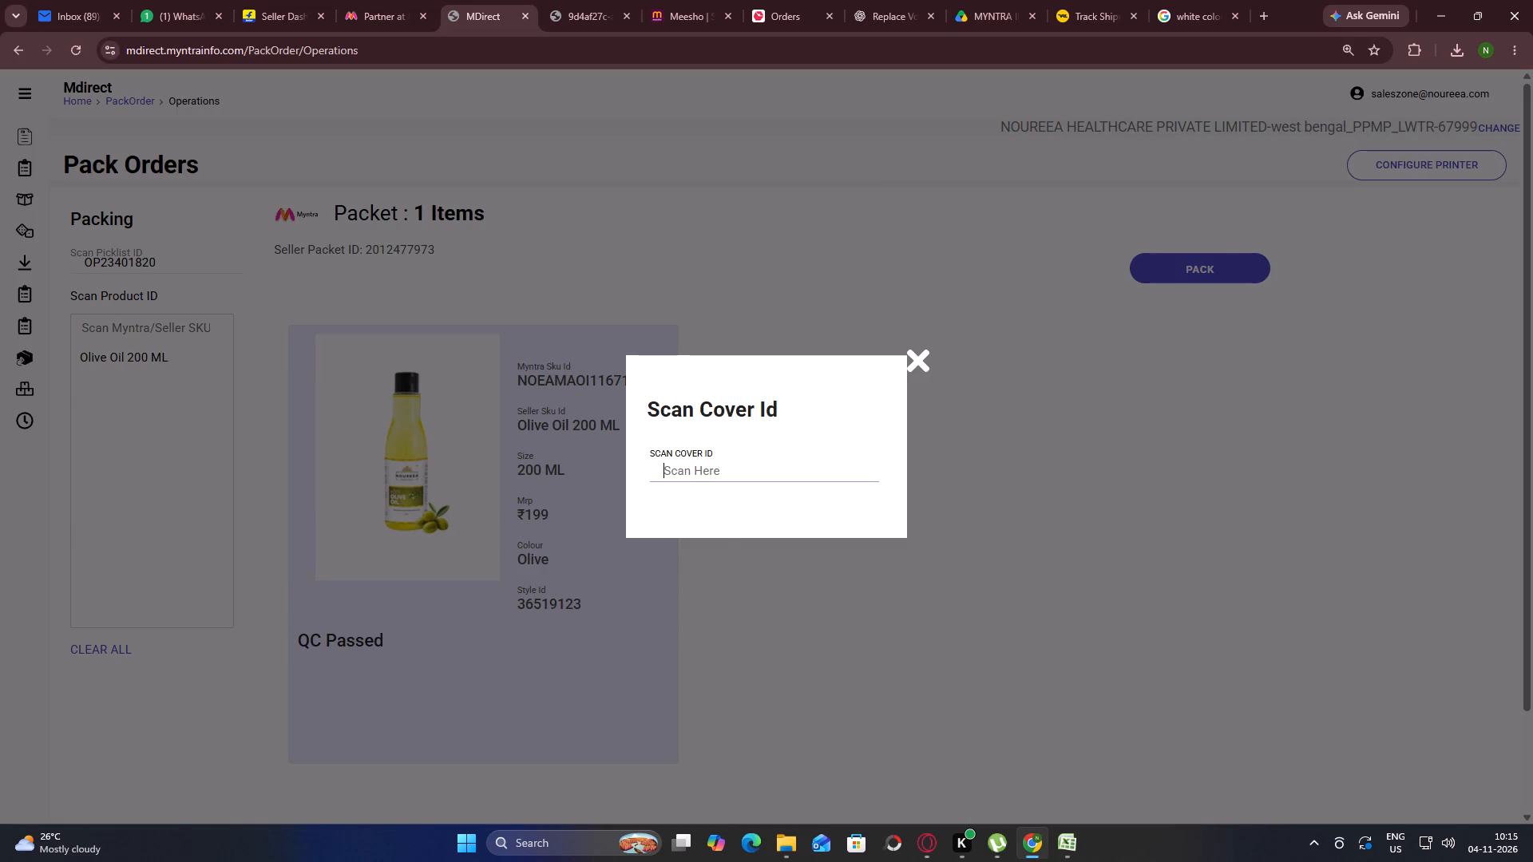
pyautogui.hotkey('ctrl', 'v')
pyautogui.press('Return')
# Save the packet's two print outputs as MYNT8379 and MYNT08379 in the MYNTRA ORDER INVOICE folder.
pyautogui.click(143, 322)
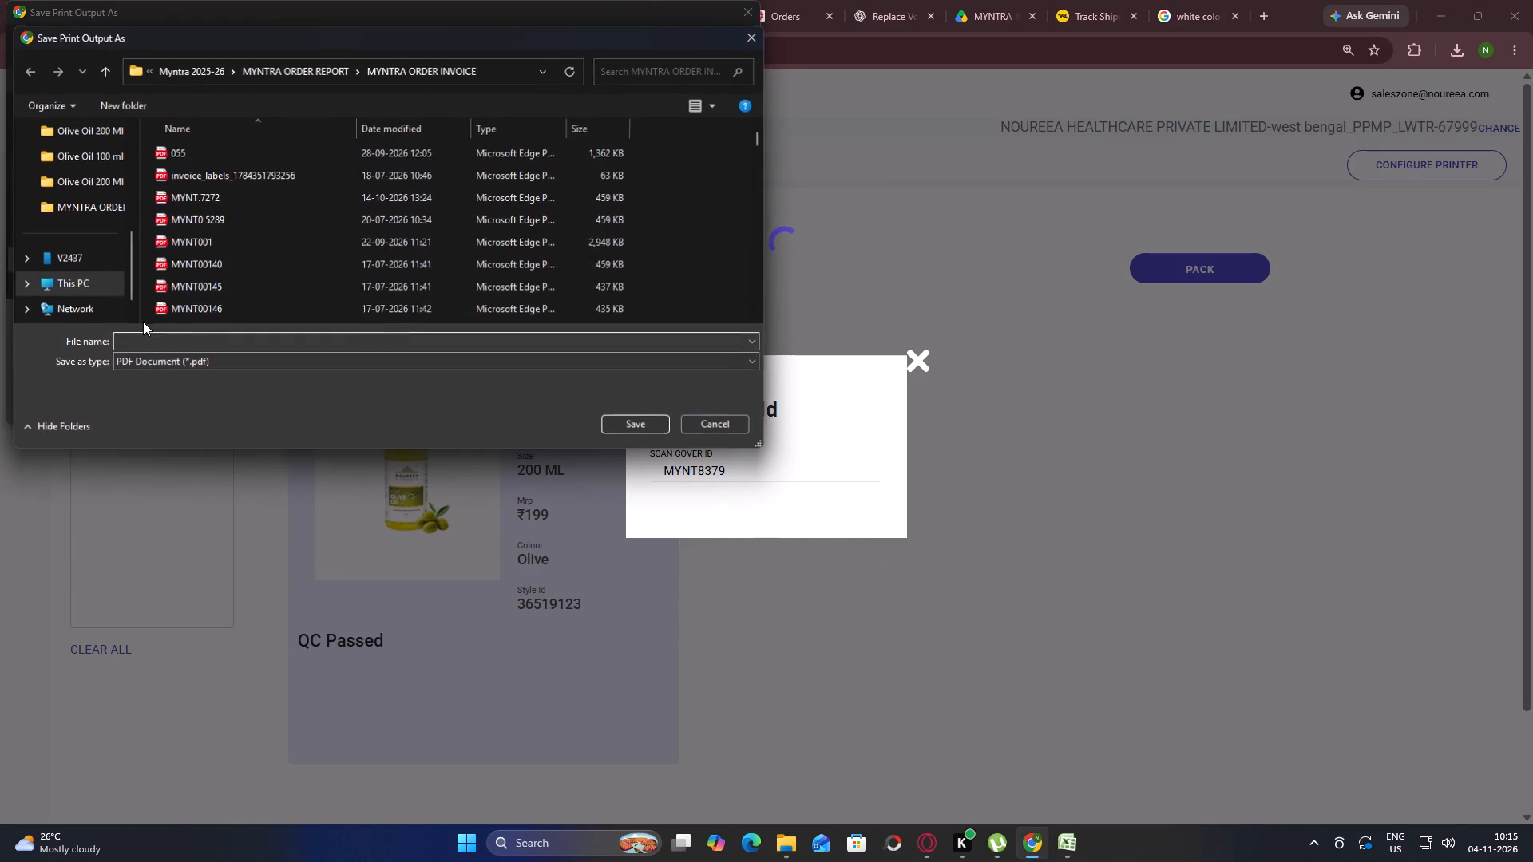
pyautogui.click(149, 340)
pyautogui.hotkey('ctrl', 'v')
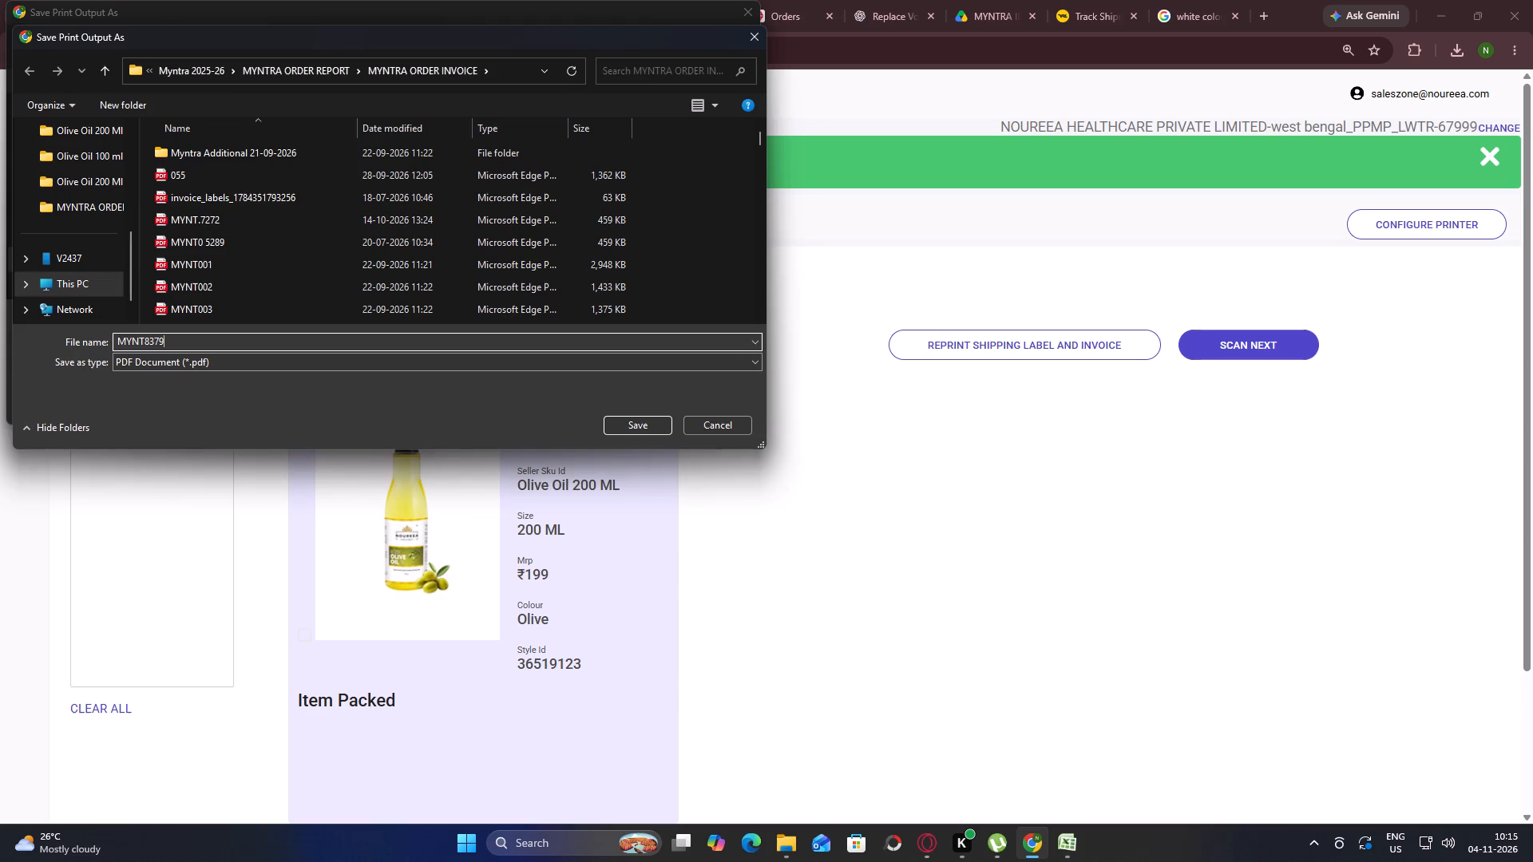
pyautogui.press('Return')
pyautogui.hotkey('ctrl', 'v')
pyautogui.press('Left')
pyautogui.press('Left')
pyautogui.press('Left')
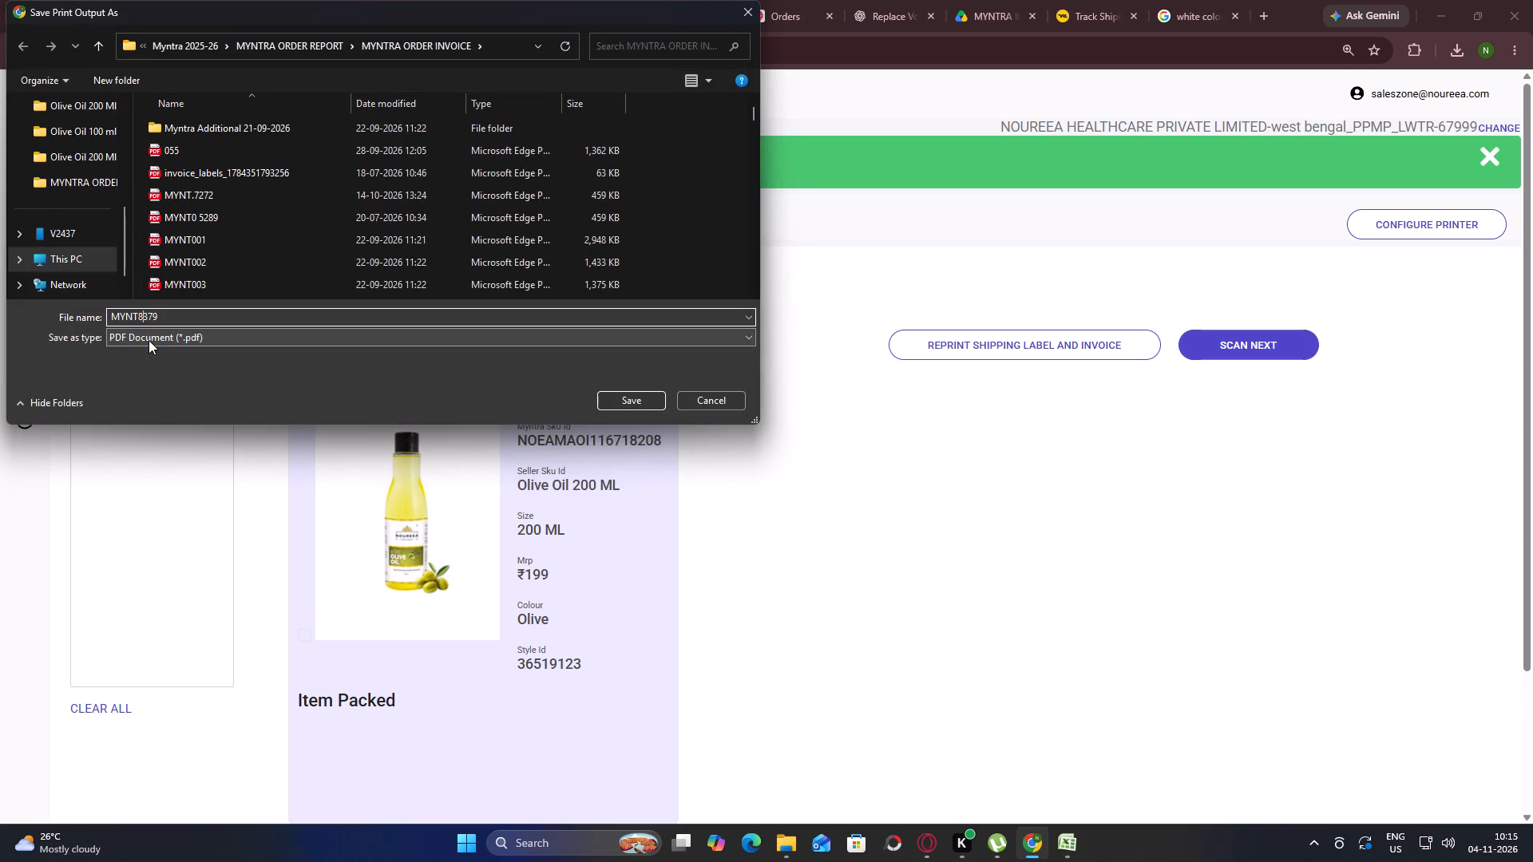
pyautogui.press('Left')
pyautogui.press('0')
pyautogui.press('Return')
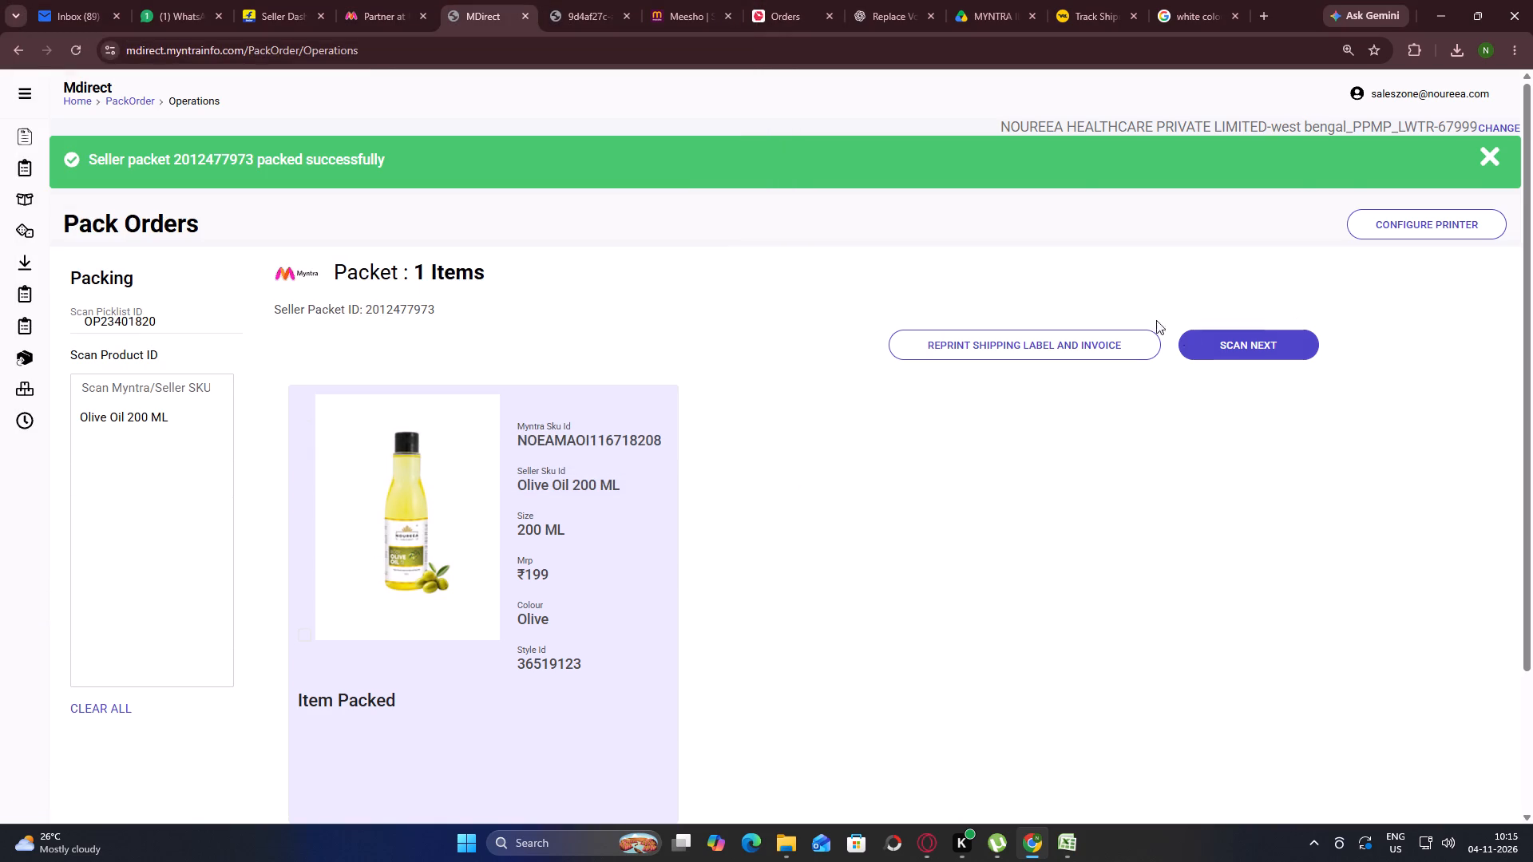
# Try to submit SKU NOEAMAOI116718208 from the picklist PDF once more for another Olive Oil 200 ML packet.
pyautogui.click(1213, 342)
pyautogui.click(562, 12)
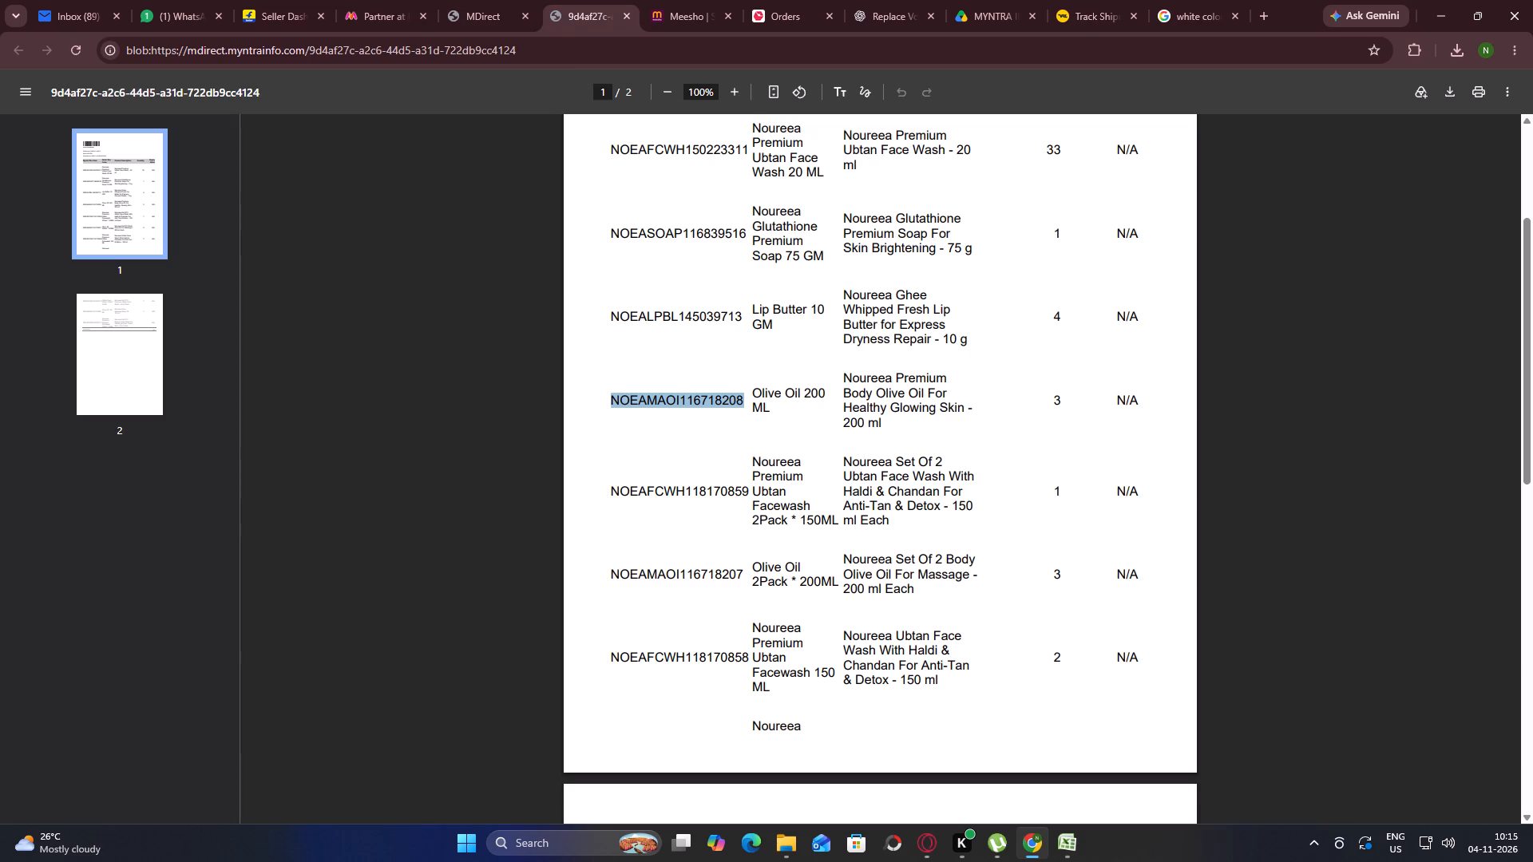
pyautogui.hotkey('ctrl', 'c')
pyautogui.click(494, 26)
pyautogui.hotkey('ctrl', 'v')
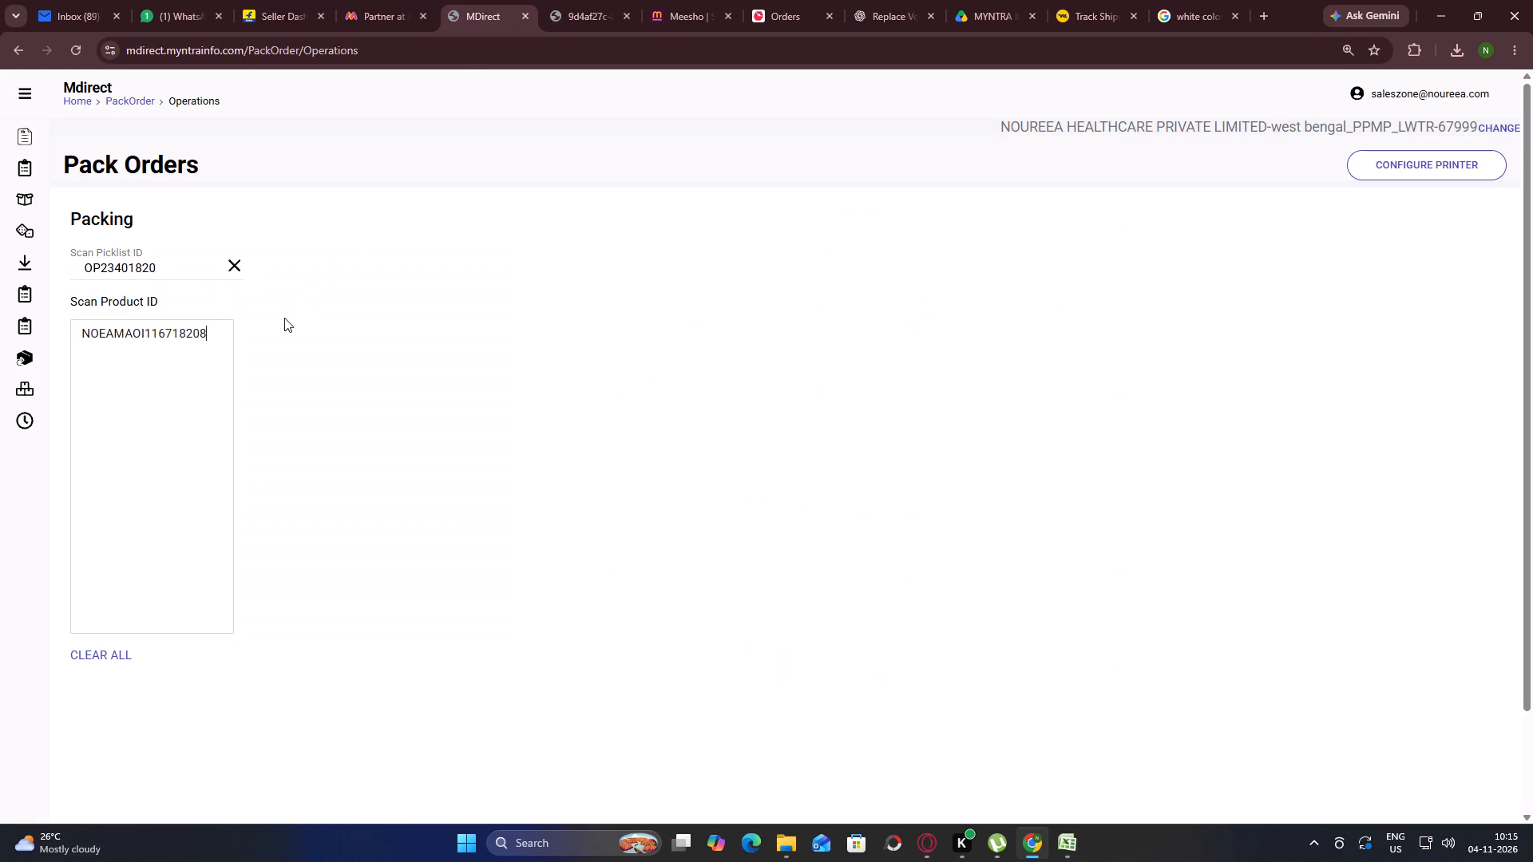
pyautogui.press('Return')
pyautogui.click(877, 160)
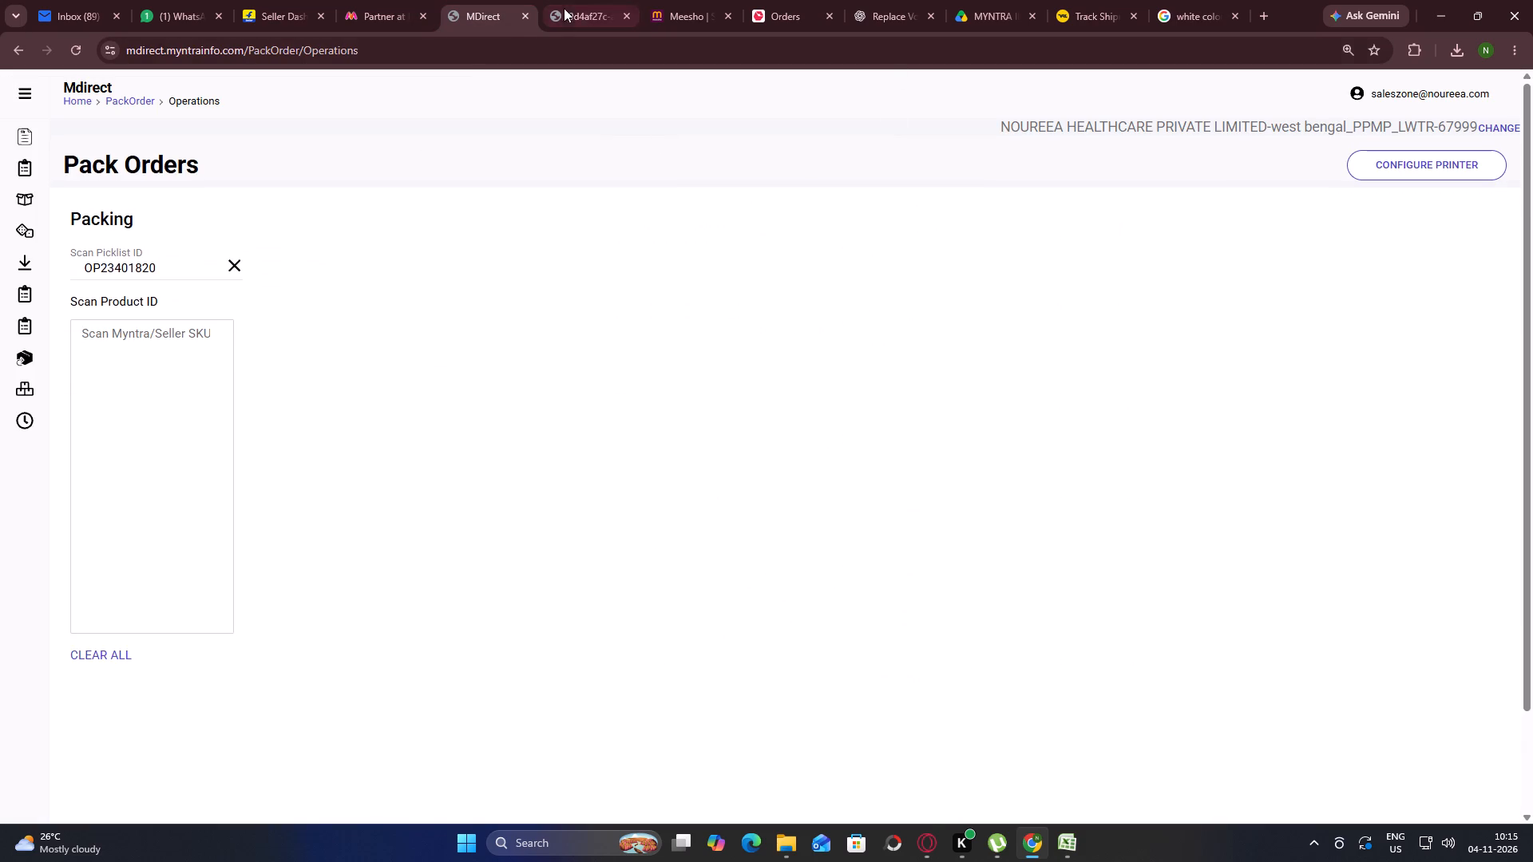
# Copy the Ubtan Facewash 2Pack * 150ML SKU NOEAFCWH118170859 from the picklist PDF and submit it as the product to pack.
pyautogui.click(573, 0)
pyautogui.doubleClick(684, 480)
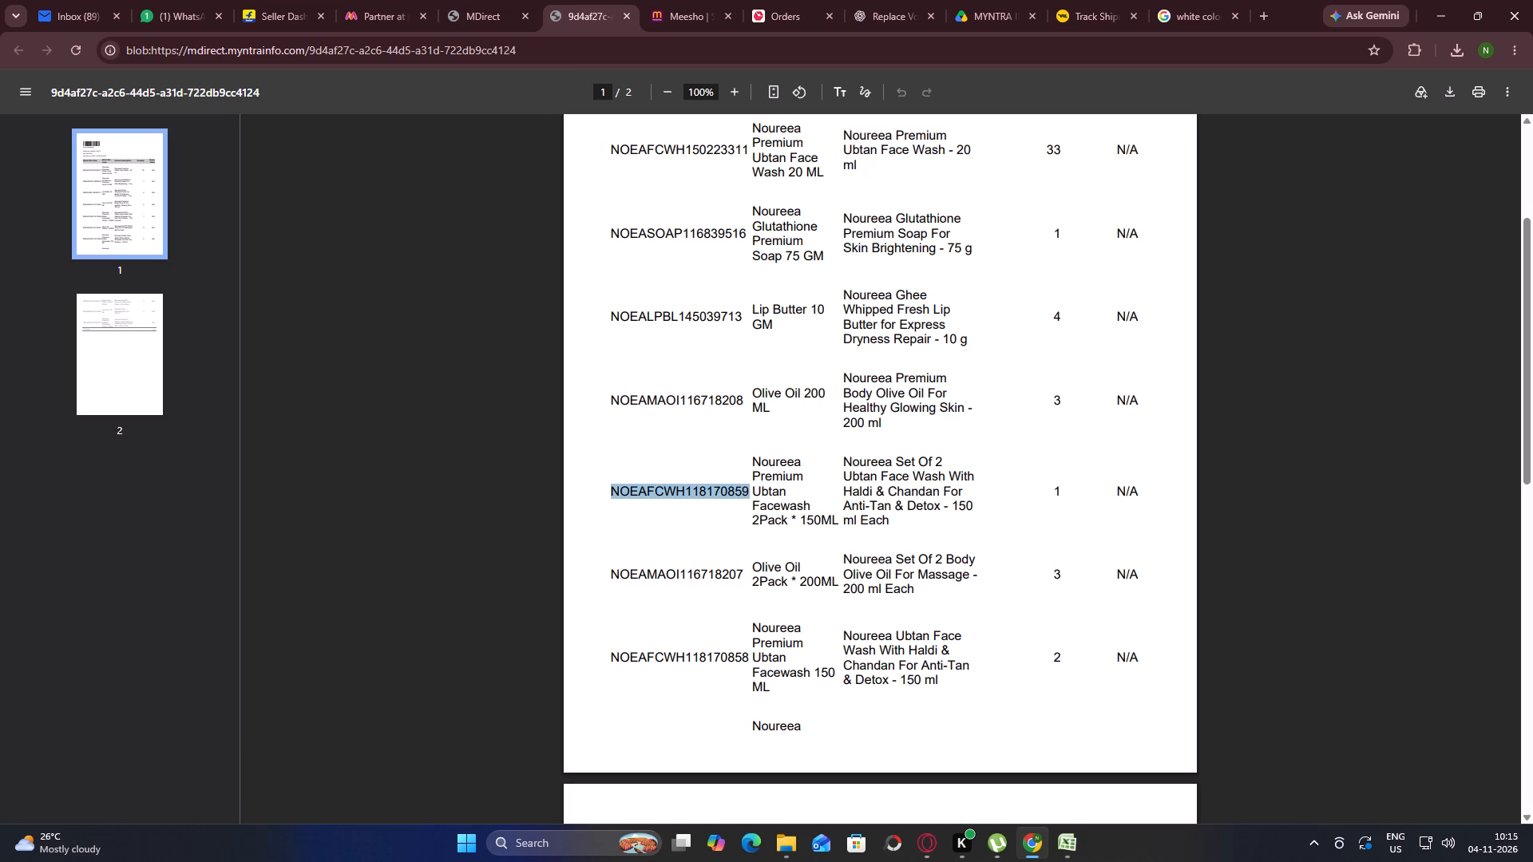
pyautogui.hotkey('ctrl', 'c')
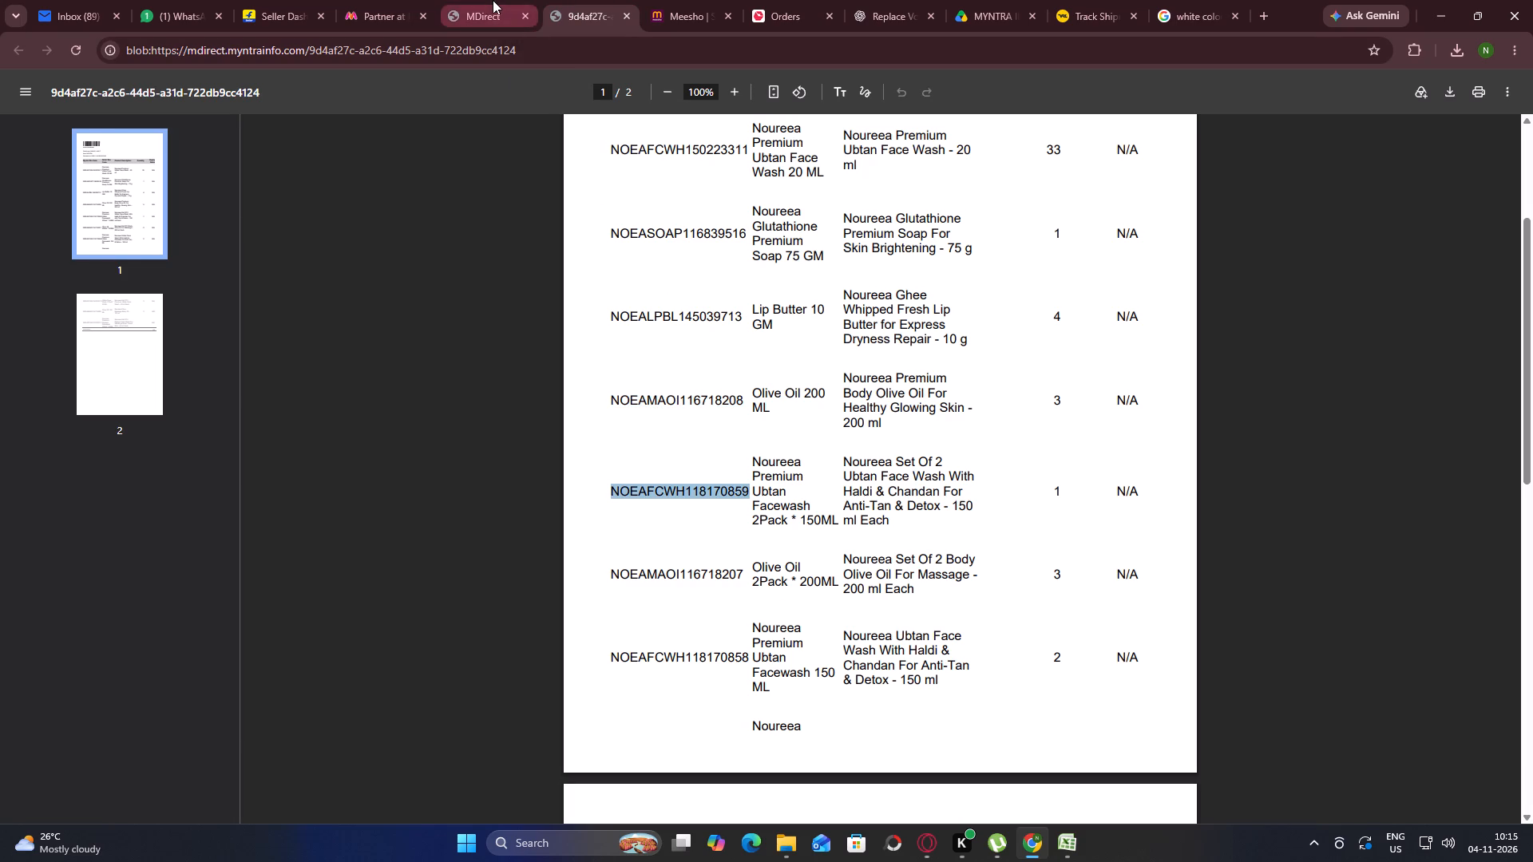
pyautogui.click(491, 0)
pyautogui.click(204, 330)
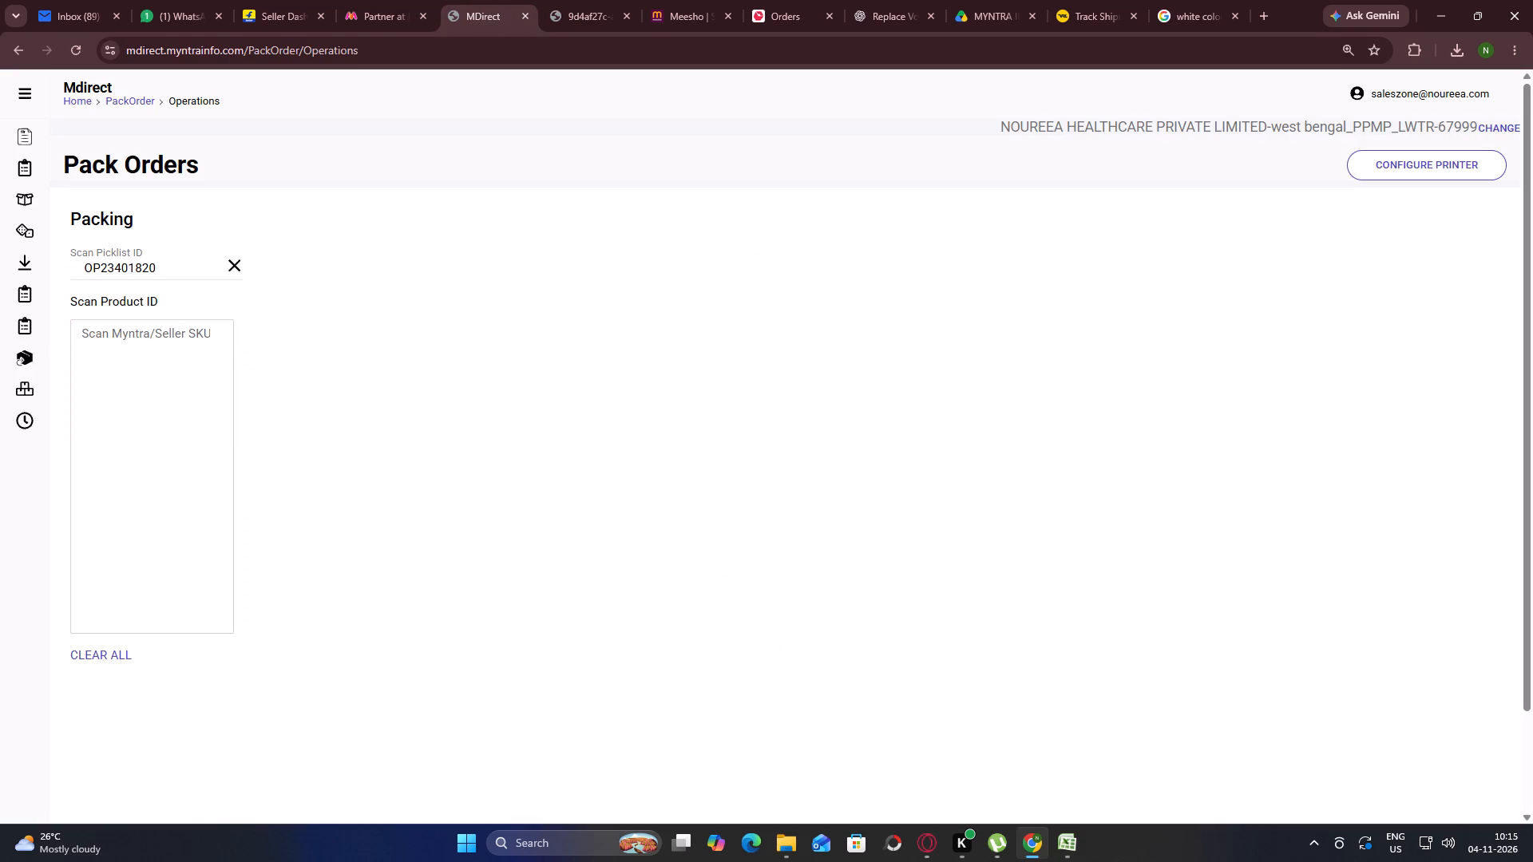
pyautogui.hotkey('ctrl', 'v')
pyautogui.press('Return')
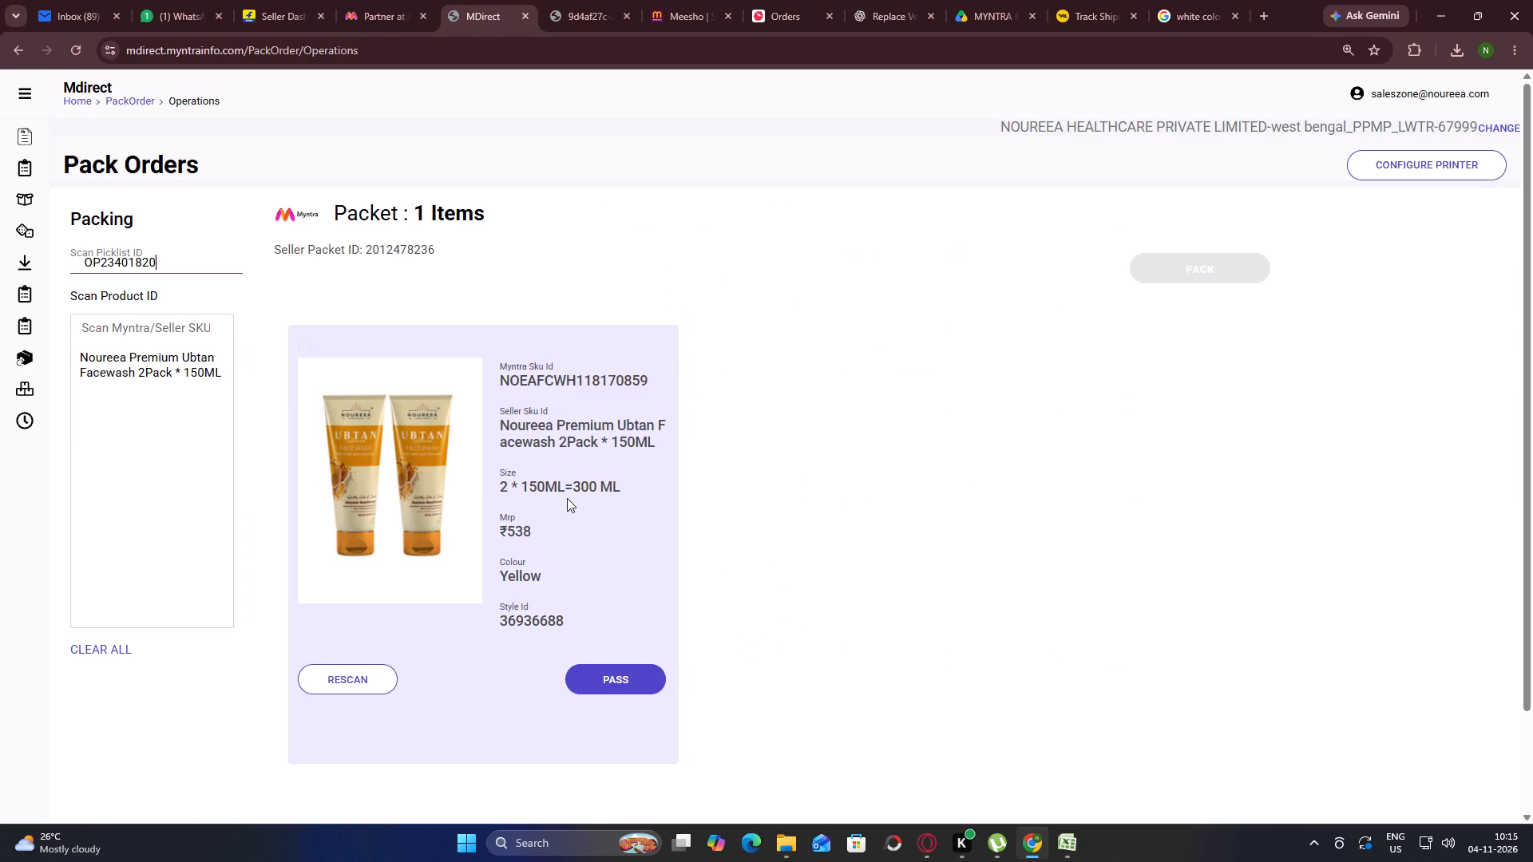
pyautogui.click(642, 677)
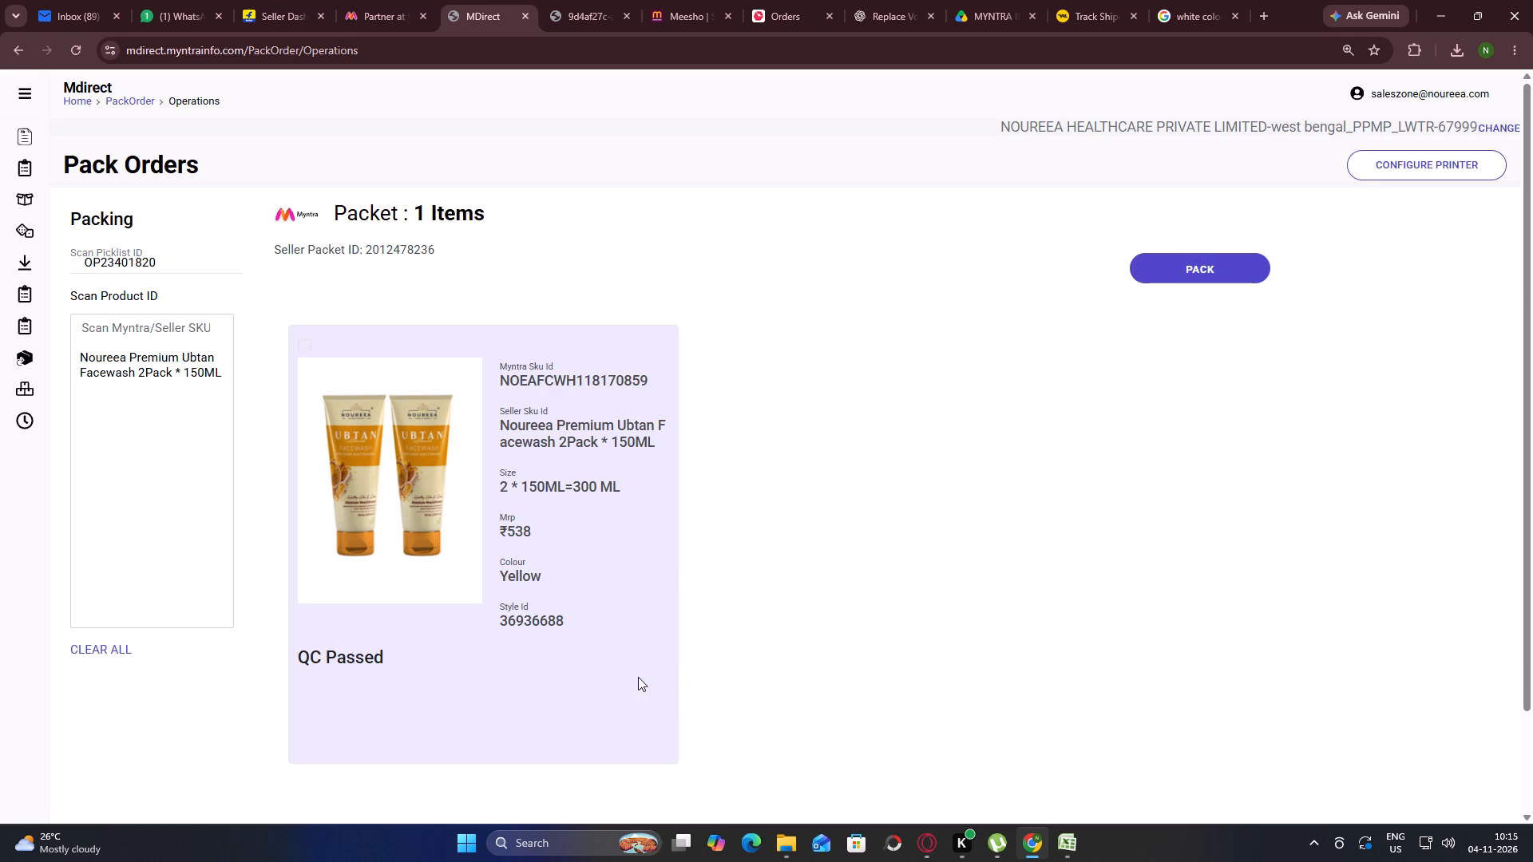
pyautogui.click(1175, 251)
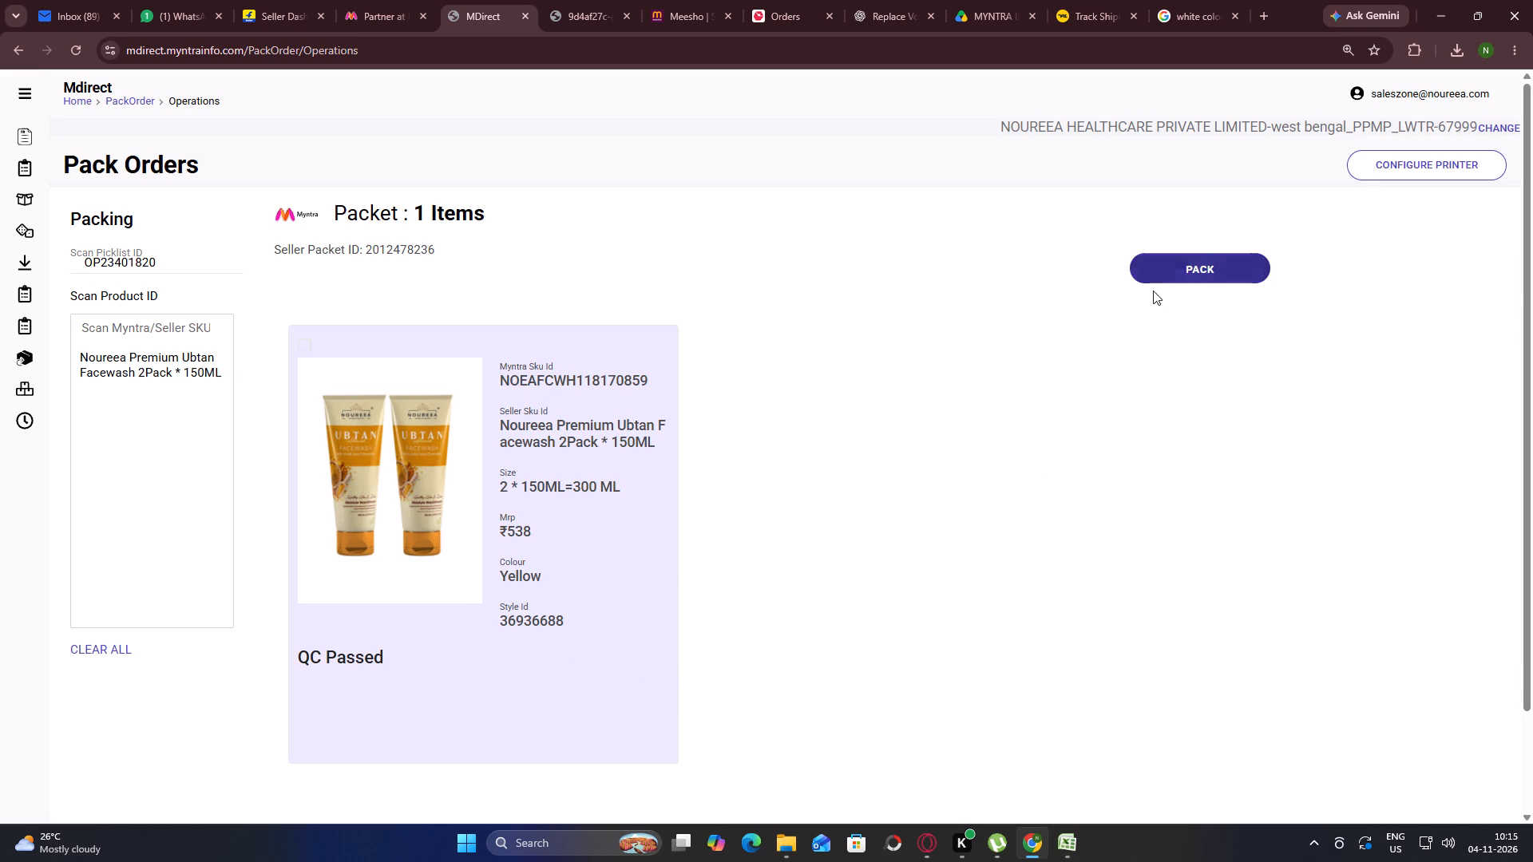
pyautogui.click(1163, 274)
pyautogui.click(751, 471)
pyautogui.hotkey('ctrl', 'v')
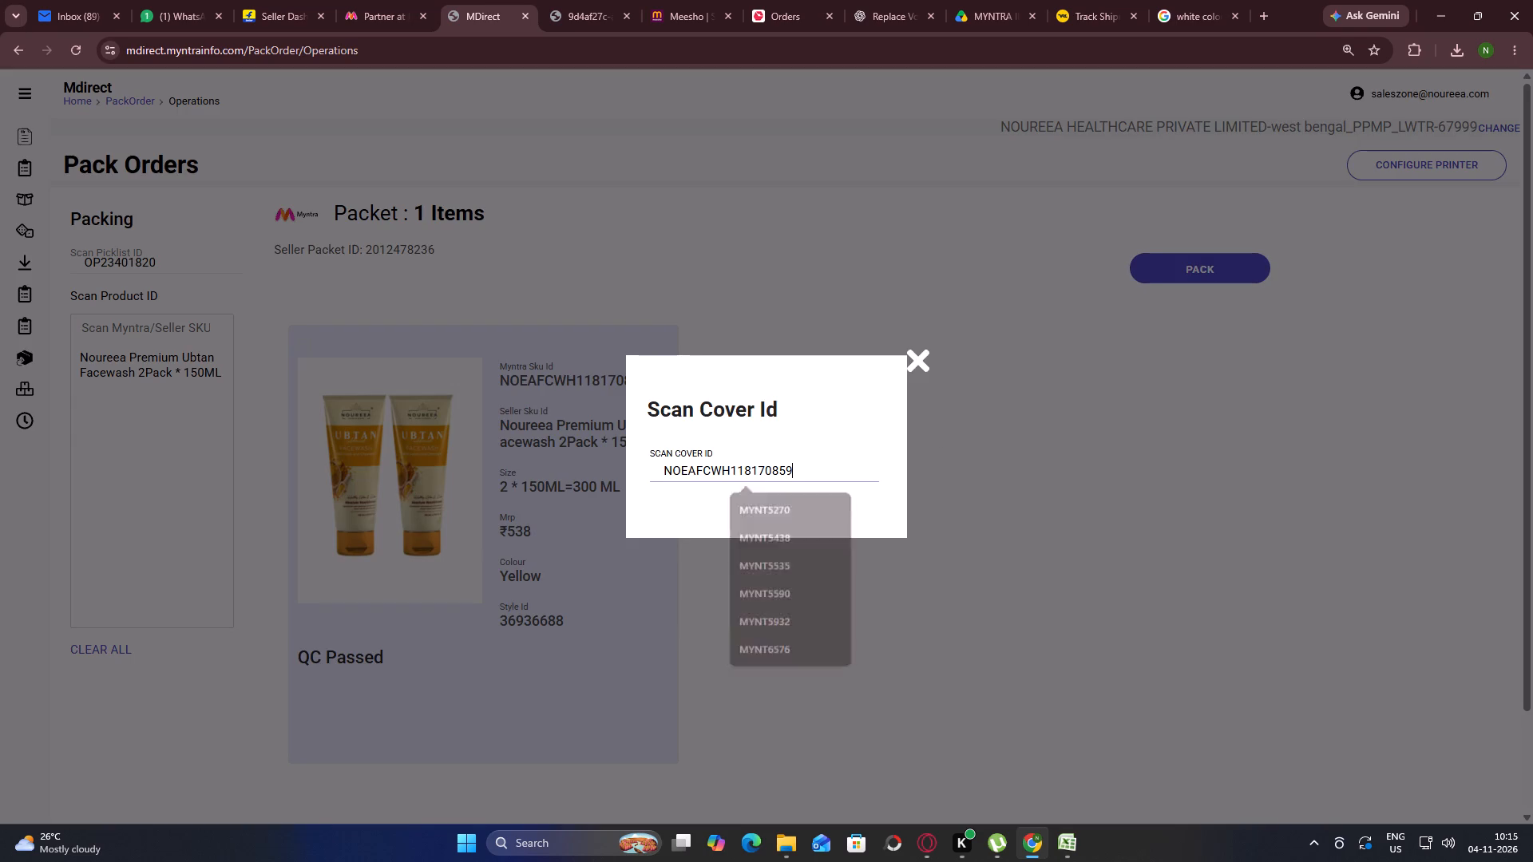
pyautogui.hotkey('ctrl', 'z')
pyautogui.hotkey('alt', 'Tab')
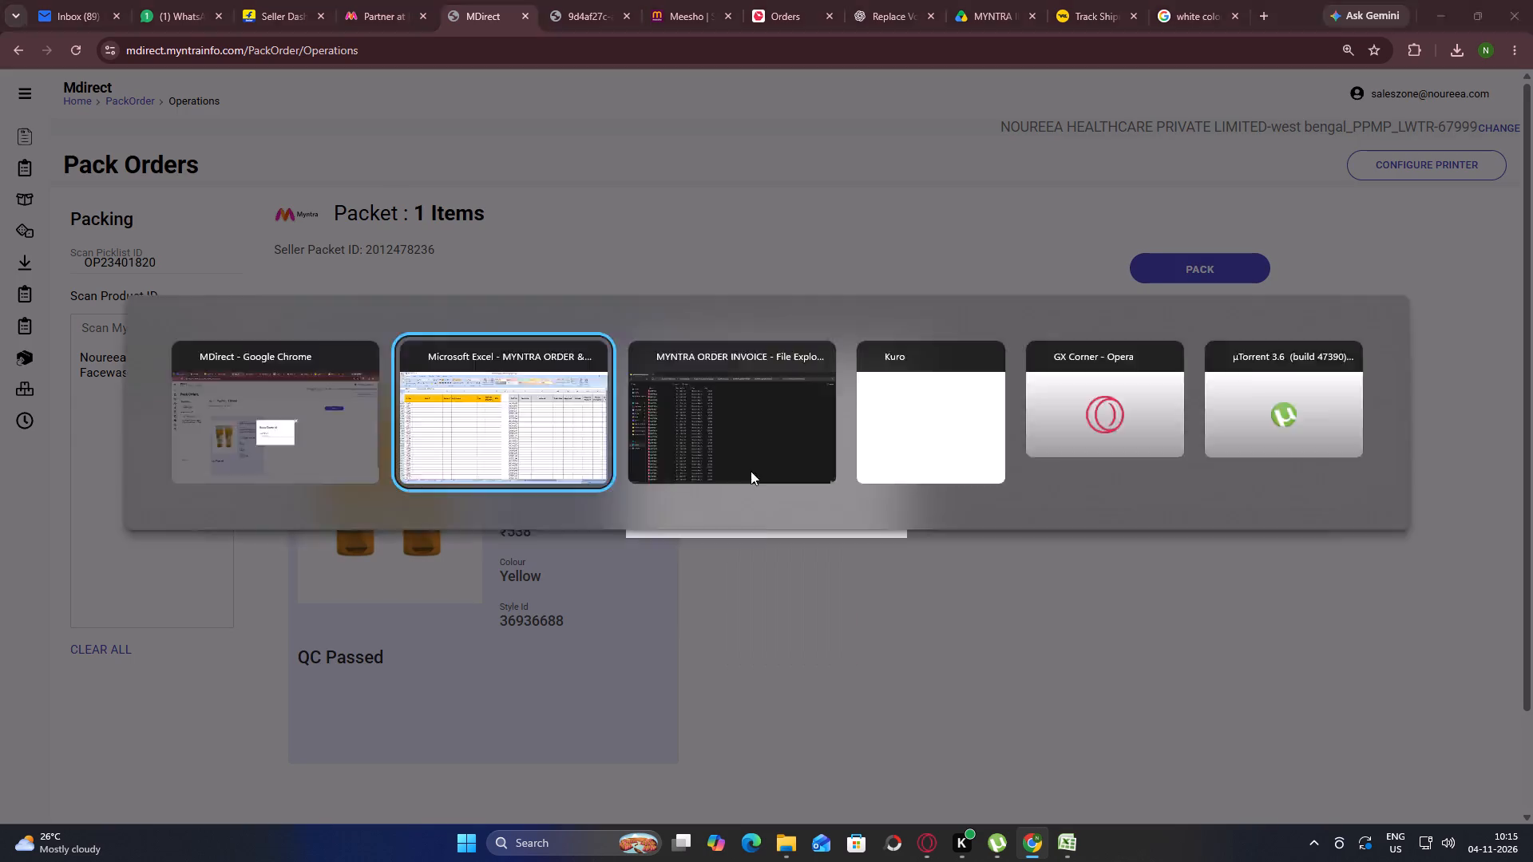
pyautogui.click(850, 558)
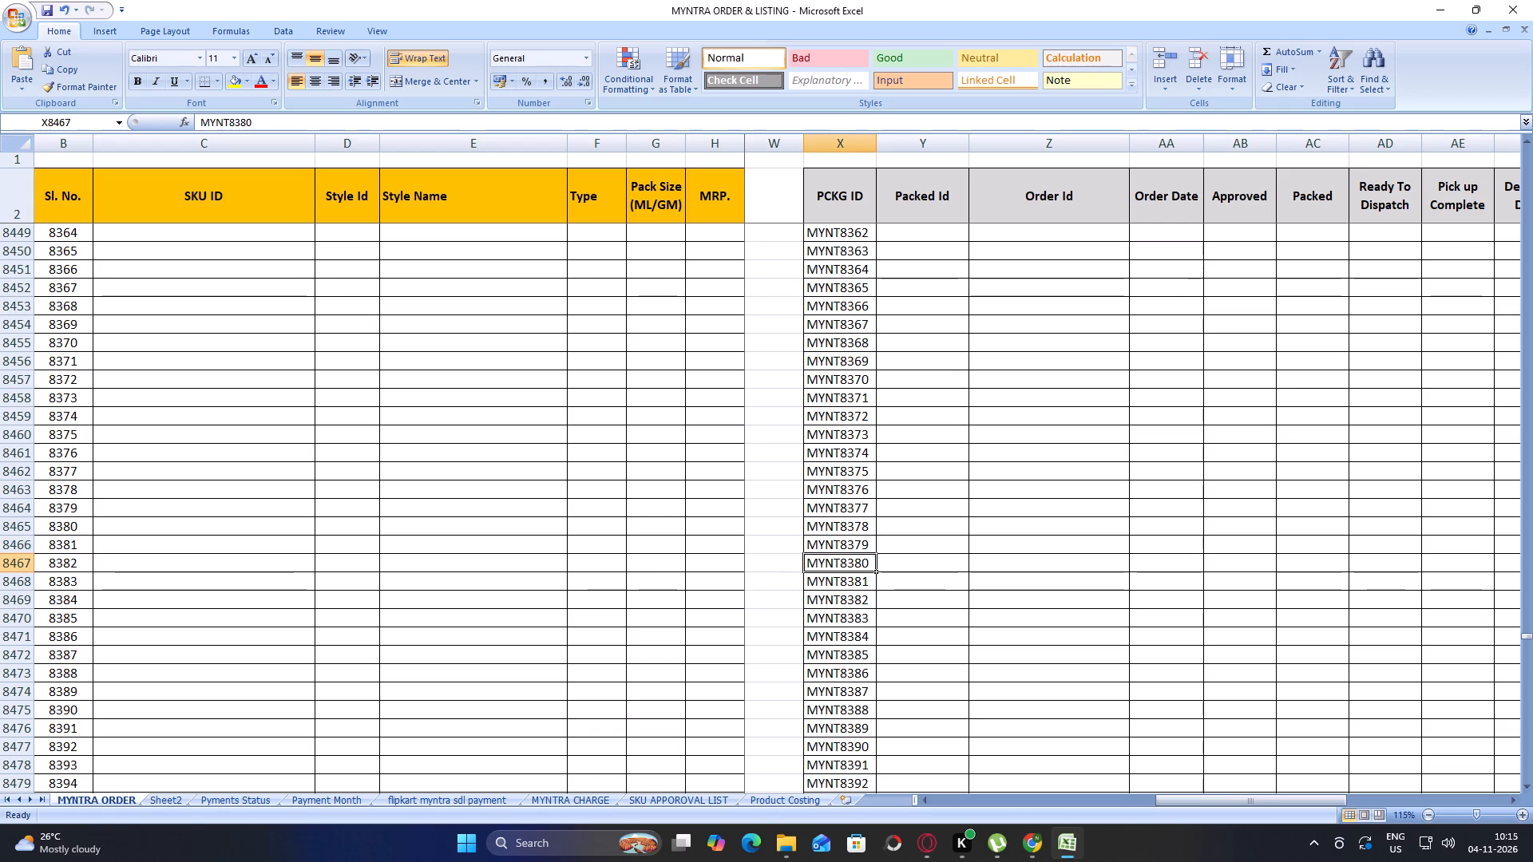
pyautogui.hotkey('ctrl', 'c')
pyautogui.hotkey('alt', 'Tab')
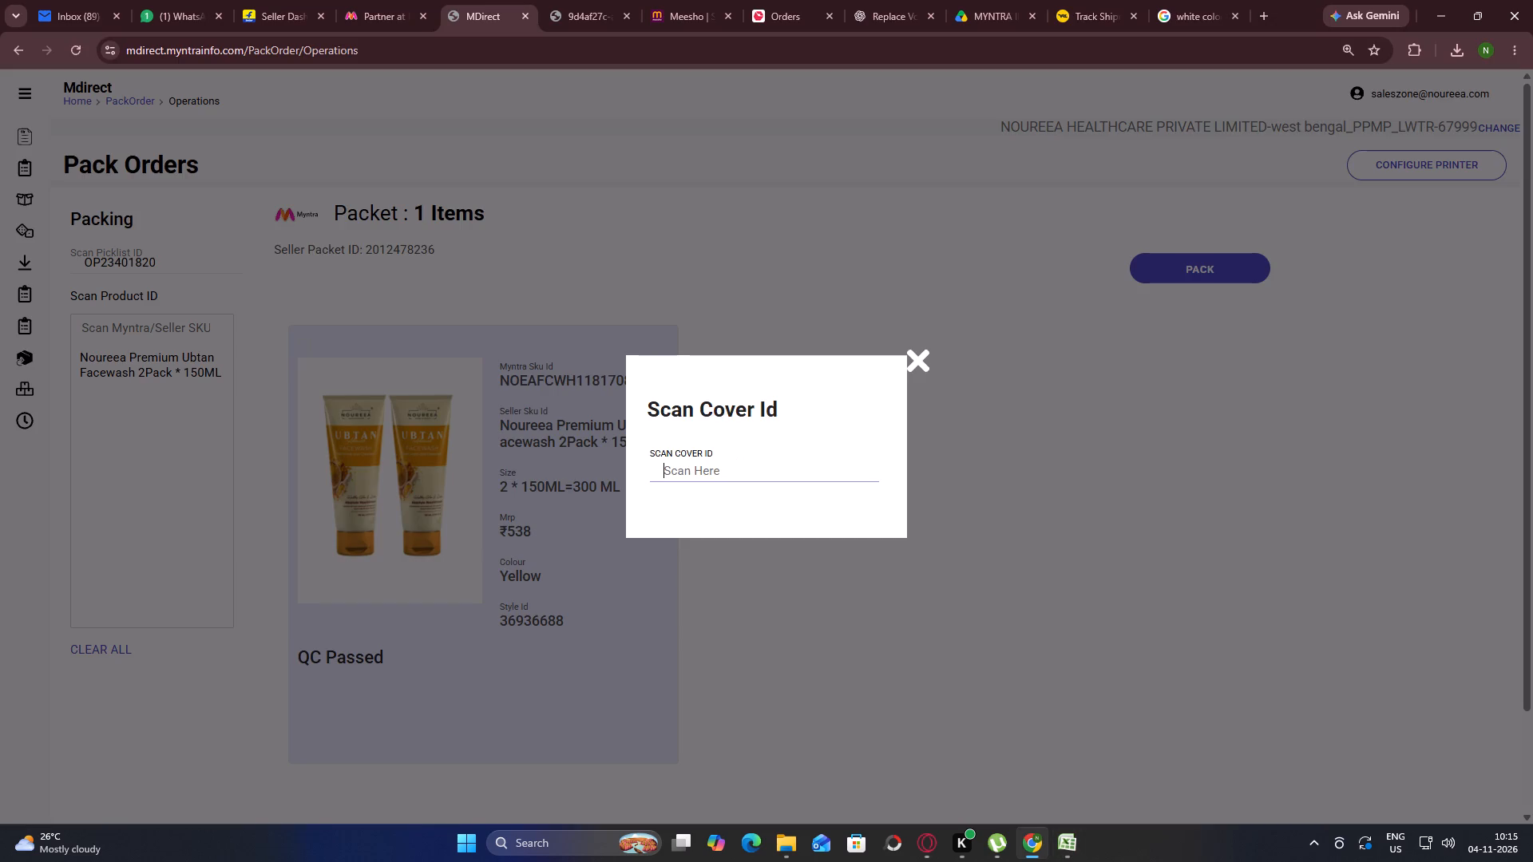
pyautogui.hotkey('ctrl', 'v')
pyautogui.press('Return')
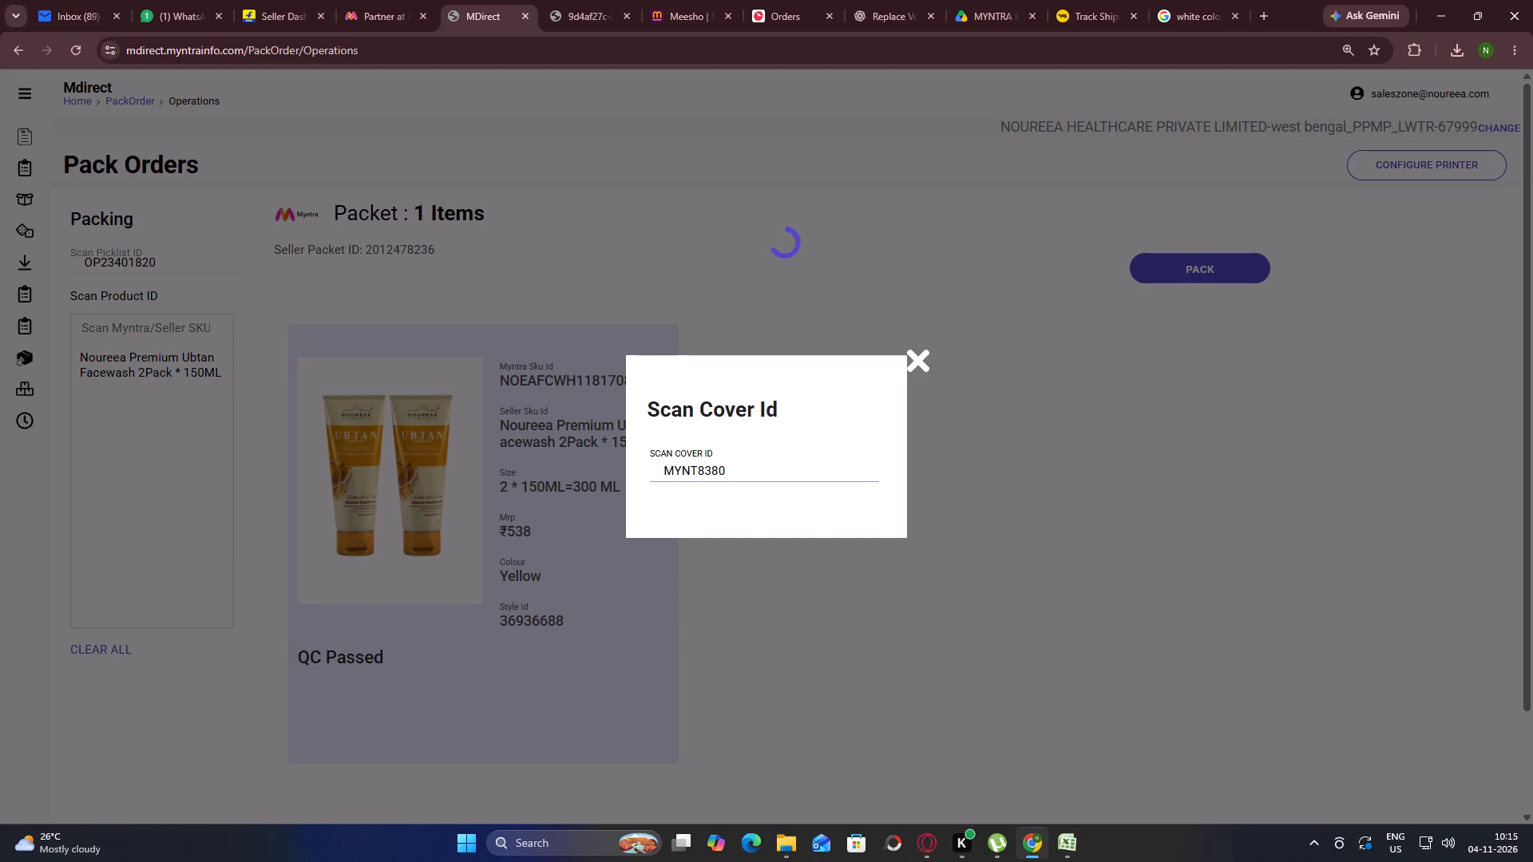
# Save the packet's print output as MYNT8380 in the MYNTRA ORDER INVOICE folder and check that folder's saved files.
pyautogui.click(119, 314)
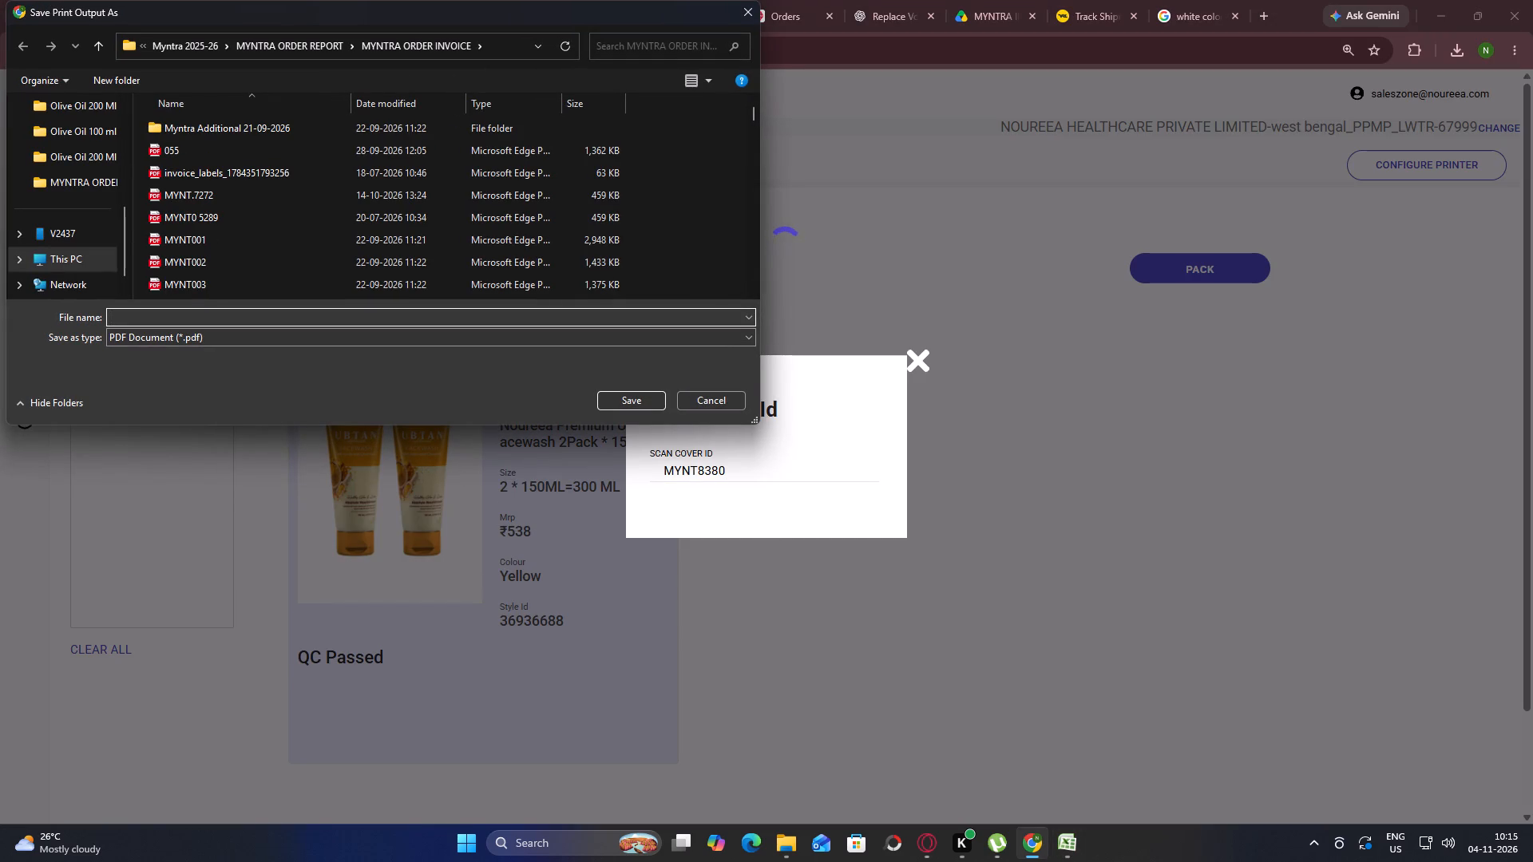
pyautogui.hotkey('ctrl', 'v')
pyautogui.press('Return')
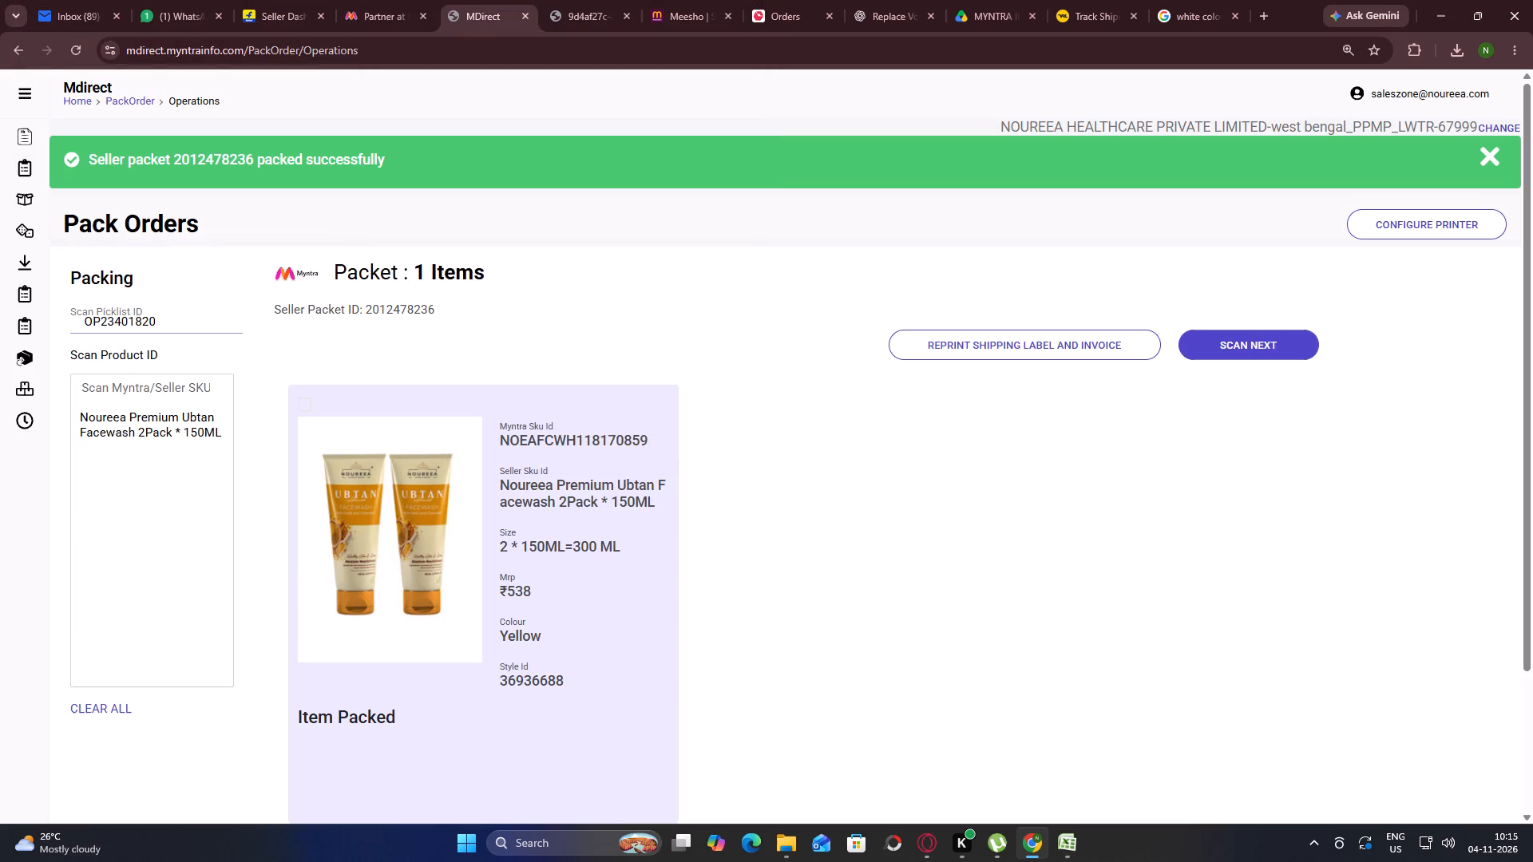
pyautogui.click(785, 848)
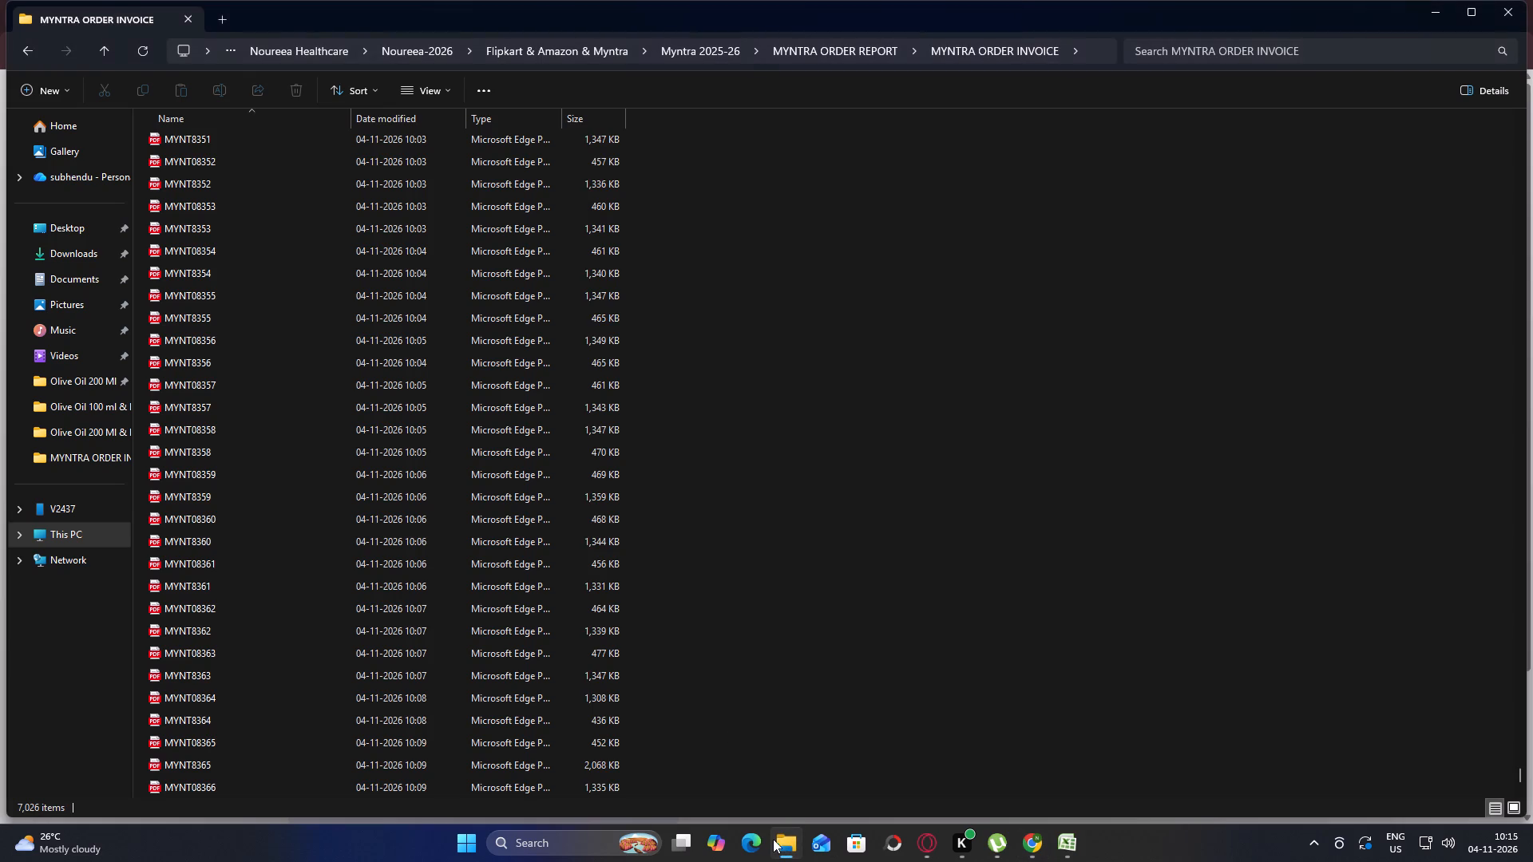
pyautogui.scroll(-20, 720, 719)
pyautogui.hotkey('alt', 'Tab')
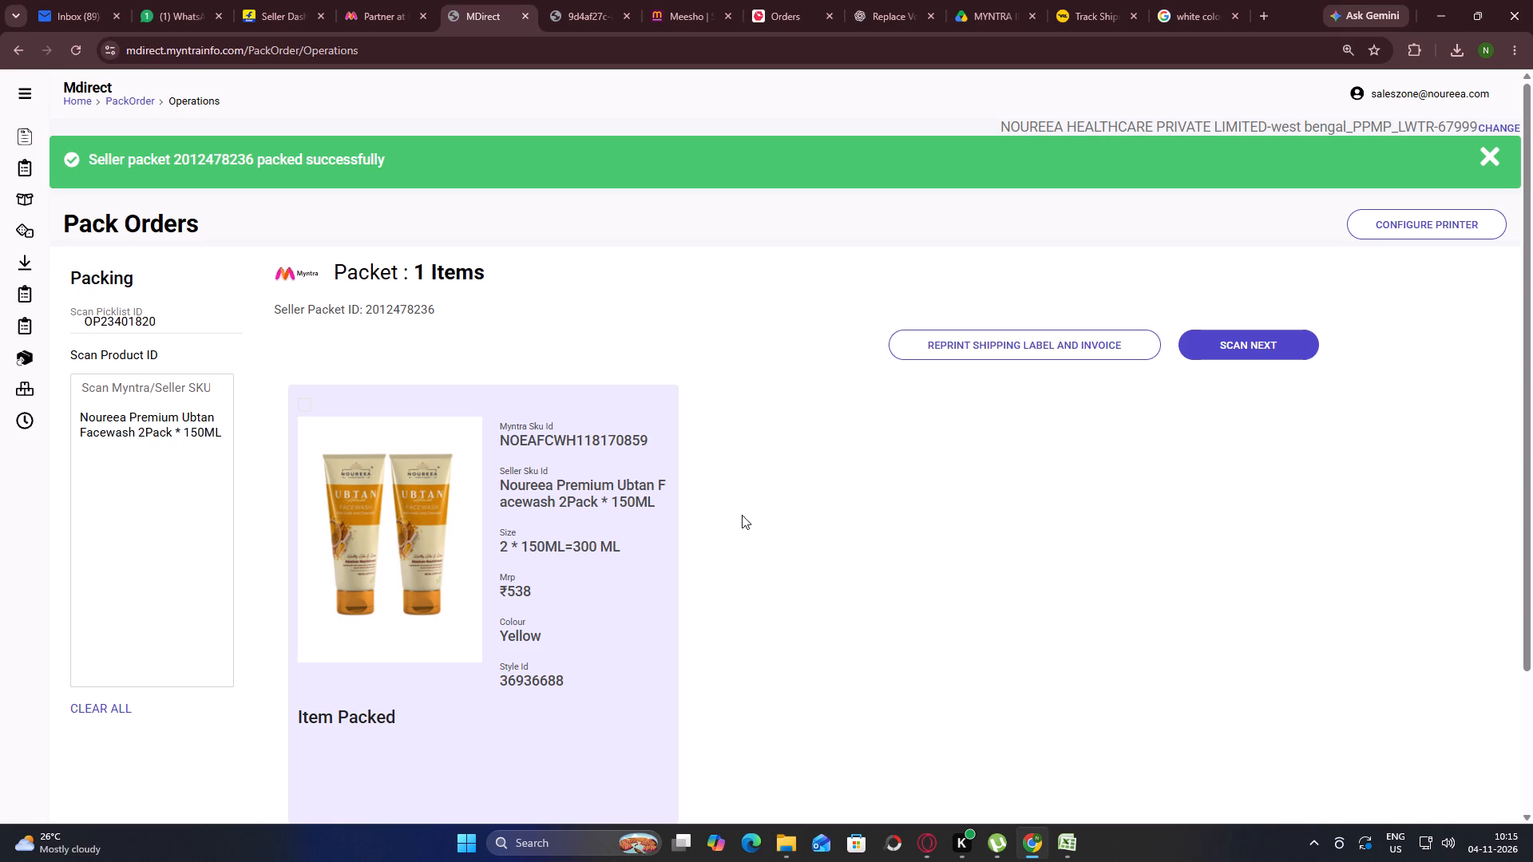
# Reprint the packet's shipping label and invoice, saving the outputs as MYNT8380, replacing the existing file, and MYNT08380.
pyautogui.click(958, 346)
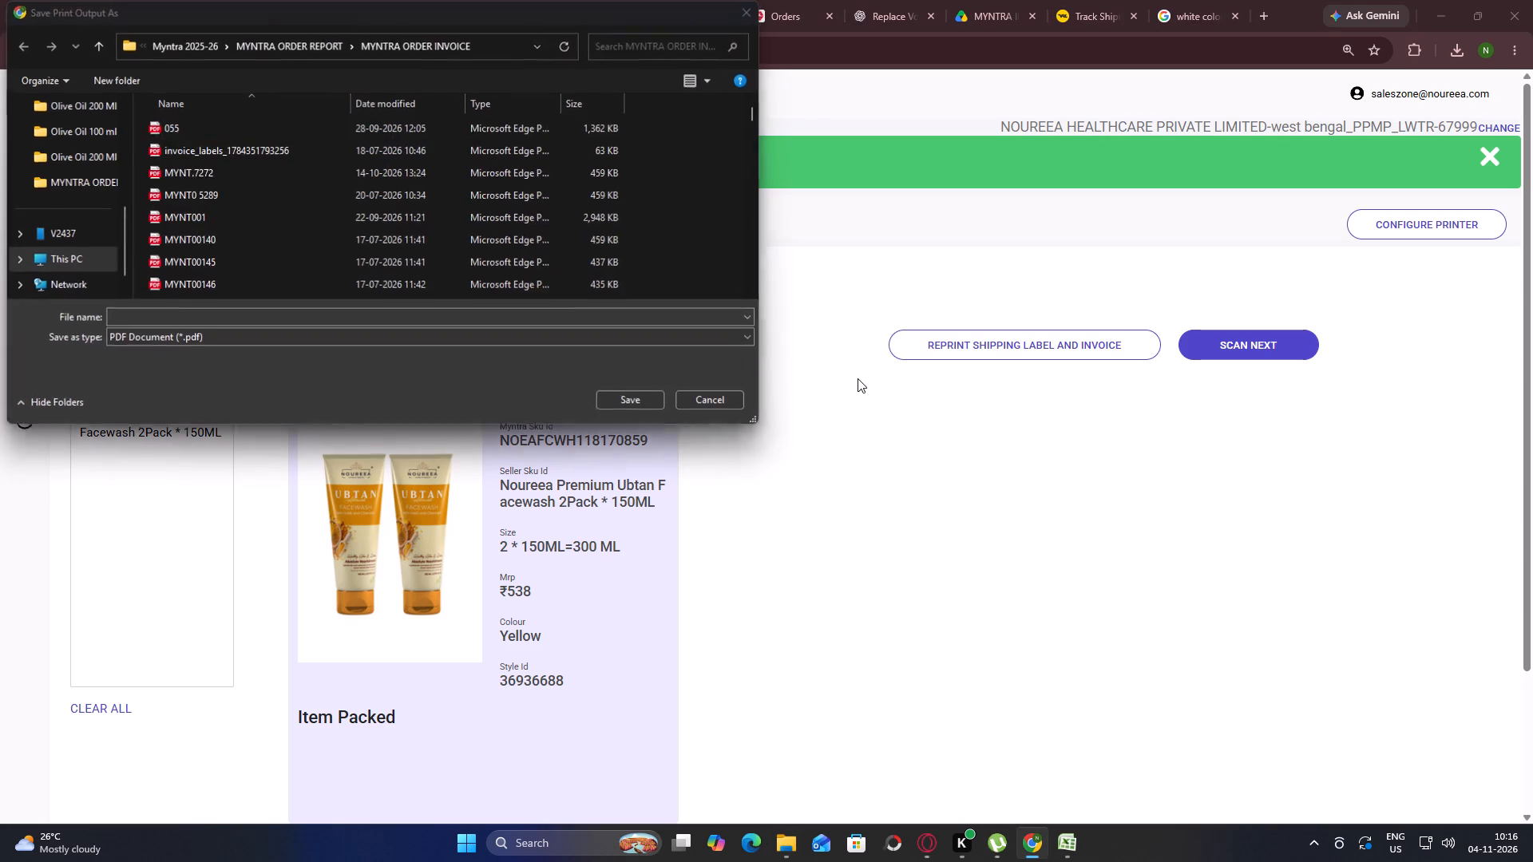
pyautogui.click(302, 312)
pyautogui.hotkey('ctrl', 'v')
pyautogui.press('Return')
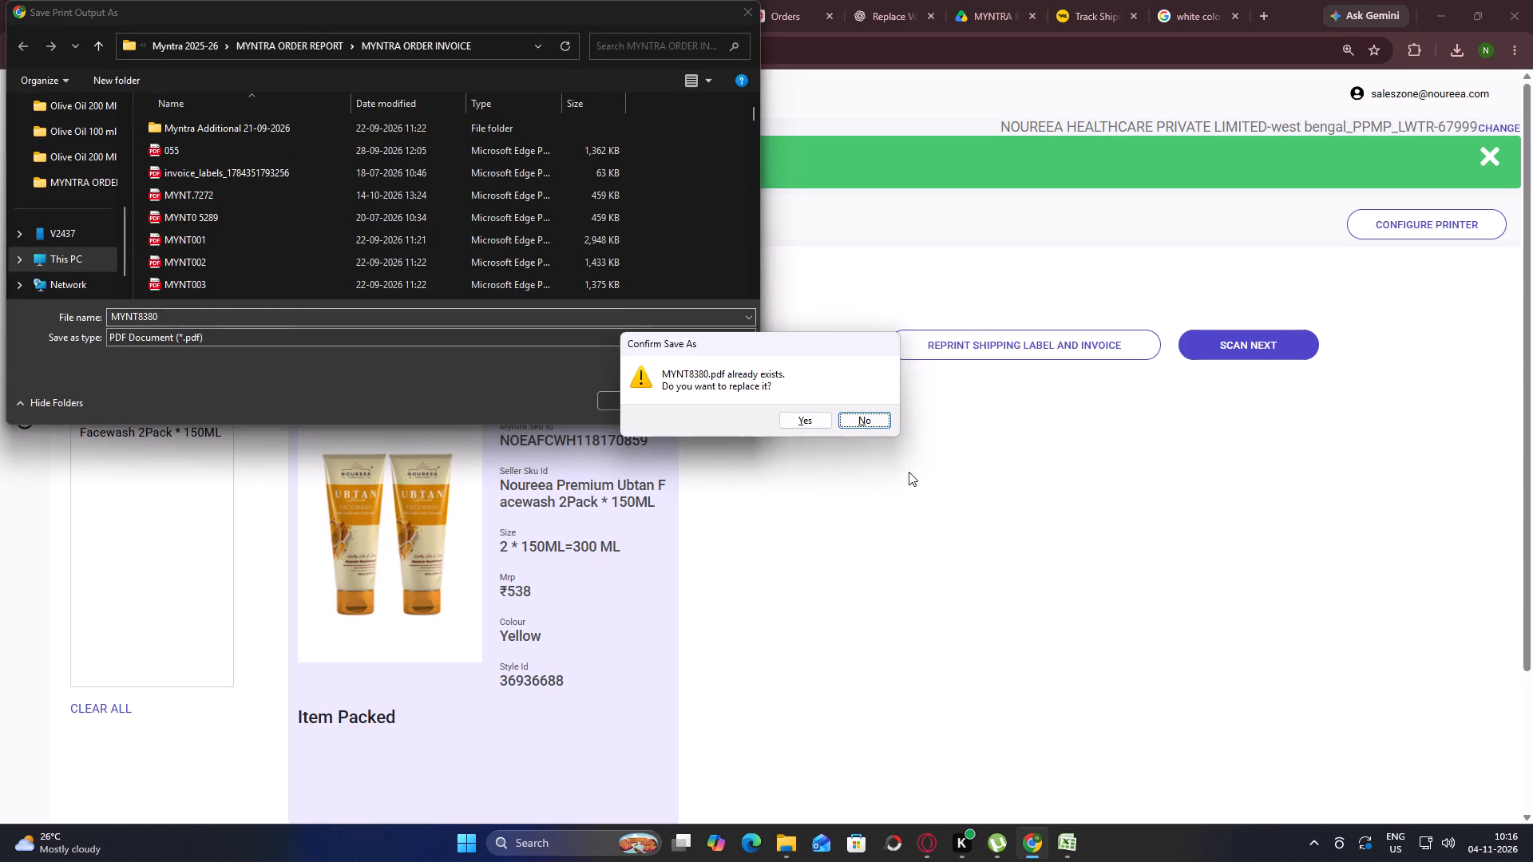
pyautogui.click(790, 418)
pyautogui.click(335, 318)
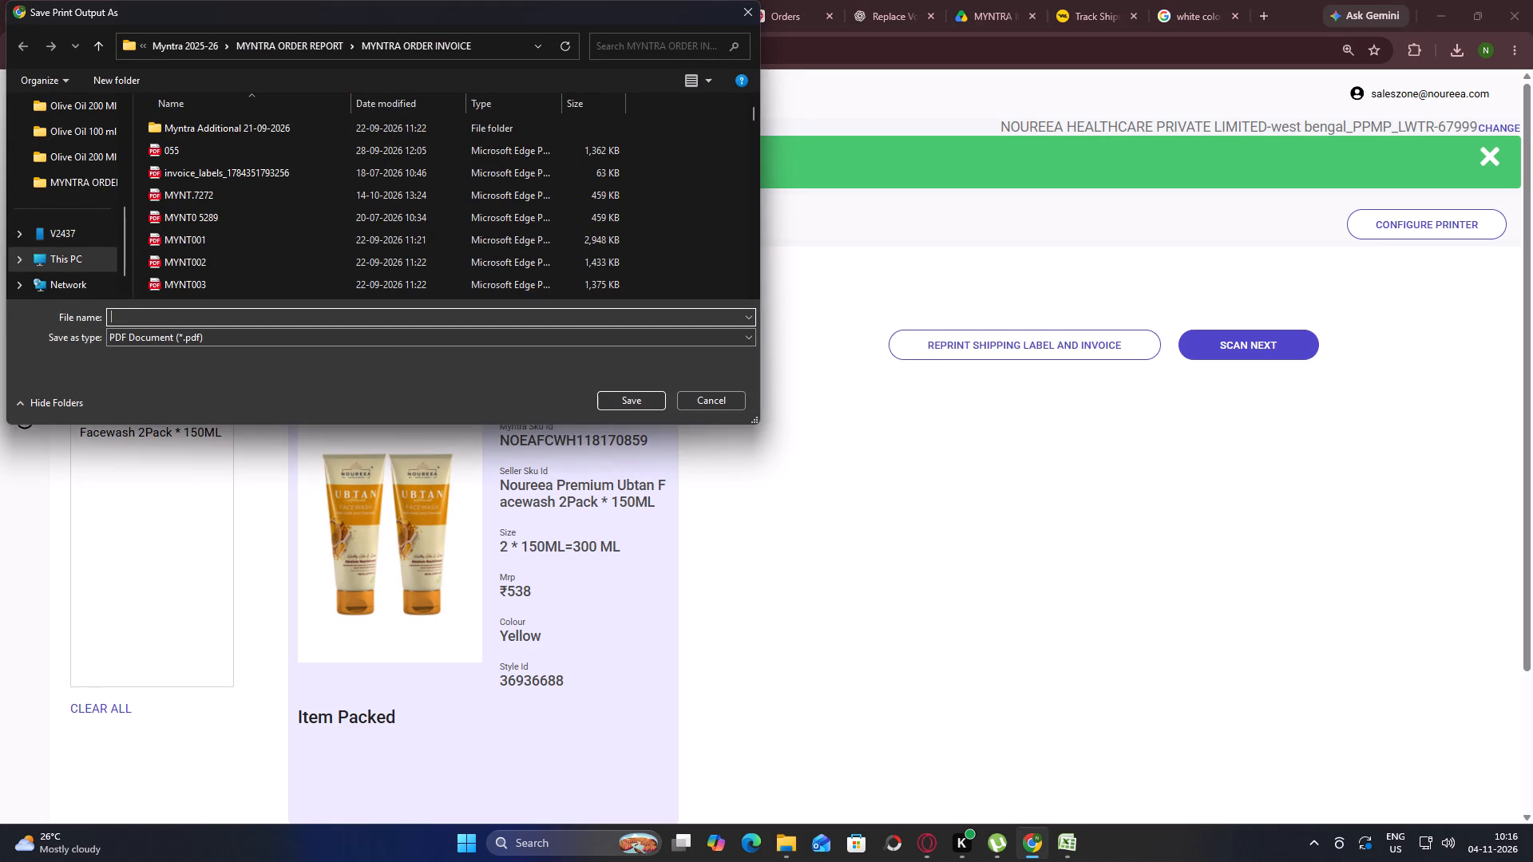
pyautogui.hotkey('ctrl', 'v')
pyautogui.click(135, 319)
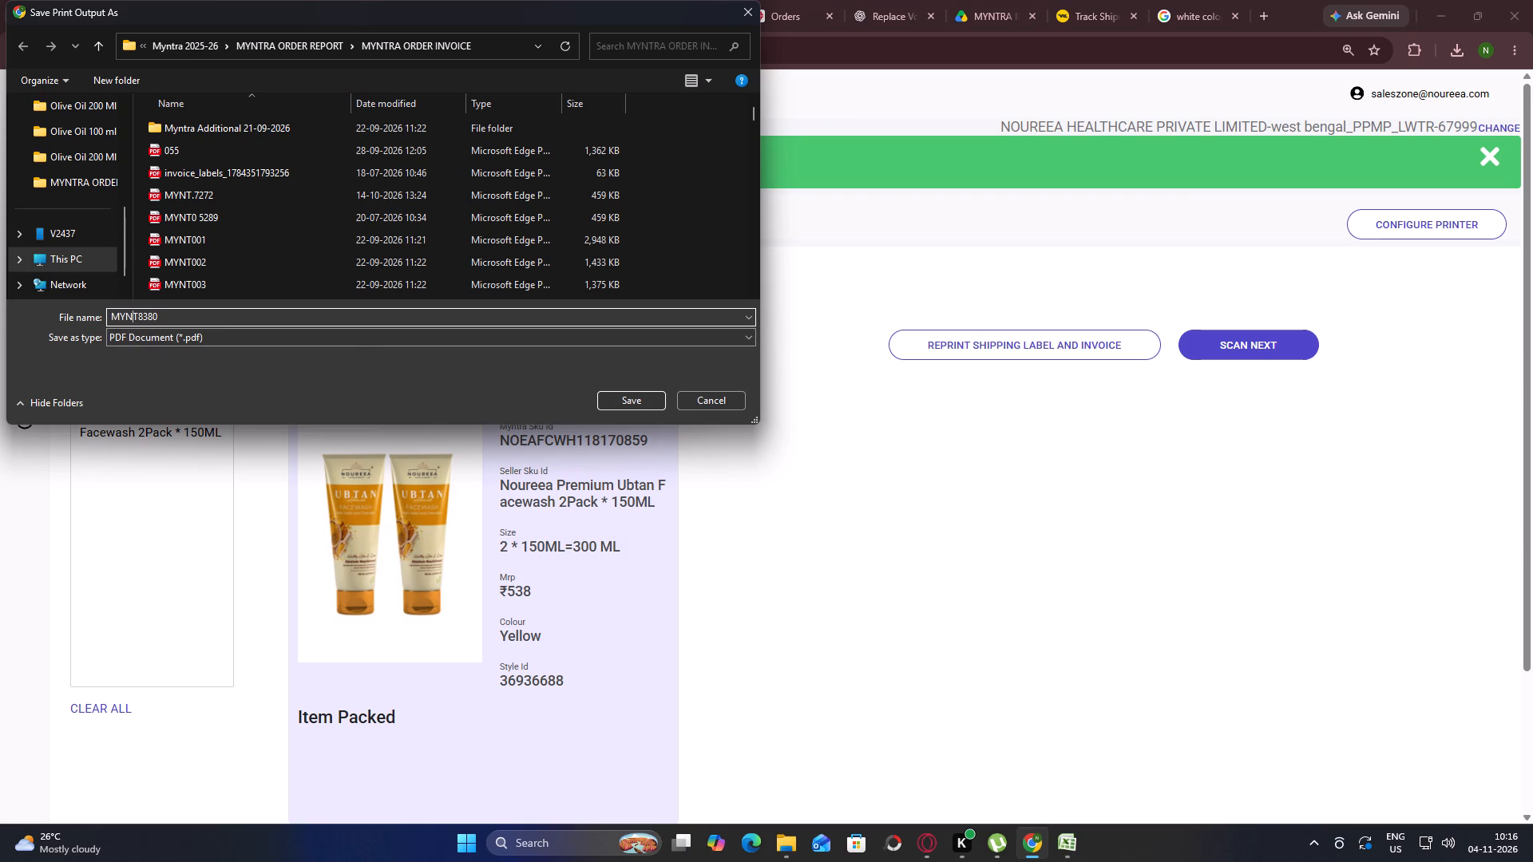
pyautogui.press('Right')
pyautogui.press('0')
pyautogui.press('Return')
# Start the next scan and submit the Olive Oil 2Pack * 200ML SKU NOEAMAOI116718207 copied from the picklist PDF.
pyautogui.click(1250, 341)
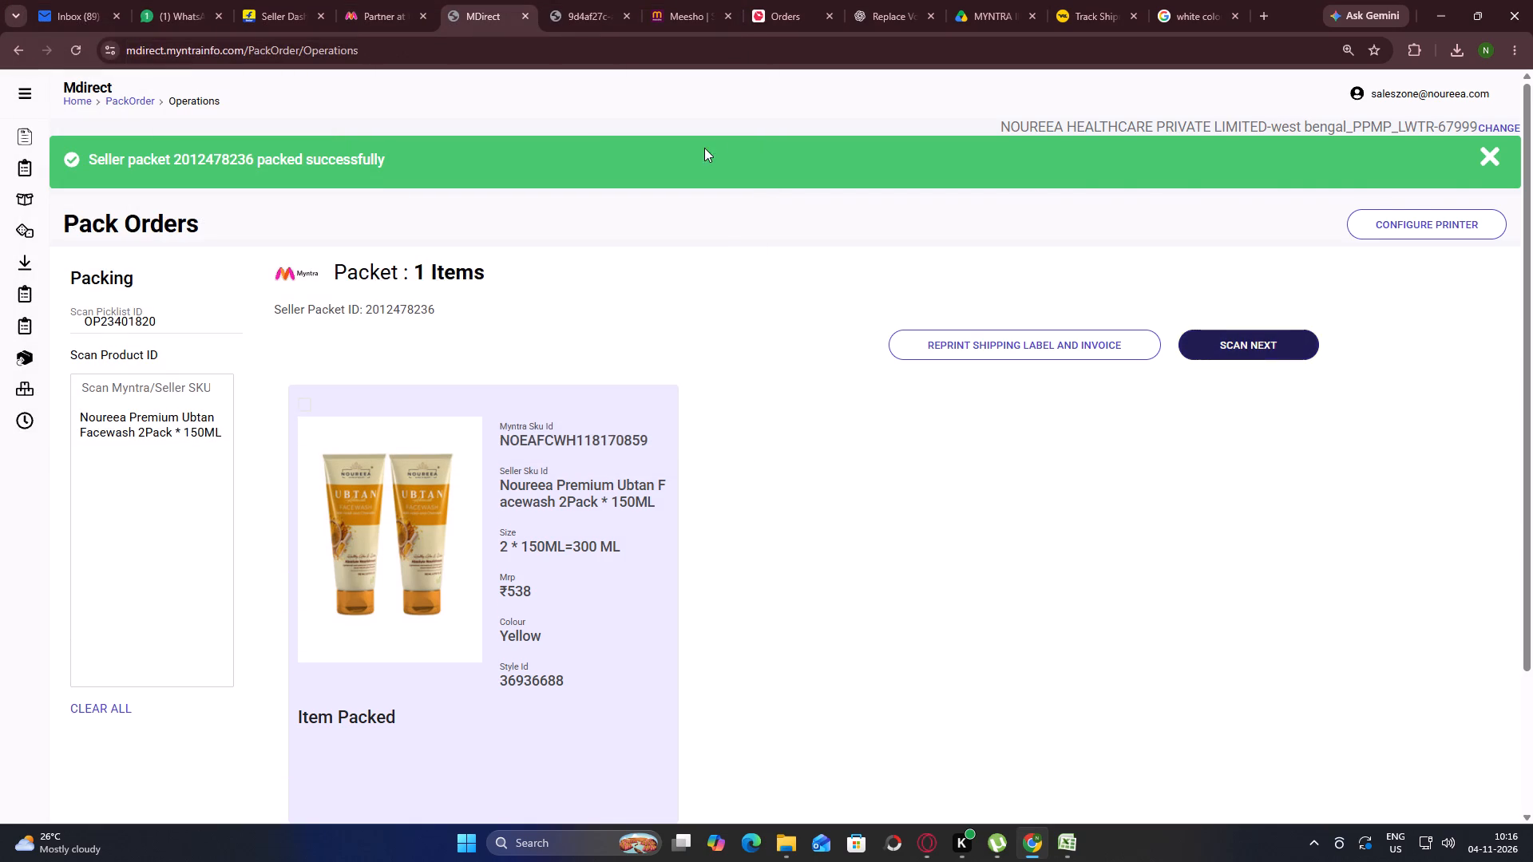
pyautogui.click(568, 14)
pyautogui.scroll(-3, 690, 513)
pyautogui.doubleClick(654, 328)
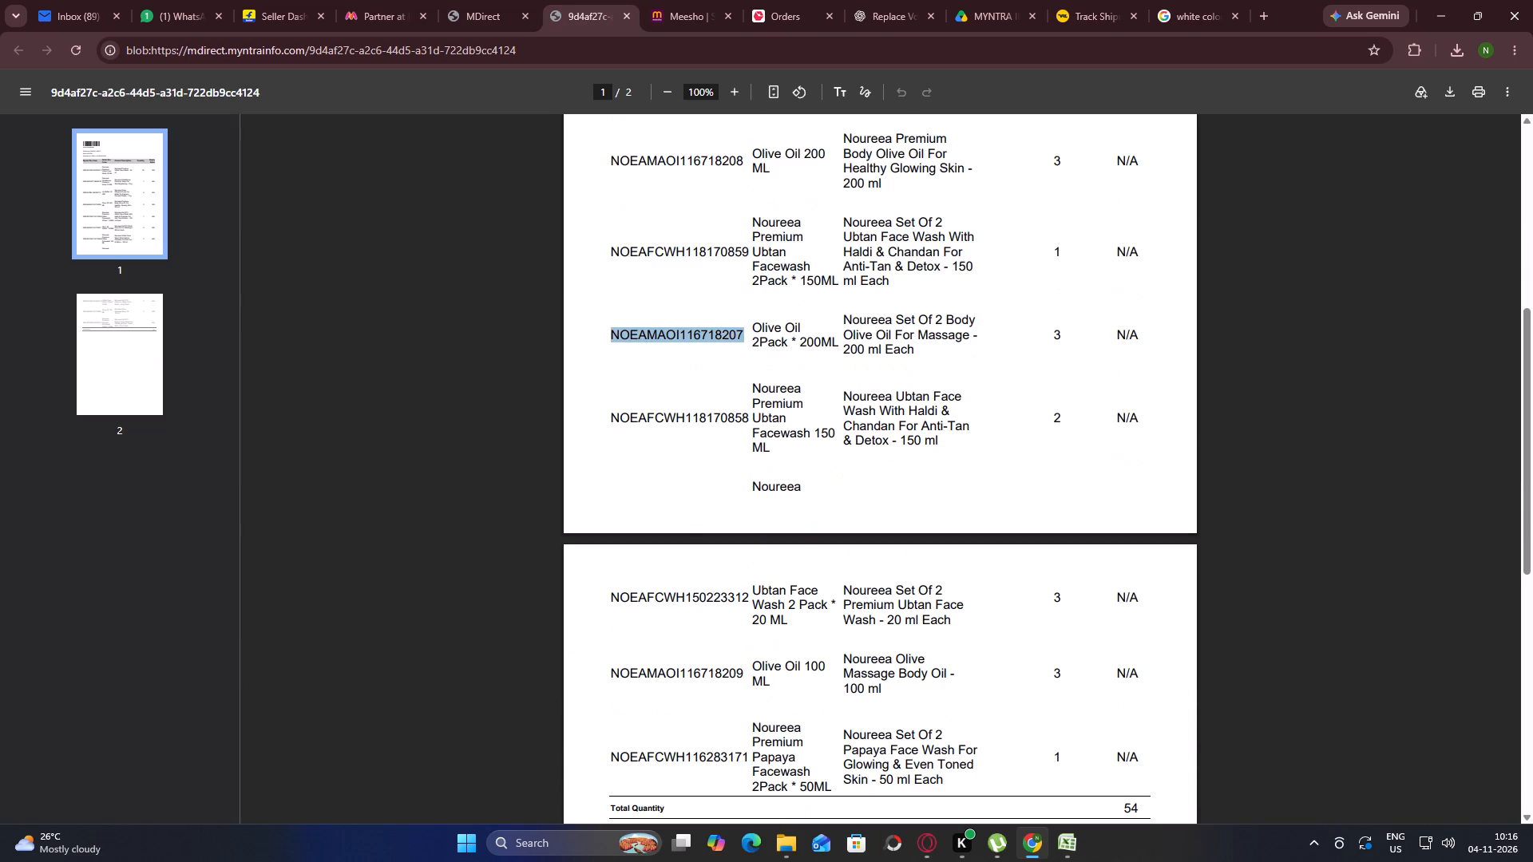
pyautogui.hotkey('ctrl', 'c')
pyautogui.click(473, 5)
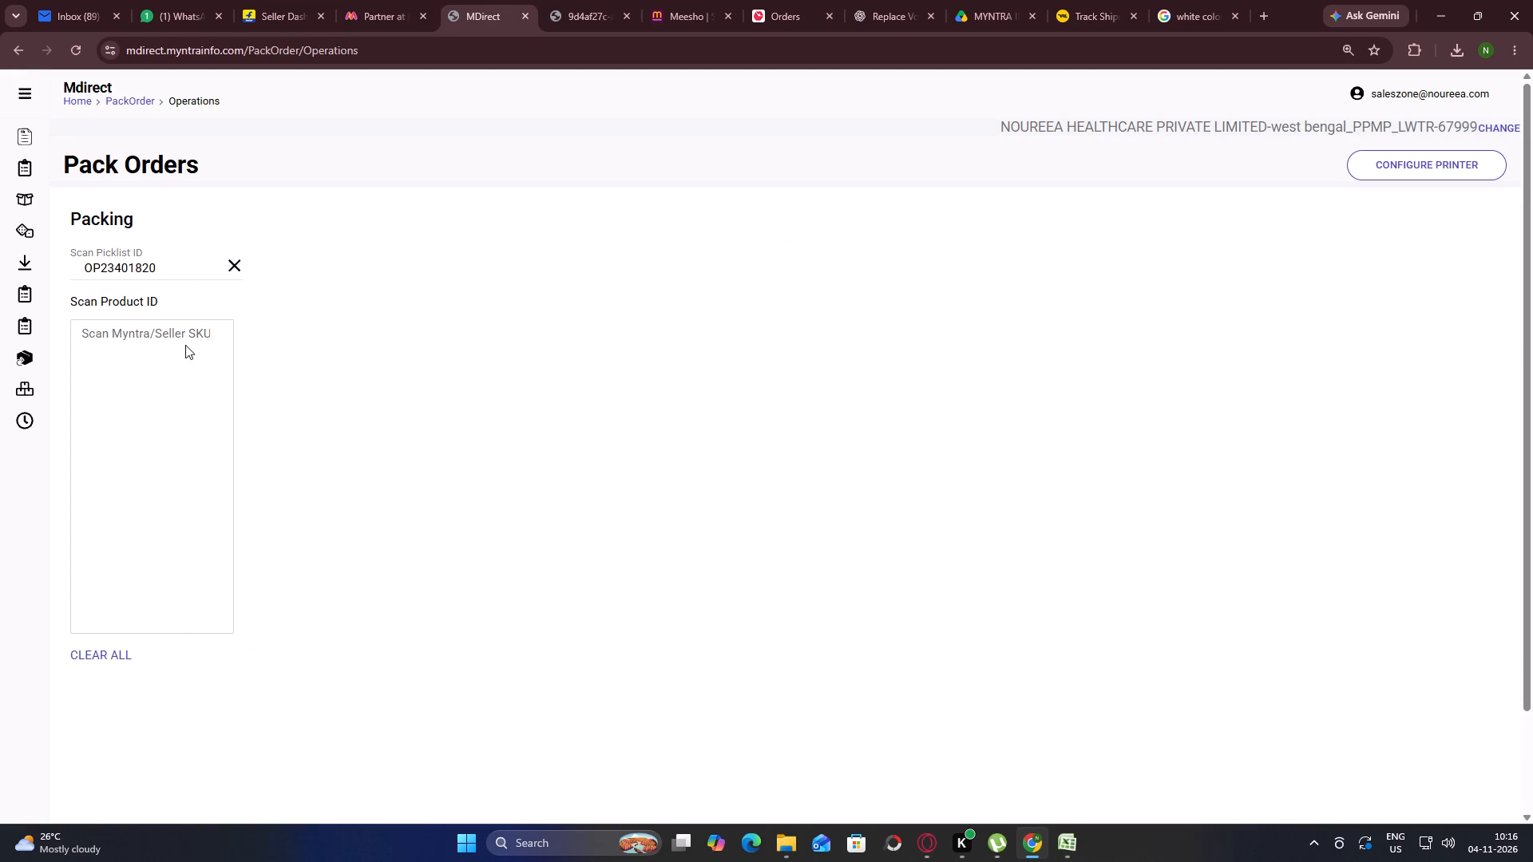
pyautogui.hotkey('ctrl', 'v')
pyautogui.press('Return')
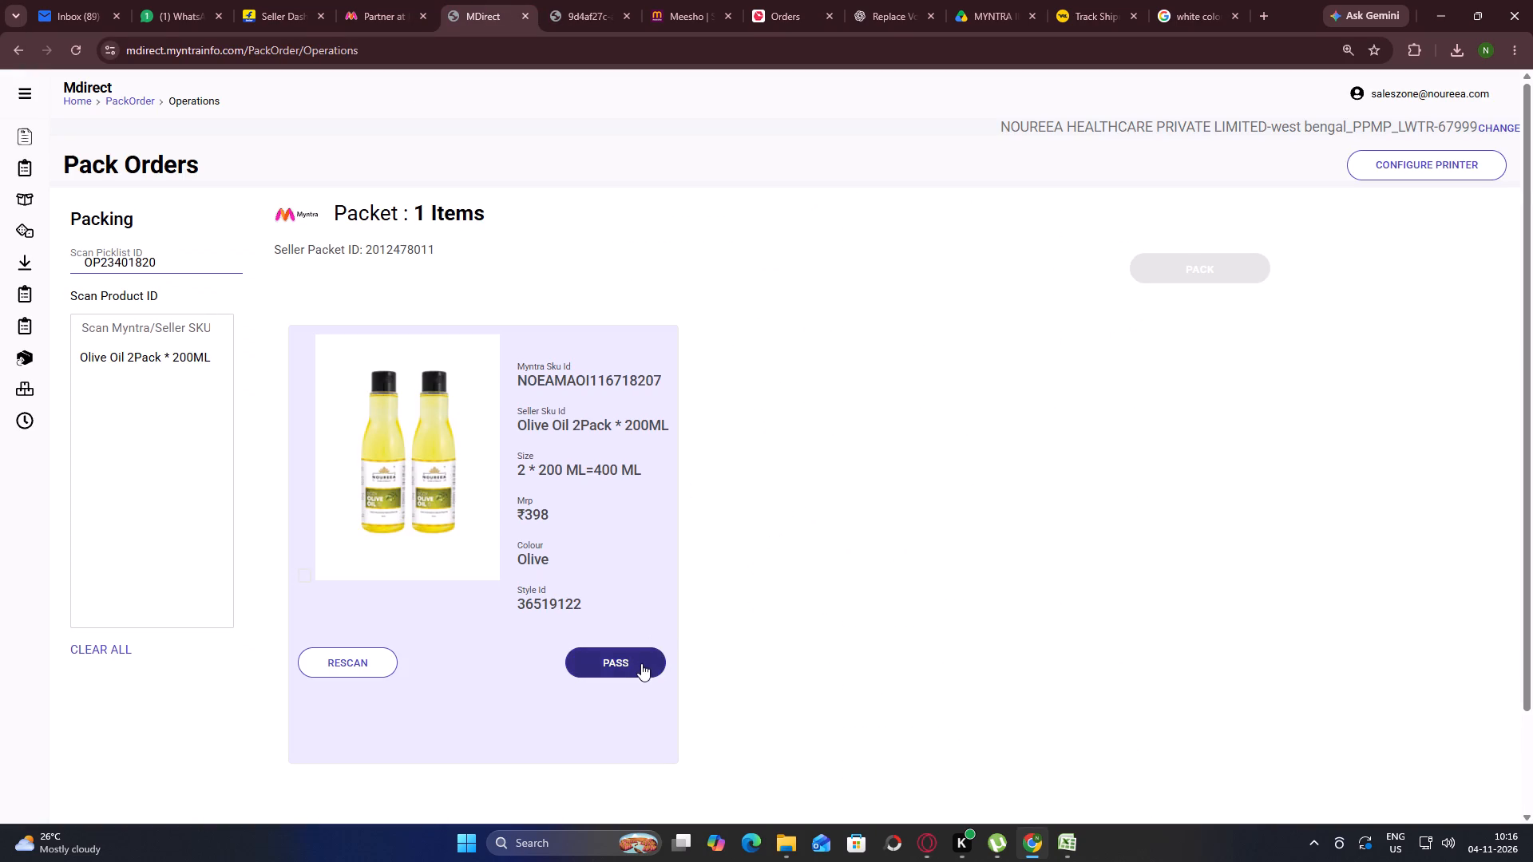
# Pass the first Olive Oil 2Pack * 200ML item and pack its packet with cover ID MYNT8381 copied from the order workbook.
pyautogui.click(642, 662)
pyautogui.click(1256, 275)
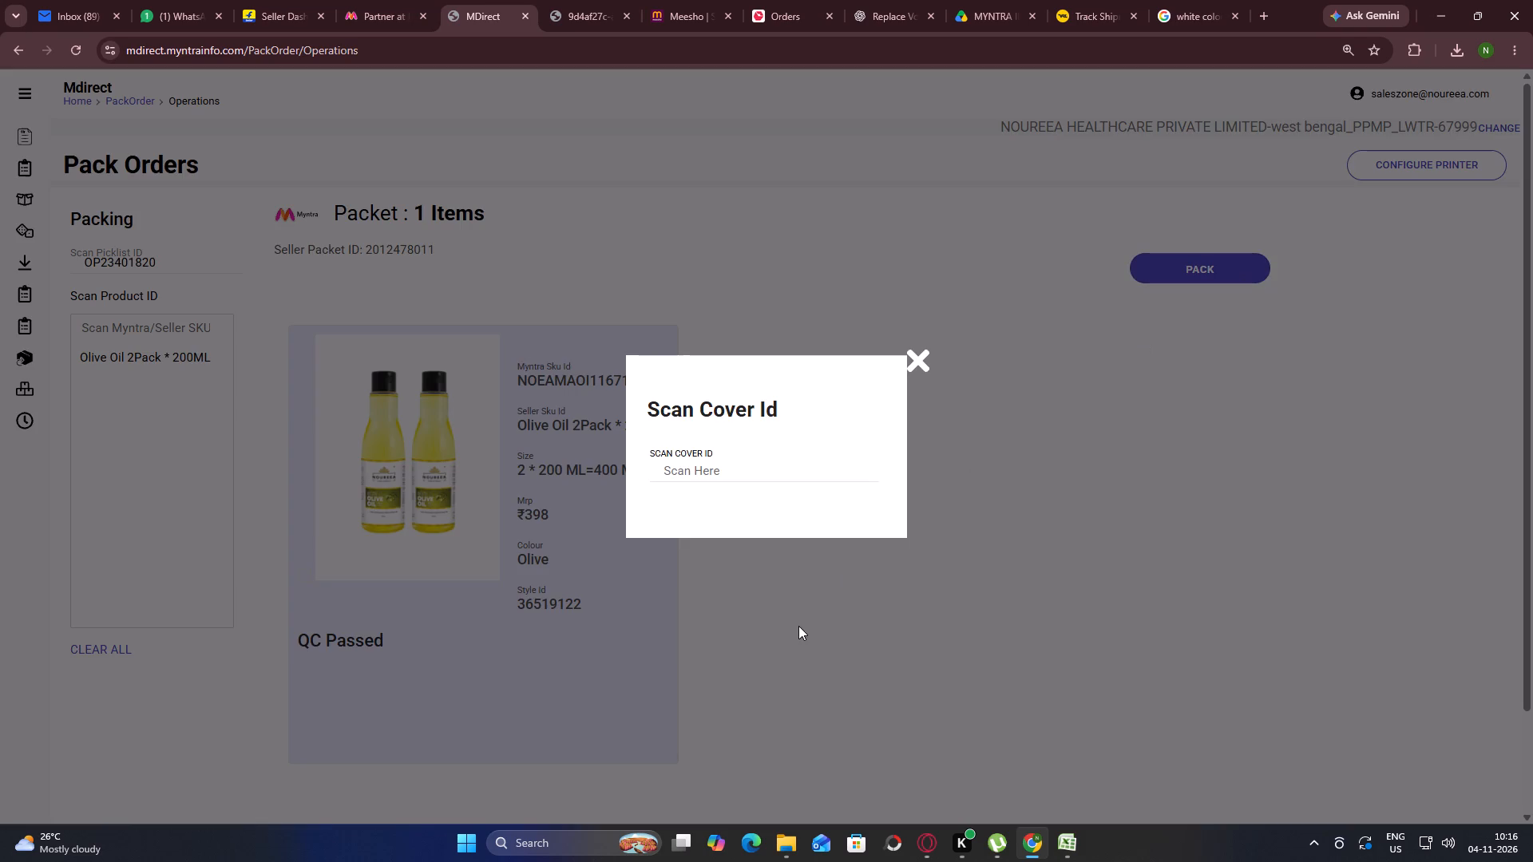
pyautogui.hotkey('alt', 'Tab')
pyautogui.hotkey('alt', 'Tab')
pyautogui.click(1069, 840)
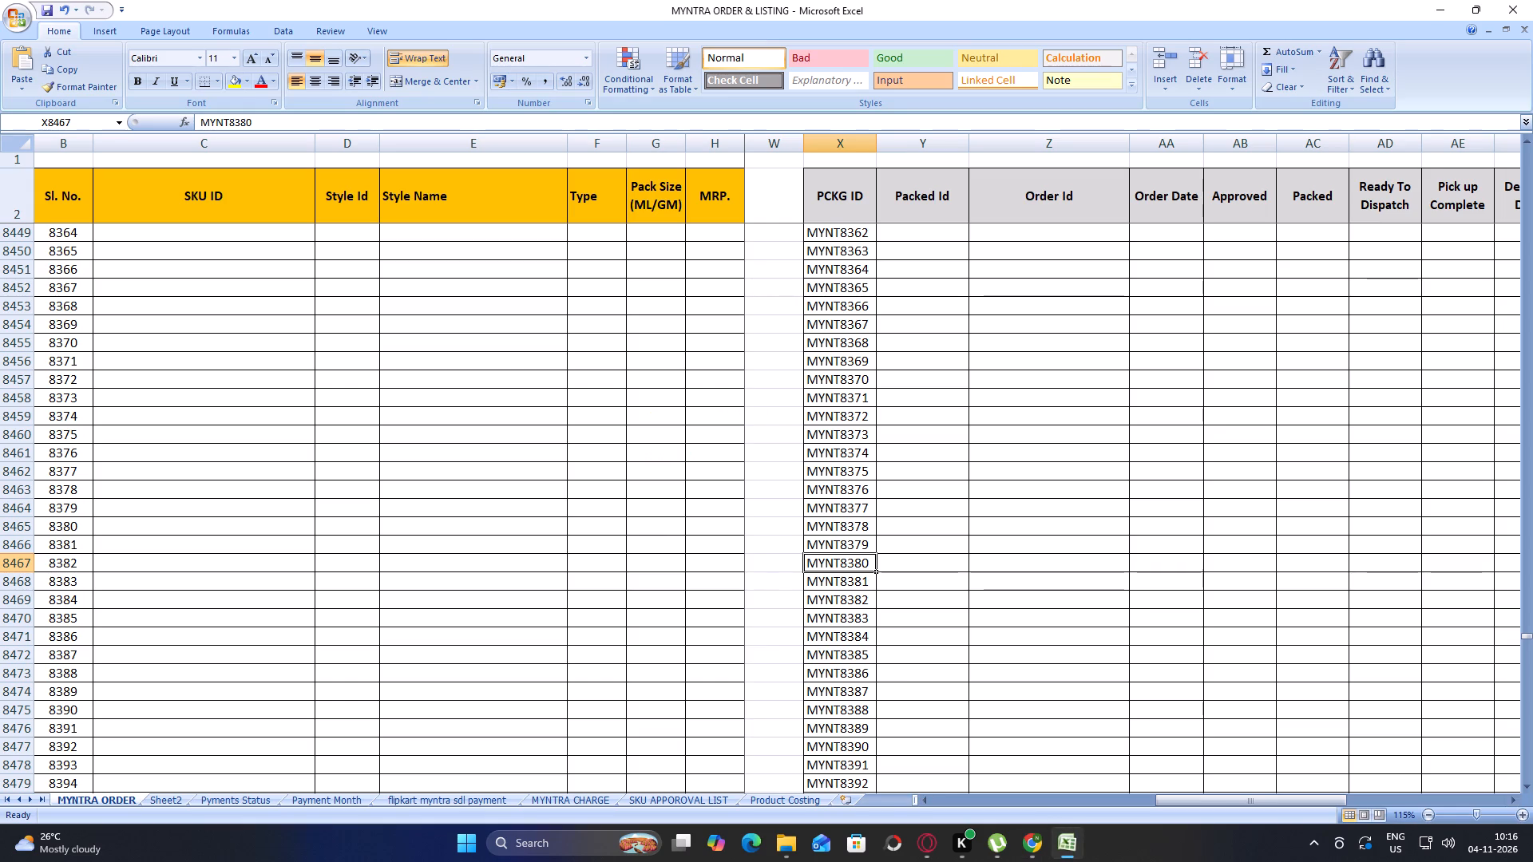
pyautogui.click(867, 587)
pyautogui.hotkey('ctrl', 'c')
pyautogui.hotkey('alt', 'Tab')
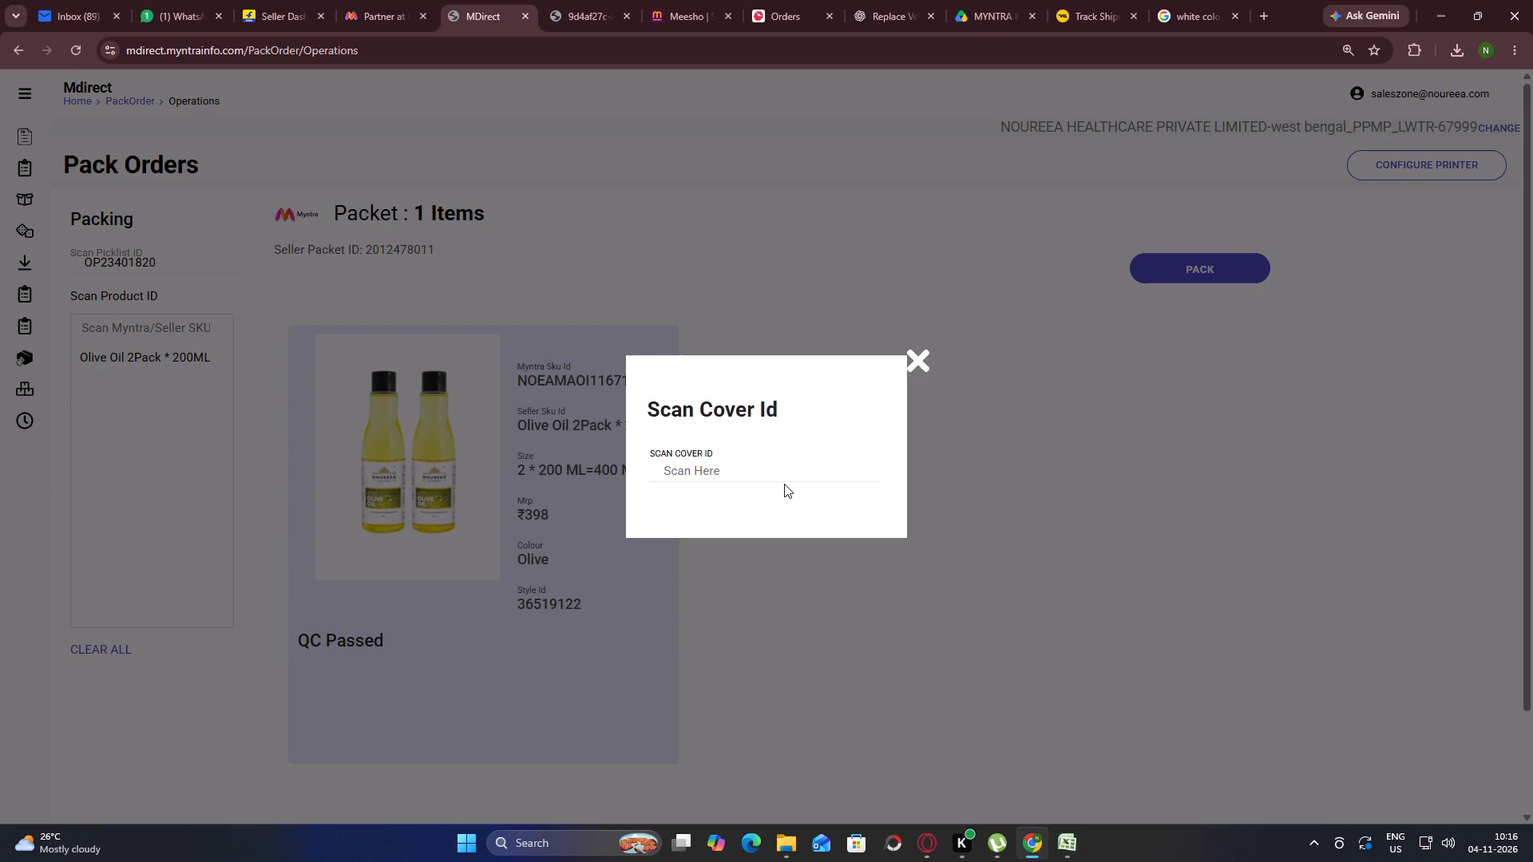
pyautogui.click(784, 471)
pyautogui.hotkey('ctrl', 'v')
pyautogui.press('Return')
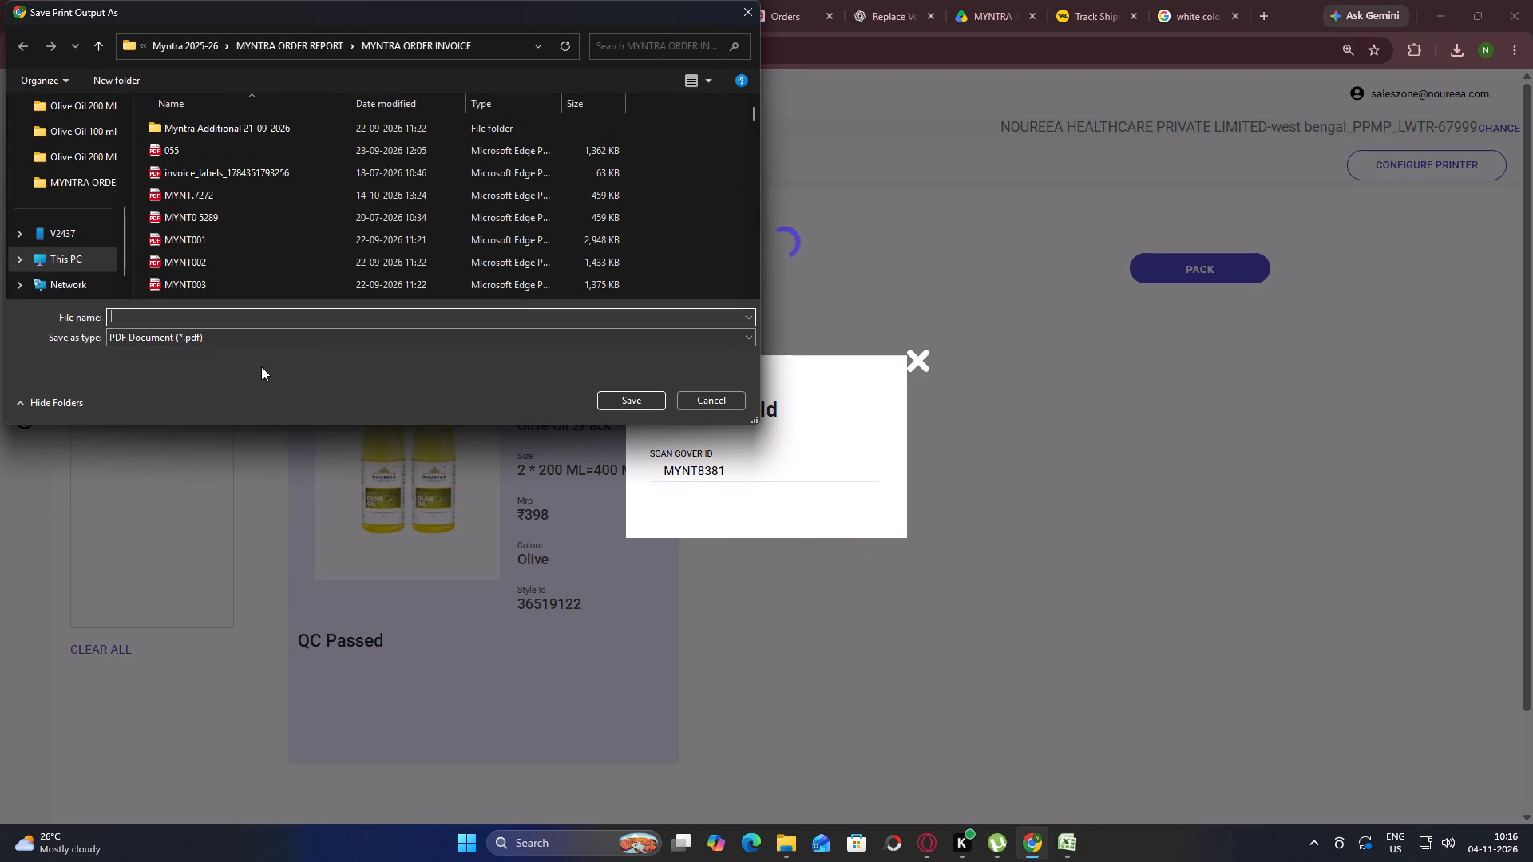
pyautogui.hotkey('ctrl', 'v')
pyautogui.press('Return')
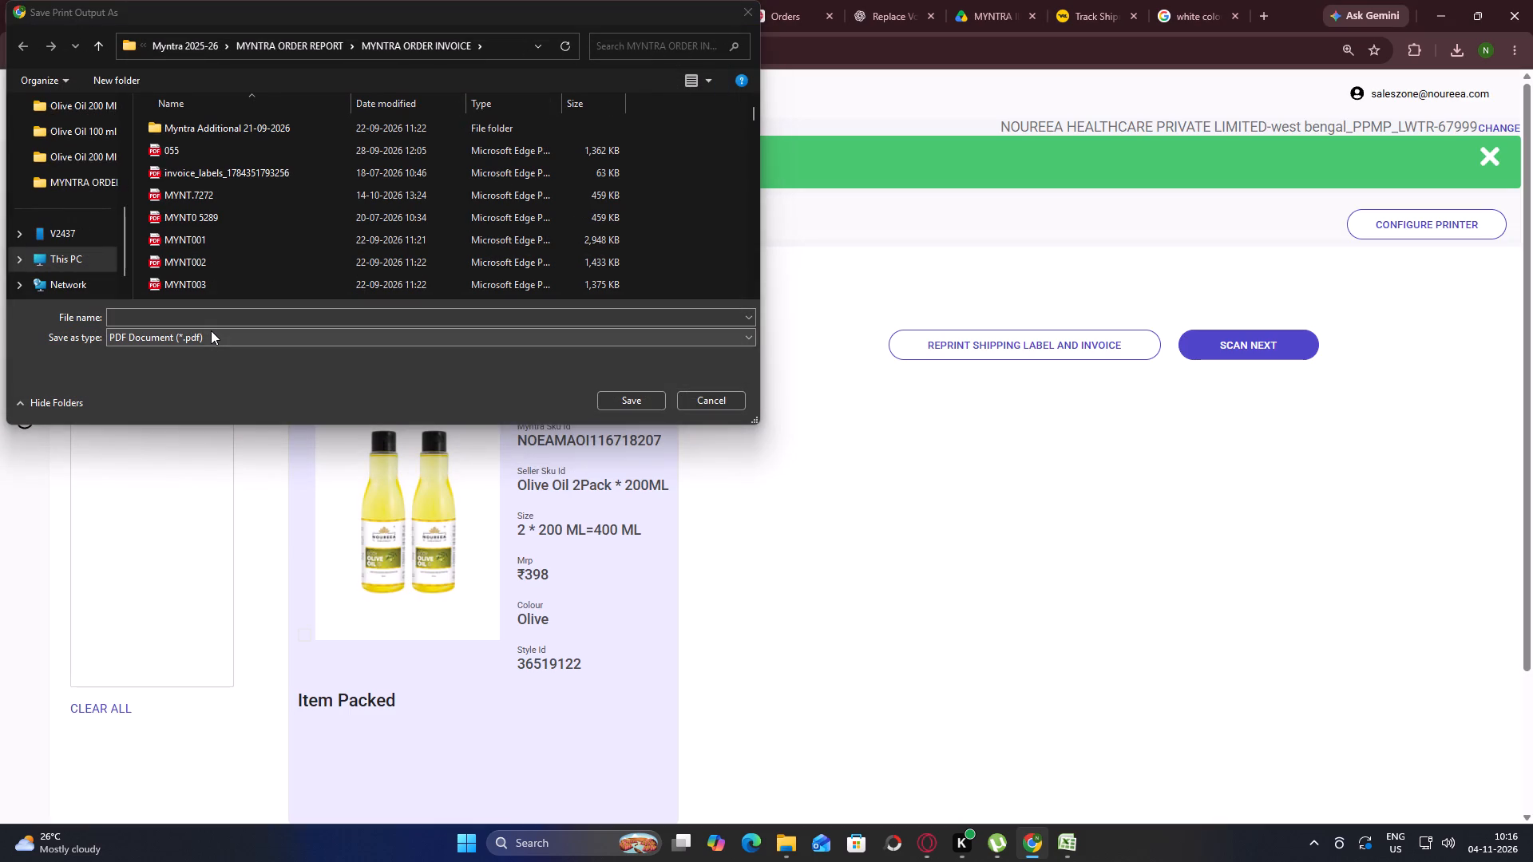
pyautogui.click(215, 322)
pyautogui.hotkey('ctrl', 'v')
pyautogui.press('Left')
pyautogui.press('Left')
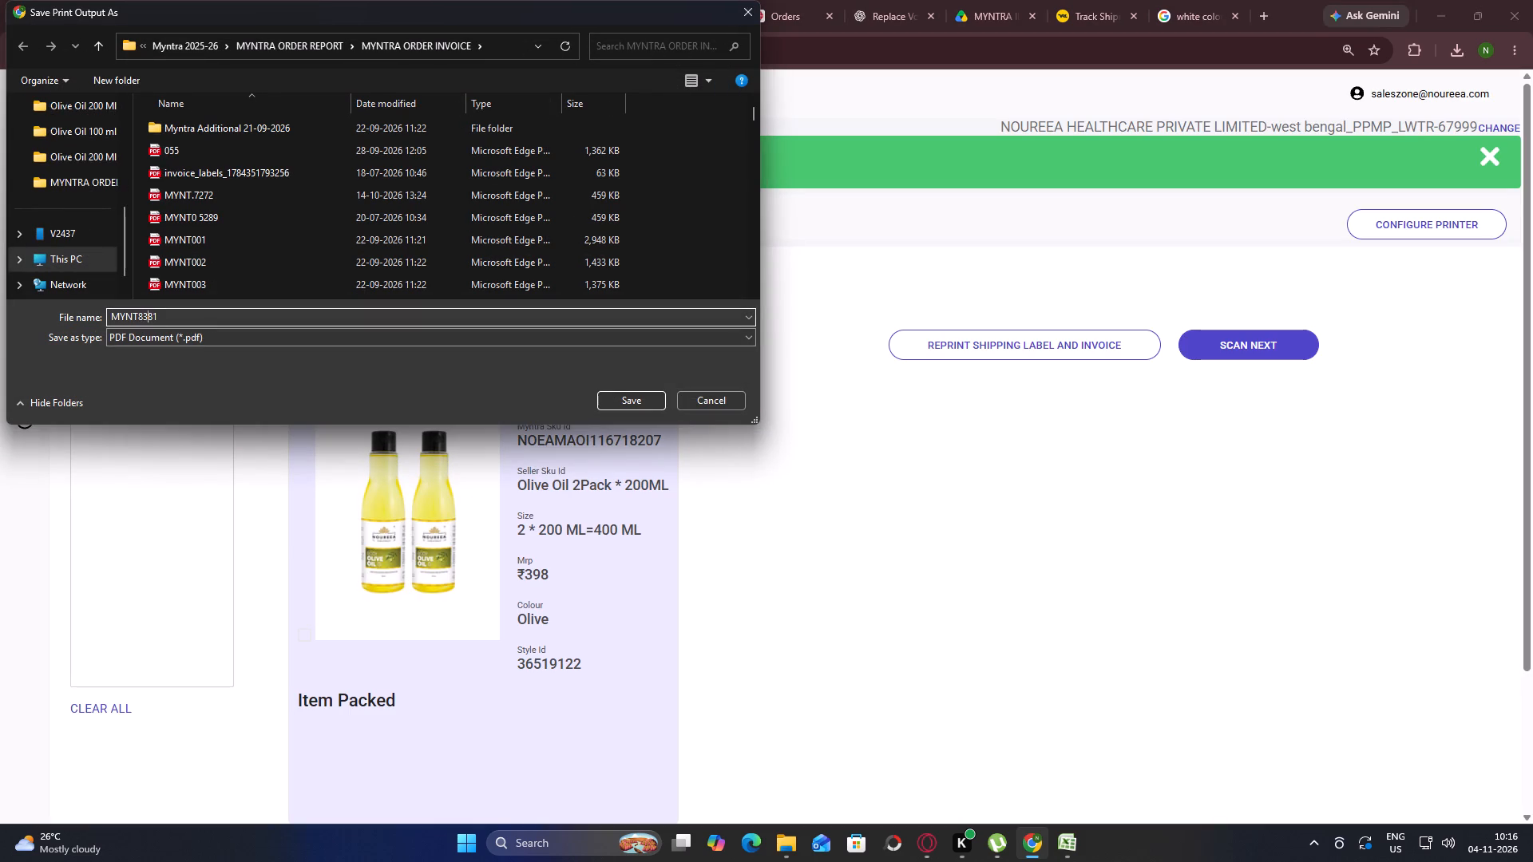
pyautogui.press('Left')
pyautogui.press('Left')
pyautogui.press('0')
pyautogui.press('Return')
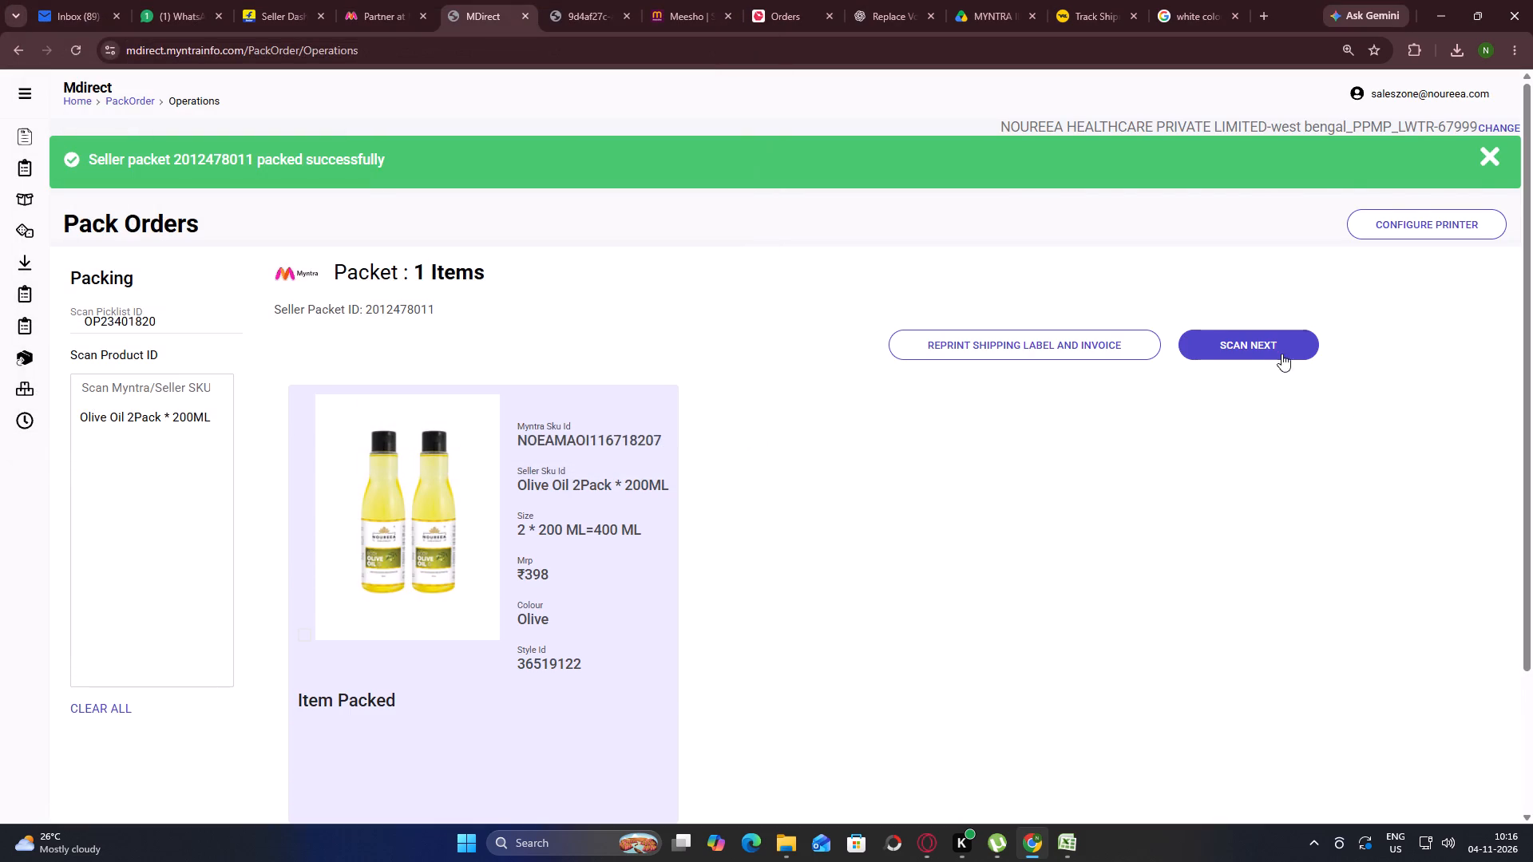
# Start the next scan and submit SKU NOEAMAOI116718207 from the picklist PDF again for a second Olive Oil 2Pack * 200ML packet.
pyautogui.click(1250, 353)
pyautogui.click(596, 0)
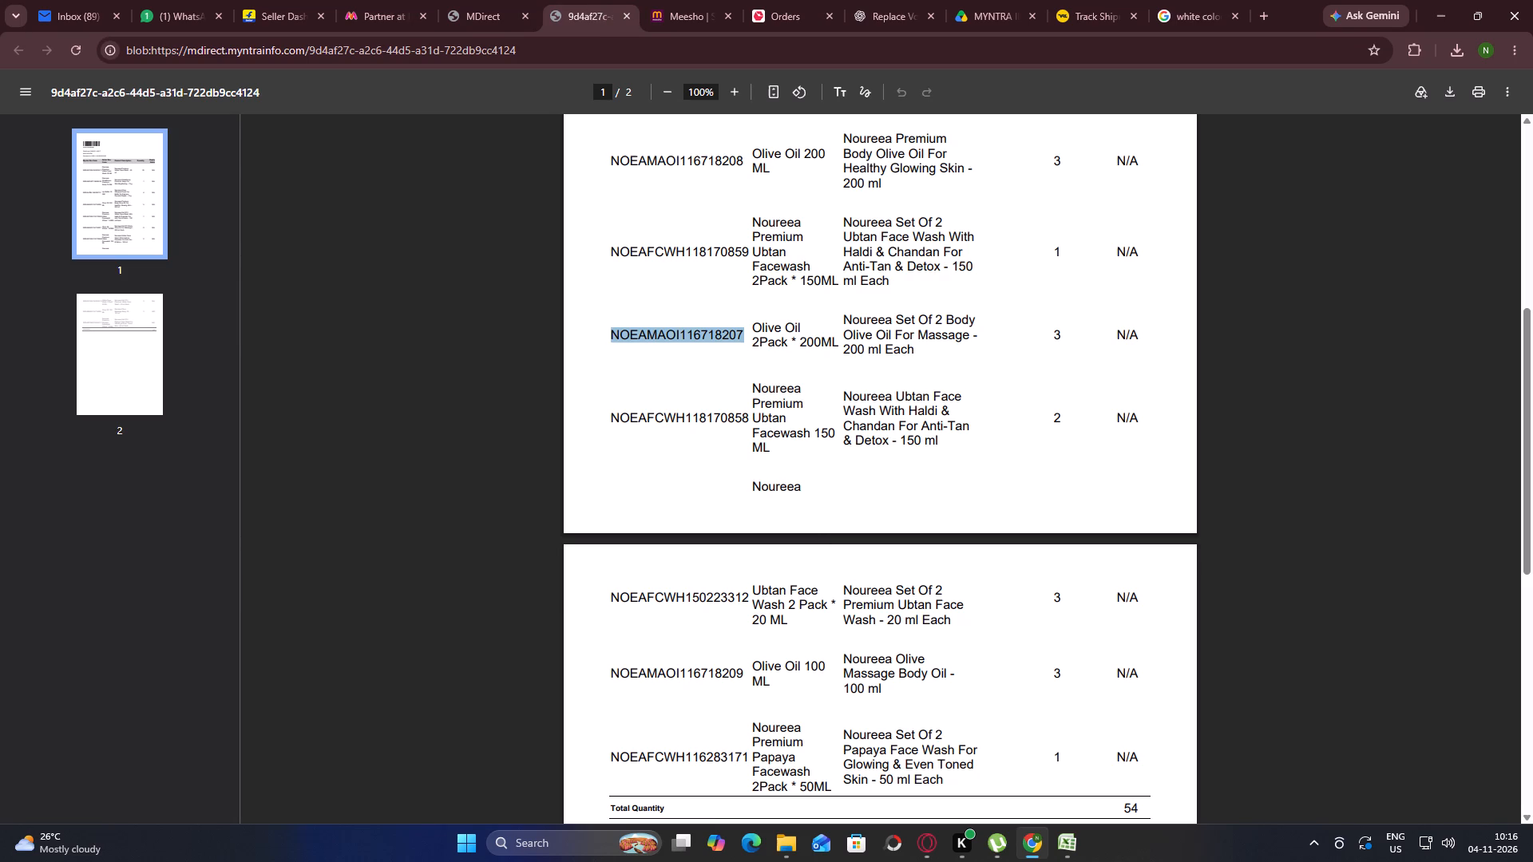
pyautogui.hotkey('ctrl', 'c')
pyautogui.click(483, 21)
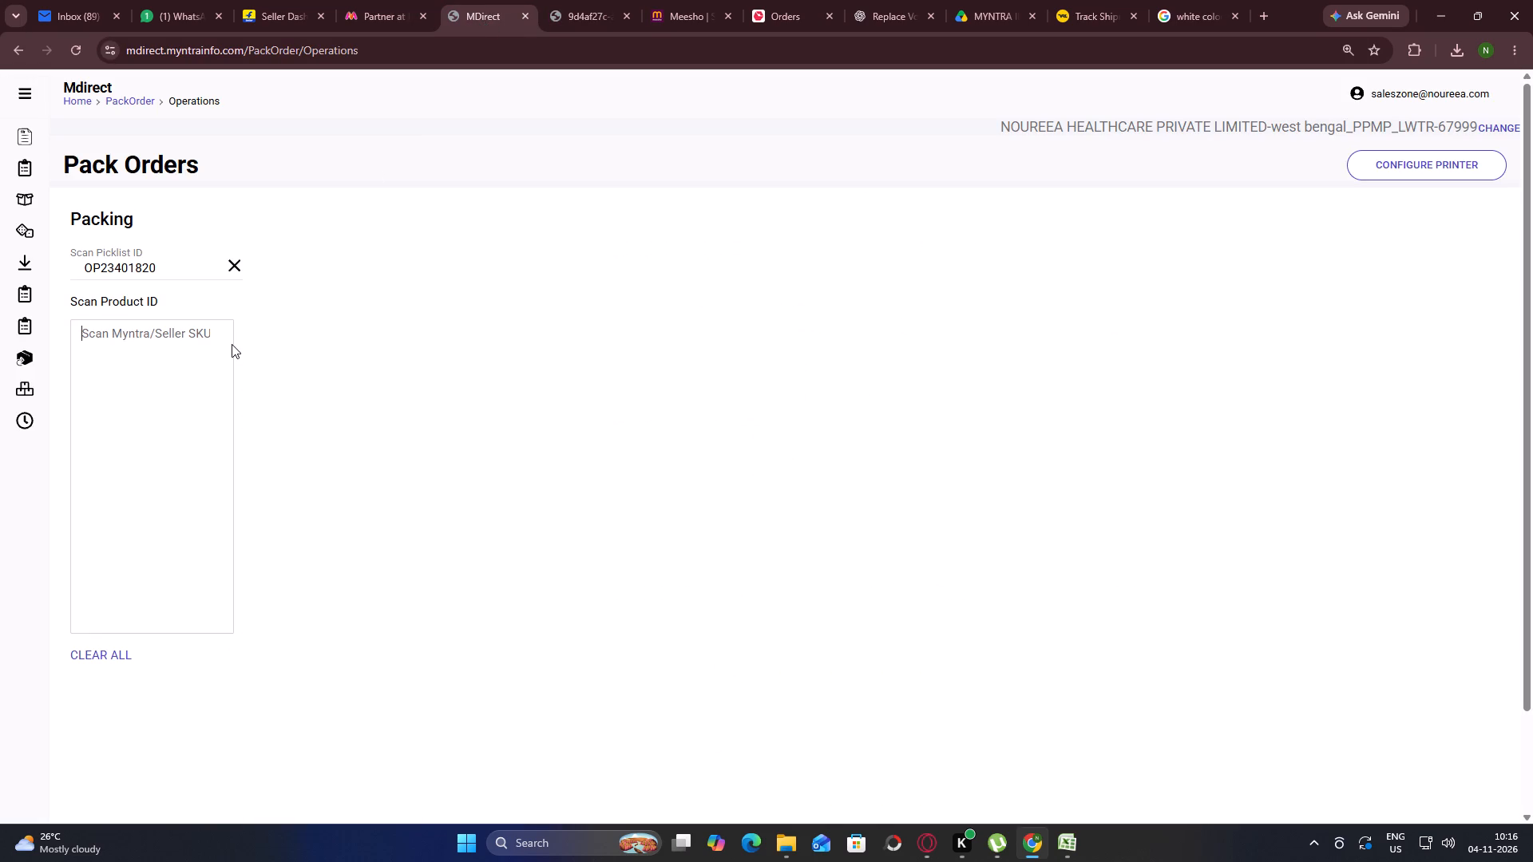
pyautogui.hotkey('ctrl', 'v')
pyautogui.press('Return')
pyautogui.click(636, 656)
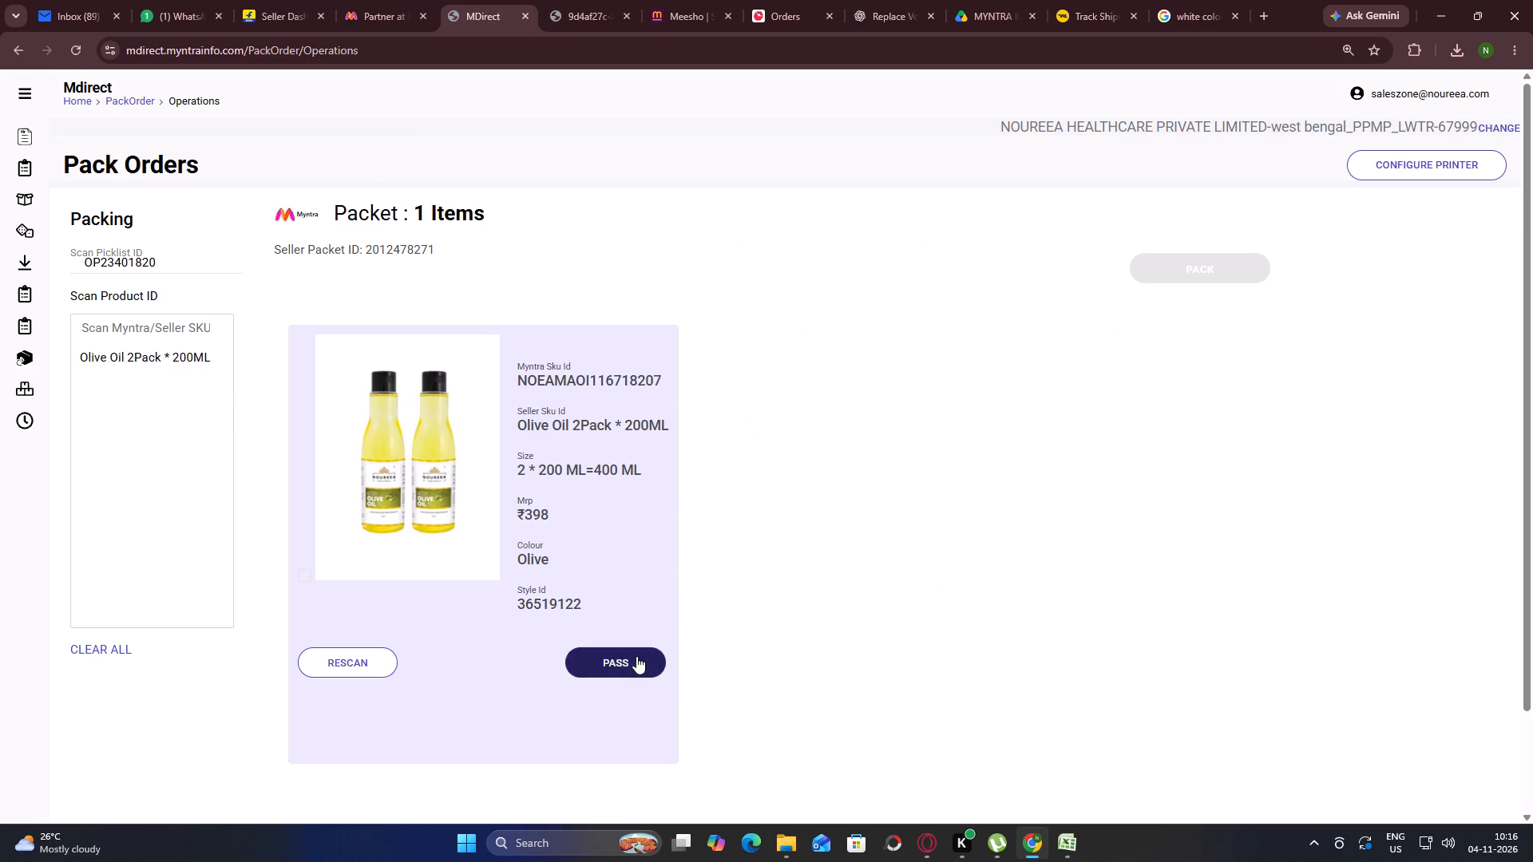
pyautogui.click(1215, 275)
pyautogui.hotkey('alt', 'Tab')
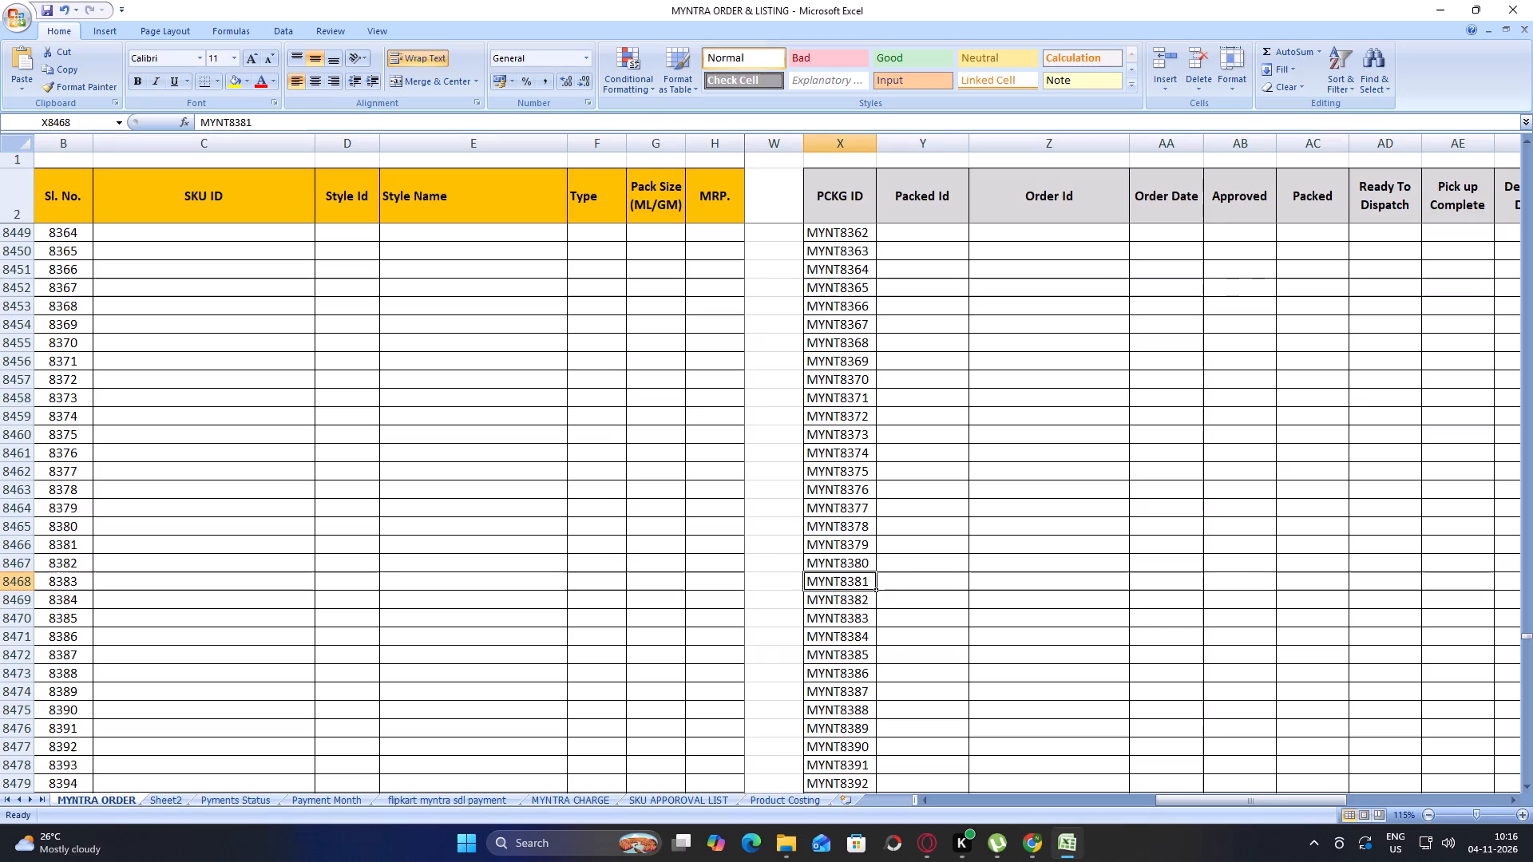
pyautogui.click(834, 603)
pyautogui.hotkey('ctrl', 'c')
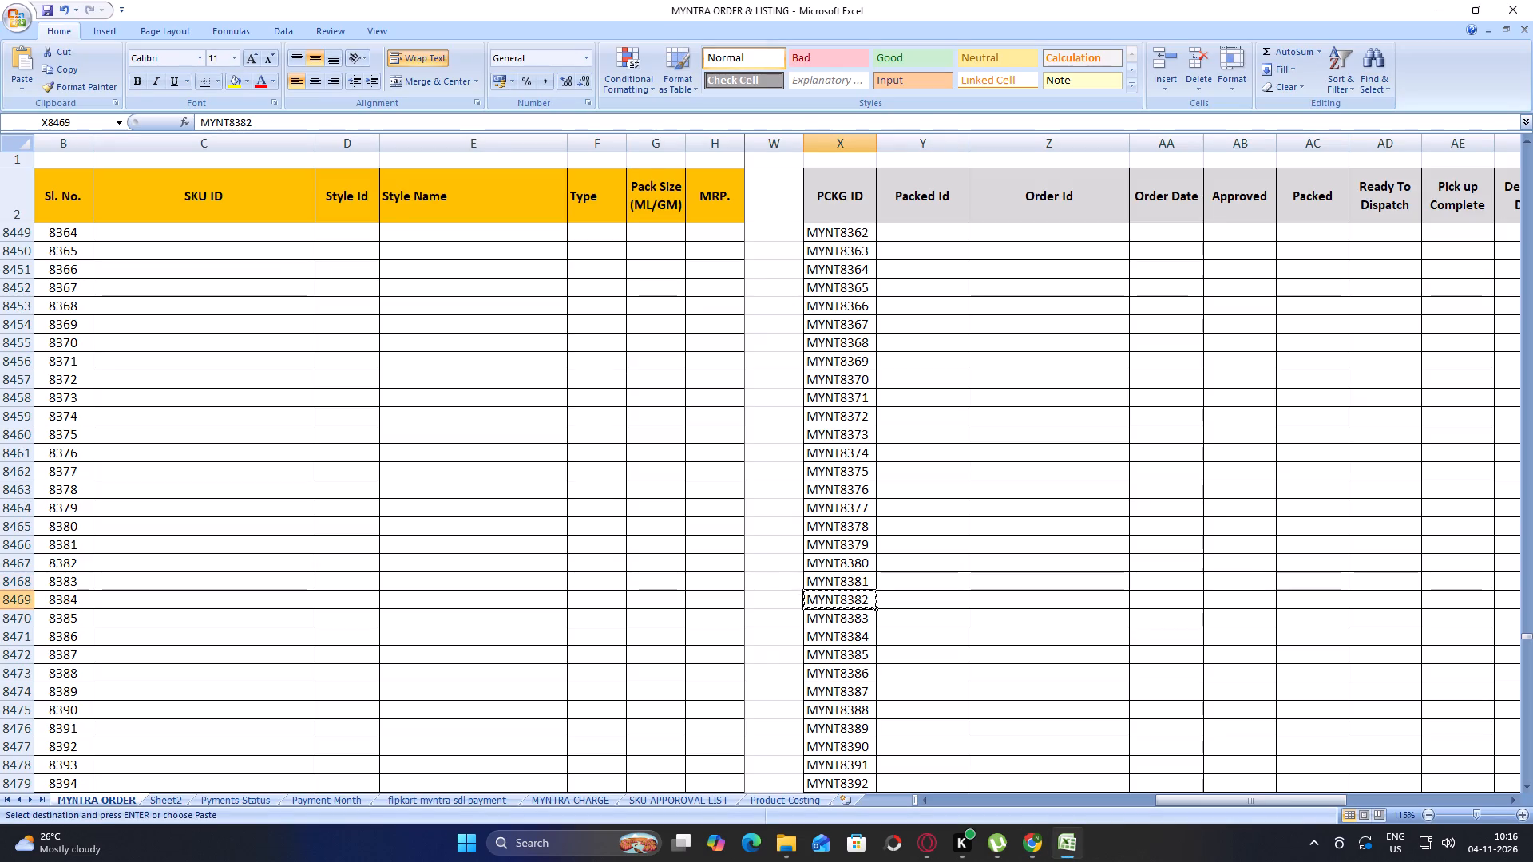
pyautogui.hotkey('alt', 'Tab')
pyautogui.click(727, 466)
pyautogui.hotkey('ctrl', 'v')
pyautogui.press('Return')
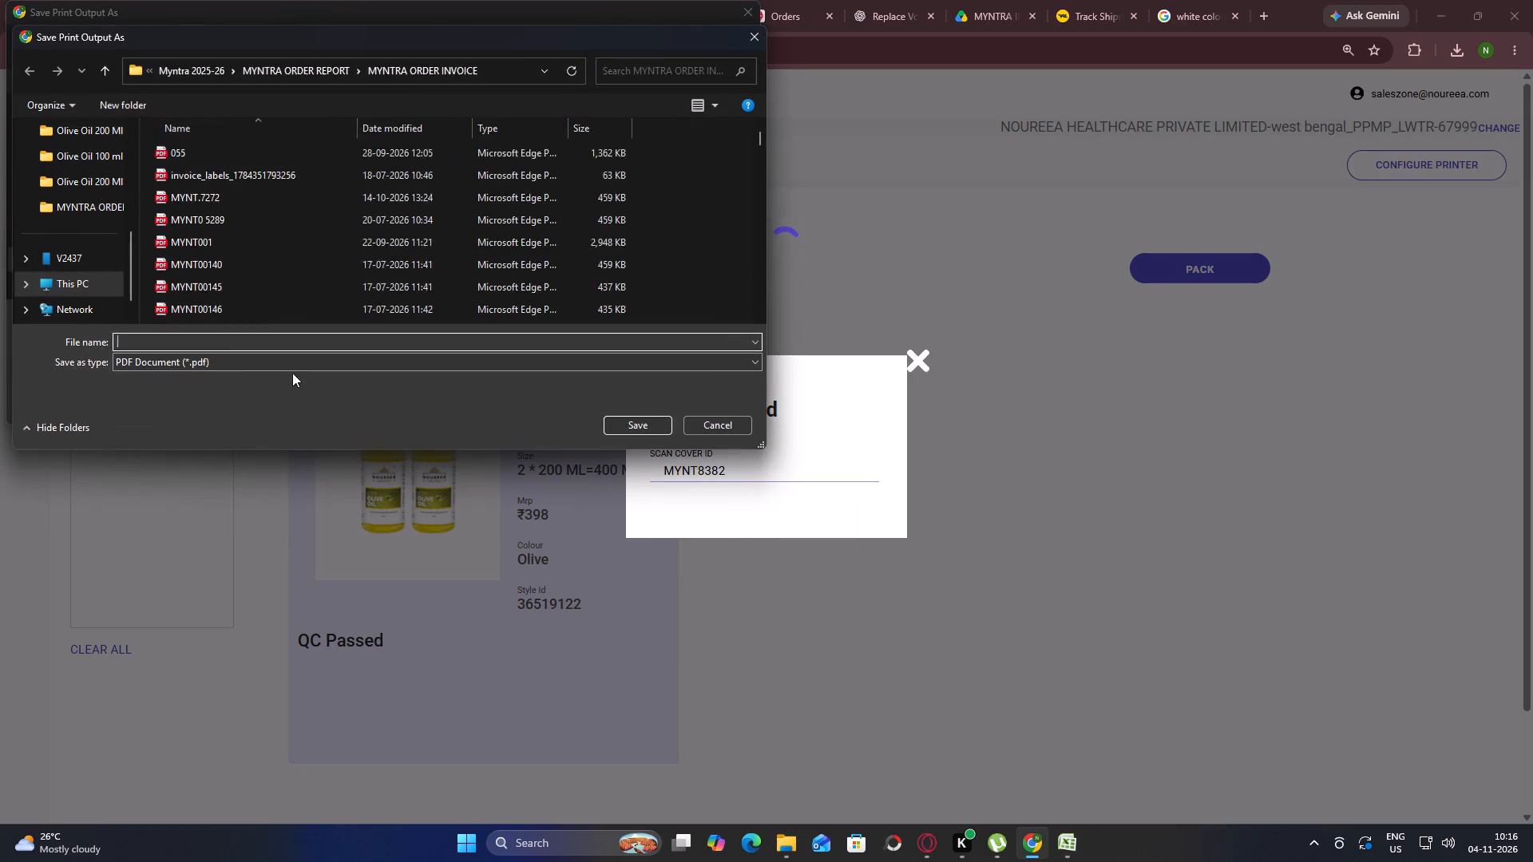
# Save the second Olive Oil packet's two print outputs as MYNT8382 and MYNT08382 in the MYNTRA ORDER INVOICE folder.
pyautogui.click(238, 341)
pyautogui.hotkey('ctrl', 'v')
pyautogui.press('Return')
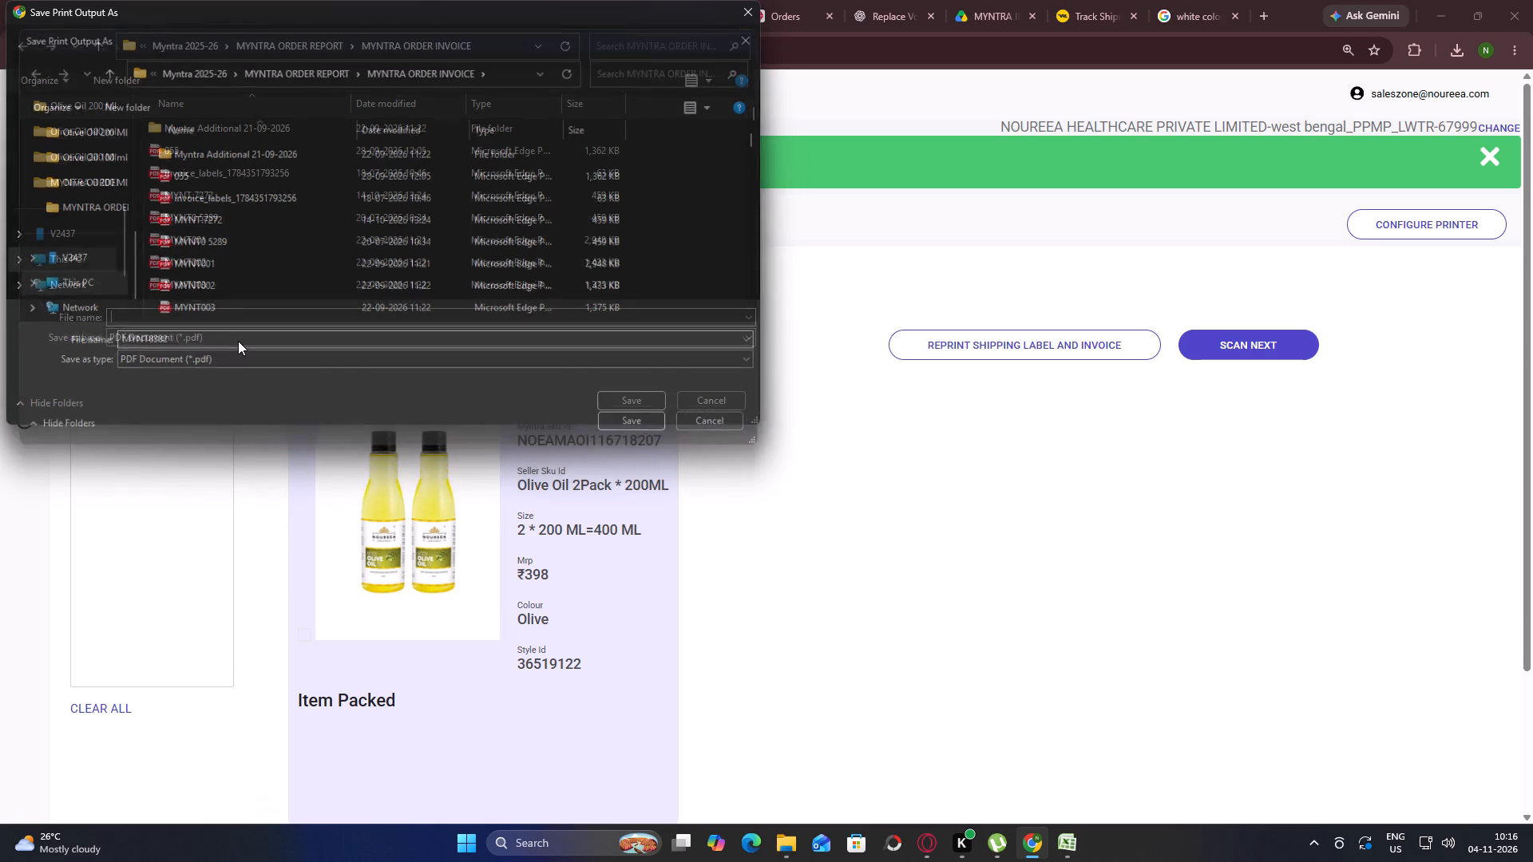
pyautogui.hotkey('ctrl', 'v')
pyautogui.press('Left')
pyautogui.press('Down')
pyautogui.press('Left')
pyautogui.press('Left')
pyautogui.press('Left')
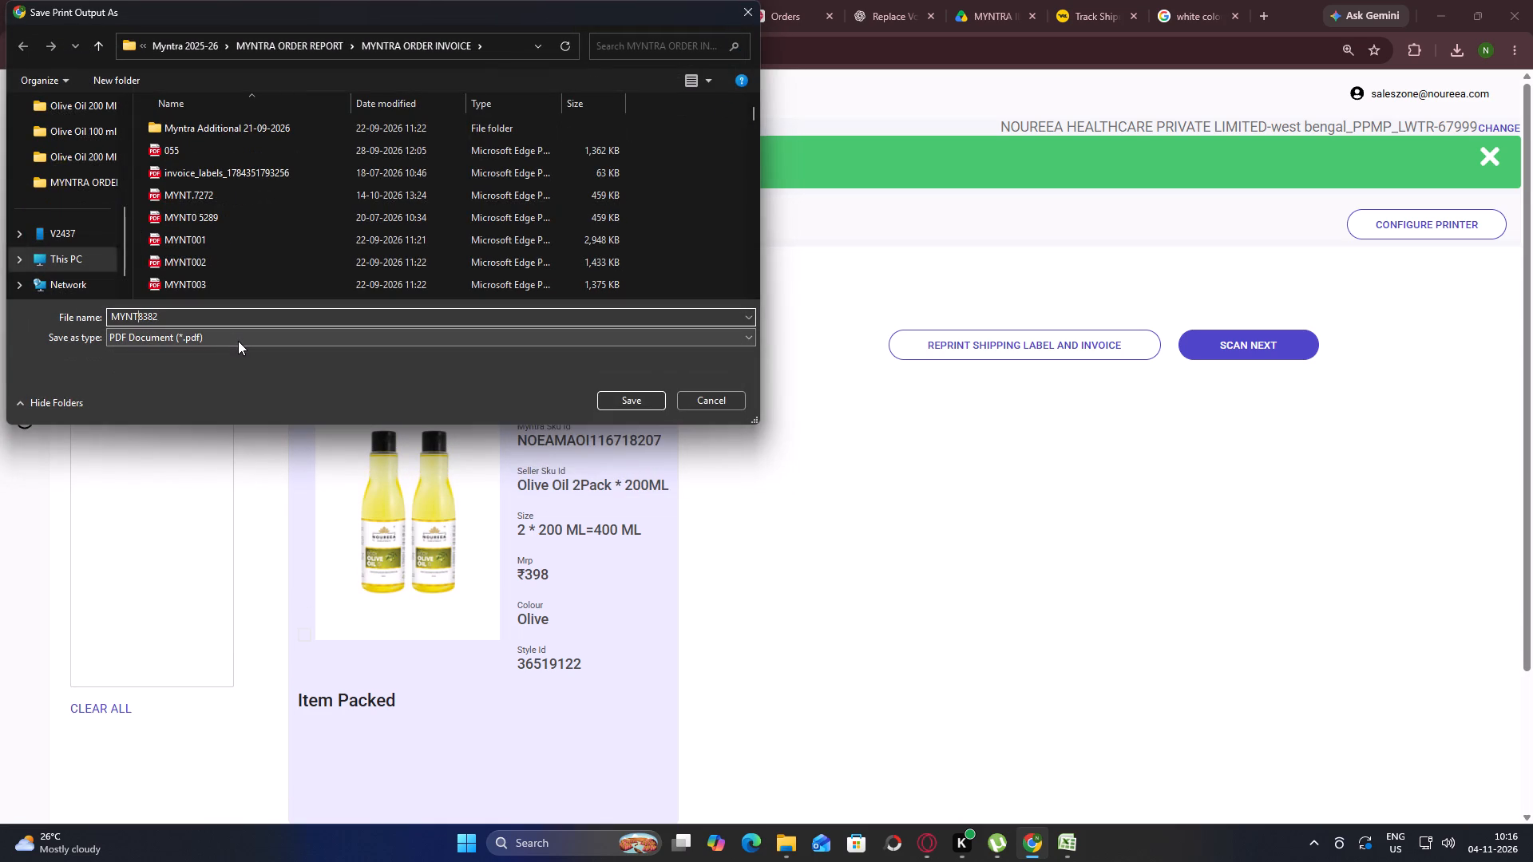
pyautogui.press('0')
pyautogui.press('Return')
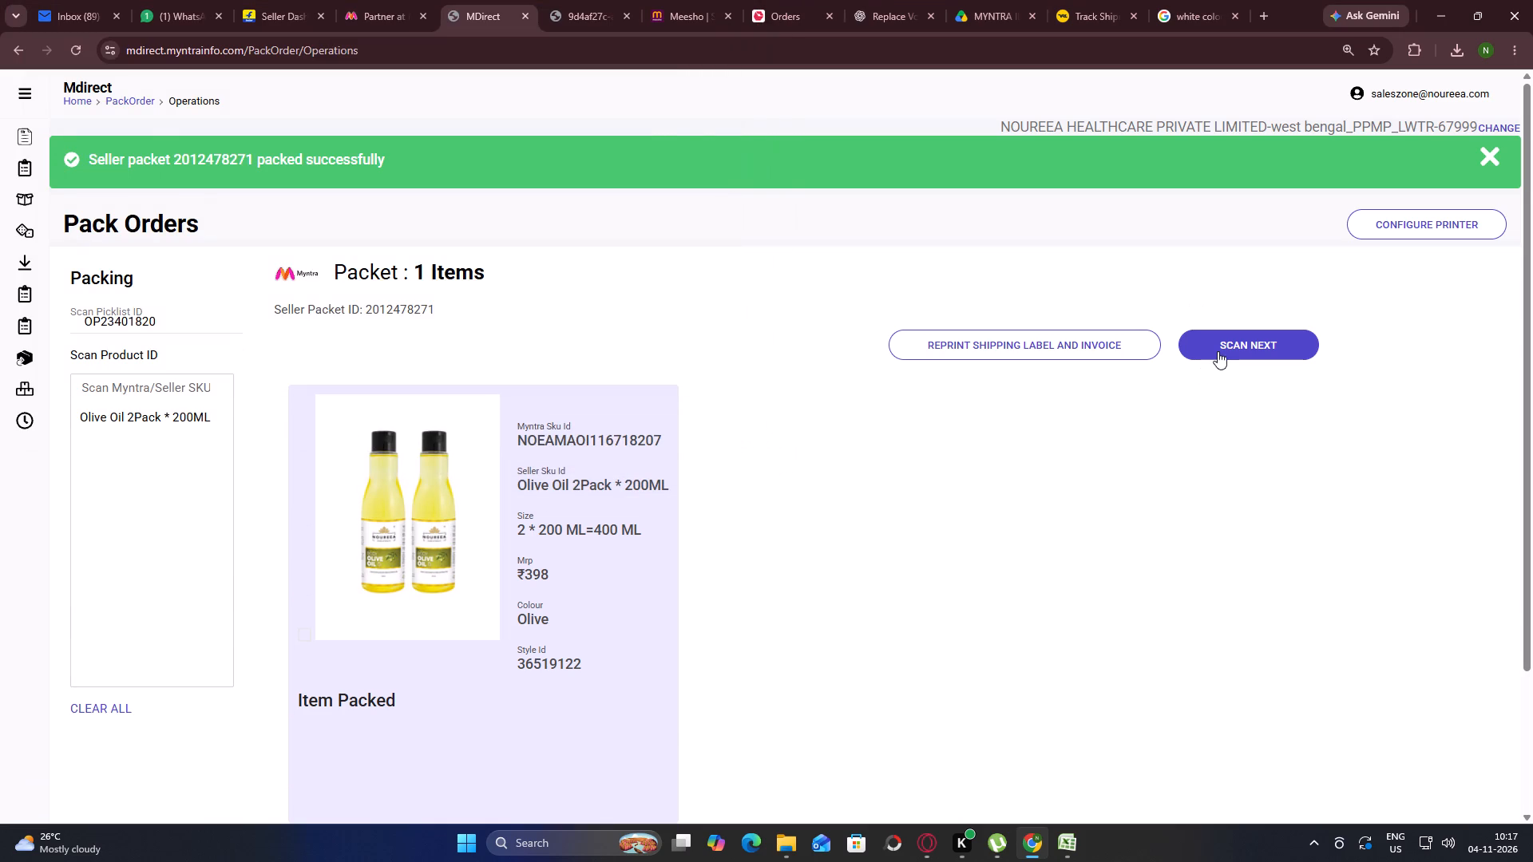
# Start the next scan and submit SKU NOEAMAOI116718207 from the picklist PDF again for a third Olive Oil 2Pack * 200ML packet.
pyautogui.click(1218, 351)
pyautogui.click(558, 1)
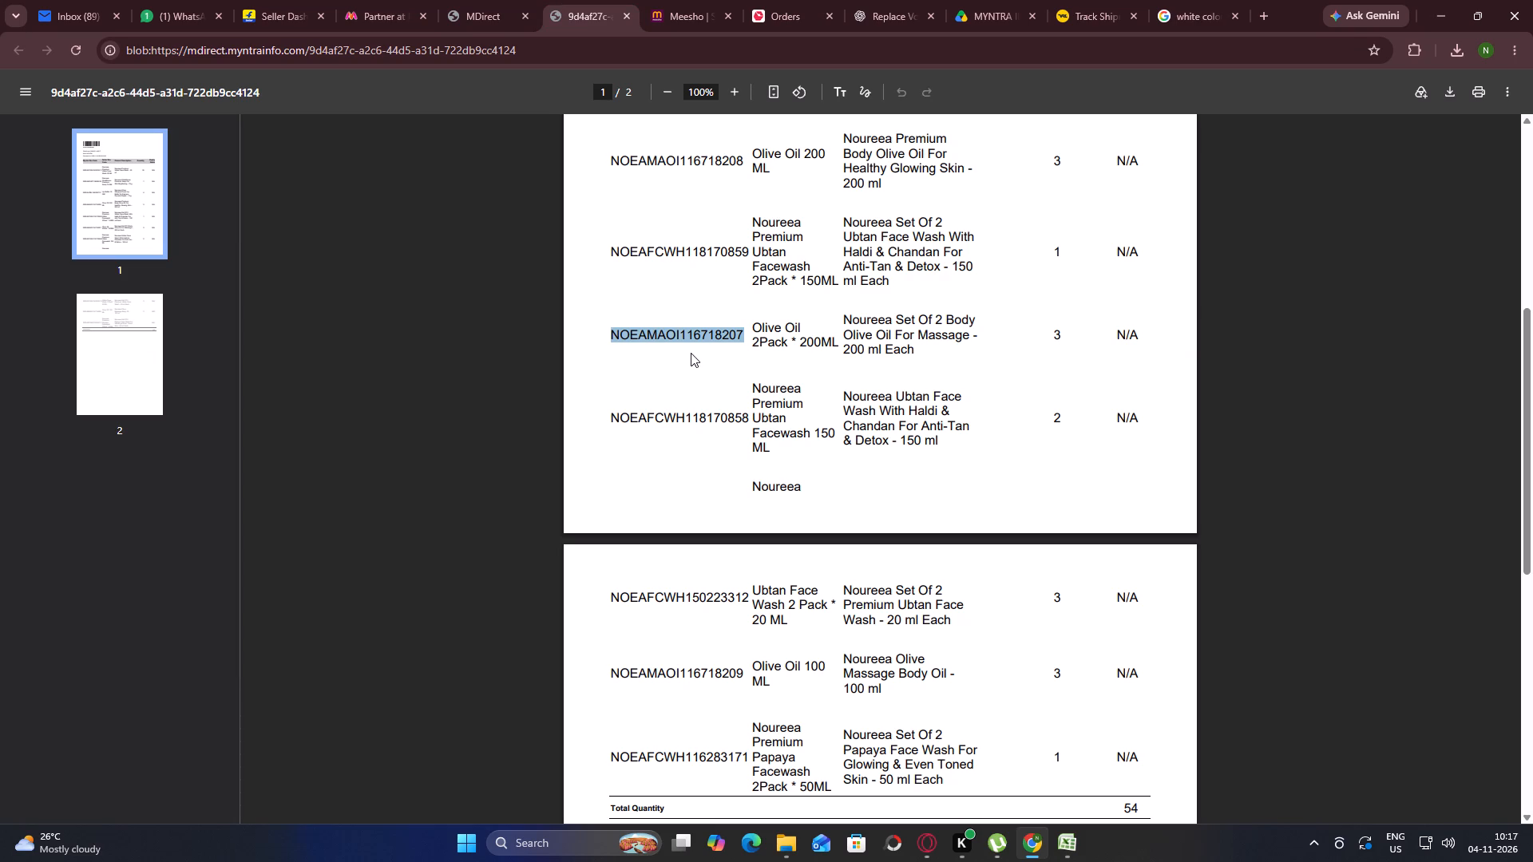
pyautogui.hotkey('ctrl', 'c')
pyautogui.click(505, 0)
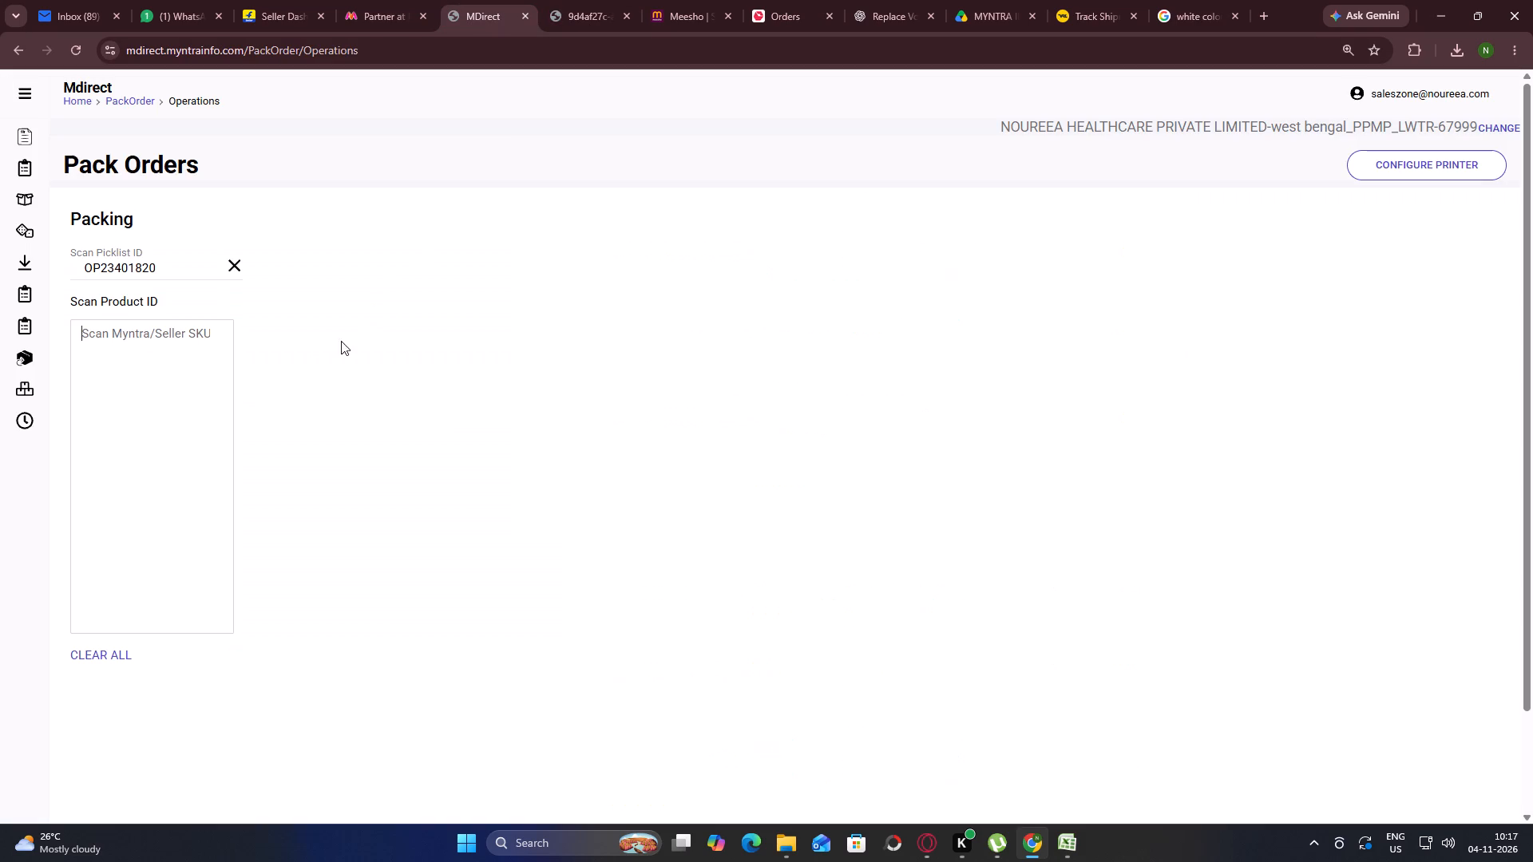
pyautogui.hotkey('ctrl', 'v')
pyautogui.press('Return')
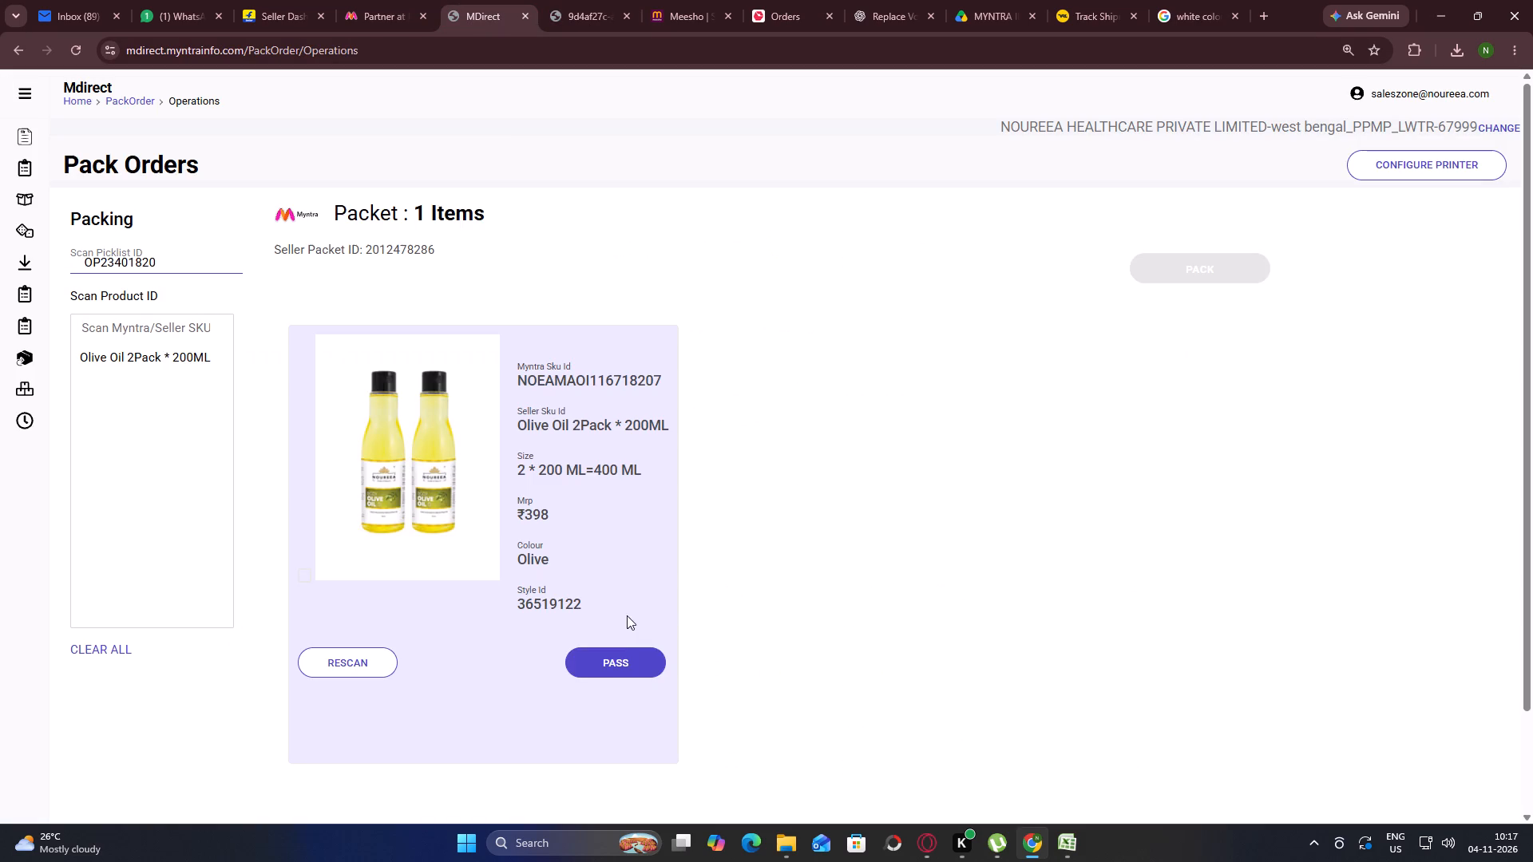
pyautogui.click(607, 666)
pyautogui.click(1191, 282)
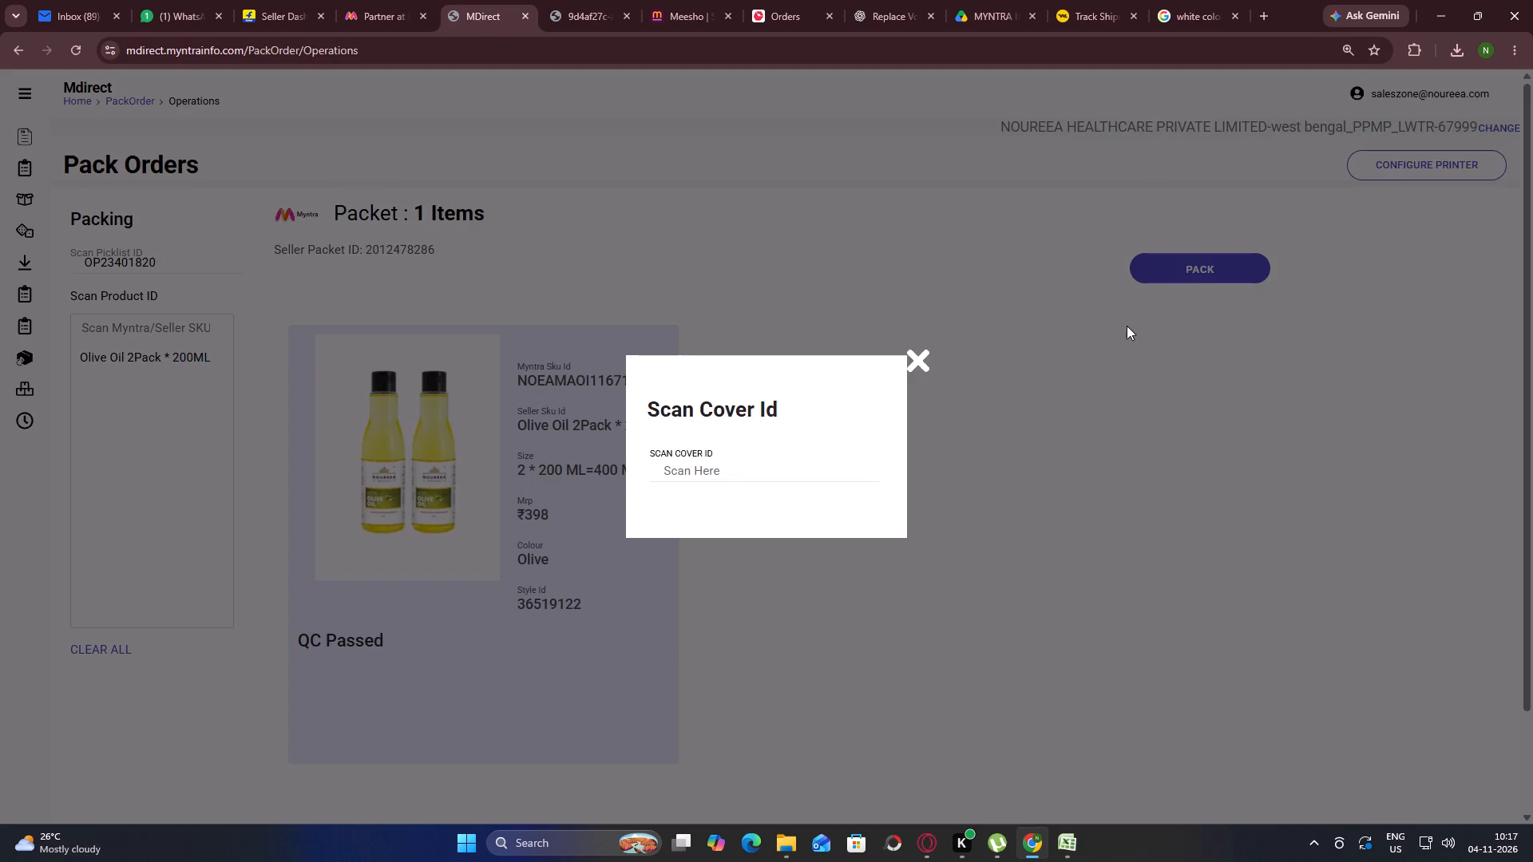
pyautogui.hotkey('alt', 'Tab')
pyautogui.click(846, 622)
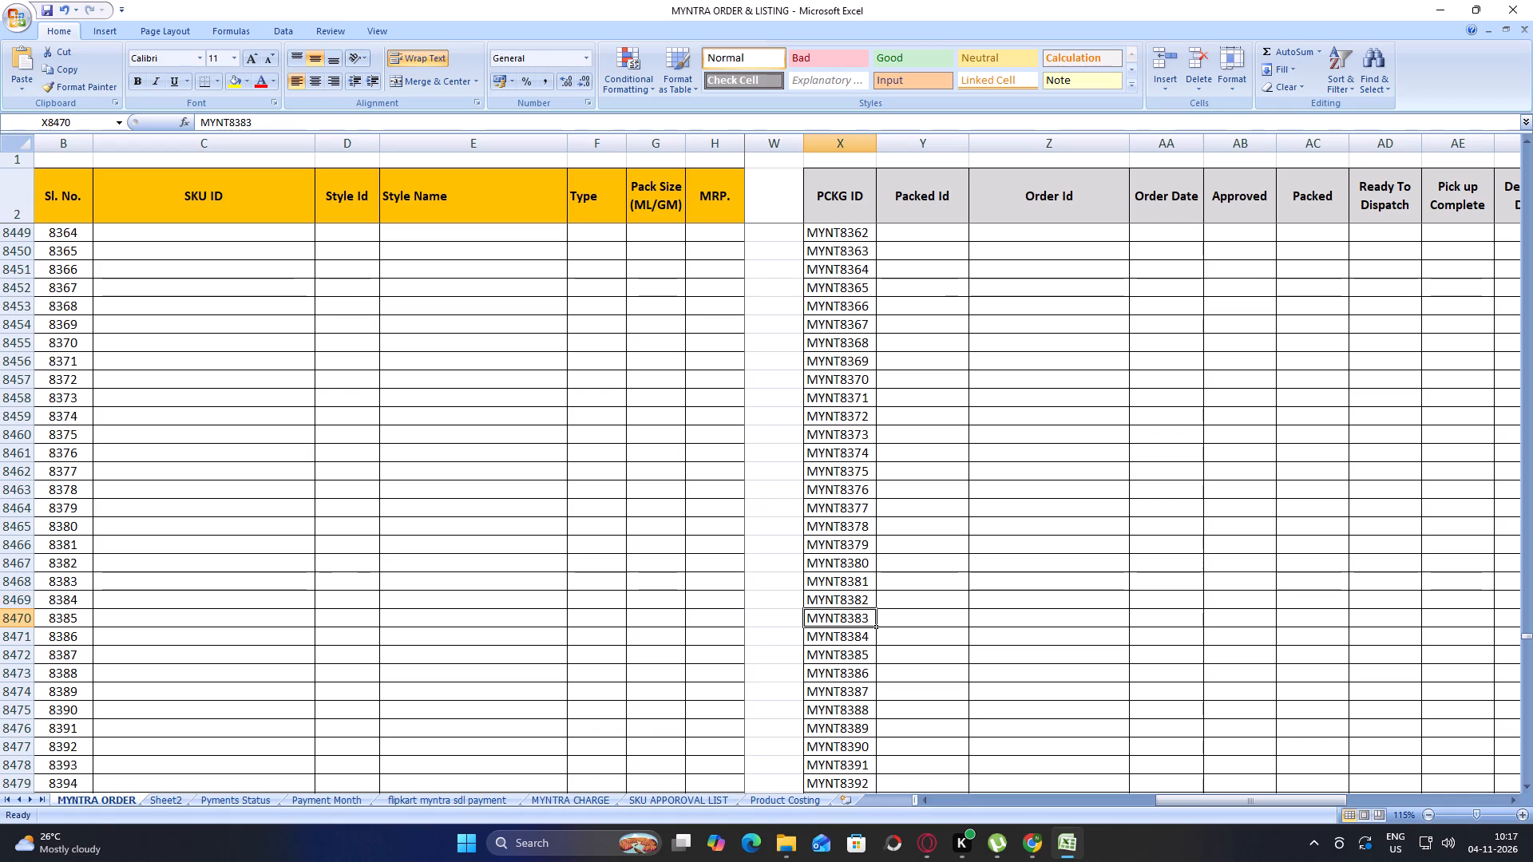
pyautogui.hotkey('ctrl', 'c')
pyautogui.hotkey('alt', 'Tab')
pyautogui.click(711, 482)
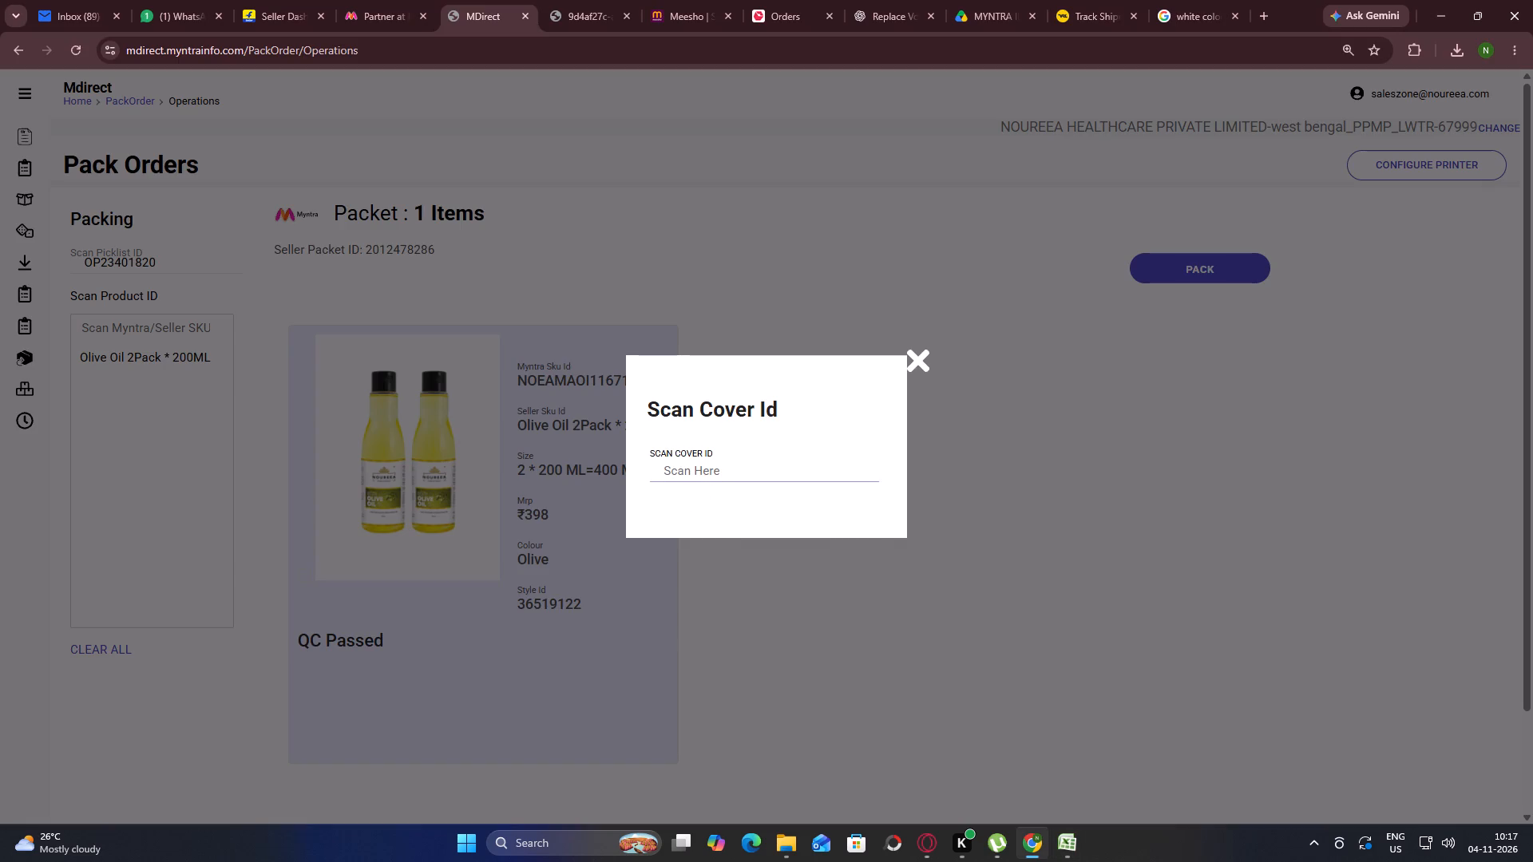
pyautogui.hotkey('ctrl', 'v')
pyautogui.press('Return')
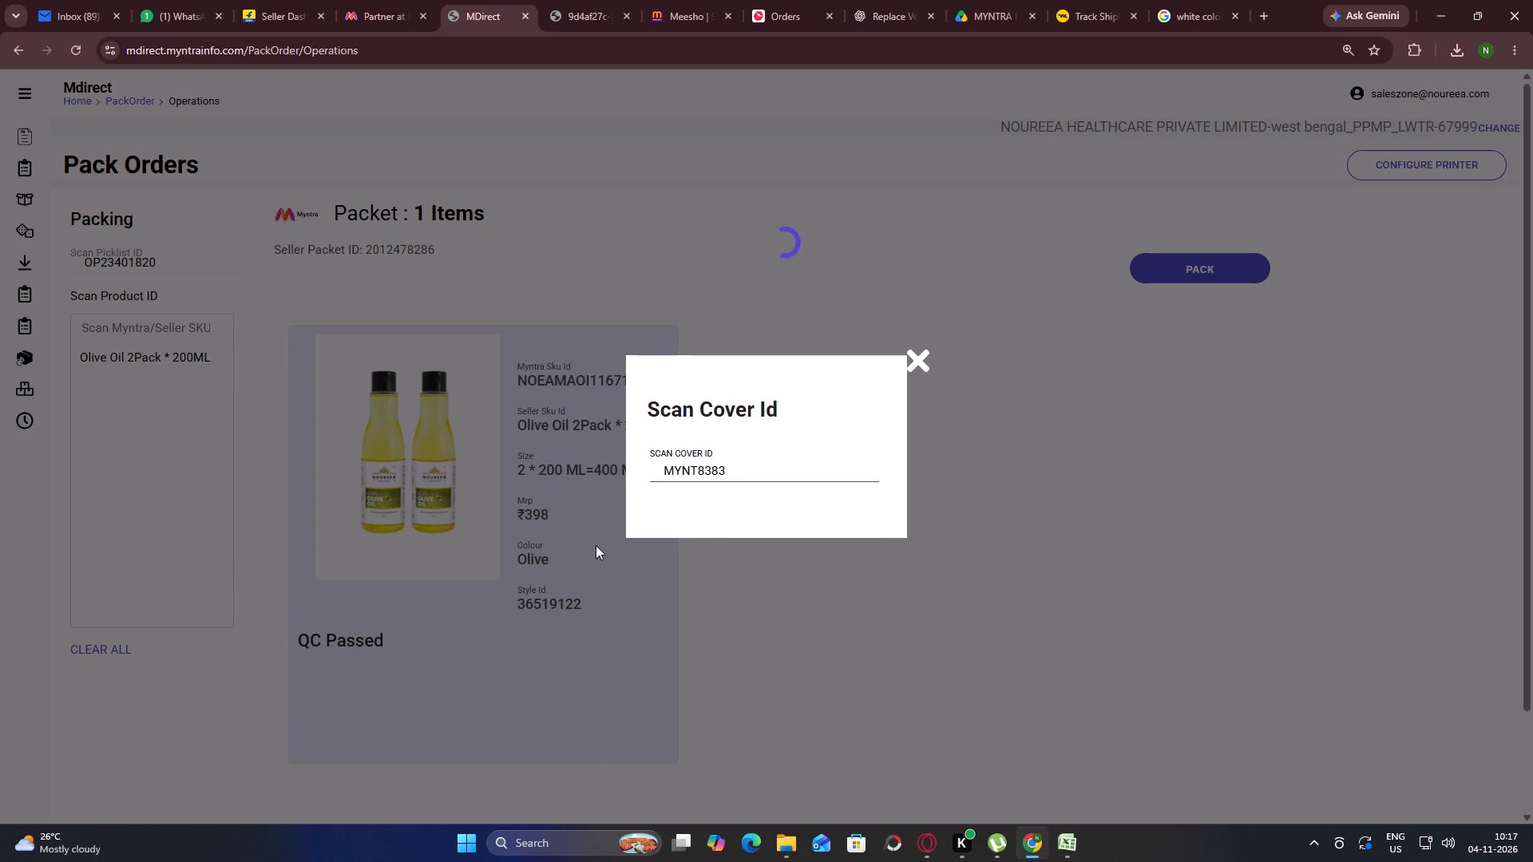
pyautogui.click(168, 334)
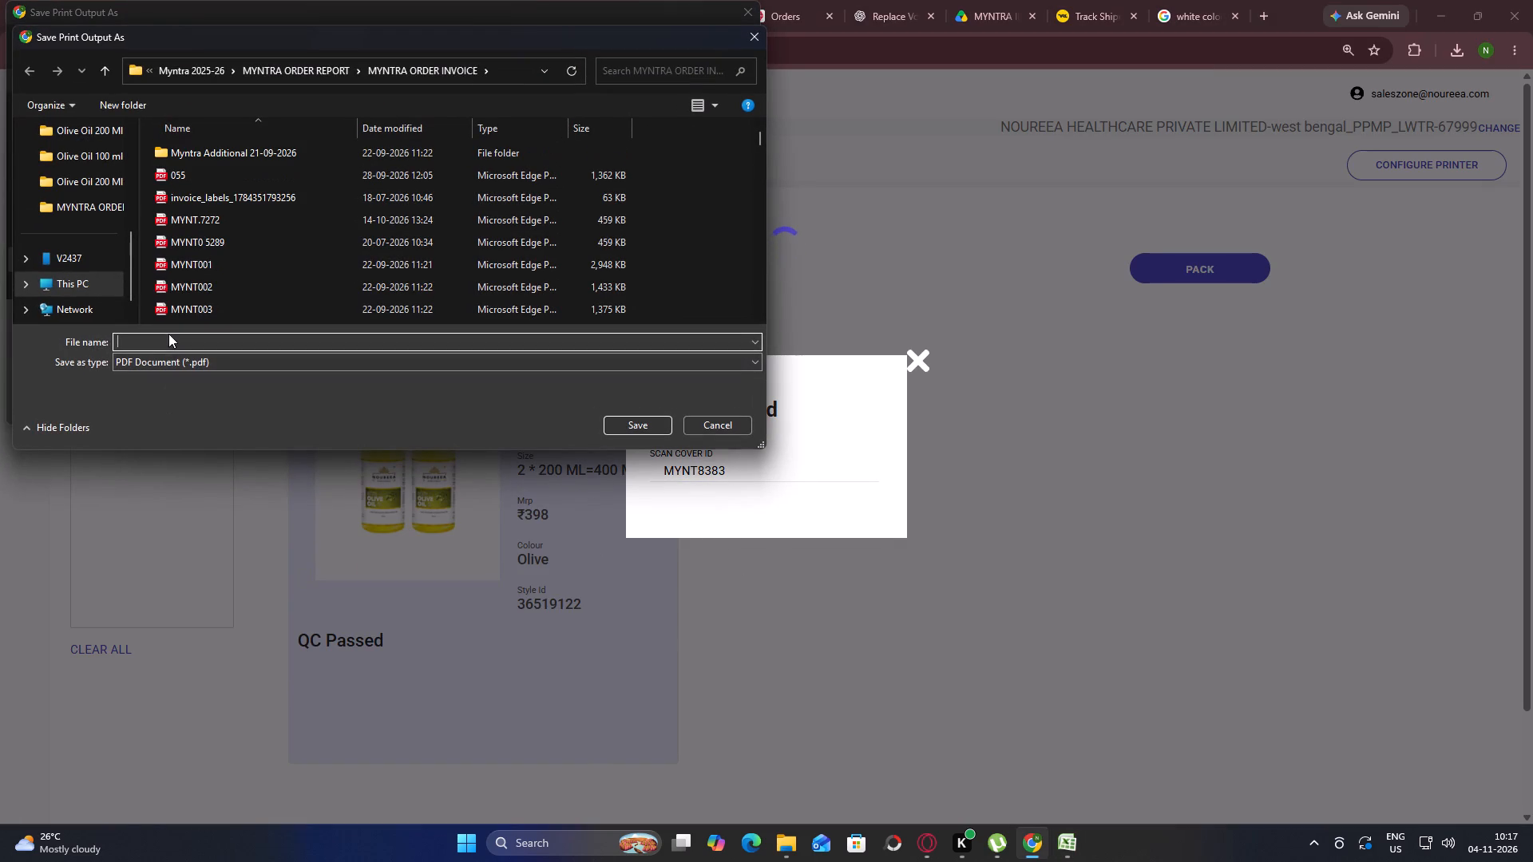
pyautogui.hotkey('ctrl', 'v')
pyautogui.press('Return')
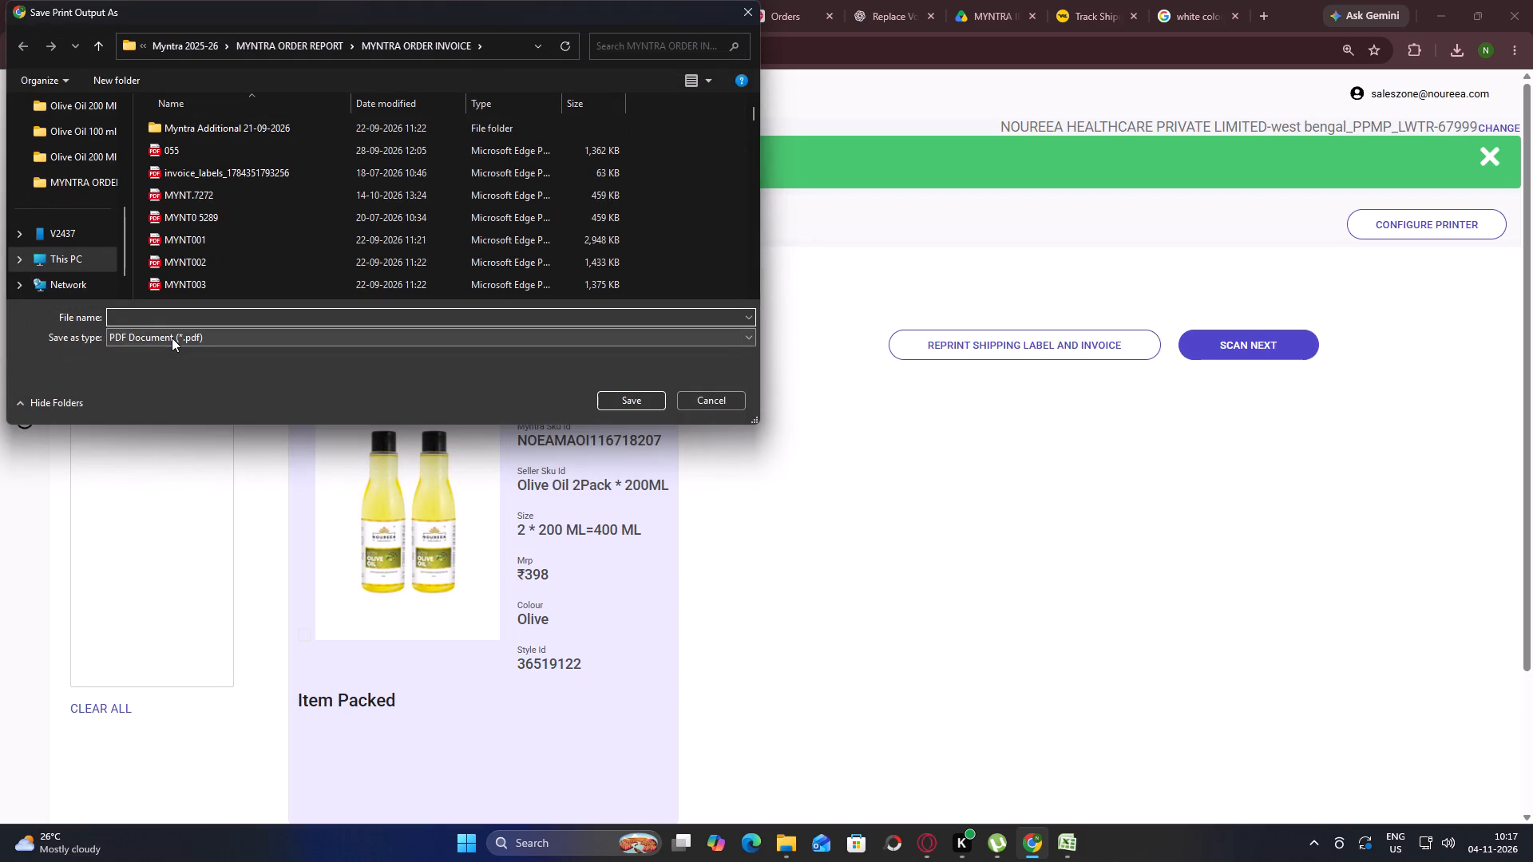
pyautogui.hotkey('ctrl', 'v')
pyautogui.press('Left')
pyautogui.press('Left')
pyautogui.press('Left')
pyautogui.press('Left')
pyautogui.press('0')
pyautogui.press('Return')
pyautogui.click(1225, 355)
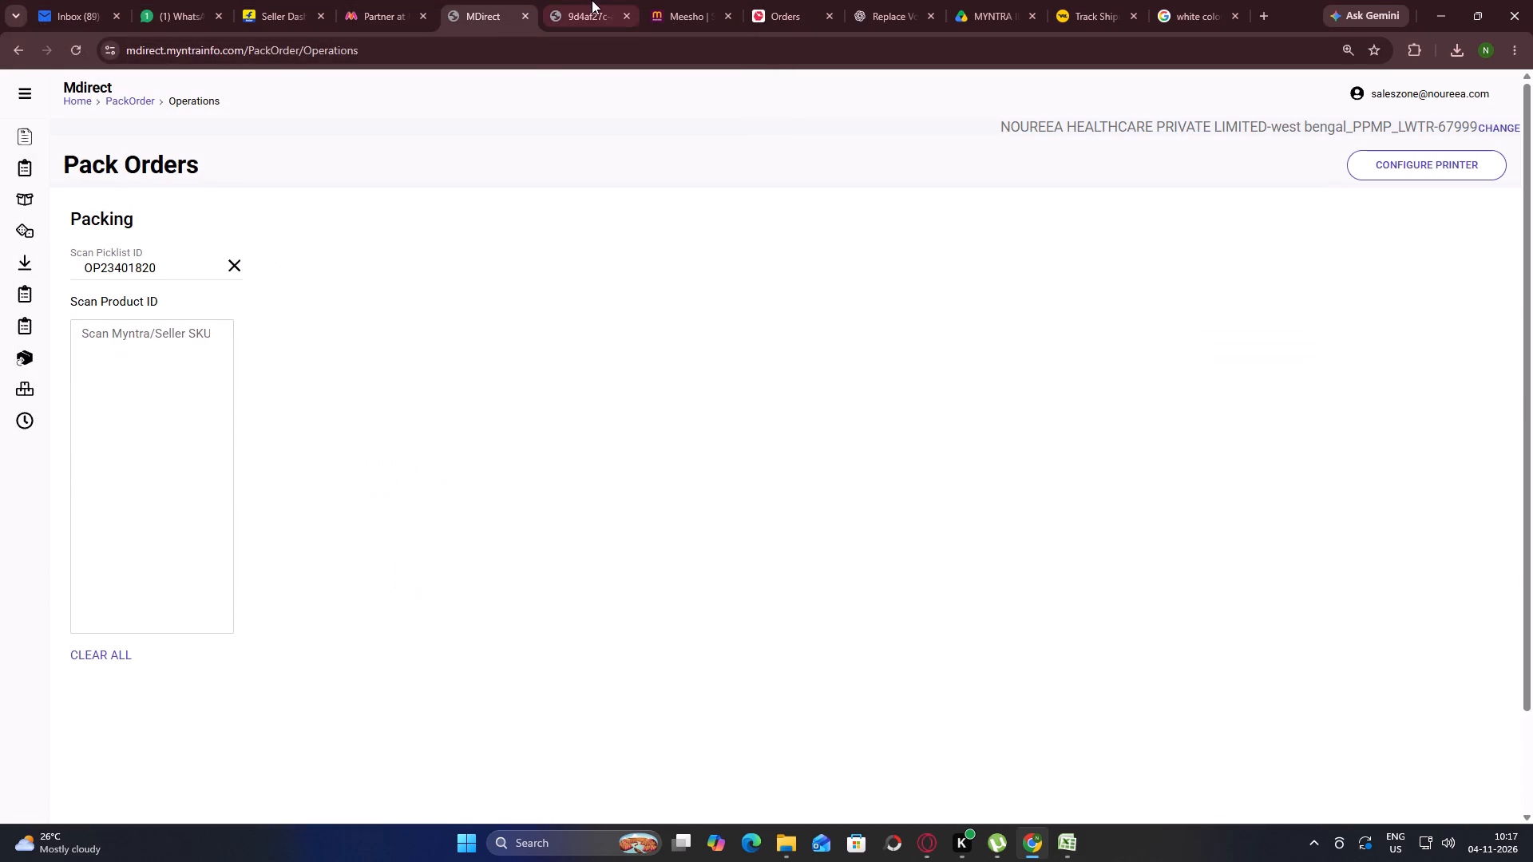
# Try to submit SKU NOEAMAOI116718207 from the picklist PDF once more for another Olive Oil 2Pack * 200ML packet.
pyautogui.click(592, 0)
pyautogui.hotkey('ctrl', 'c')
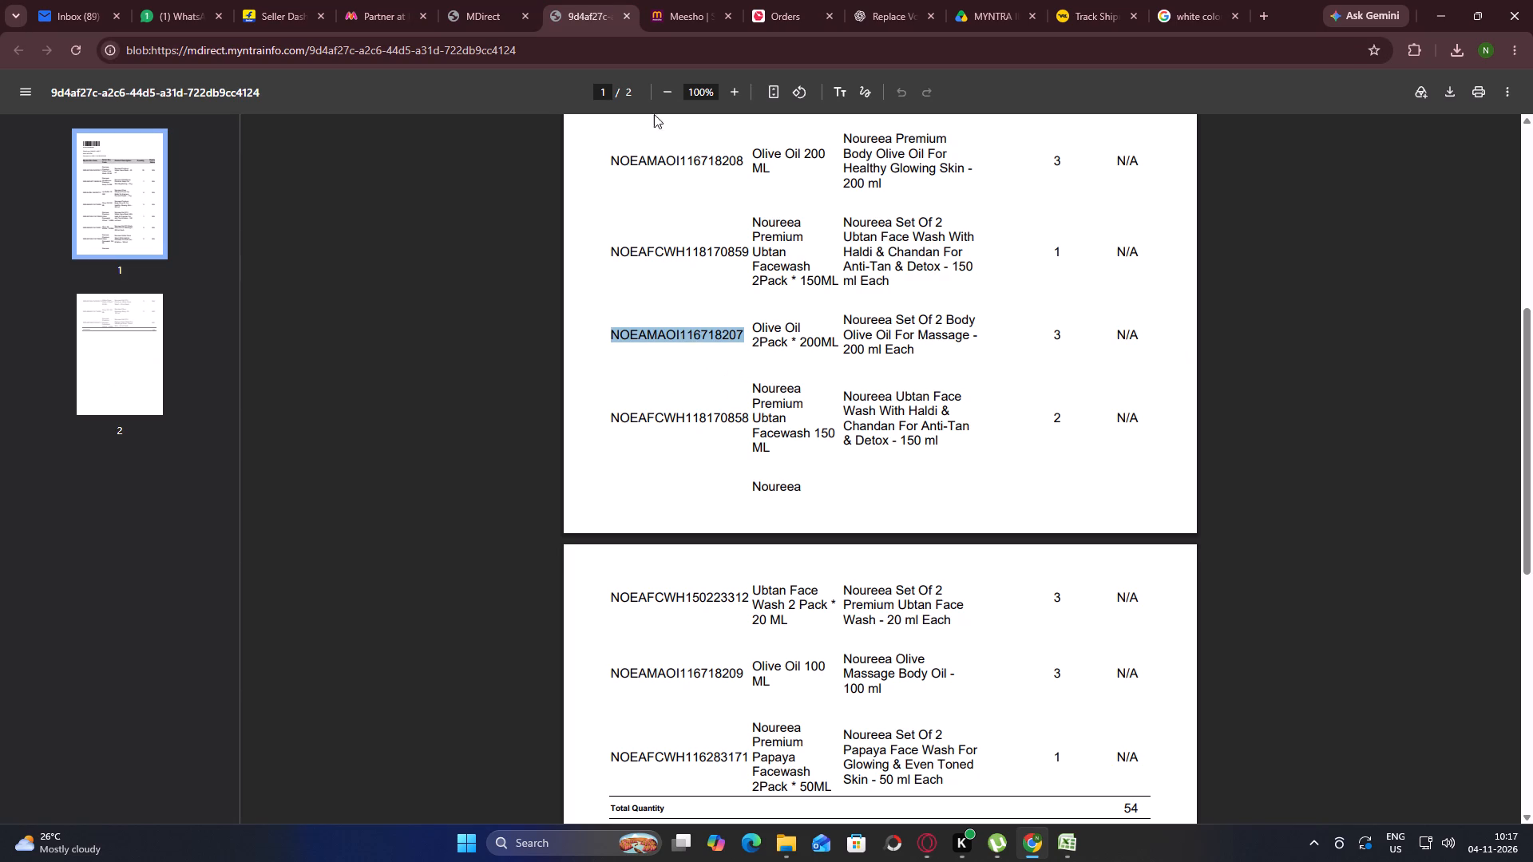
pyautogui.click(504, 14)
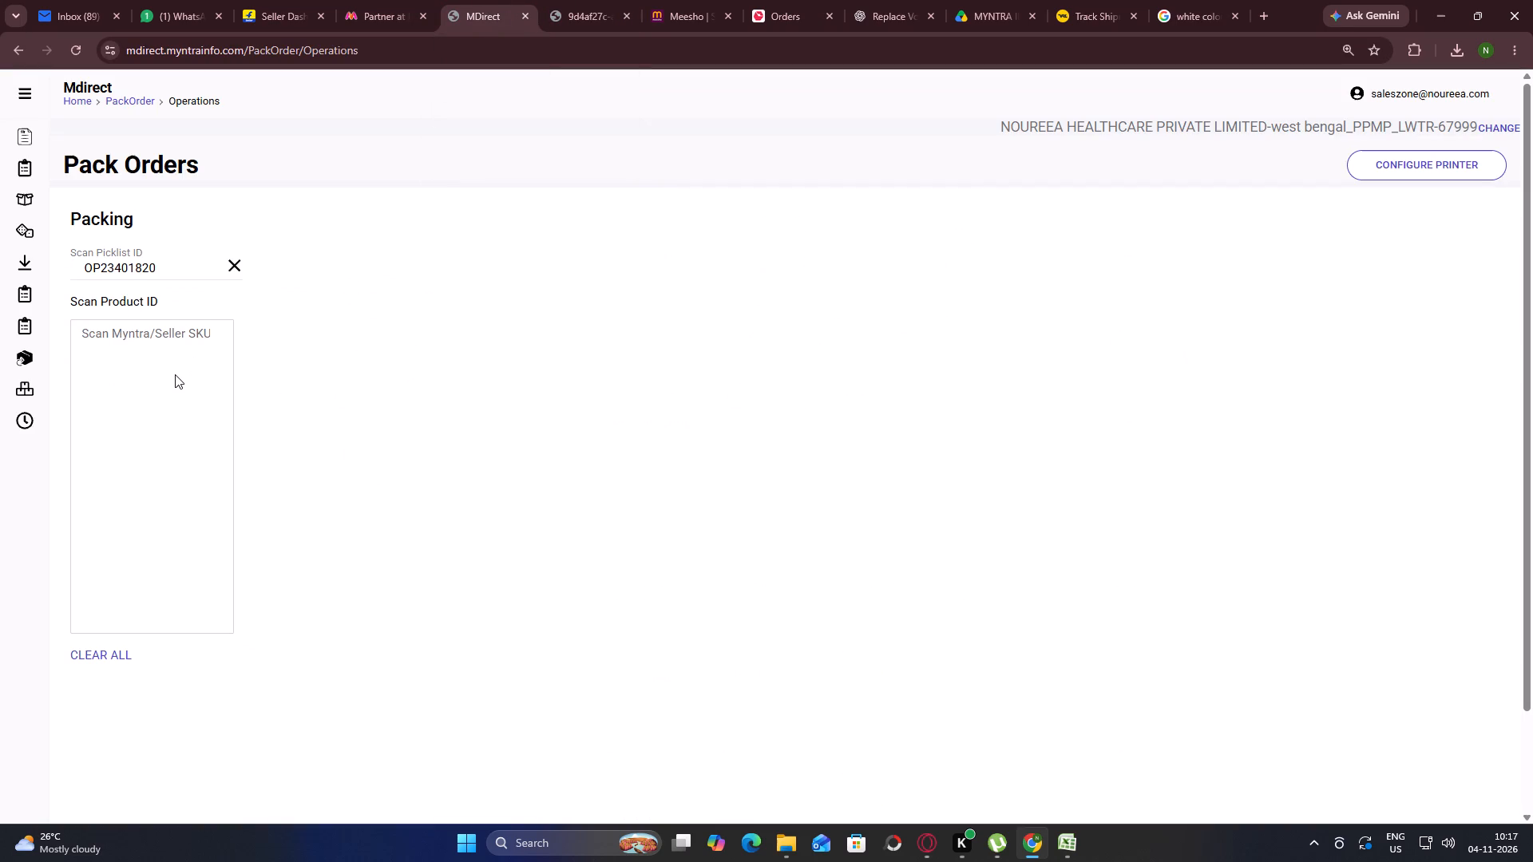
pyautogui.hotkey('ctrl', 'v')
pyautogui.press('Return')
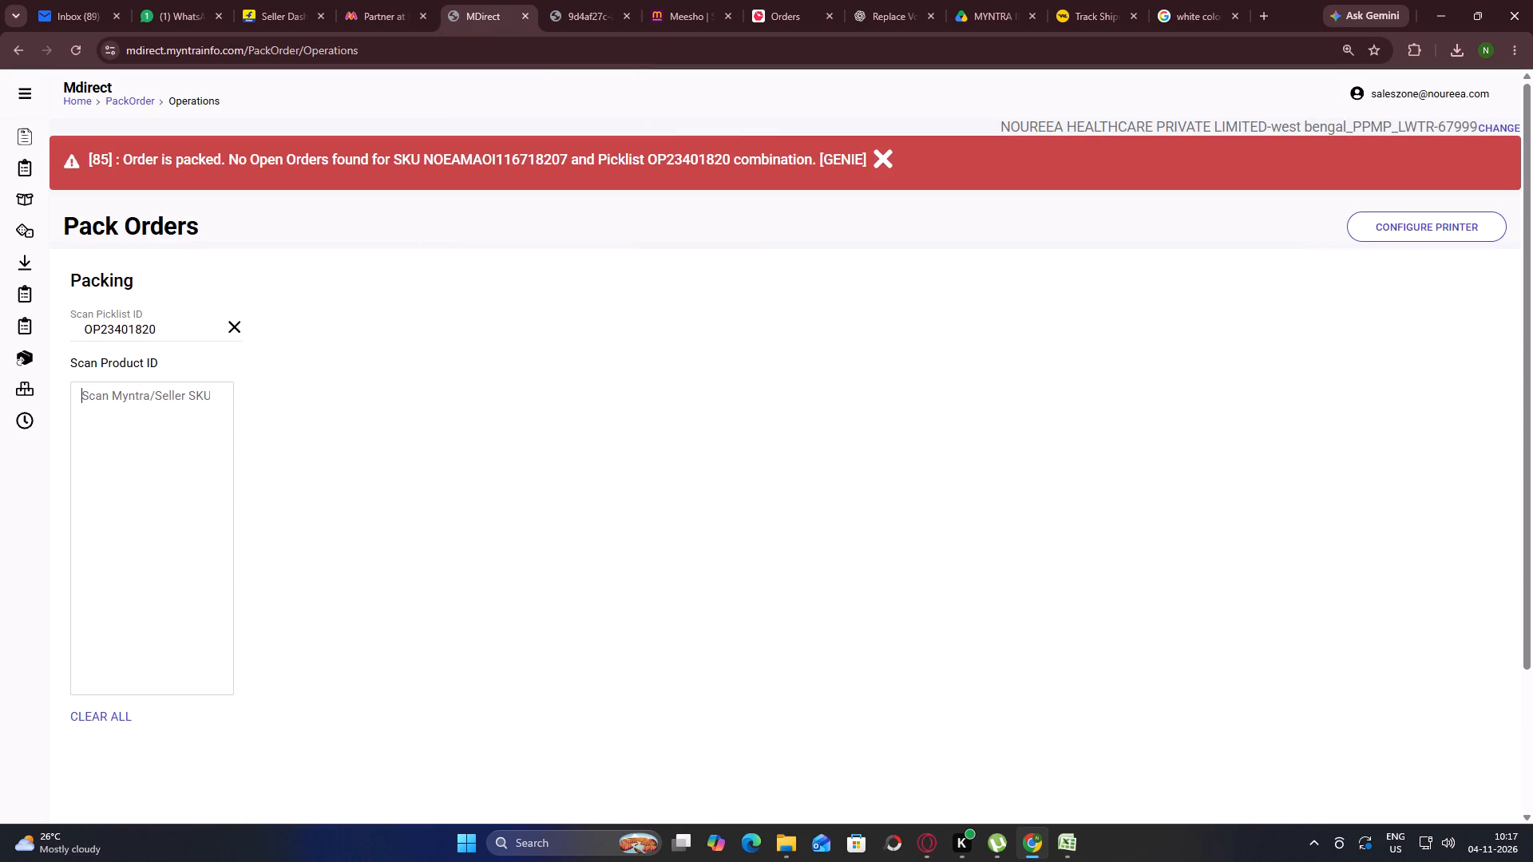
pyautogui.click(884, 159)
# Submit SKU NOEAFCWH118170858, Noureea Premium Ubtan Facewash 150 ML, copied from the picklist PDF as the scanned product.
pyautogui.scroll(-1, 352, 286)
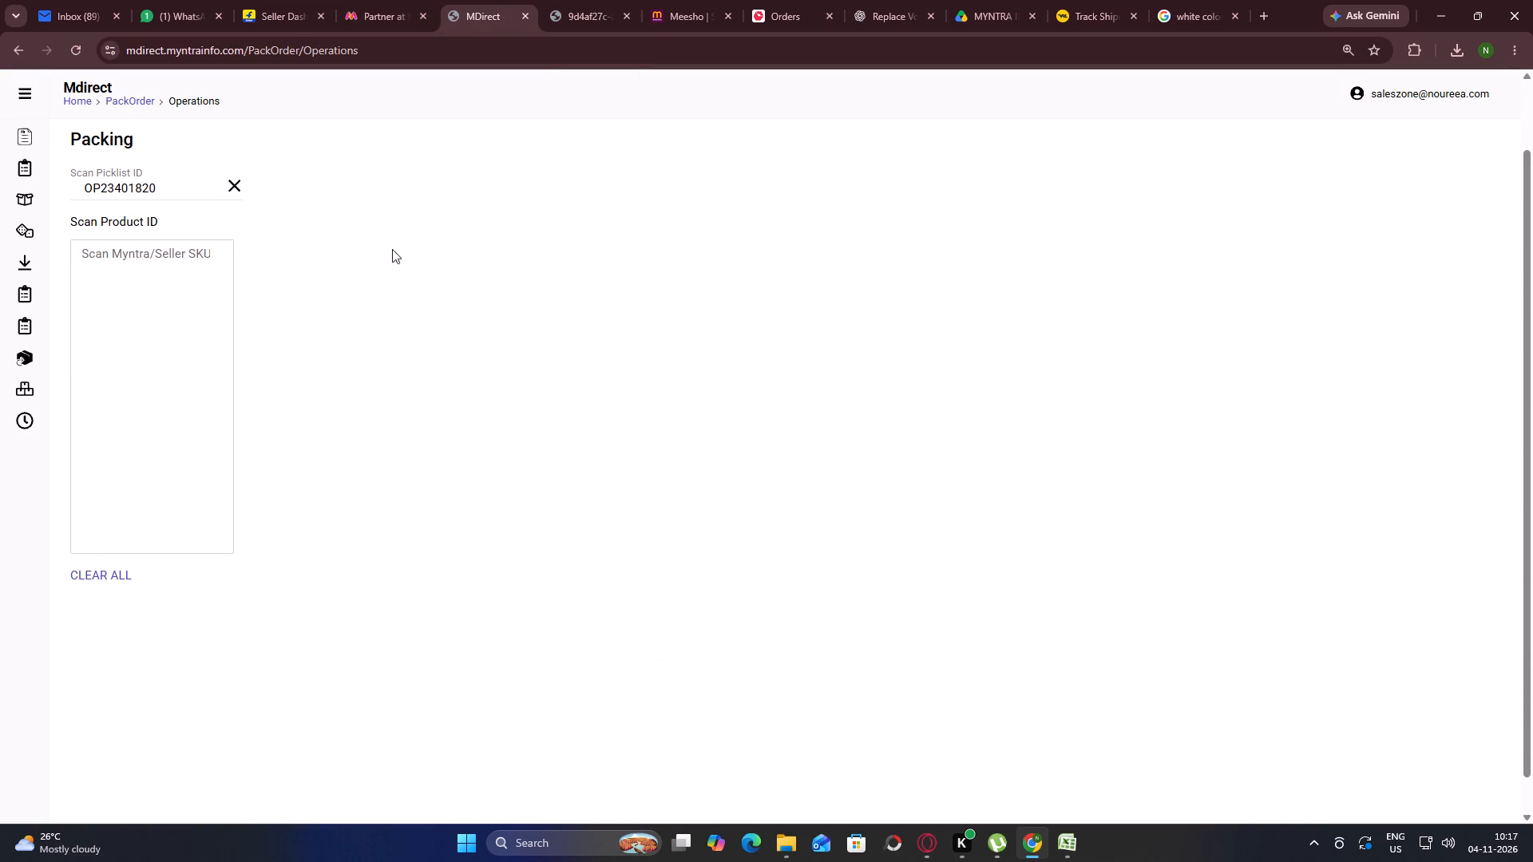
pyautogui.click(581, 17)
pyautogui.scroll(-1, 673, 404)
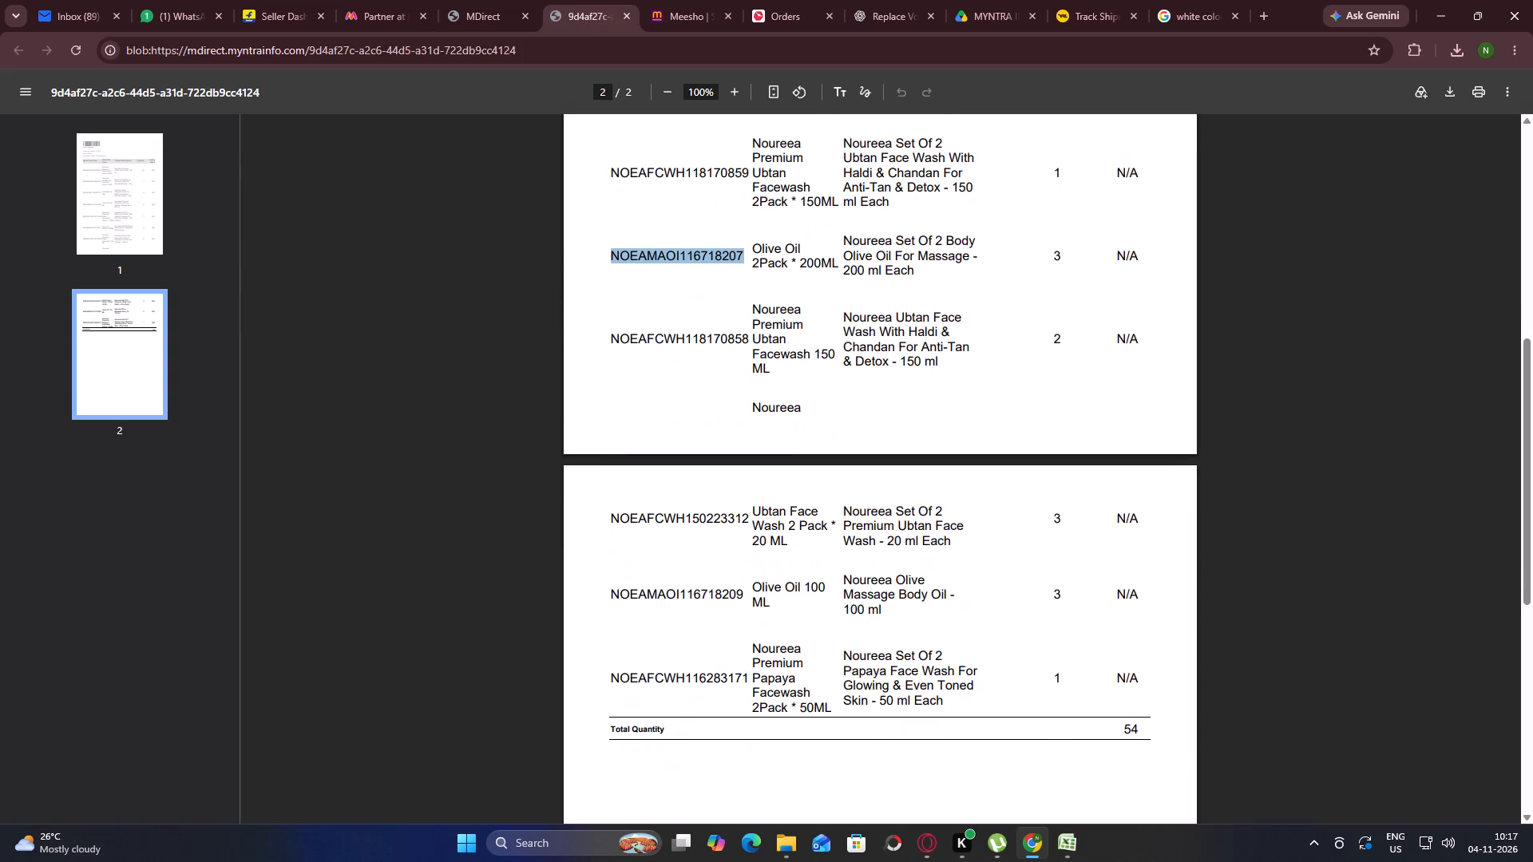
pyautogui.doubleClick(668, 339)
pyautogui.hotkey('ctrl', 'c')
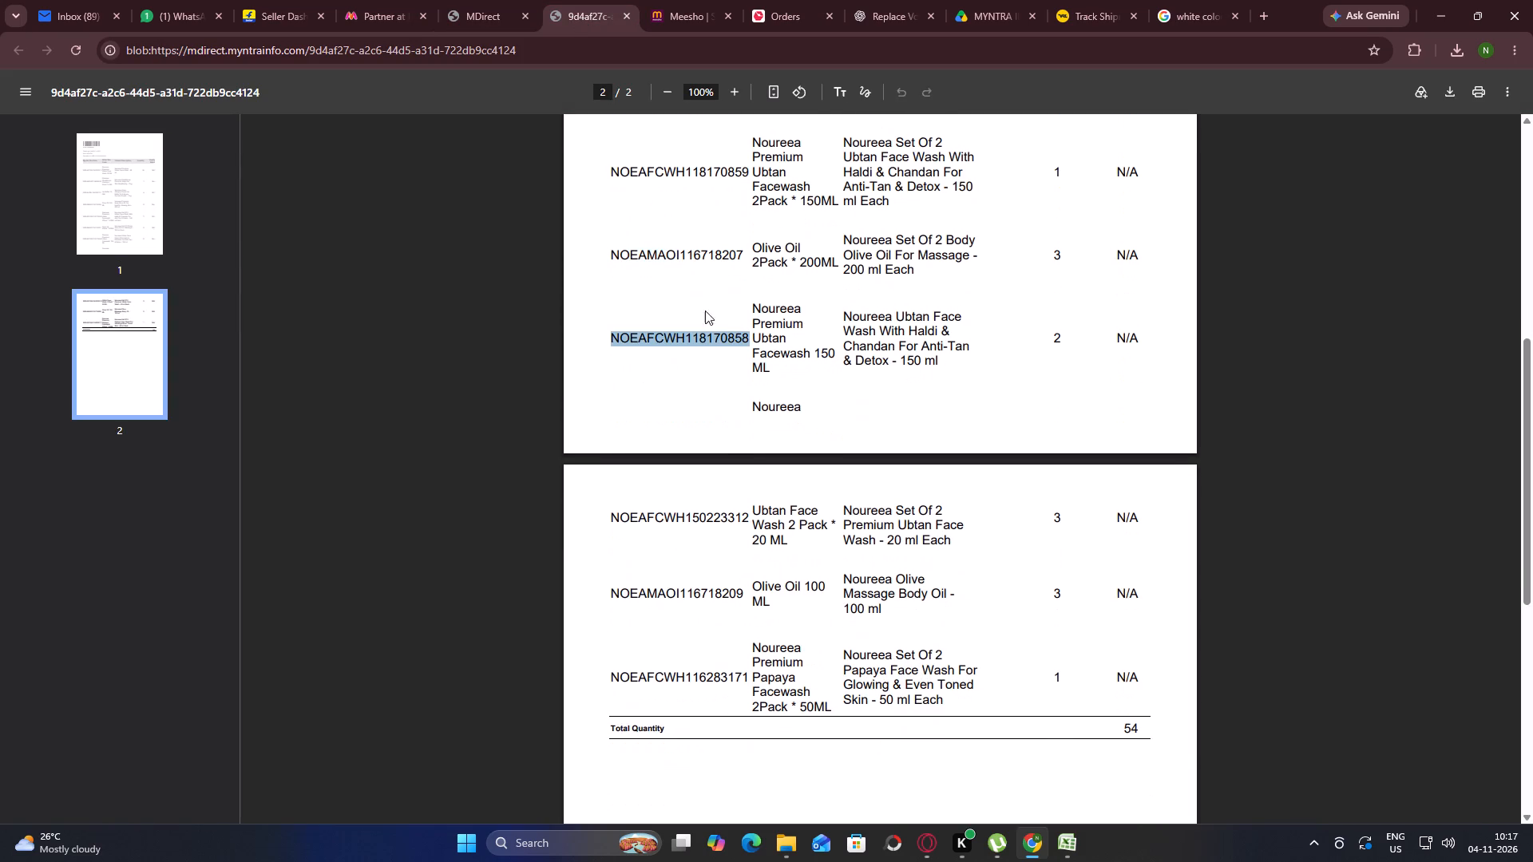
pyautogui.click(474, 0)
pyautogui.click(145, 258)
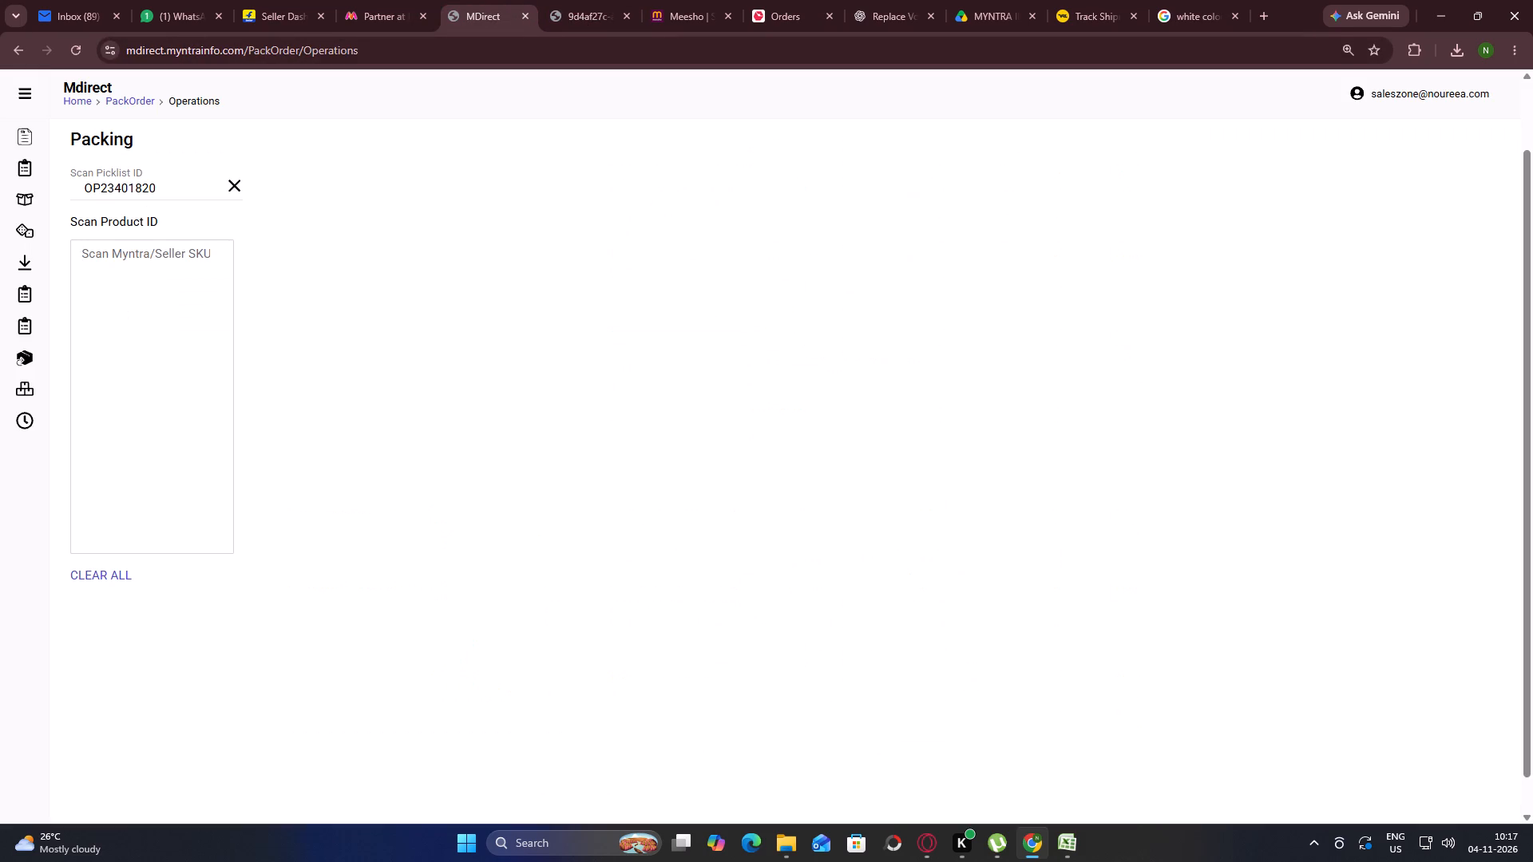
pyautogui.hotkey('ctrl', 'v')
pyautogui.press('Return')
pyautogui.click(603, 593)
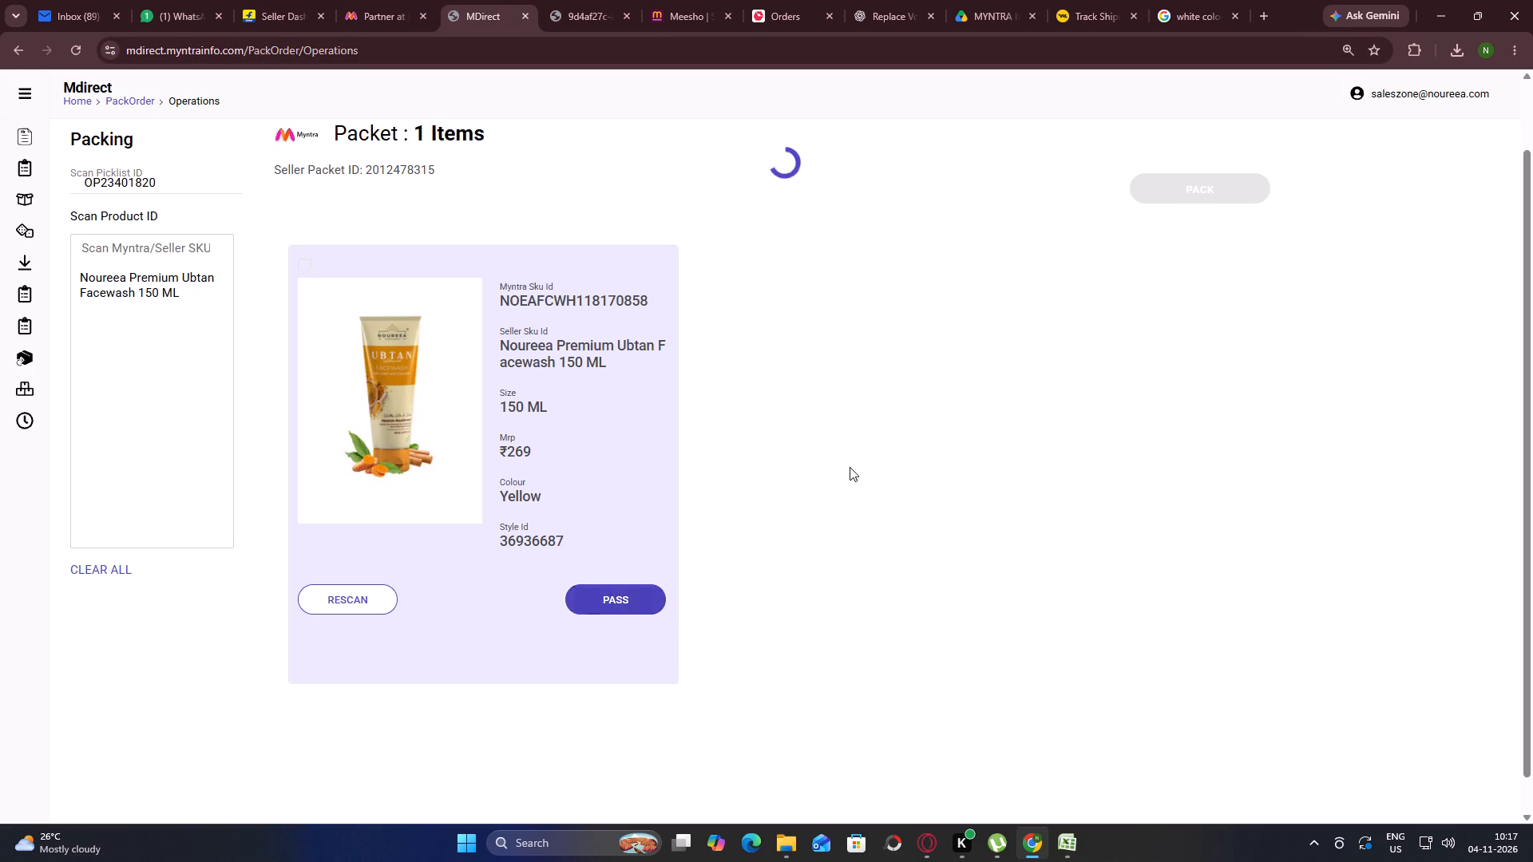
pyautogui.click(1212, 186)
pyautogui.hotkey('alt', 'Tab')
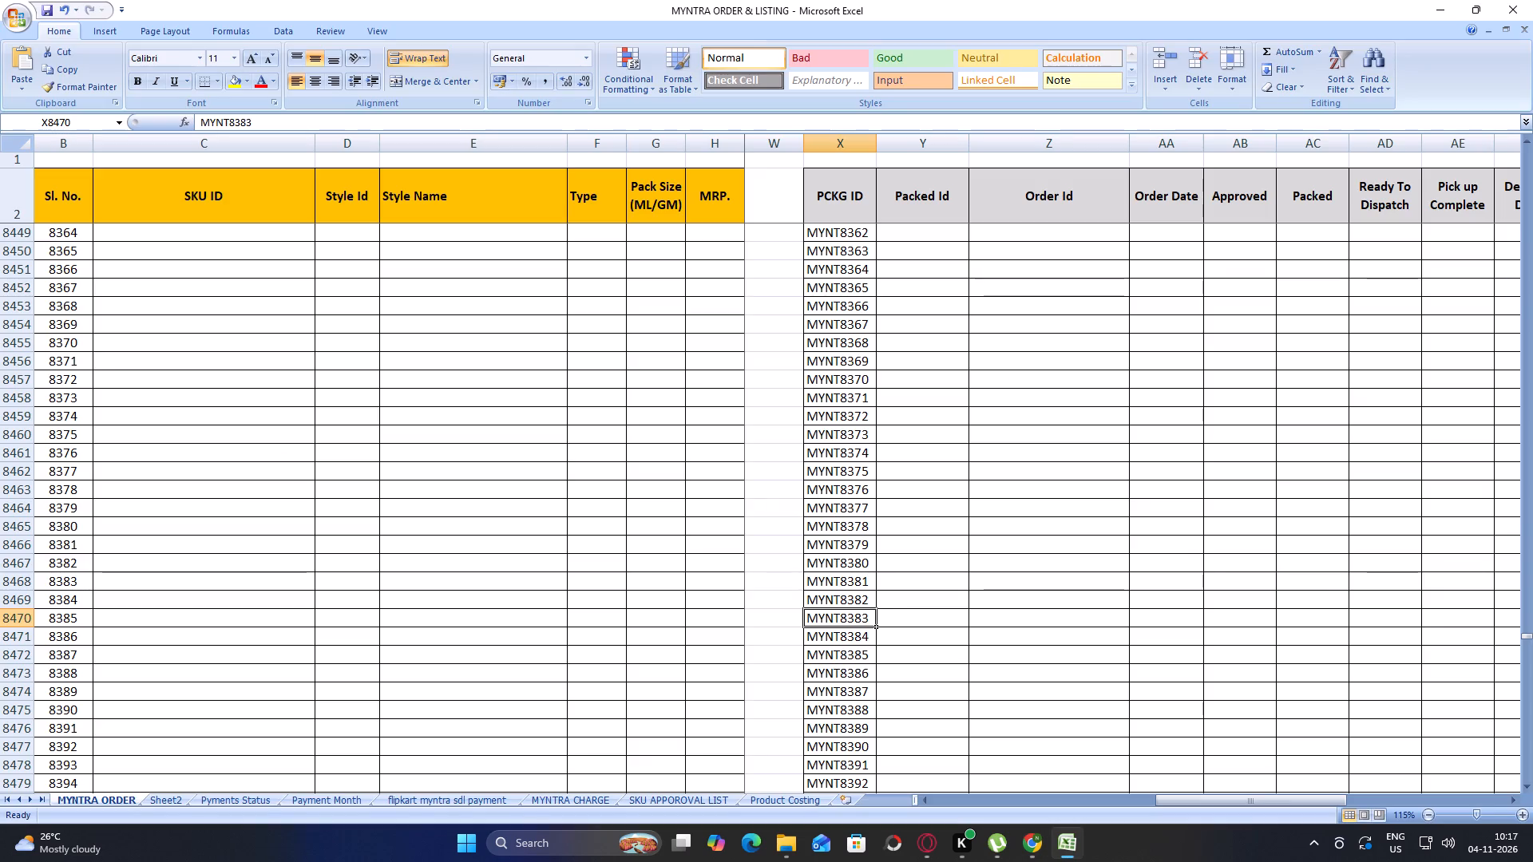
pyautogui.click(847, 635)
pyautogui.hotkey('ctrl', 'c')
pyautogui.hotkey('alt', 'Tab')
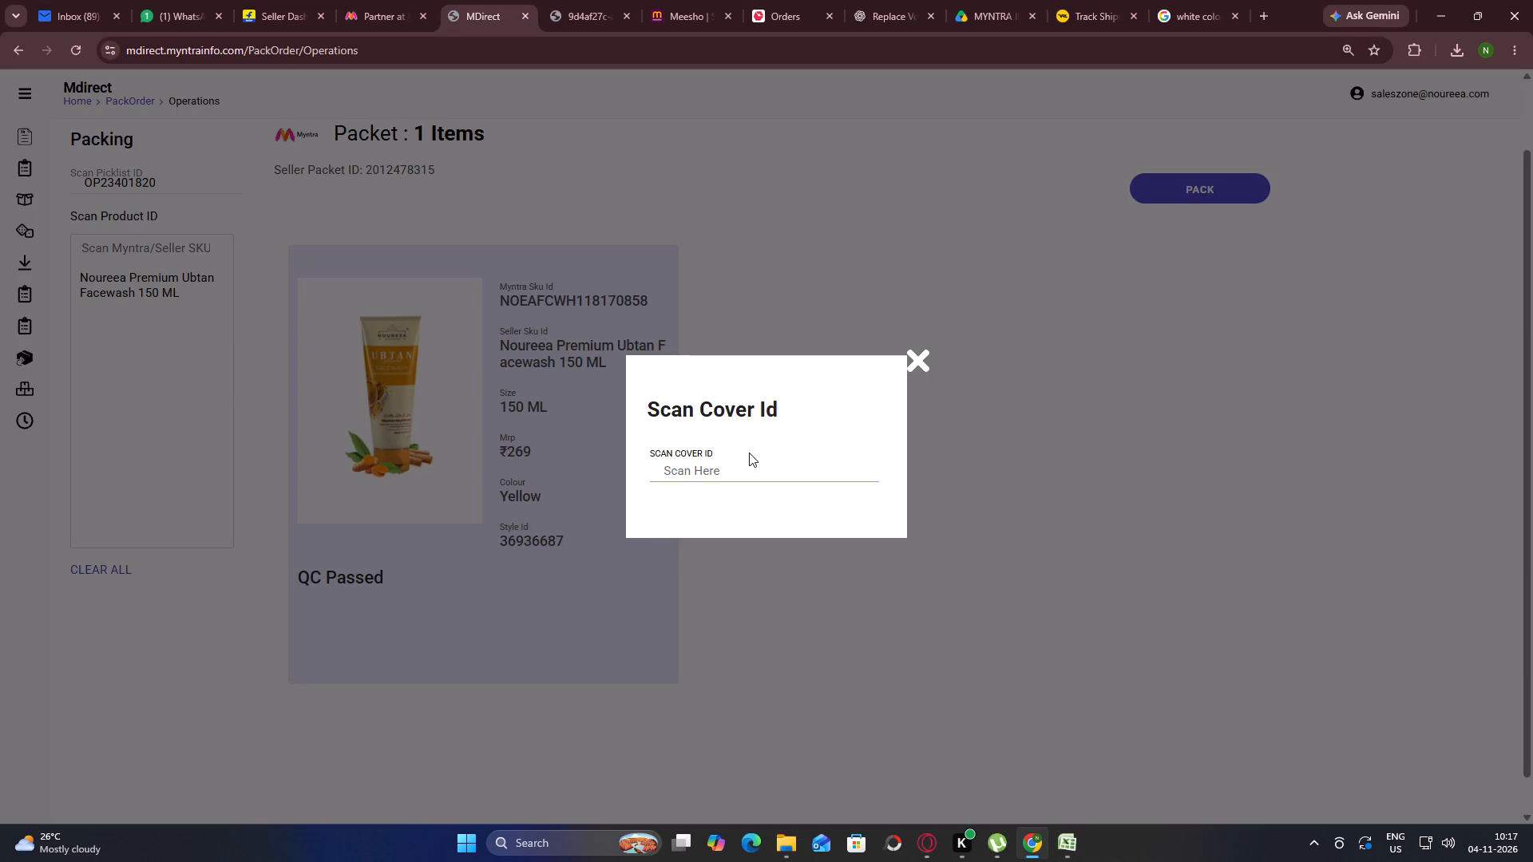
pyautogui.click(749, 453)
pyautogui.hotkey('ctrl', 'v')
pyautogui.press('Return')
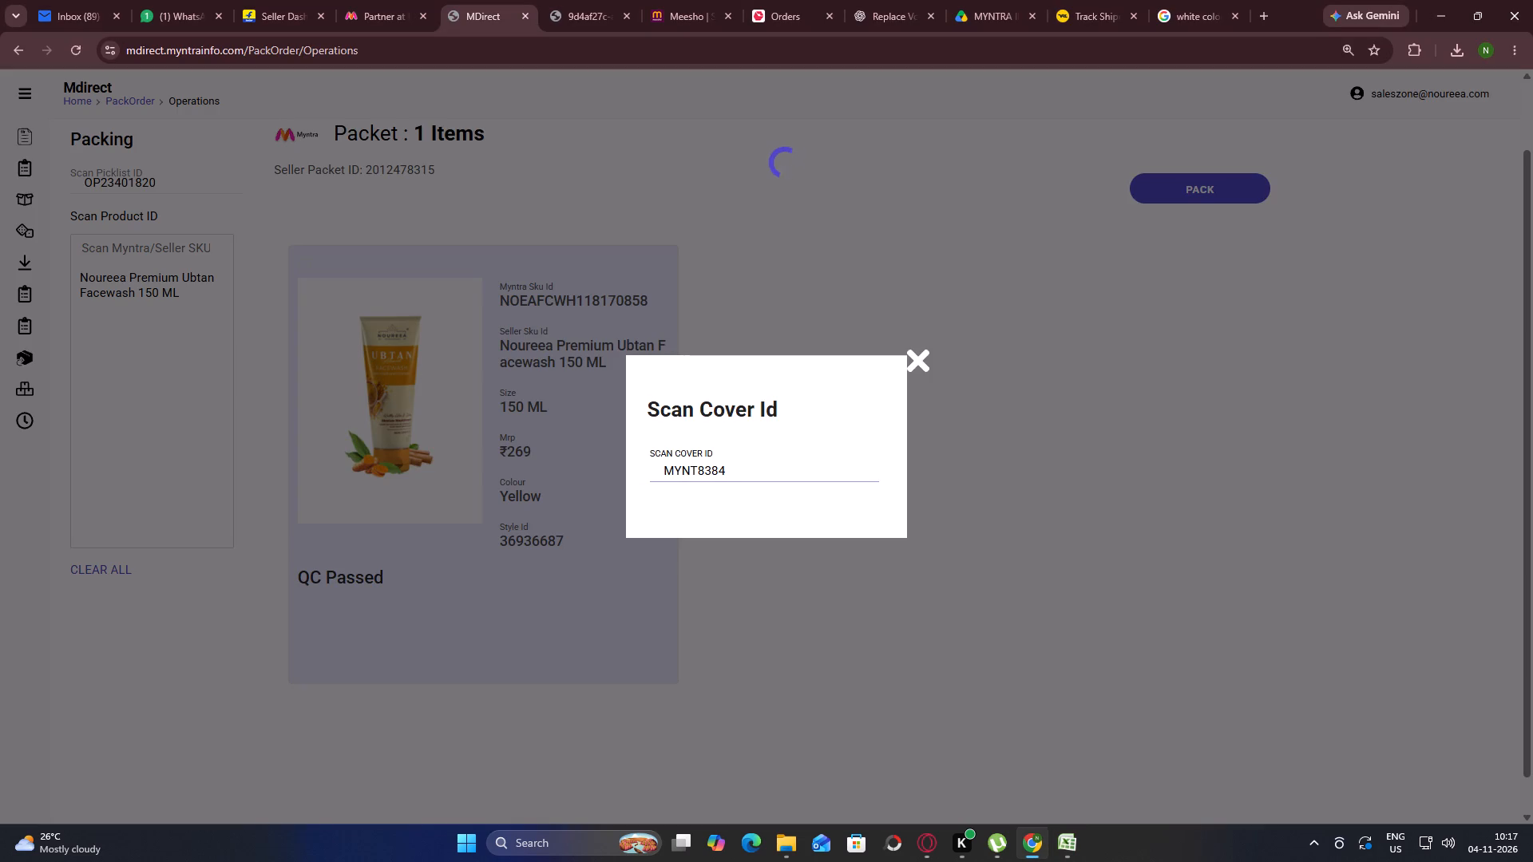
pyautogui.click(220, 338)
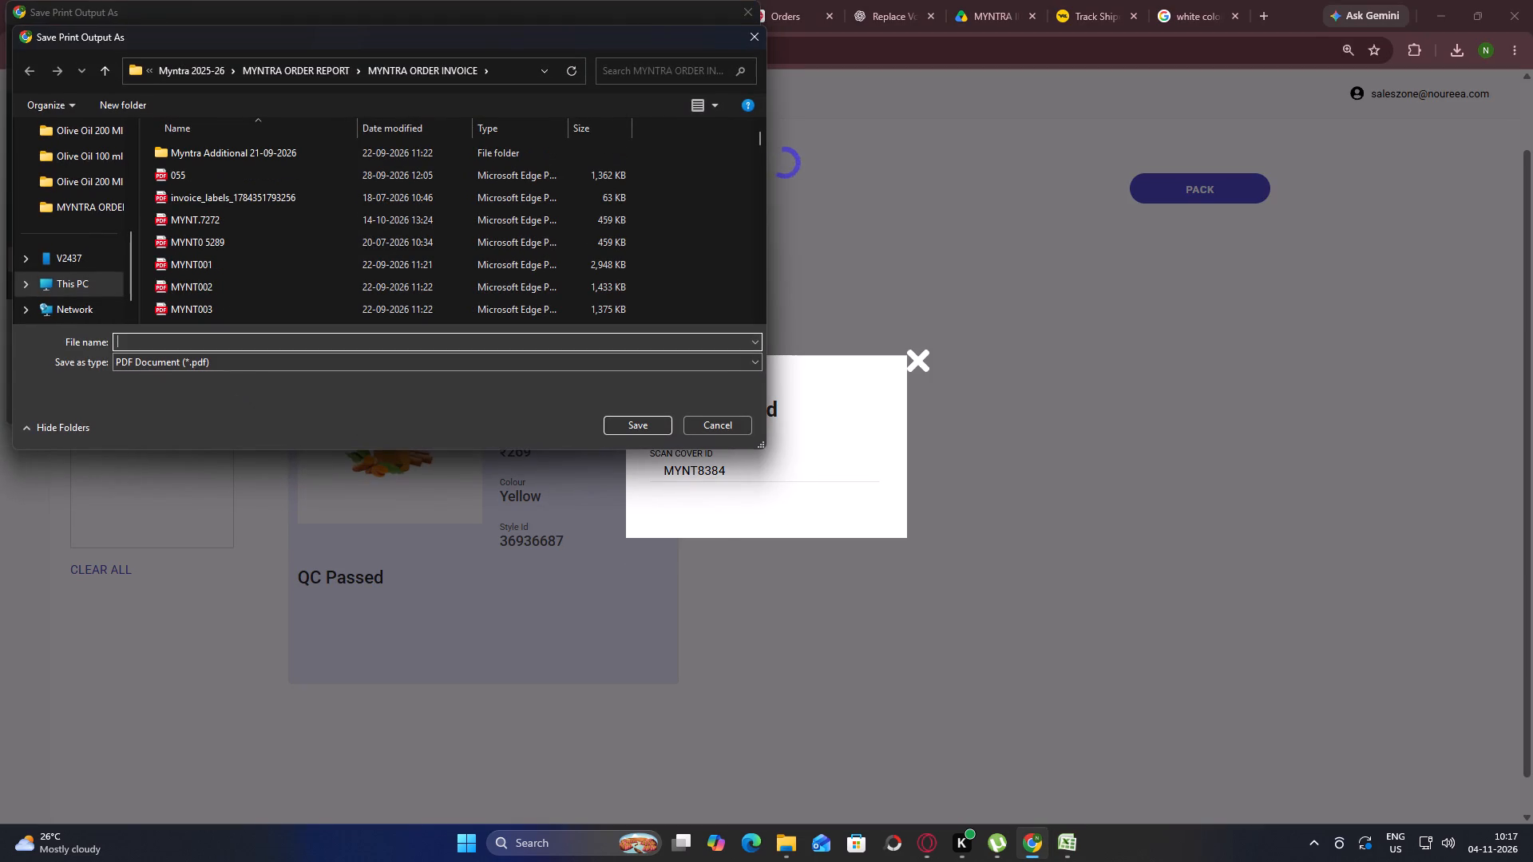
pyautogui.hotkey('ctrl', 'v')
pyautogui.press('Return')
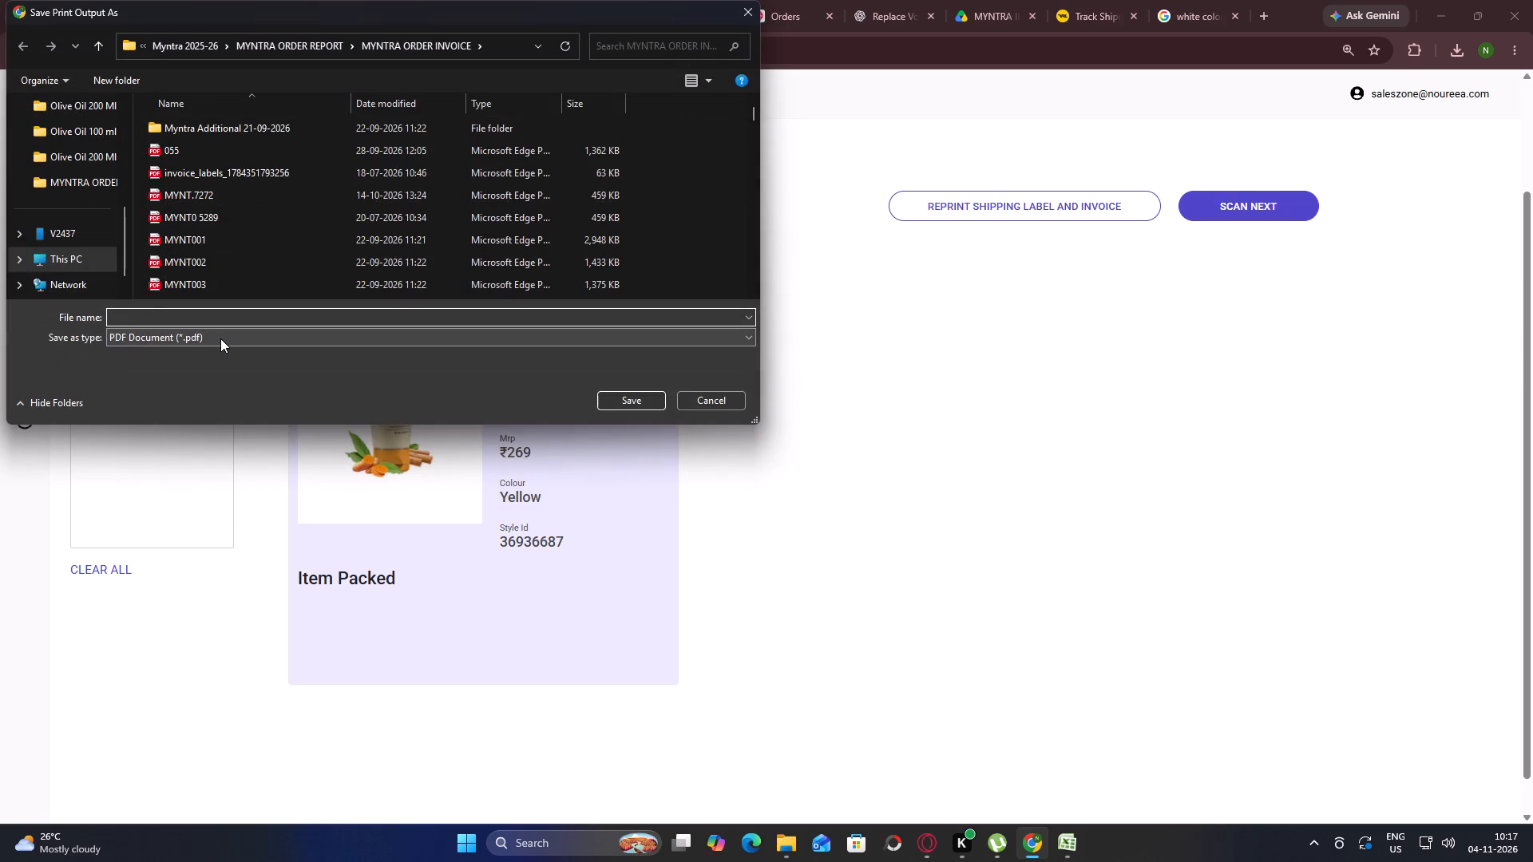
pyautogui.hotkey('ctrl', 'v')
pyautogui.press('Left')
pyautogui.press('Left')
pyautogui.press('Left')
pyautogui.press('Left')
pyautogui.press('0')
pyautogui.press('Return')
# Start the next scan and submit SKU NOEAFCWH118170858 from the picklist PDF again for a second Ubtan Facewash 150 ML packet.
pyautogui.click(1259, 195)
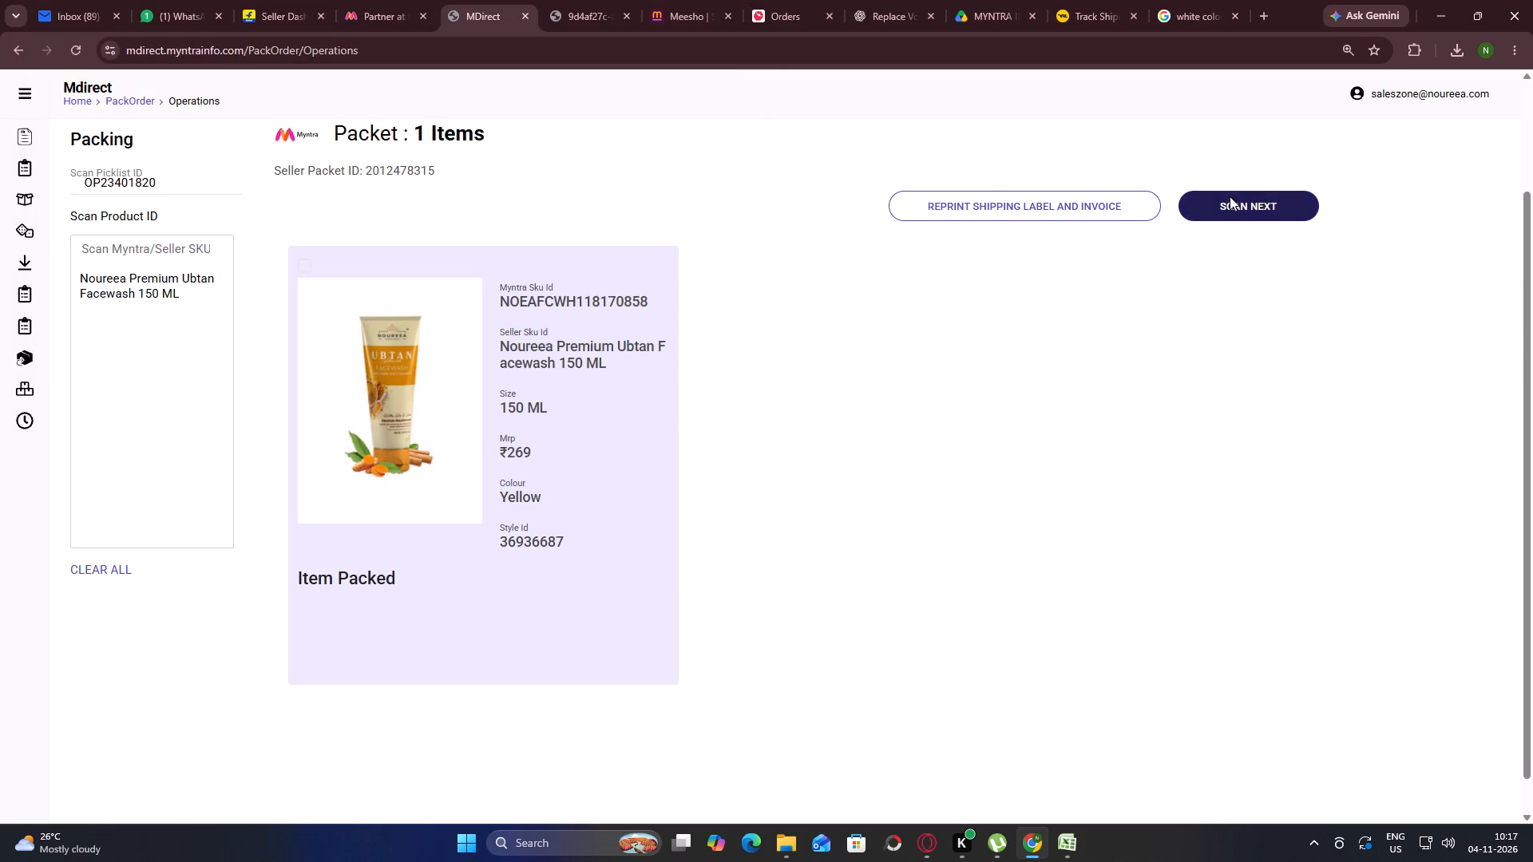
pyautogui.click(592, 10)
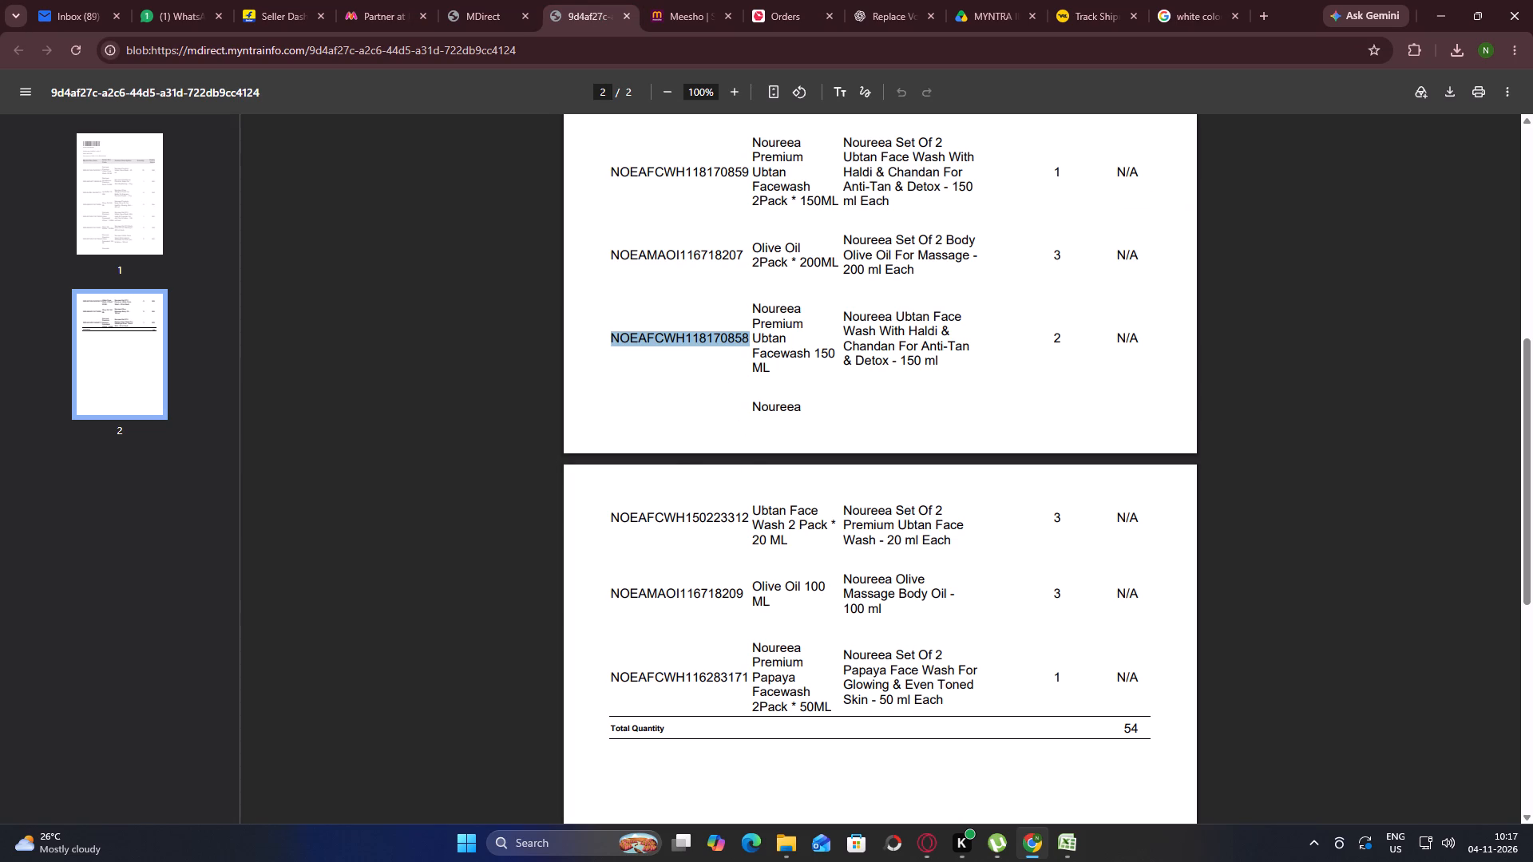
pyautogui.hotkey('ctrl', 'c')
pyautogui.click(486, 0)
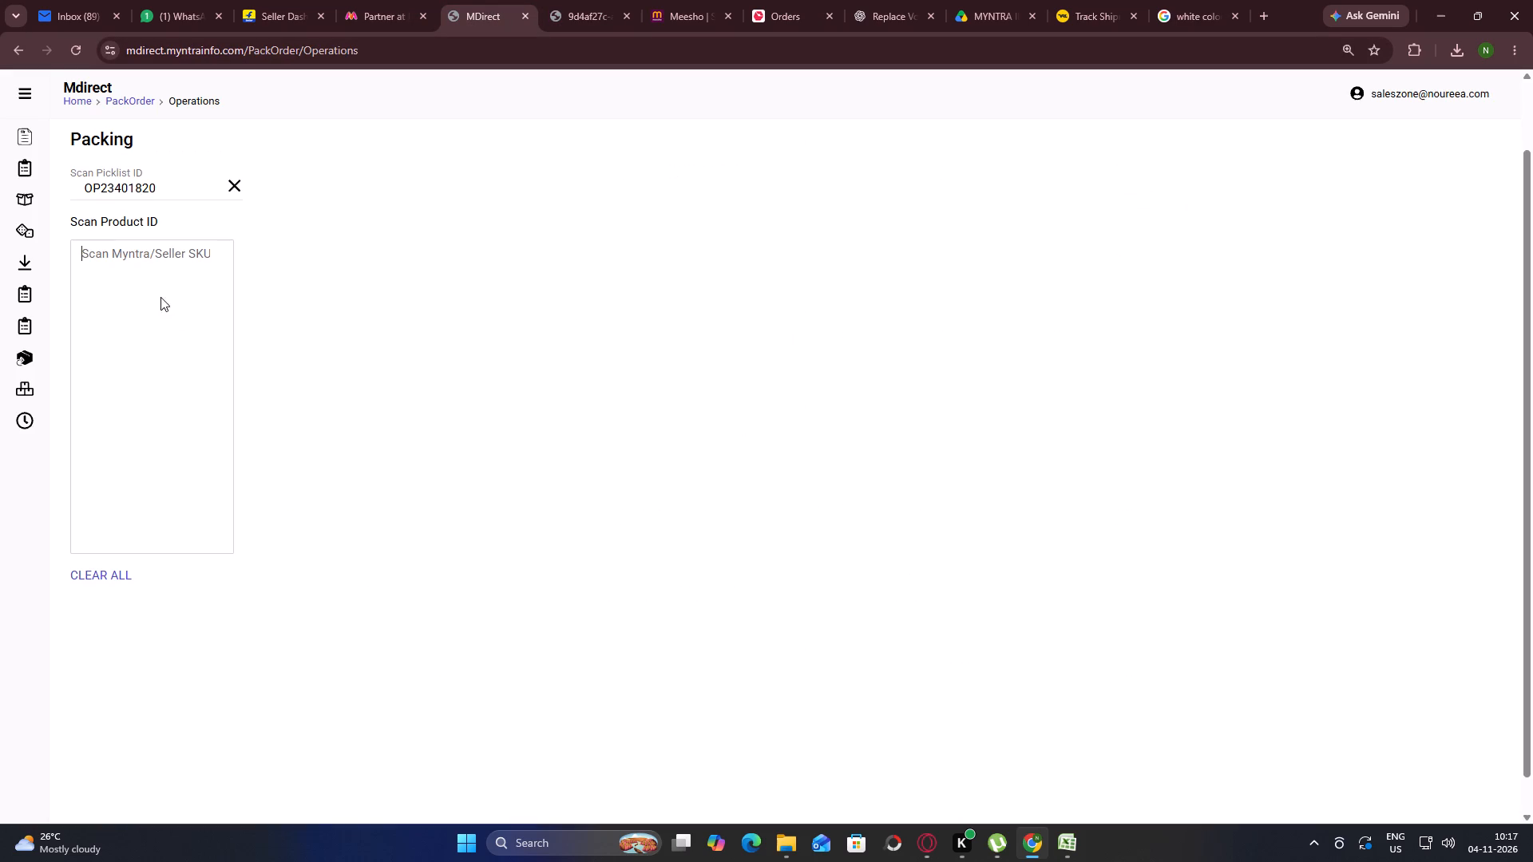
pyautogui.hotkey('ctrl', 'v')
pyautogui.press('Return')
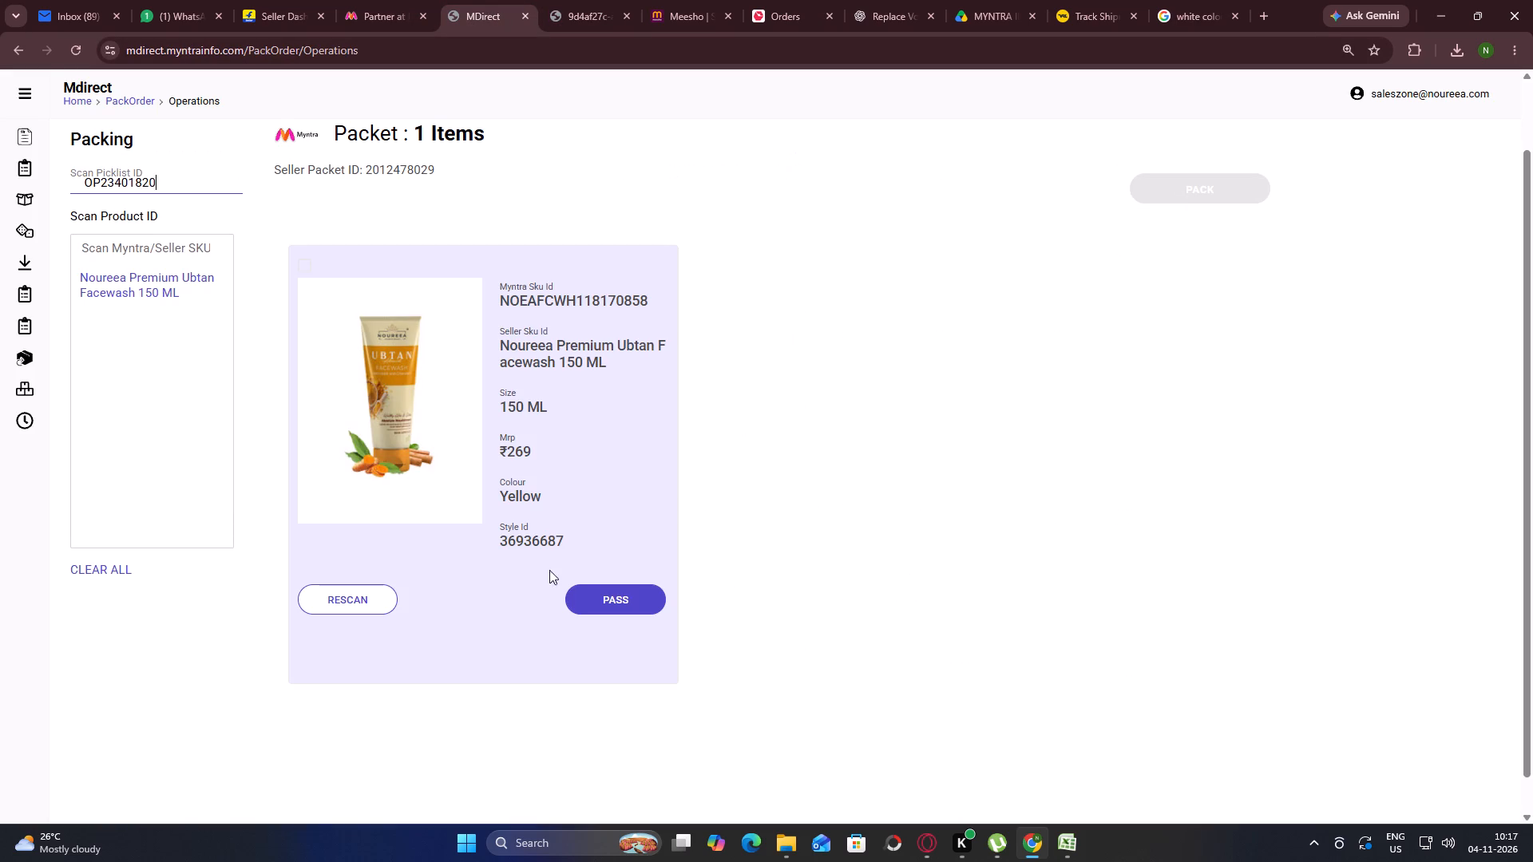
# Pass the second Ubtan Facewash 150 ML item and pack its packet with cover ID MYNT8385 copied from the order workbook.
pyautogui.click(596, 585)
pyautogui.click(1212, 178)
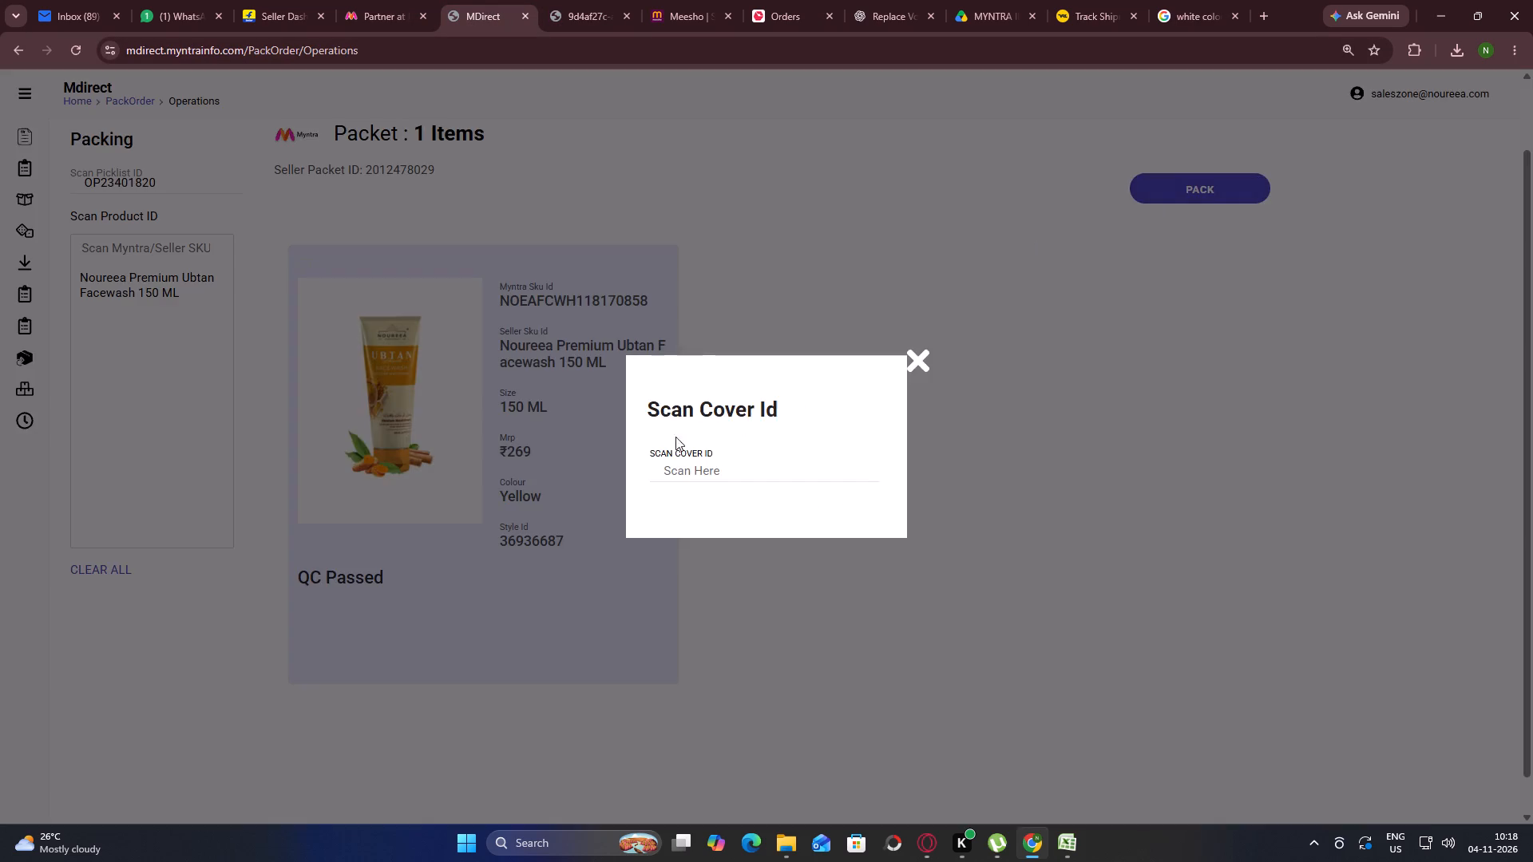
pyautogui.hotkey('alt', 'Tab')
pyautogui.scroll(-3, 834, 512)
pyautogui.click(856, 492)
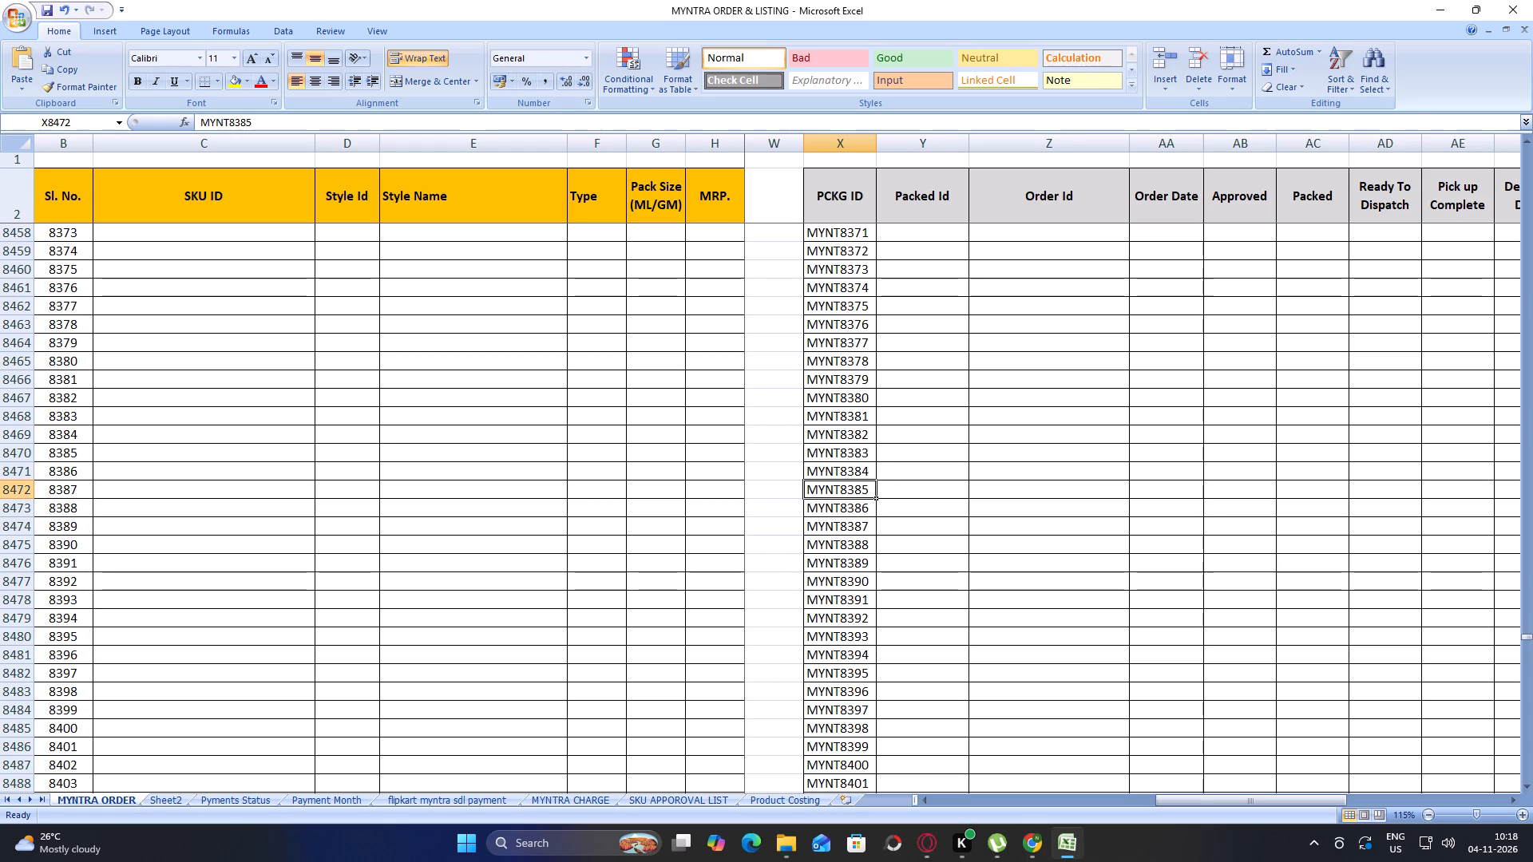
pyautogui.hotkey('ctrl', 'c')
pyautogui.hotkey('alt', 'Tab')
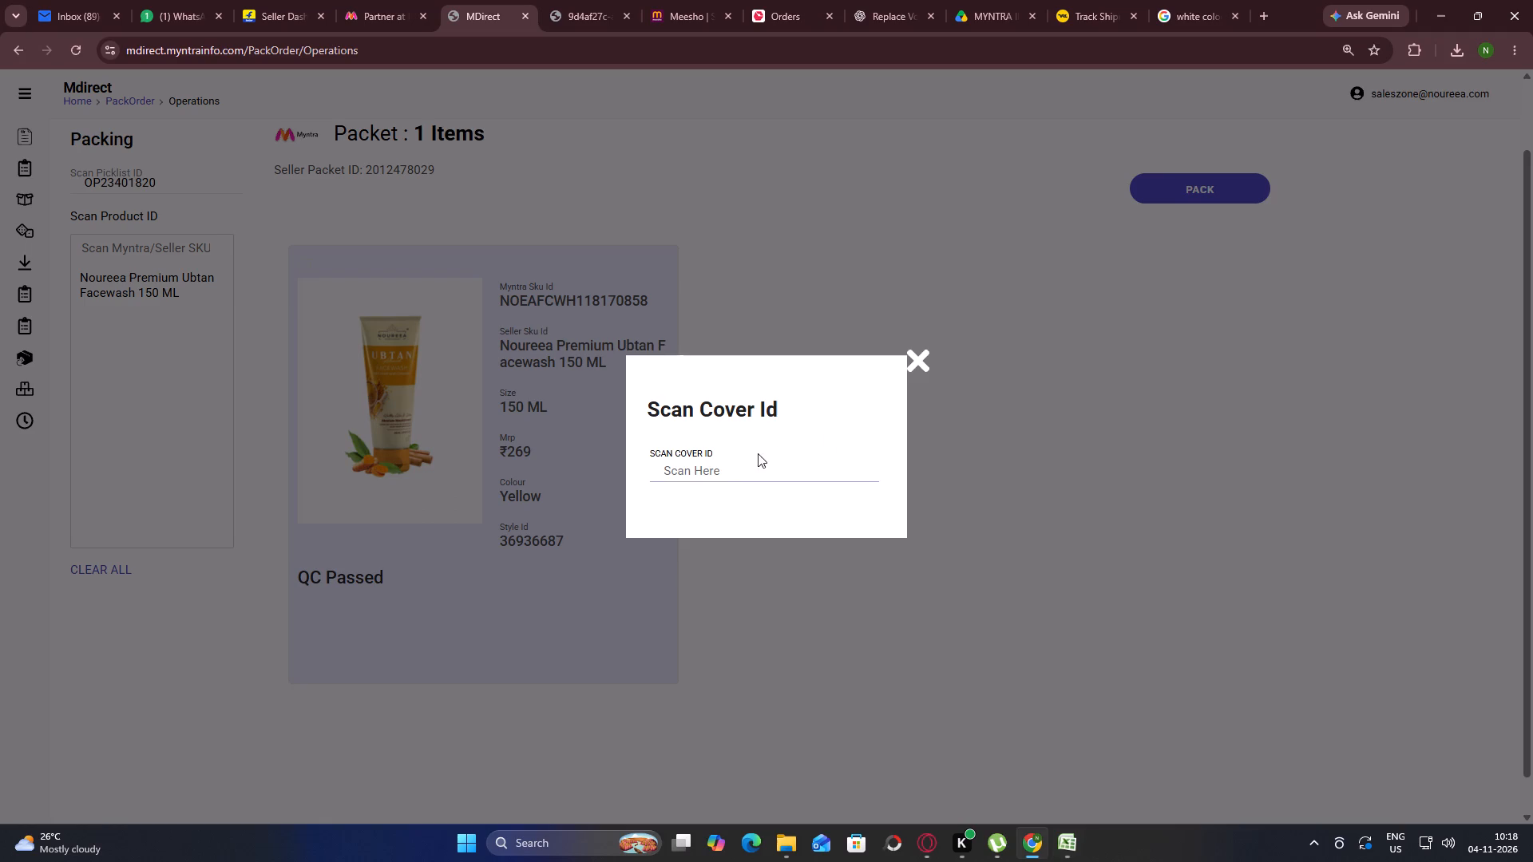
pyautogui.click(732, 474)
pyautogui.hotkey('ctrl', 'v')
pyautogui.press('Return')
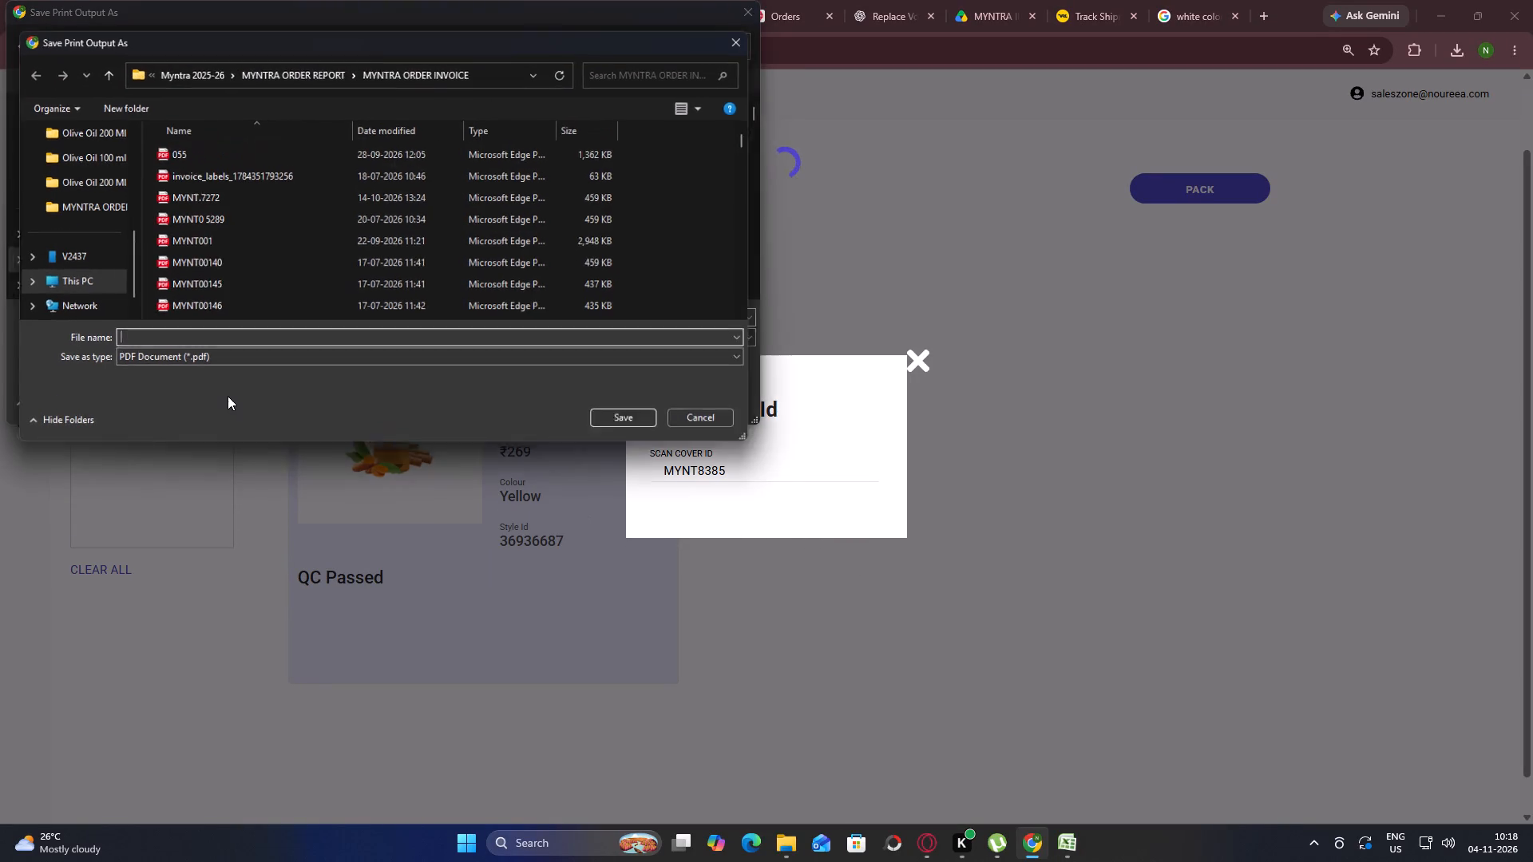
pyautogui.hotkey('ctrl', 'v')
pyautogui.press('Return')
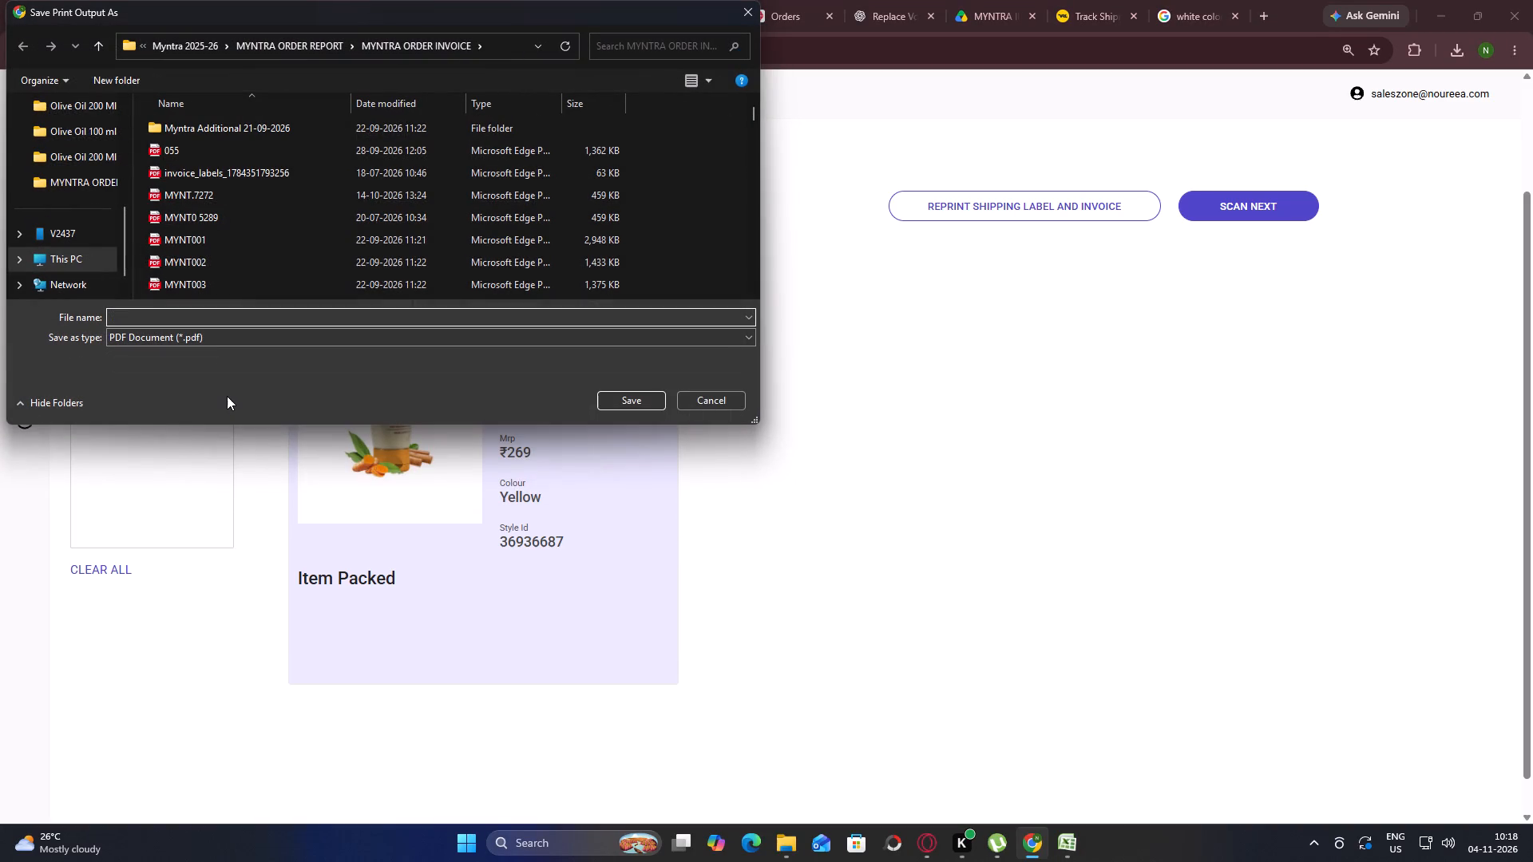
pyautogui.hotkey('ctrl', 'v')
pyautogui.press('Left')
pyautogui.press('Left')
pyautogui.press('Left')
pyautogui.press('Left')
pyautogui.press('0')
pyautogui.press('Return')
pyautogui.click(1218, 212)
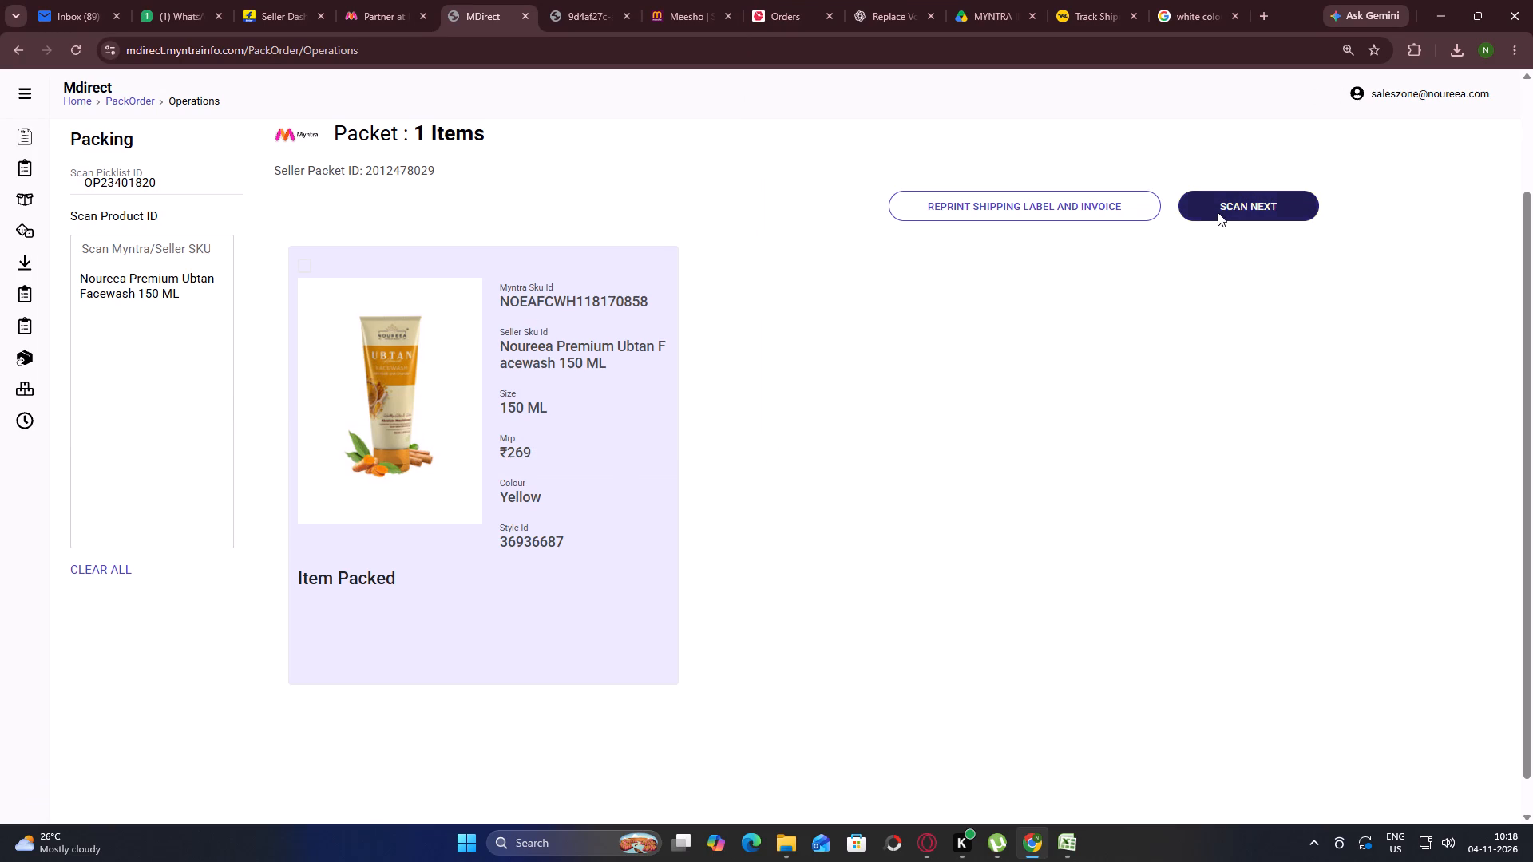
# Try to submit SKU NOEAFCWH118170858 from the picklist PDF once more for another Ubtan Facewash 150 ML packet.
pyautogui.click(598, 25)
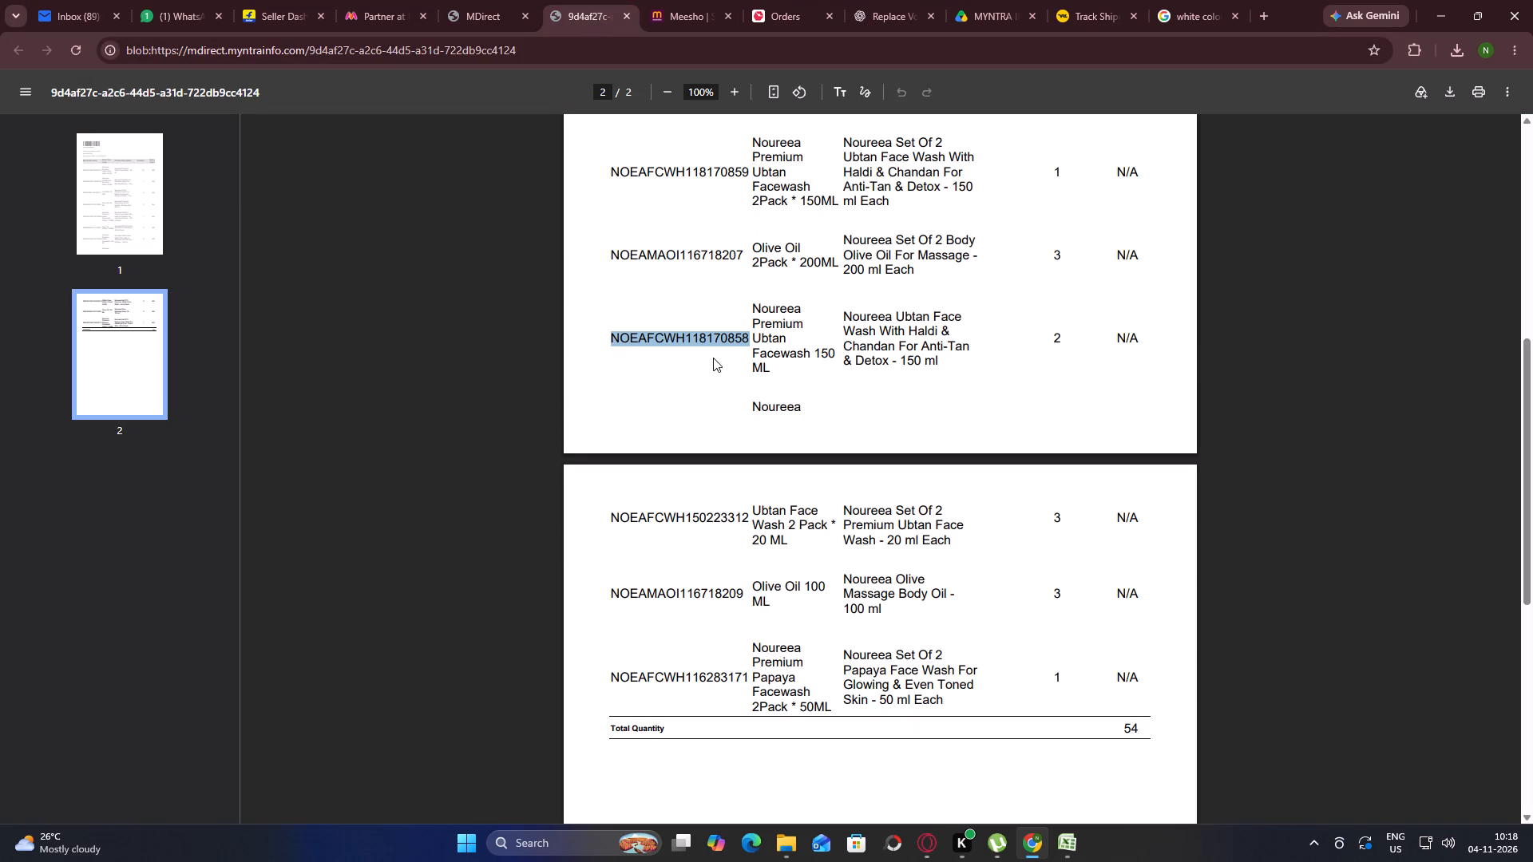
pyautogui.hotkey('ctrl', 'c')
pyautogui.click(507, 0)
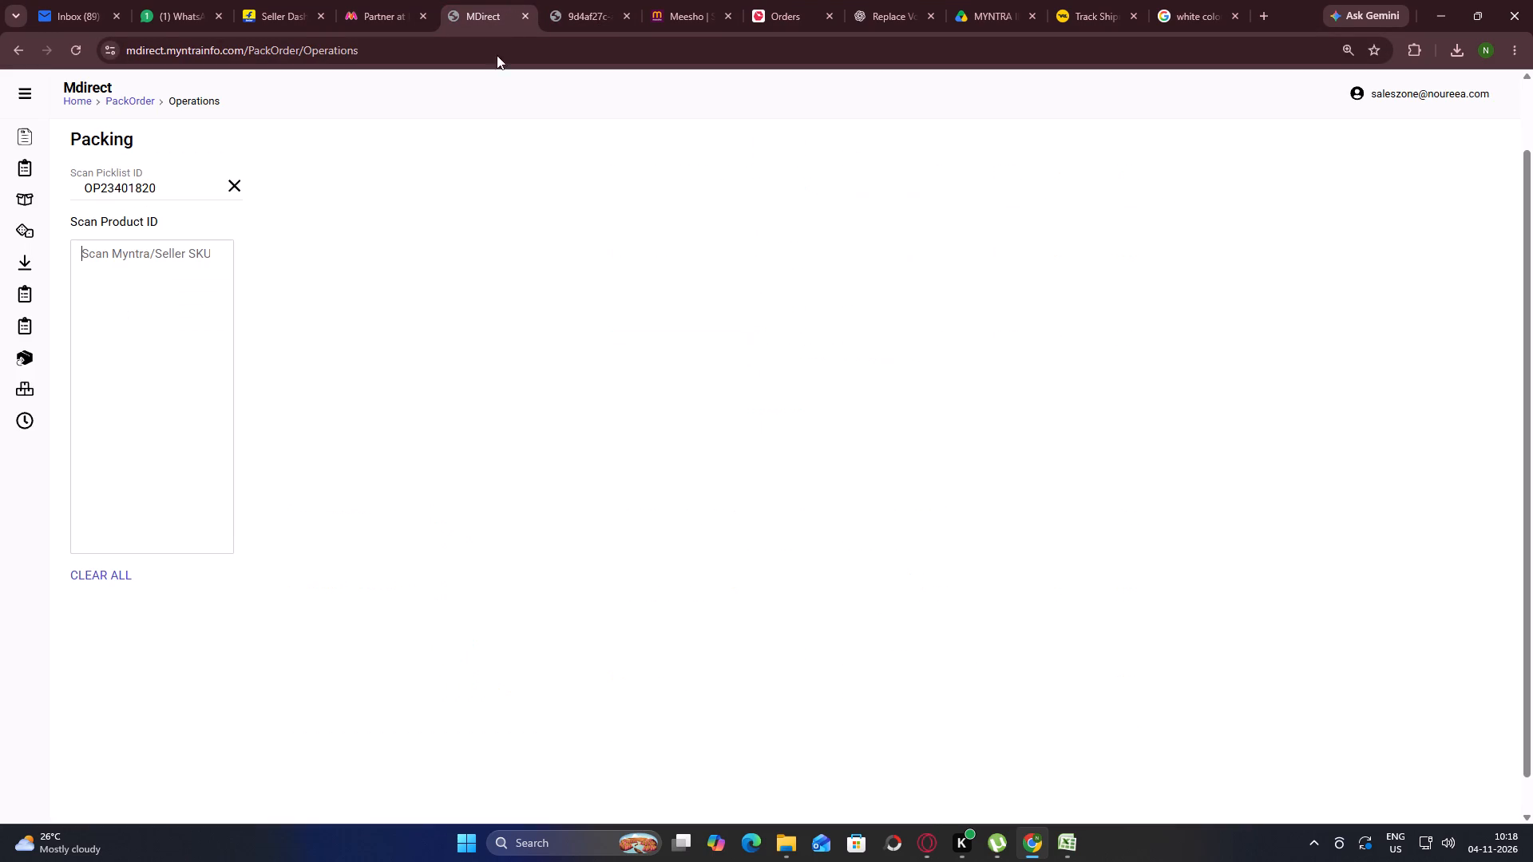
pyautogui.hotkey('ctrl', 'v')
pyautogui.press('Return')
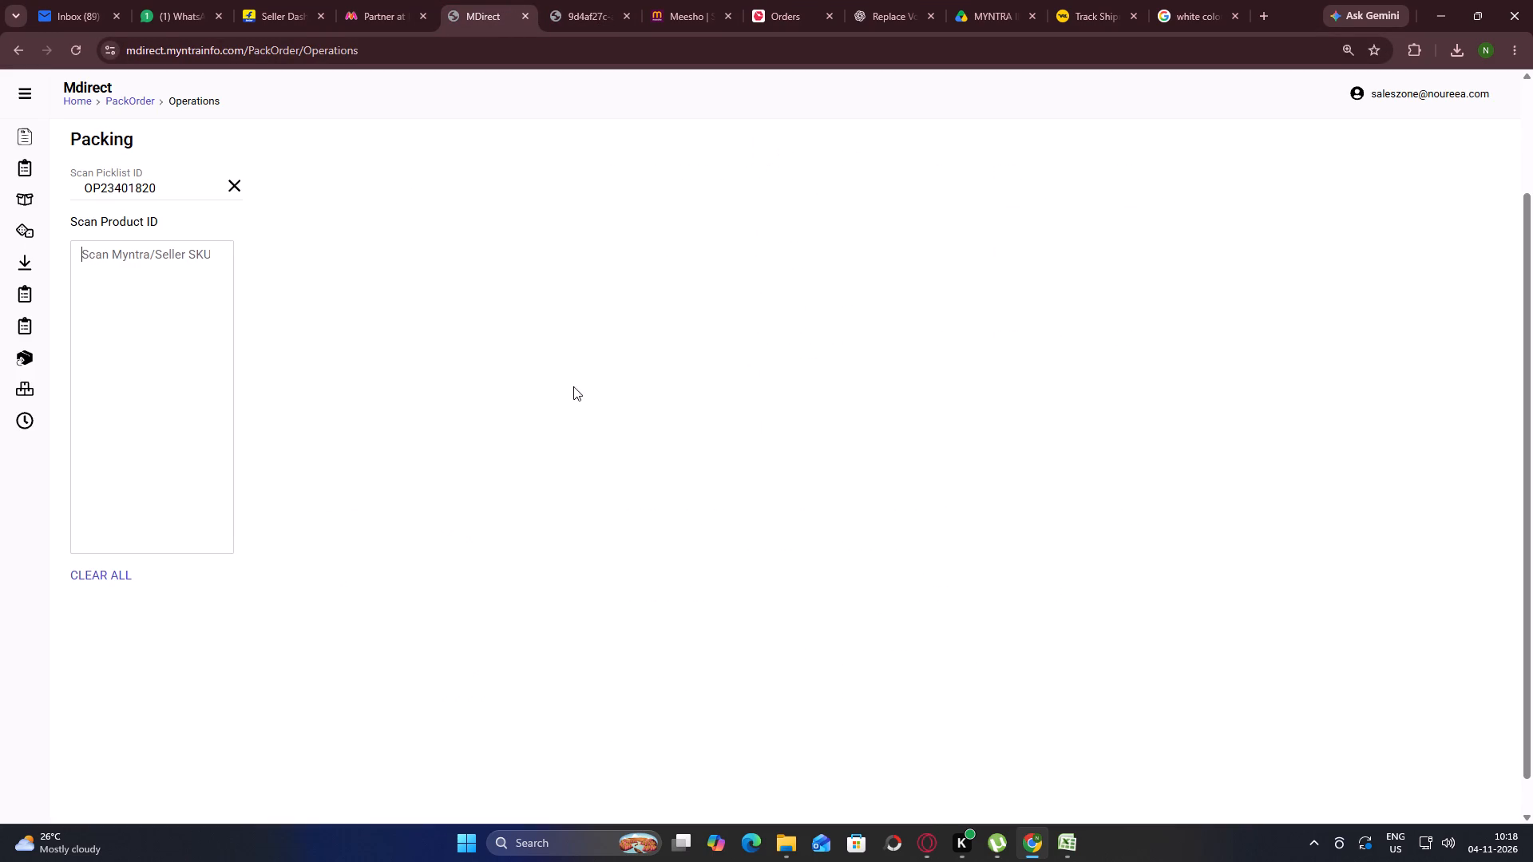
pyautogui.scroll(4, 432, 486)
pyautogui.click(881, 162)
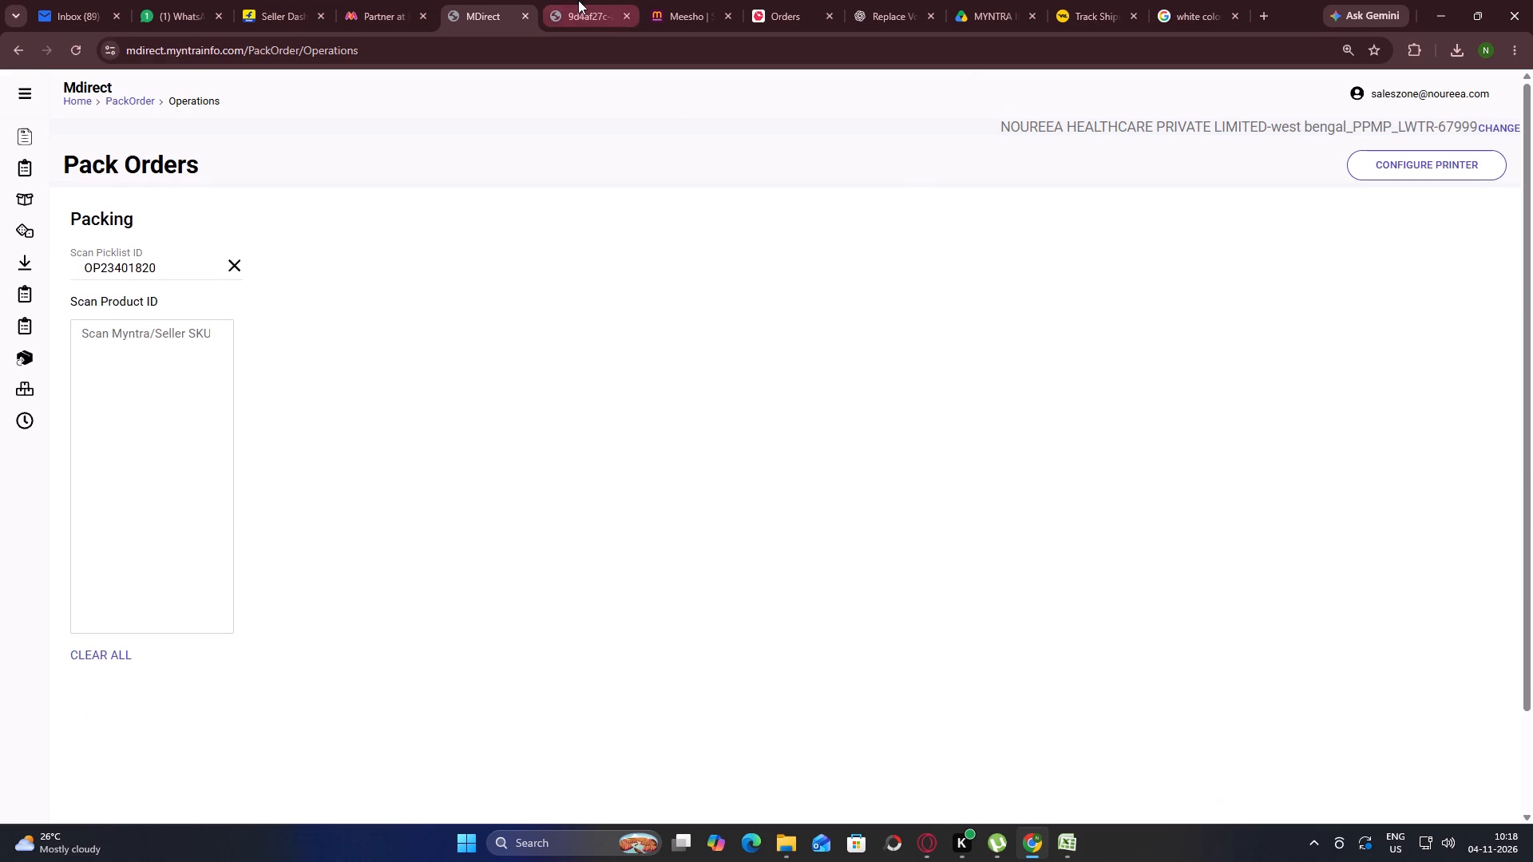
# Submit SKU NOEAFCWH150223312, Noureea Ubtan Face Wash 2 Pack * 20 ML, copied from the picklist PDF as the scanned product.
pyautogui.click(579, 0)
pyautogui.doubleClick(688, 520)
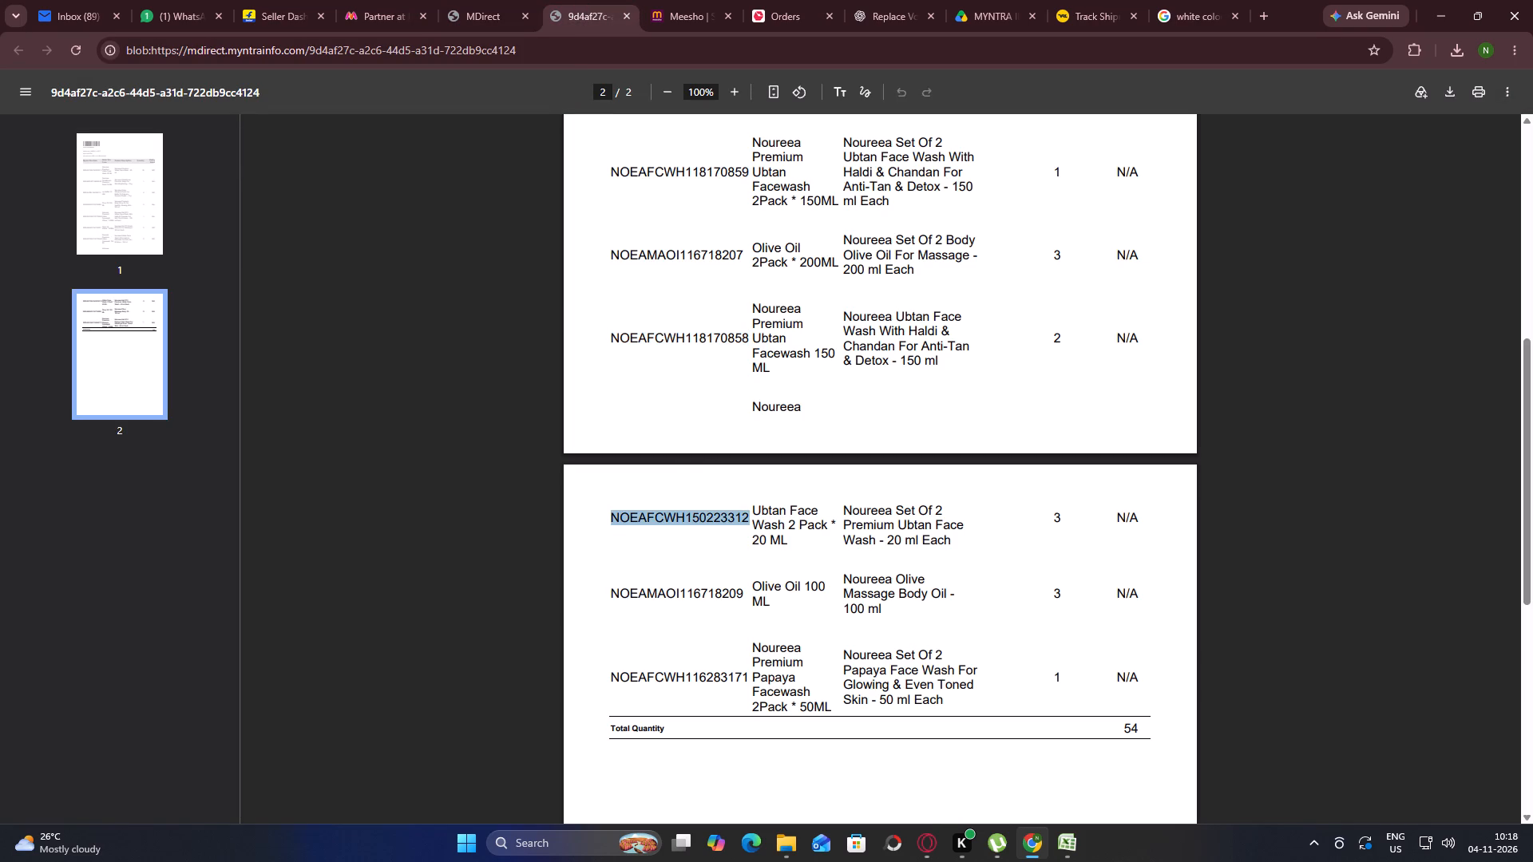
pyautogui.hotkey('ctrl', 'c')
pyautogui.click(489, 2)
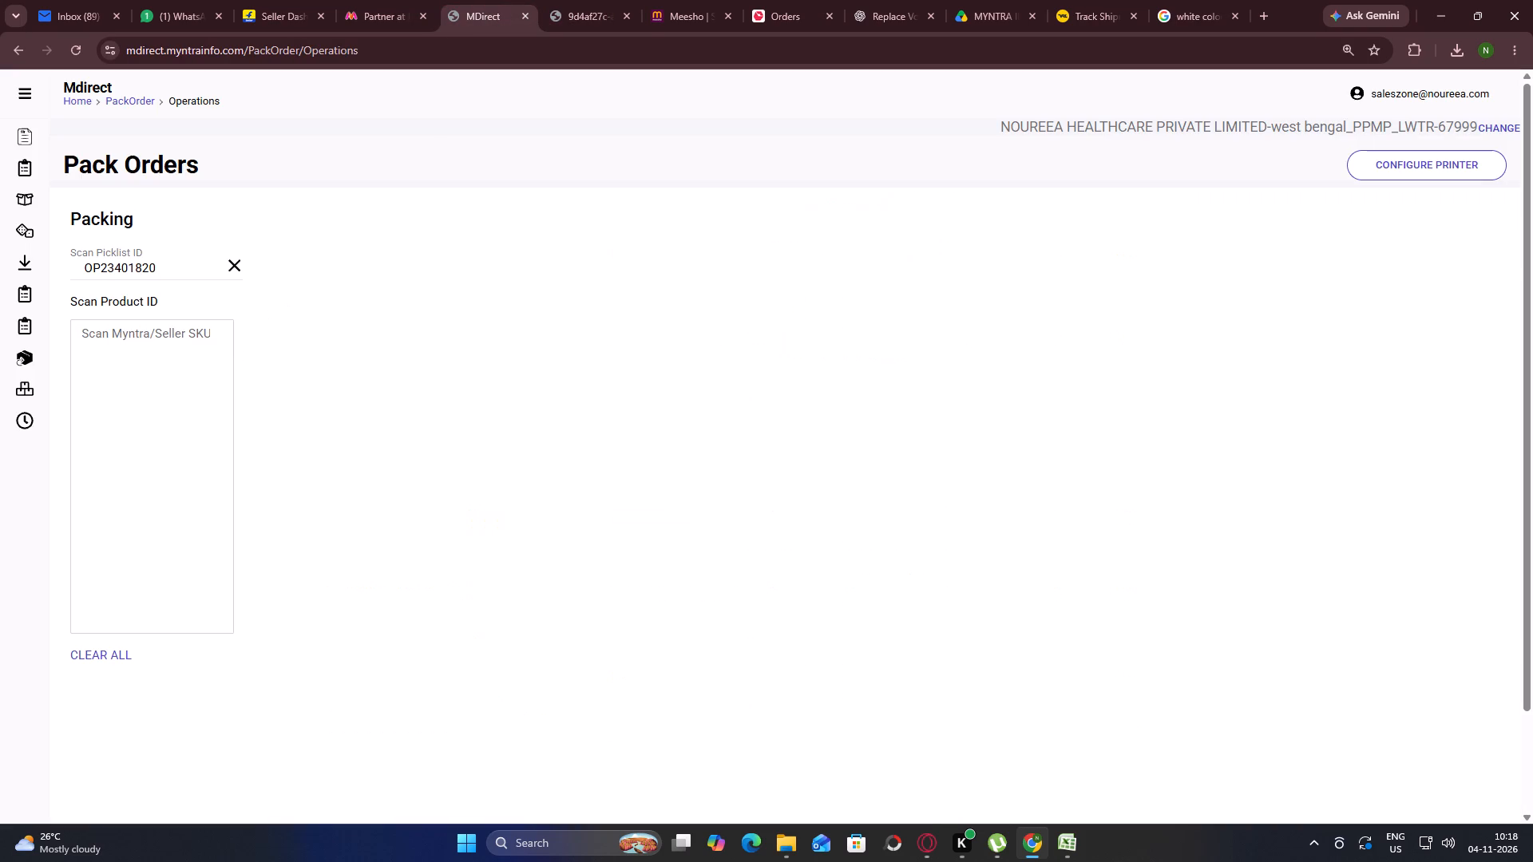
pyautogui.click(181, 333)
pyautogui.hotkey('ctrl', 'v')
pyautogui.press('Return')
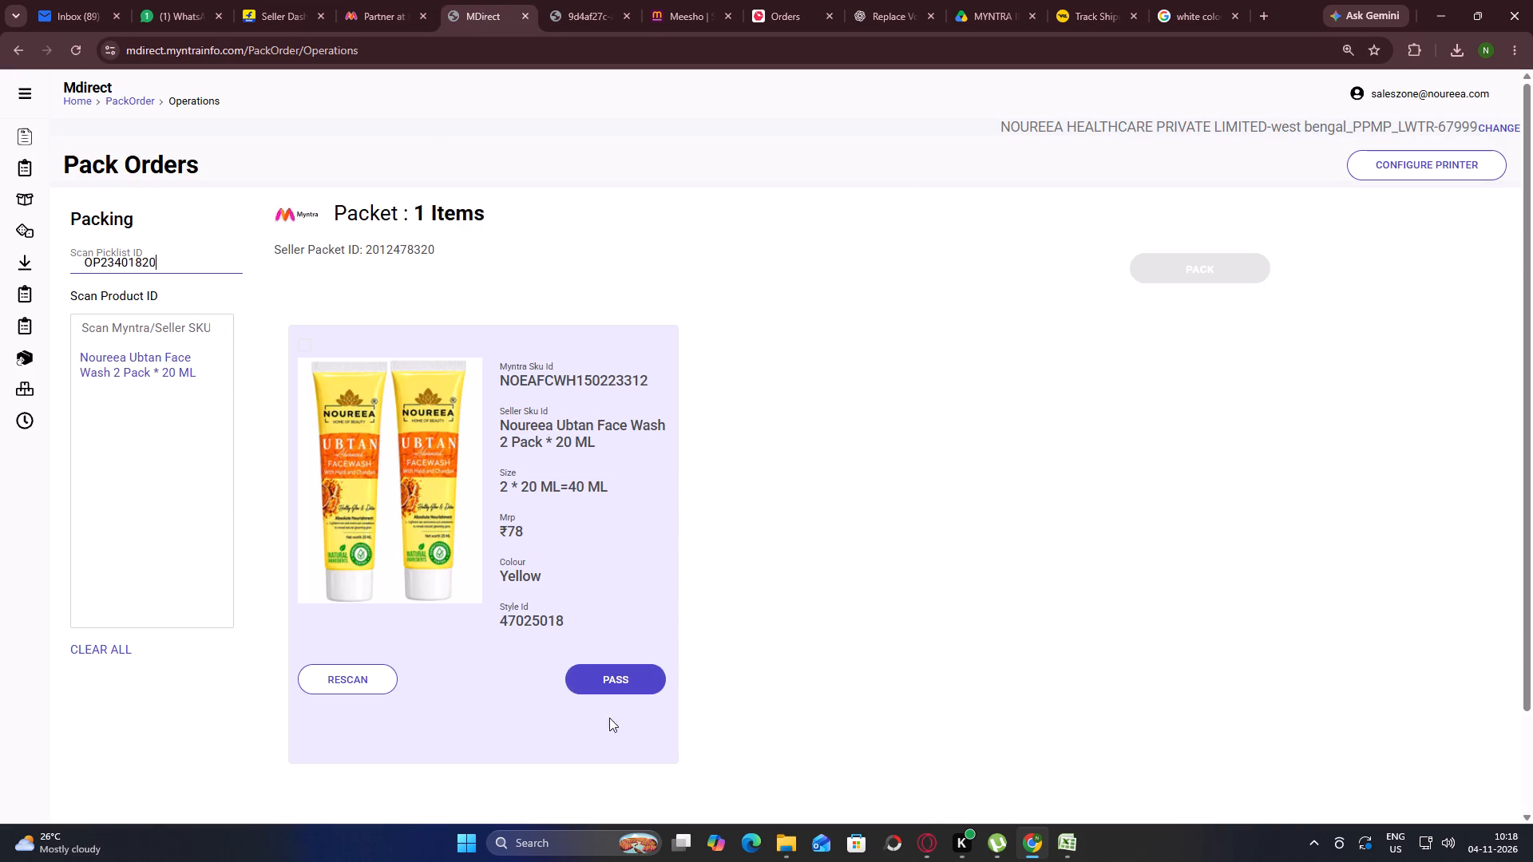
pyautogui.click(613, 671)
pyautogui.click(1213, 261)
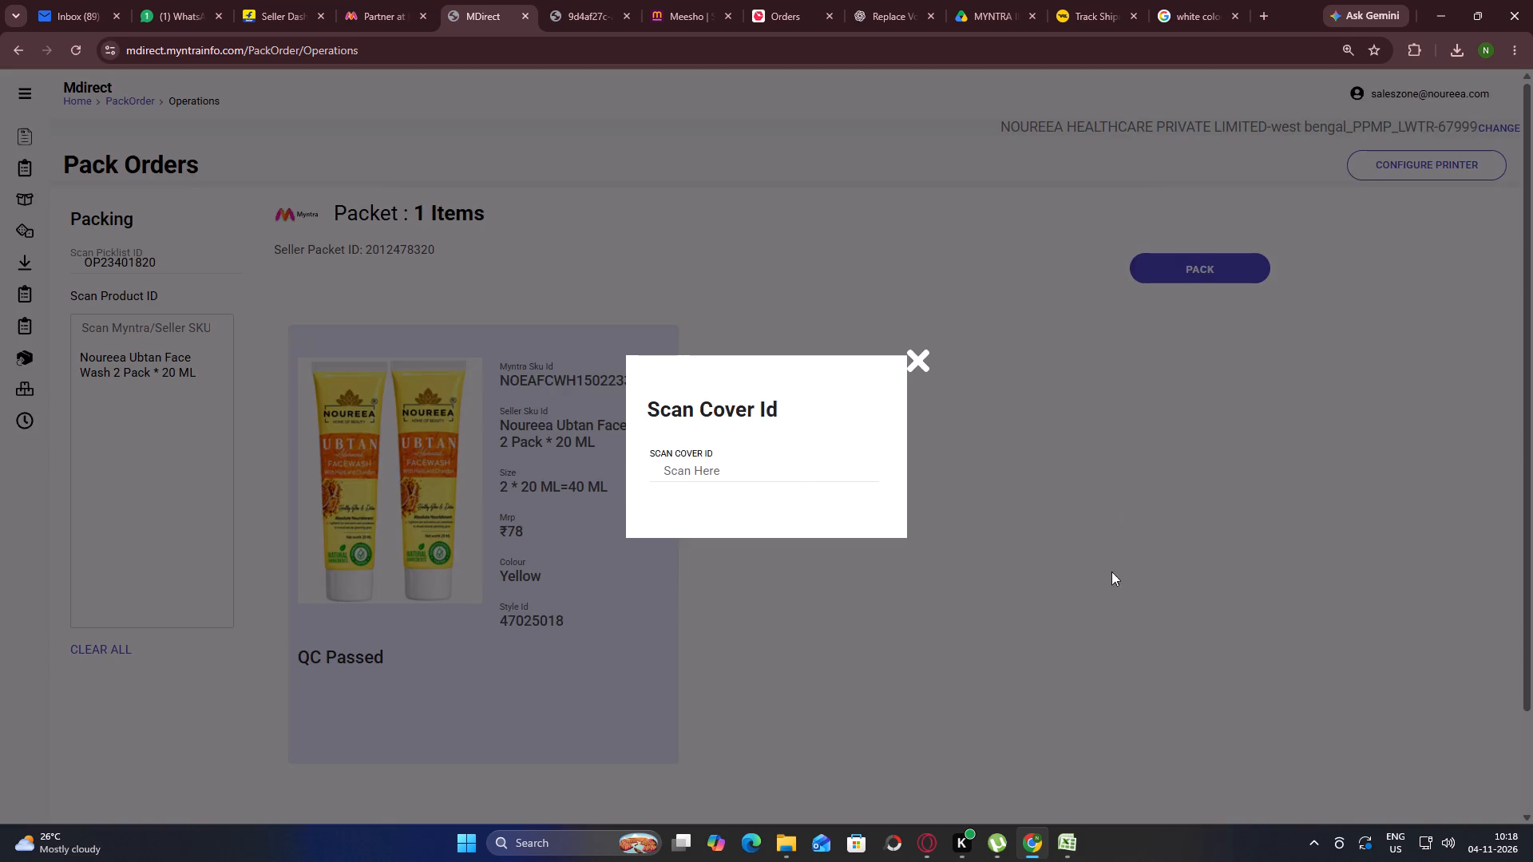
pyautogui.hotkey('alt', 'Tab')
pyautogui.click(841, 509)
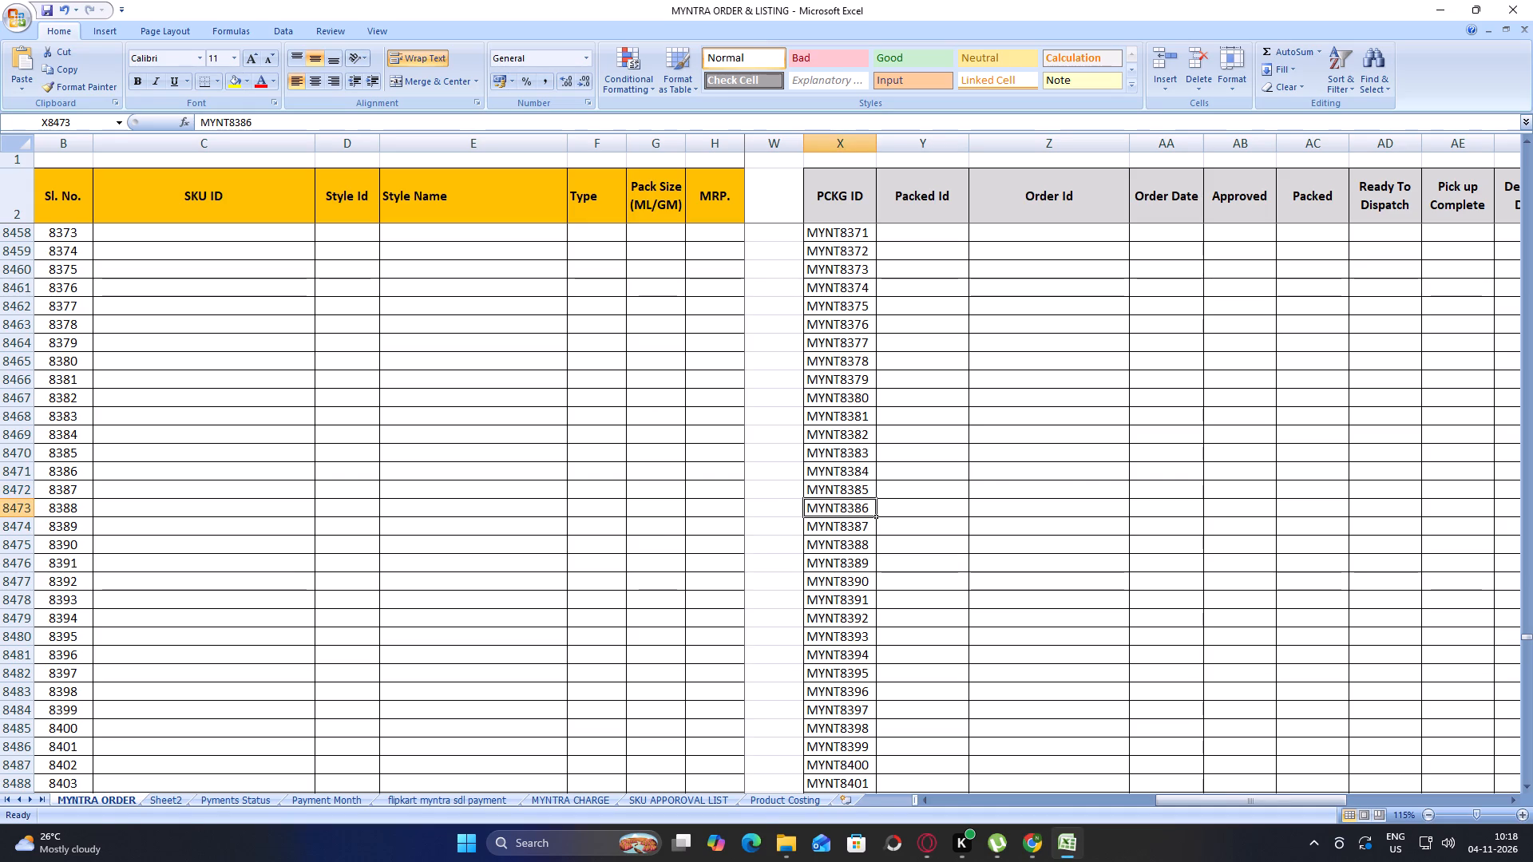
pyautogui.hotkey('ctrl', 'c')
pyautogui.hotkey('alt', 'Tab')
pyautogui.click(762, 473)
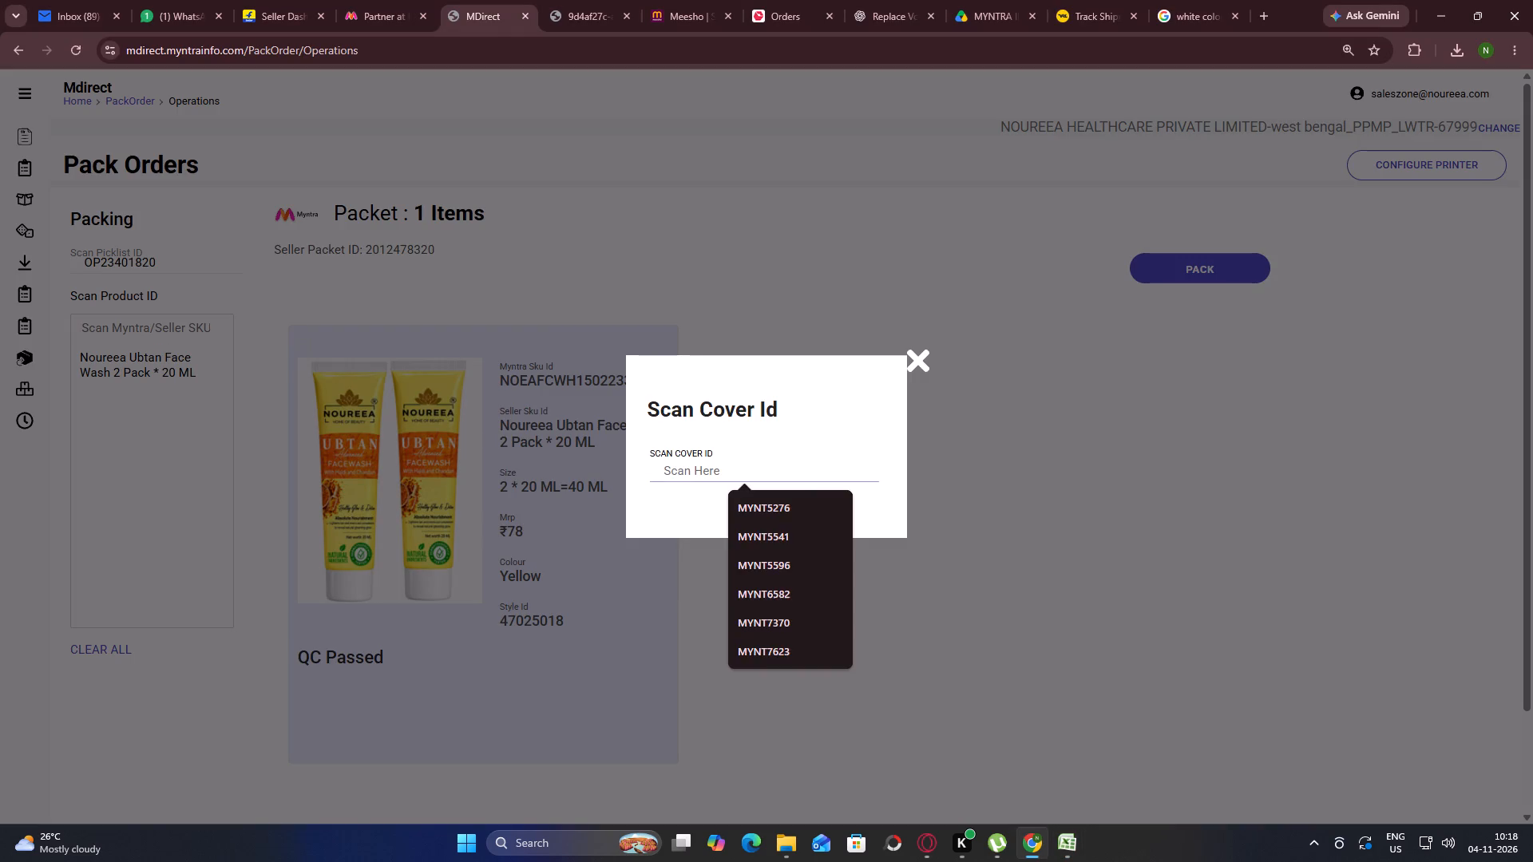
pyautogui.hotkey('ctrl', 'v')
pyautogui.press('Return')
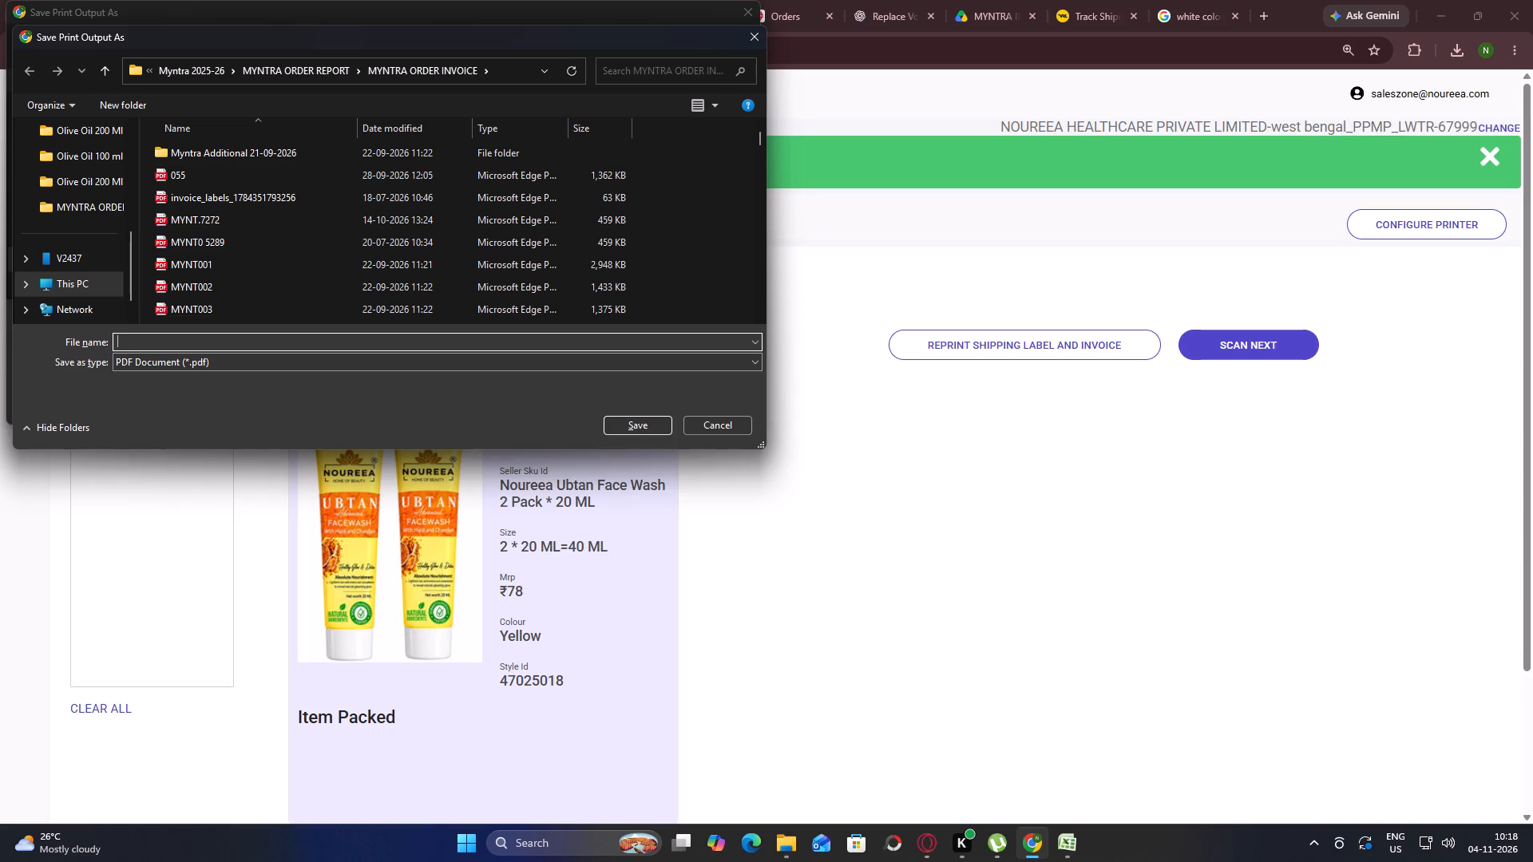
# Save the packet's two print outputs as MYNT8386 and MYNT08386 in the MYNTRA ORDER INVOICE folder.
pyautogui.hotkey('ctrl', 'v')
pyautogui.press('Return')
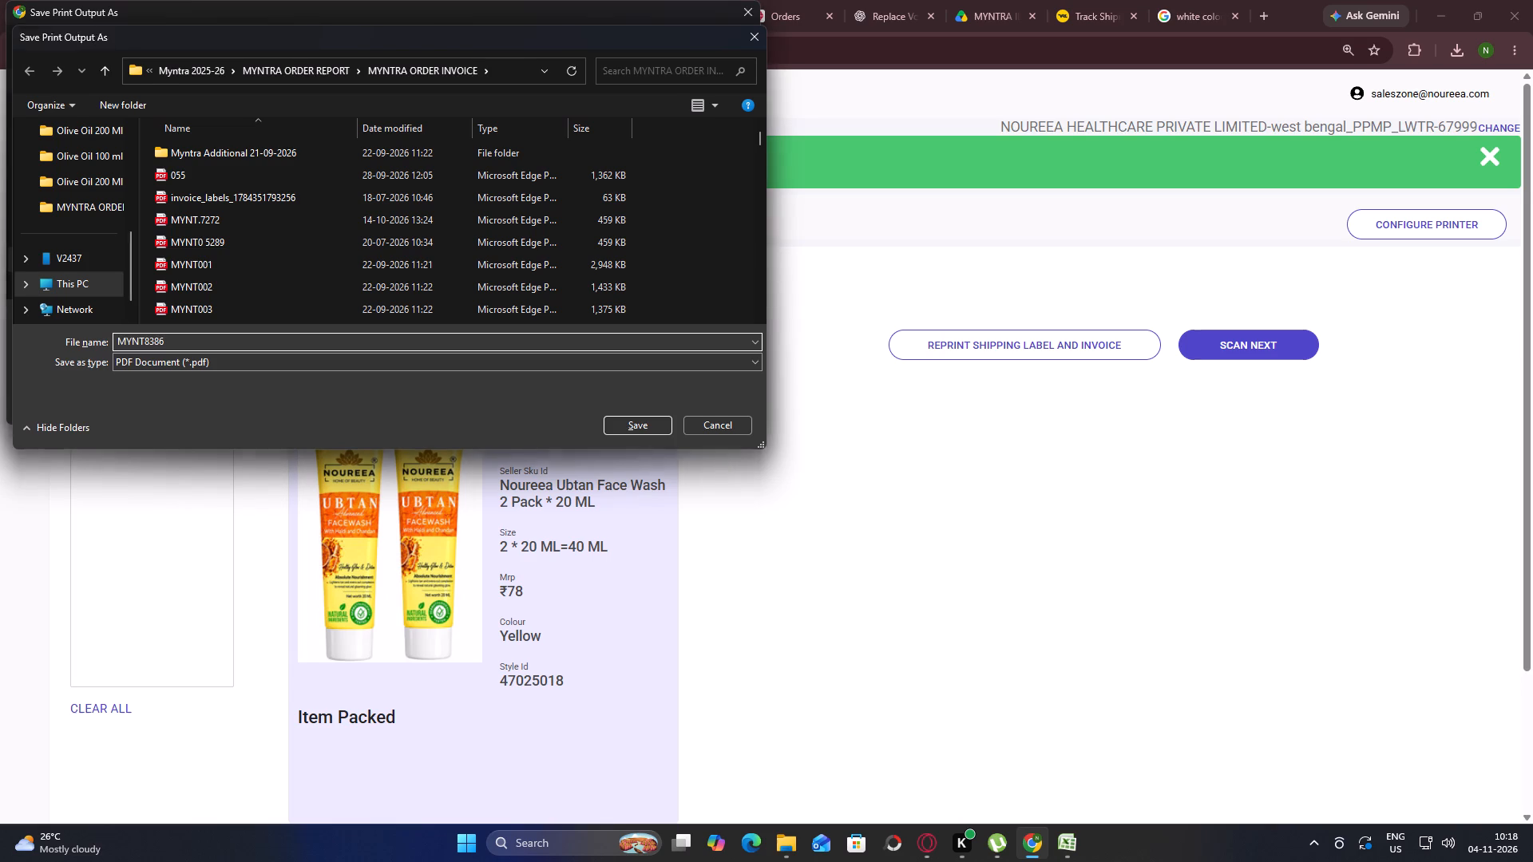
pyautogui.hotkey('ctrl', 'v')
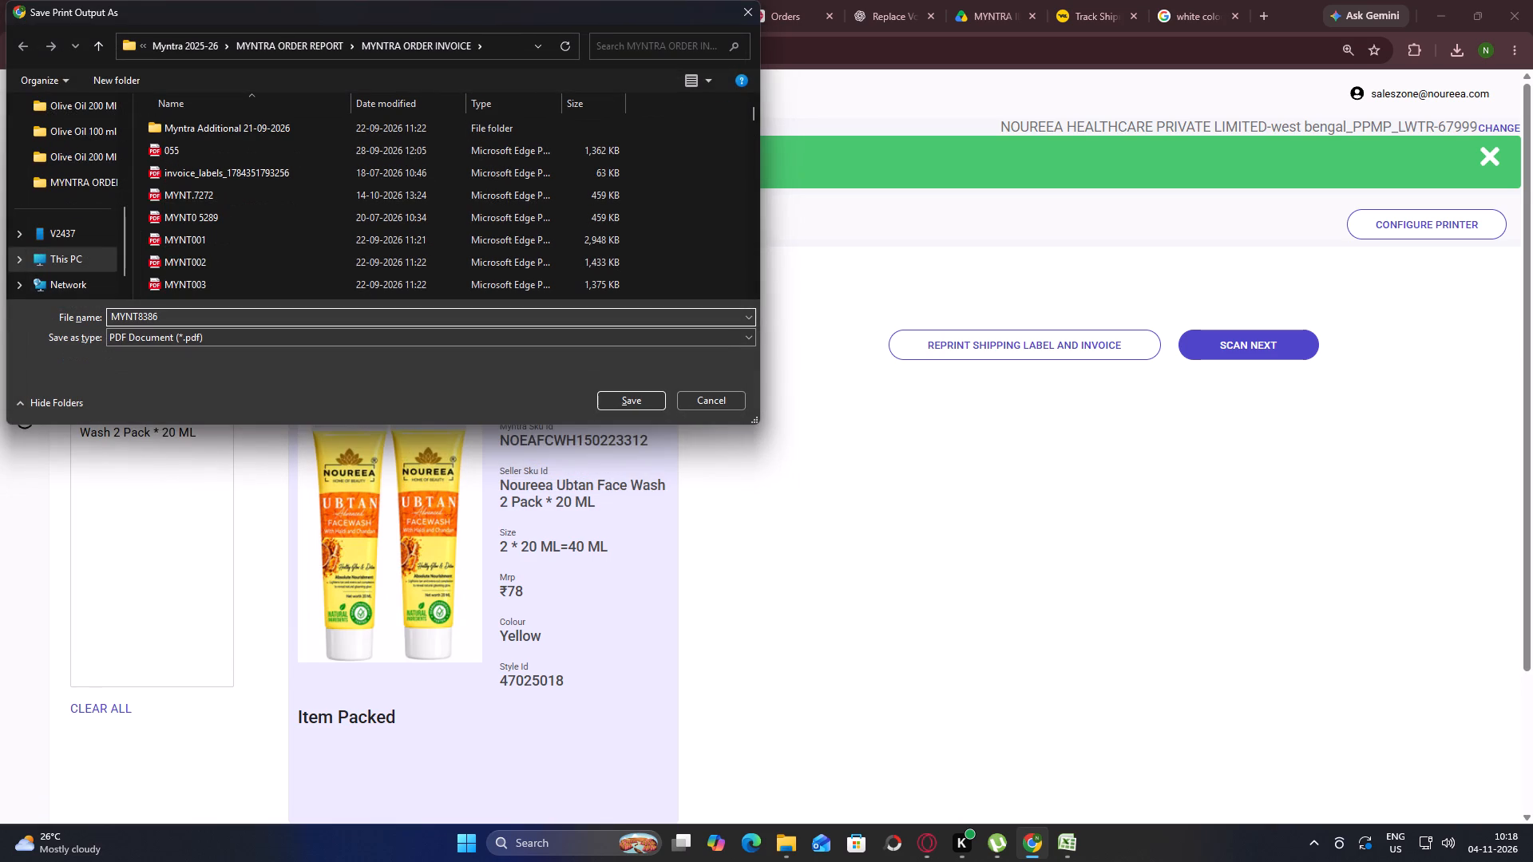
pyautogui.press('Left')
pyautogui.press('Left')
pyautogui.press('Left')
pyautogui.press('Left')
pyautogui.press('0')
pyautogui.press('Return')
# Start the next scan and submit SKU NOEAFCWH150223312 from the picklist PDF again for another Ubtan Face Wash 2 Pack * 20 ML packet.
pyautogui.click(1204, 338)
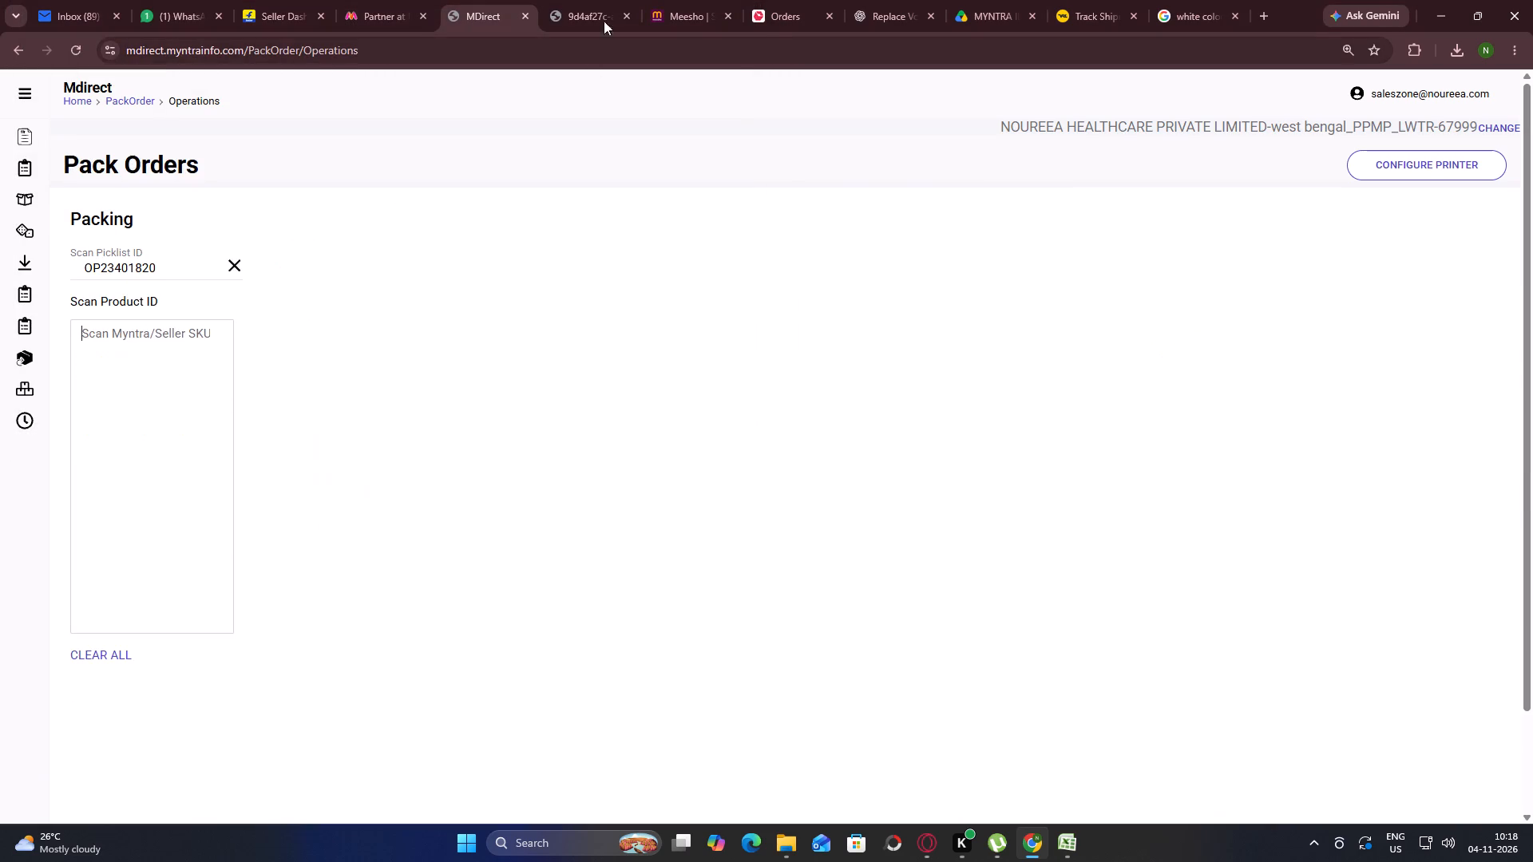
pyautogui.click(599, 0)
pyautogui.hotkey('ctrl', 'c')
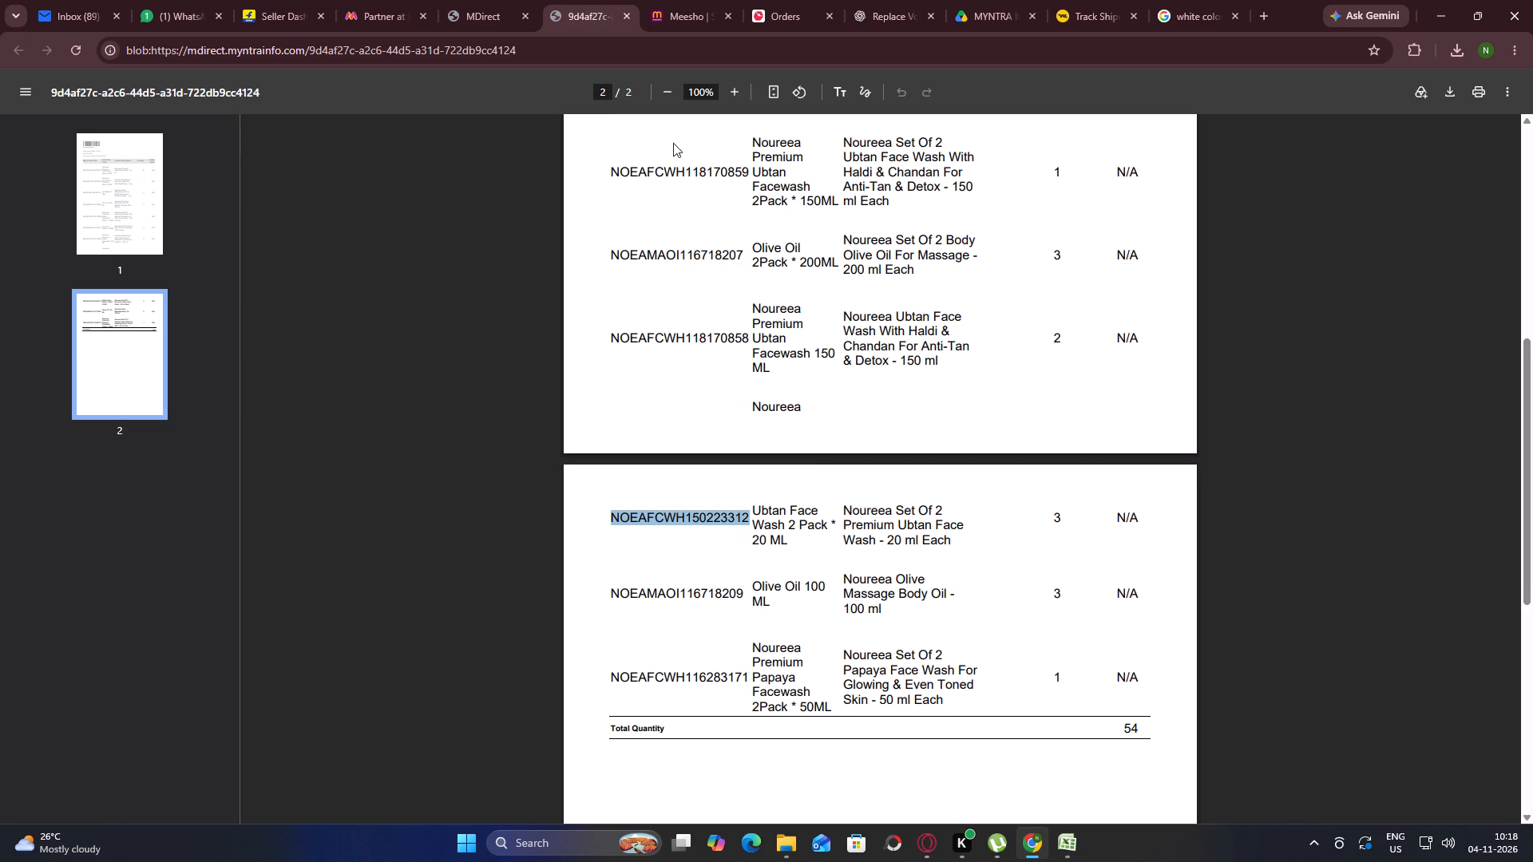
pyautogui.click(476, 0)
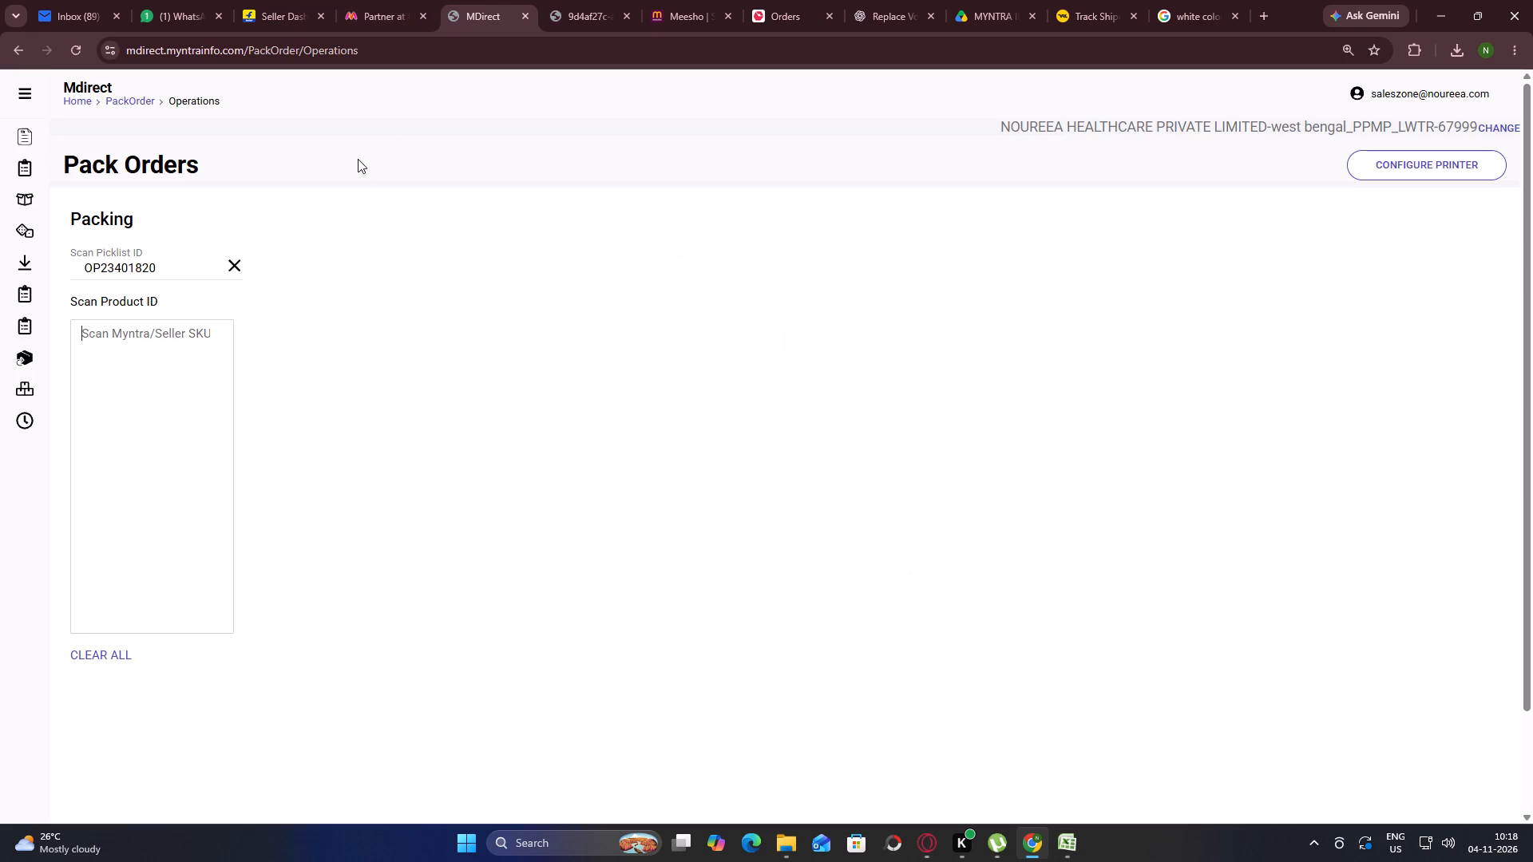
pyautogui.hotkey('ctrl', 'v')
pyautogui.press('Return')
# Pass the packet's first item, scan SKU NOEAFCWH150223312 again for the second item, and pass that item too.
pyautogui.click(630, 688)
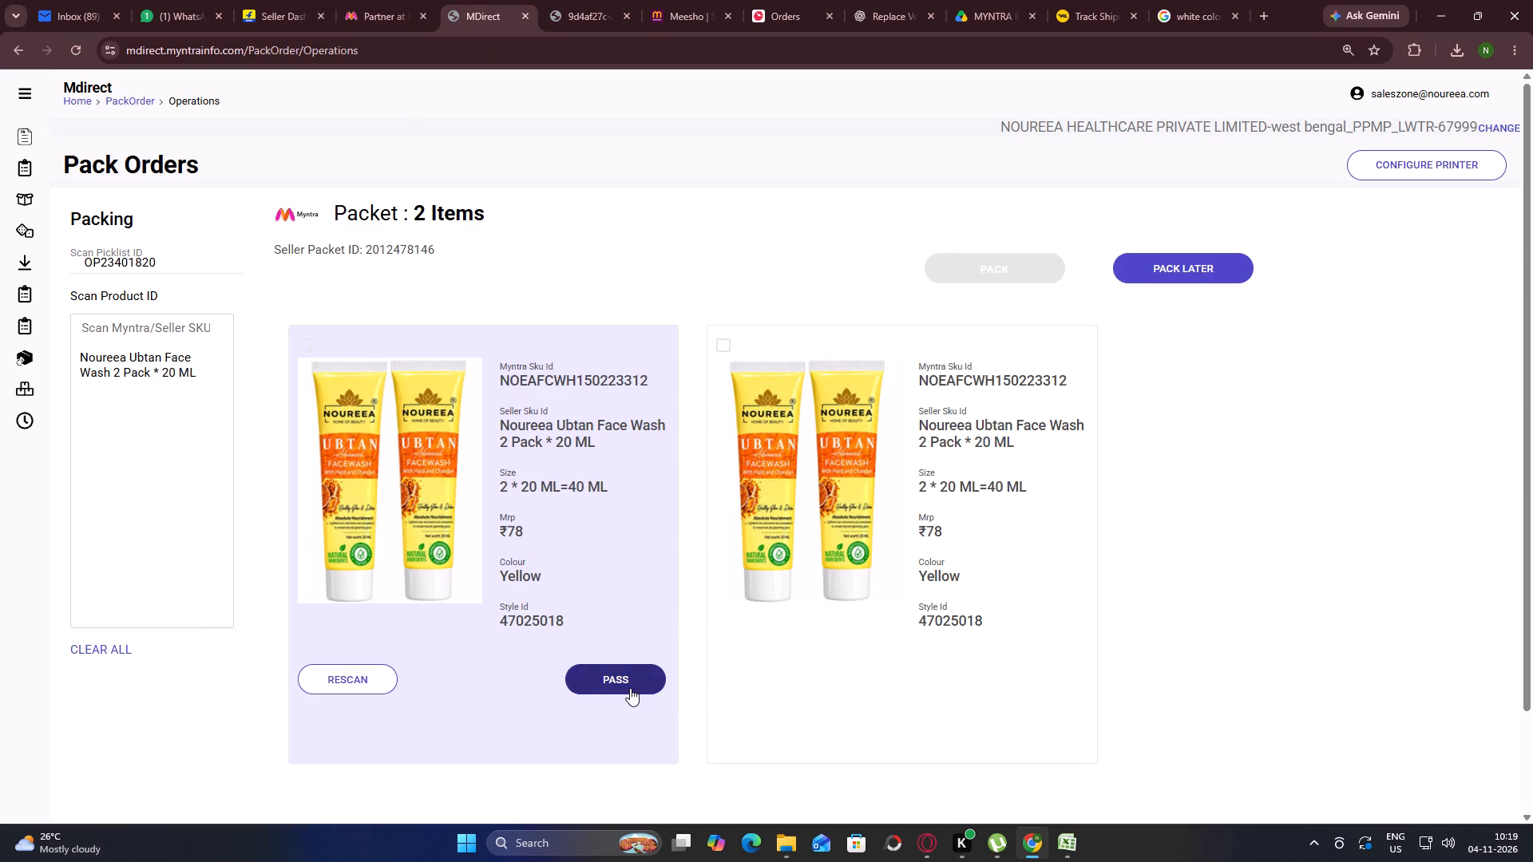
pyautogui.click(183, 338)
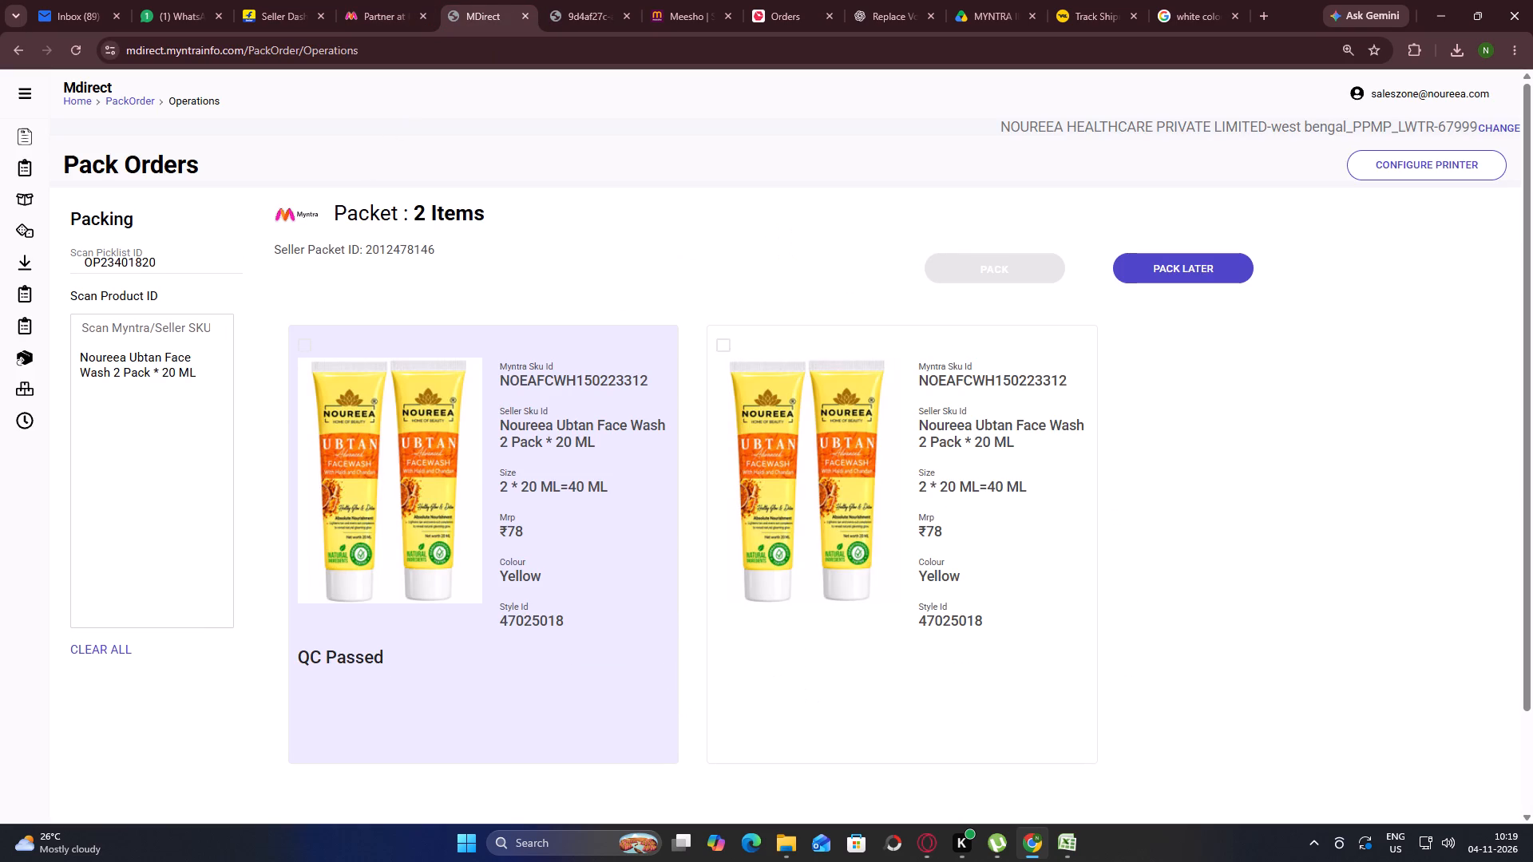
pyautogui.hotkey('ctrl', 'v')
pyautogui.press('Return')
pyautogui.click(1028, 559)
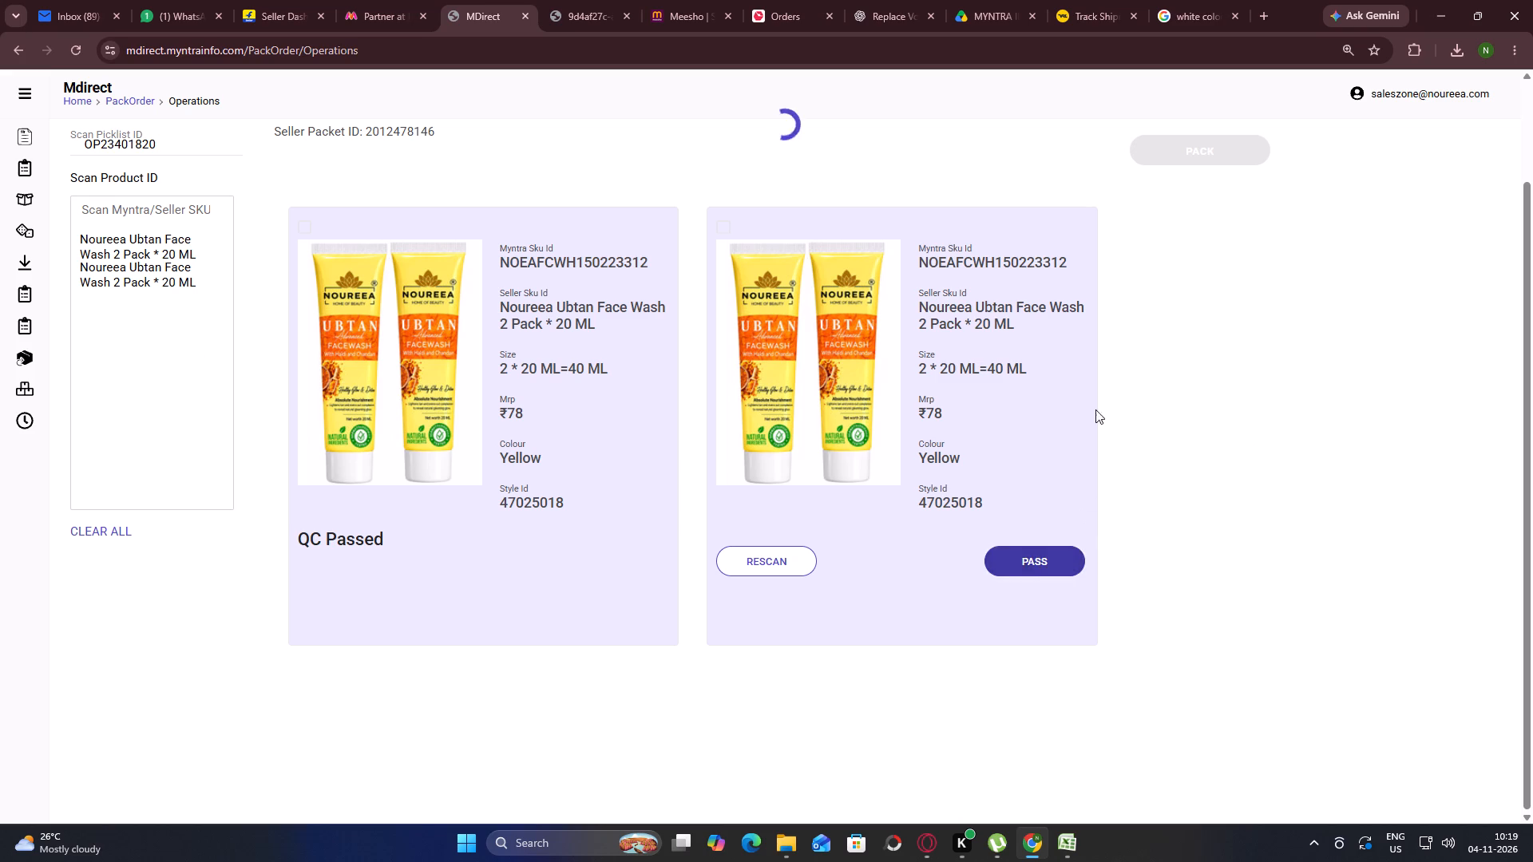
pyautogui.click(1011, 162)
pyautogui.hotkey('alt', 'Tab')
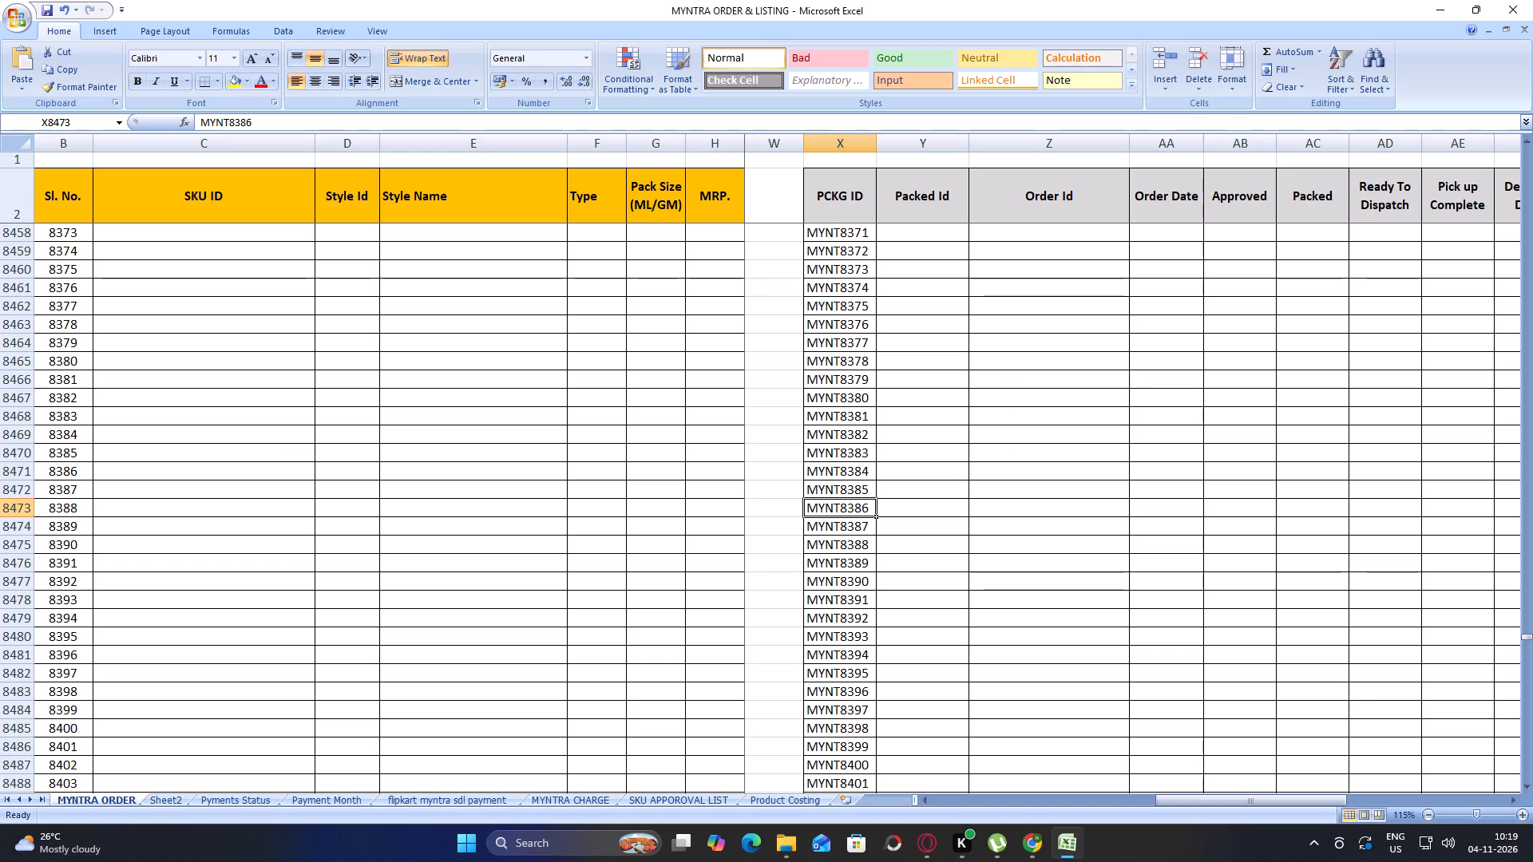
pyautogui.click(849, 528)
pyautogui.hotkey('ctrl', 'c')
pyautogui.hotkey('alt', 'Tab')
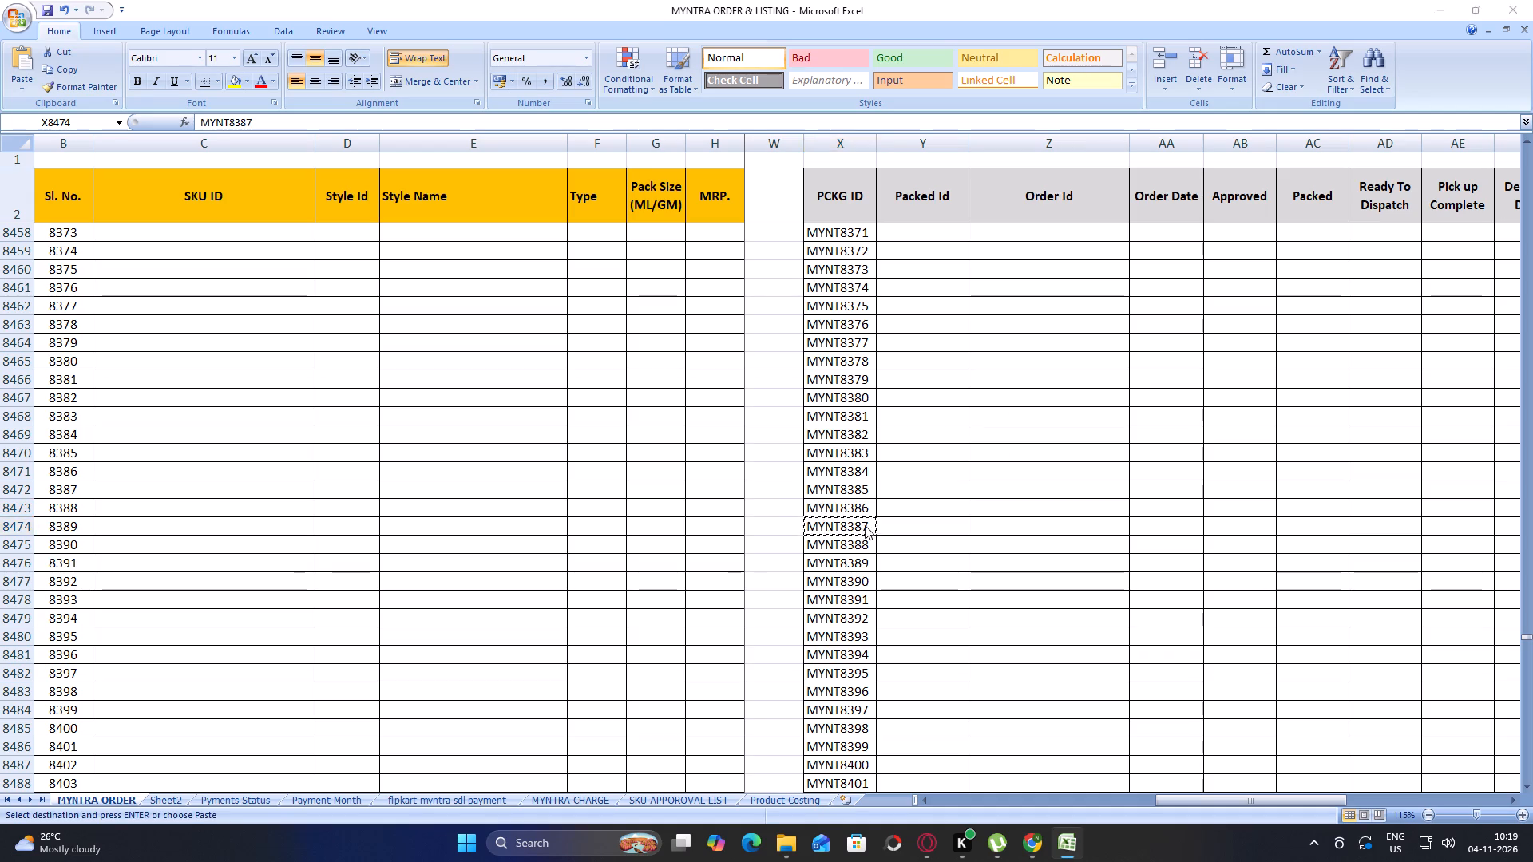
pyautogui.click(795, 471)
pyautogui.hotkey('ctrl', 'v')
pyautogui.press('Return')
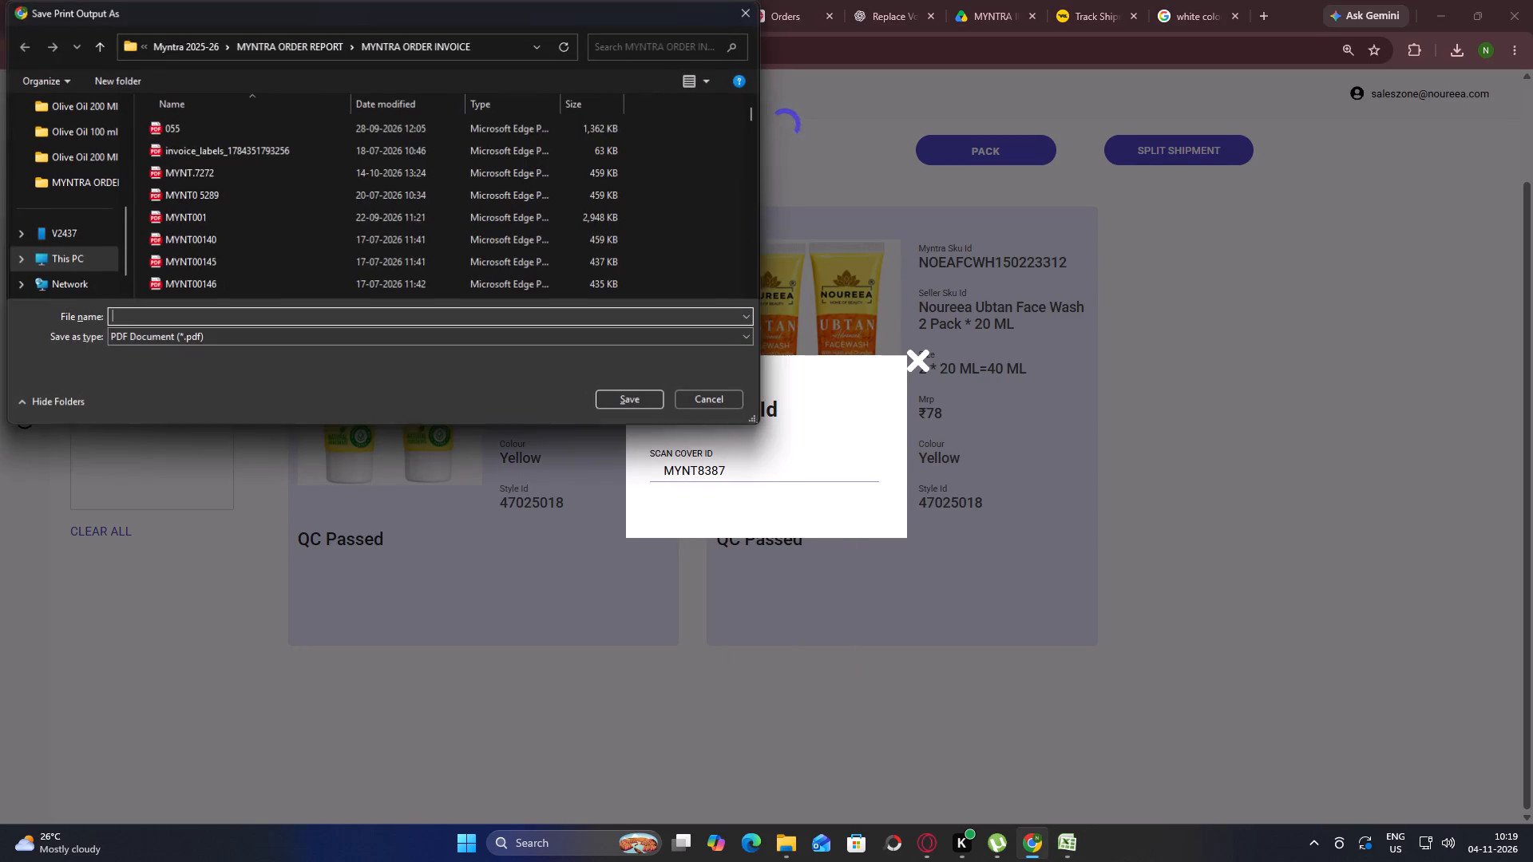
pyautogui.hotkey('ctrl', 'v')
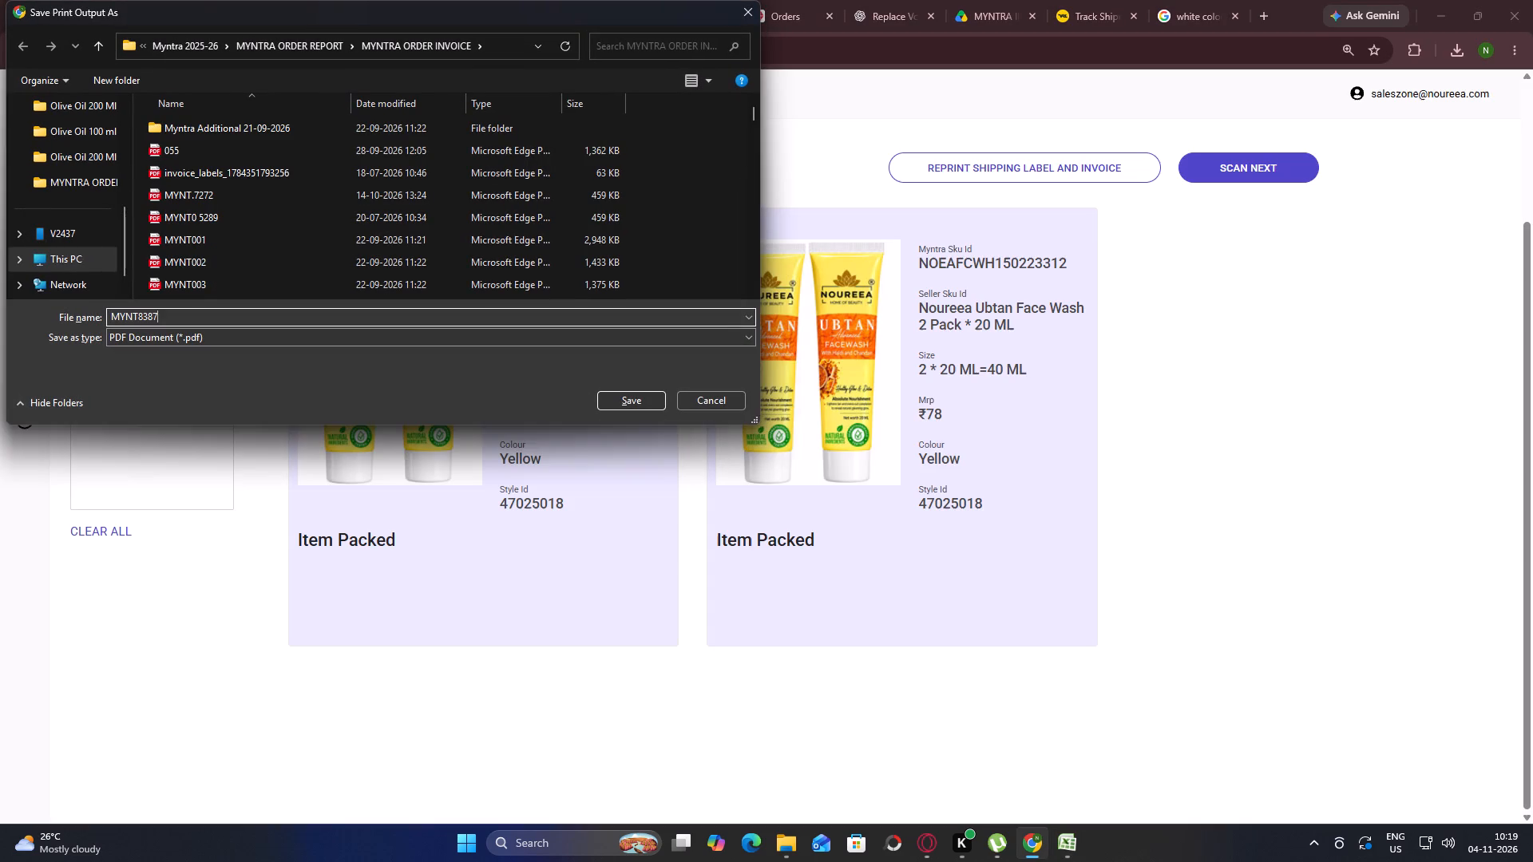
pyautogui.press('Return')
pyautogui.click(92, 339)
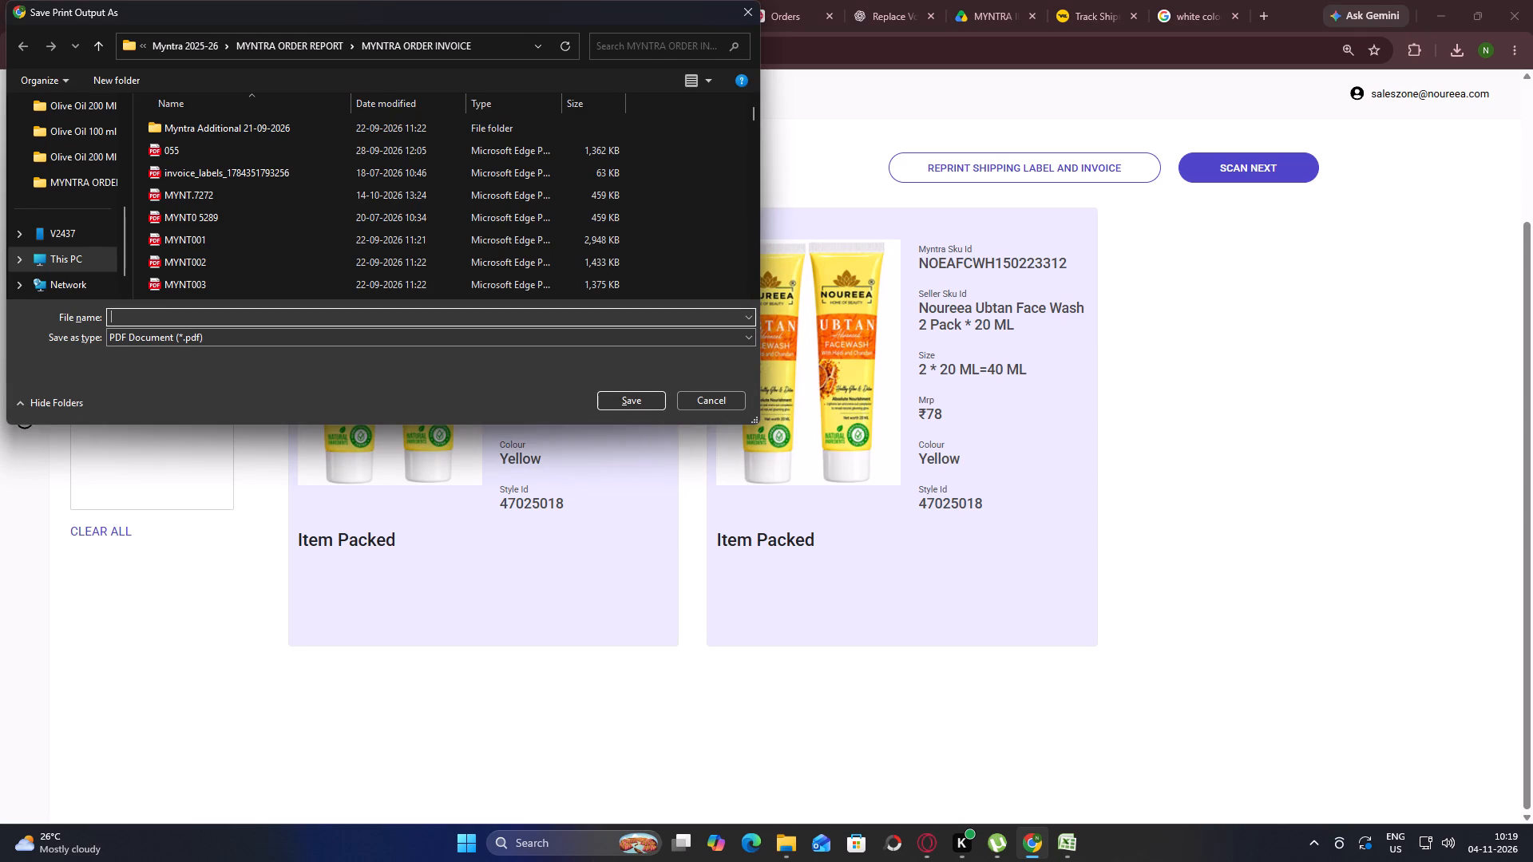
pyautogui.hotkey('ctrl', 'v')
pyautogui.press('Left')
pyautogui.press('Left')
pyautogui.press('Left')
pyautogui.press('Left')
pyautogui.press('0')
pyautogui.press('Return')
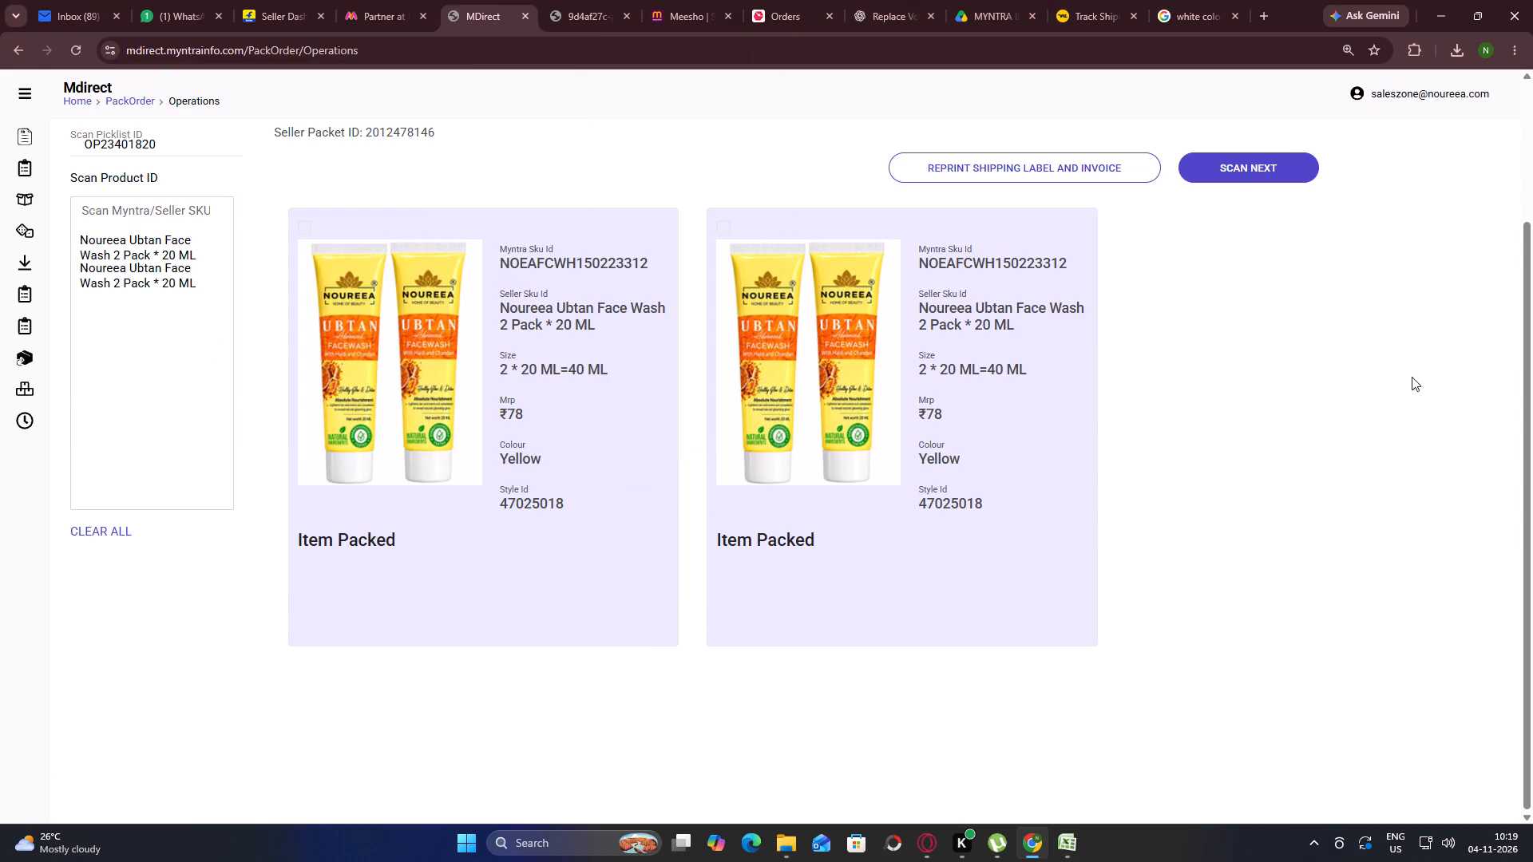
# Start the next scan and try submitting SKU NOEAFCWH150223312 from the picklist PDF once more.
pyautogui.click(1242, 157)
pyautogui.click(598, 4)
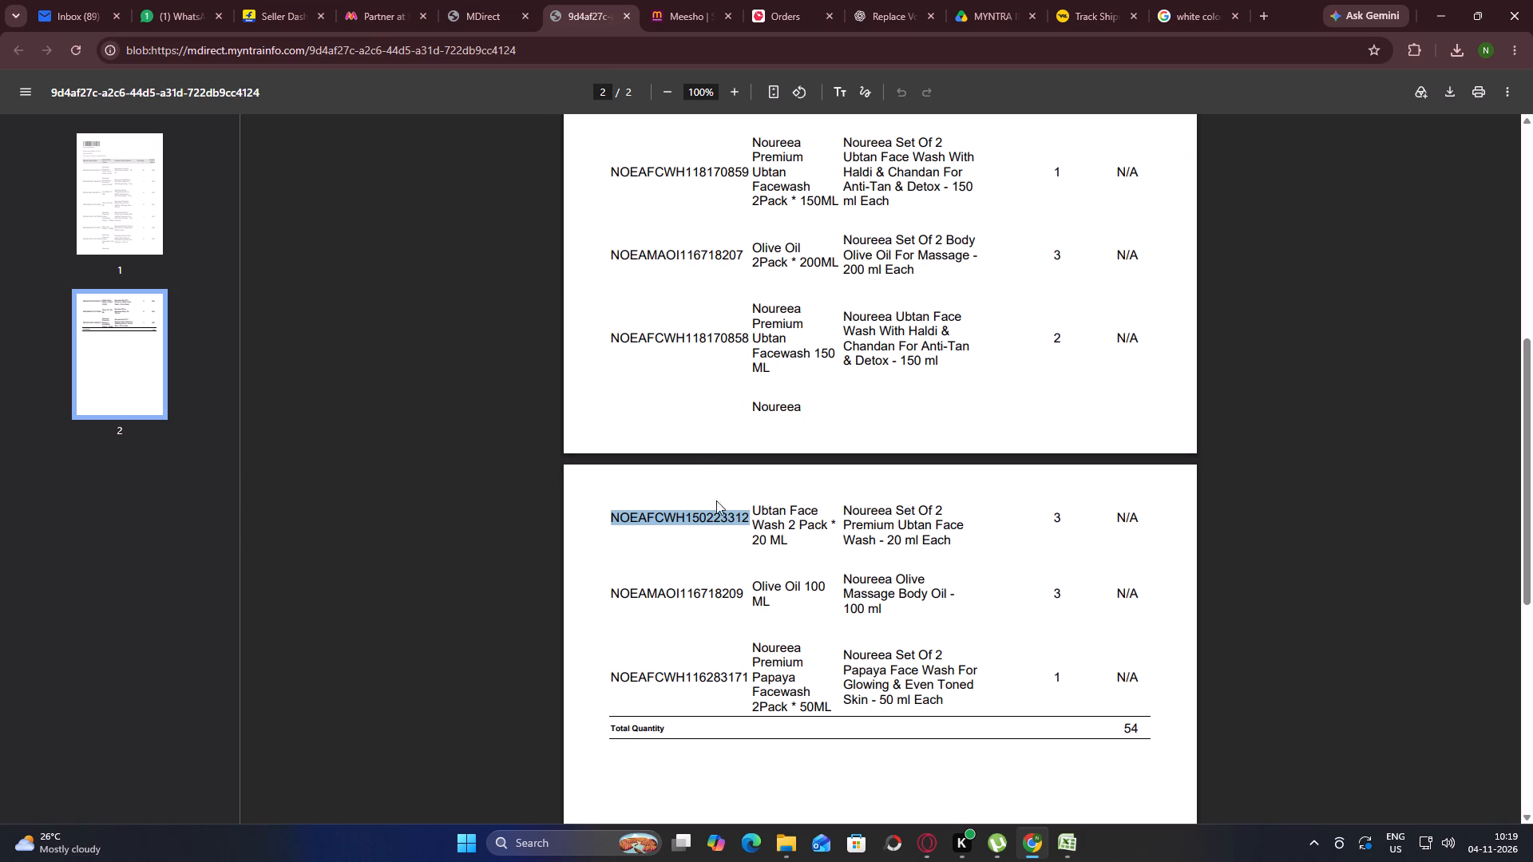
pyautogui.hotkey('ctrl', 'c')
pyautogui.click(482, 0)
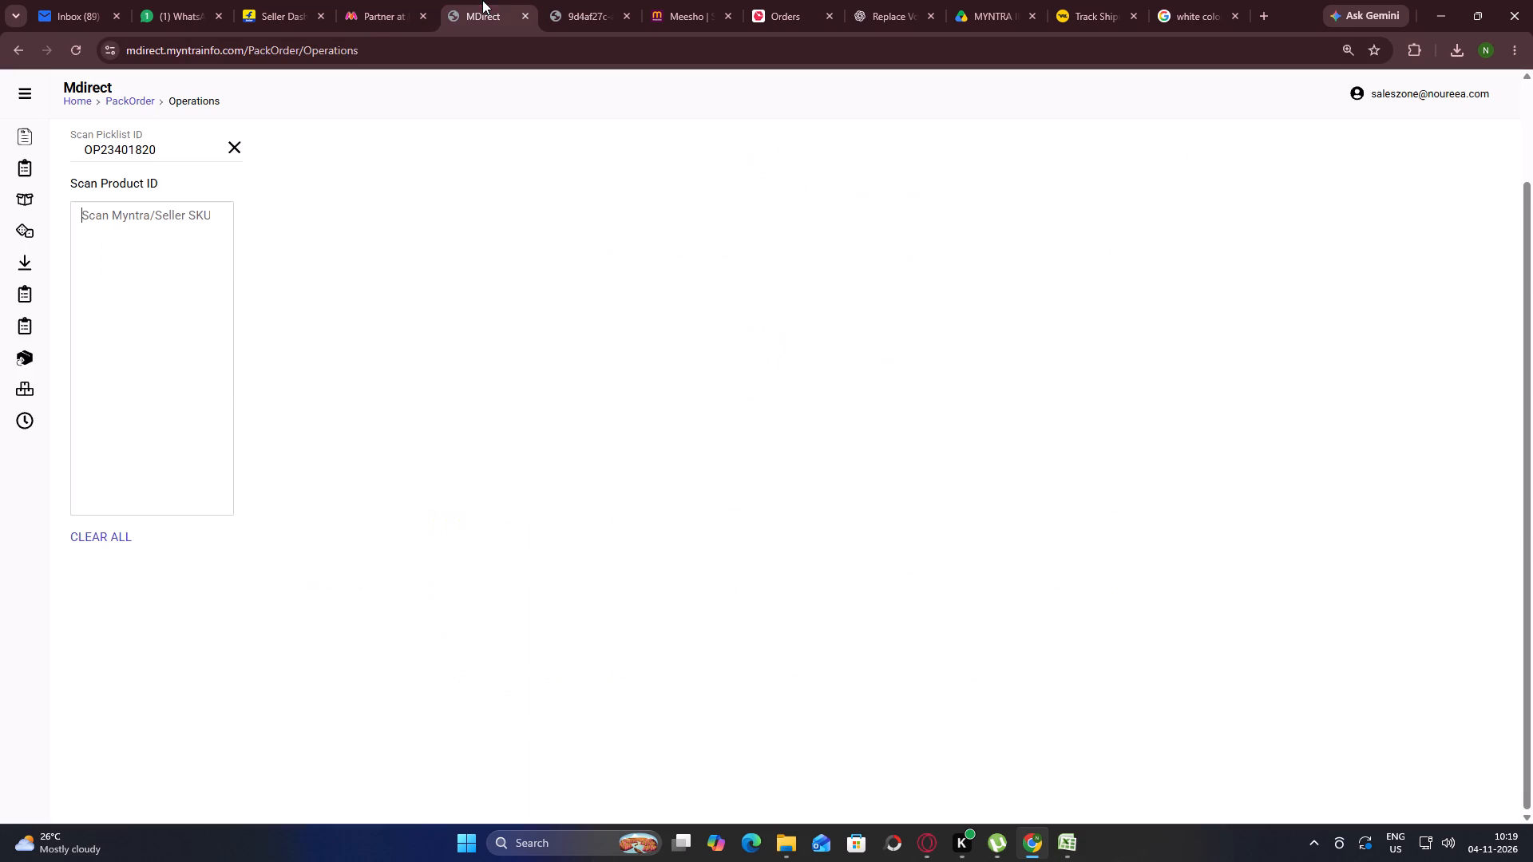
pyautogui.hotkey('ctrl', 'v')
pyautogui.press('Return')
pyautogui.scroll(6, 521, 571)
pyautogui.click(881, 161)
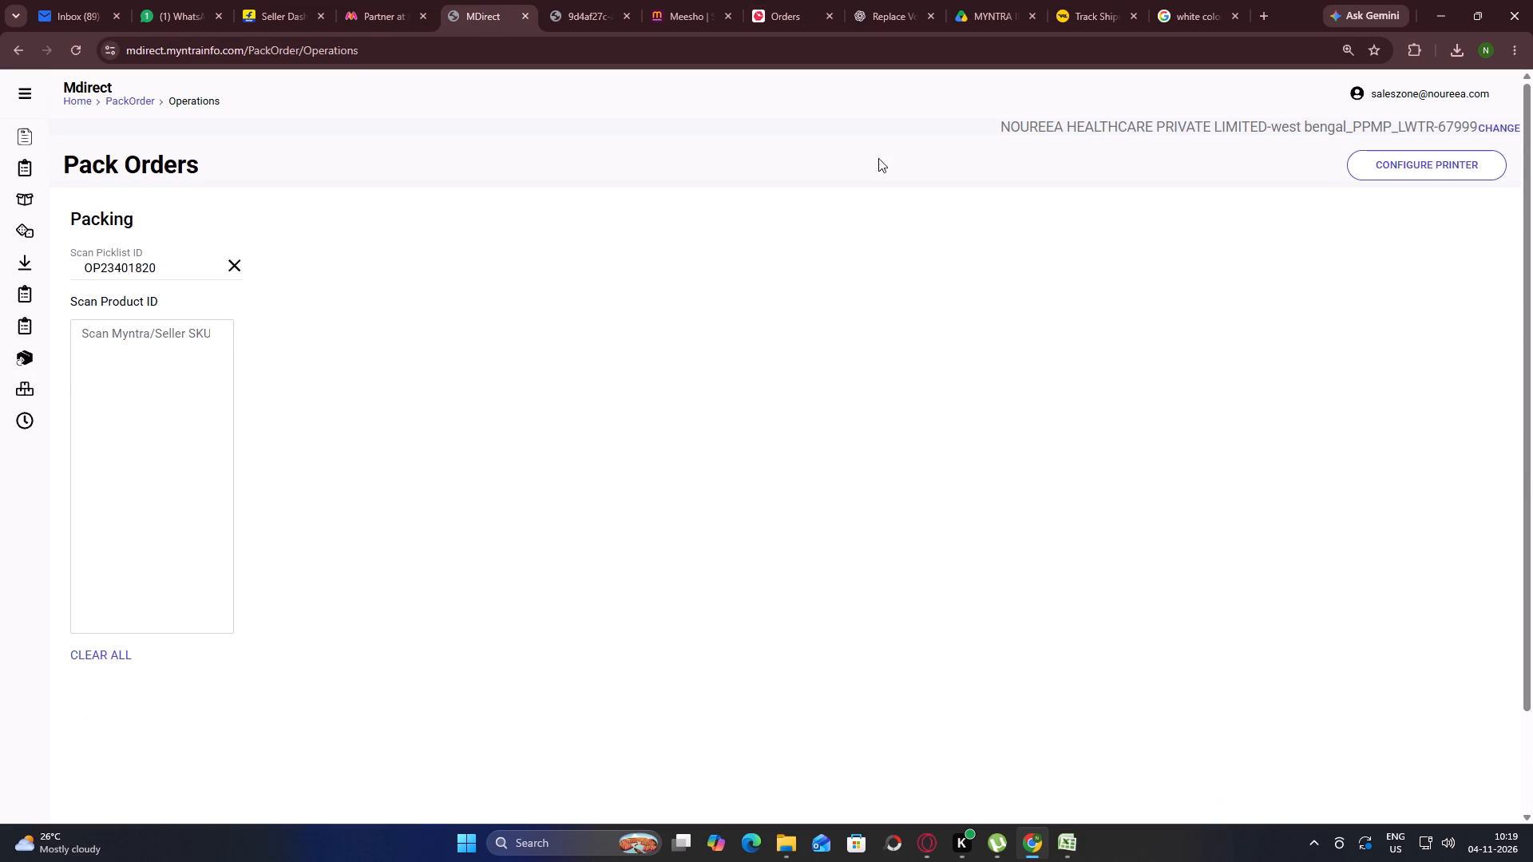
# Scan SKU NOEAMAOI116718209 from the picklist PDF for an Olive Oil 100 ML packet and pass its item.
pyautogui.click(570, 4)
pyautogui.doubleClick(708, 591)
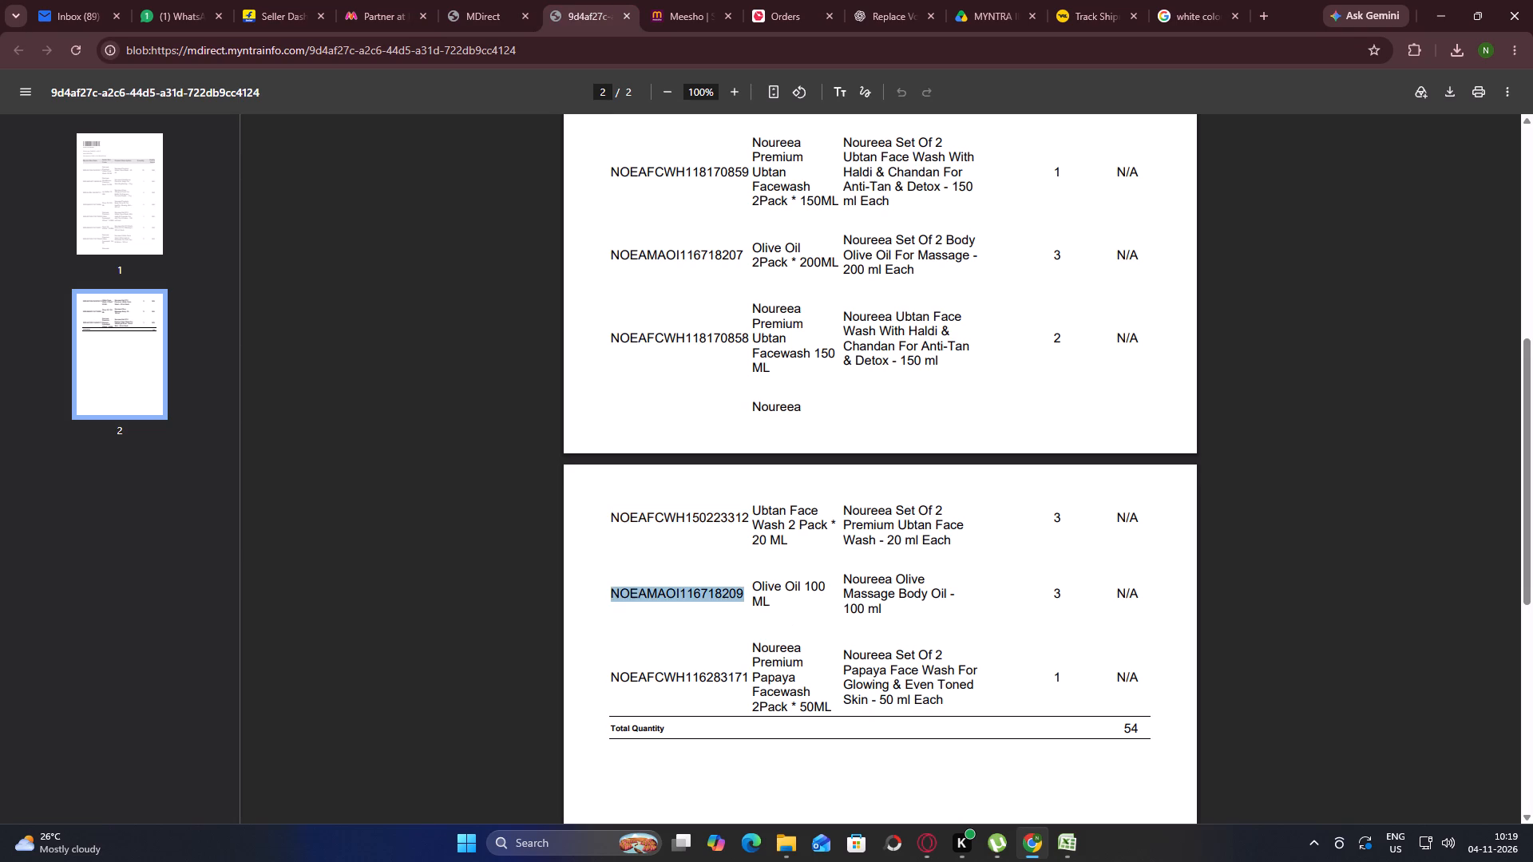
pyautogui.hotkey('ctrl', 'c')
pyautogui.click(461, 2)
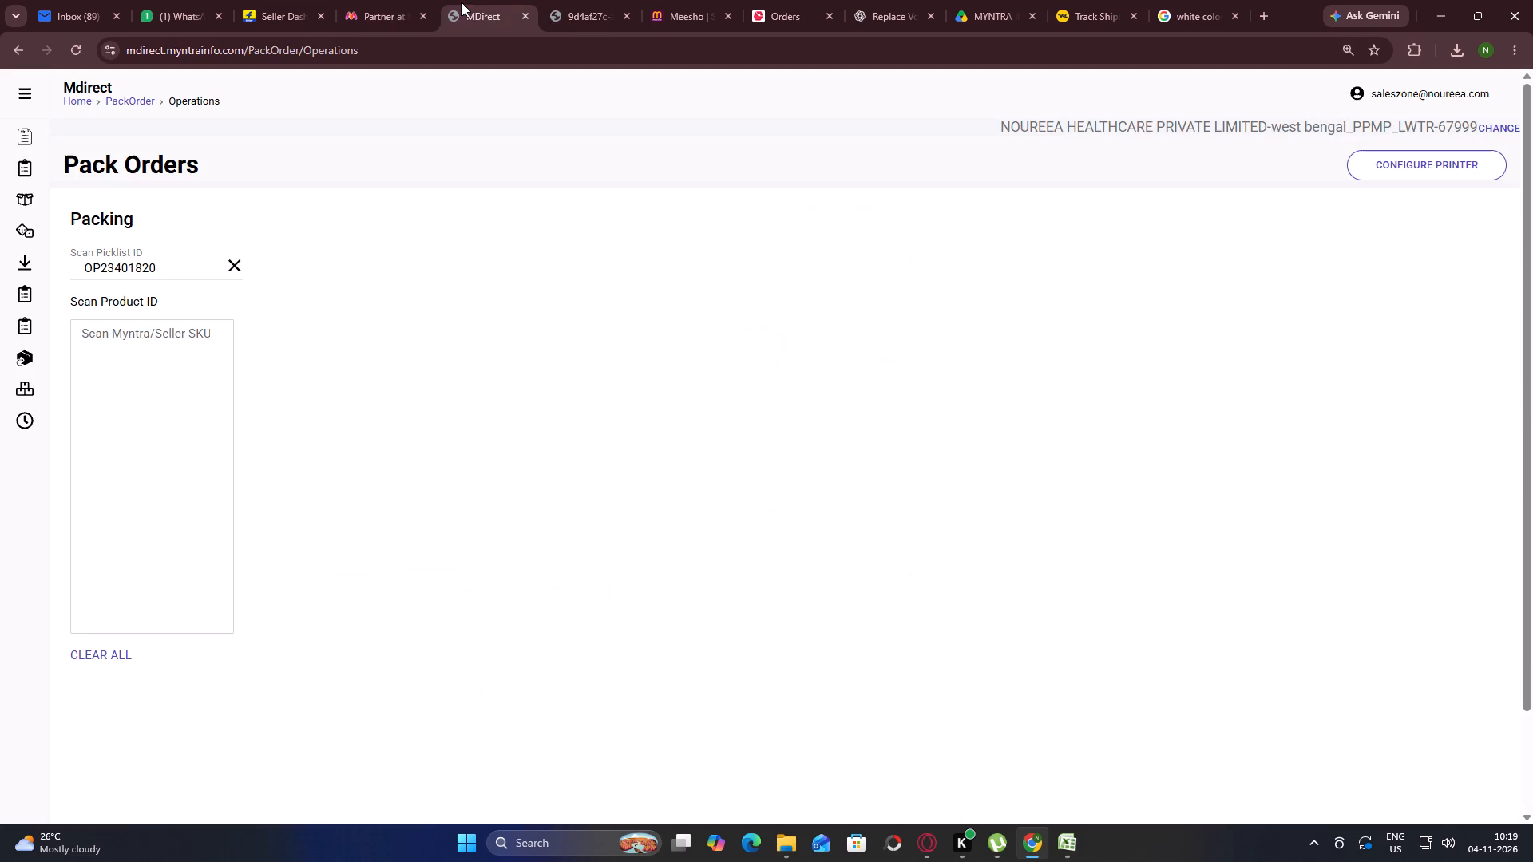
pyautogui.click(190, 339)
pyautogui.hotkey('ctrl', 'v')
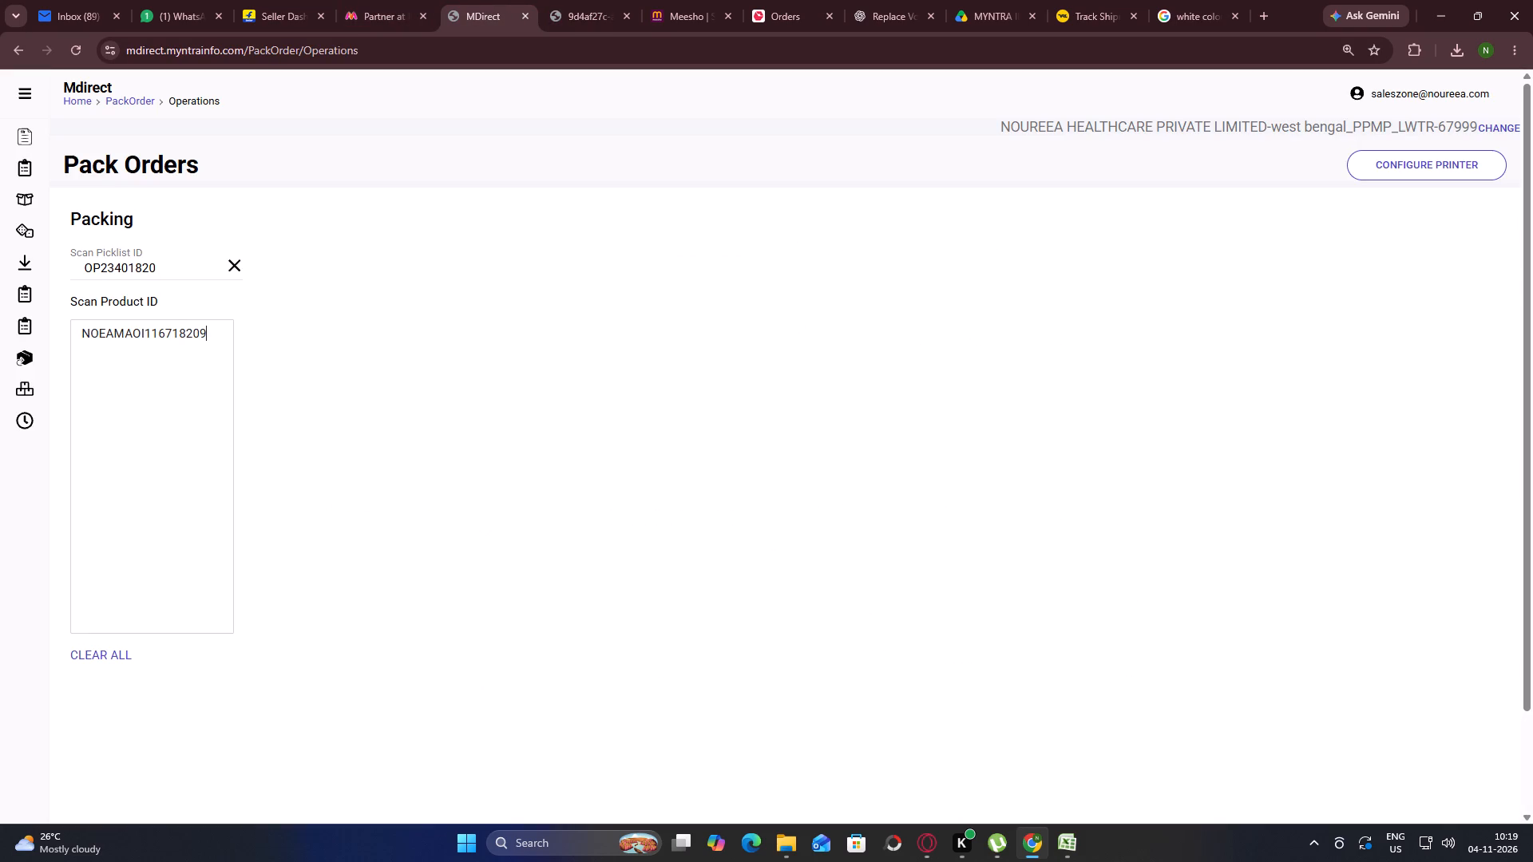
pyautogui.press('Return')
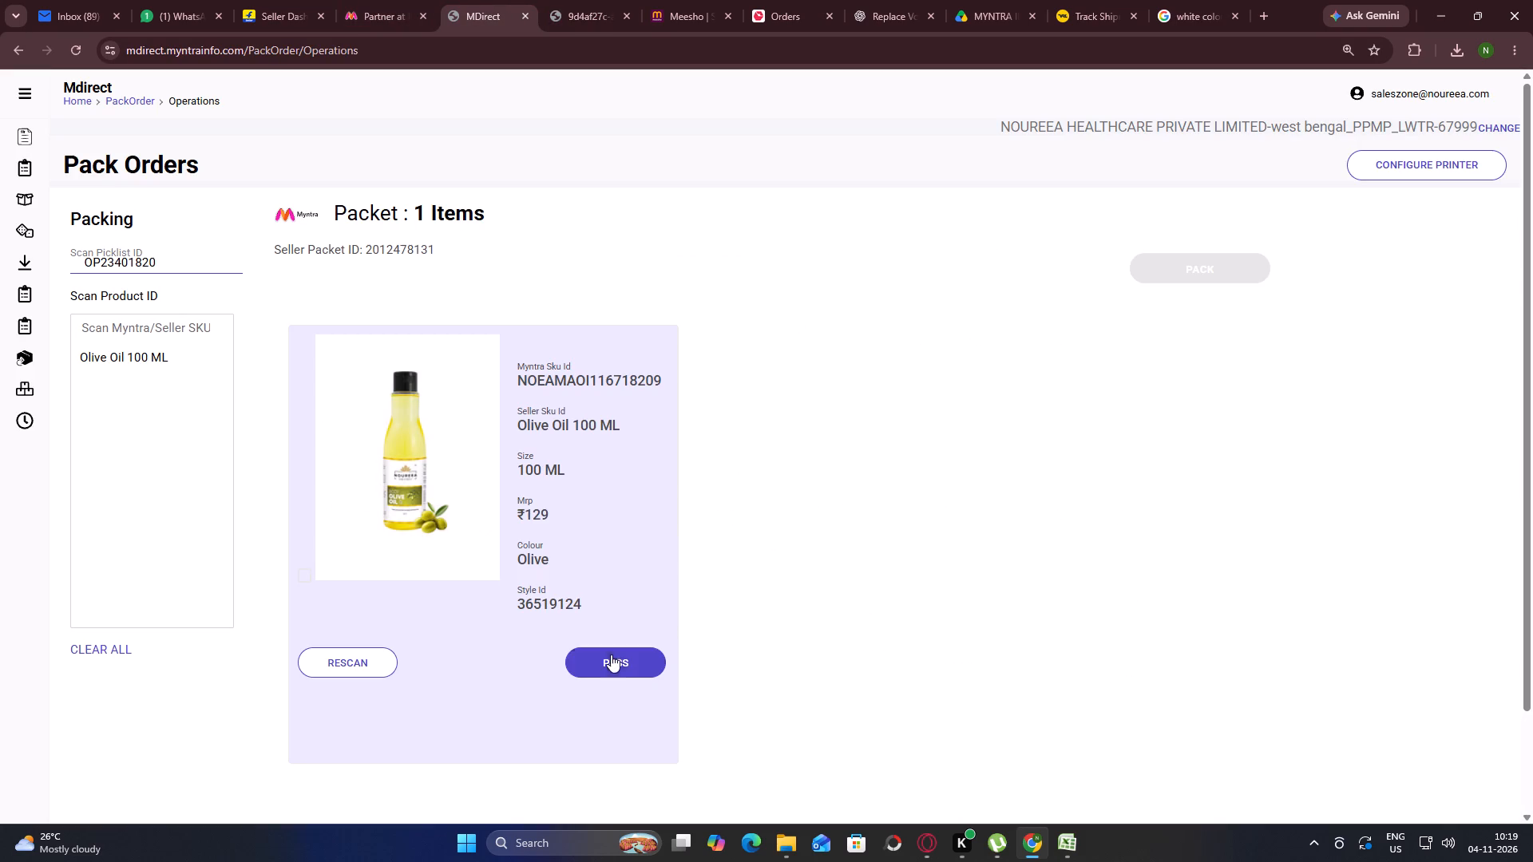
pyautogui.click(611, 655)
pyautogui.click(1189, 255)
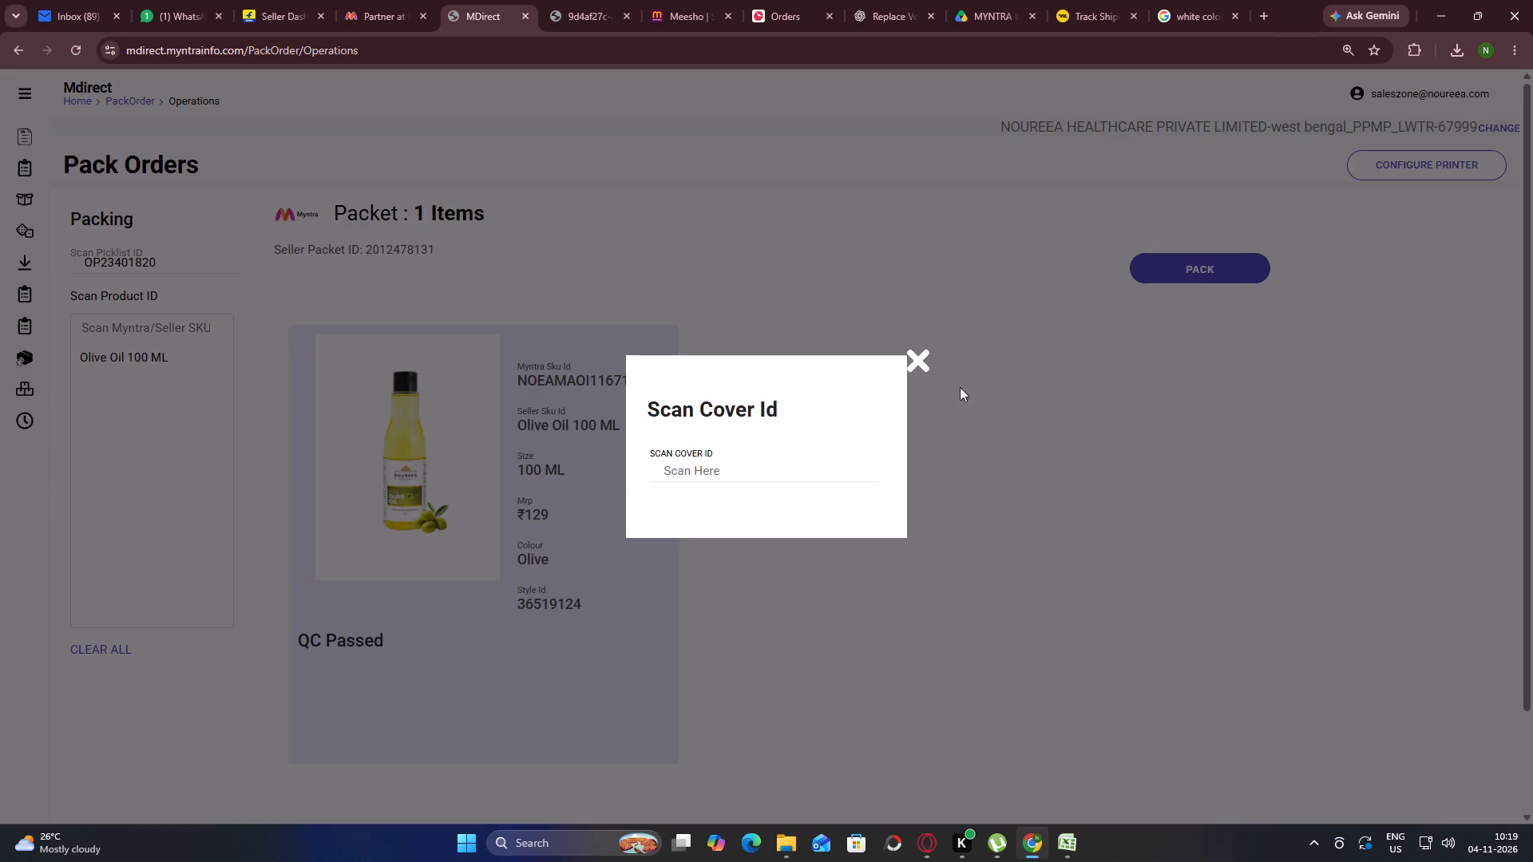
pyautogui.hotkey('alt', 'Tab')
pyautogui.click(850, 538)
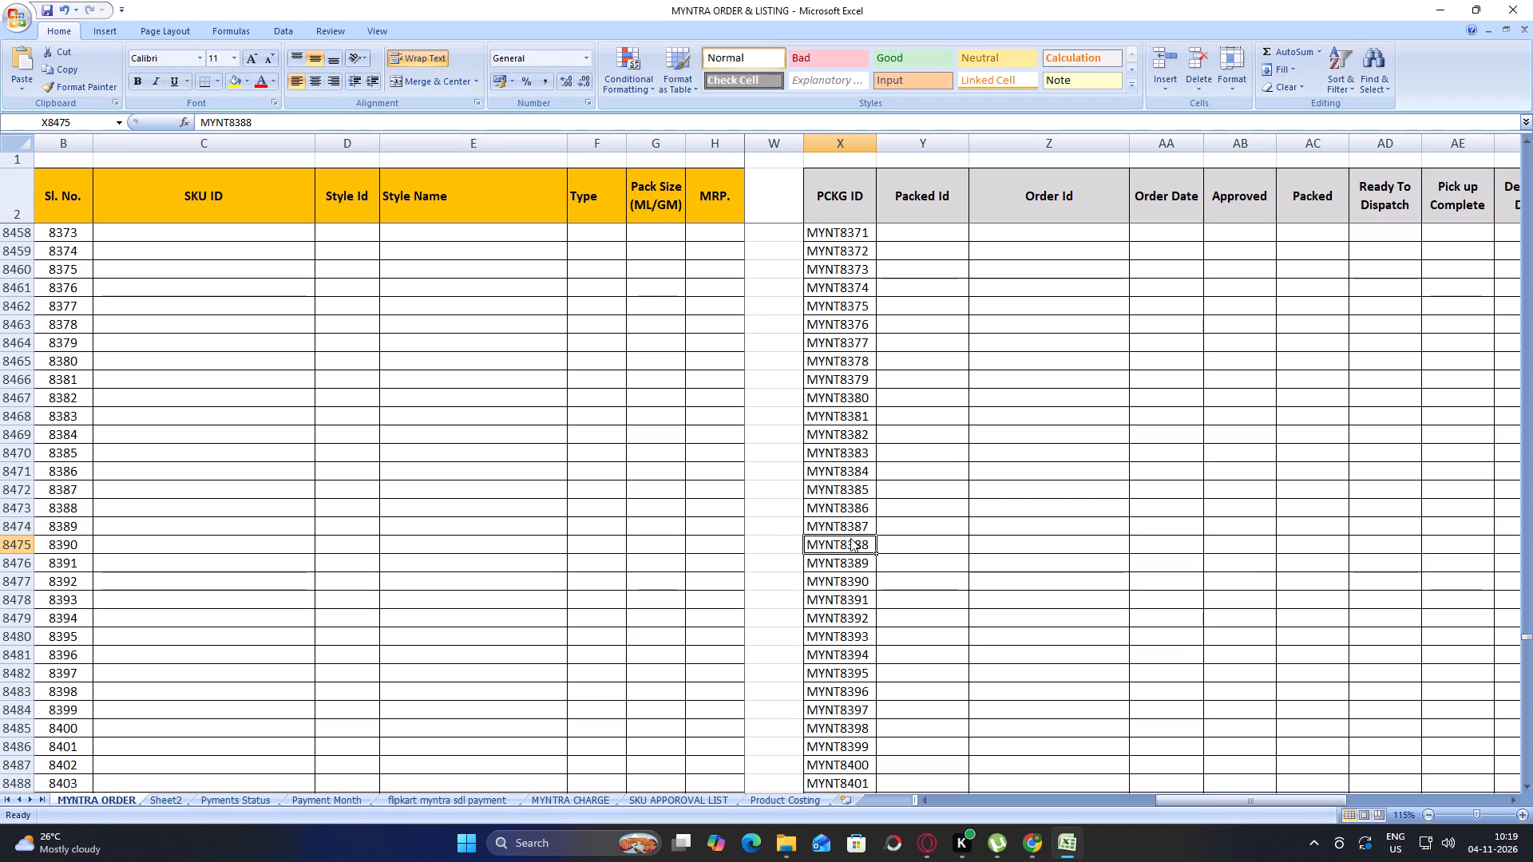
pyautogui.hotkey('ctrl', 'c')
pyautogui.hotkey('alt', 'Tab')
pyautogui.click(793, 469)
pyautogui.hotkey('ctrl', 'v')
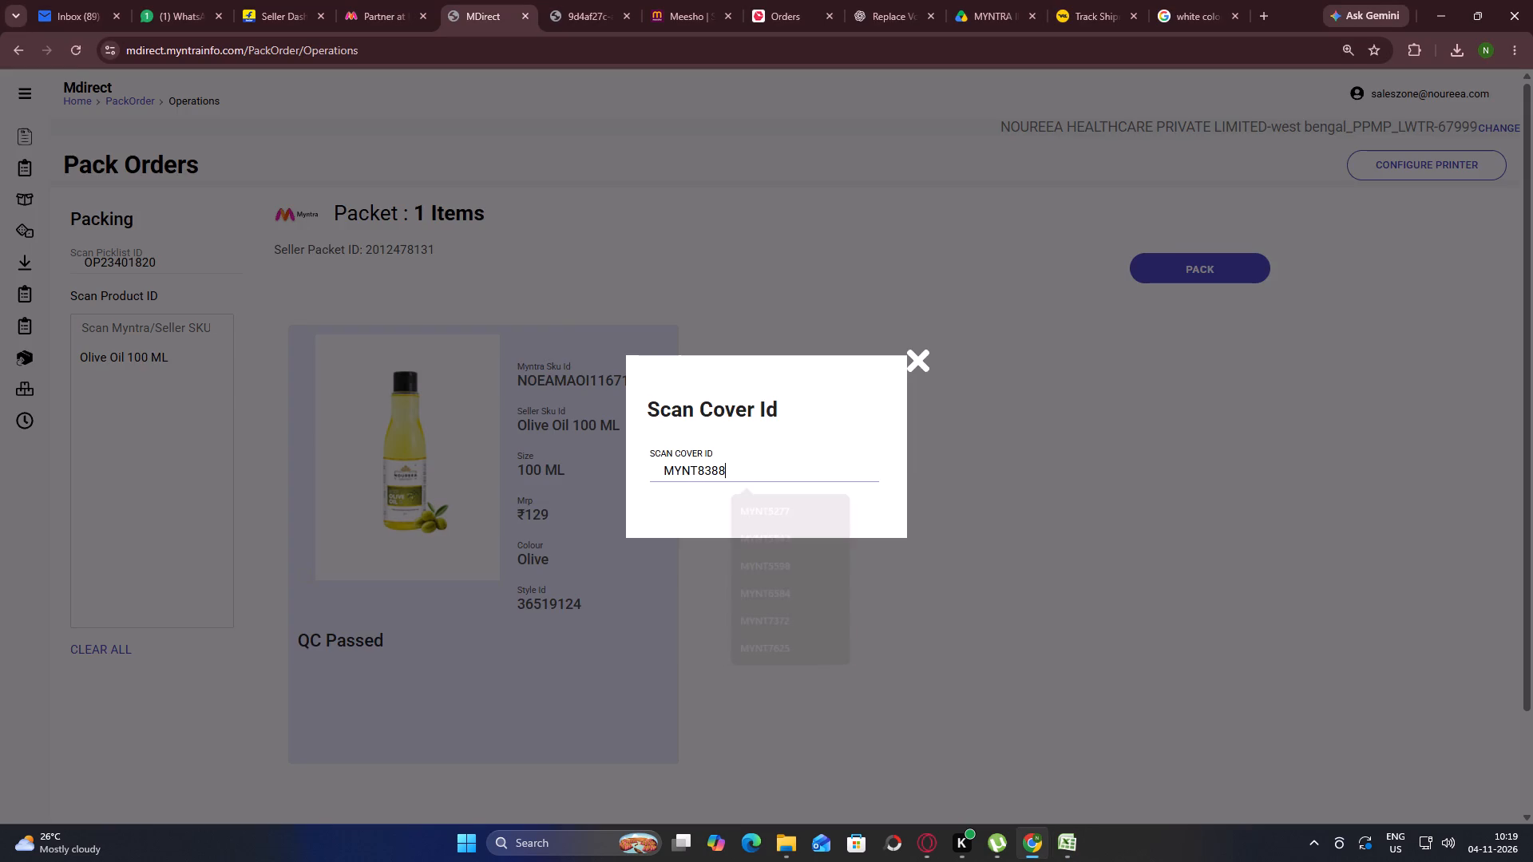
pyautogui.press('Return')
pyautogui.click(256, 343)
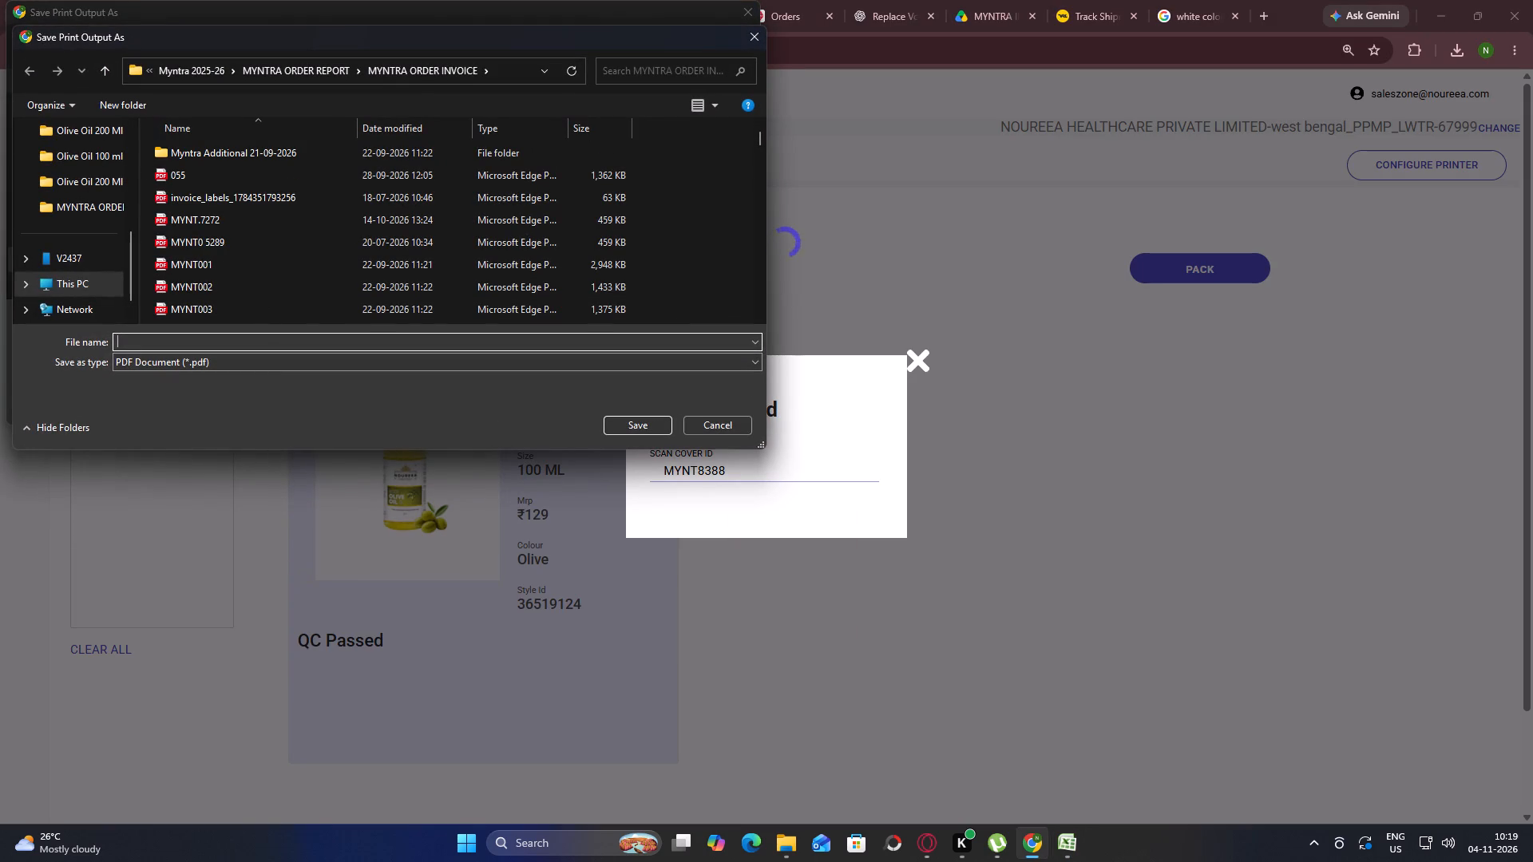
pyautogui.hotkey('ctrl', 'v')
pyautogui.press('Return')
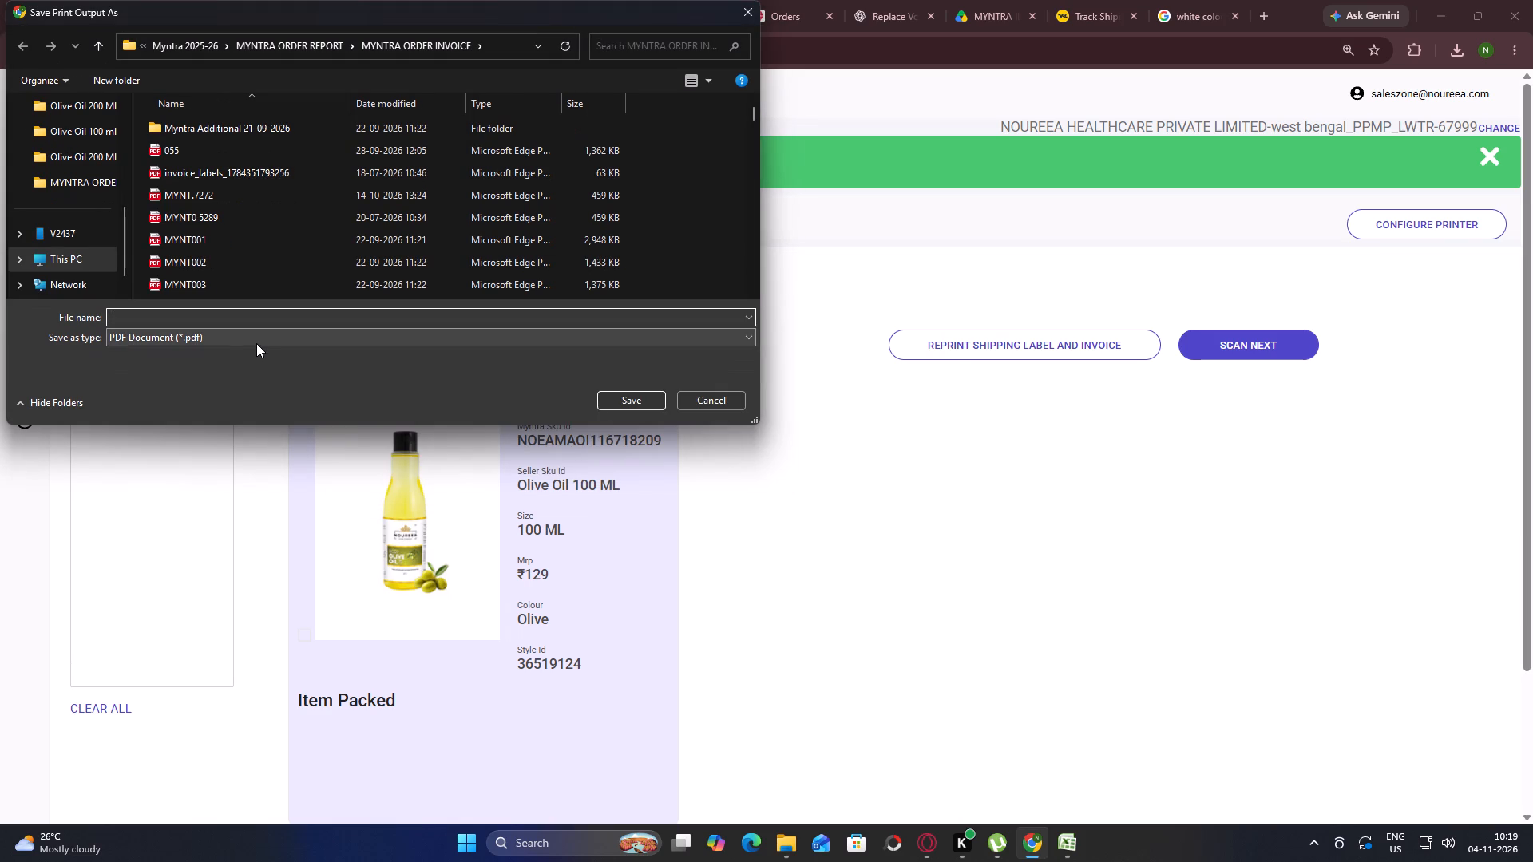
pyautogui.hotkey('ctrl', 'v')
pyautogui.press('Left')
pyautogui.press('Left')
pyautogui.press('Left')
pyautogui.press('Left')
pyautogui.press('0')
pyautogui.press('Return')
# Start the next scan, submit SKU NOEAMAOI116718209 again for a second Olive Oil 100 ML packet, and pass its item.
pyautogui.click(1250, 350)
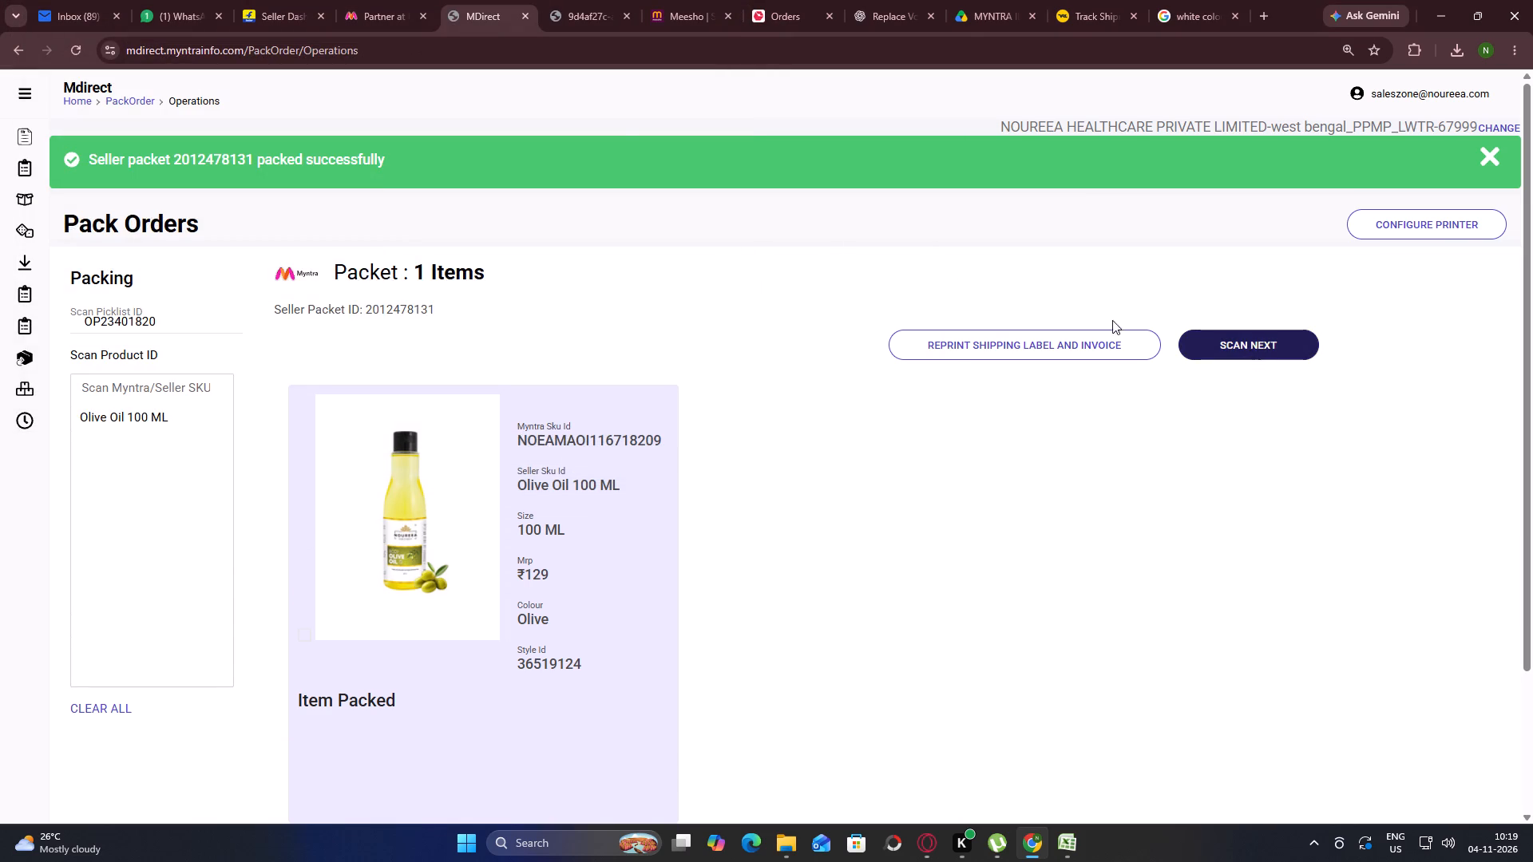
pyautogui.click(560, 0)
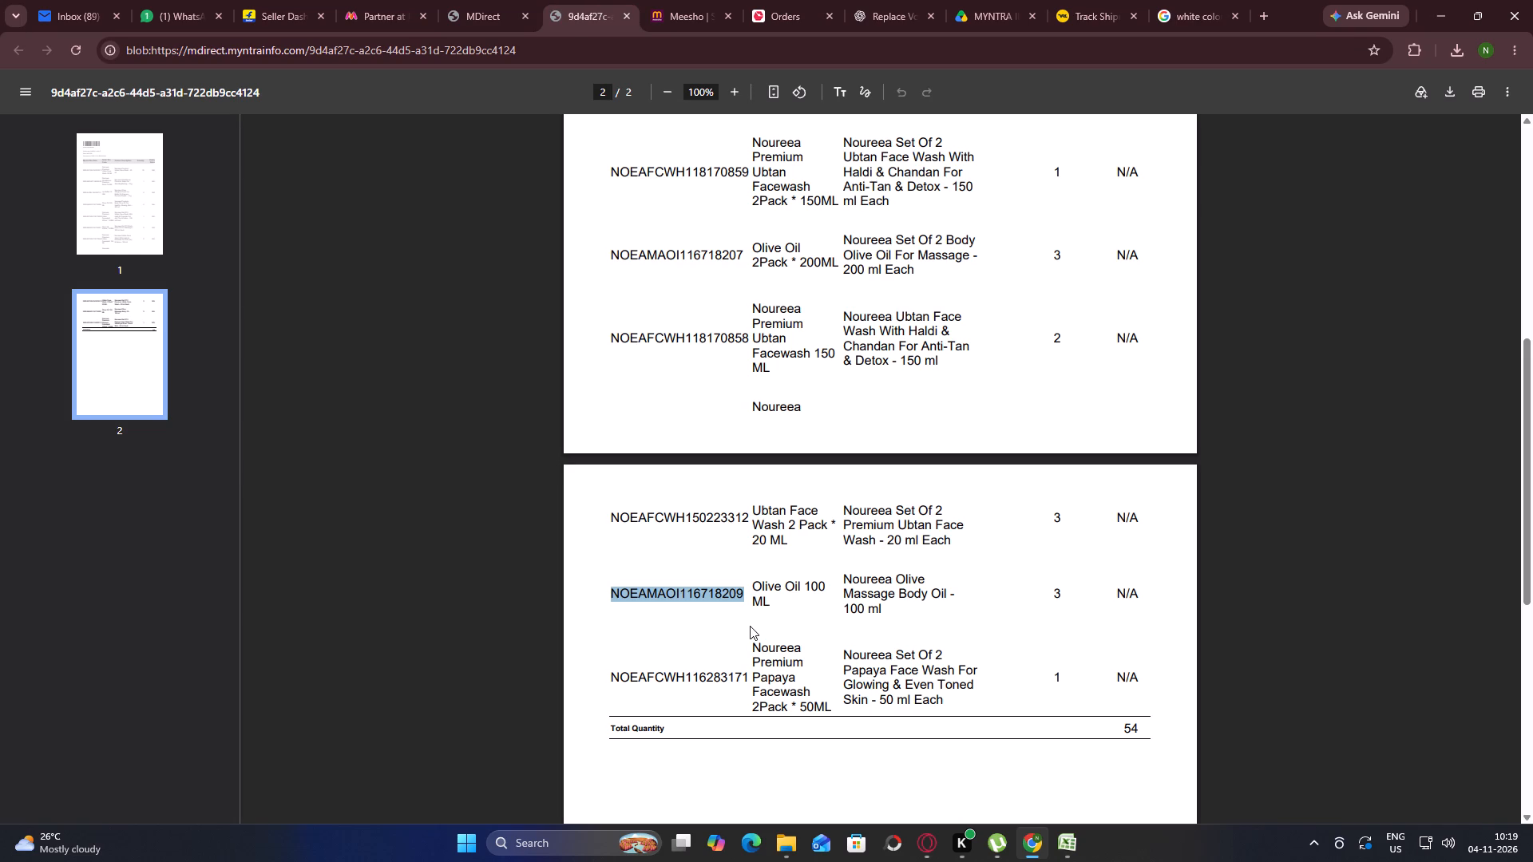
pyautogui.hotkey('ctrl', 'c')
pyautogui.click(501, 0)
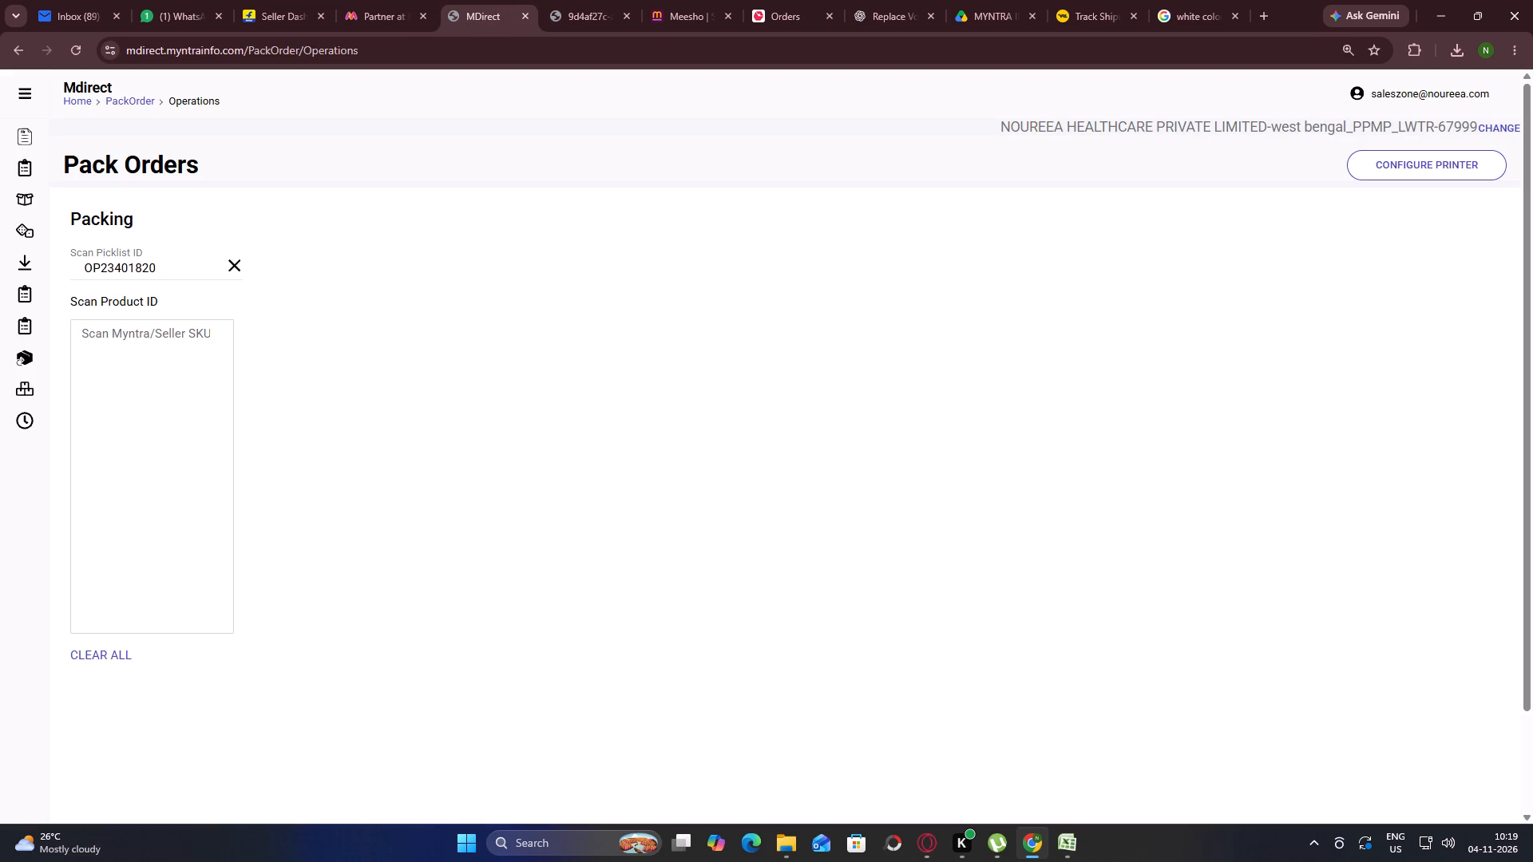
pyautogui.hotkey('ctrl', 'v')
pyautogui.press('Return')
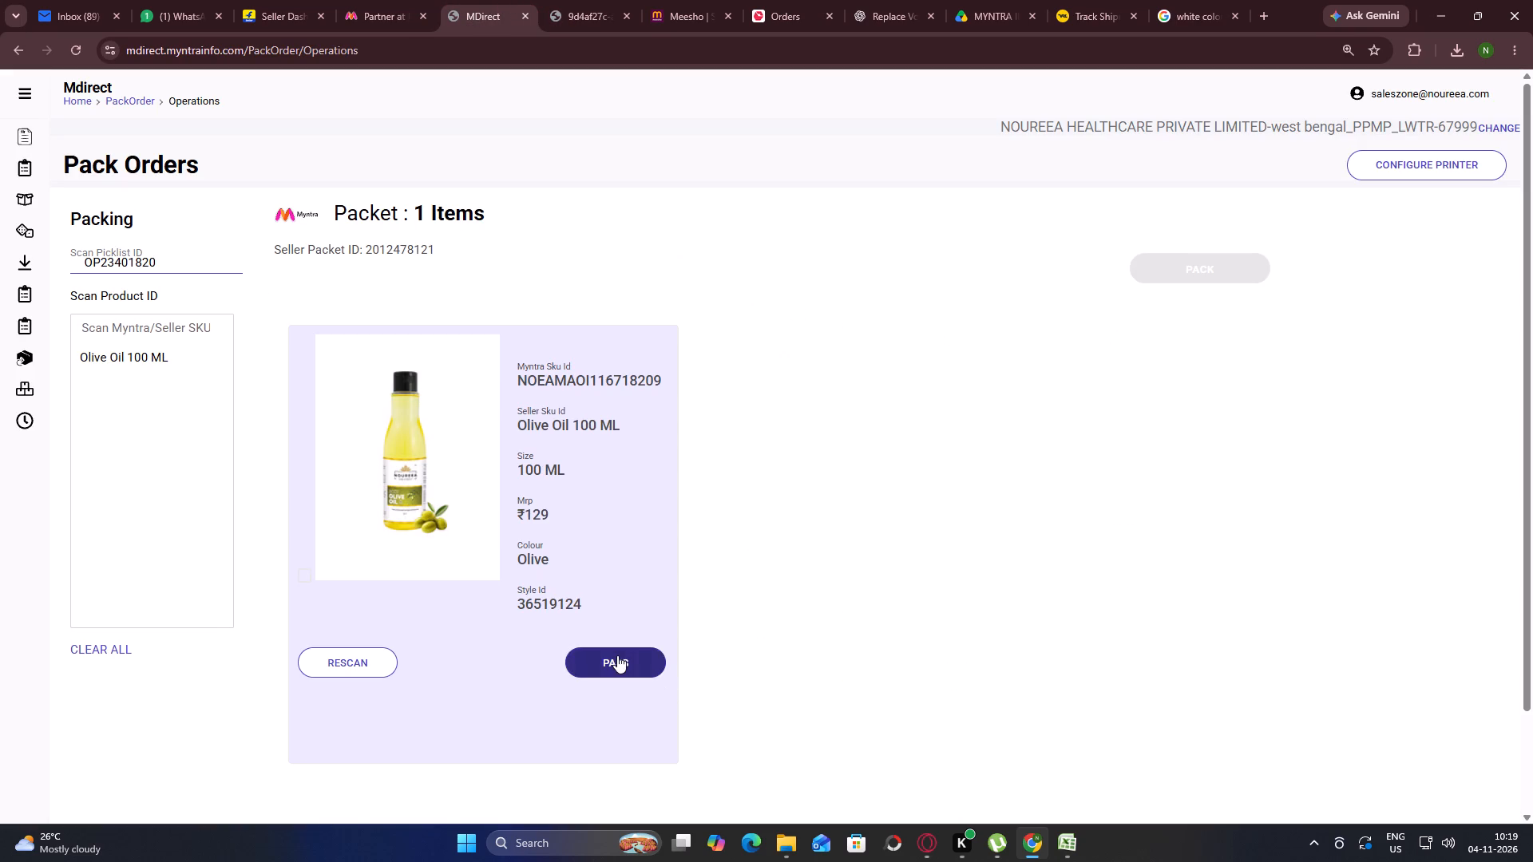
pyautogui.click(617, 655)
pyautogui.click(1260, 279)
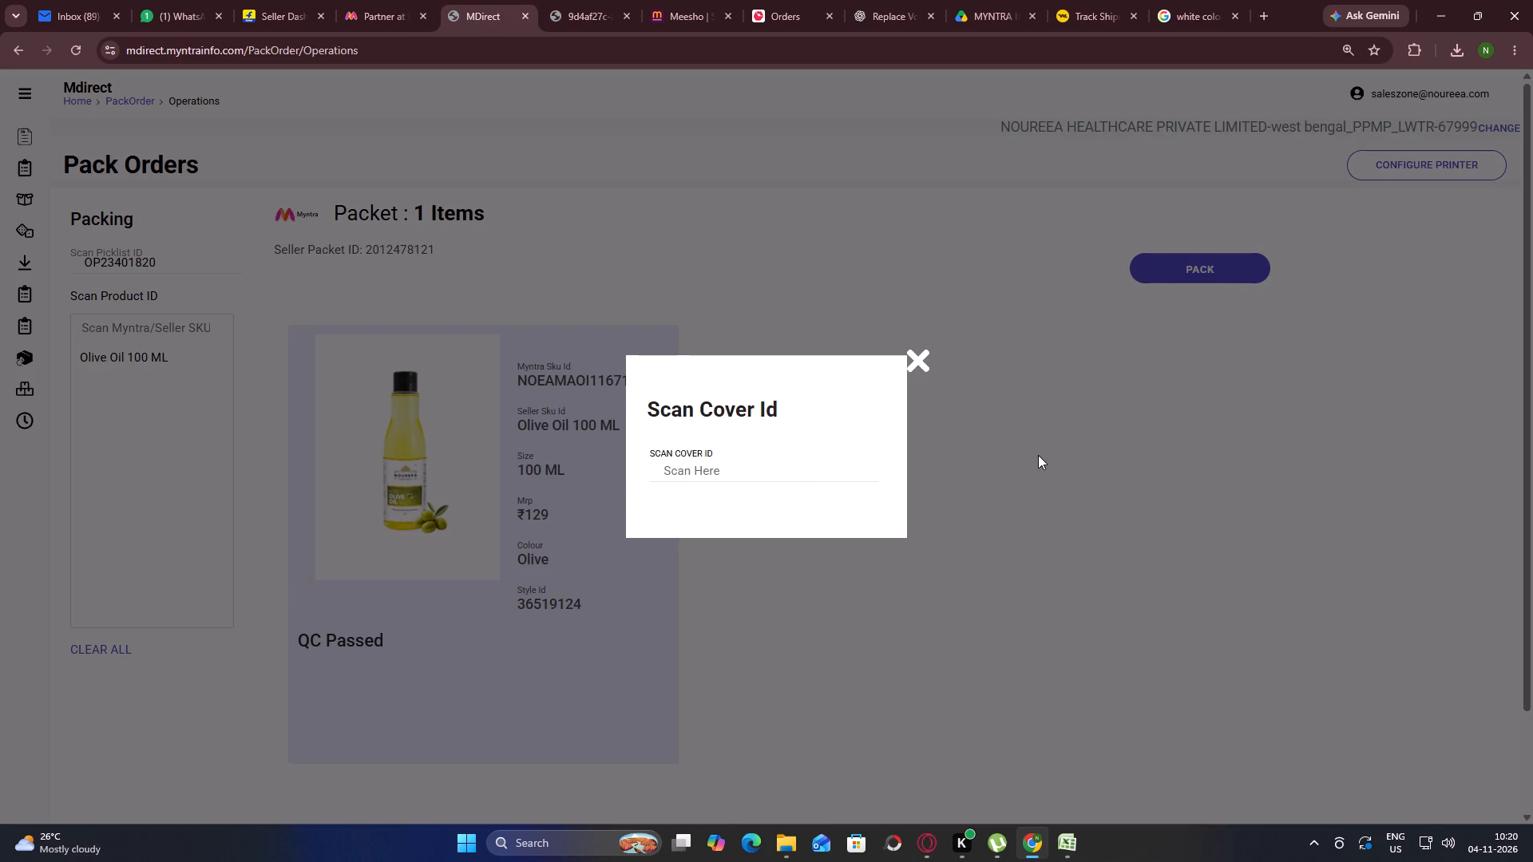
pyautogui.hotkey('alt', 'Tab')
pyautogui.click(835, 557)
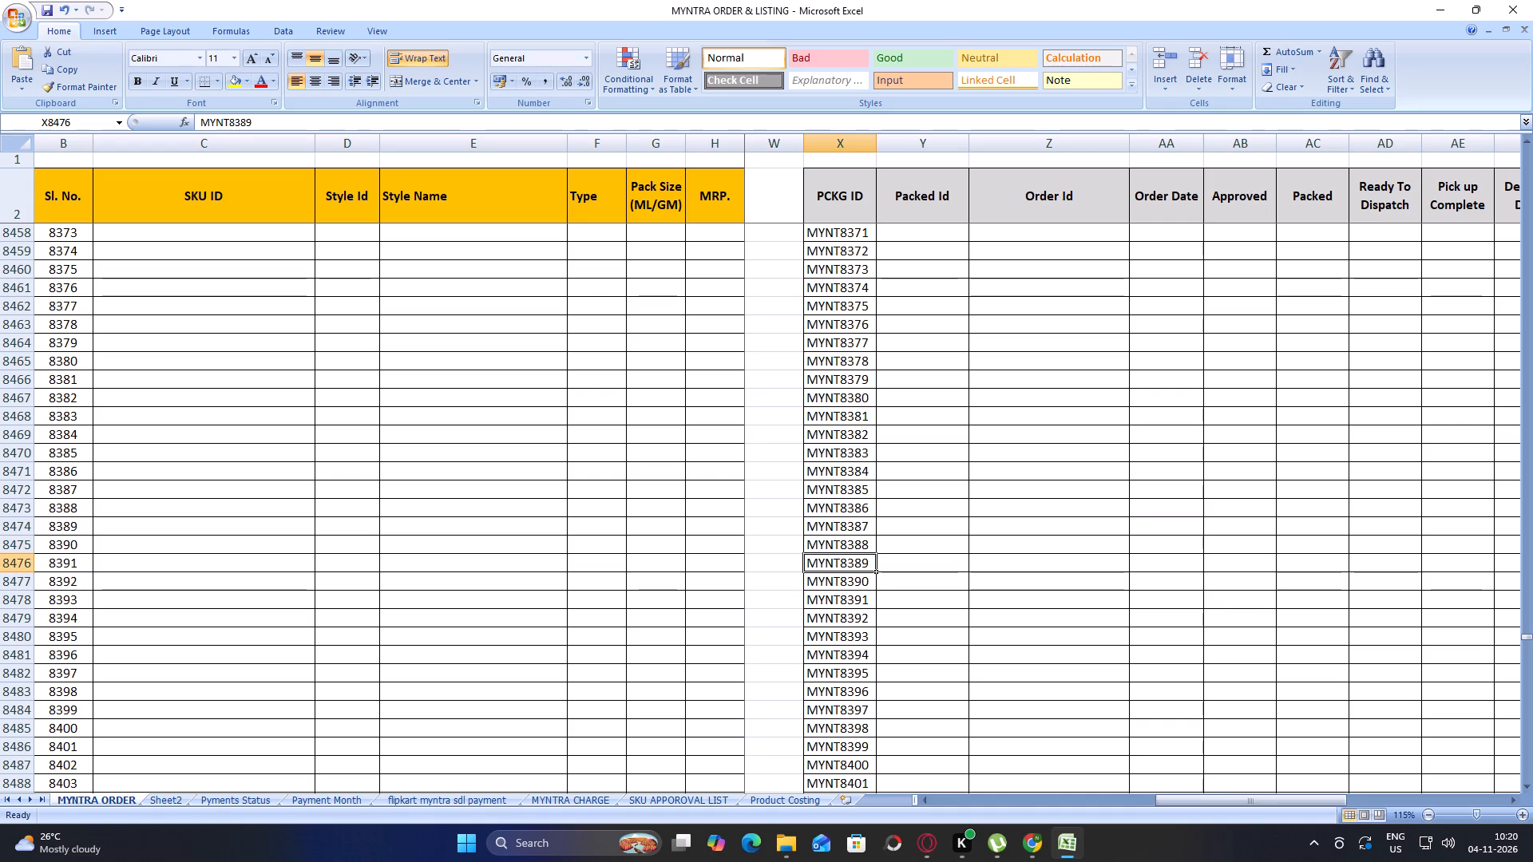
pyautogui.hotkey('ctrl', 'c')
pyautogui.hotkey('alt', 'Tab')
pyautogui.click(810, 473)
pyautogui.hotkey('ctrl', 'v')
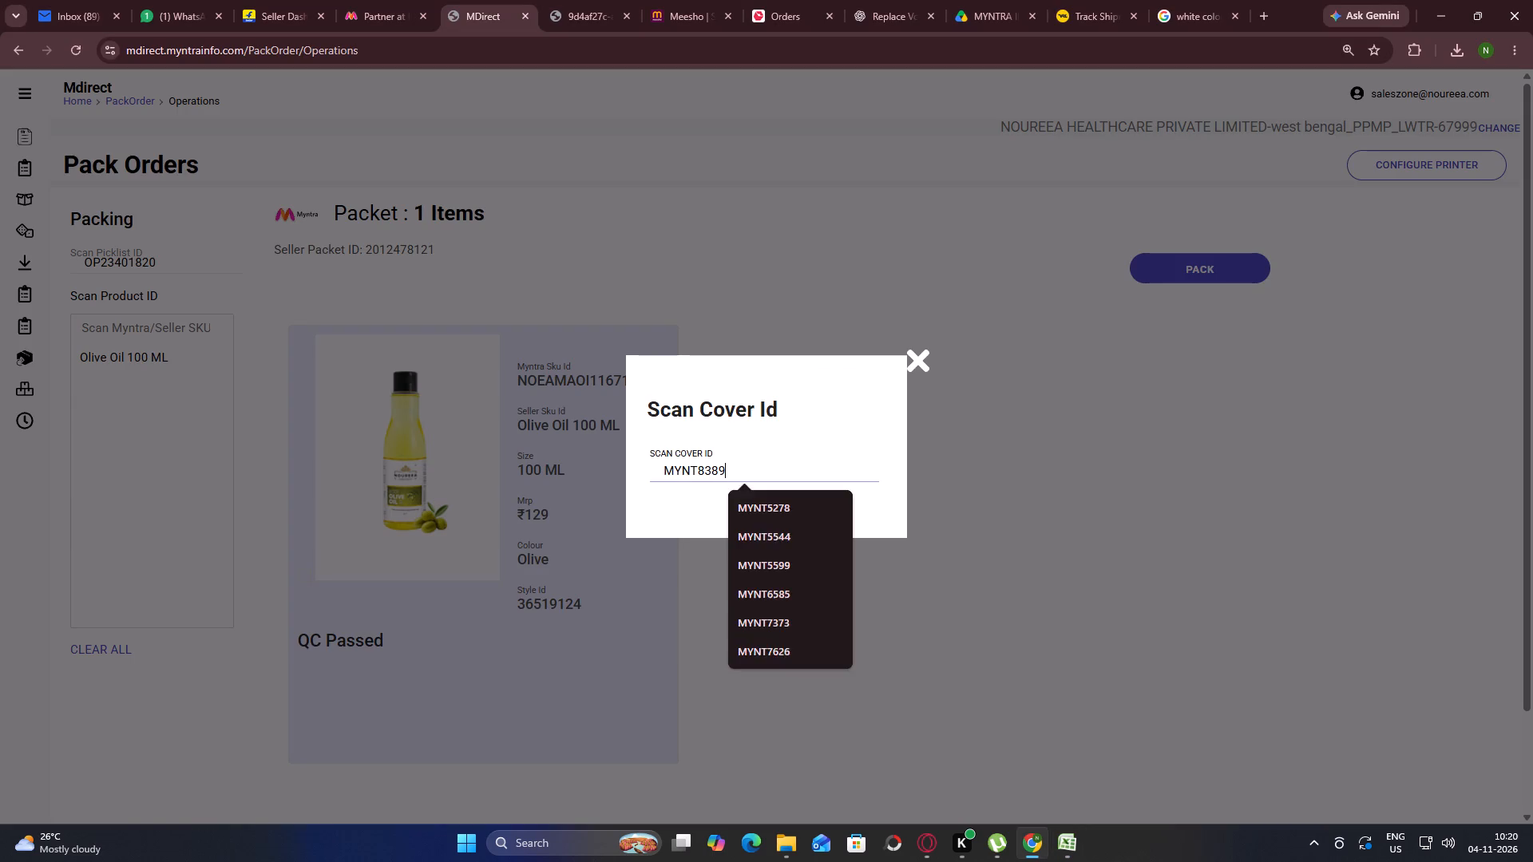
pyautogui.press('Return')
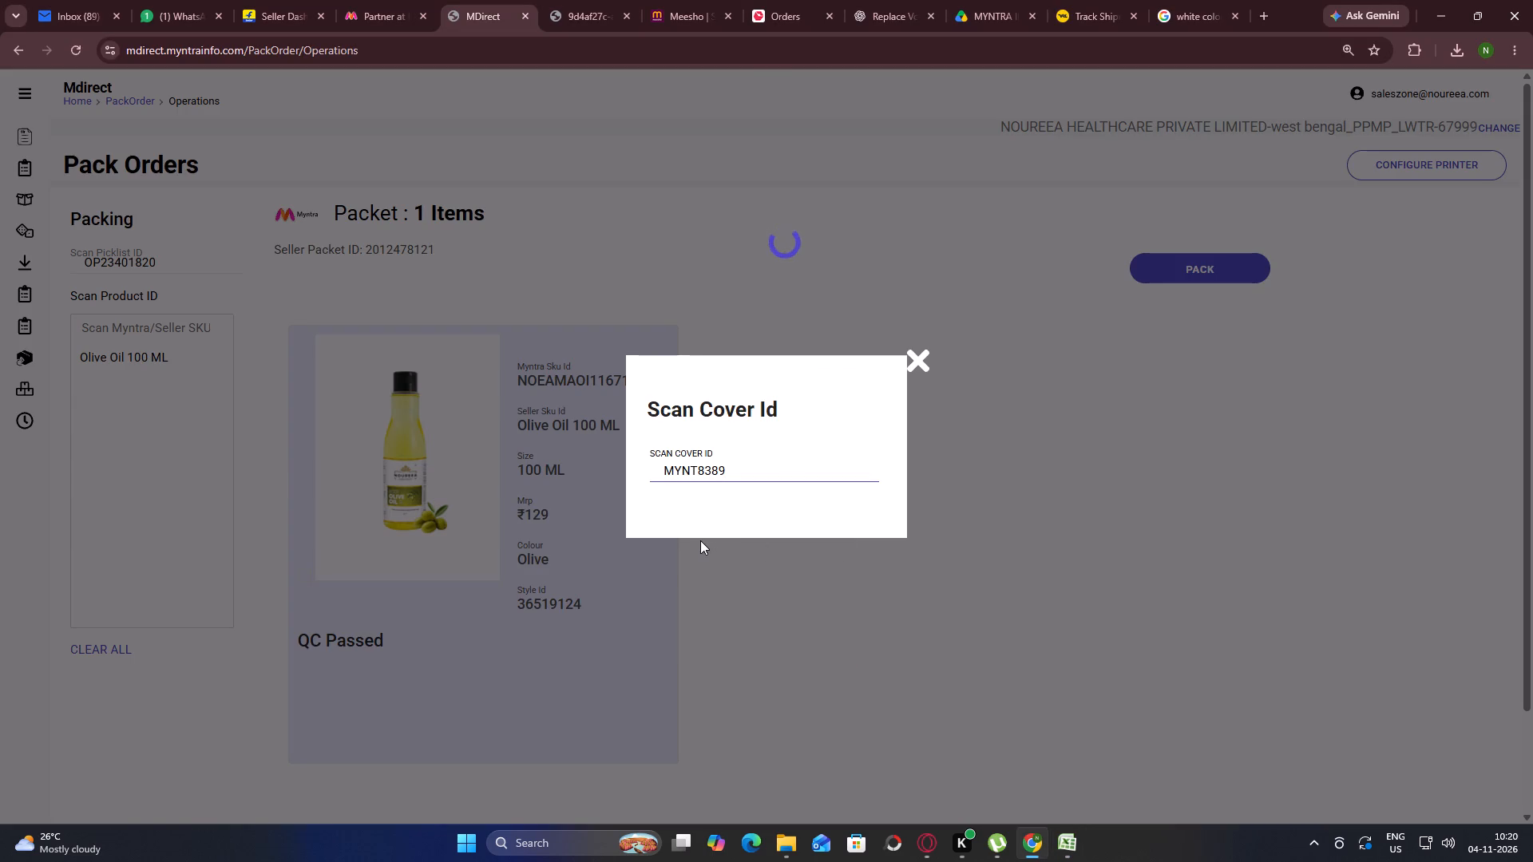
# Save the second Olive Oil packet's print outputs as MYNT8389 and MYNT08389 in the MYNTRA ORDER INVOICE folder.
pyautogui.hotkey('ctrl', 'v')
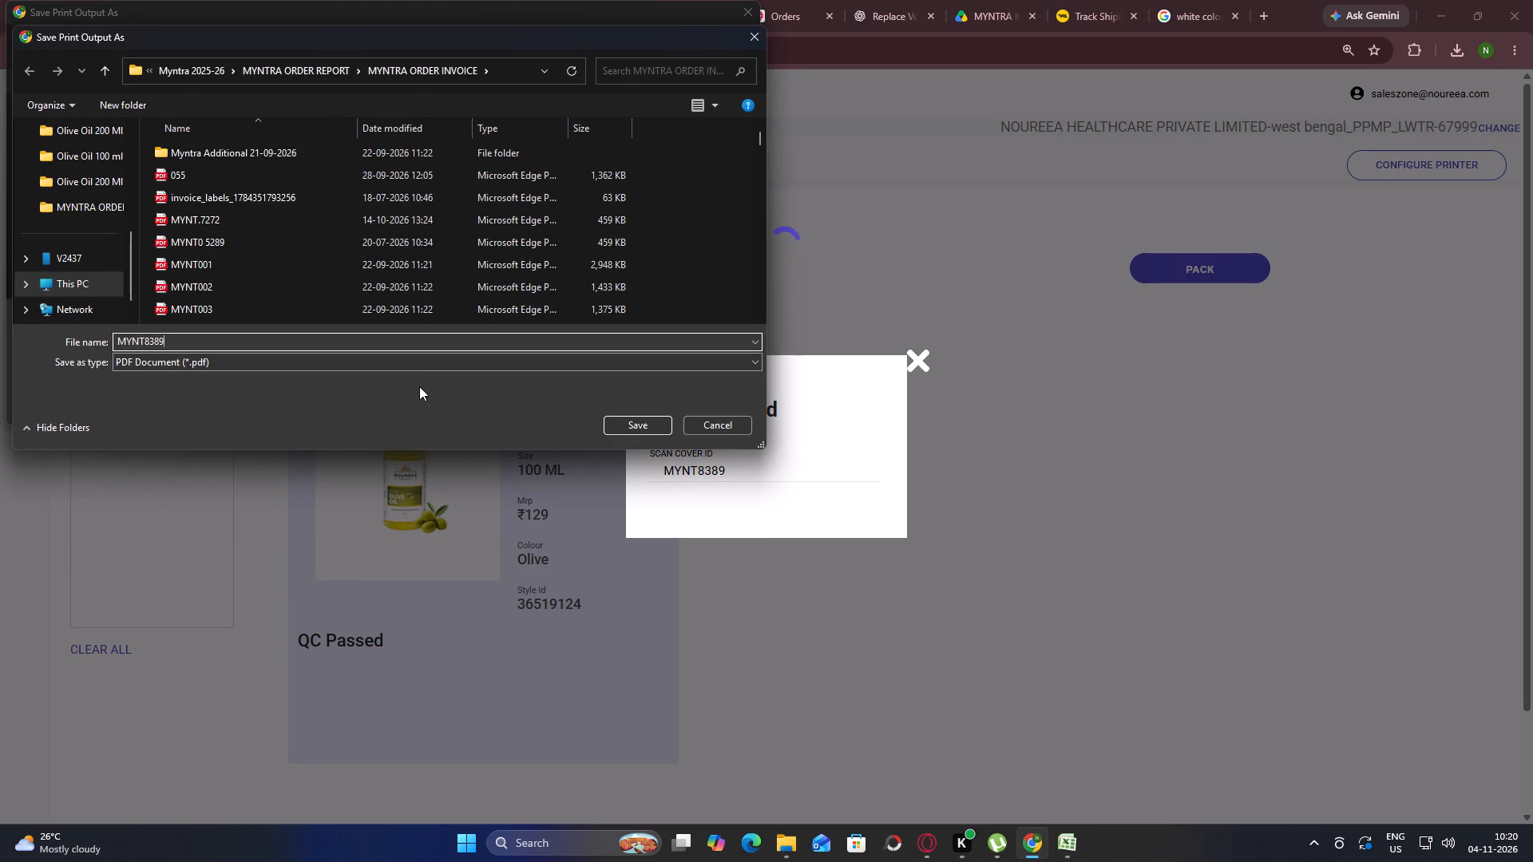
pyautogui.press('Return')
pyautogui.hotkey('ctrl', 'v')
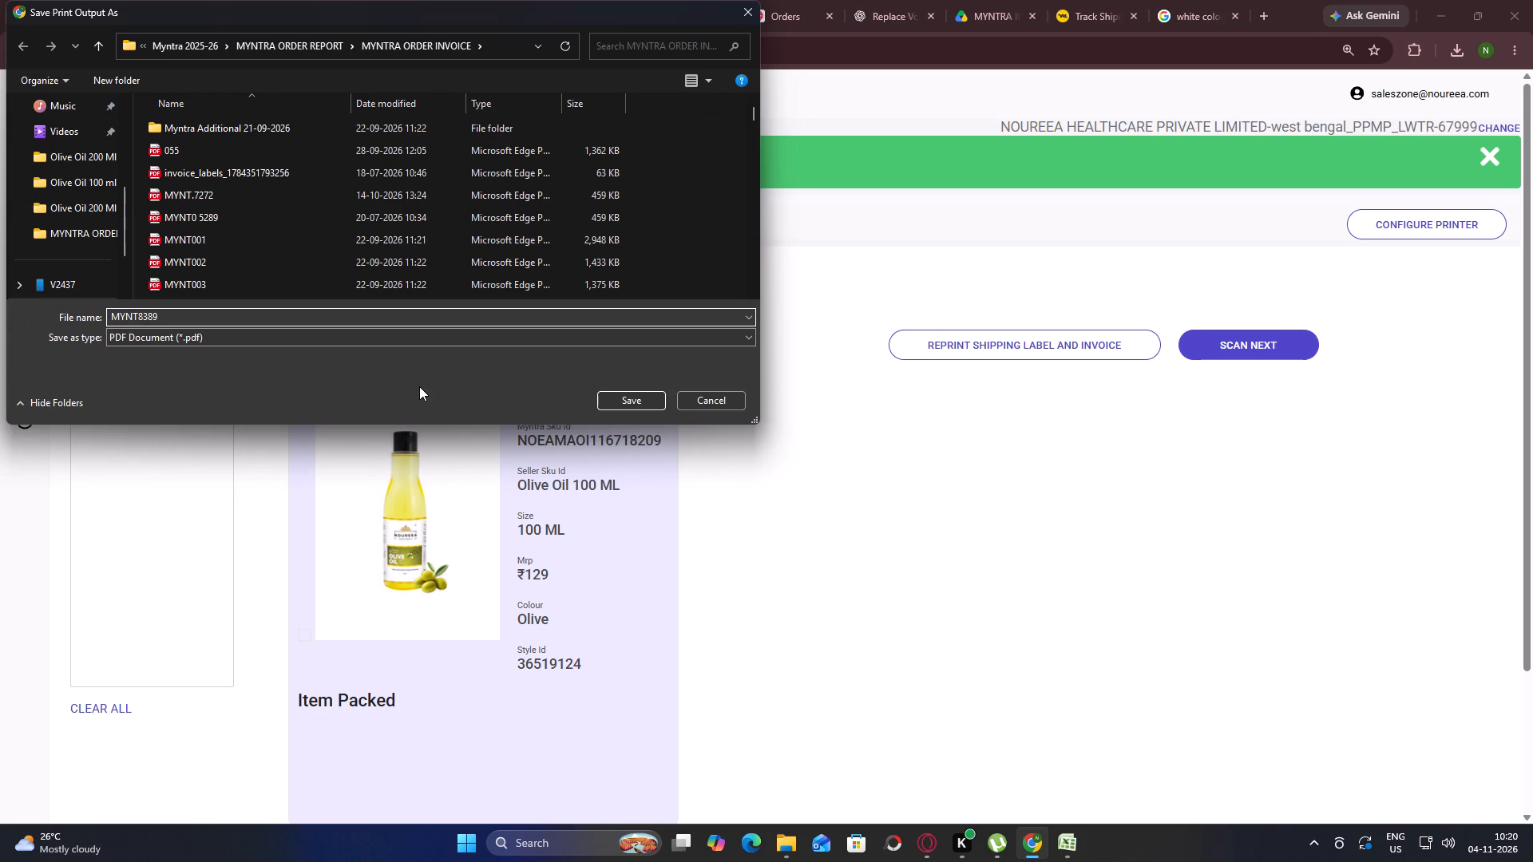
pyautogui.press('Left')
pyautogui.press('Left')
pyautogui.press('Left')
pyautogui.press('Left')
pyautogui.press('0')
pyautogui.press('Return')
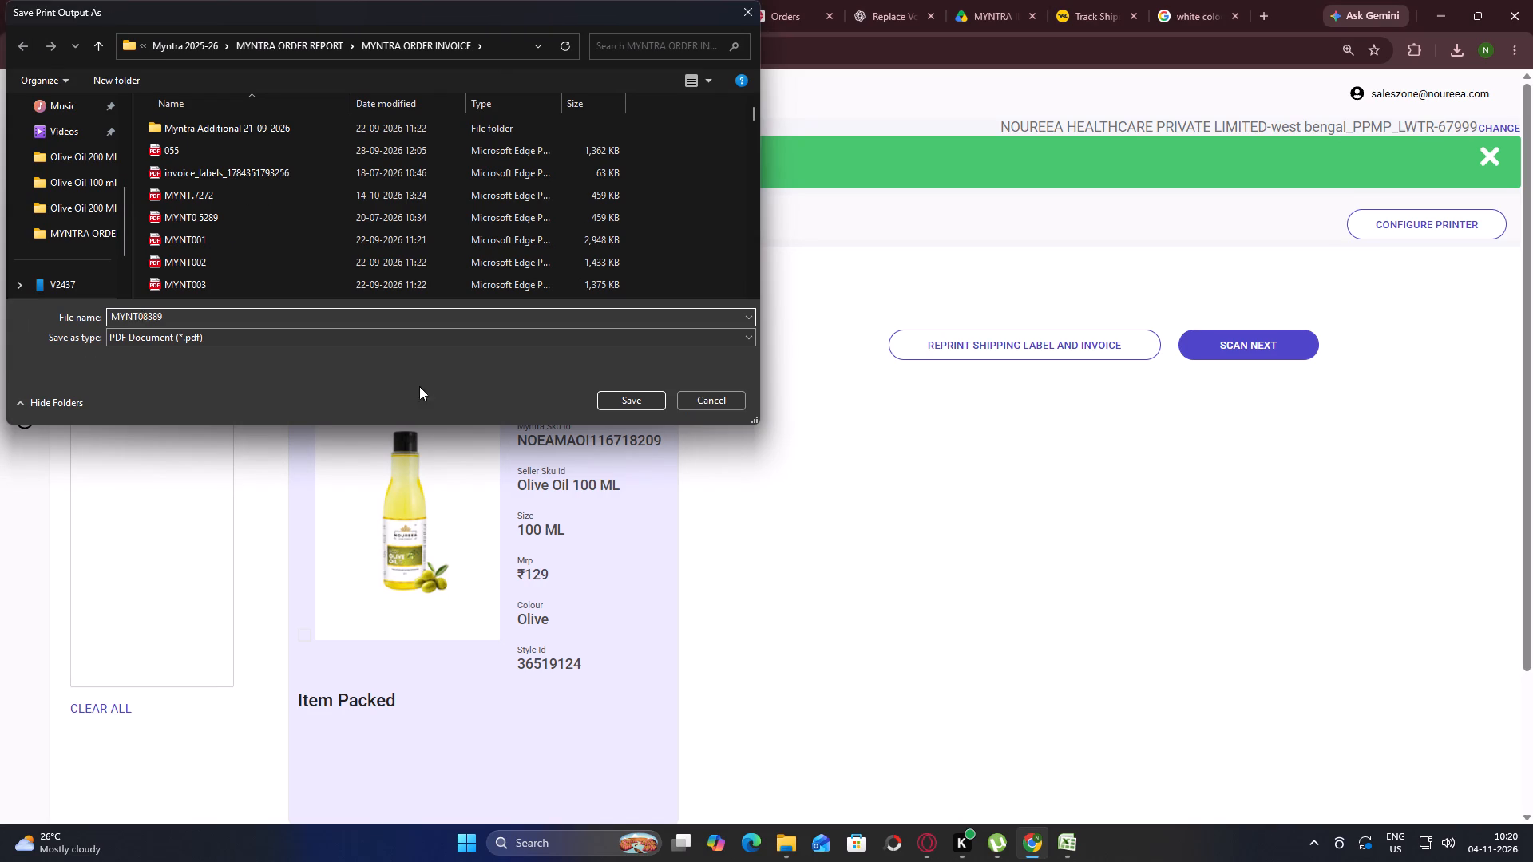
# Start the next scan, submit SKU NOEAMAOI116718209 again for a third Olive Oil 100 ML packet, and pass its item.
pyautogui.click(1277, 345)
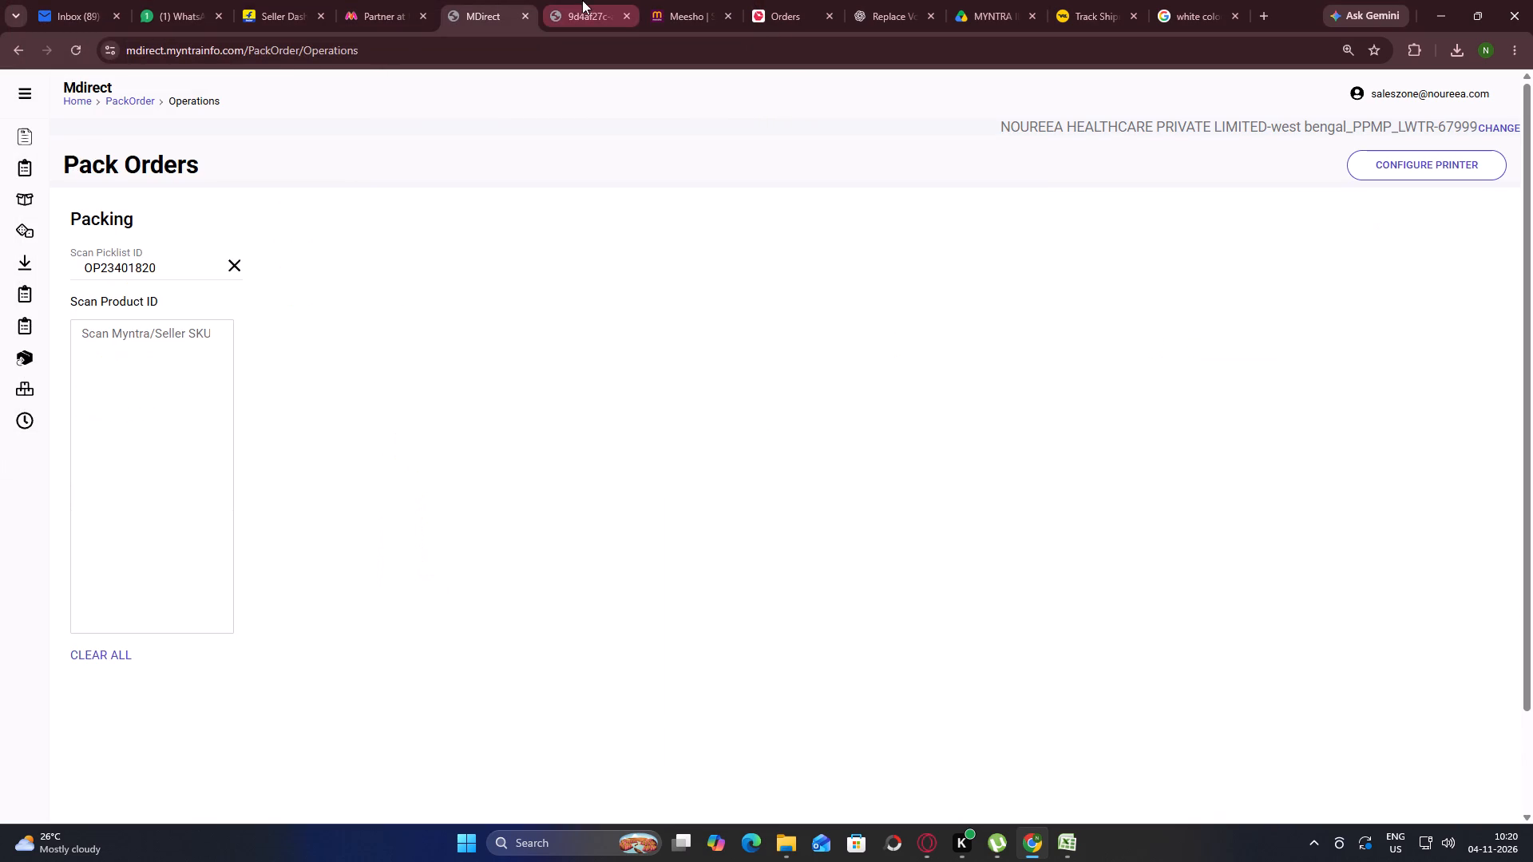
pyautogui.click(582, 0)
pyautogui.hotkey('ctrl', 'c')
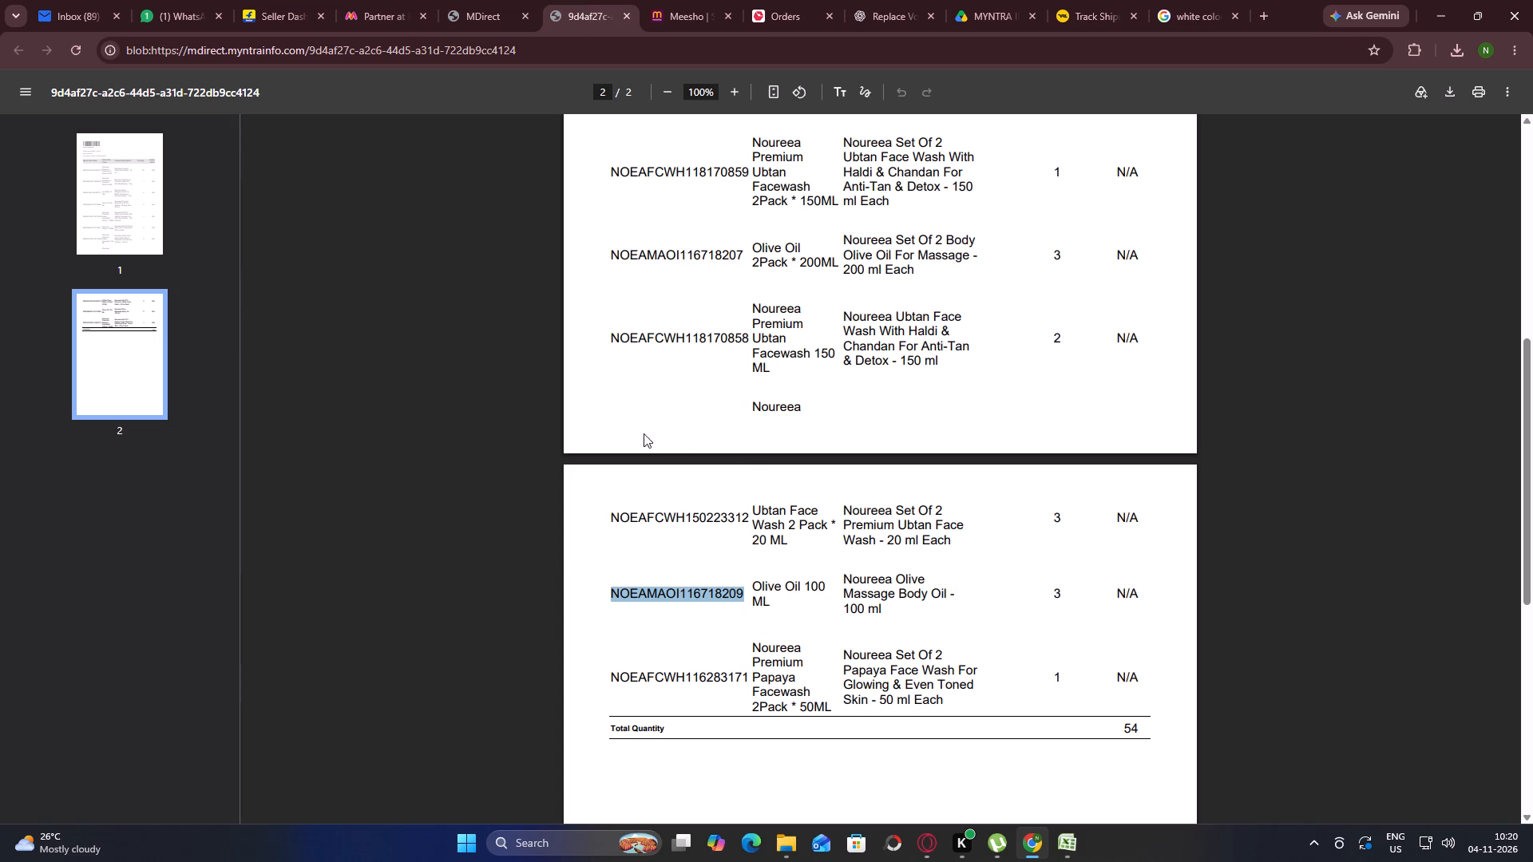
pyautogui.click(481, 3)
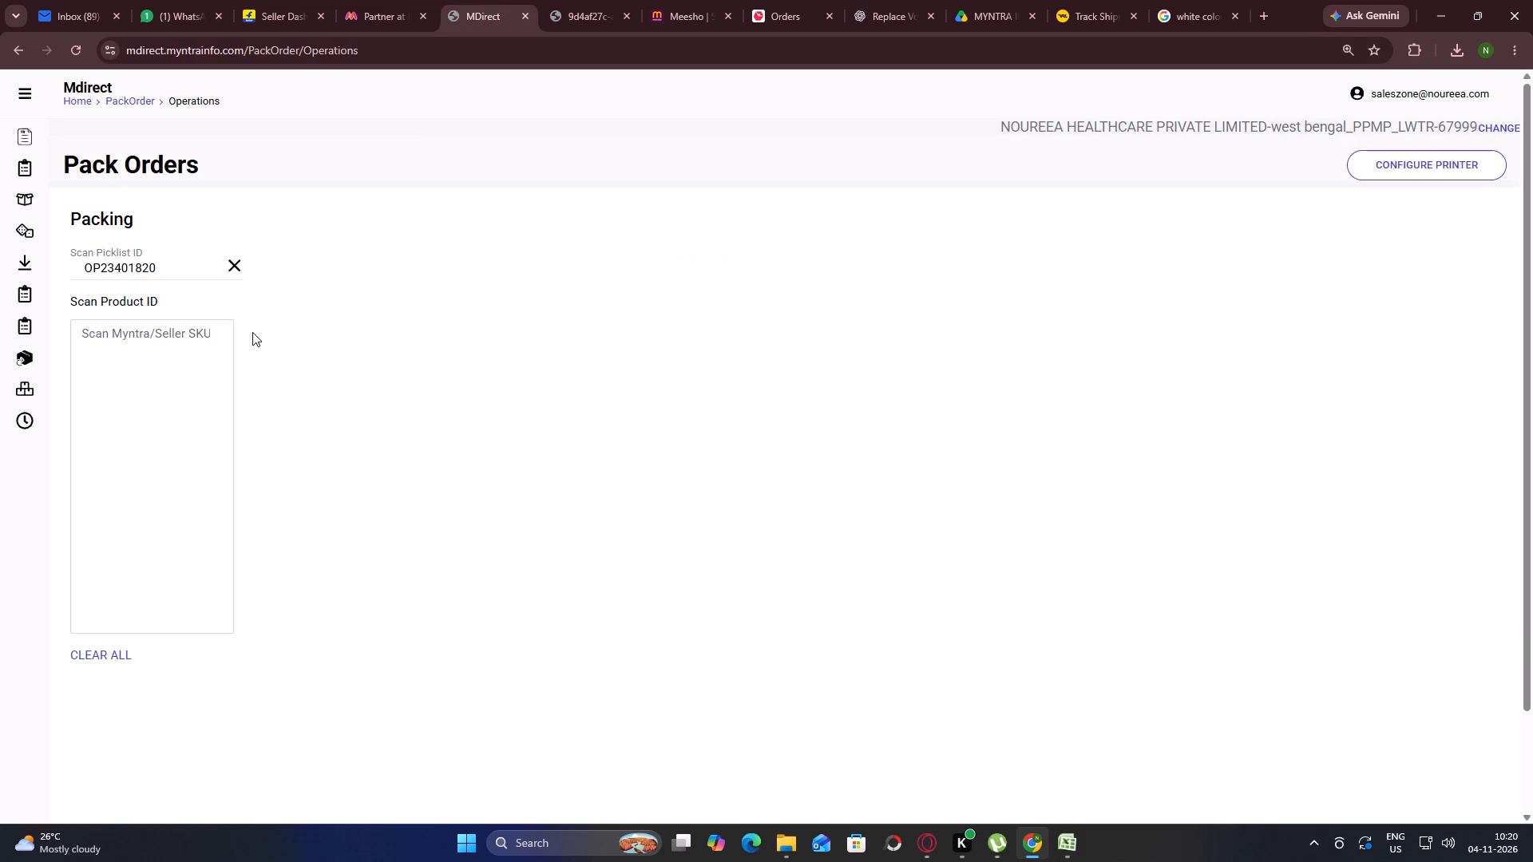
pyautogui.hotkey('ctrl', 'v')
pyautogui.press('Return')
pyautogui.click(610, 666)
pyautogui.click(1206, 275)
pyautogui.hotkey('alt', 'Tab')
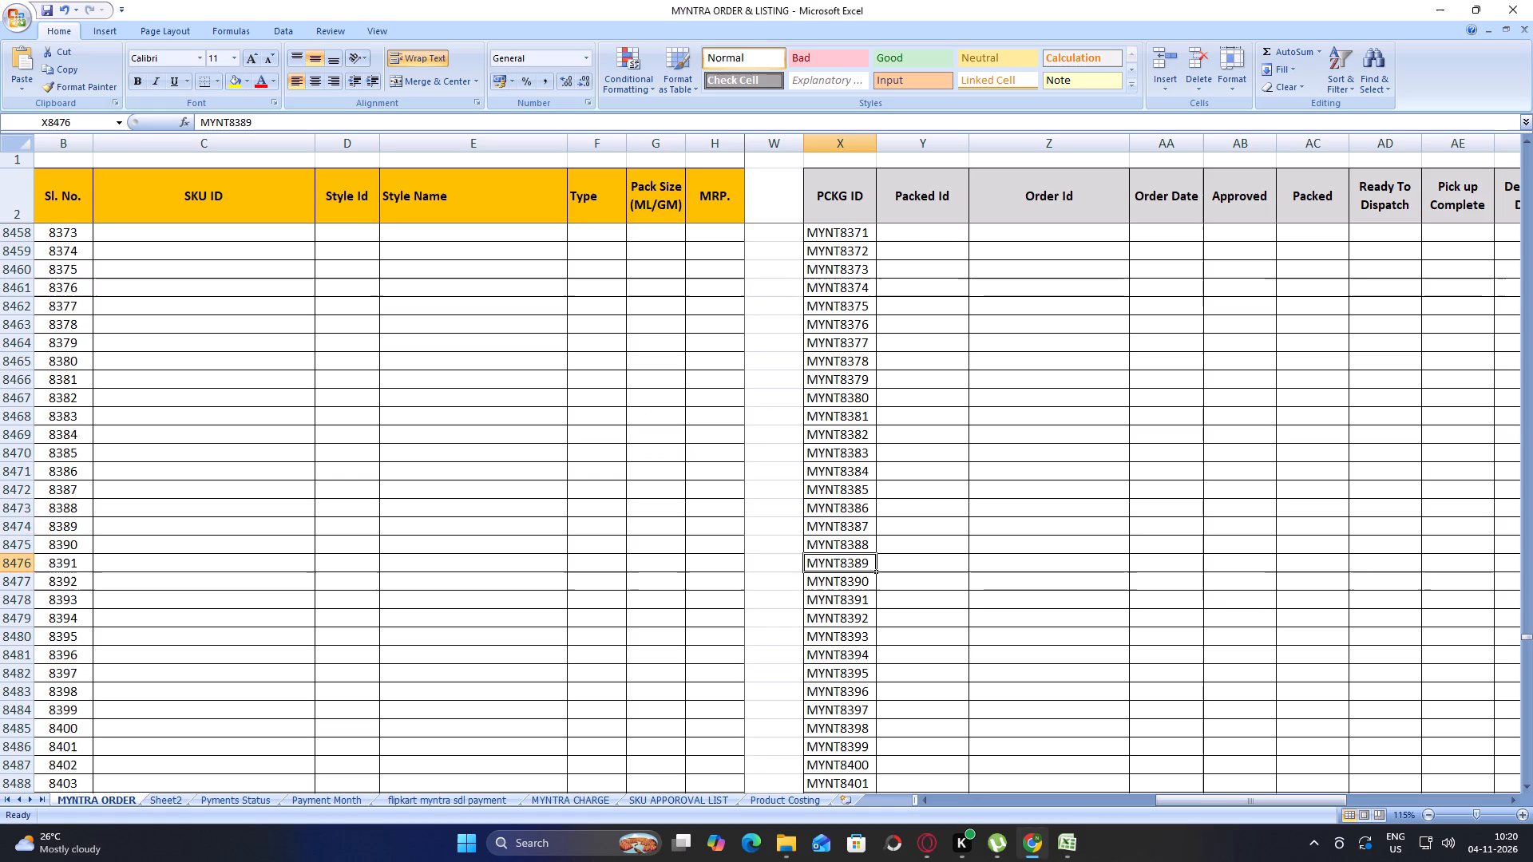
pyautogui.click(852, 577)
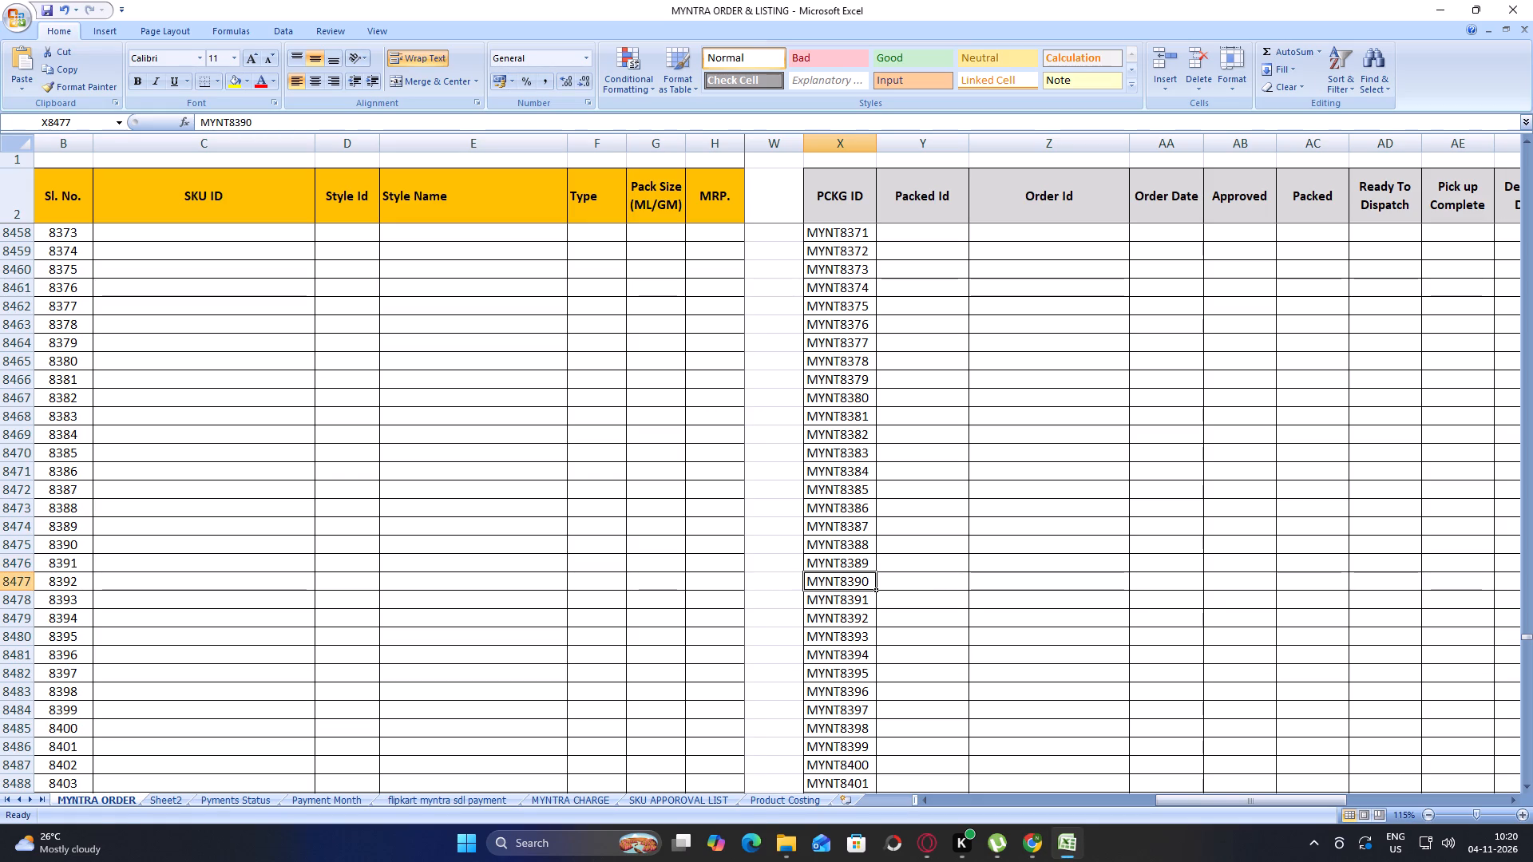
pyautogui.hotkey('ctrl', 'c')
pyautogui.hotkey('alt', 'Tab')
pyautogui.click(789, 461)
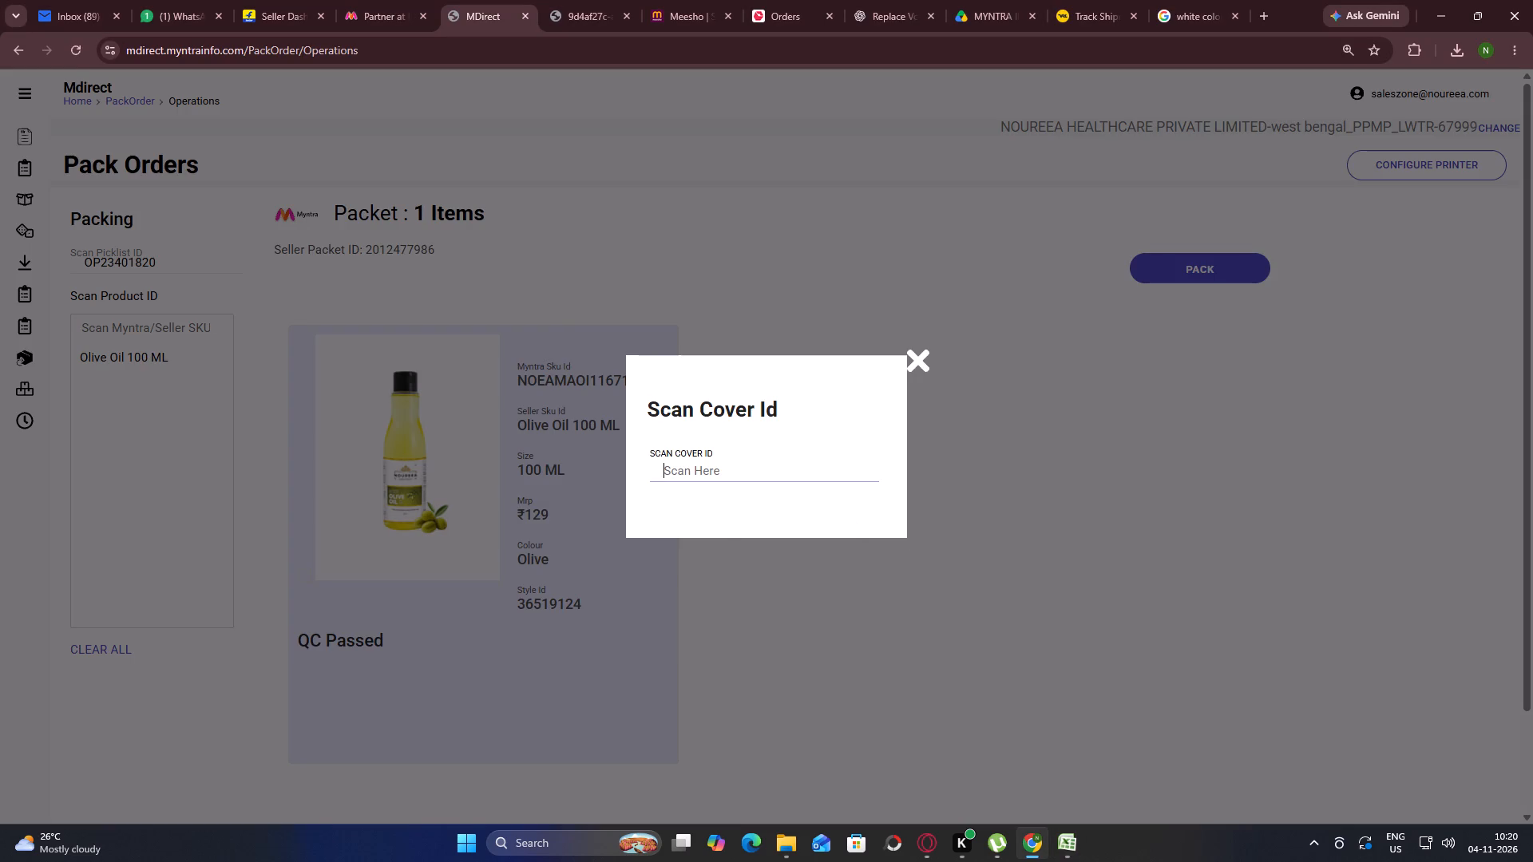
pyautogui.hotkey('ctrl', 'v')
pyautogui.press('Return')
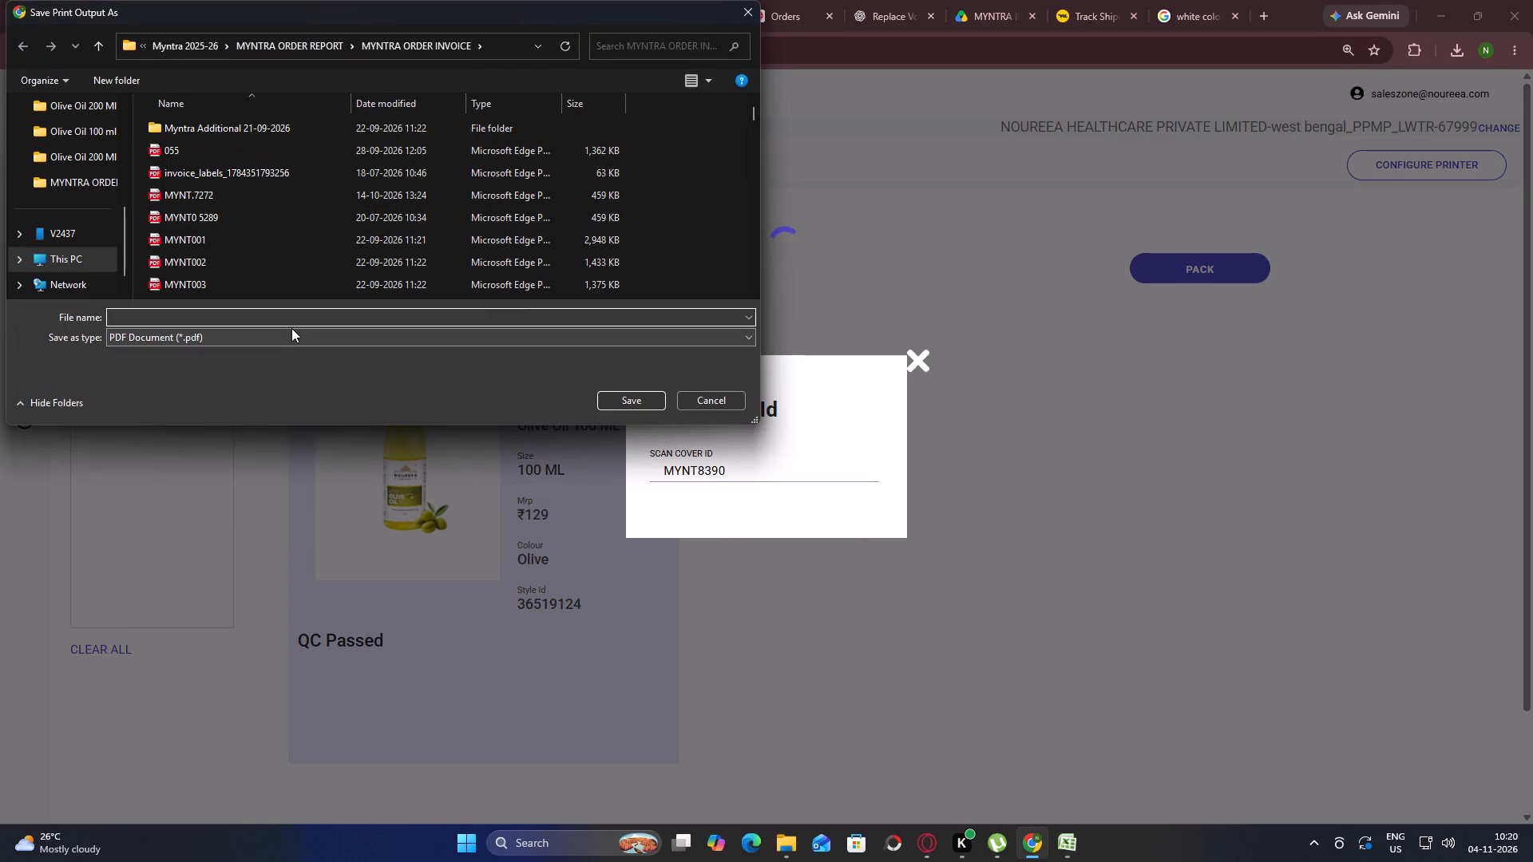
# Save the third Olive Oil packet's print outputs as MYNT8390 and MYNT08390 in the MYNTRA ORDER INVOICE folder, and start the next scan.
pyautogui.click(291, 319)
pyautogui.hotkey('ctrl', 'v')
pyautogui.press('Return')
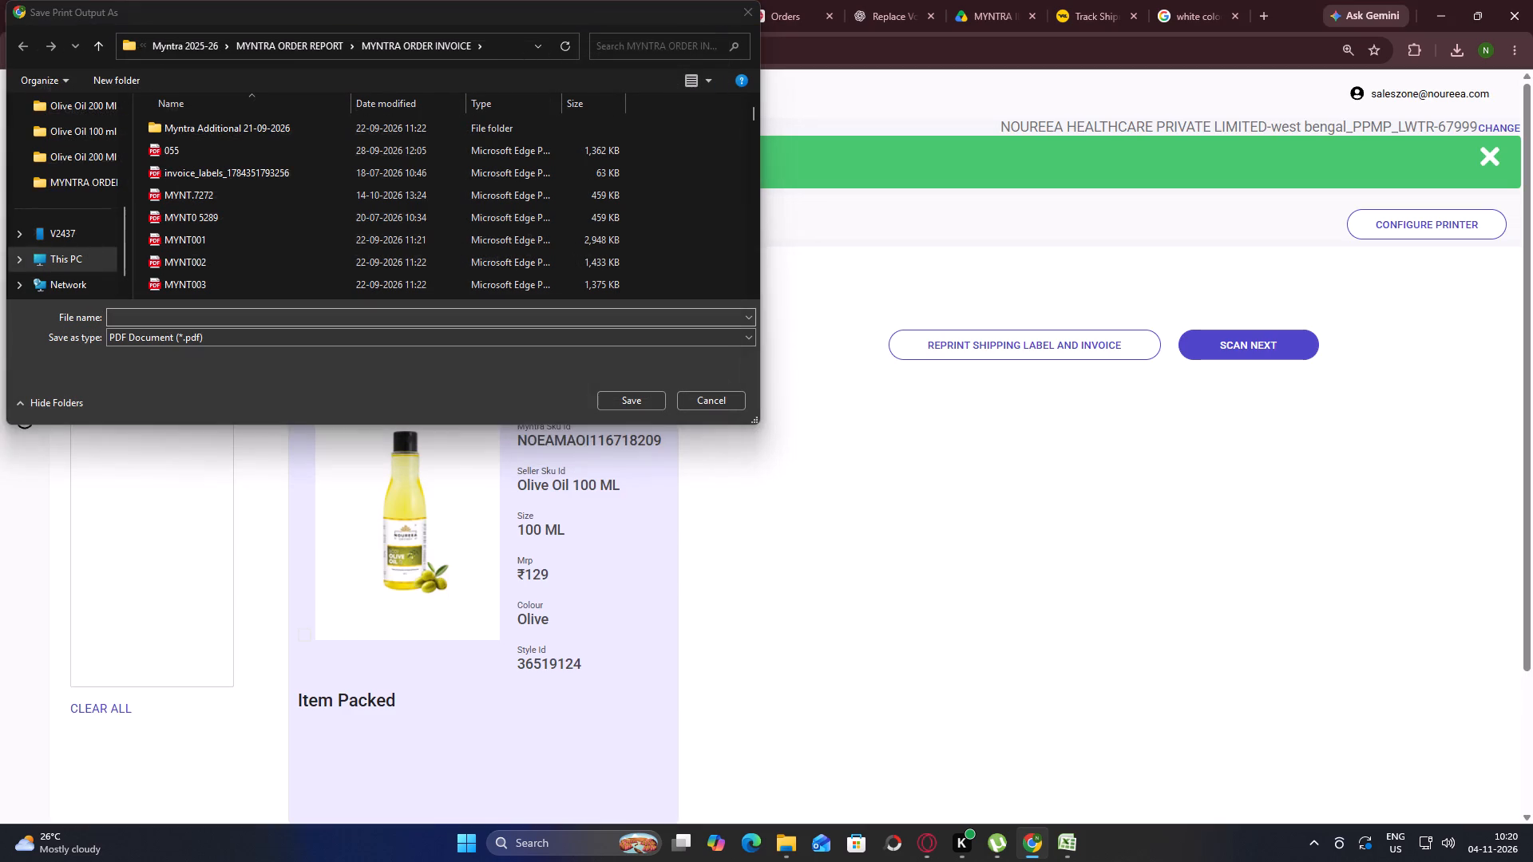
pyautogui.click(291, 319)
pyautogui.hotkey('ctrl', 'v')
pyautogui.press('Left')
pyautogui.press('Left')
pyautogui.press('Left')
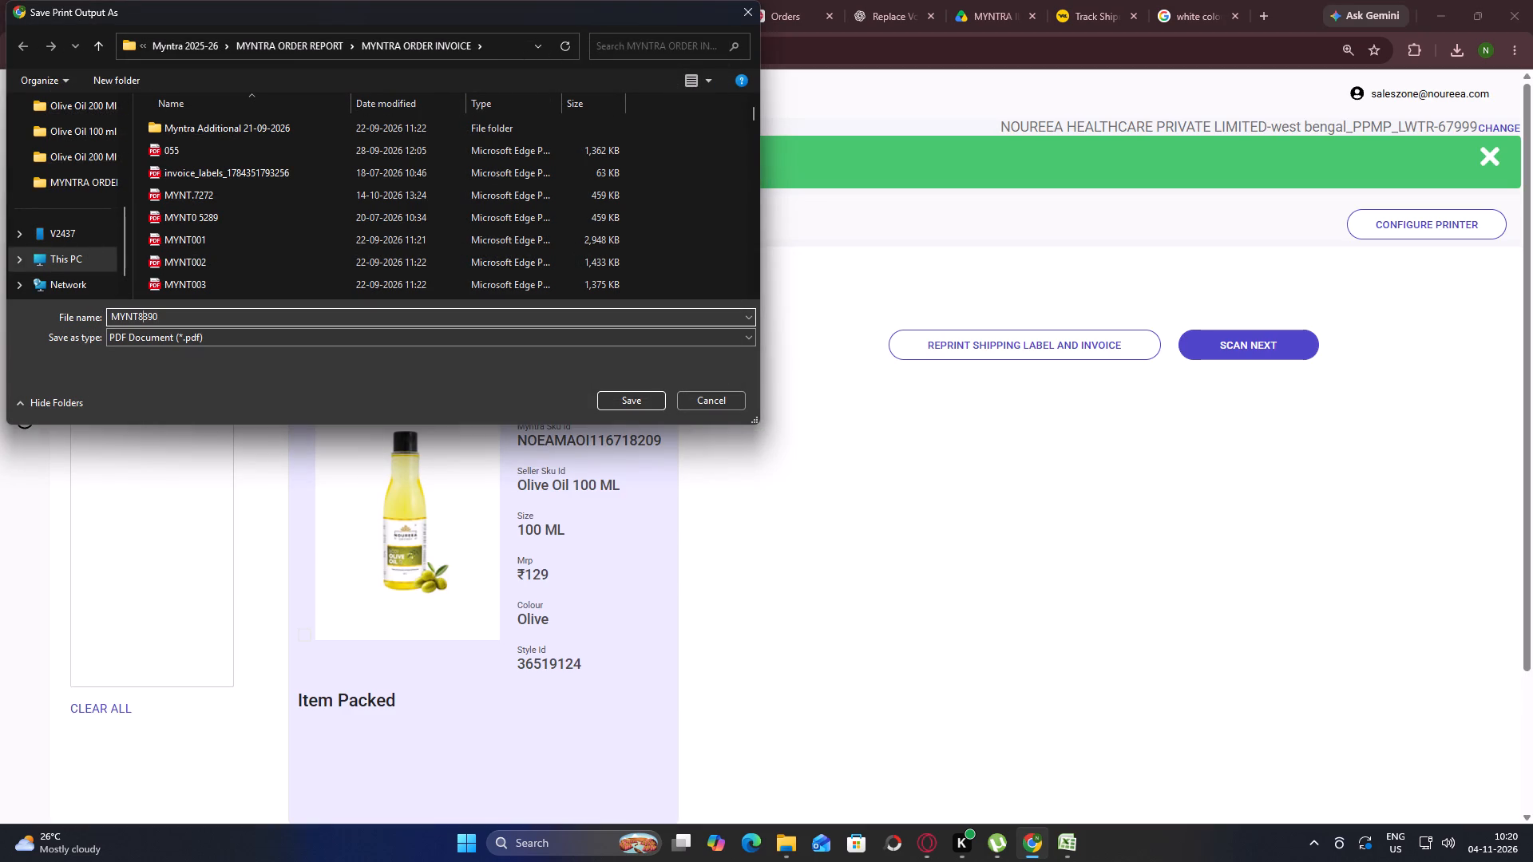
pyautogui.press('Left')
pyautogui.press('0')
pyautogui.press('Return')
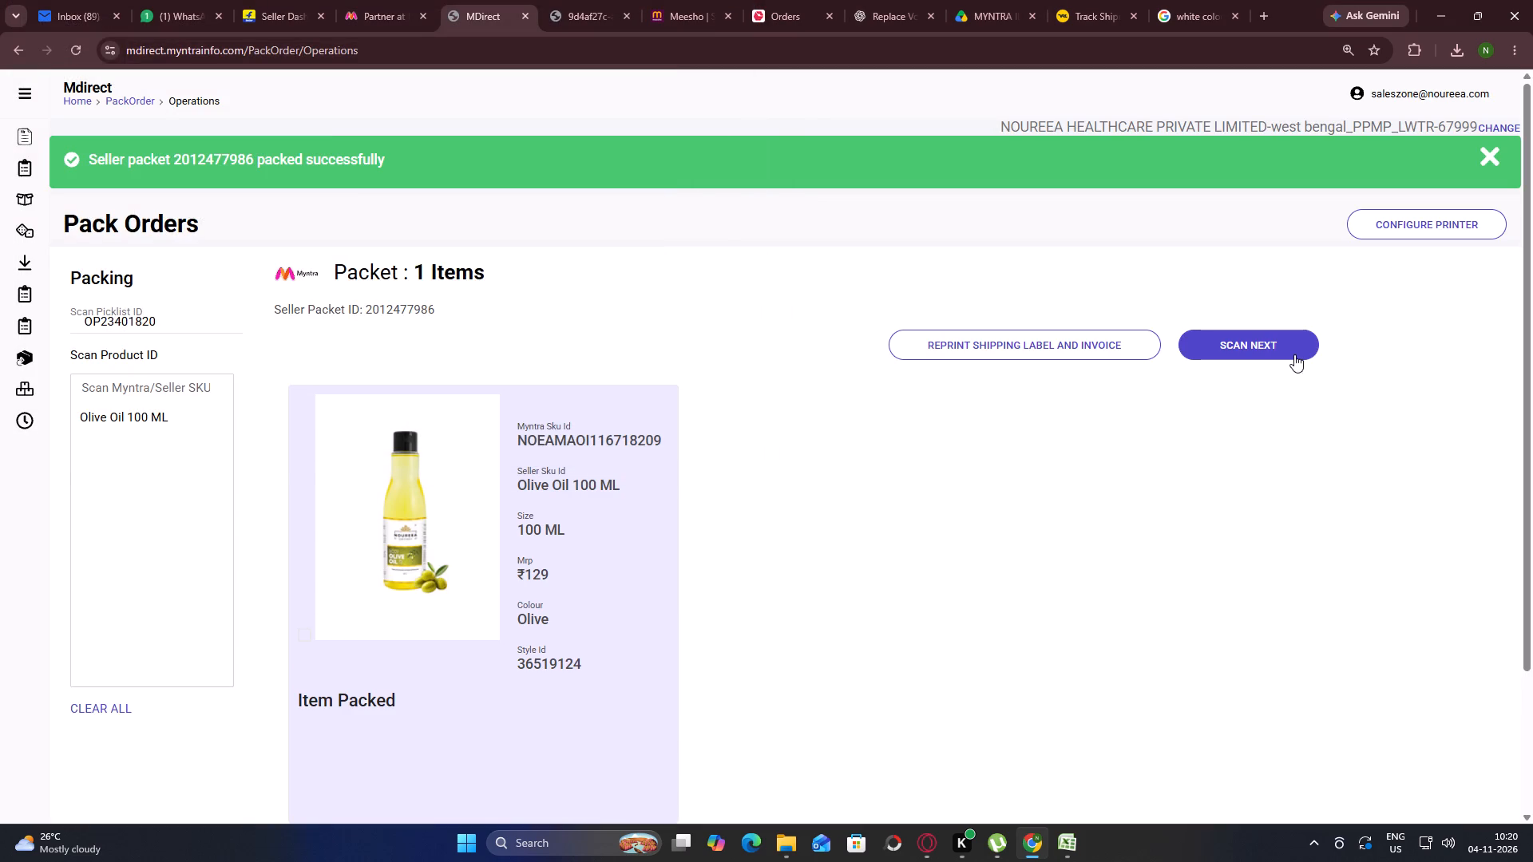
pyautogui.click(1289, 357)
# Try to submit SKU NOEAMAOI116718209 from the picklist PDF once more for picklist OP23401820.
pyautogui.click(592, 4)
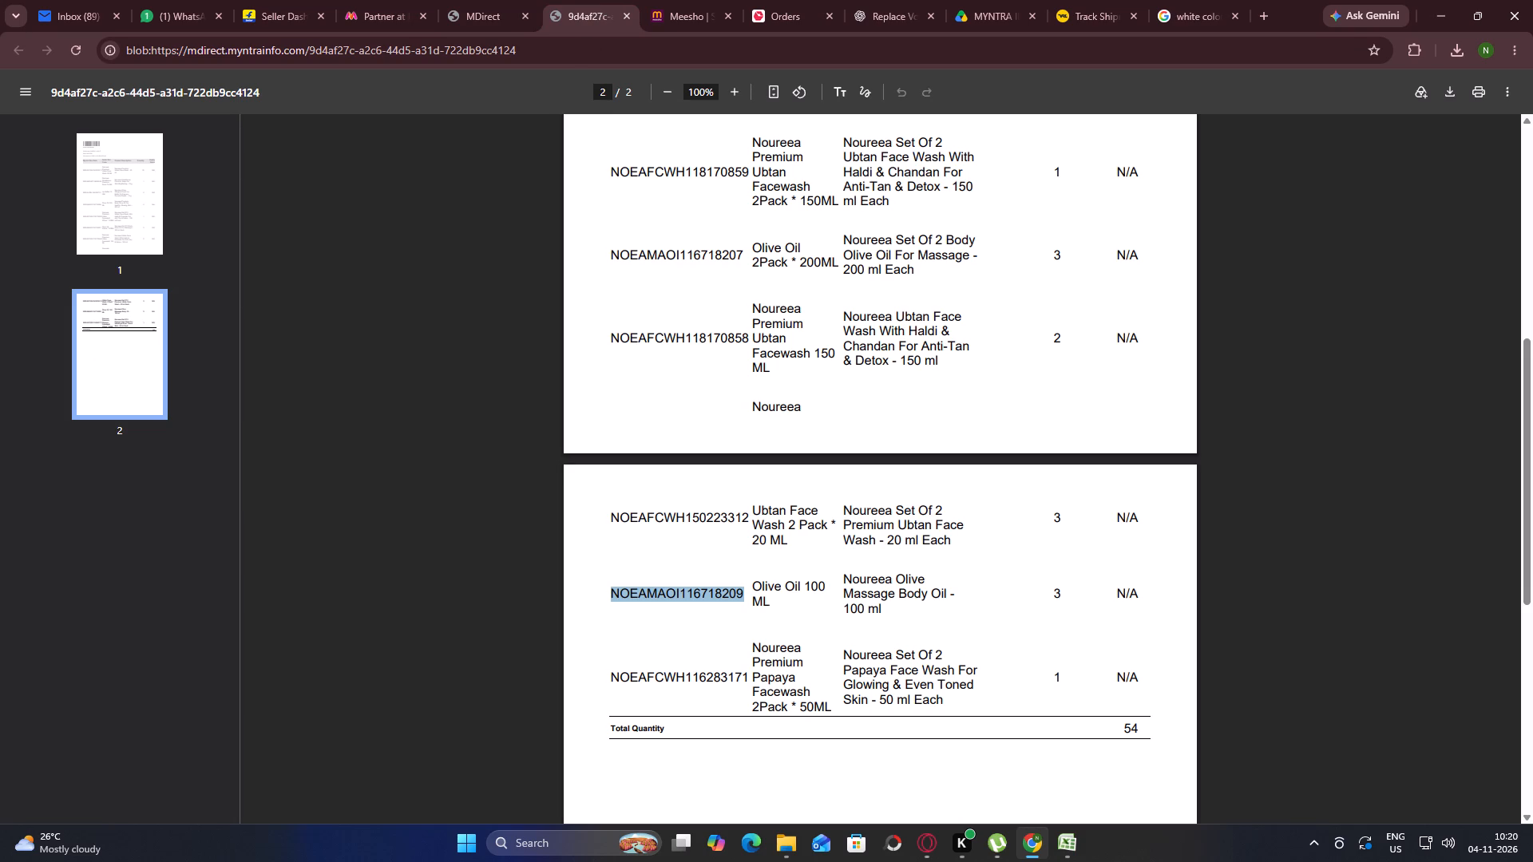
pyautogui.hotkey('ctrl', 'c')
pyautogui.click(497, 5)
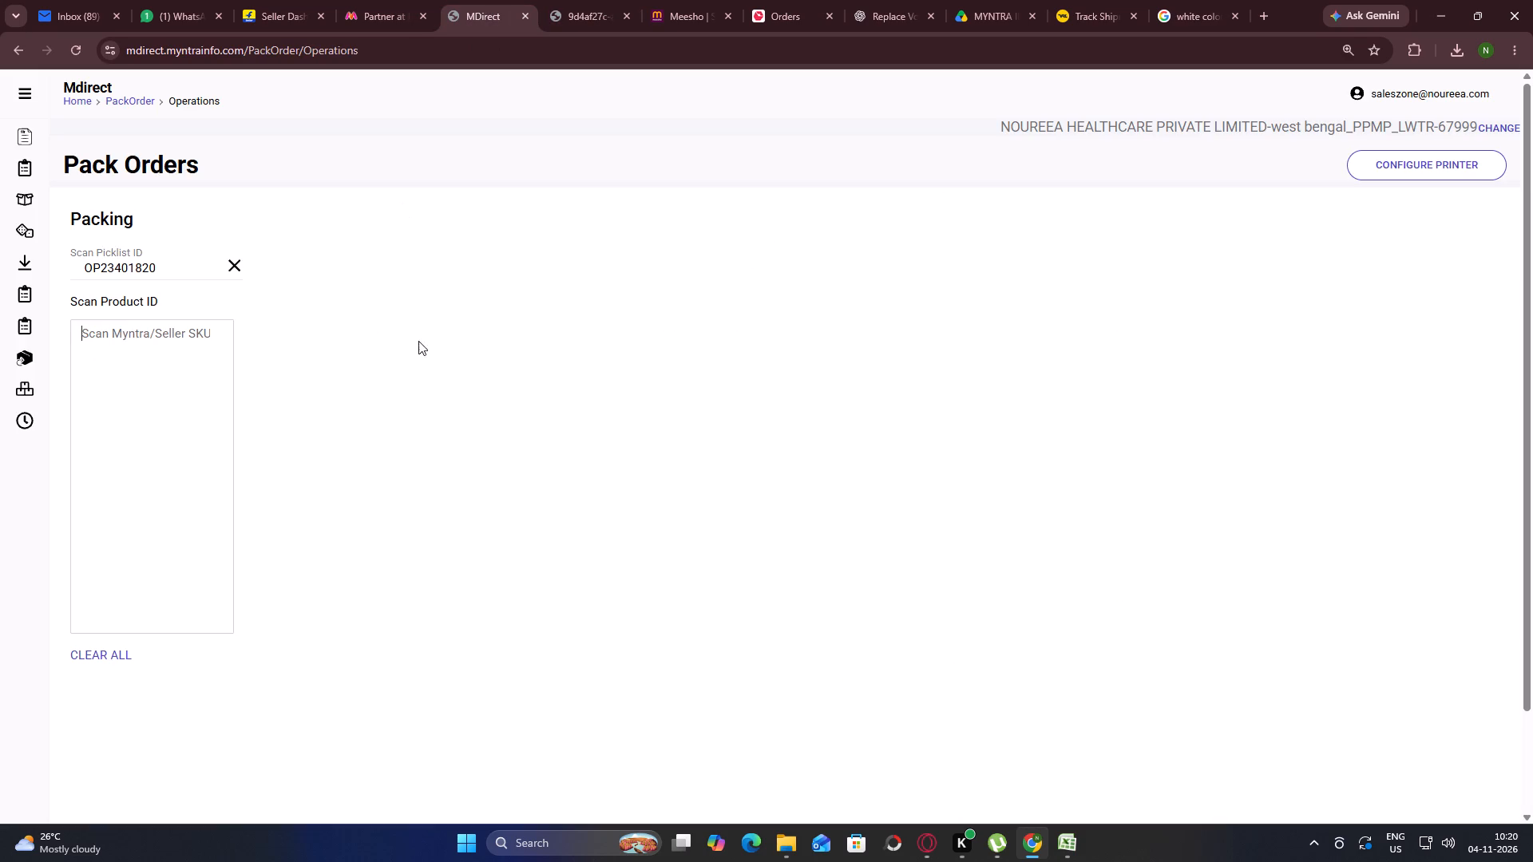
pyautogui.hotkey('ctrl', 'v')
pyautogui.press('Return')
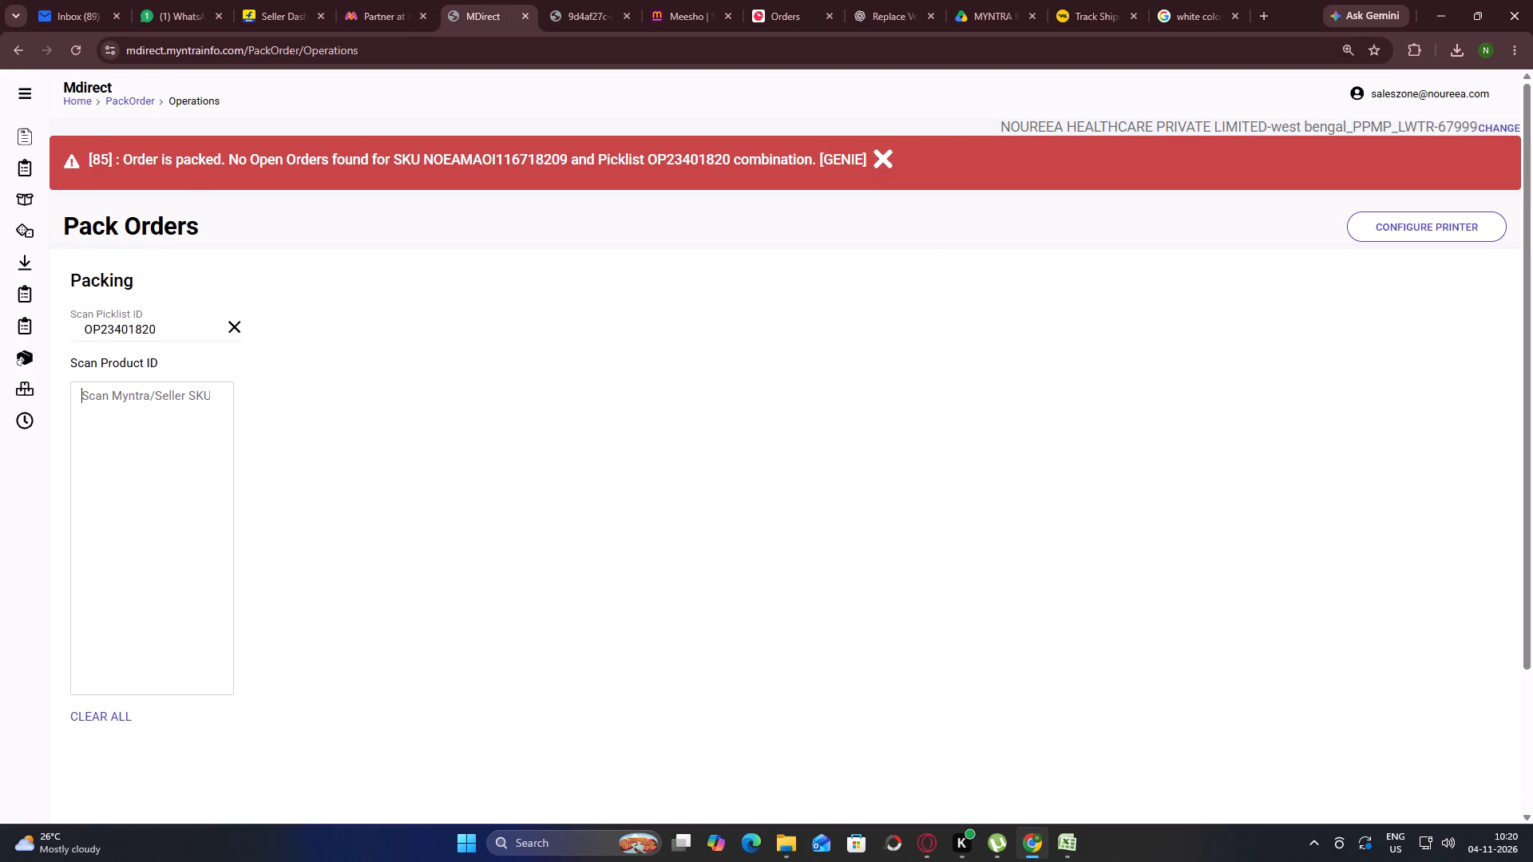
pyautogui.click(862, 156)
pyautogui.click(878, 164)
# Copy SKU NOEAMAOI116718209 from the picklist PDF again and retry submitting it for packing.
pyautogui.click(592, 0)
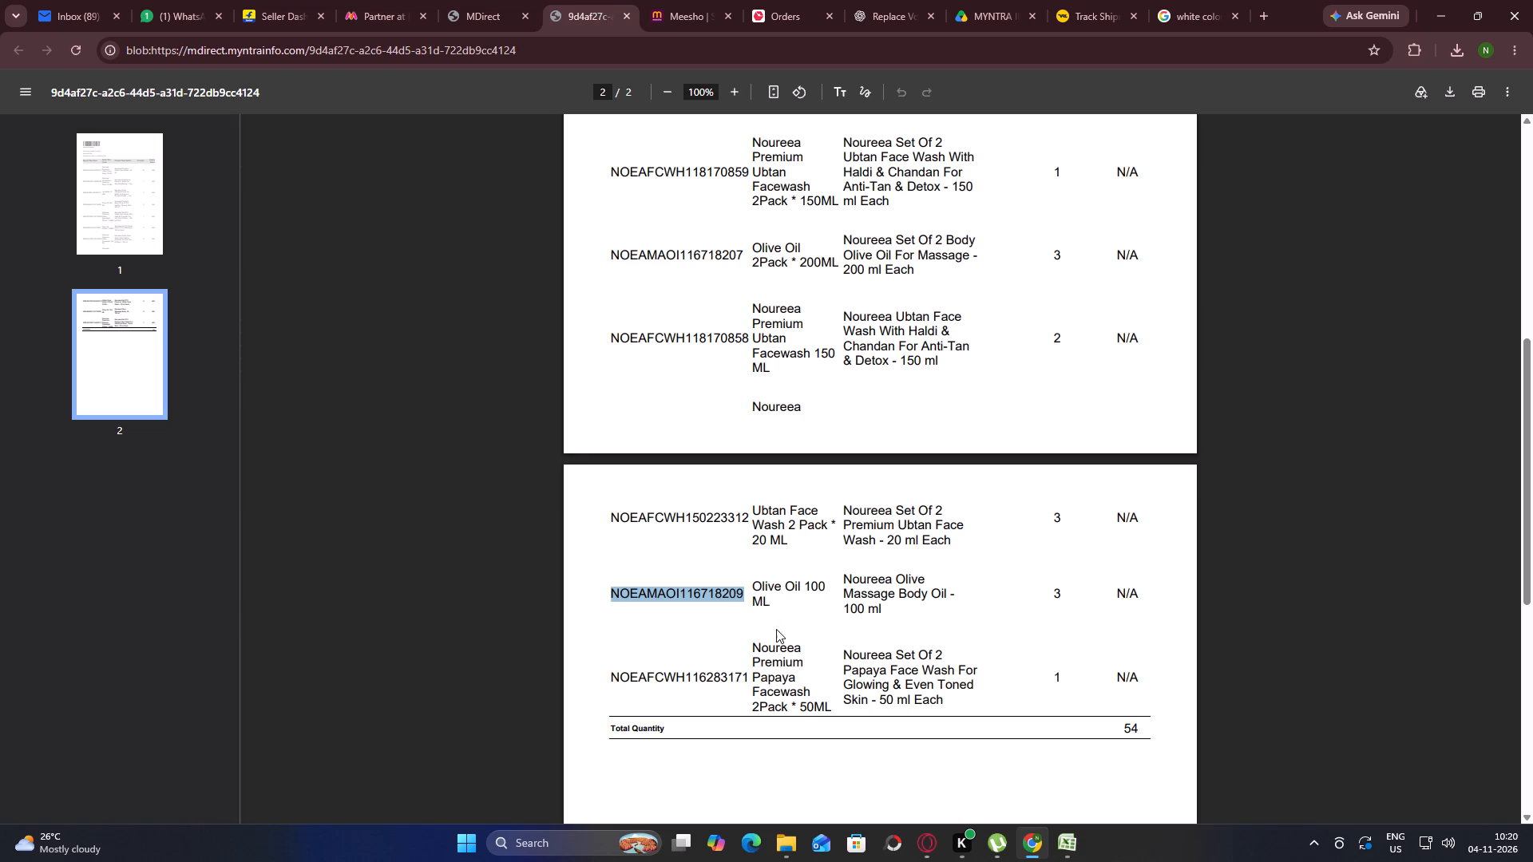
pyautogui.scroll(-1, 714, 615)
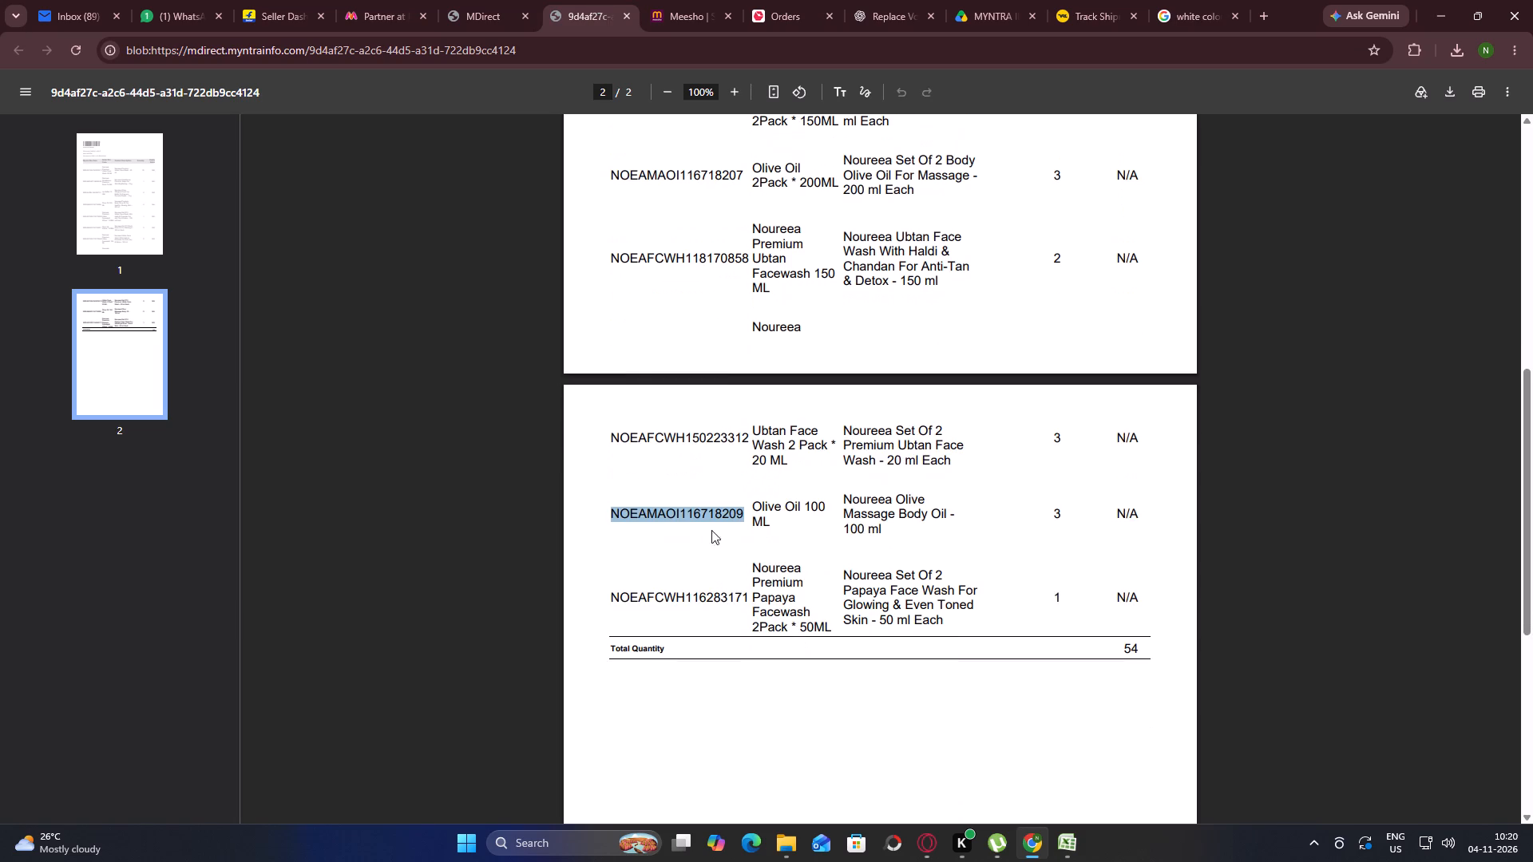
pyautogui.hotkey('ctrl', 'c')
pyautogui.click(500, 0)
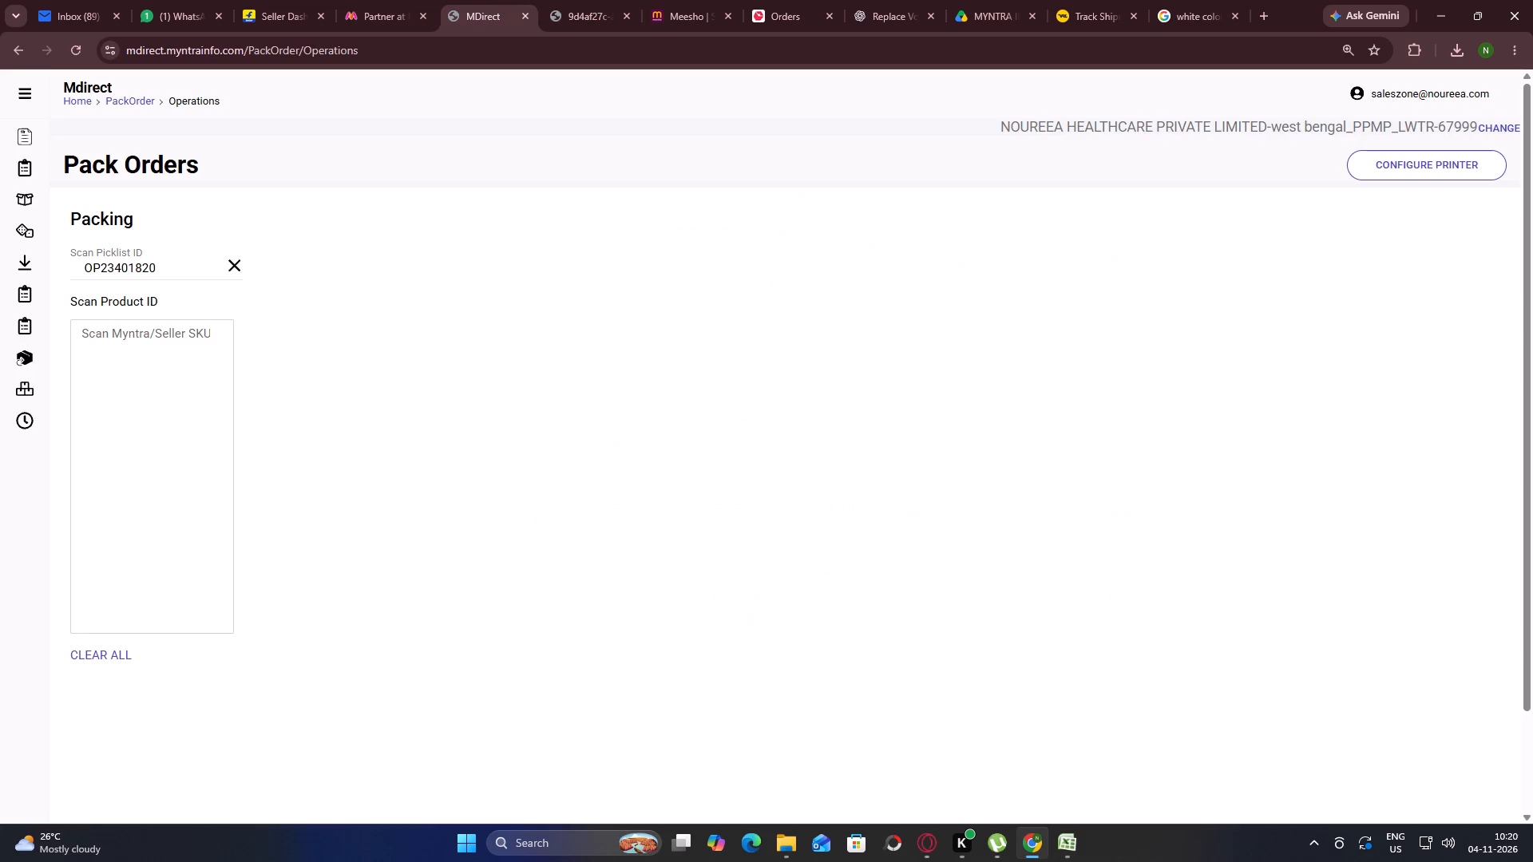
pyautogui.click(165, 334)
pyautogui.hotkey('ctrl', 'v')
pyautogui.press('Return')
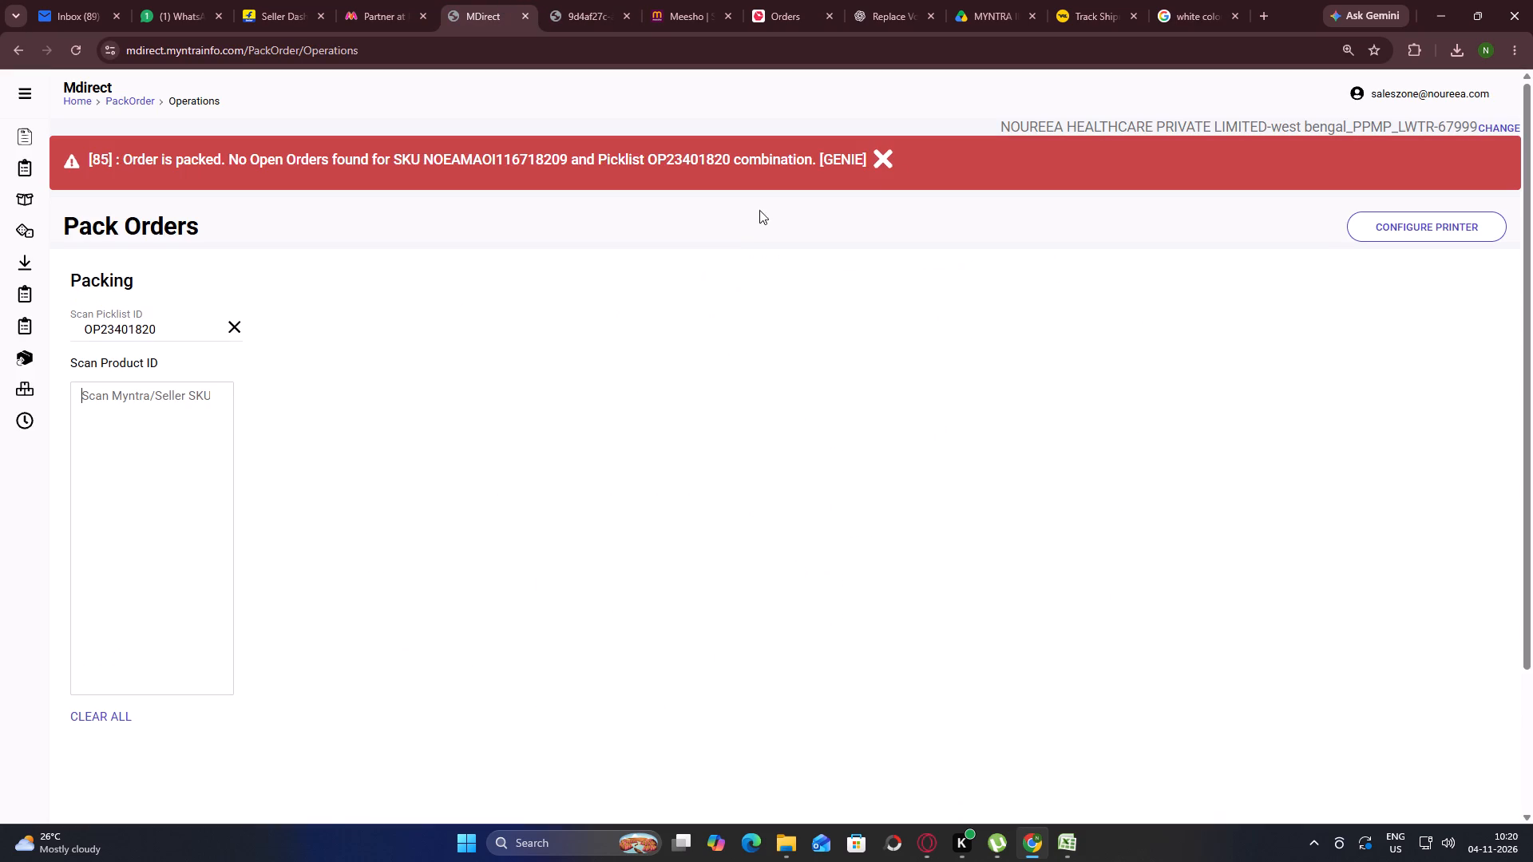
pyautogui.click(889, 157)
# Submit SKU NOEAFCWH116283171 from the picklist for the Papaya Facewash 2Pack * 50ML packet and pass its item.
pyautogui.click(582, 0)
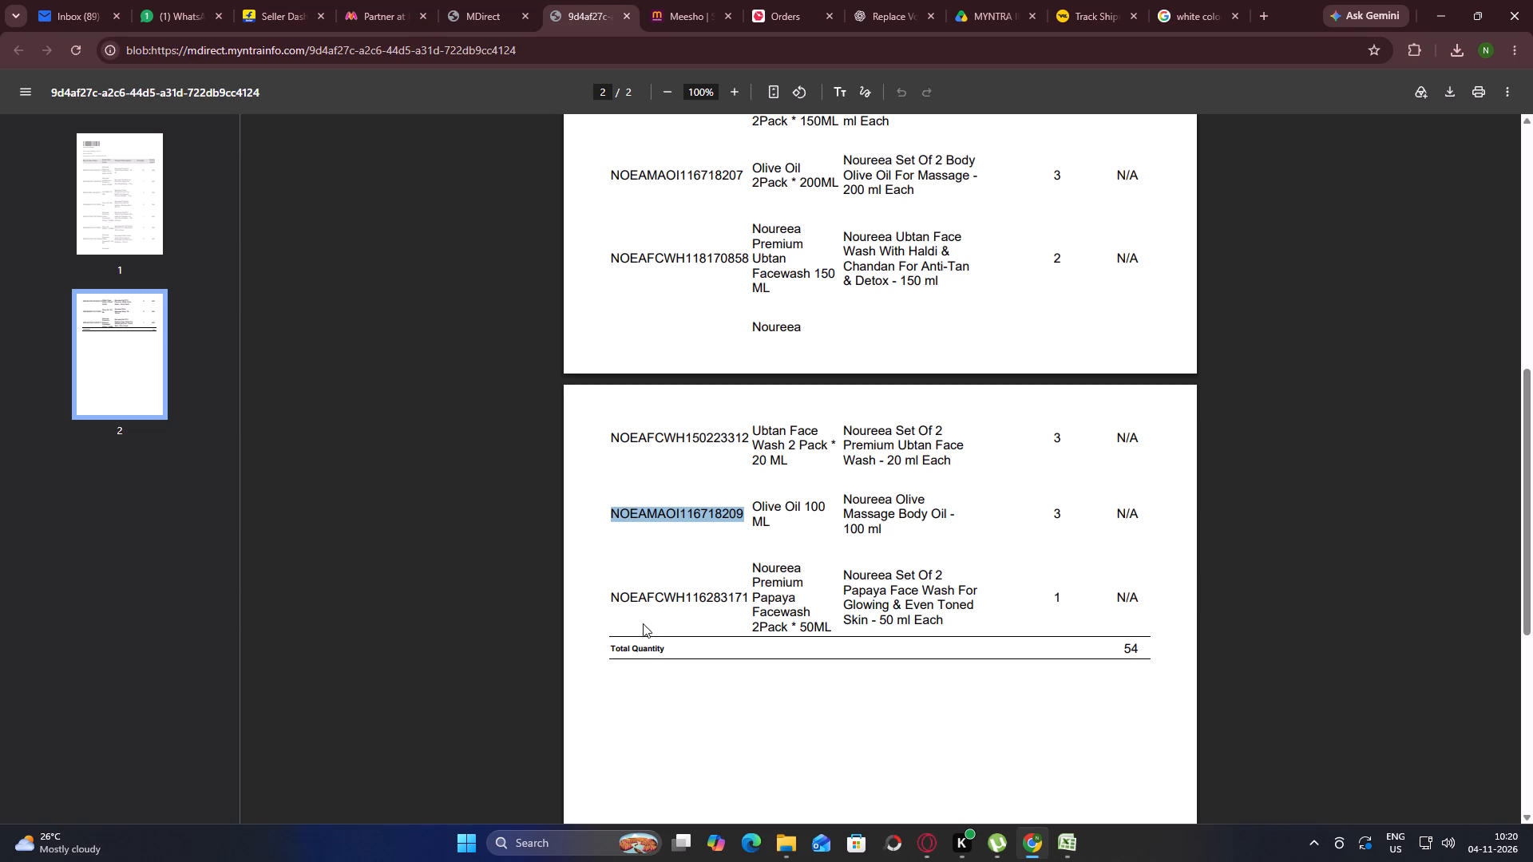
pyautogui.doubleClick(663, 599)
pyautogui.hotkey('ctrl', 'c')
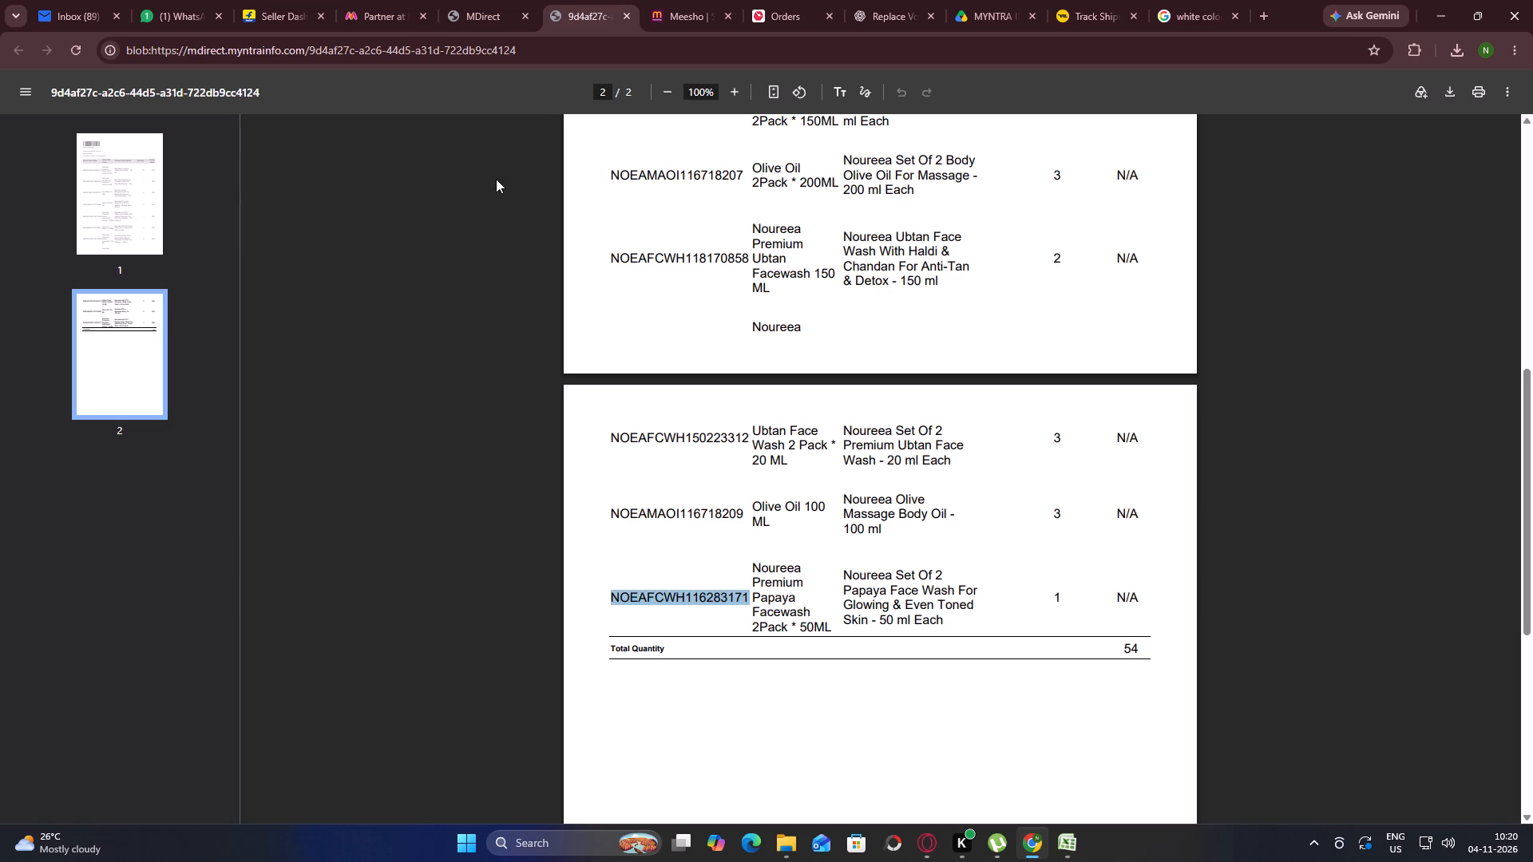
pyautogui.click(459, 0)
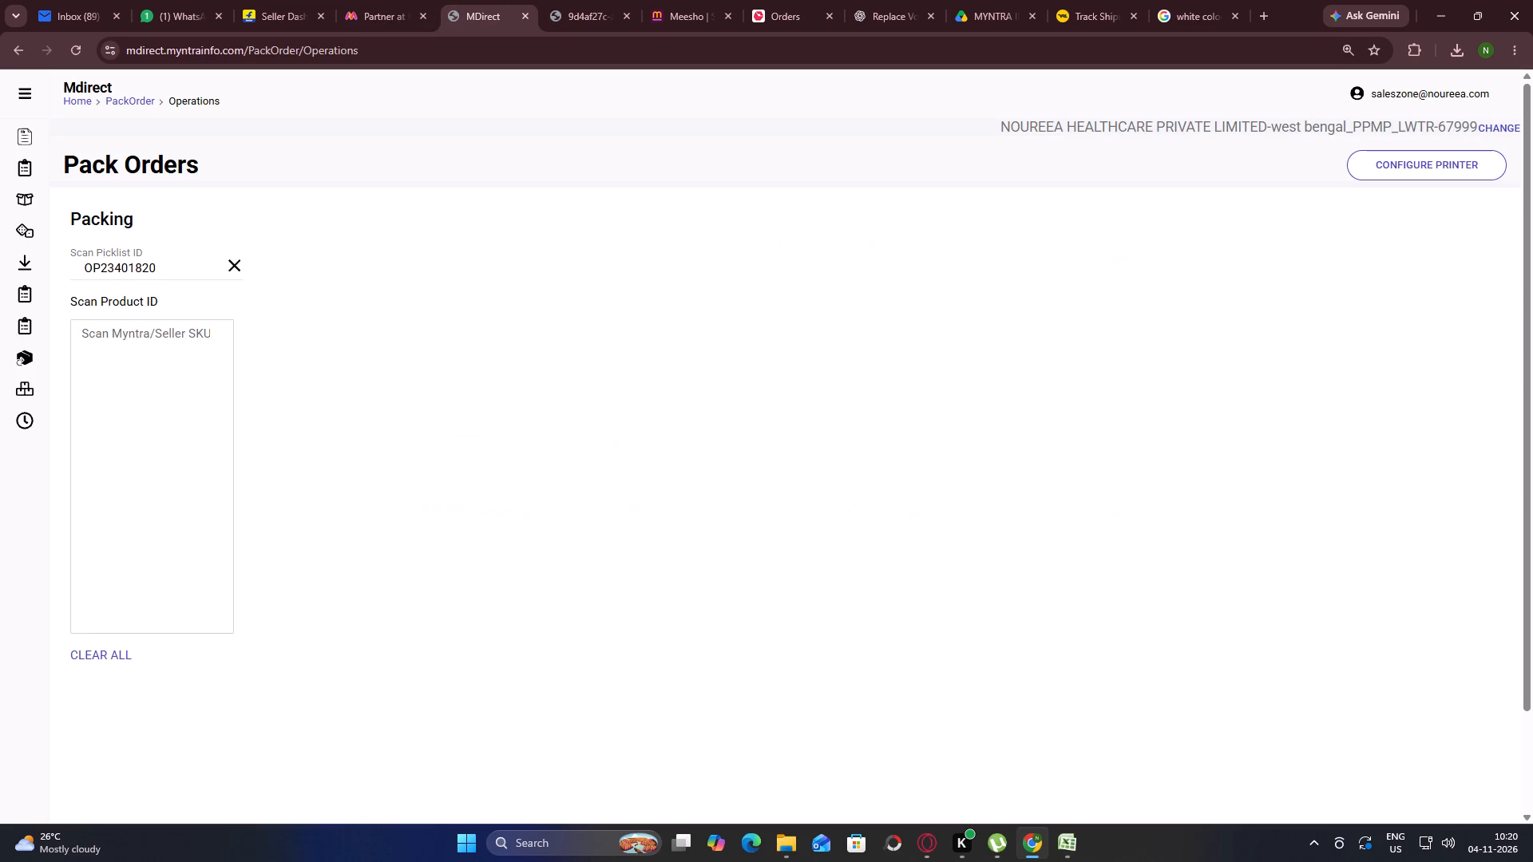
pyautogui.click(171, 333)
pyautogui.hotkey('ctrl', 'v')
pyautogui.press('Return')
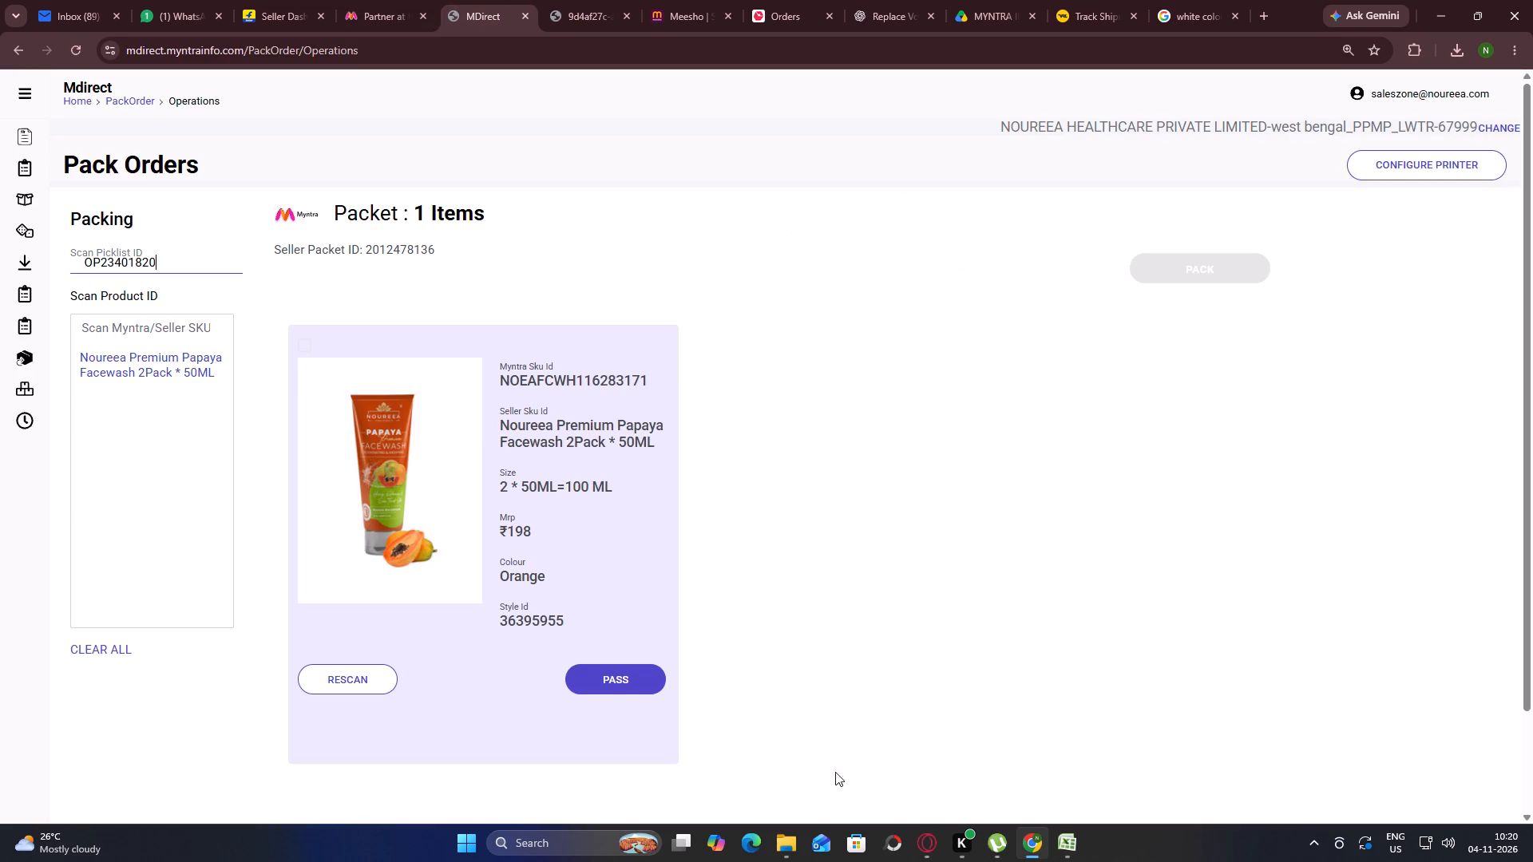
pyautogui.click(620, 665)
# Pack the Papaya Facewash 2Pack * 50ML packet with cover ID MYNT8391 copied from the order workbook.
pyautogui.click(1188, 273)
pyautogui.hotkey('alt', 'Tab')
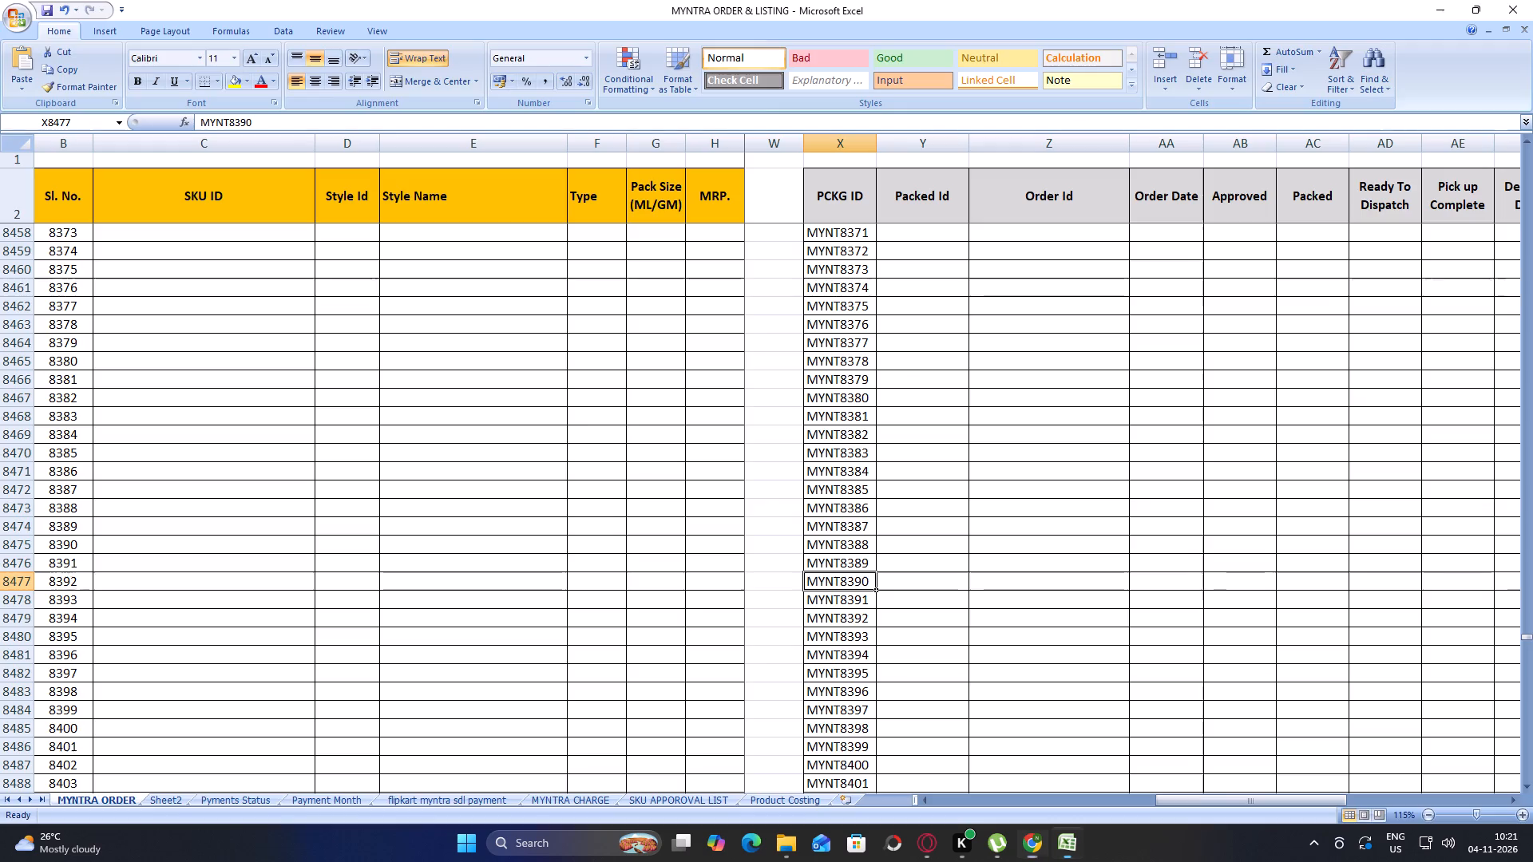
pyautogui.click(853, 601)
pyautogui.hotkey('ctrl', 'c')
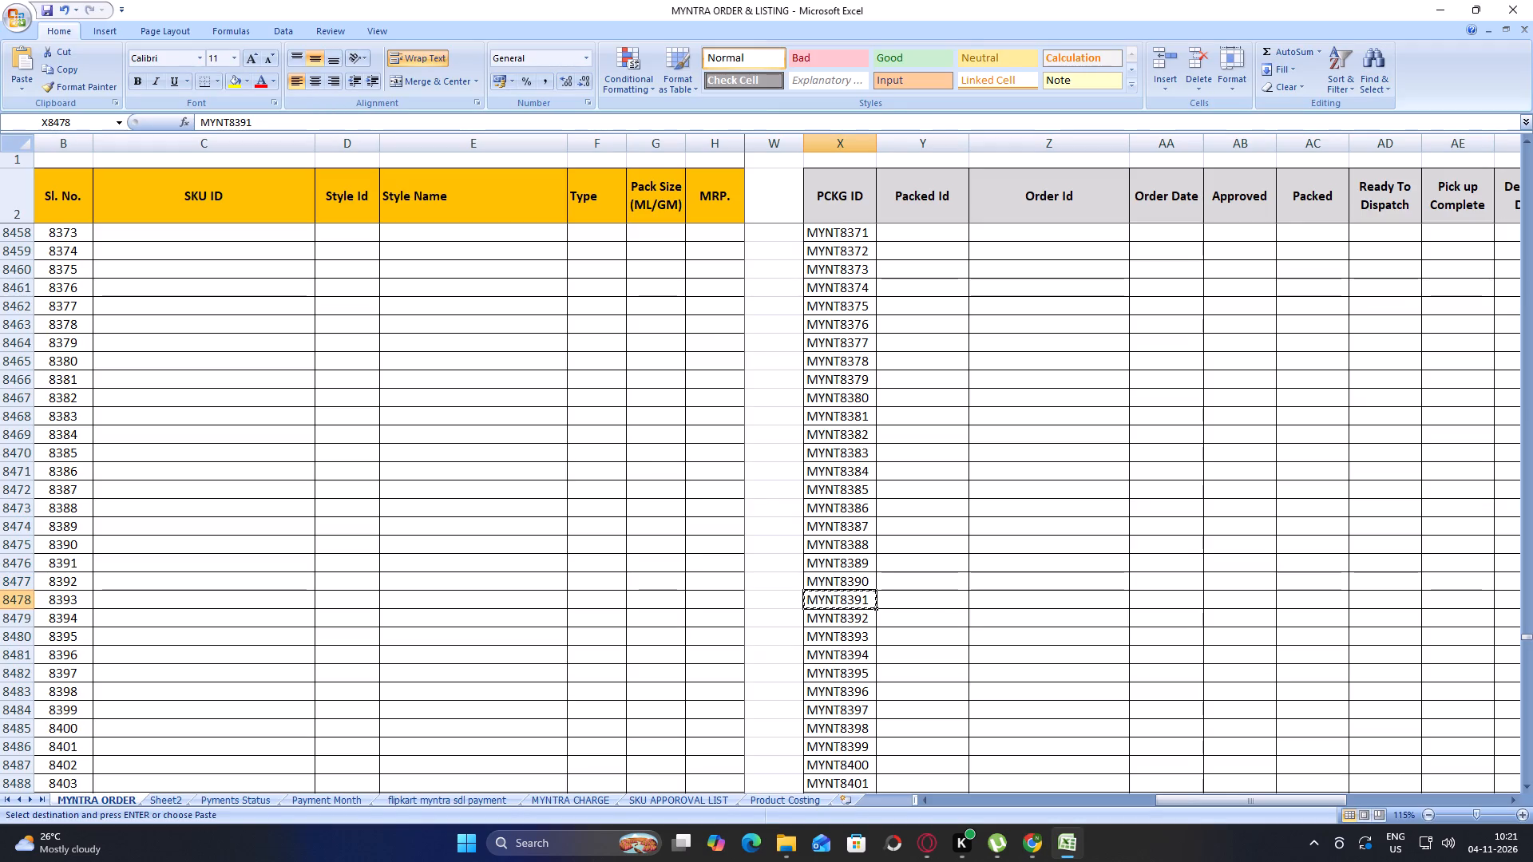
pyautogui.hotkey('alt', 'Tab')
pyautogui.click(777, 472)
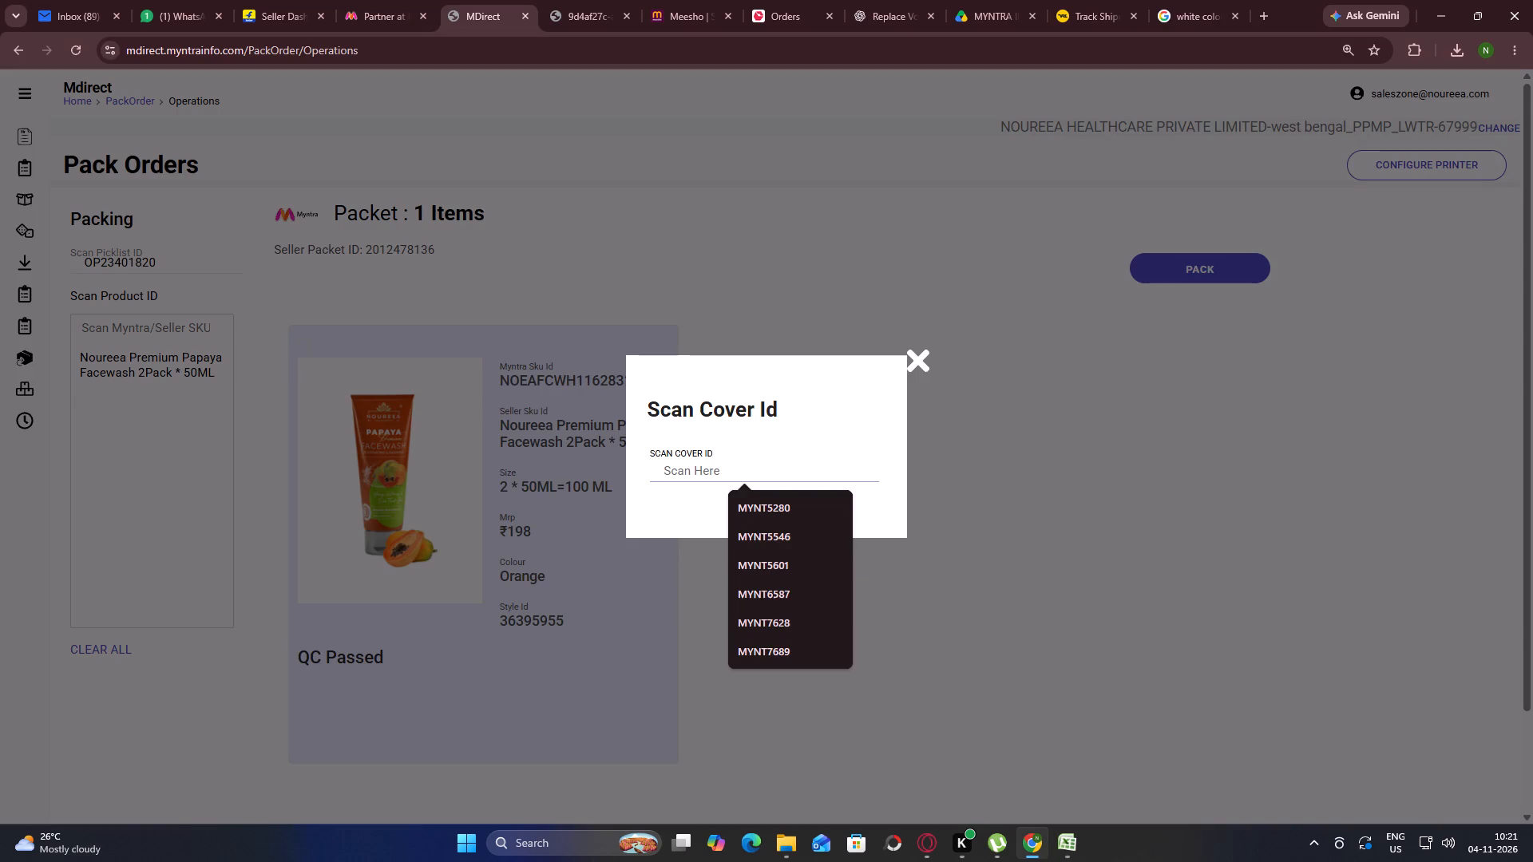
pyautogui.hotkey('ctrl', 'v')
pyautogui.press('Return')
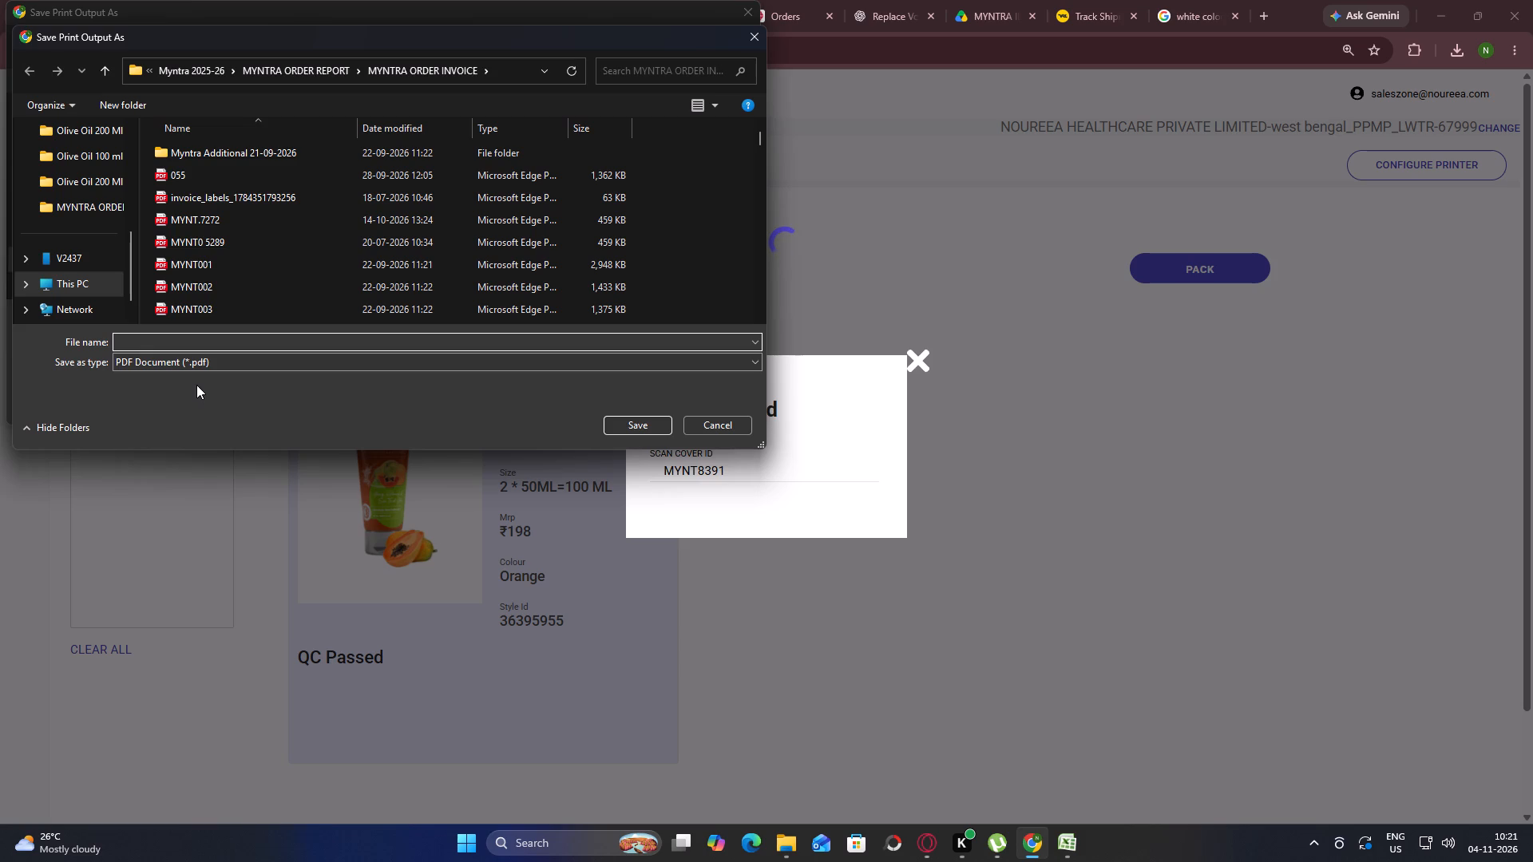
# Save the Papaya Facewash packet's print outputs as MYNT8391 and MYNT08391 in the MYNTRA ORDER INVOICE folder, and start the next scan.
pyautogui.hotkey('ctrl', 'v')
pyautogui.press('Return')
pyautogui.hotkey('ctrl', 'v')
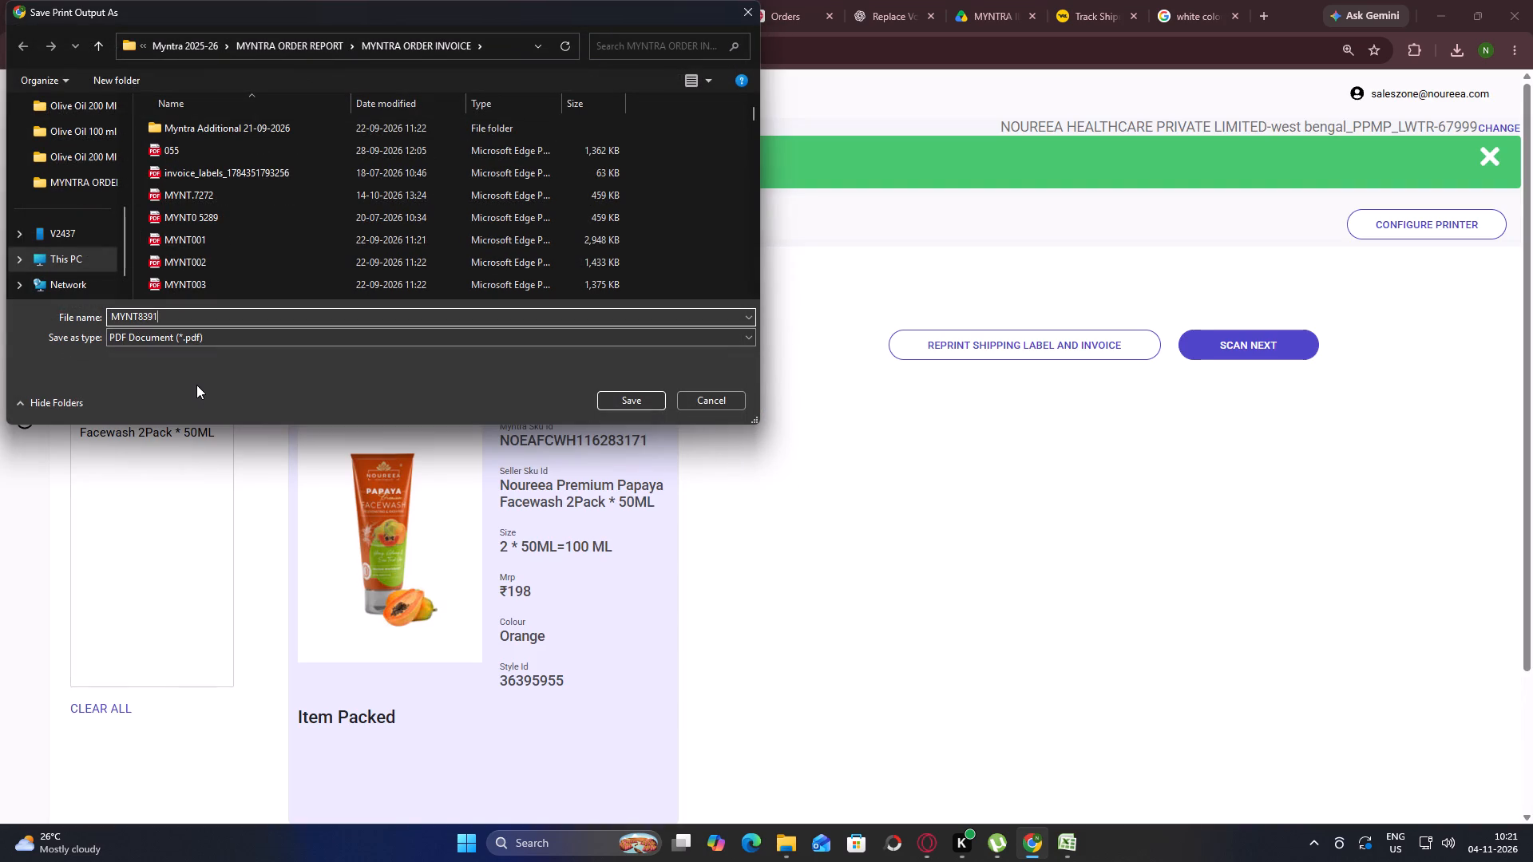
pyautogui.press('Left')
pyautogui.press('Left')
pyautogui.press('Left')
pyautogui.press('Left')
pyautogui.press('0')
pyautogui.press('Return')
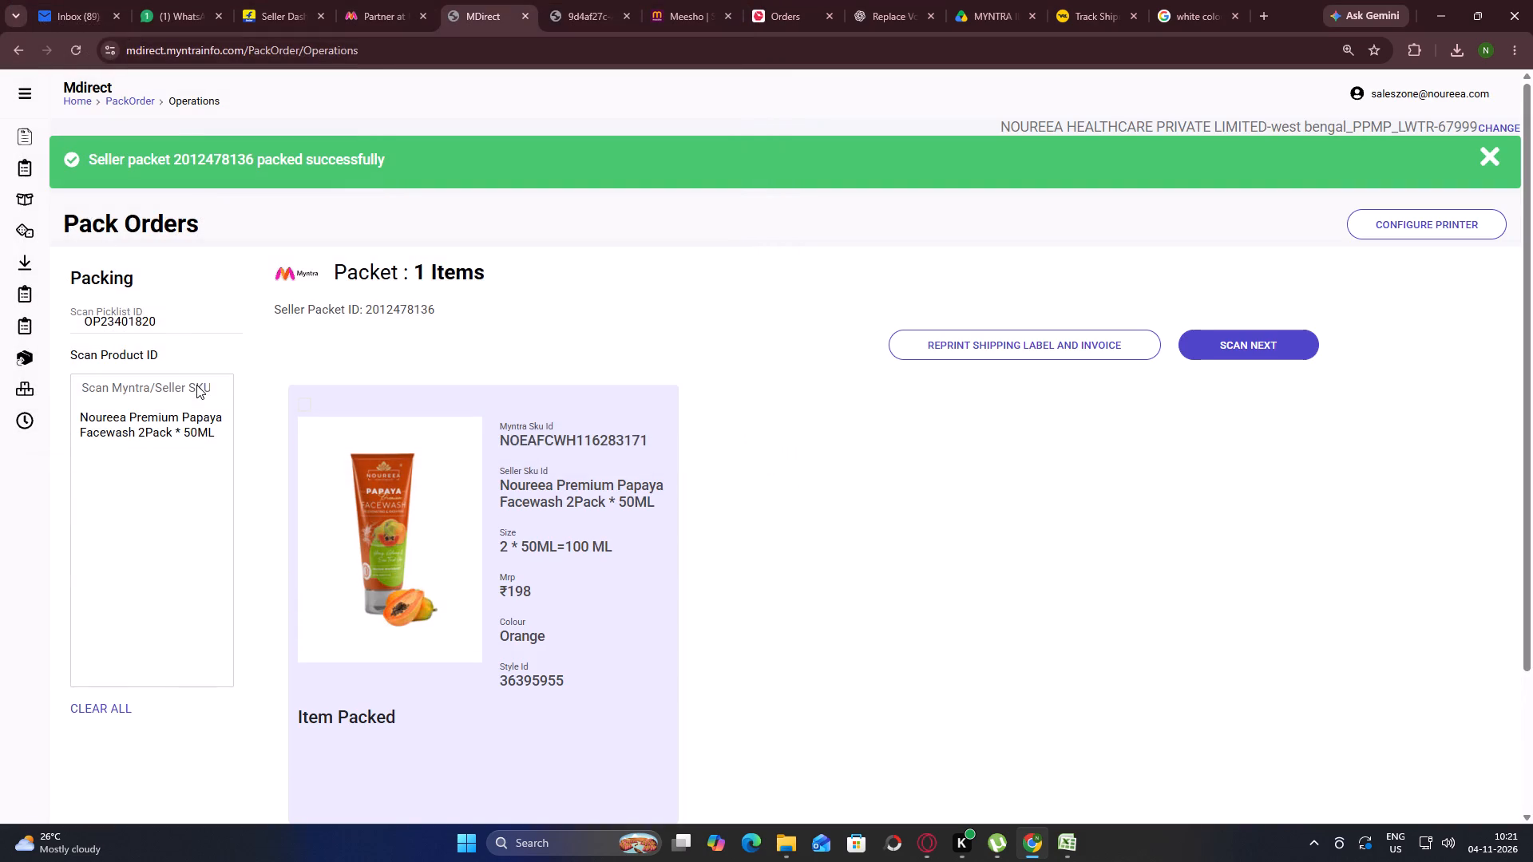
pyautogui.click(1233, 334)
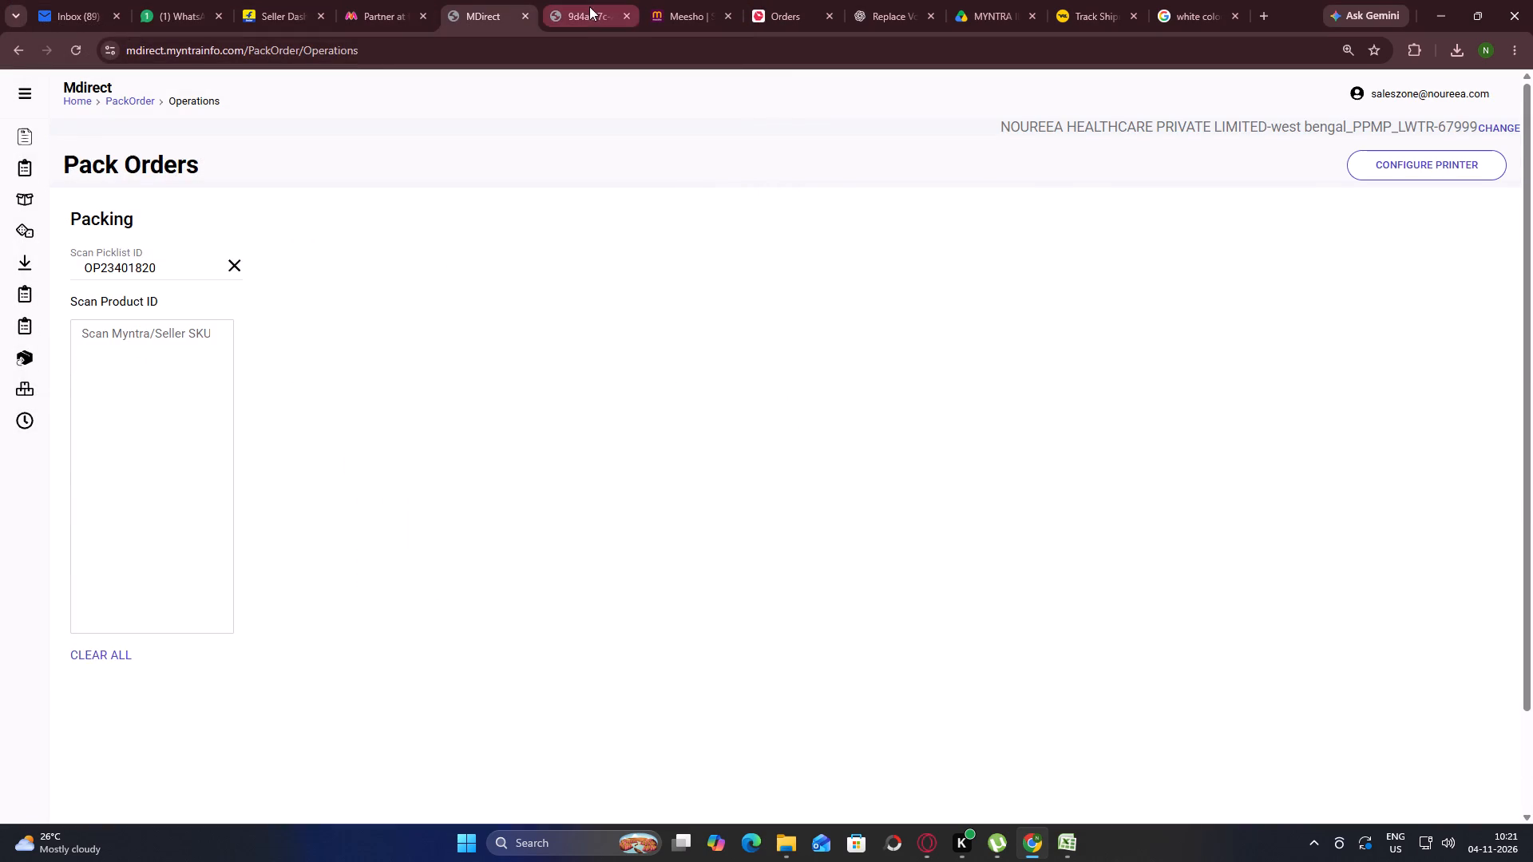
# Close the picklist PDF.
pyautogui.click(589, 6)
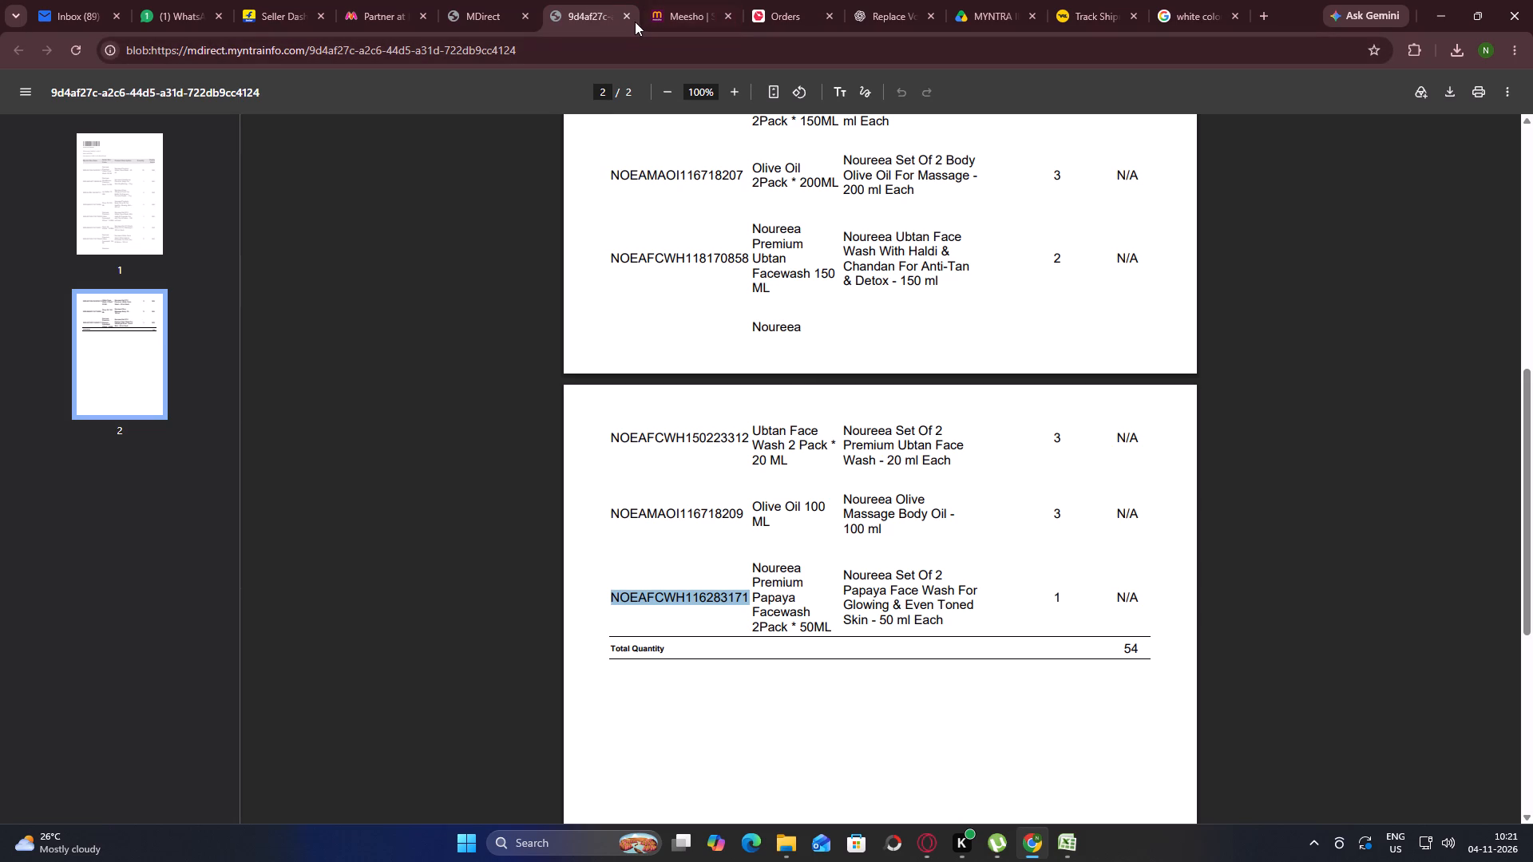
pyautogui.click(630, 17)
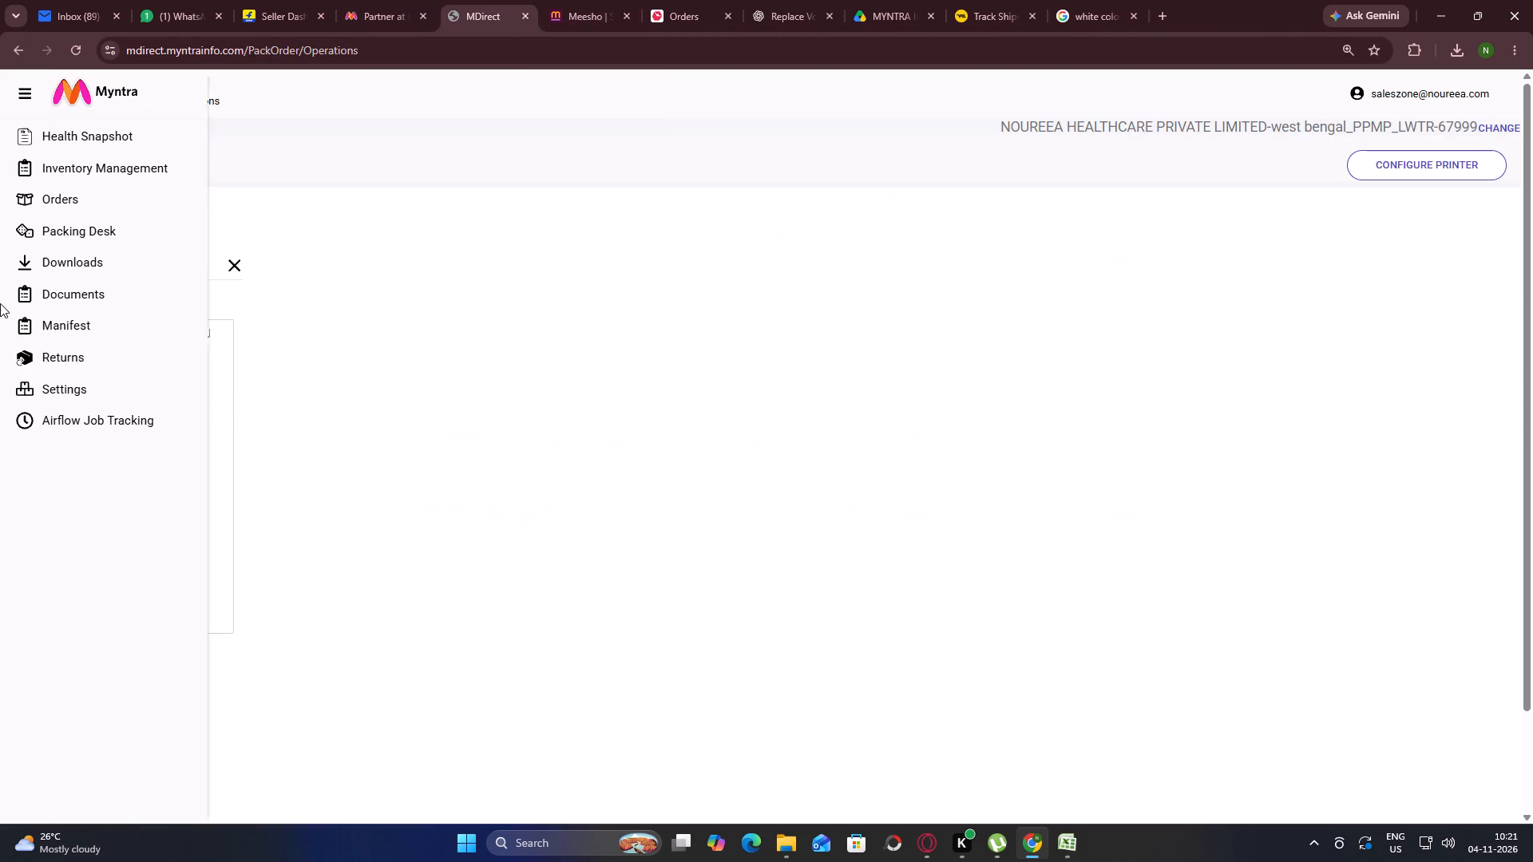
# Open the Orders section, check the open and priority orders, and reload the page.
pyautogui.click(58, 192)
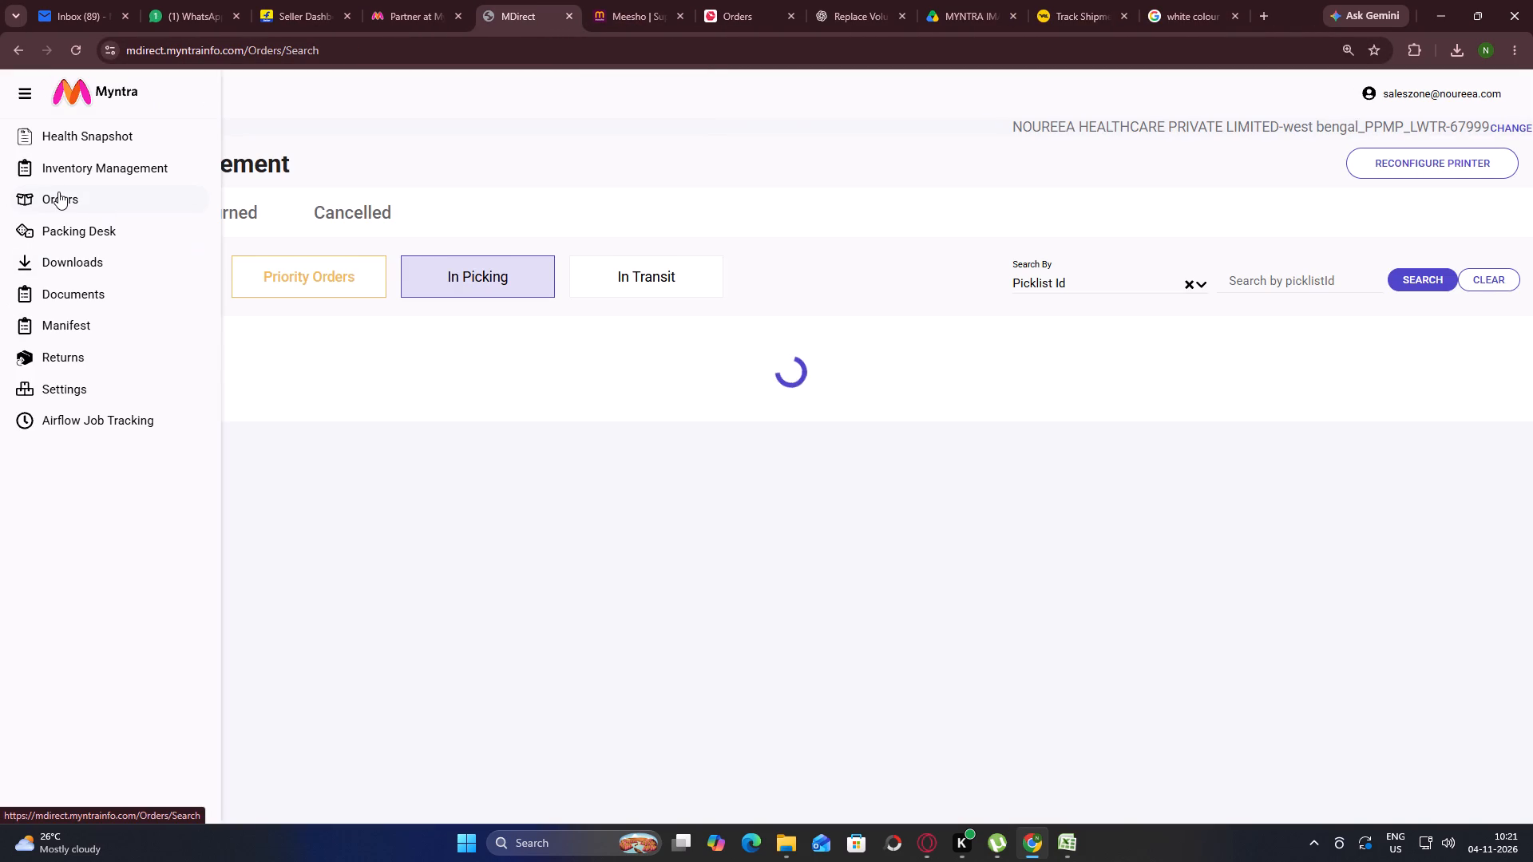
pyautogui.click(176, 281)
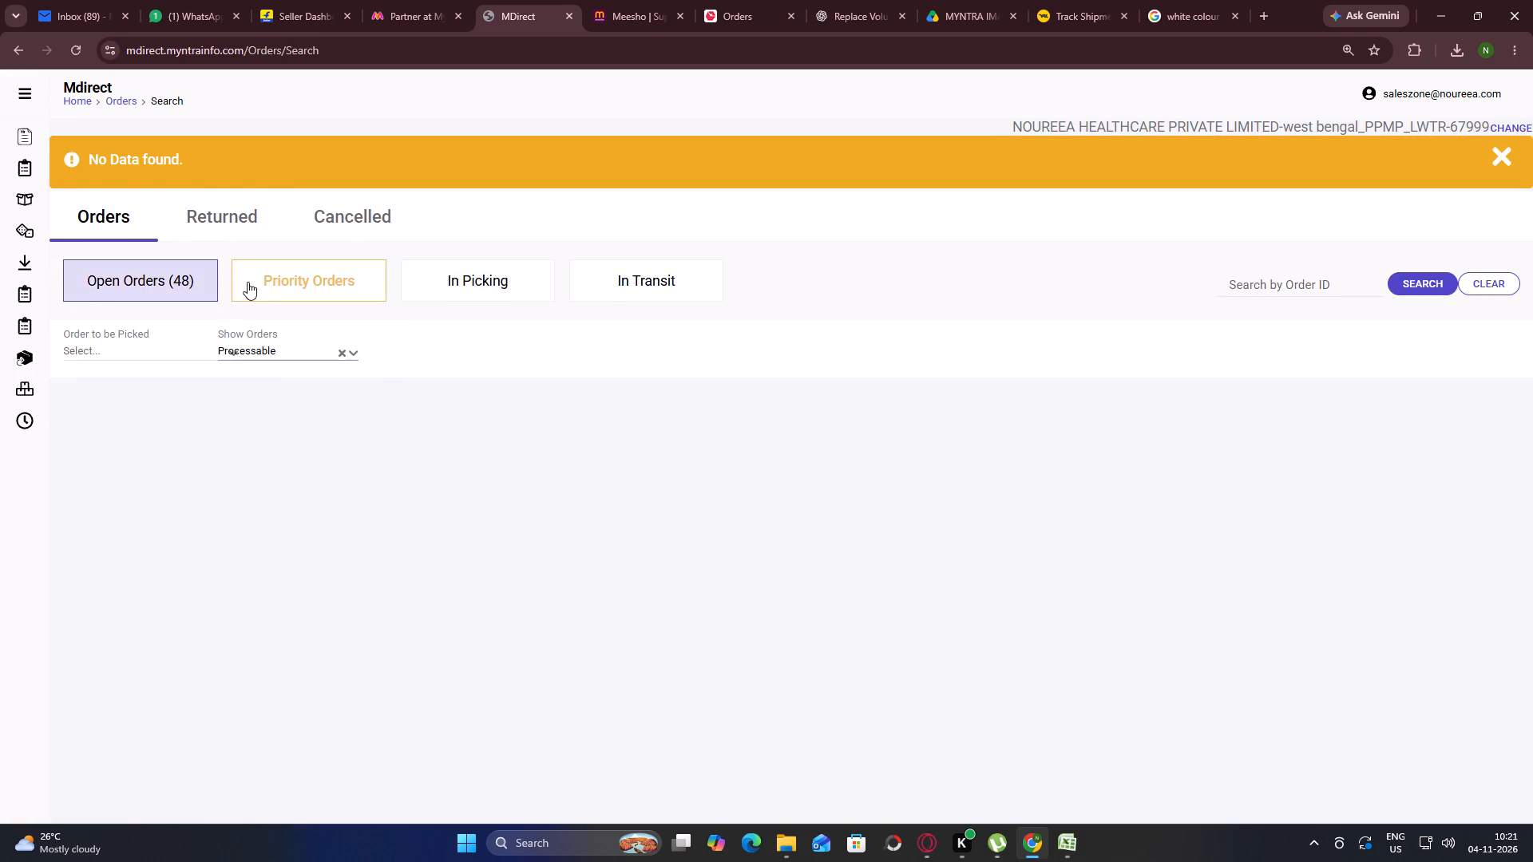
pyautogui.click(258, 279)
pyautogui.click(163, 279)
pyautogui.click(77, 58)
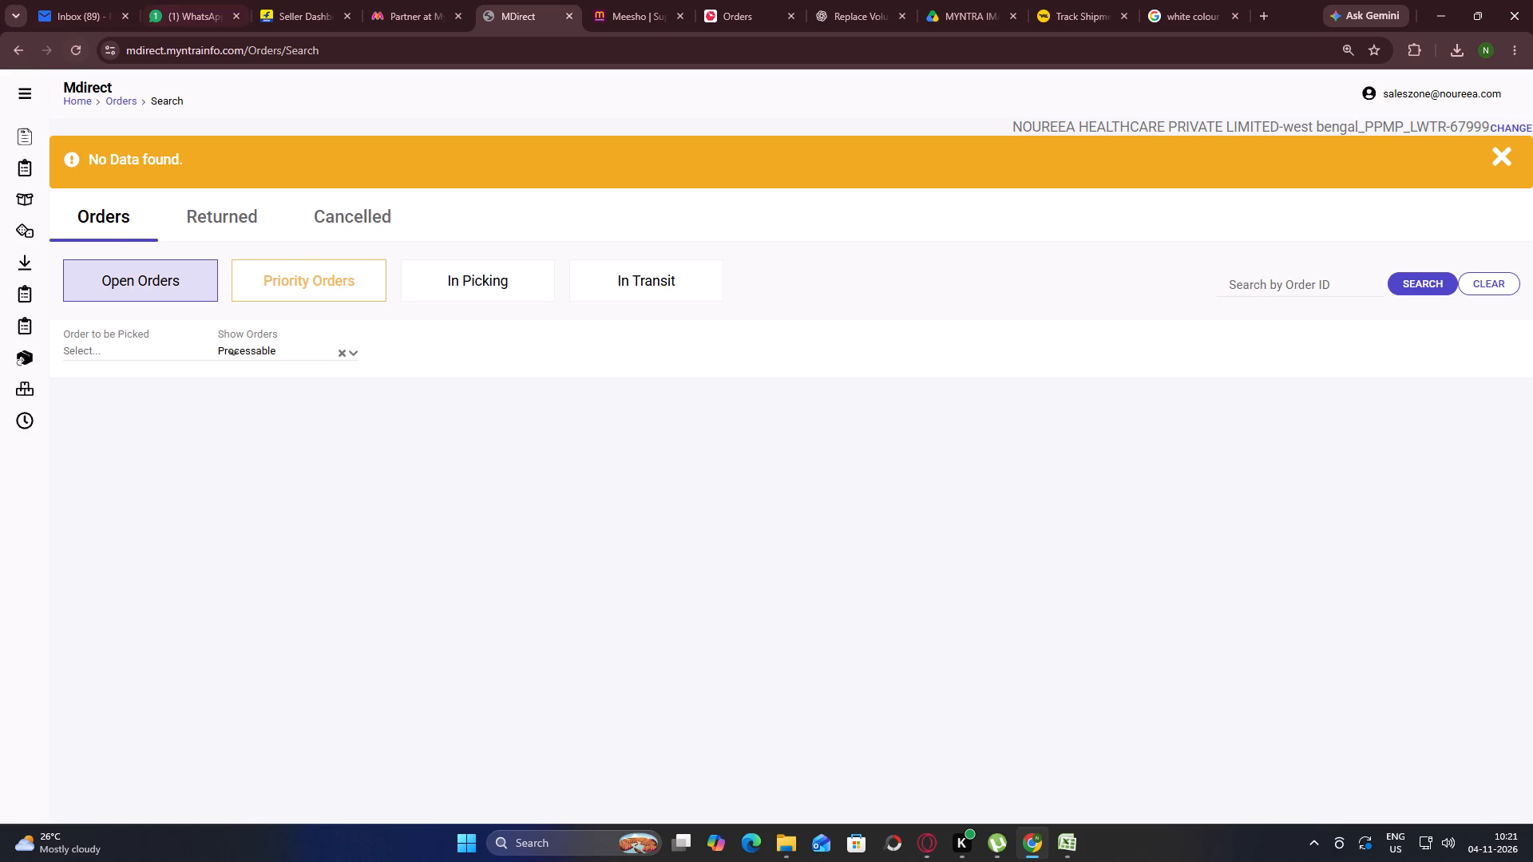
# Check the In Picking and Open Orders lists repeatedly for any remaining orders or picklists.
pyautogui.click(417, 279)
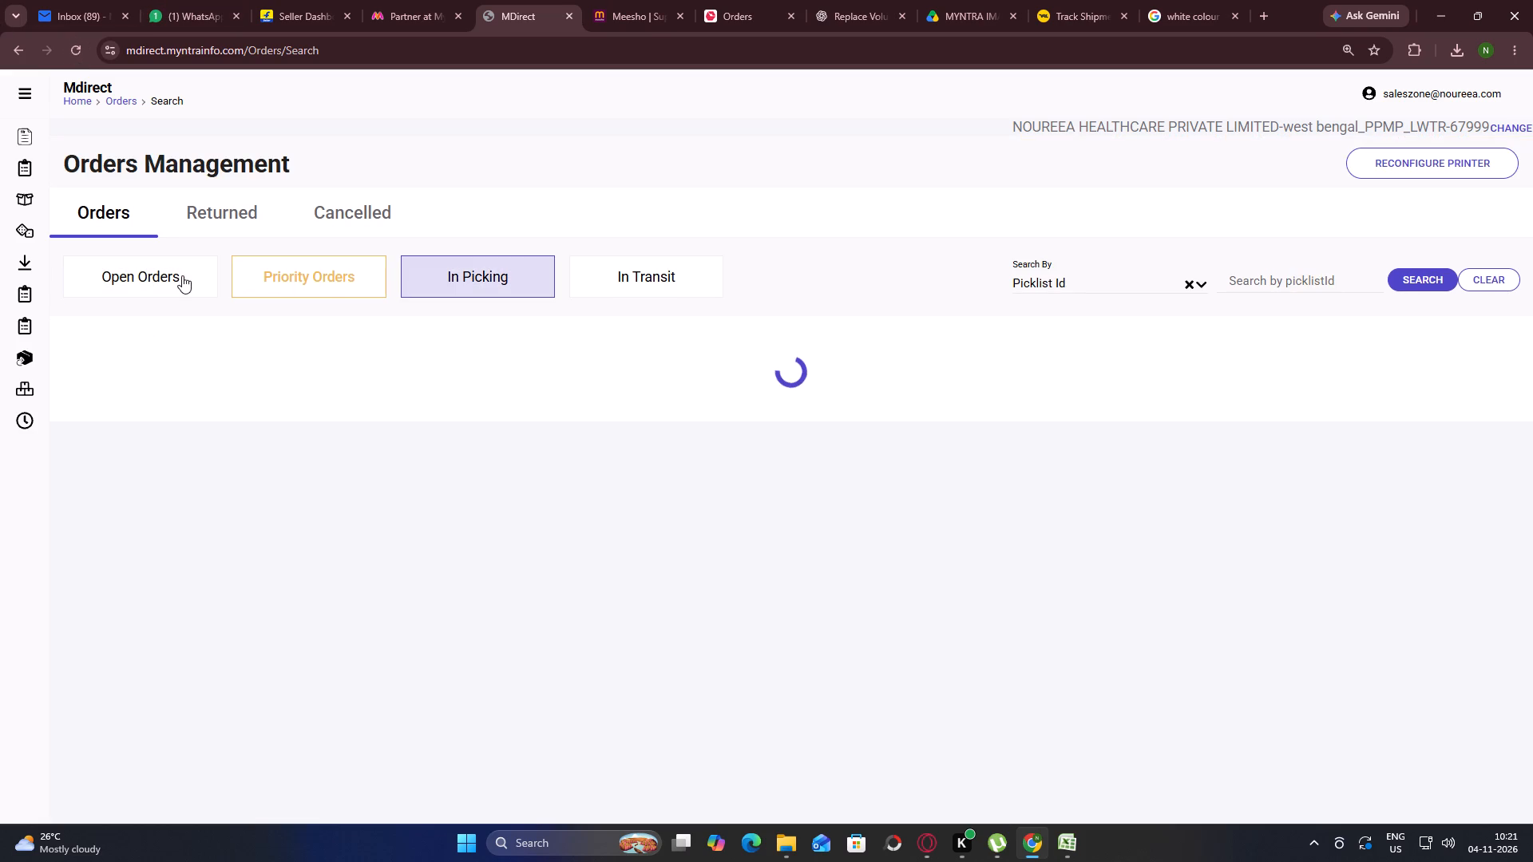
pyautogui.click(182, 275)
pyautogui.click(487, 294)
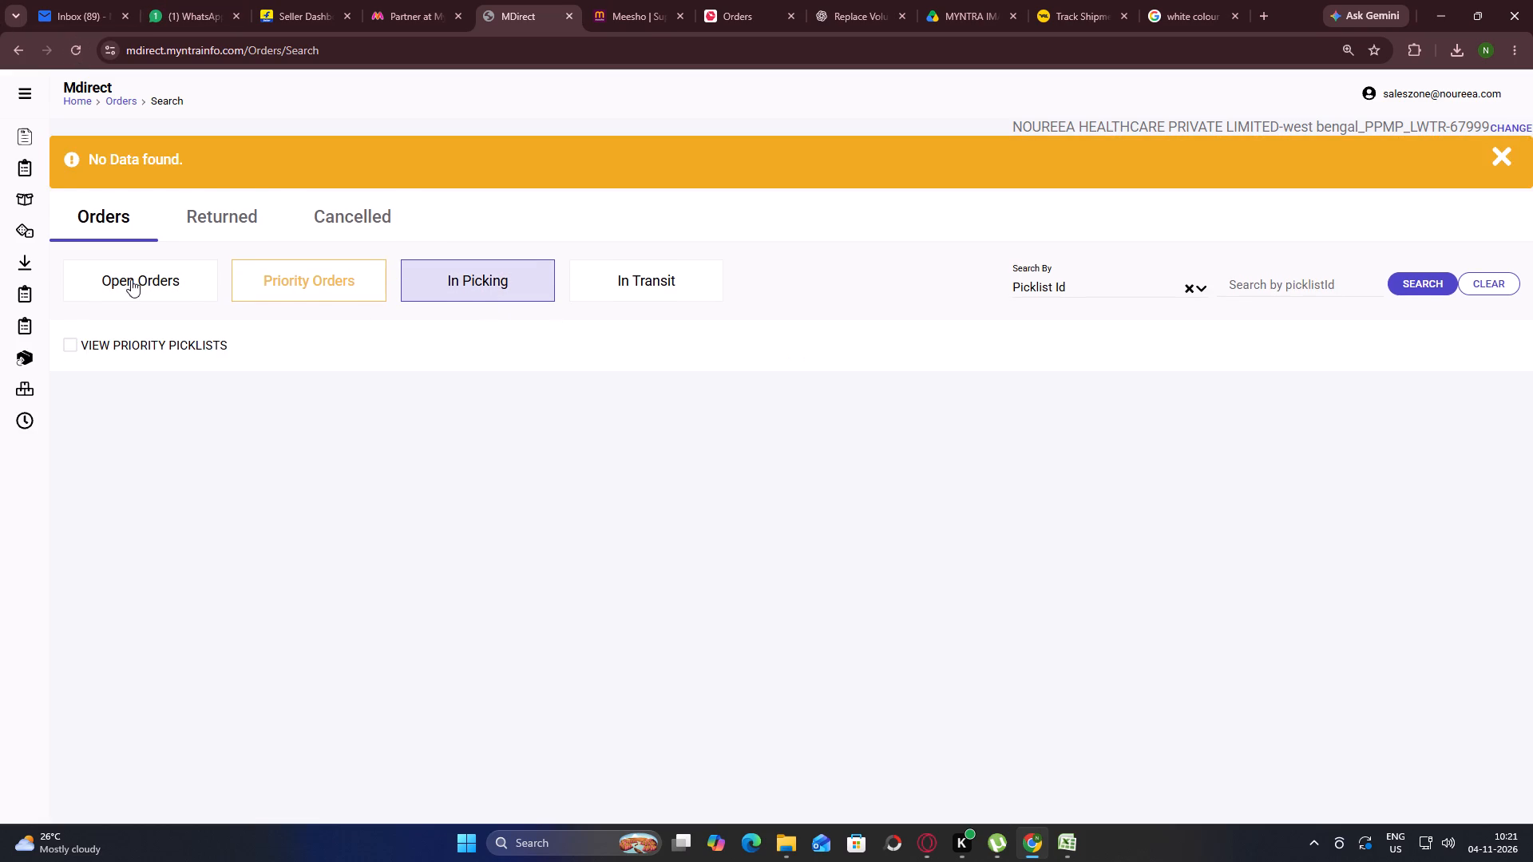
pyautogui.click(131, 279)
pyautogui.click(432, 287)
pyautogui.click(151, 290)
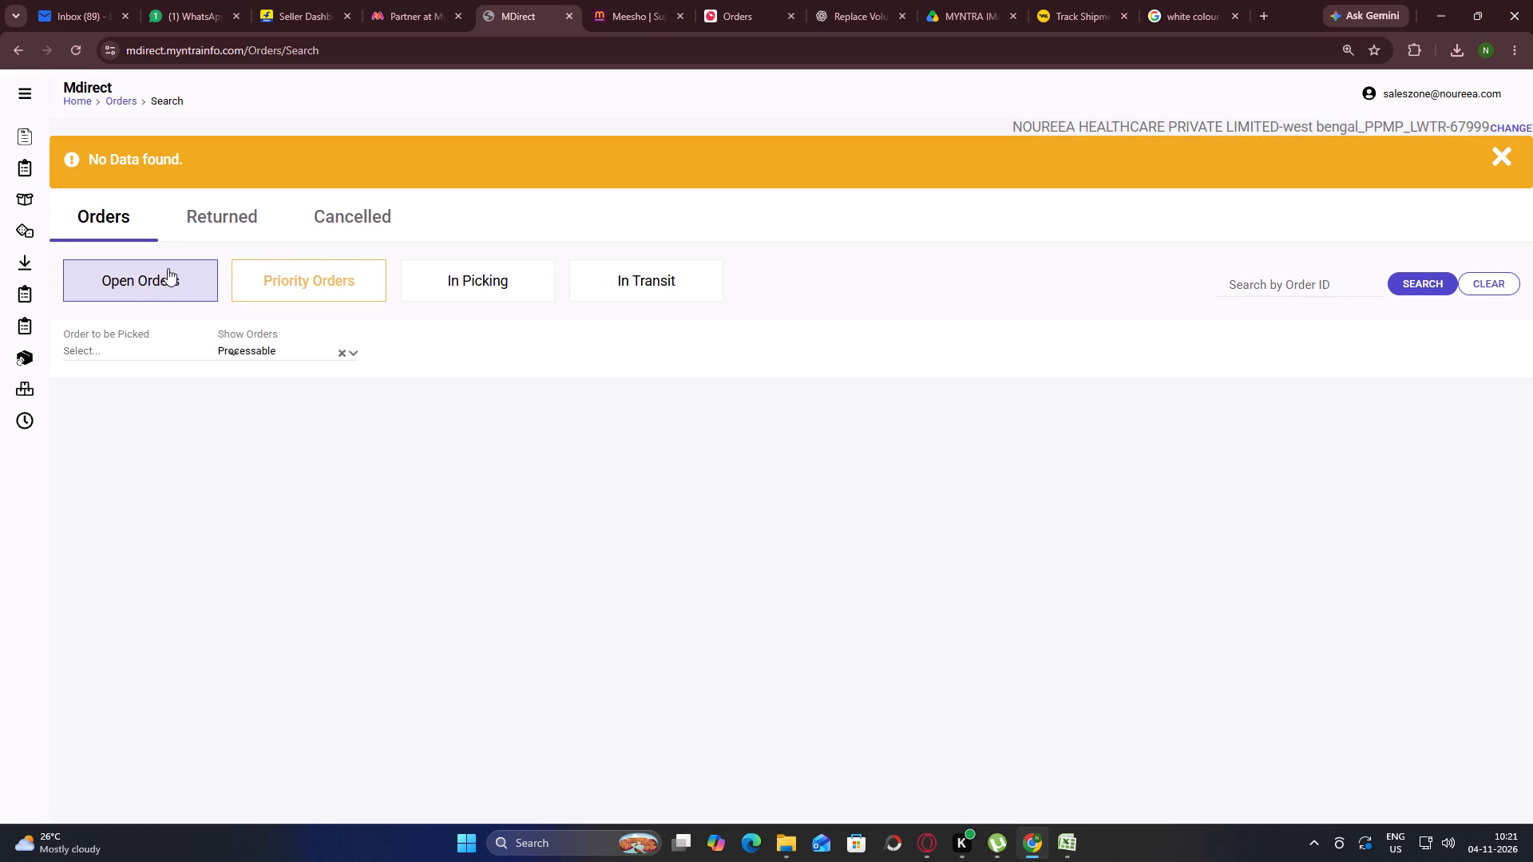
pyautogui.click(452, 295)
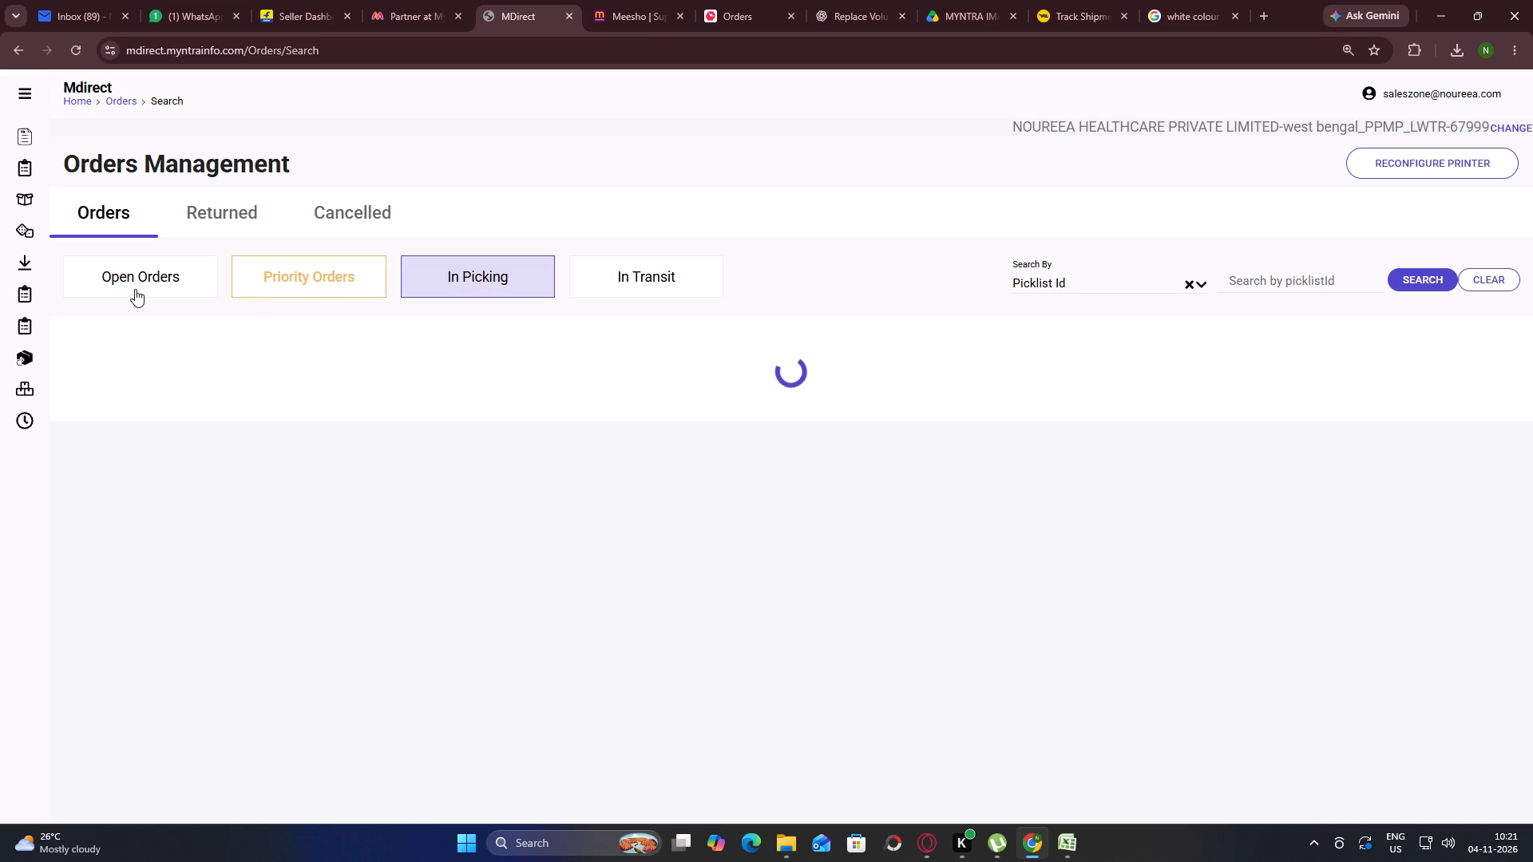
pyautogui.click(134, 289)
pyautogui.click(501, 270)
pyautogui.click(159, 279)
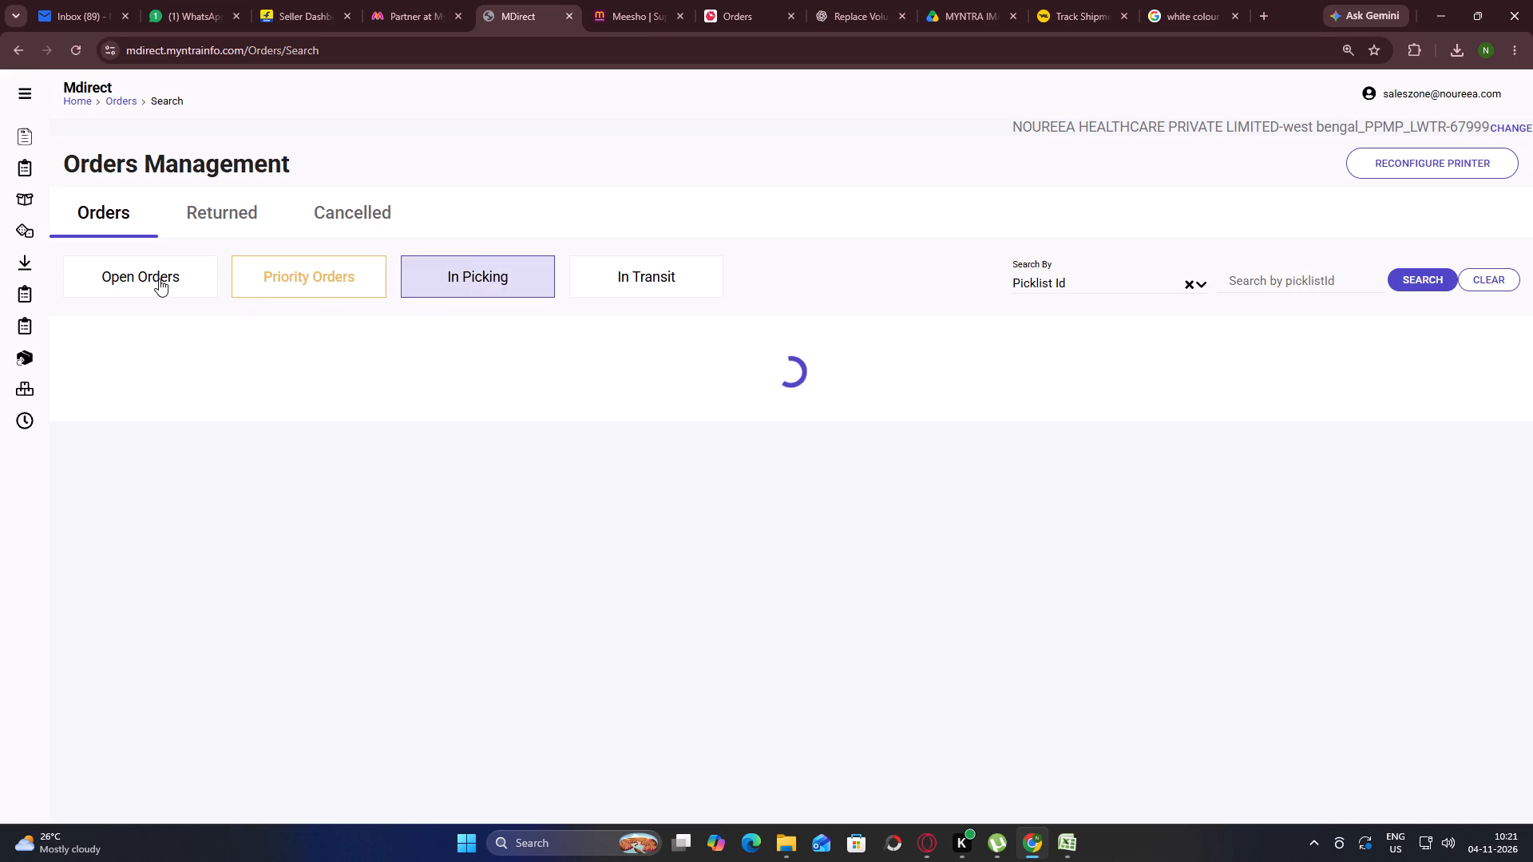
pyautogui.click(458, 271)
pyautogui.click(158, 289)
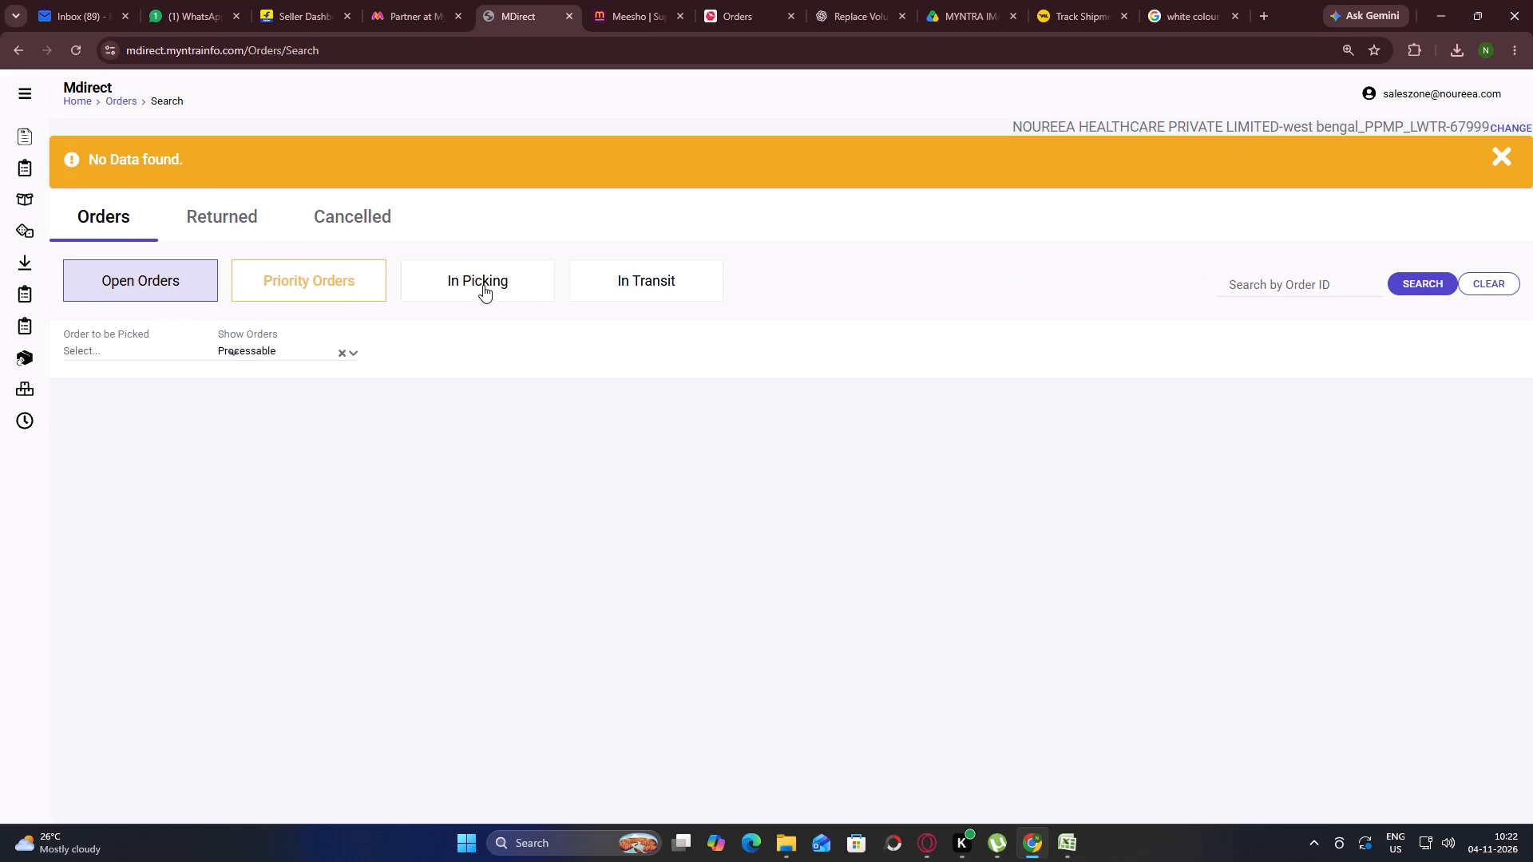
pyautogui.click(483, 285)
pyautogui.click(188, 291)
pyautogui.click(465, 297)
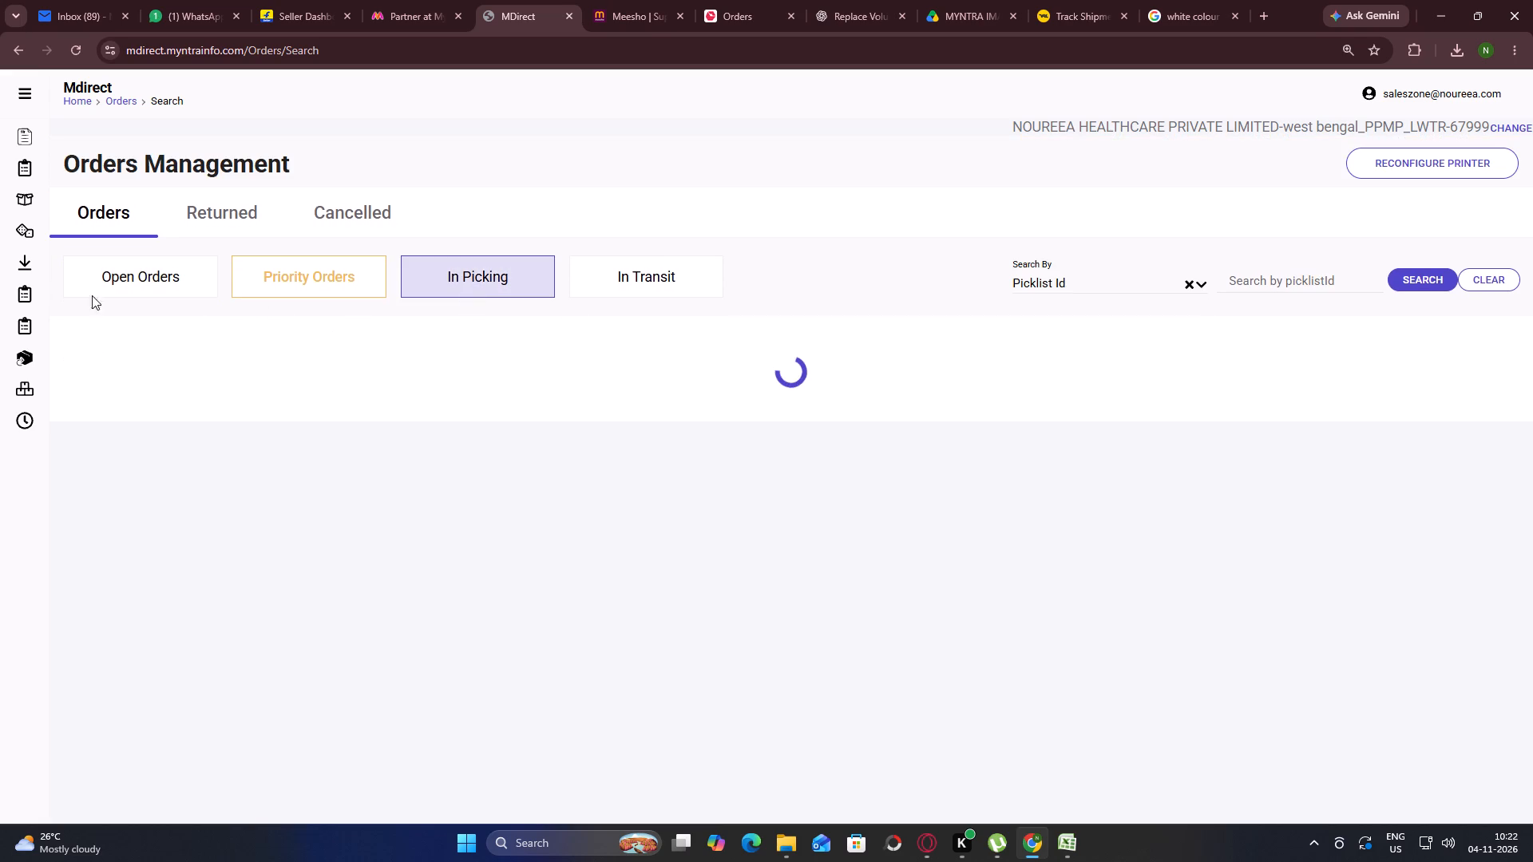
pyautogui.click(117, 267)
pyautogui.click(513, 278)
# Check the Returned and Cancelled order lists.
pyautogui.click(225, 206)
pyautogui.click(333, 213)
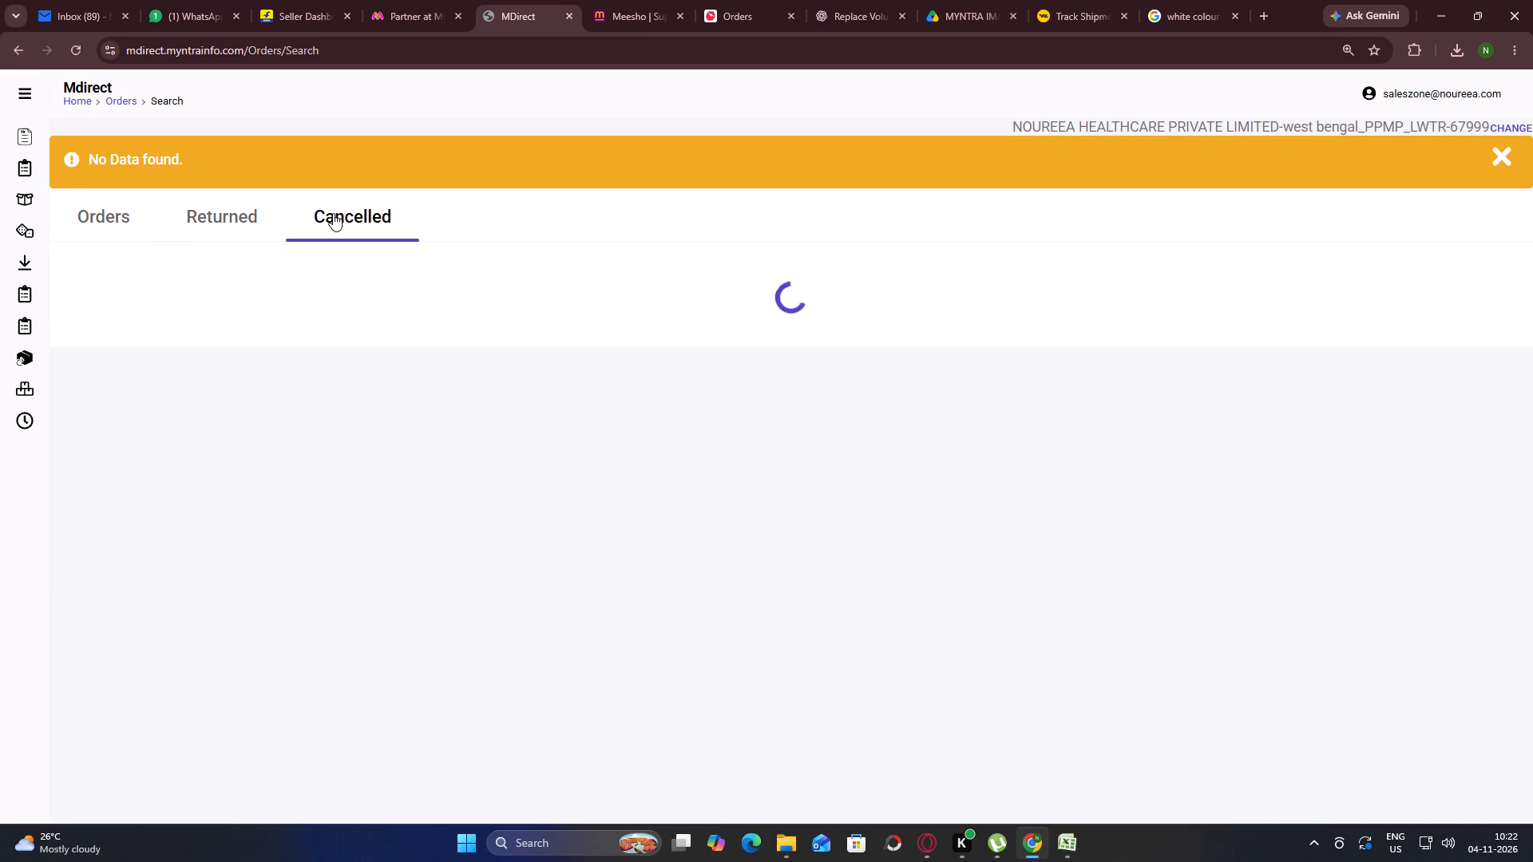
# Recheck the Open, Priority and In Picking order lists and the Health Snapshot for any remaining orders.
pyautogui.click(137, 220)
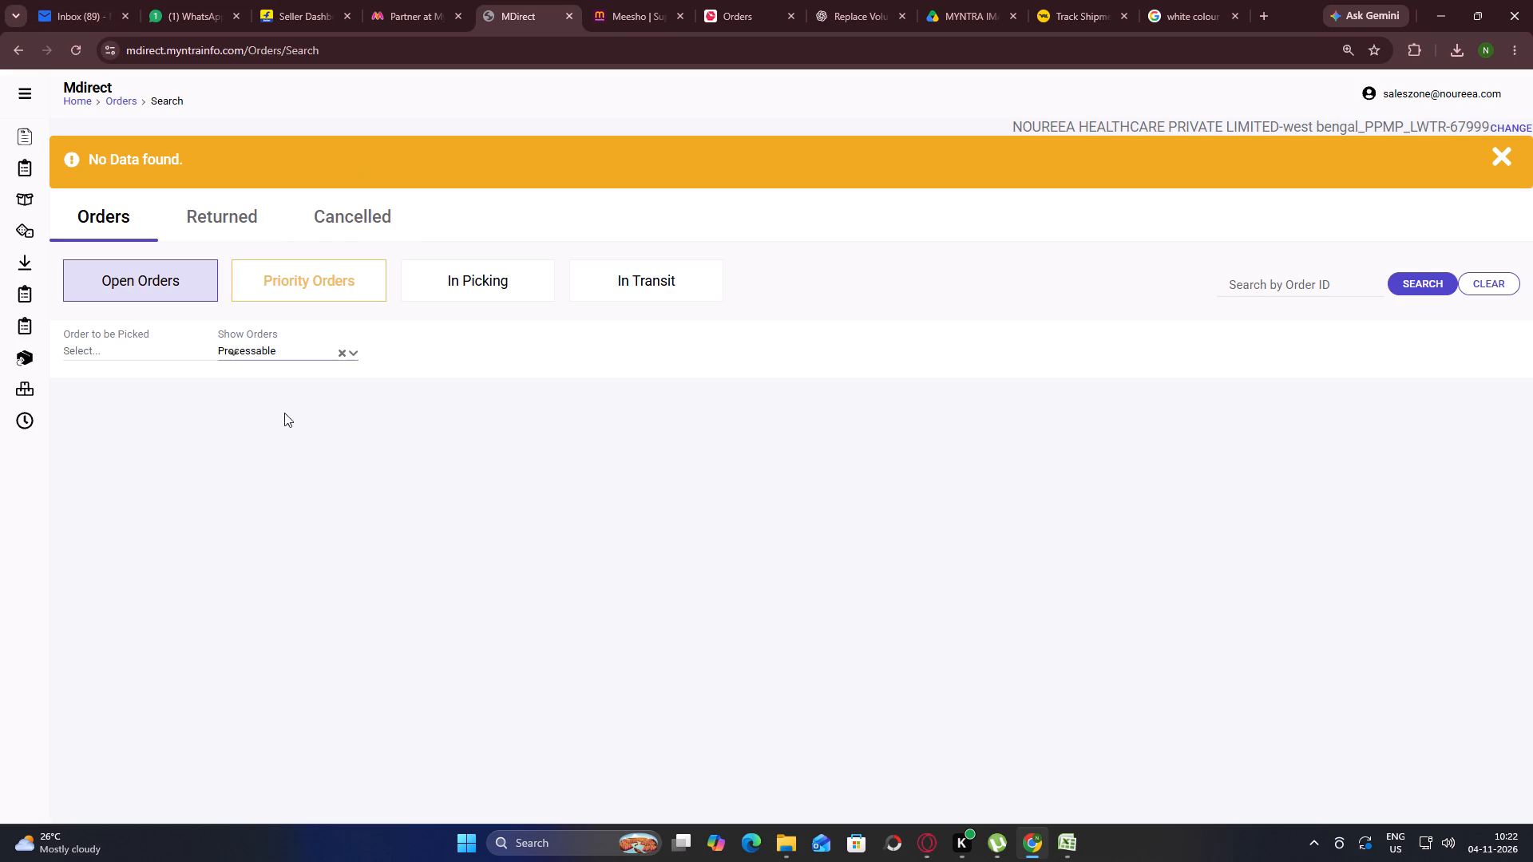
pyautogui.click(331, 286)
pyautogui.click(481, 286)
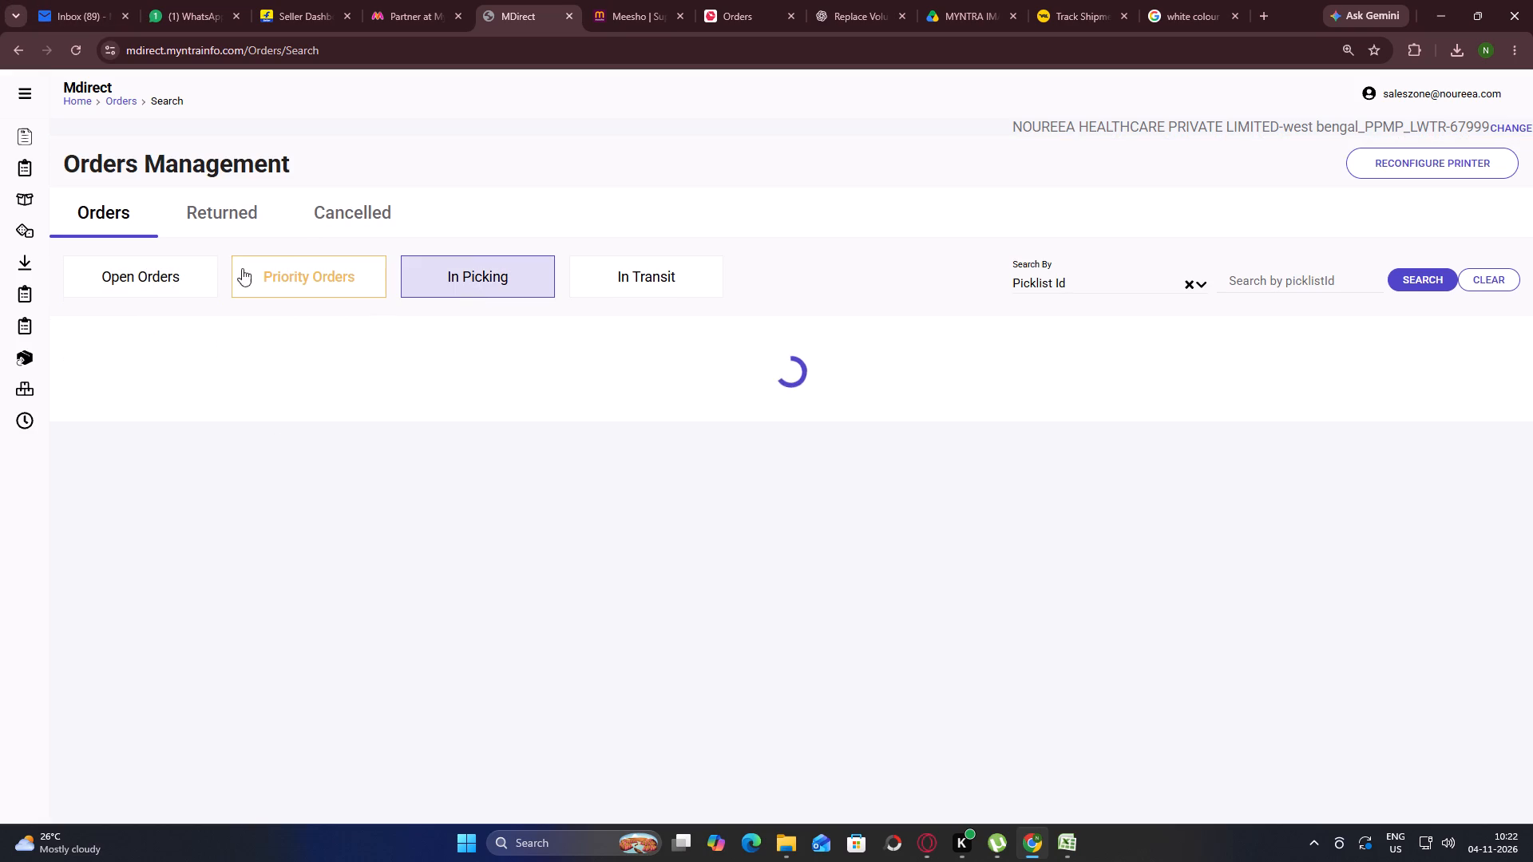
pyautogui.click(193, 263)
pyautogui.click(72, 131)
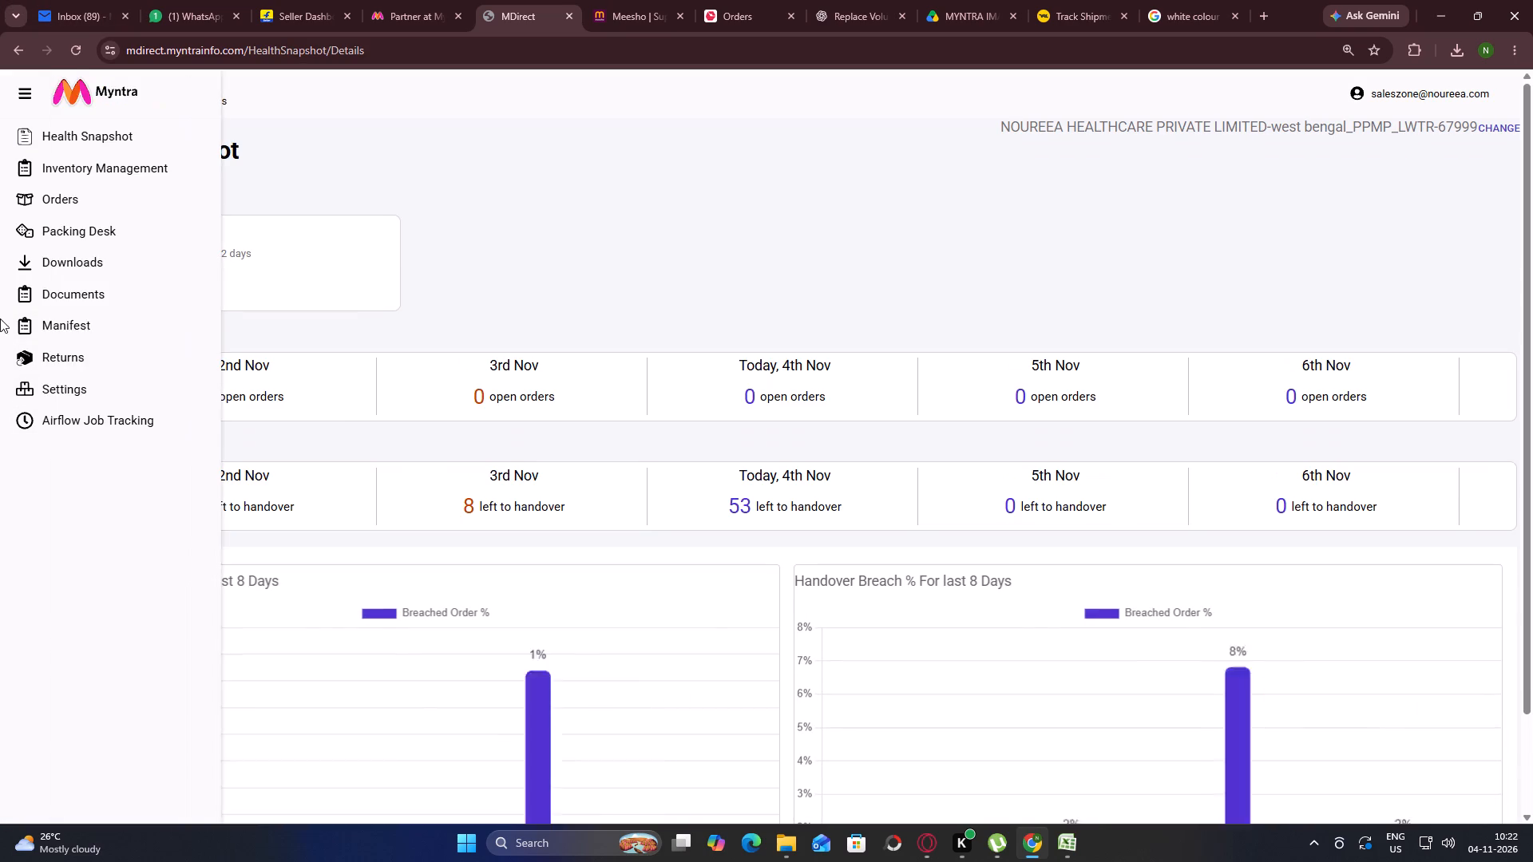
pyautogui.click(61, 194)
pyautogui.click(320, 294)
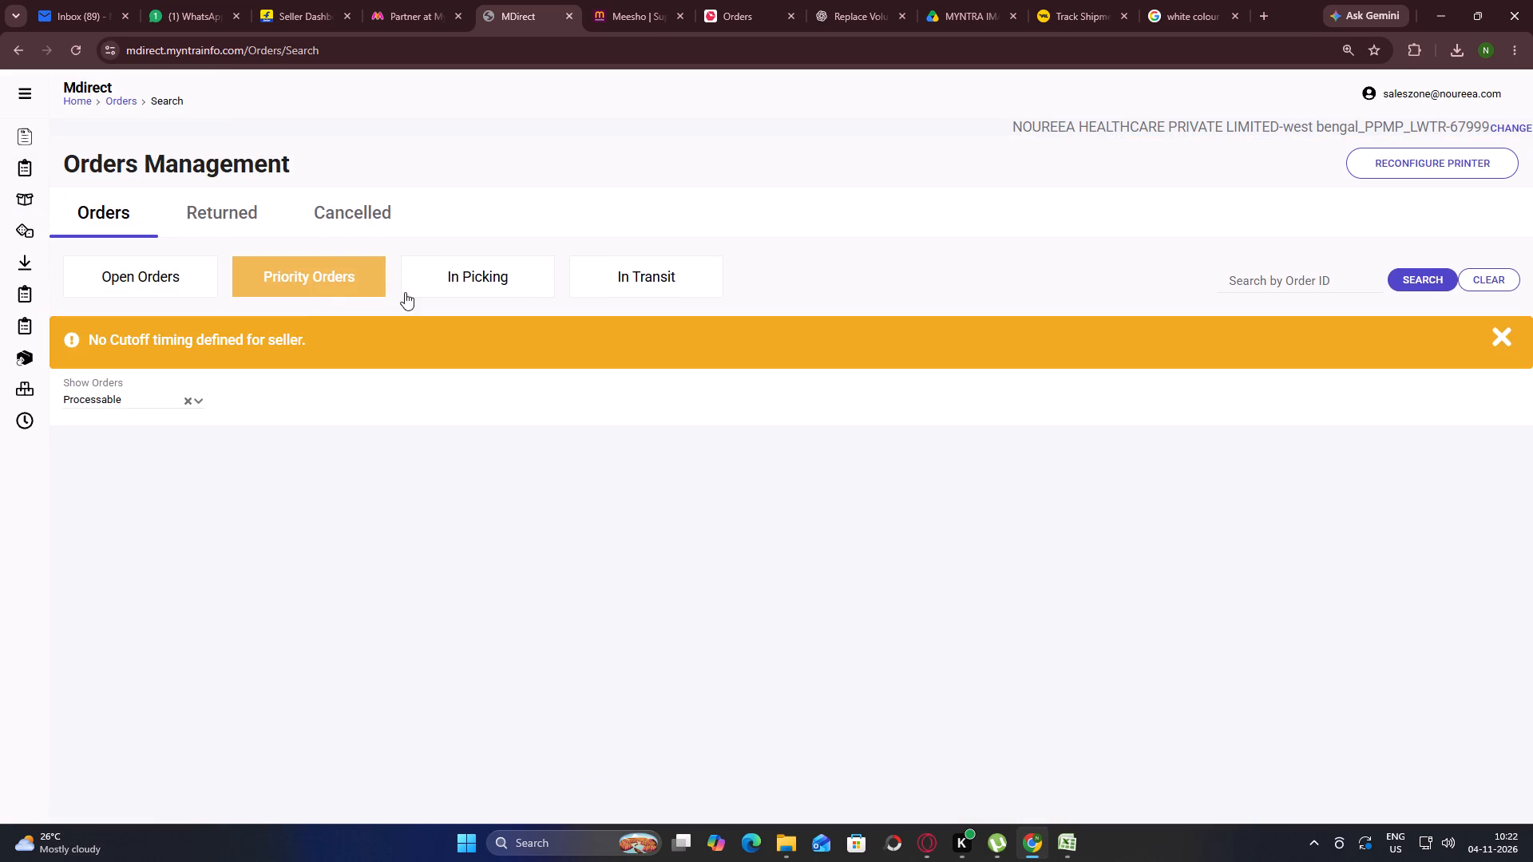
pyautogui.click(430, 287)
pyautogui.click(177, 285)
pyautogui.click(467, 278)
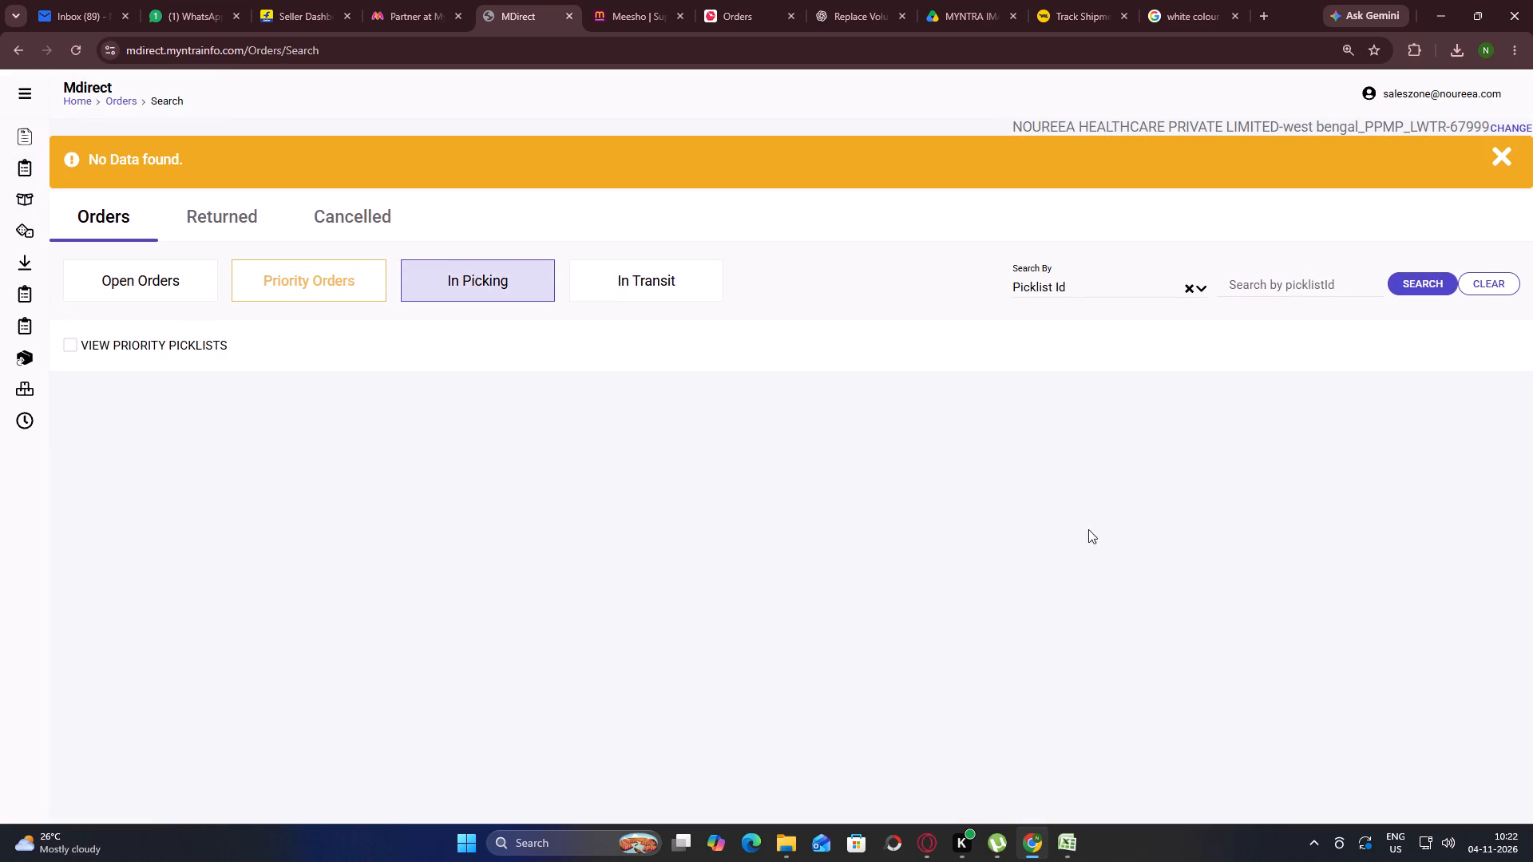
pyautogui.scroll(-6, 1380, 597)
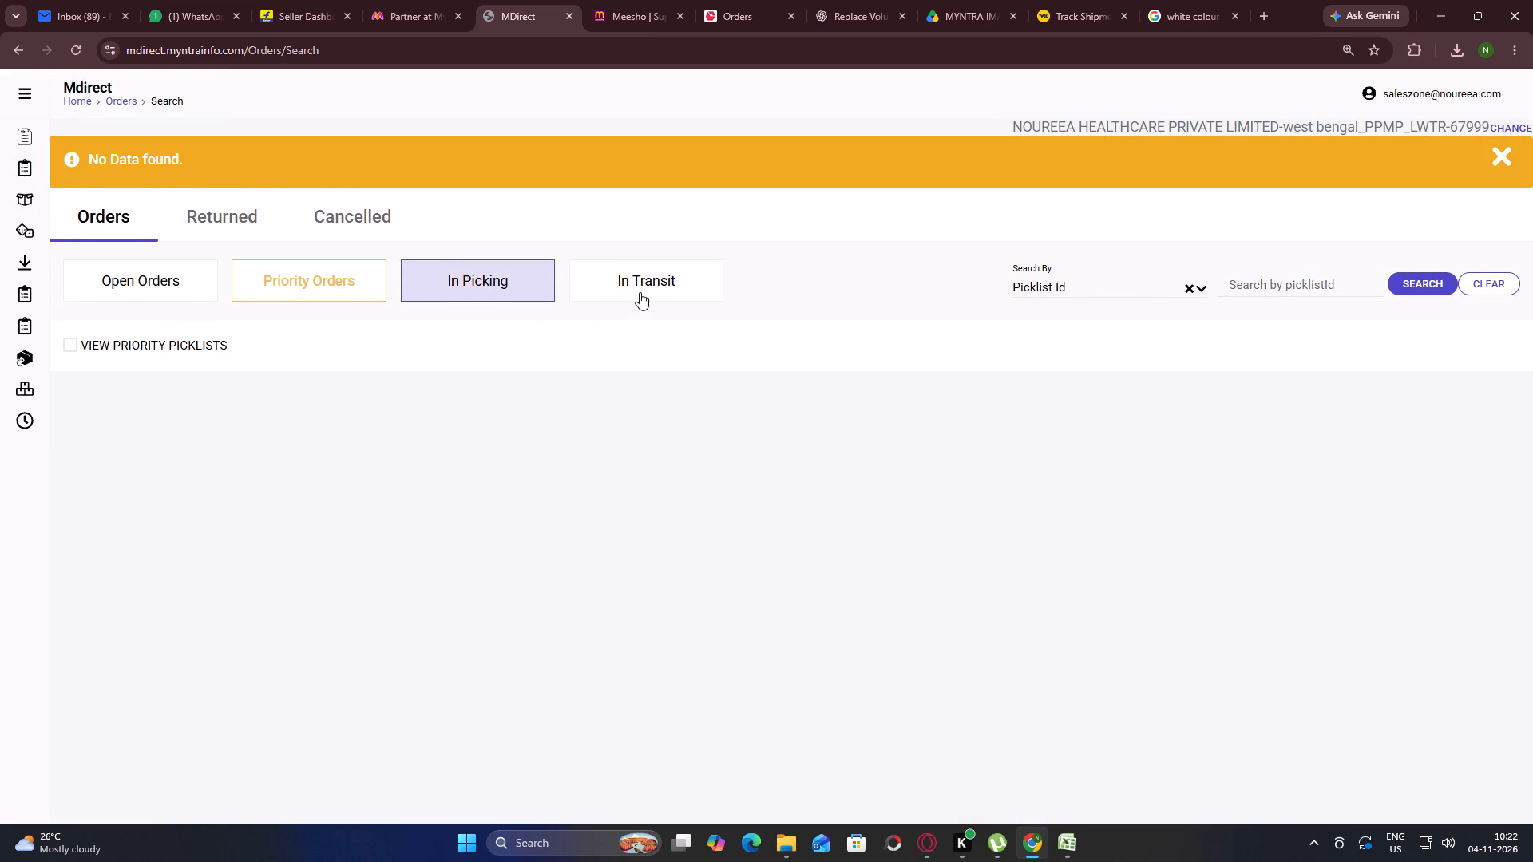
# Examine the In Transit packets with 50 rows per page, checking their packing times and statuses.
pyautogui.click(640, 292)
pyautogui.scroll(-9, 774, 493)
pyautogui.click(1290, 796)
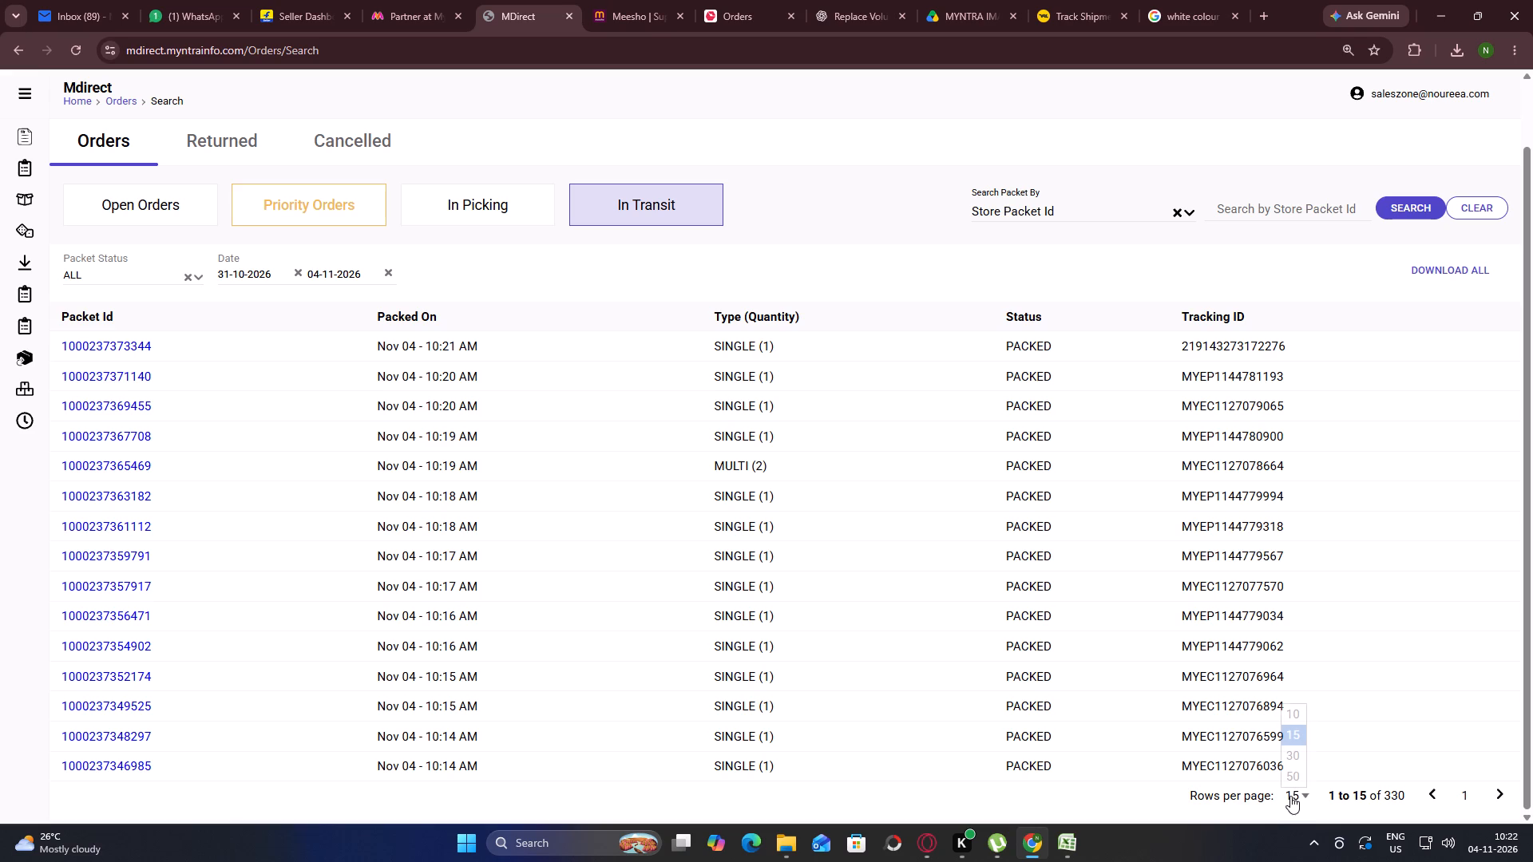
pyautogui.click(1290, 780)
pyautogui.scroll(-10, 943, 673)
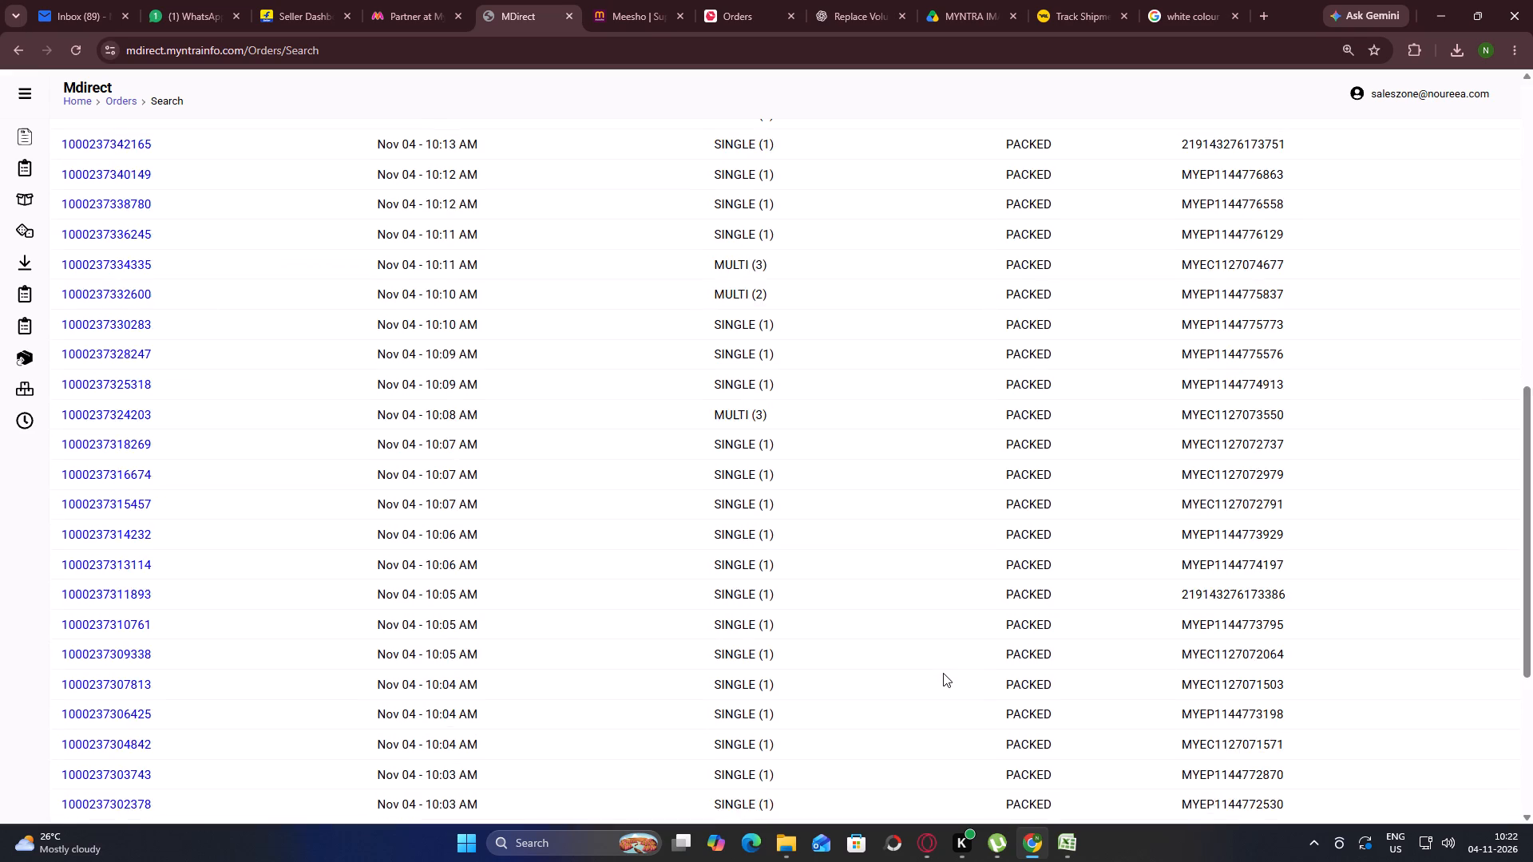
pyautogui.scroll(-7, 943, 673)
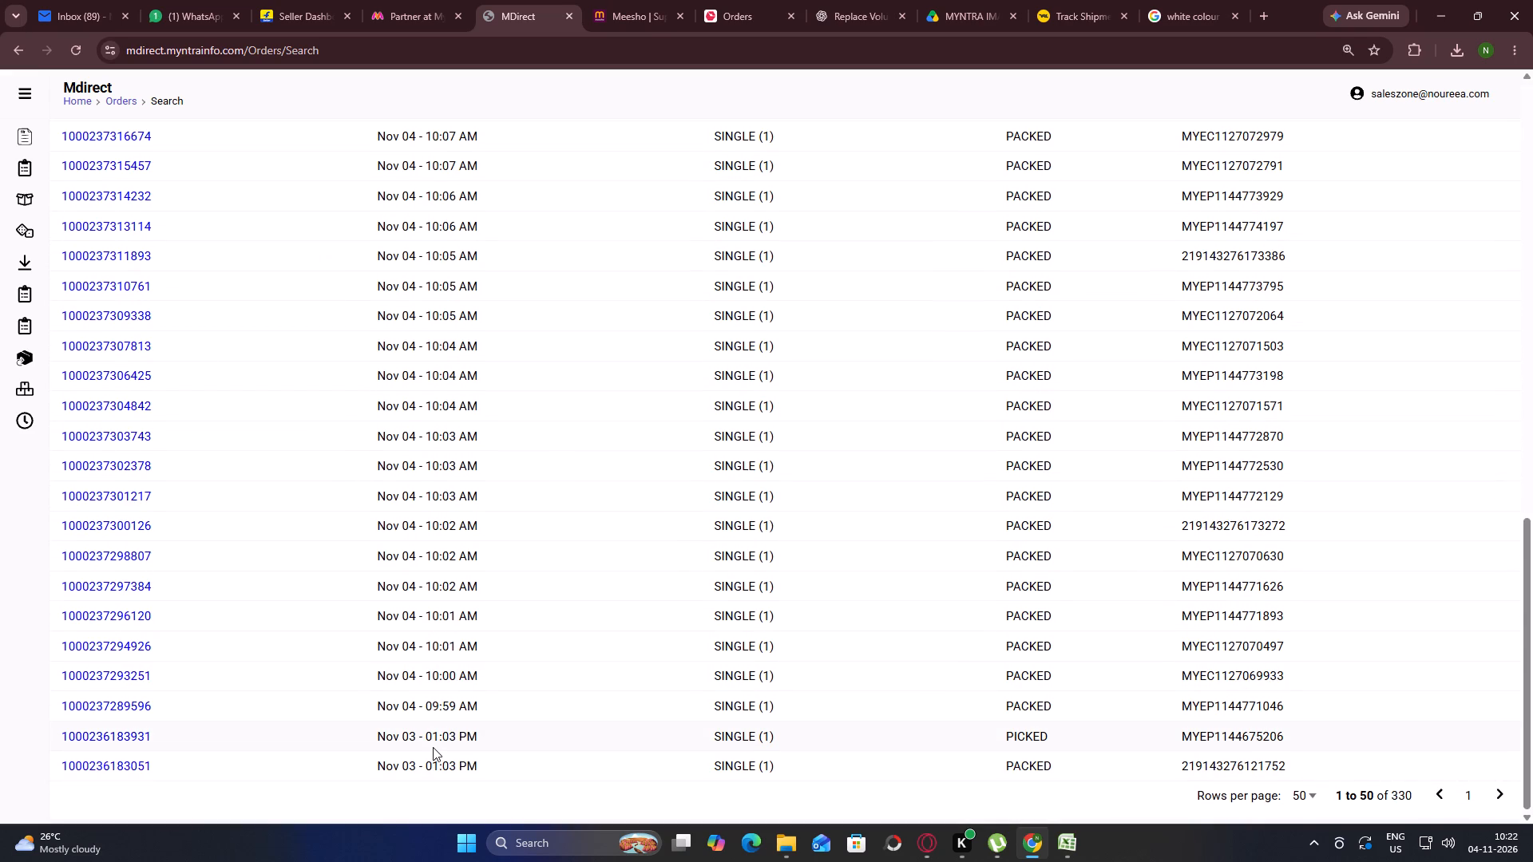
pyautogui.scroll(-2, 433, 747)
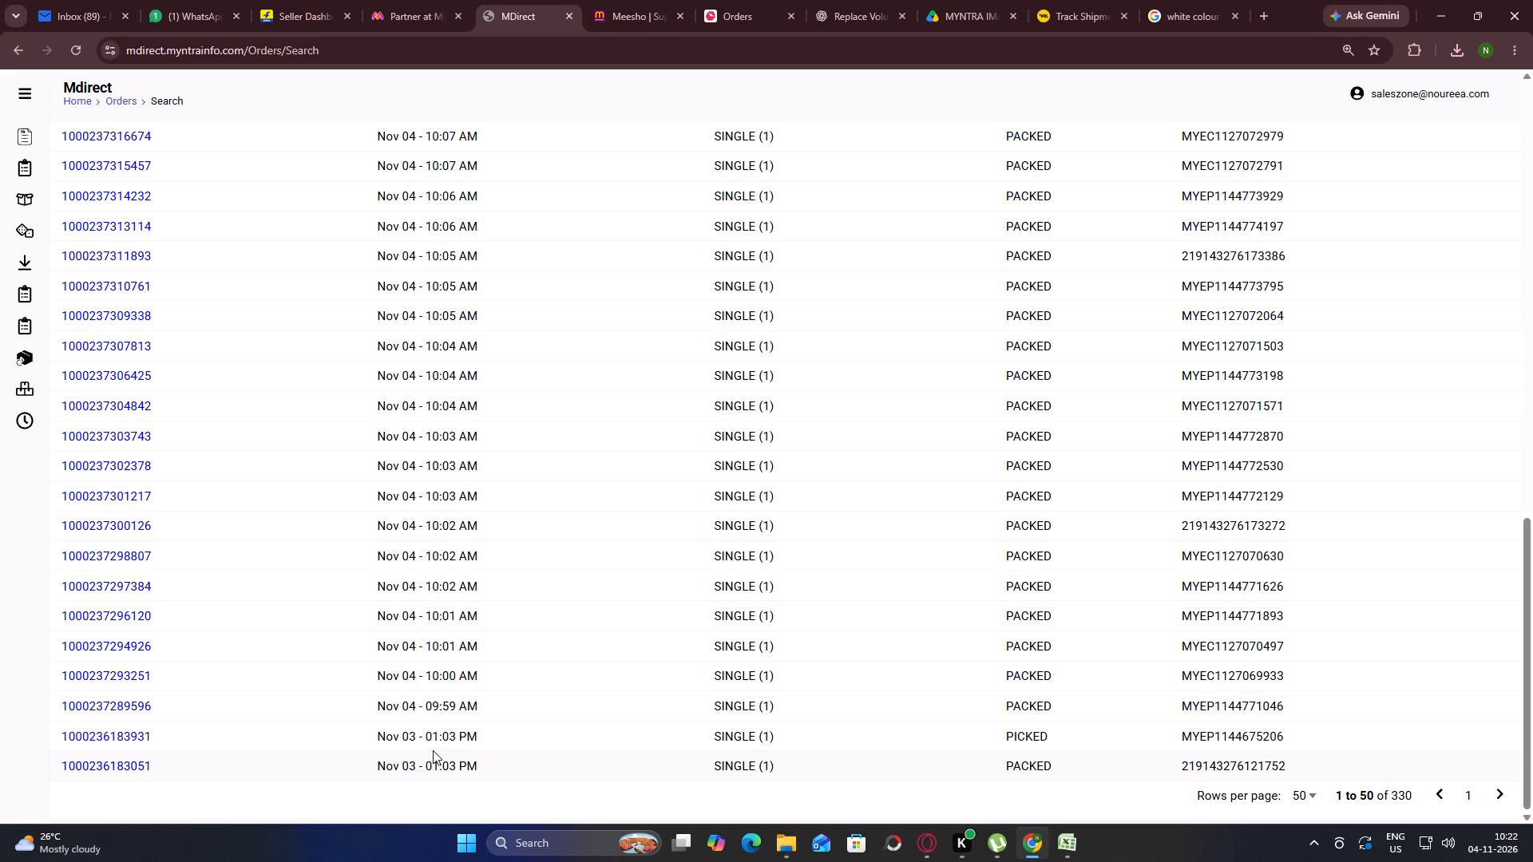
pyautogui.scroll(13, 433, 750)
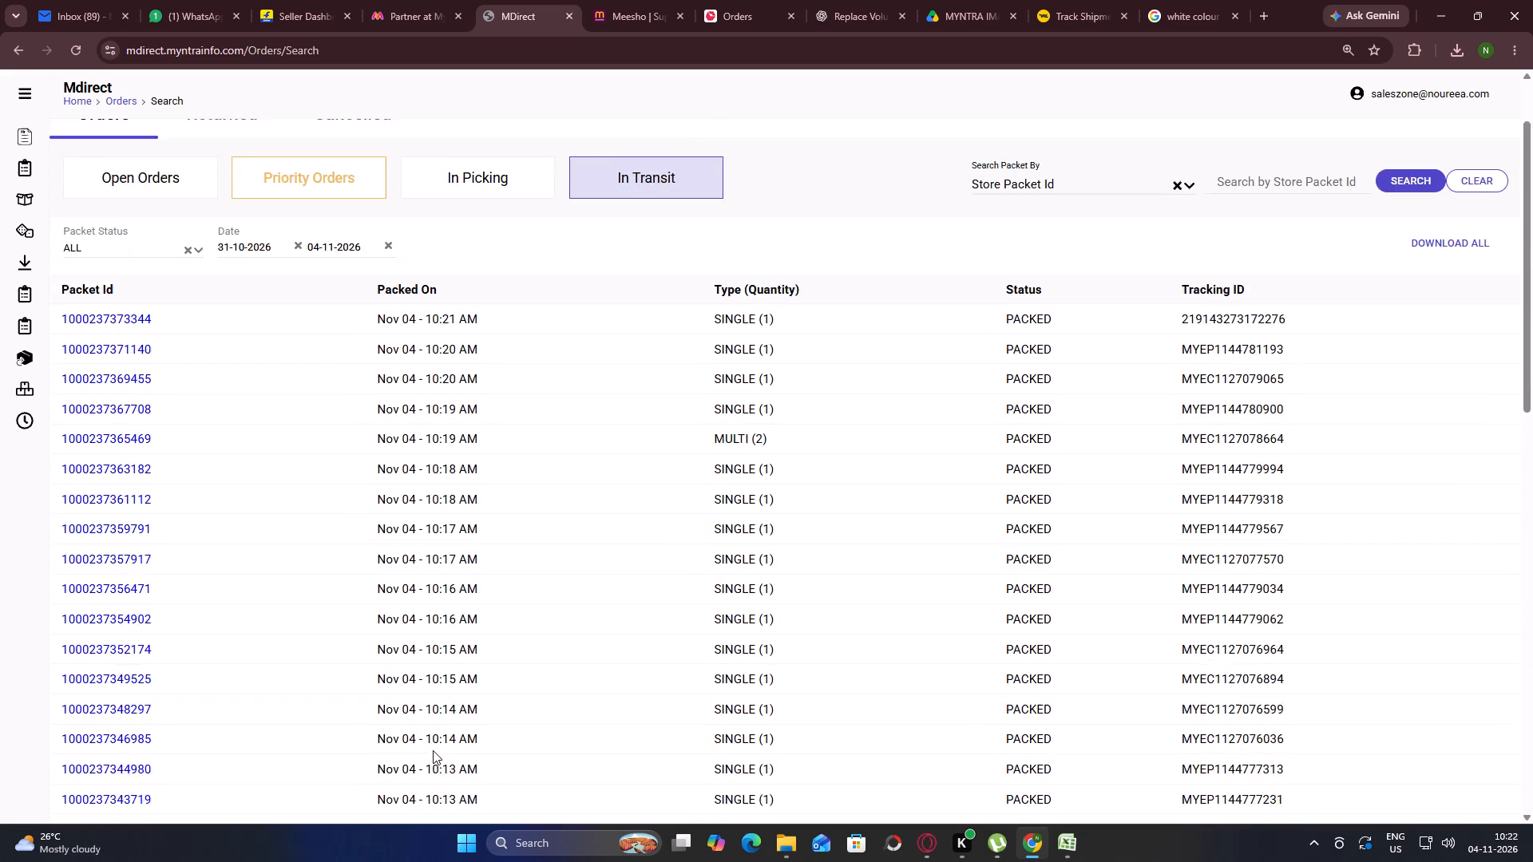
pyautogui.scroll(4, 433, 750)
# Check the Open Orders, In Picking and In Transit lists again.
pyautogui.click(163, 285)
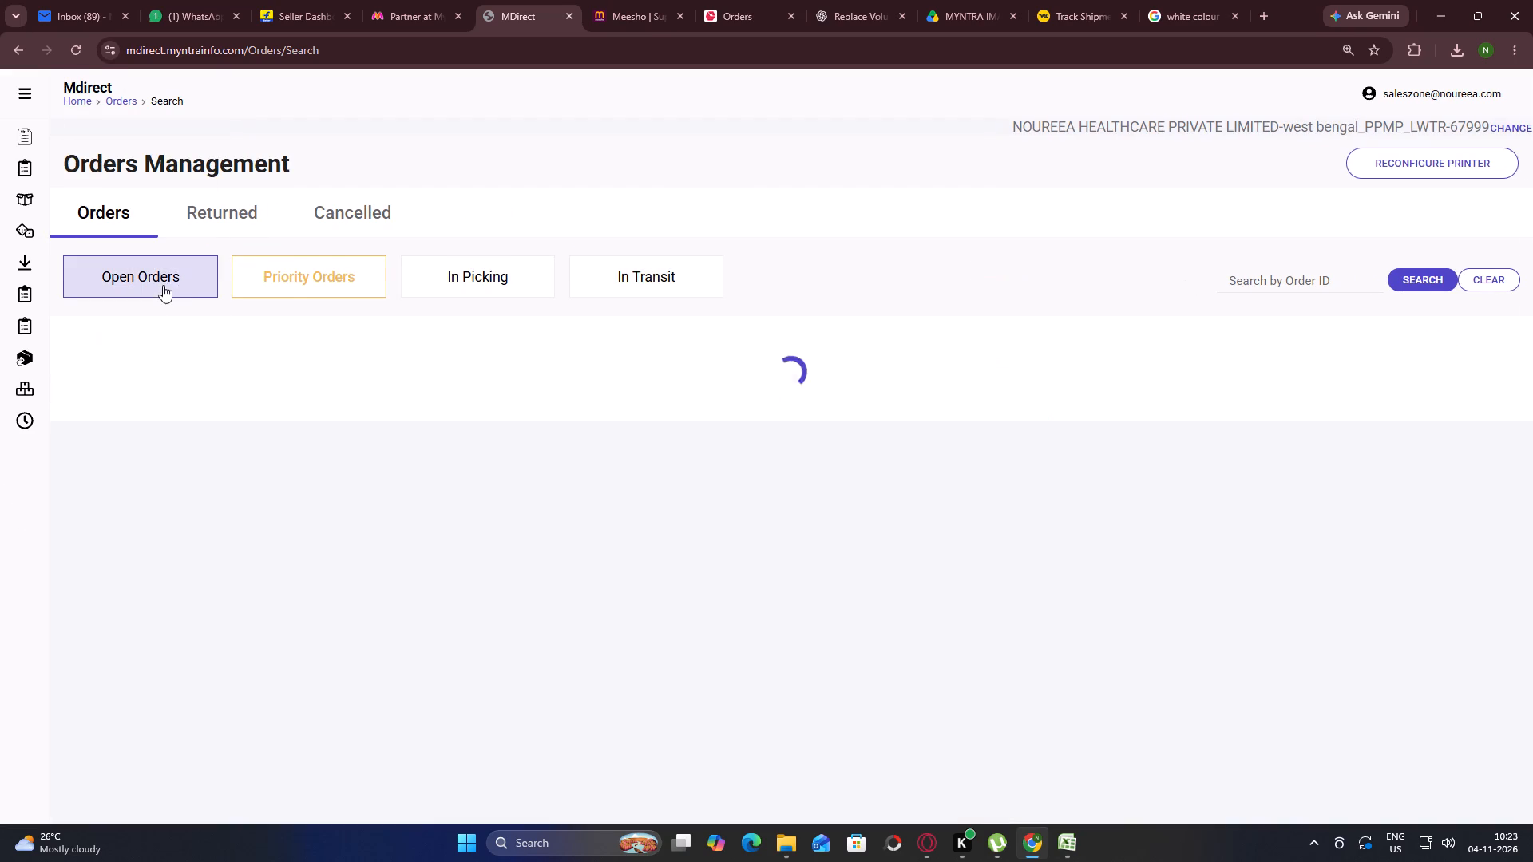
pyautogui.click(464, 287)
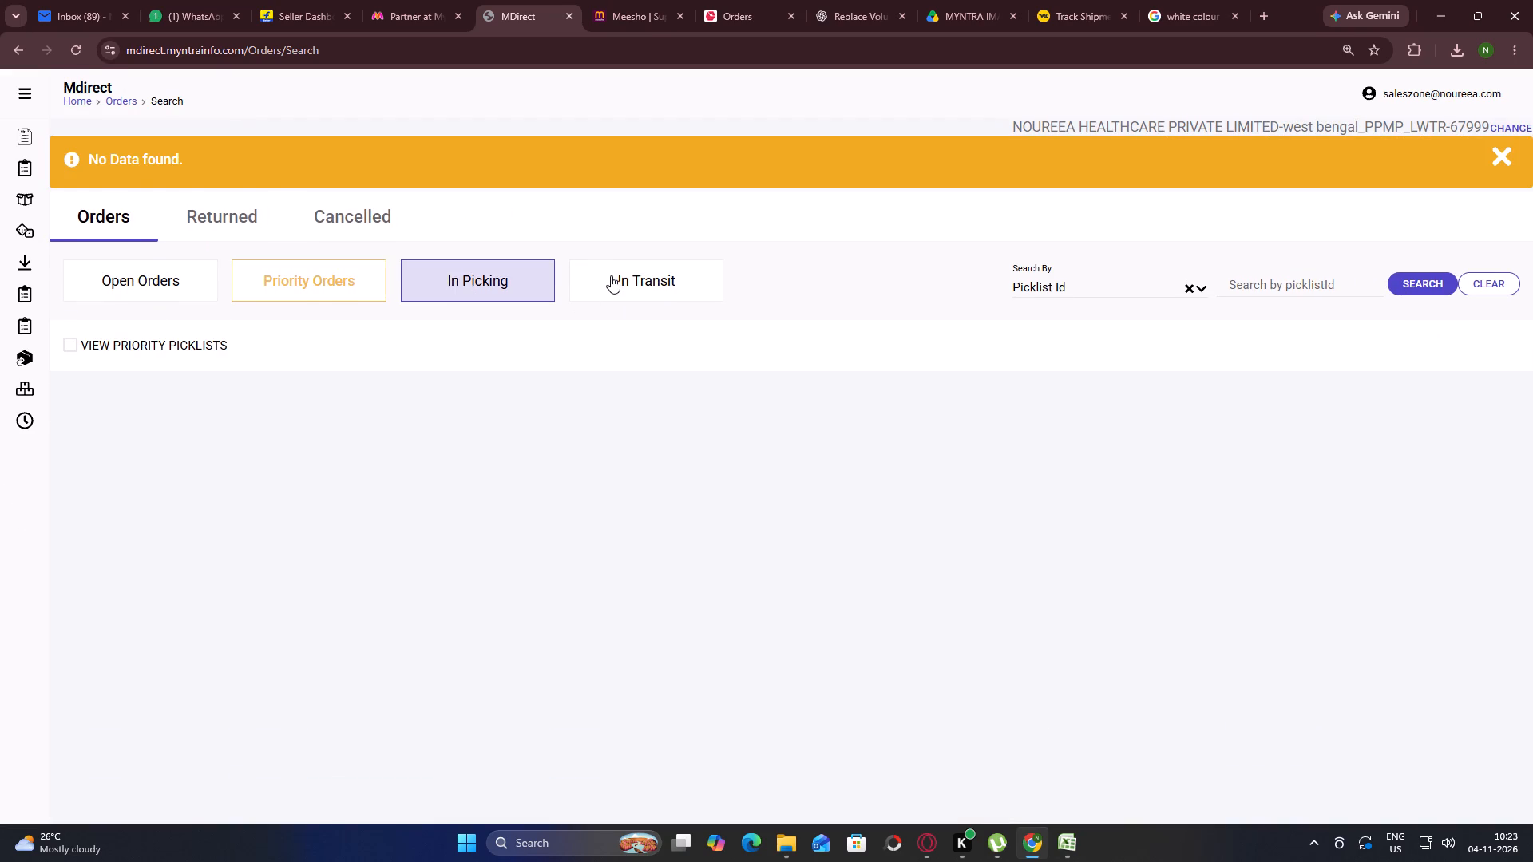
pyautogui.click(611, 275)
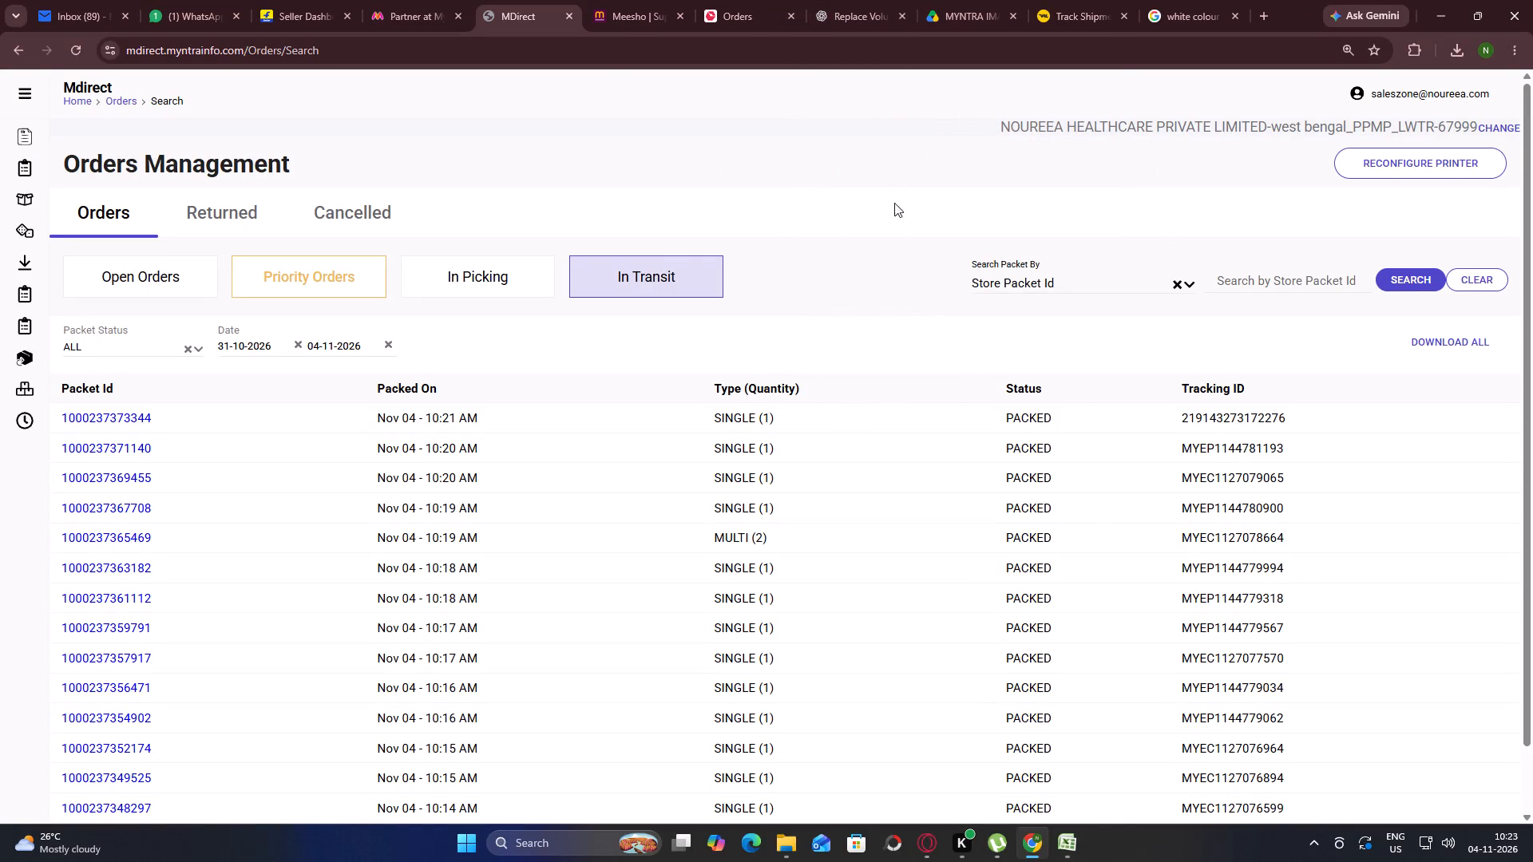
pyautogui.click(727, 18)
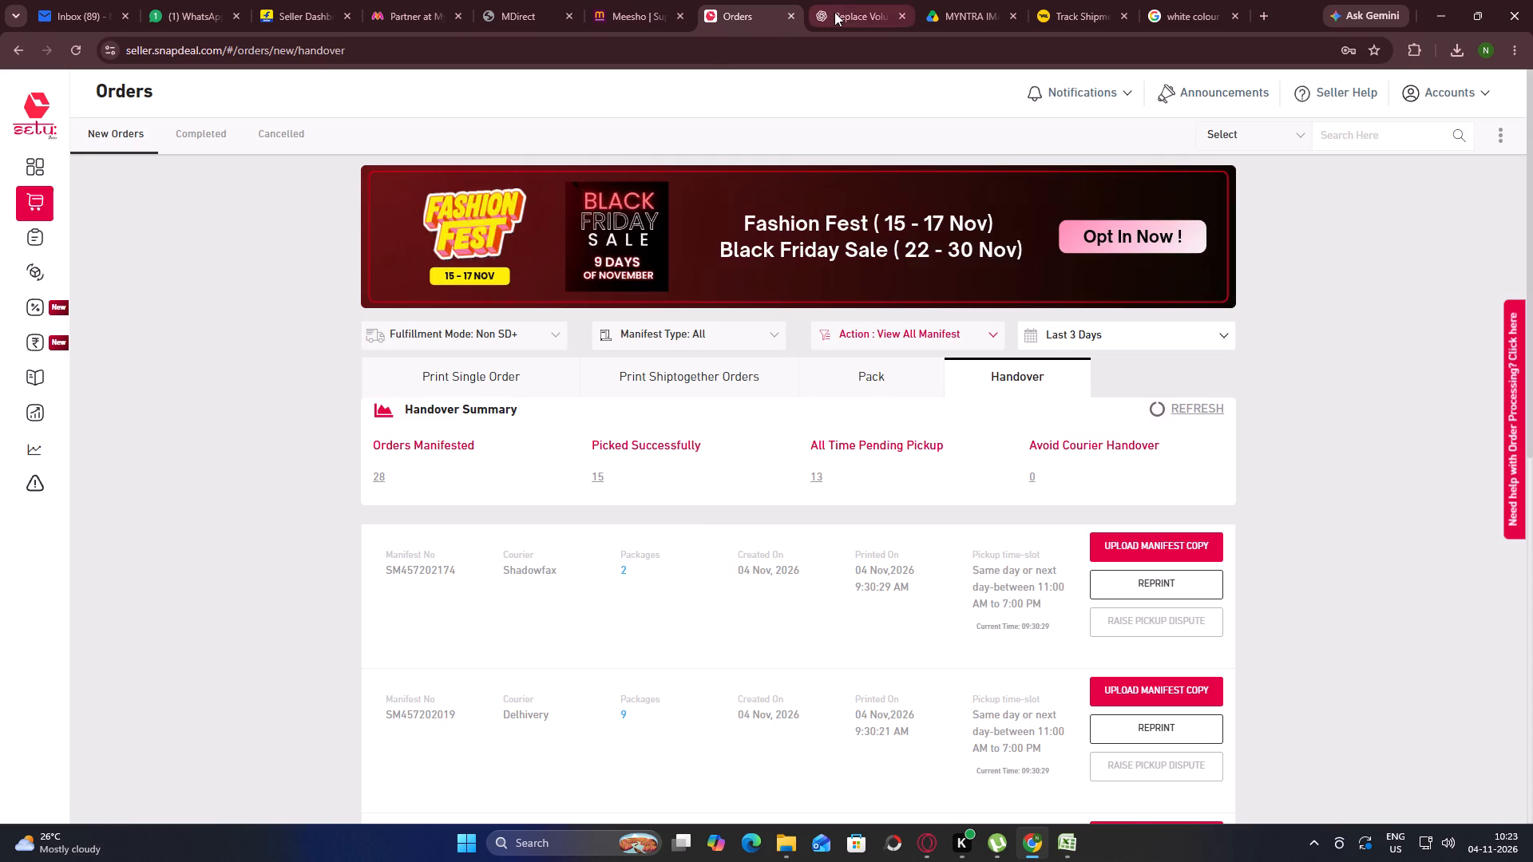